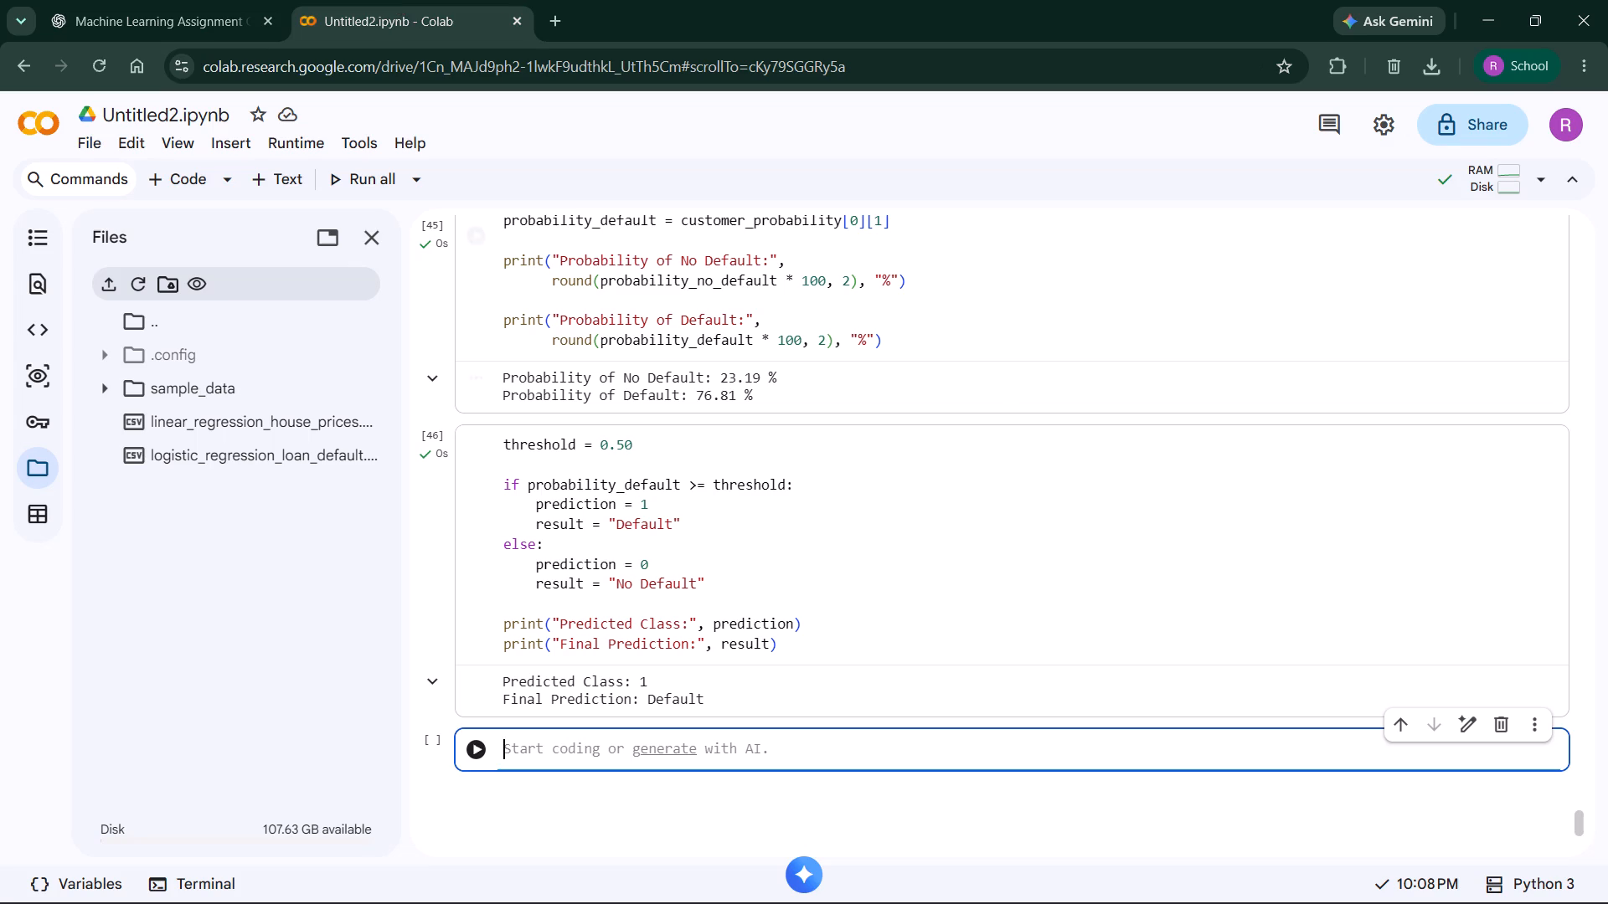
click(1494, 722)
scroll(1027, 560, up, 1)
scroll(1027, 560, down, 1)
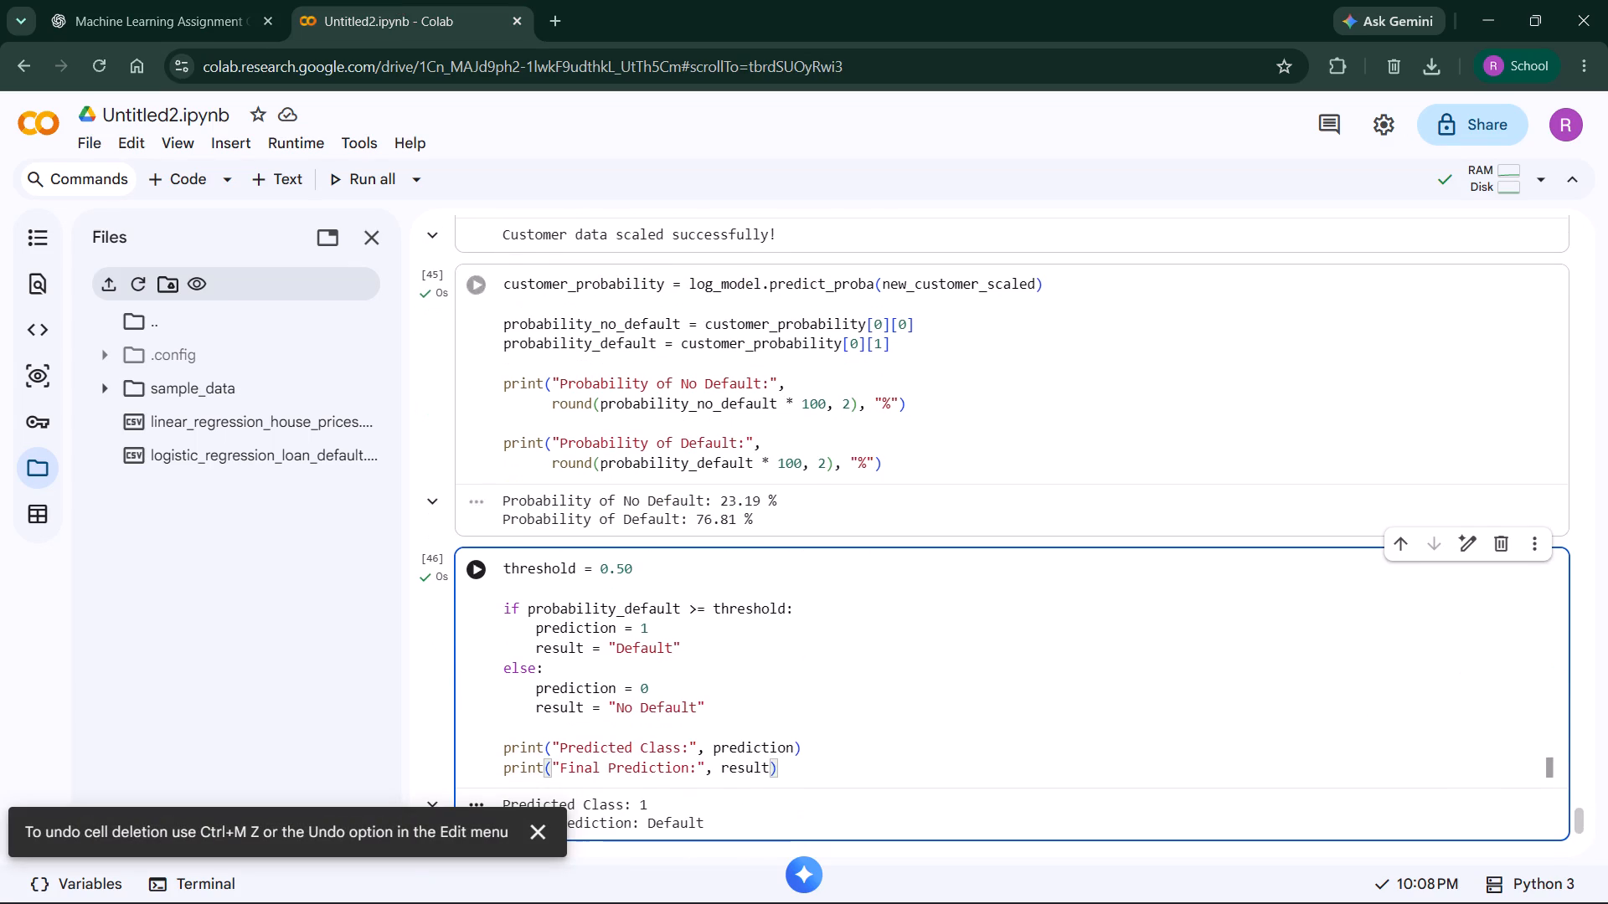
Look back through the notebook's cells and outputs toward its beginning, closing the Files pane along the way.
scroll(835, 498, up, 20)
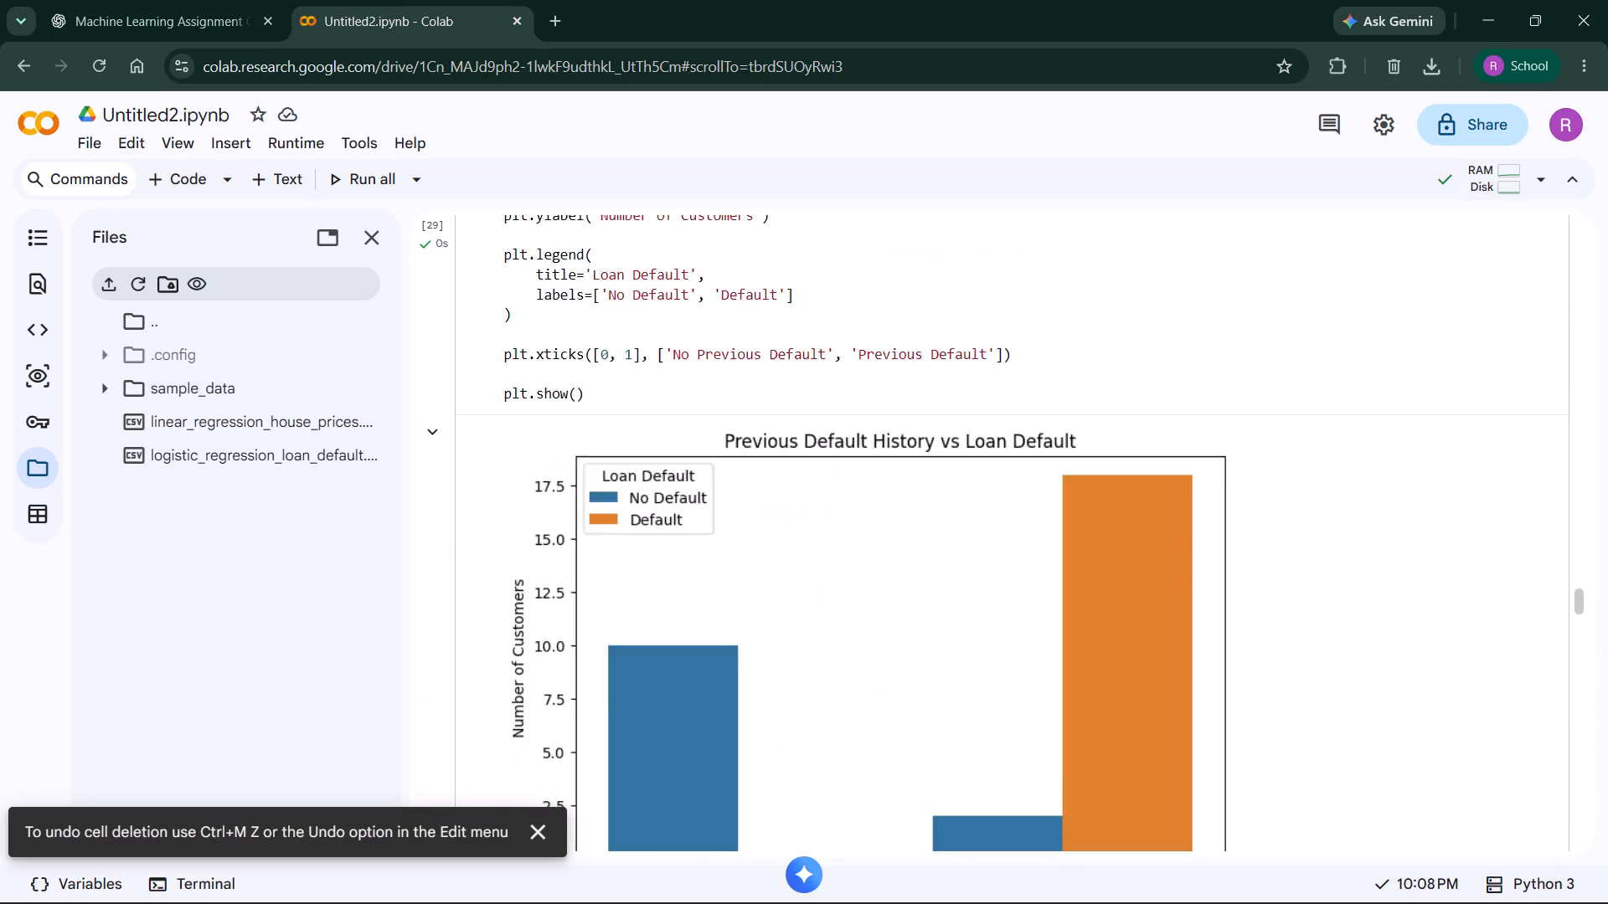
scroll(835, 498, up, 6)
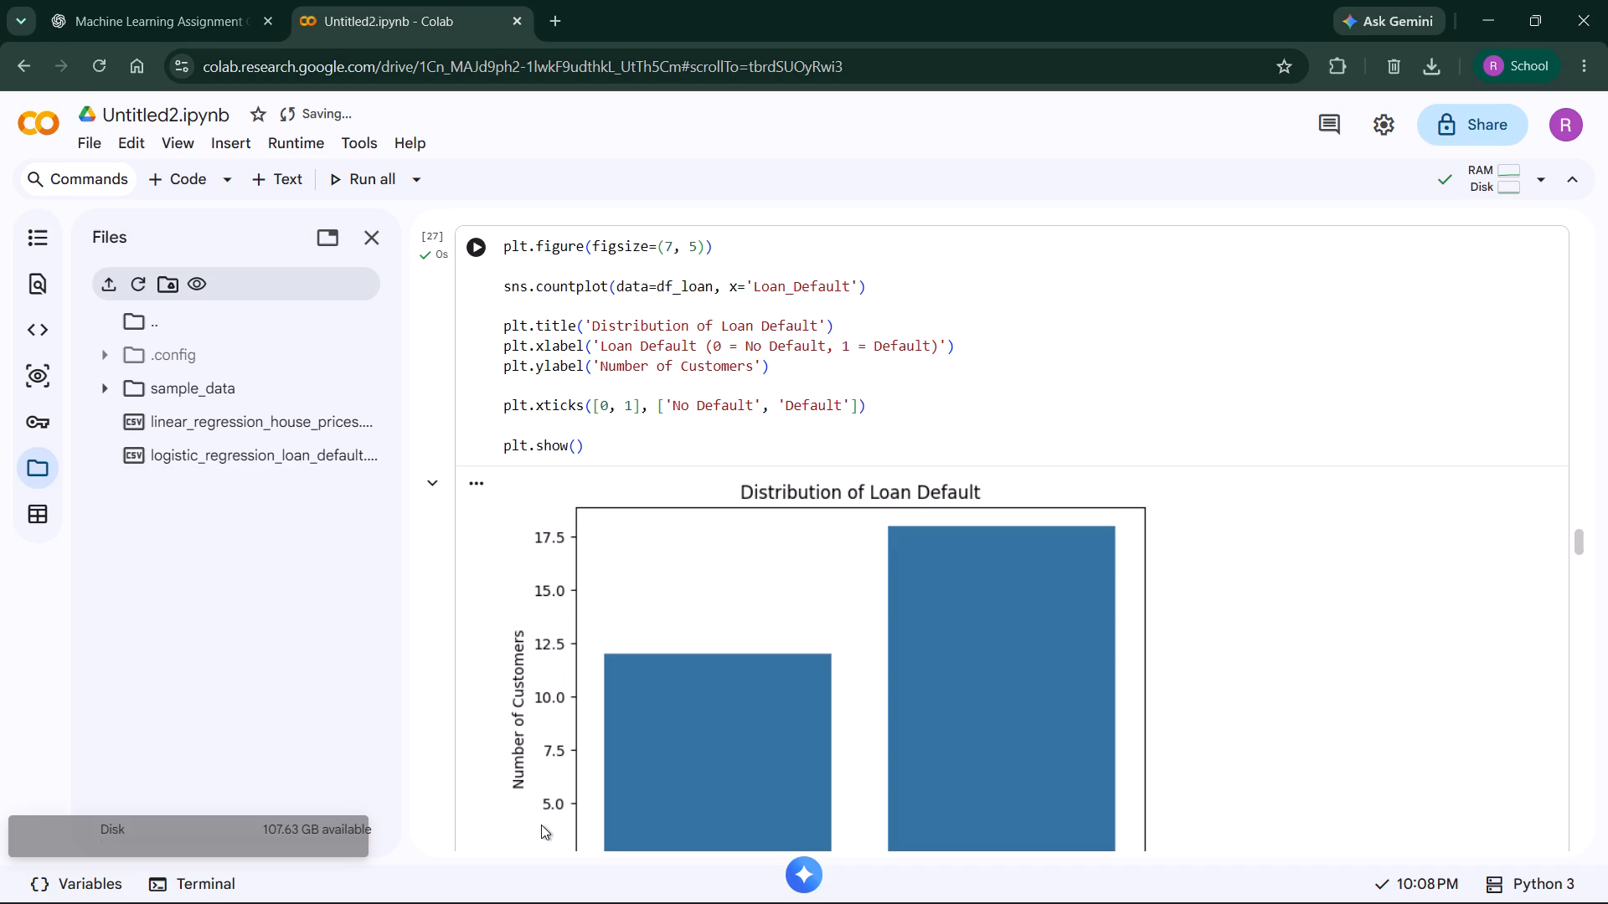
click(369, 233)
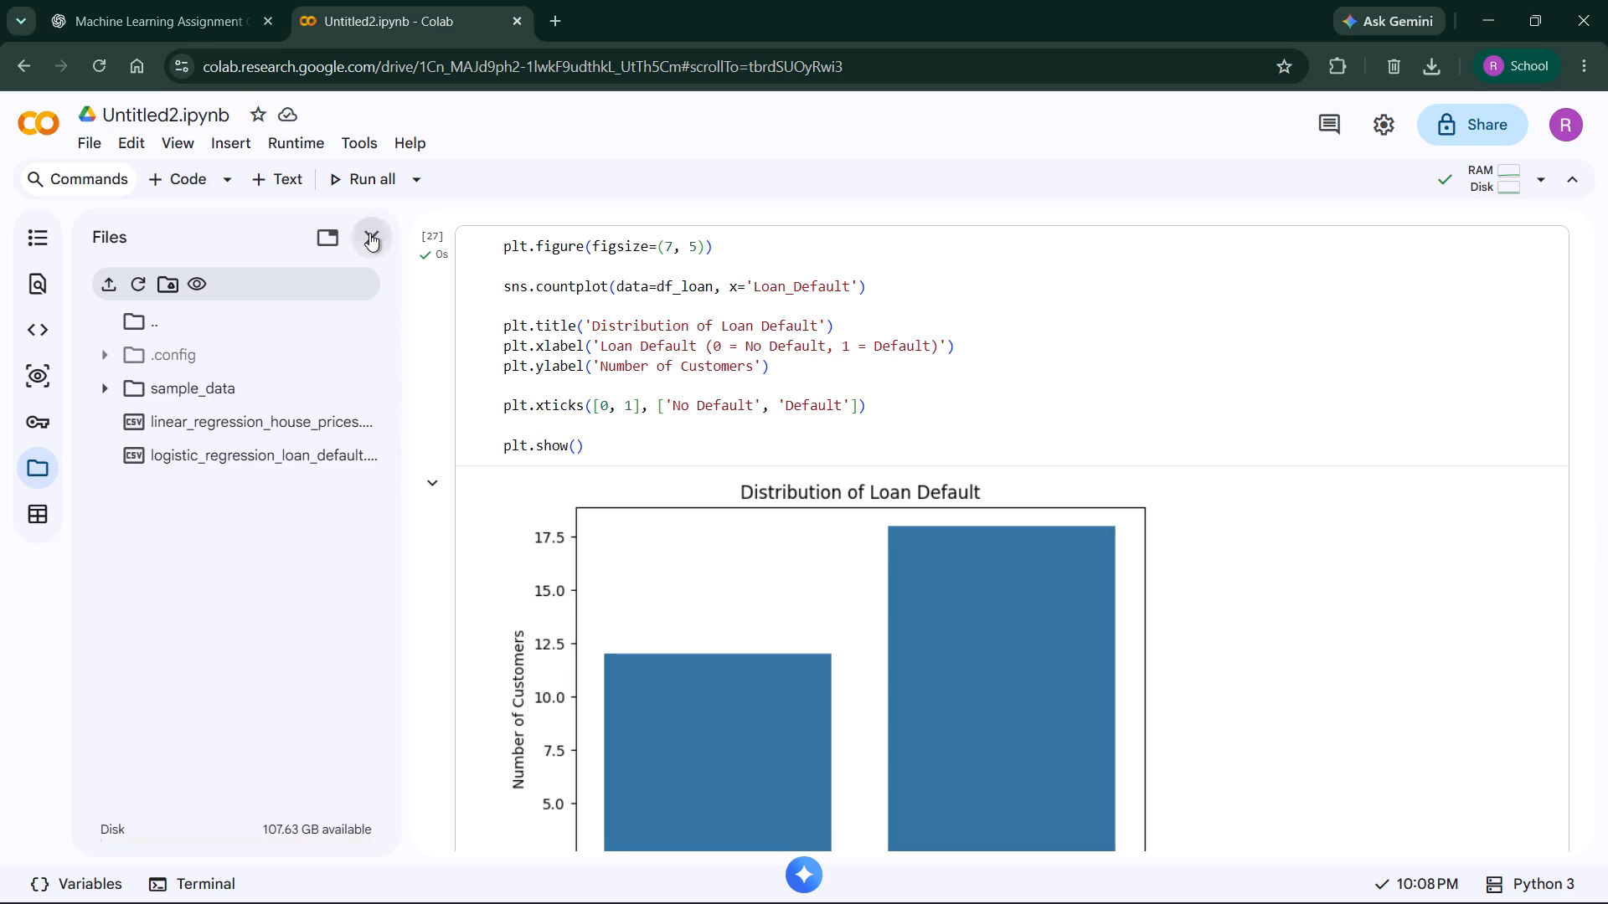
scroll(656, 412, up, 14)
scroll(656, 412, up, 14)
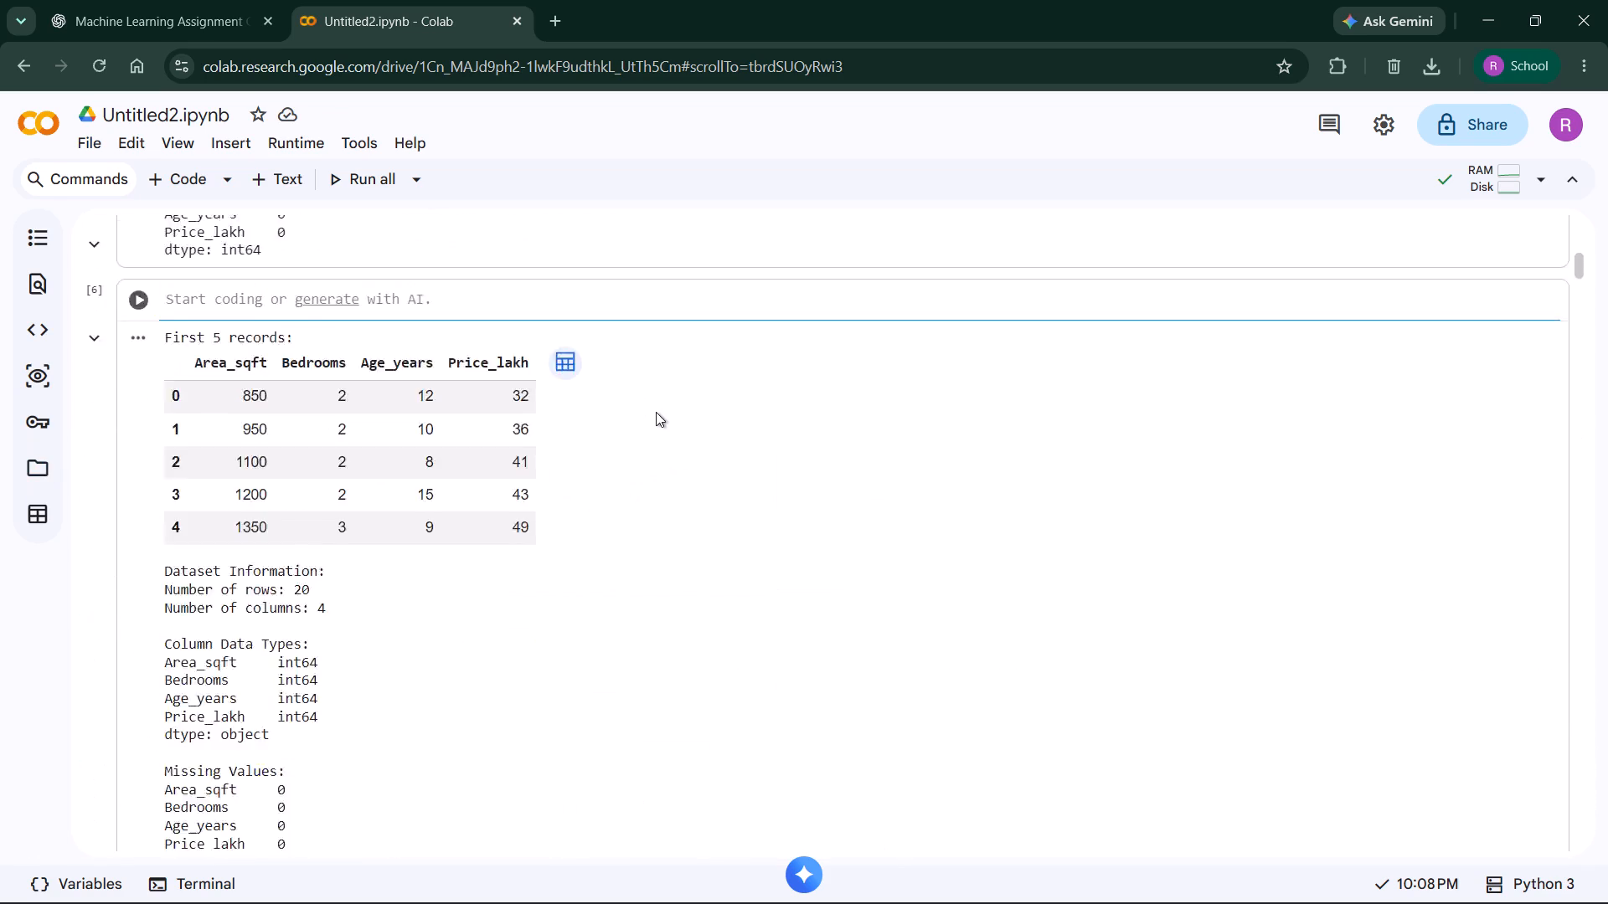
scroll(656, 412, up, 7)
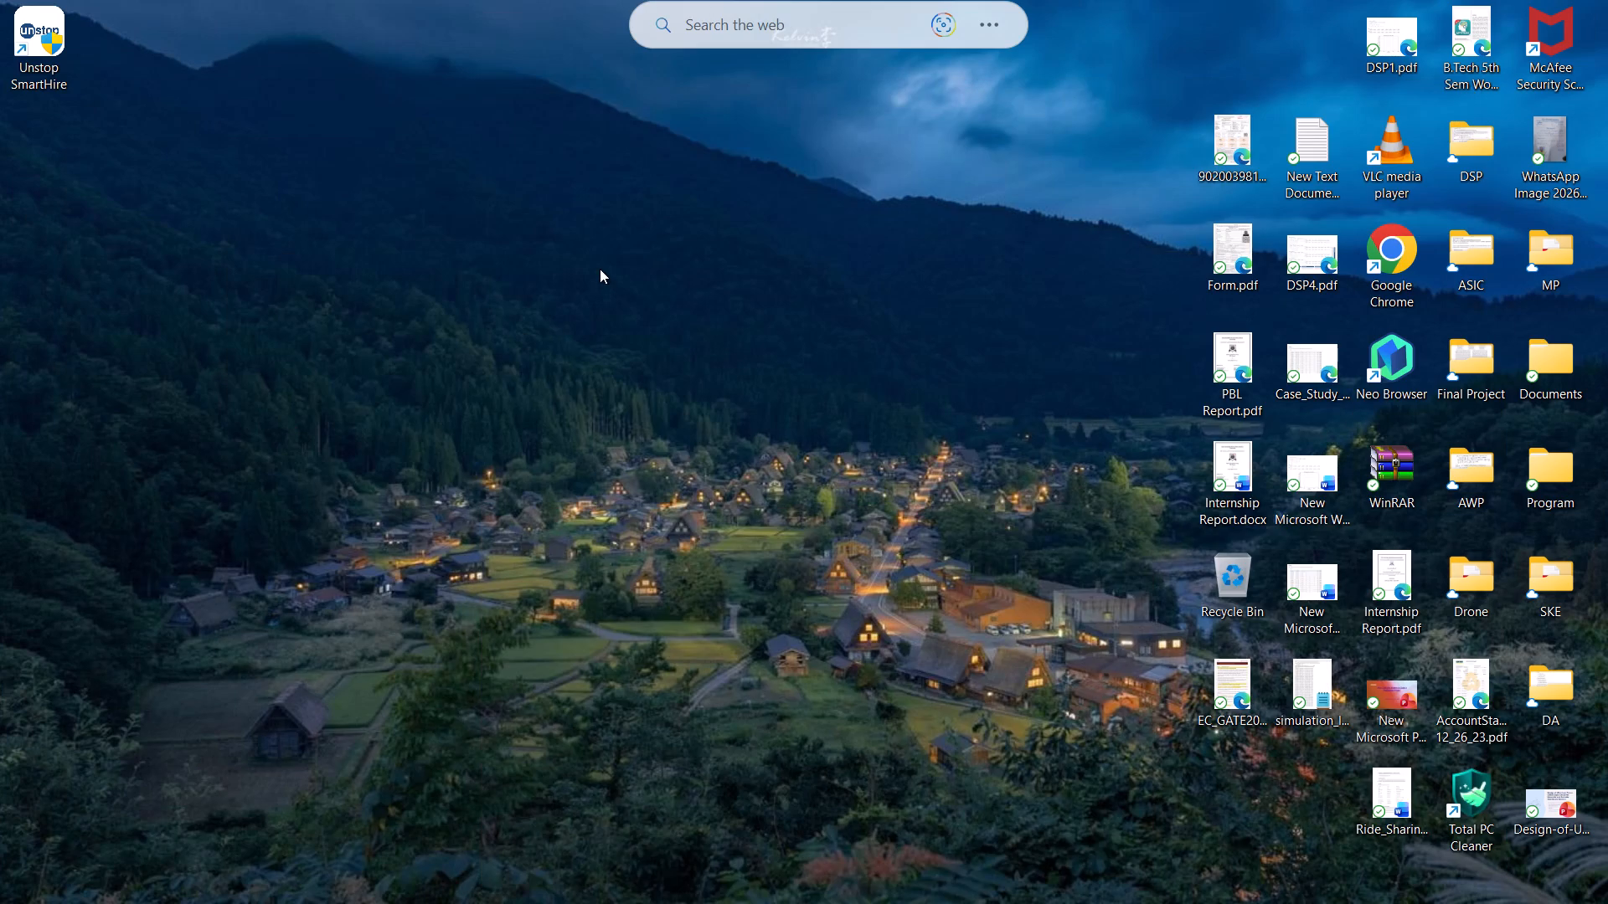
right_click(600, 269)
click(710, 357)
Open the Case_Study_Output PDF from the desktop, close it, and delete the file.
double_click(1314, 381)
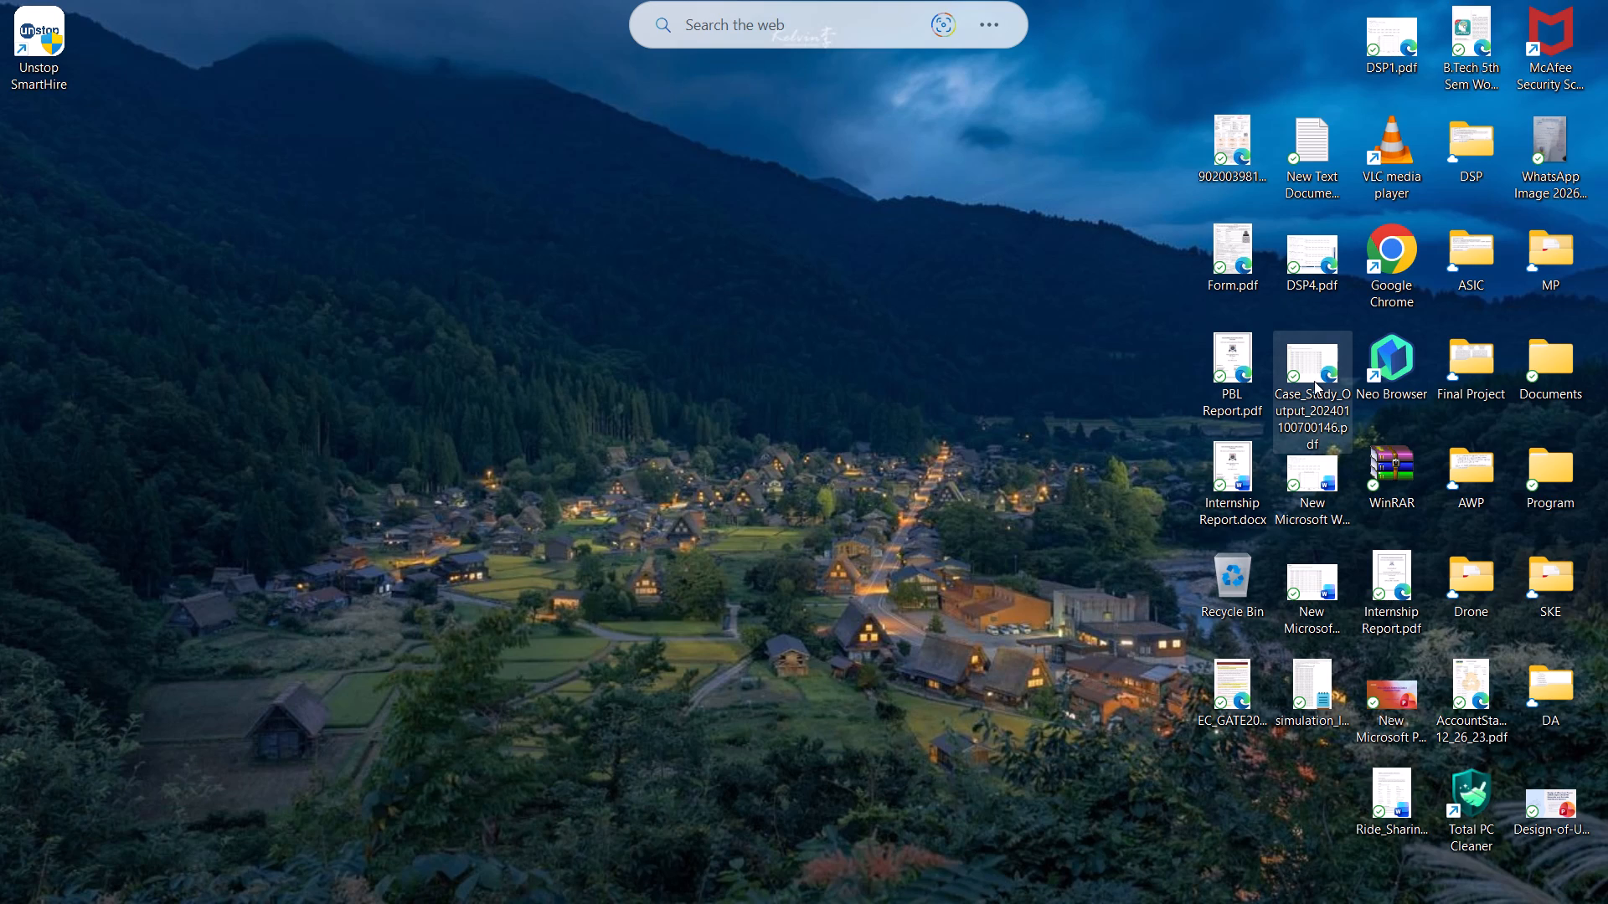
triple_click(1314, 381)
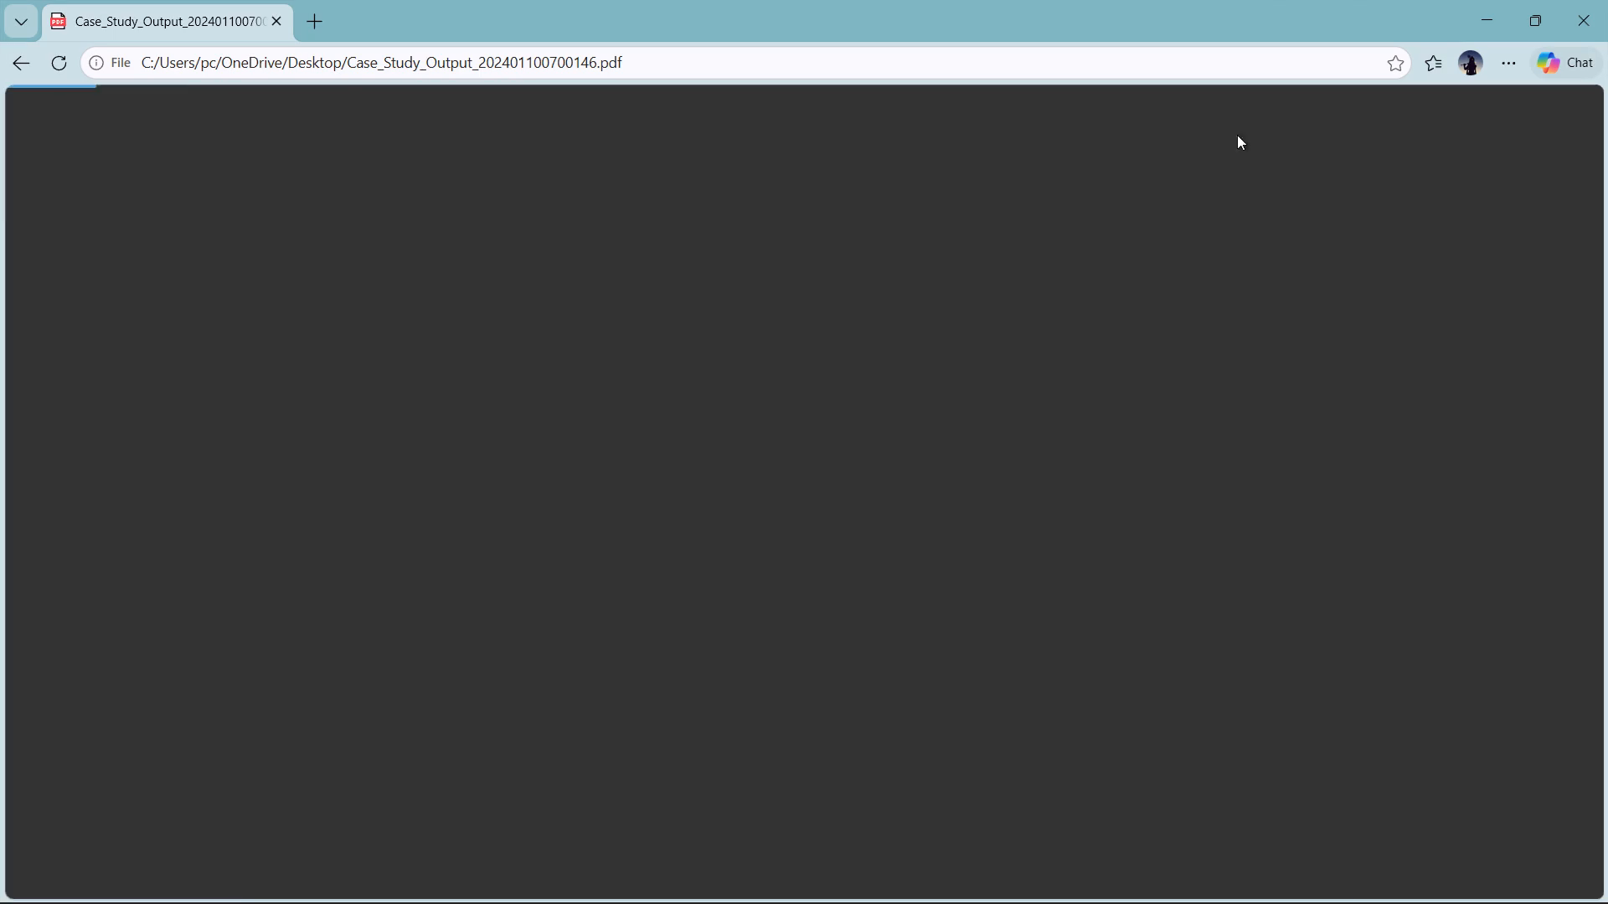
click(1607, 0)
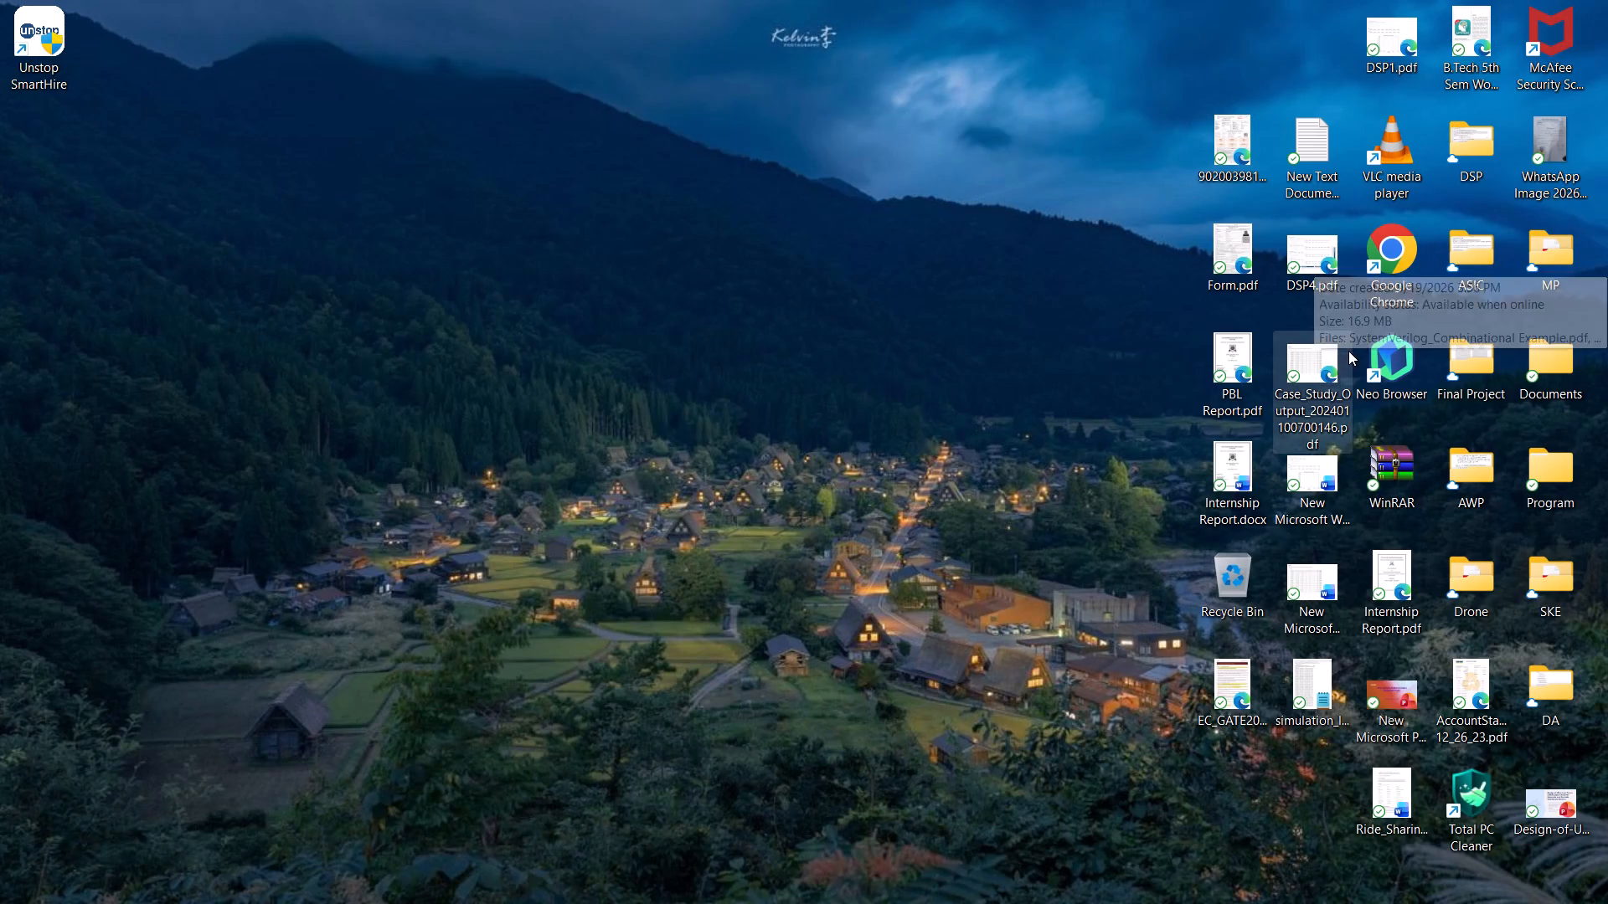
click(1318, 365)
key(Delete)
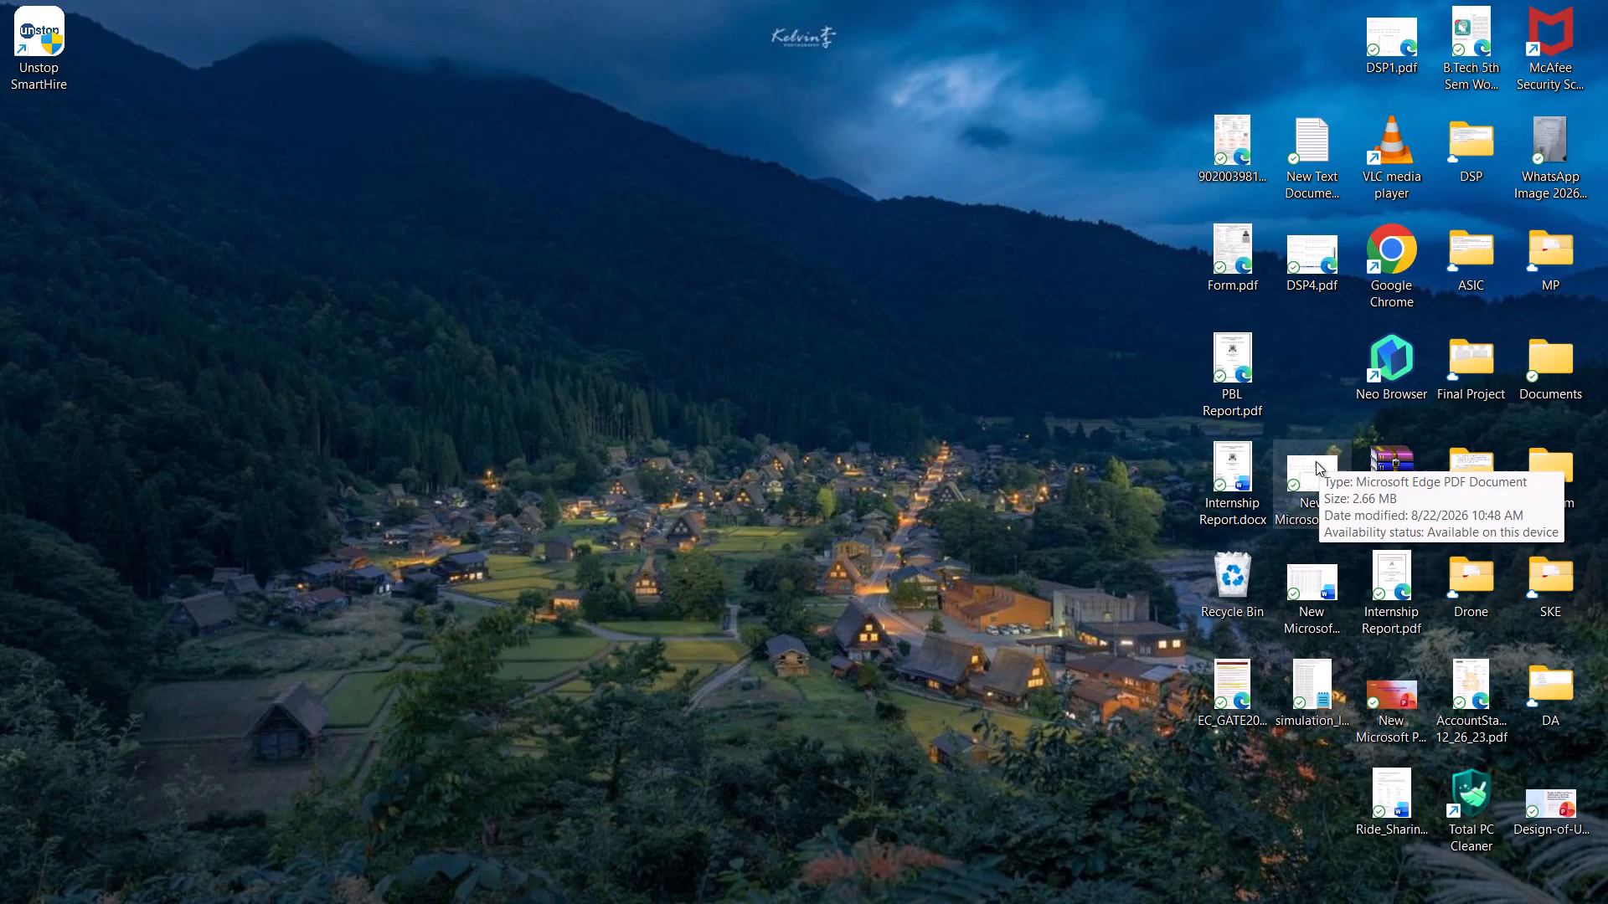
Open New Microsoft Word Document.docx from the desktop to check its contents, and close it.
triple_click(1303, 479)
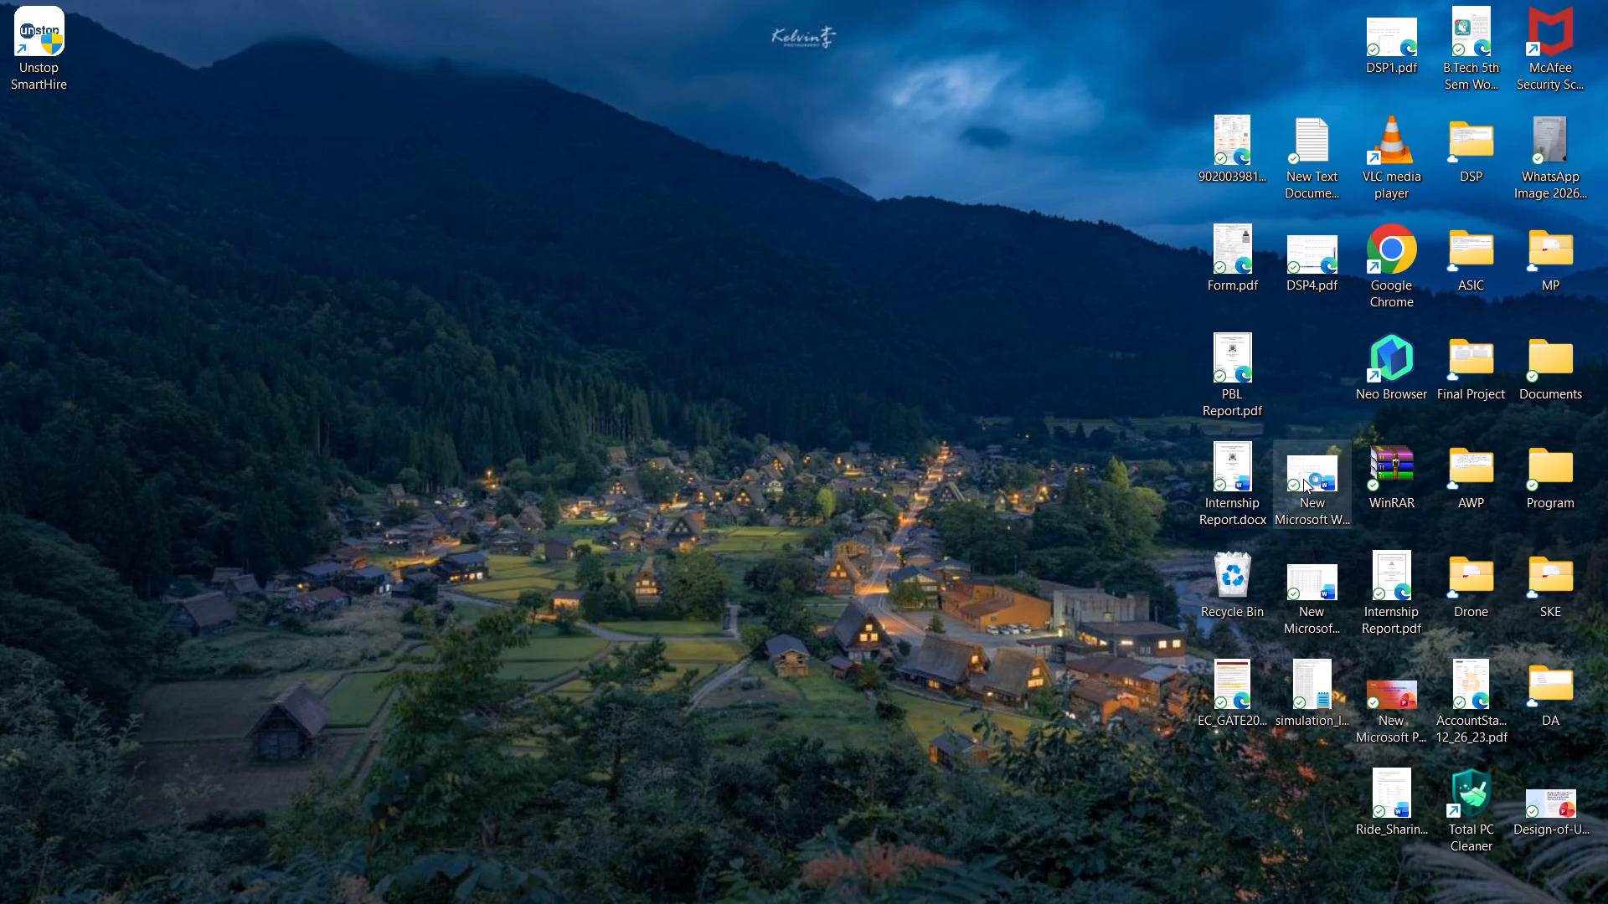
click(1601, 0)
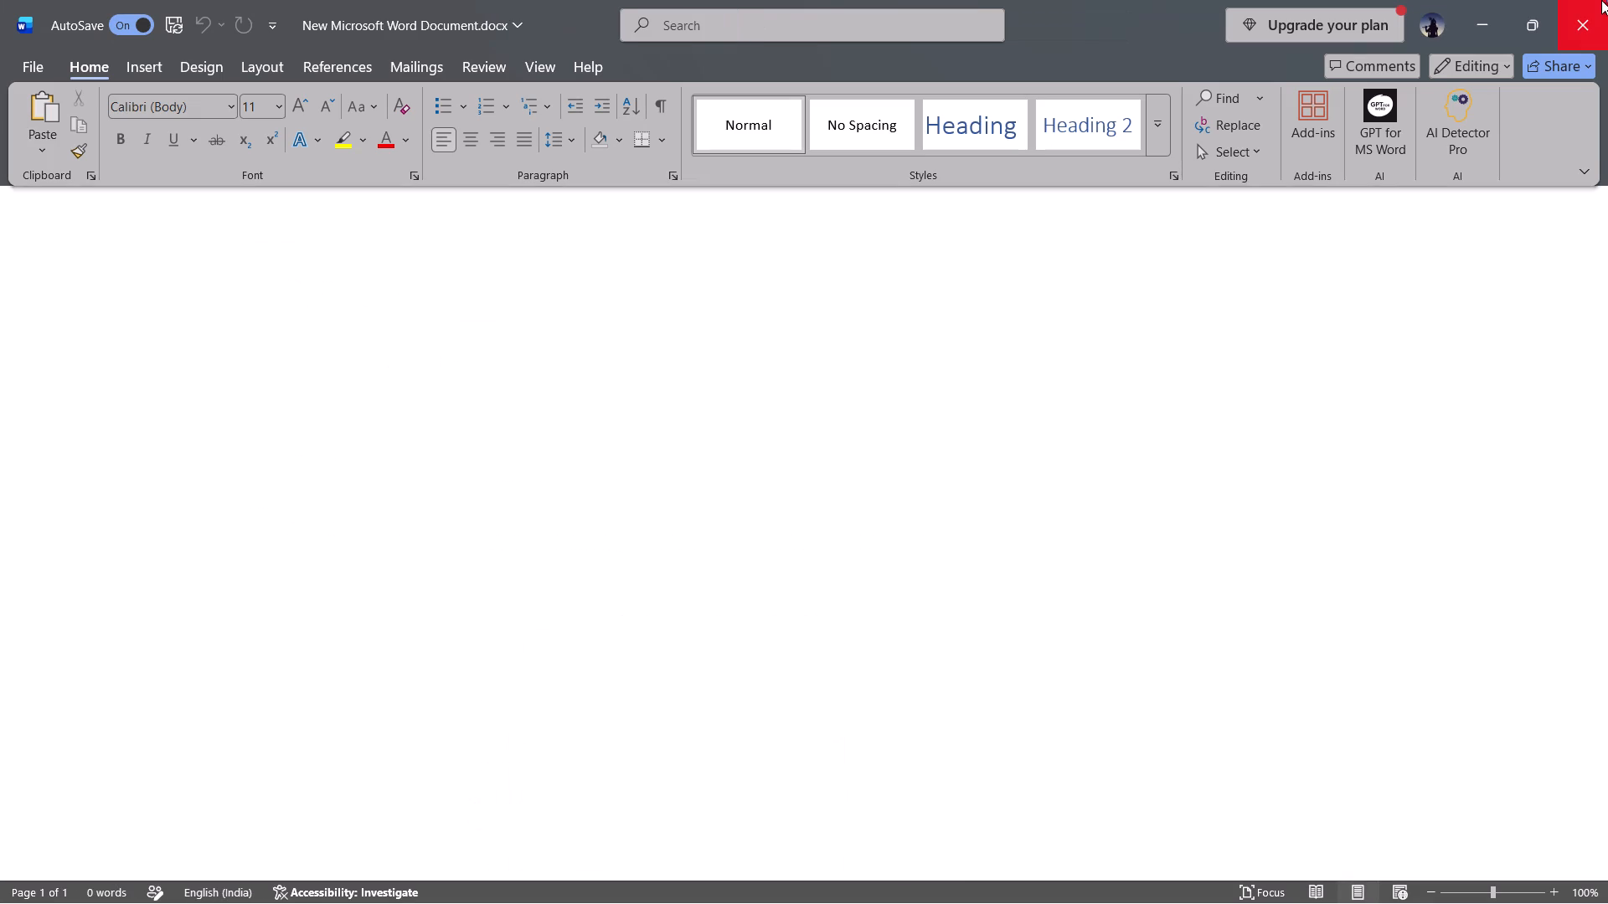
Delete DSP4.pdf and DSP1.pdf from the desktop.
click(1302, 267)
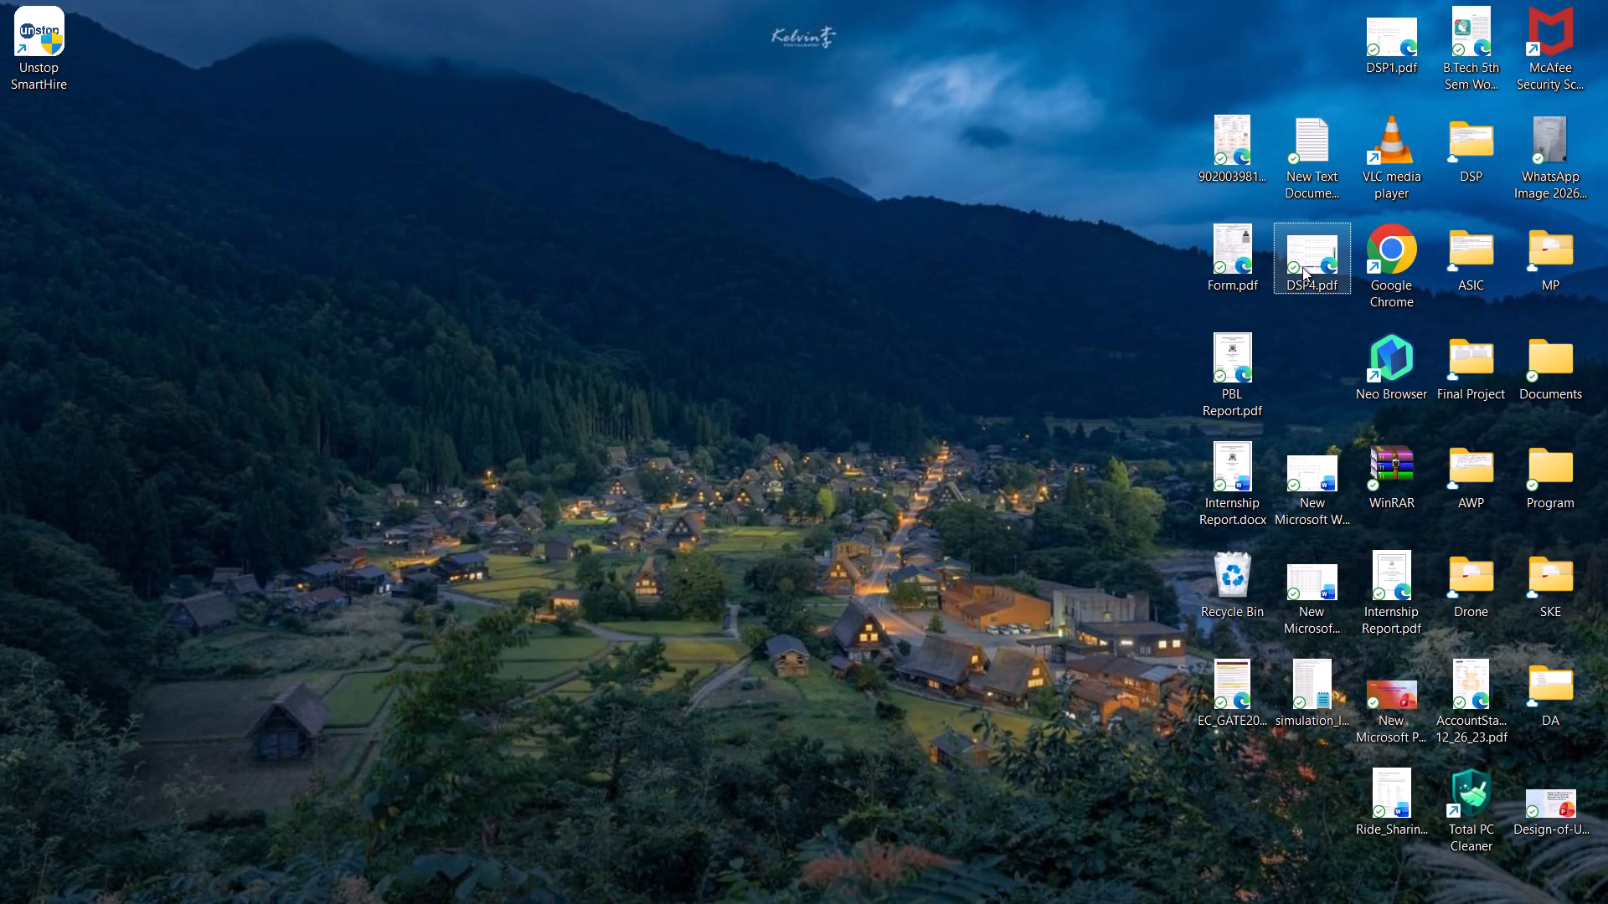
key(Delete)
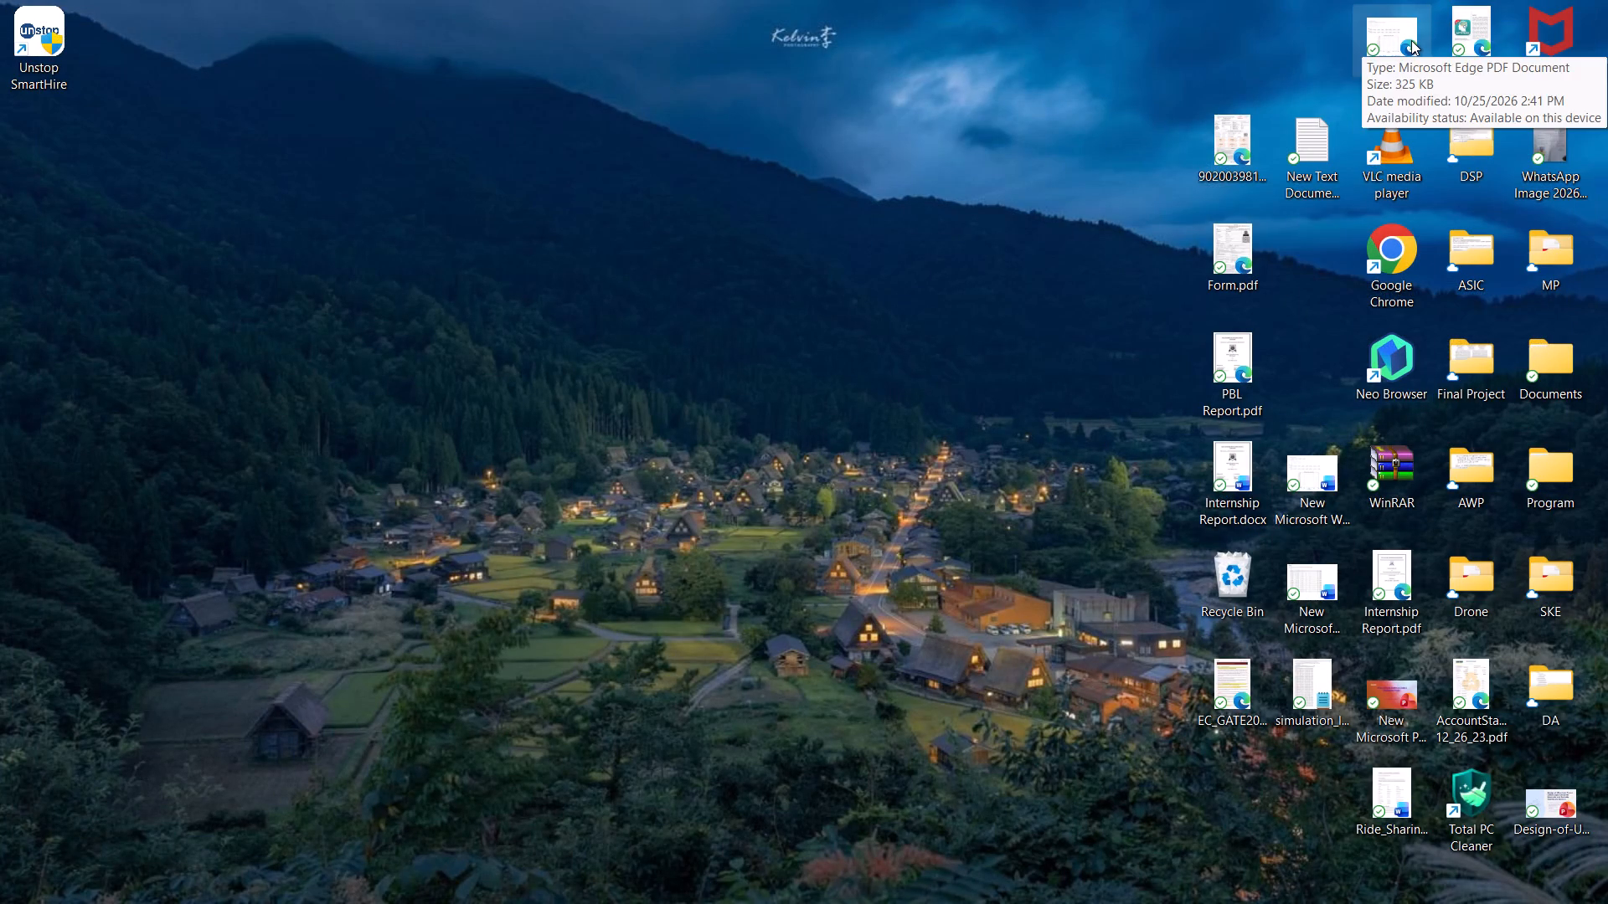
click(1411, 40)
key(Delete)
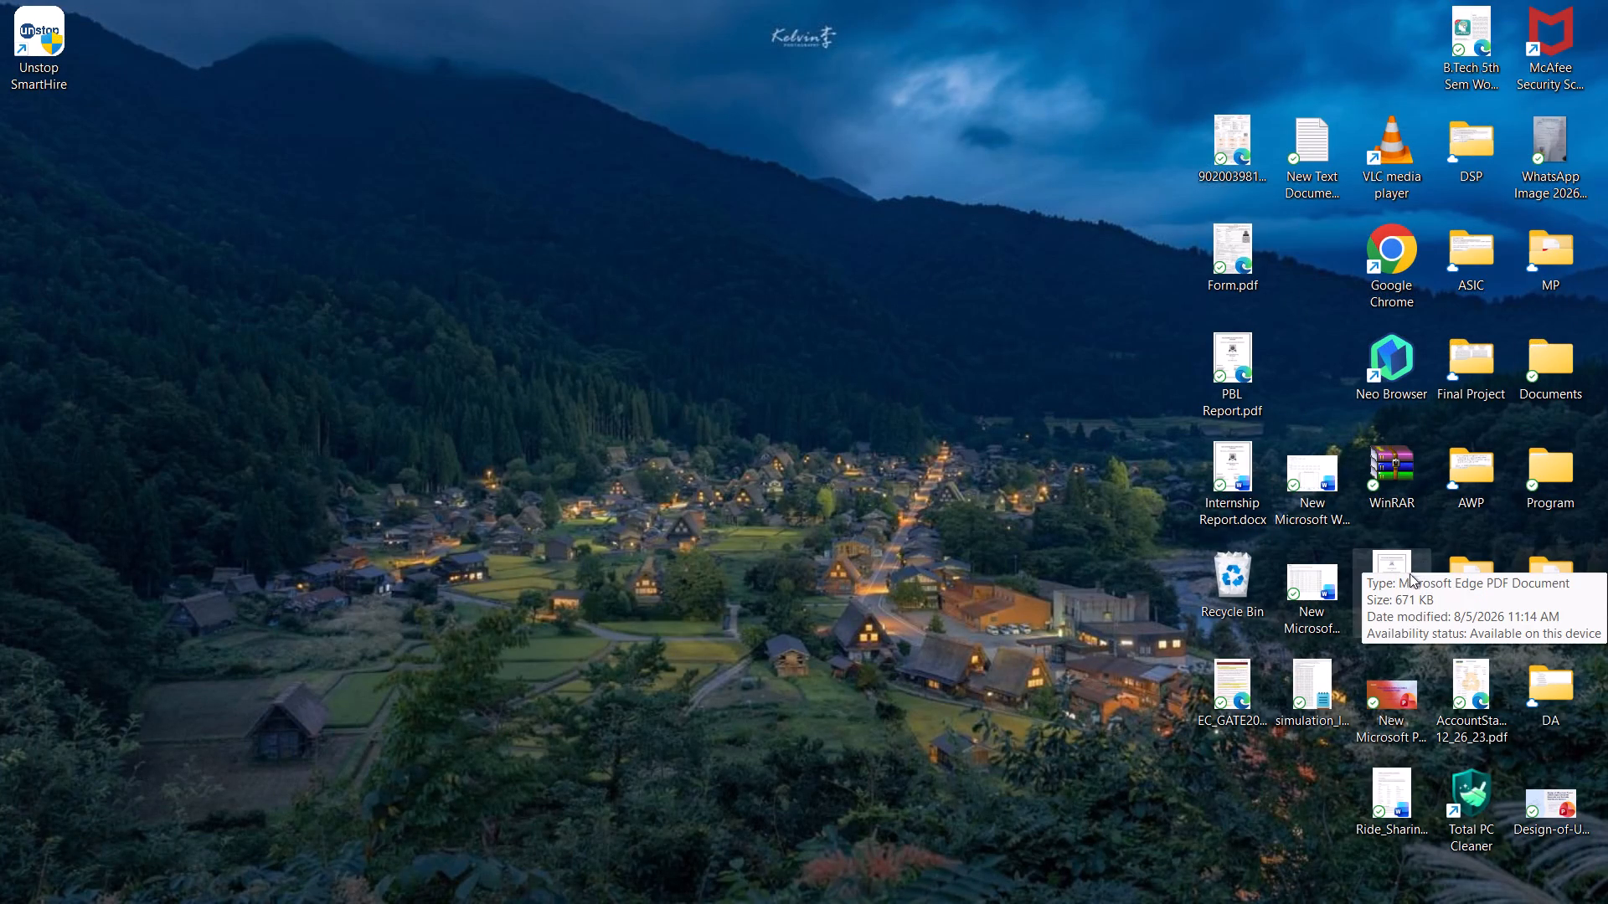
Open New Microsoft Word Document (3).docx and delete the Outputs heading and the old ride-sharing outputs labelled A1 to A7.
triple_click(1307, 588)
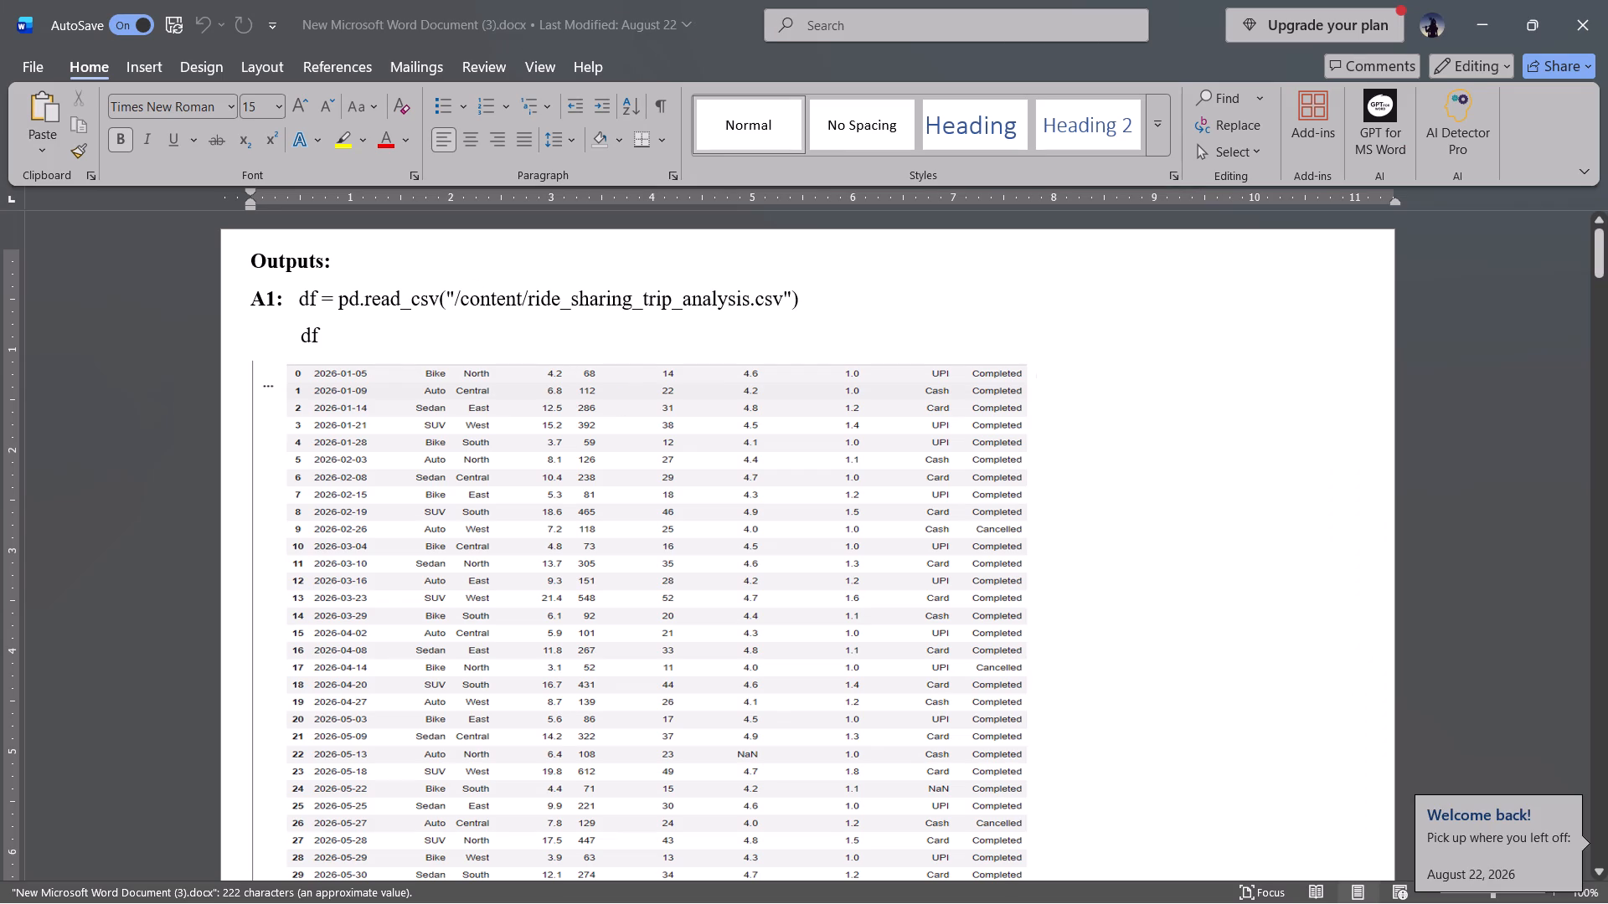
drag(236, 254, 436, 615)
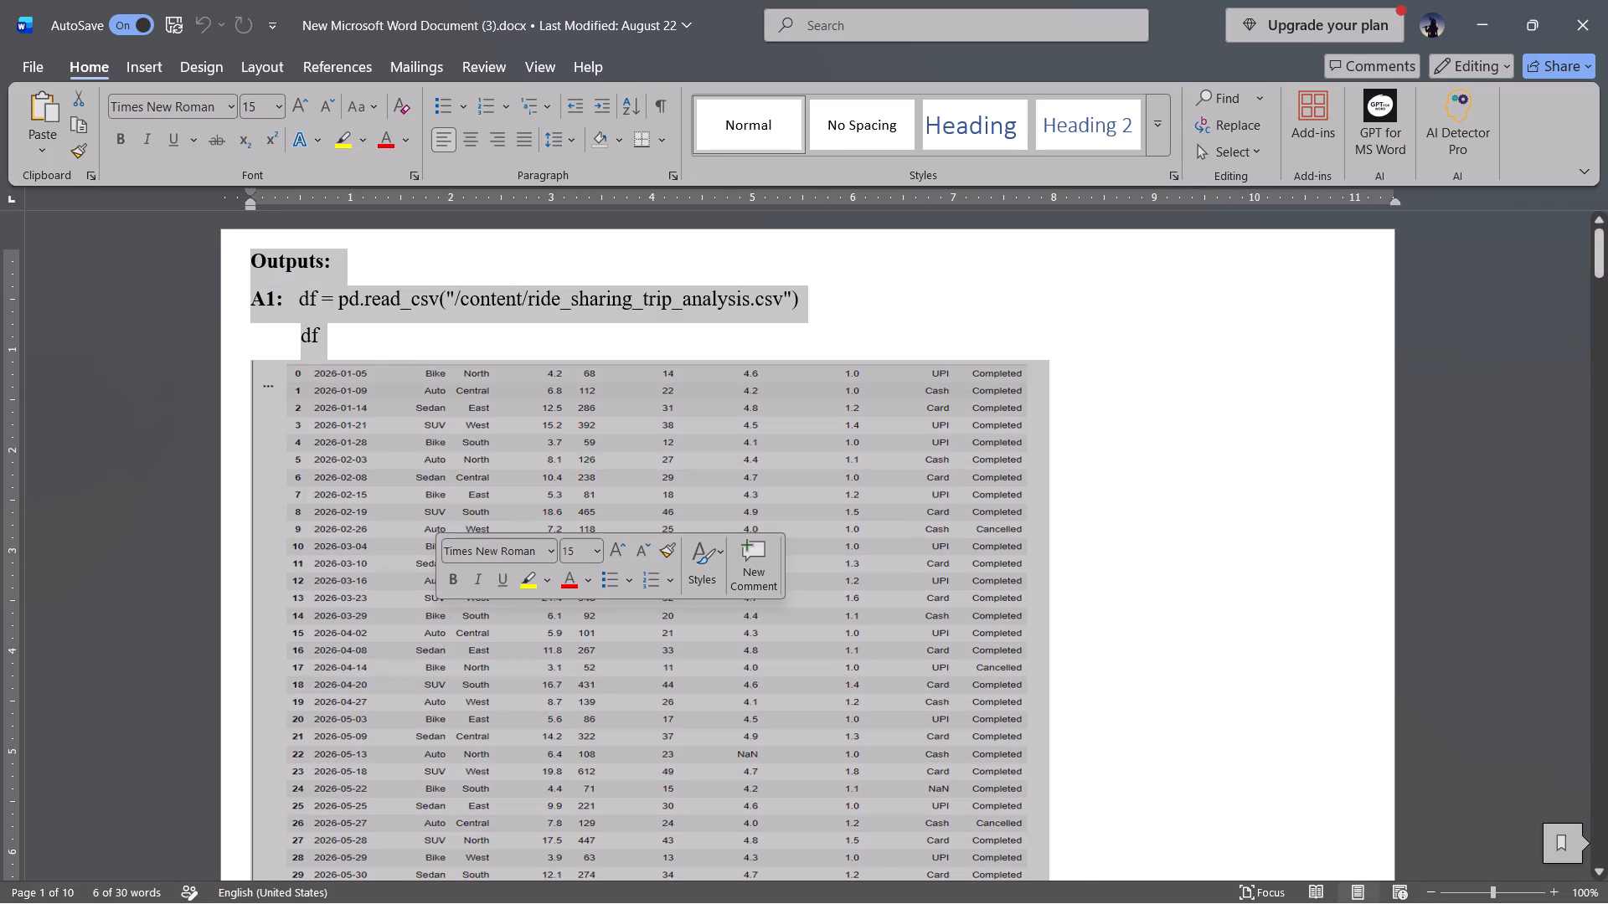
key(Delete)
click(379, 475)
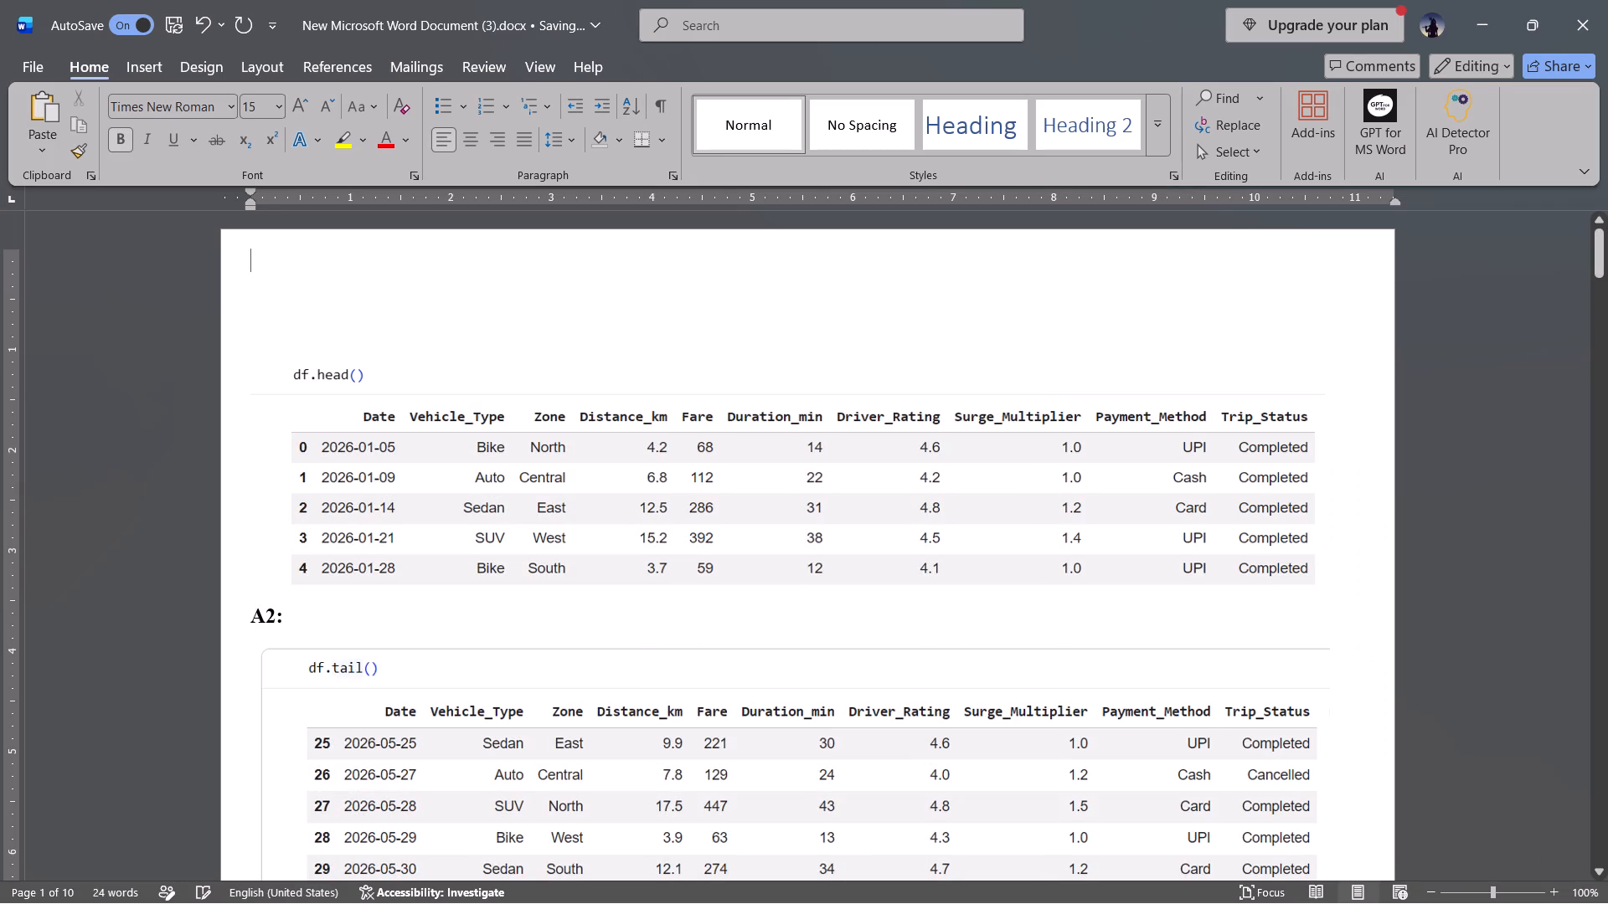
key(BackSpace)
click(401, 546)
key(BackSpace)
key(BackSpace)
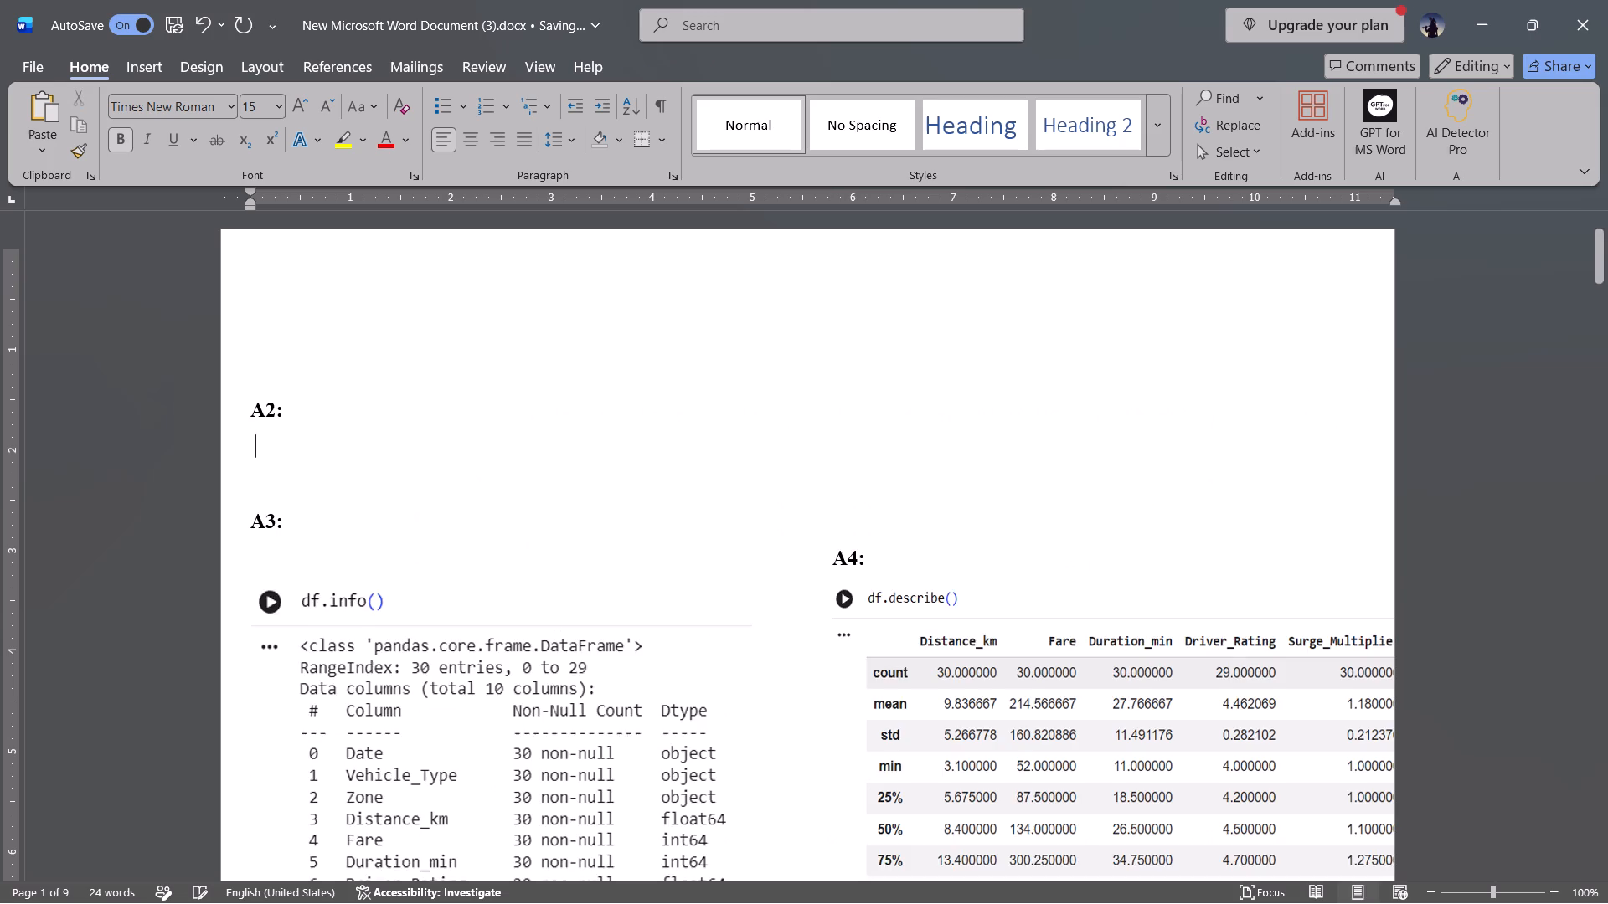
key(BackSpace)
drag(240, 378, 1341, 863)
key(BackSpace)
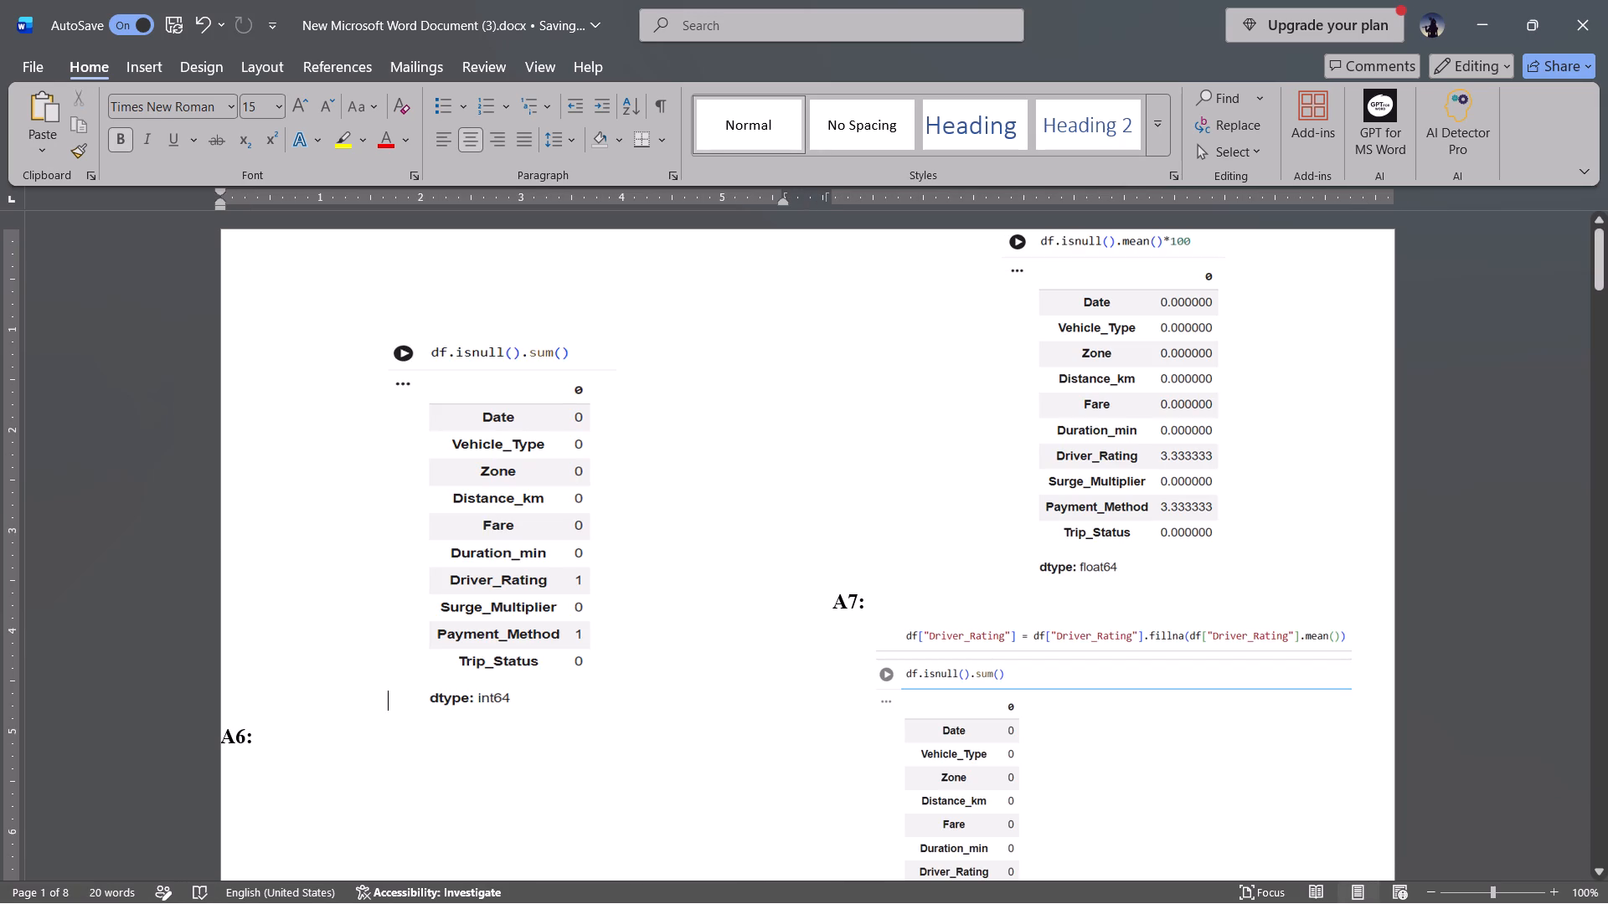
drag(260, 295, 1355, 894)
key(BackSpace)
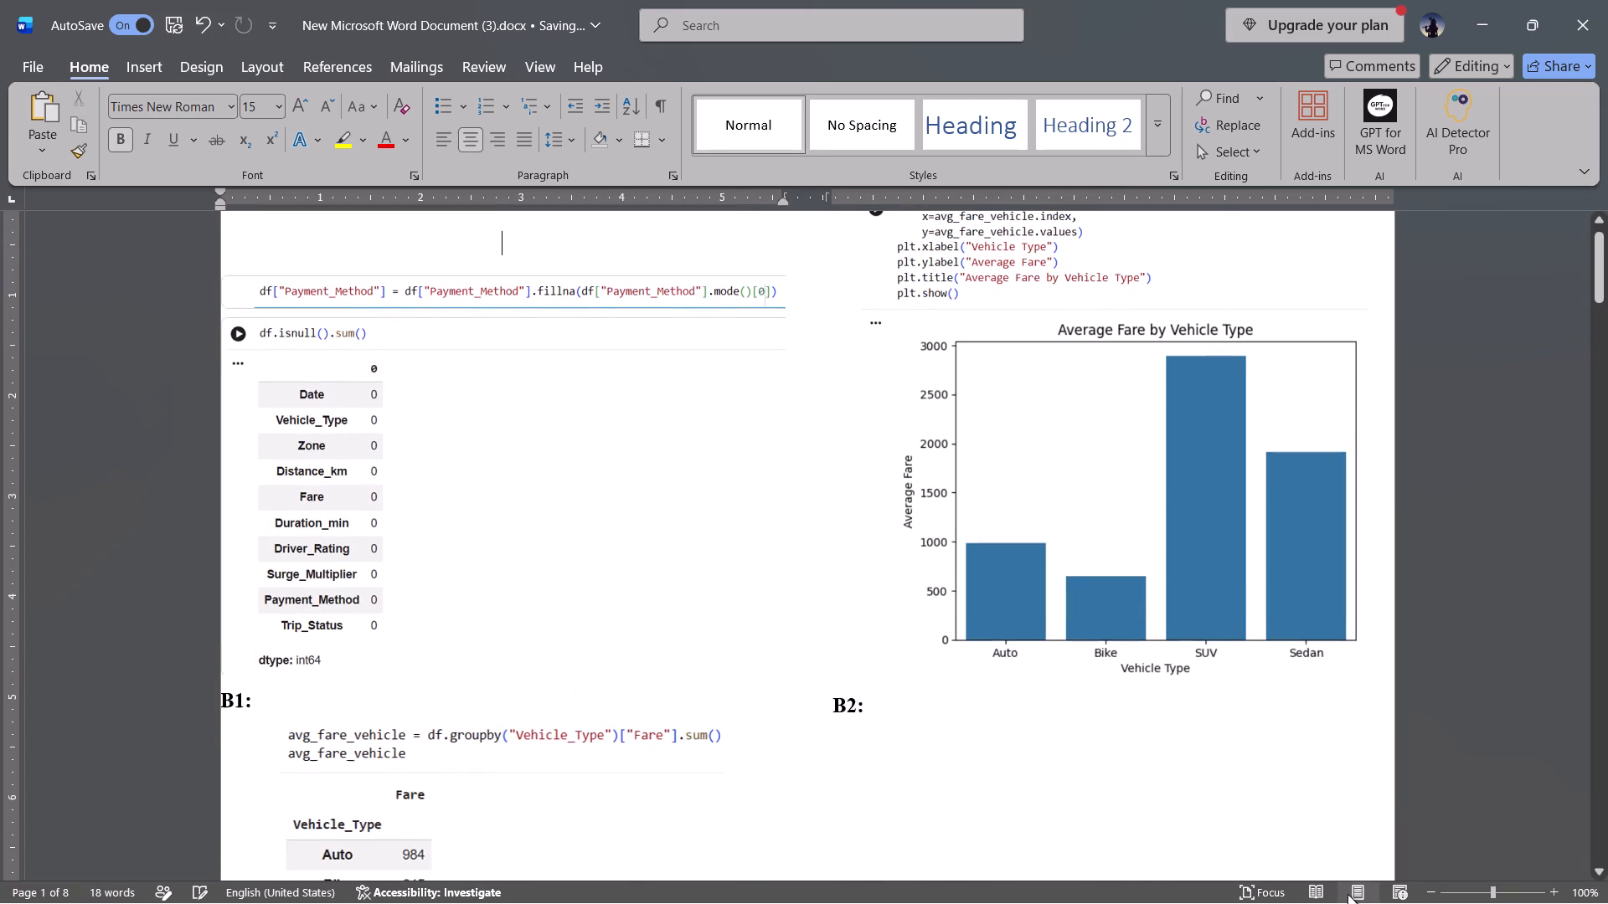
Delete the leftover Payment_Method output and the old section B outputs and labels, B1 through B11, from the document.
drag(236, 251, 1224, 850)
key(BackSpace)
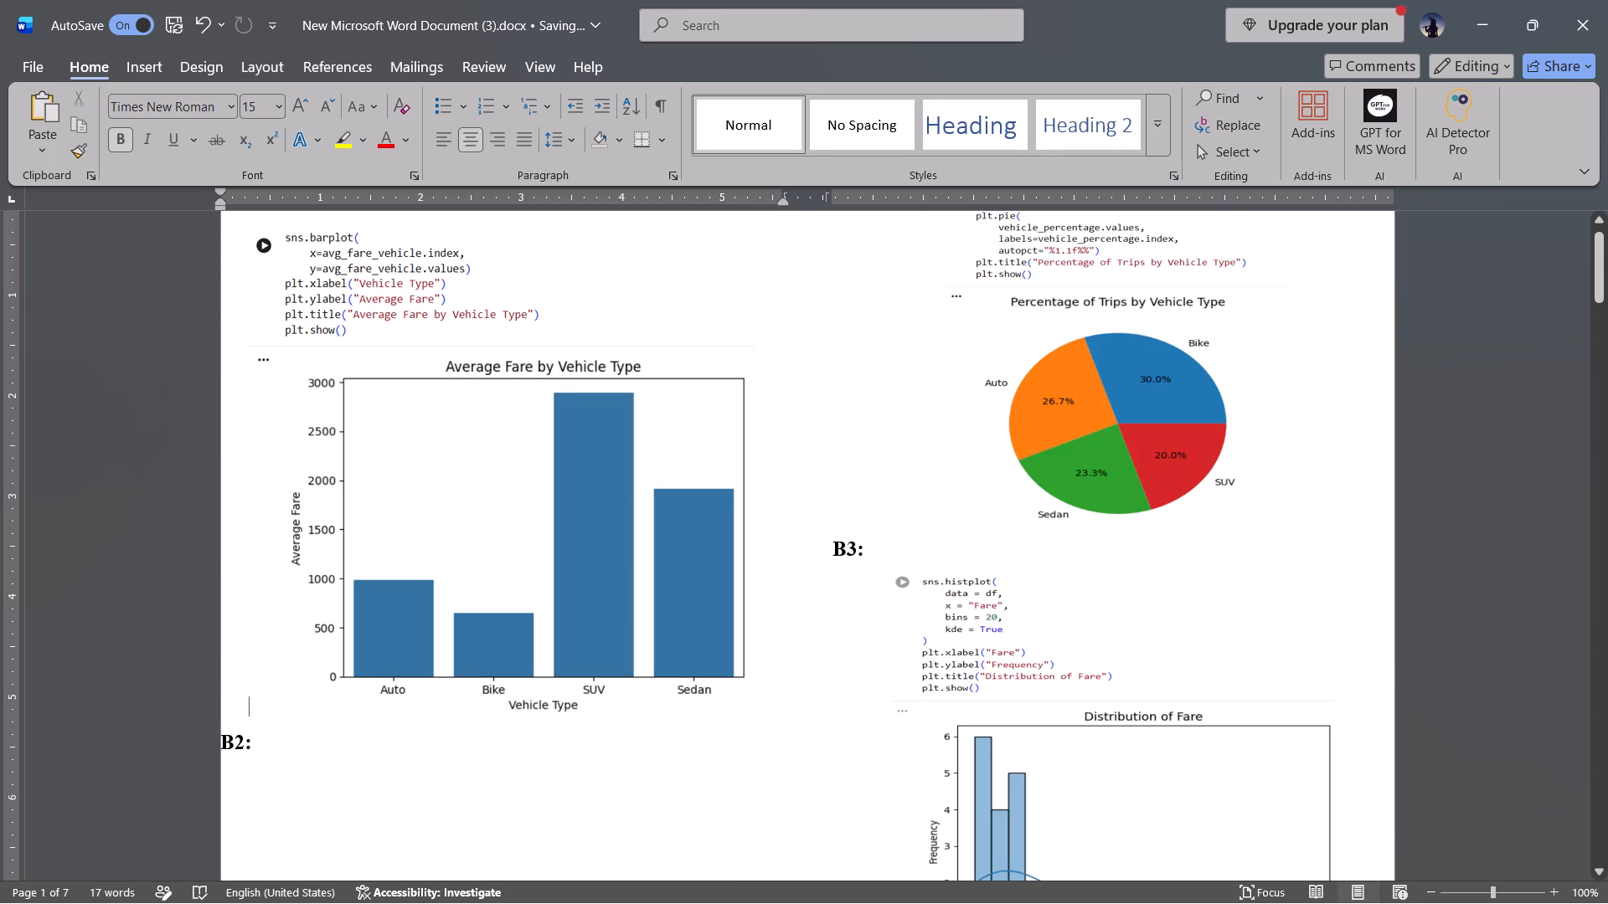
drag(238, 234, 1167, 751)
key(BackSpace)
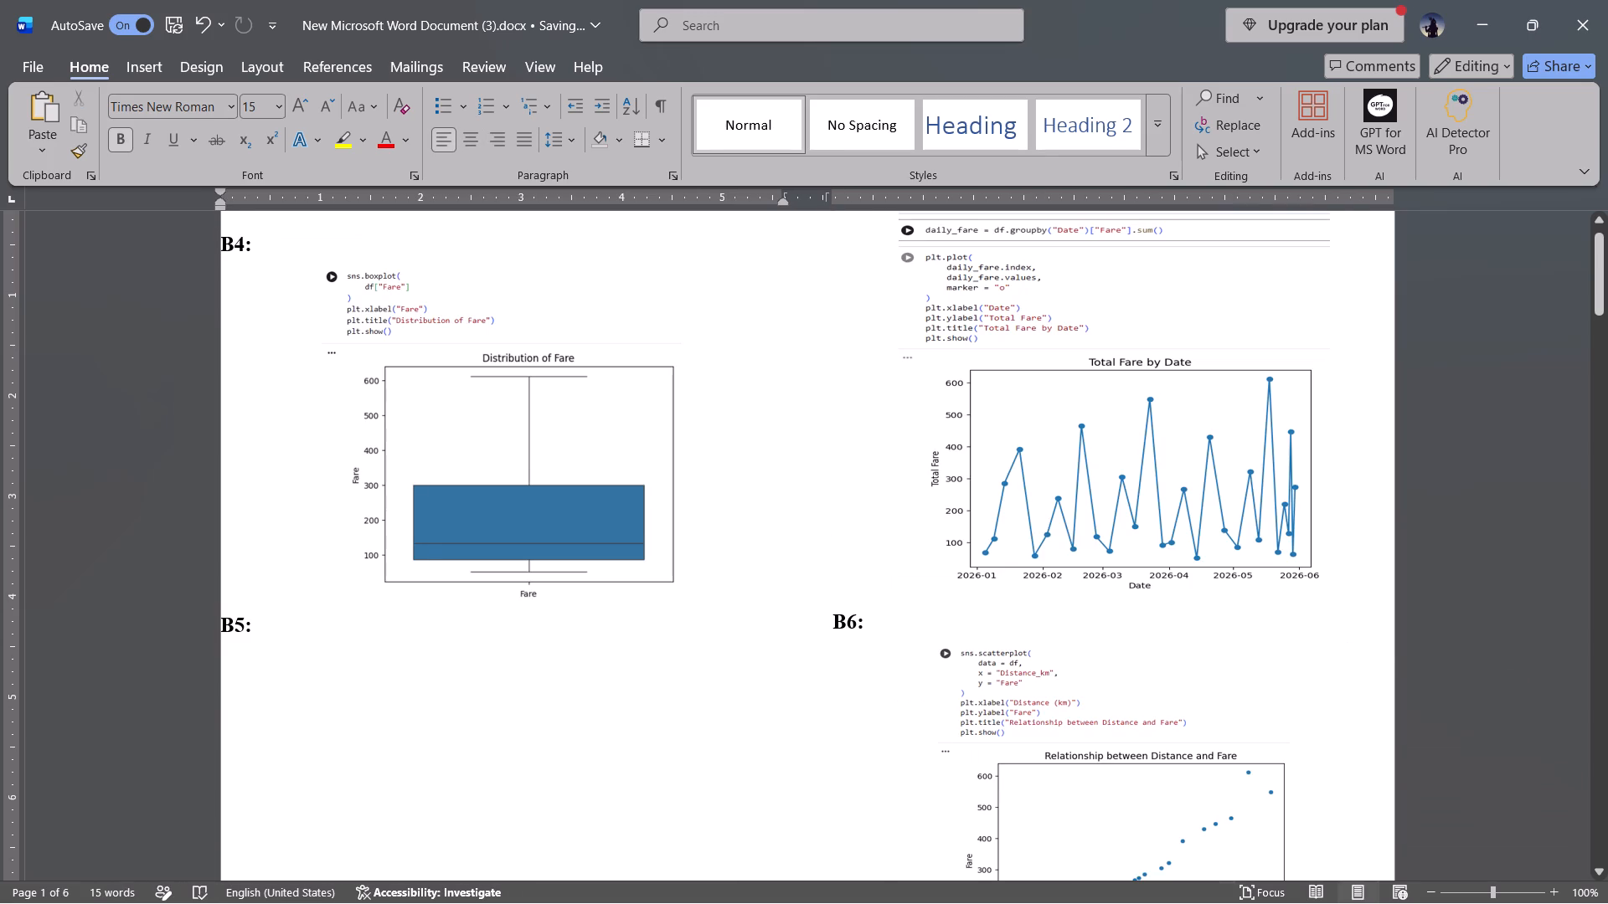
drag(228, 233, 1398, 737)
key(BackSpace)
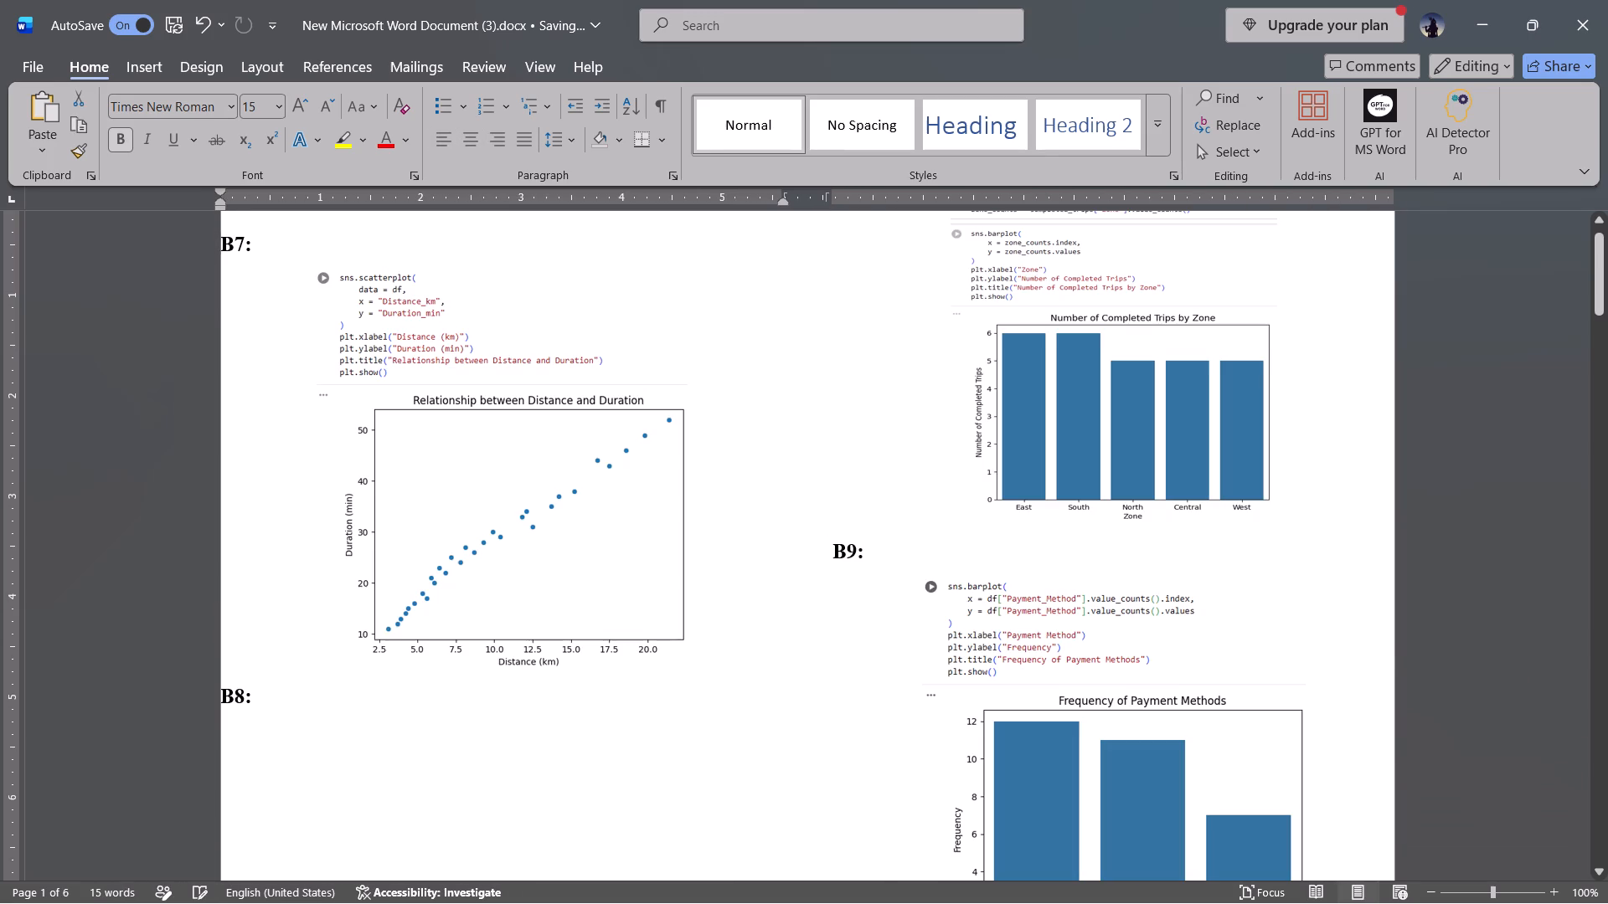
drag(227, 235, 1054, 766)
key(BackSpace)
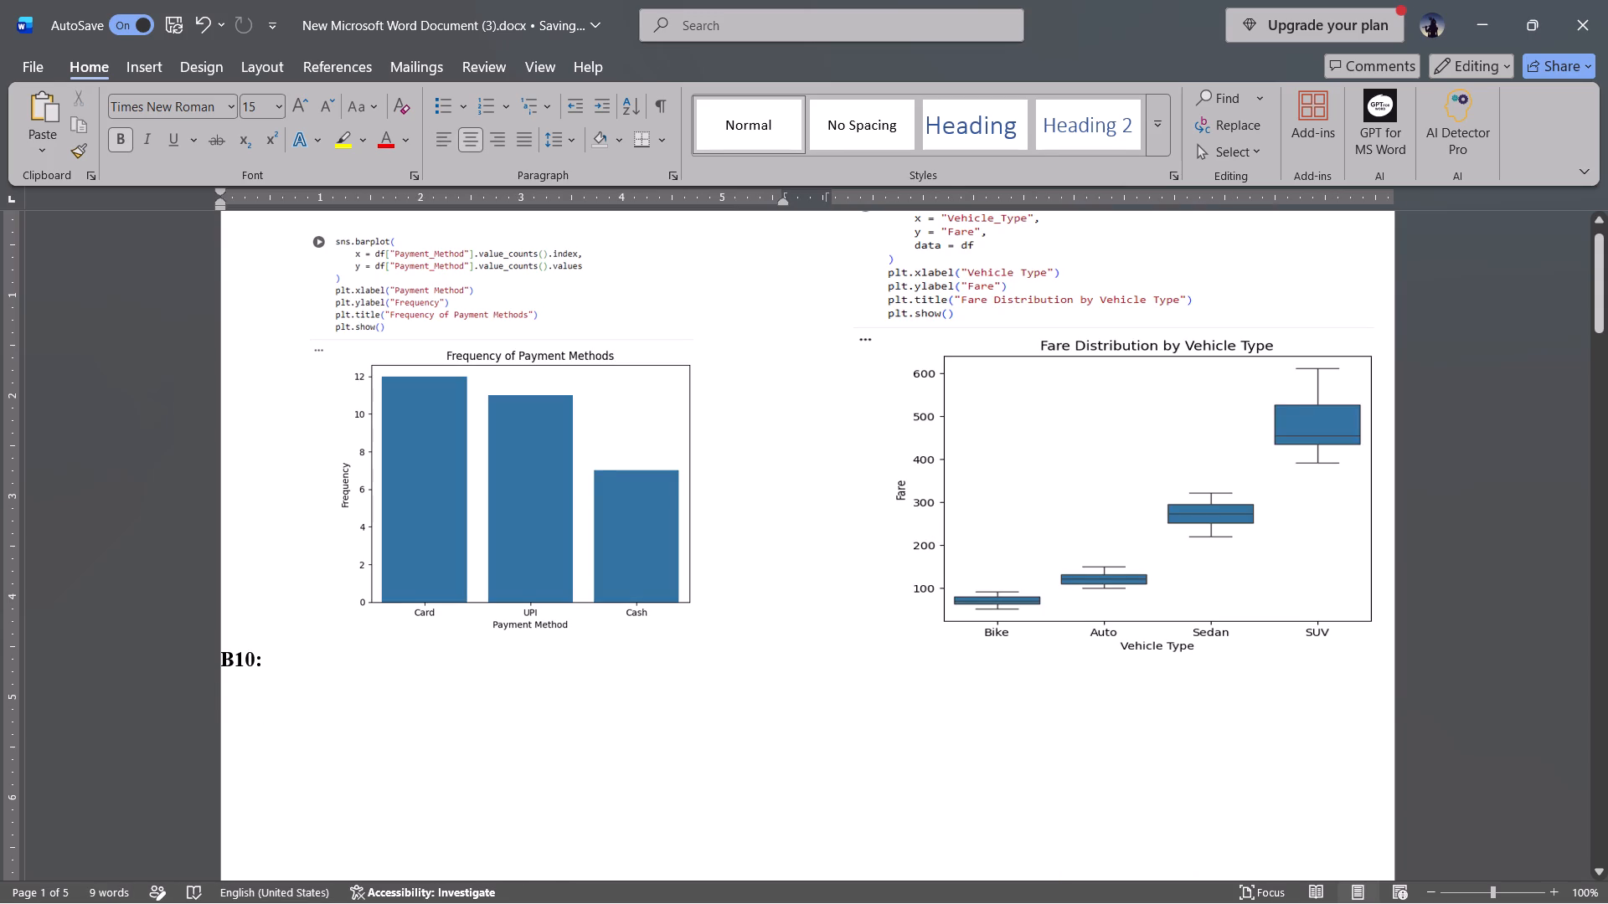
drag(236, 233, 1330, 752)
key(BackSpace)
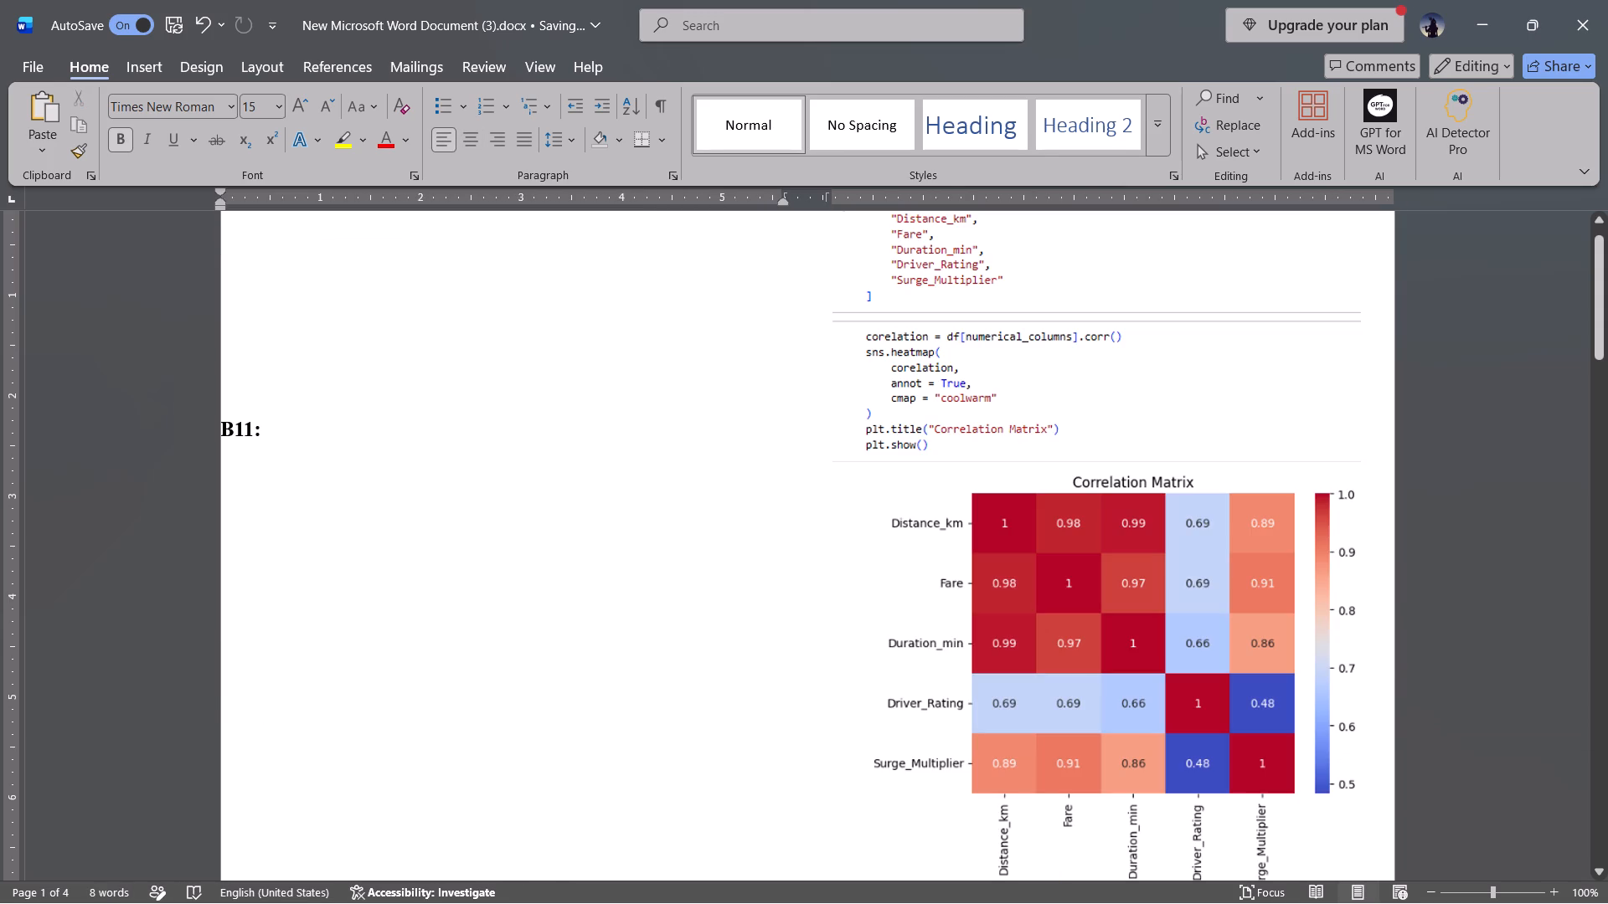
drag(227, 233, 1335, 875)
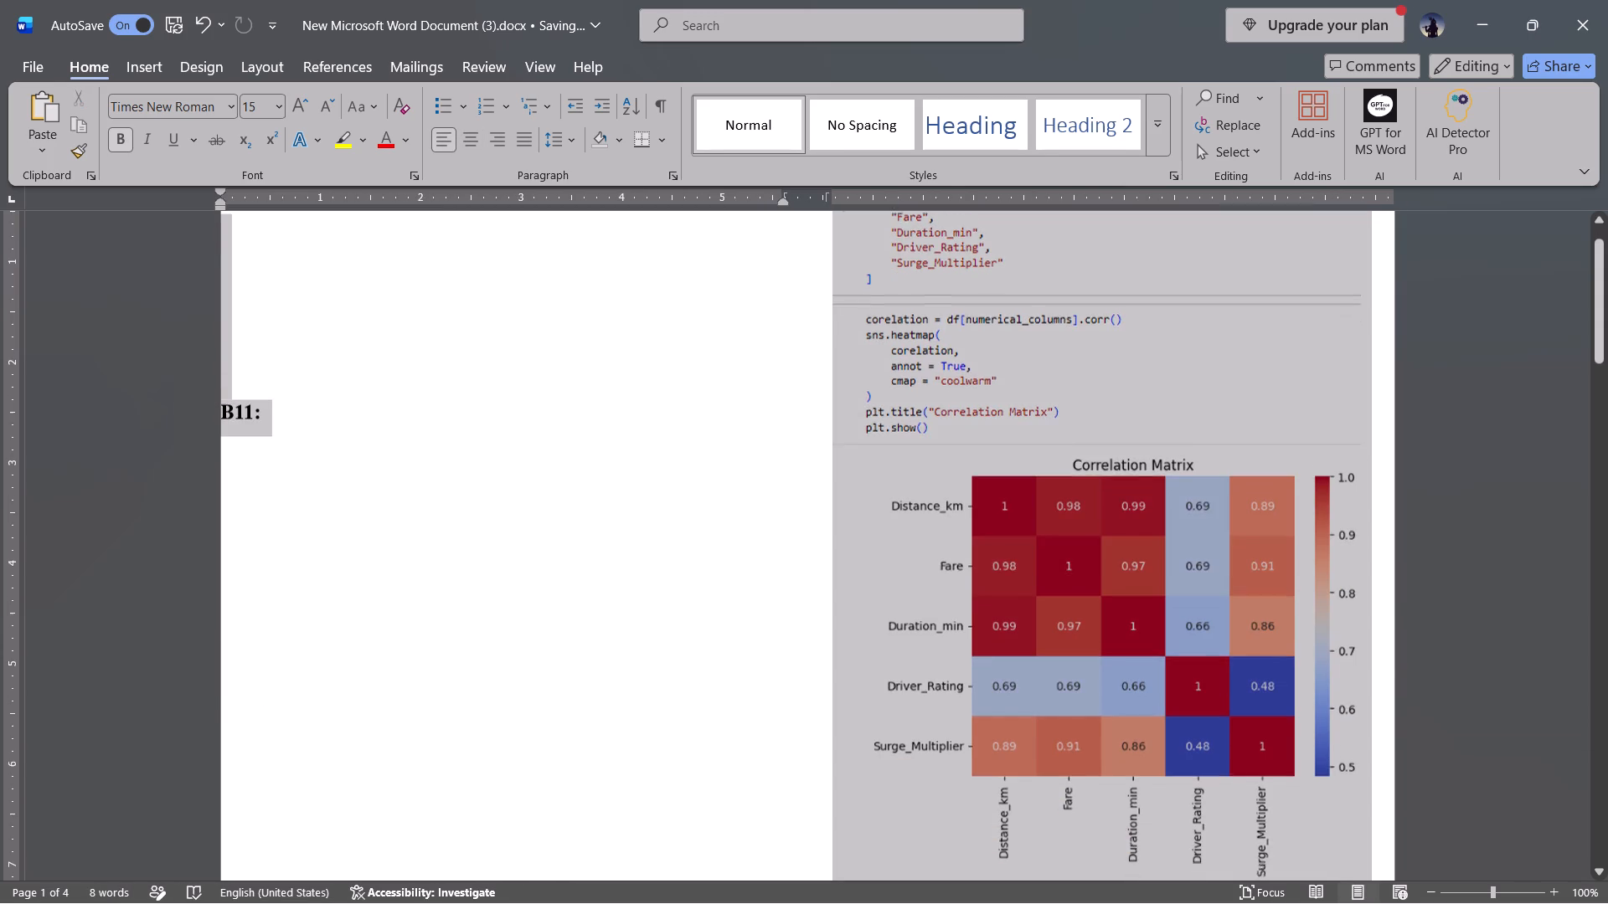
key(BackSpace)
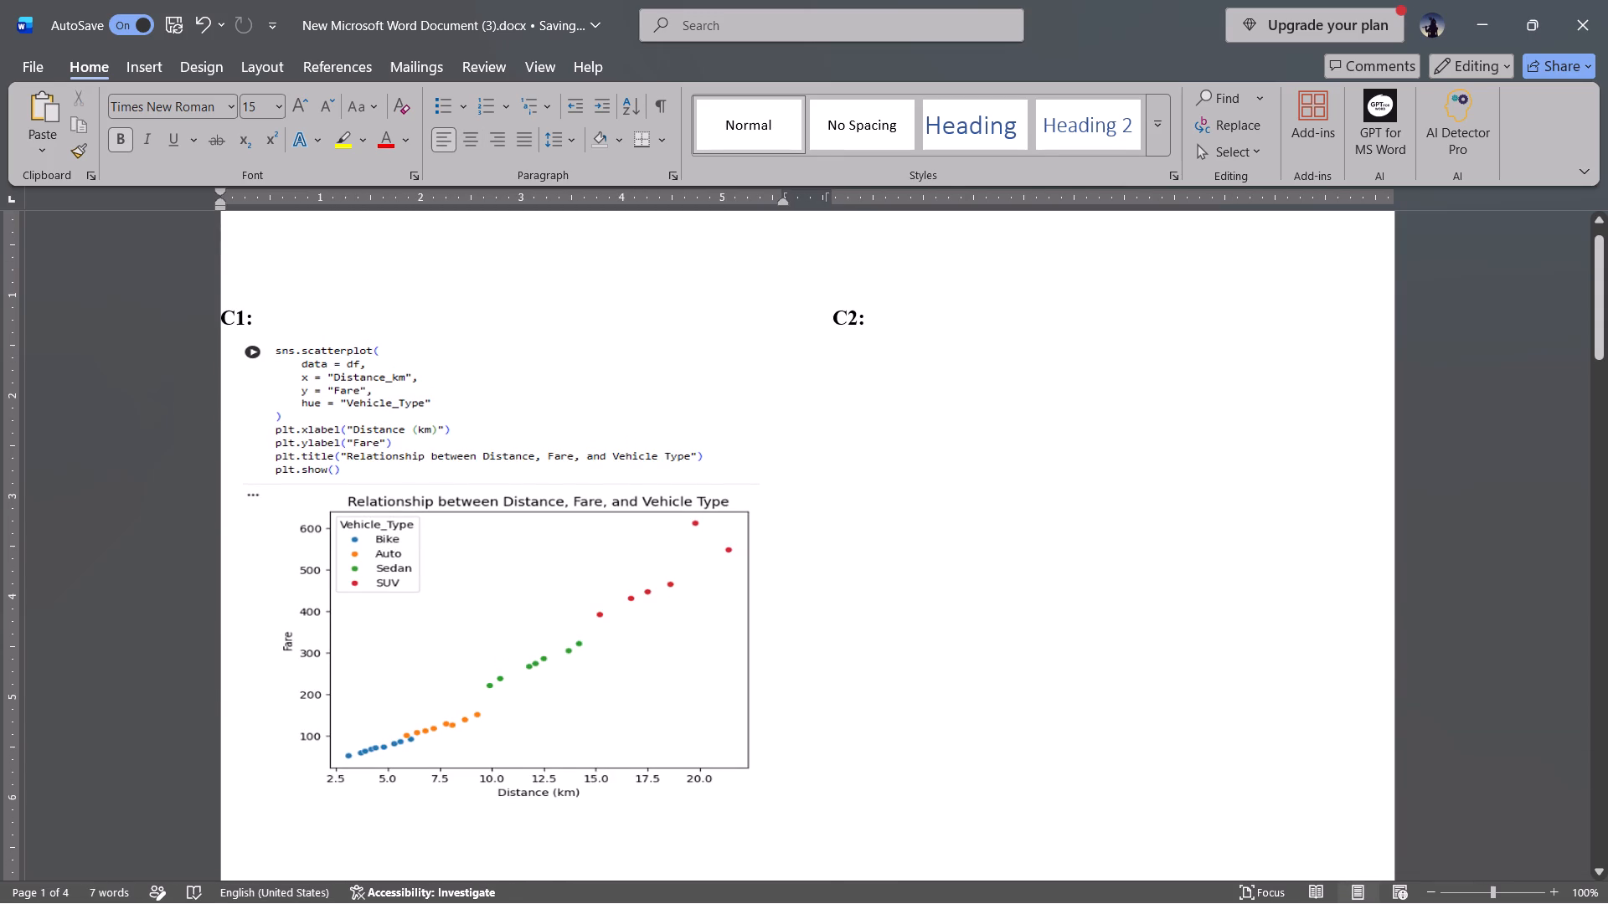
Delete the old section C outputs and labels, C1 through C6, including the surge table, bar chart and violin plot.
drag(255, 258, 1198, 871)
key(BackSpace)
key(BackSpace)
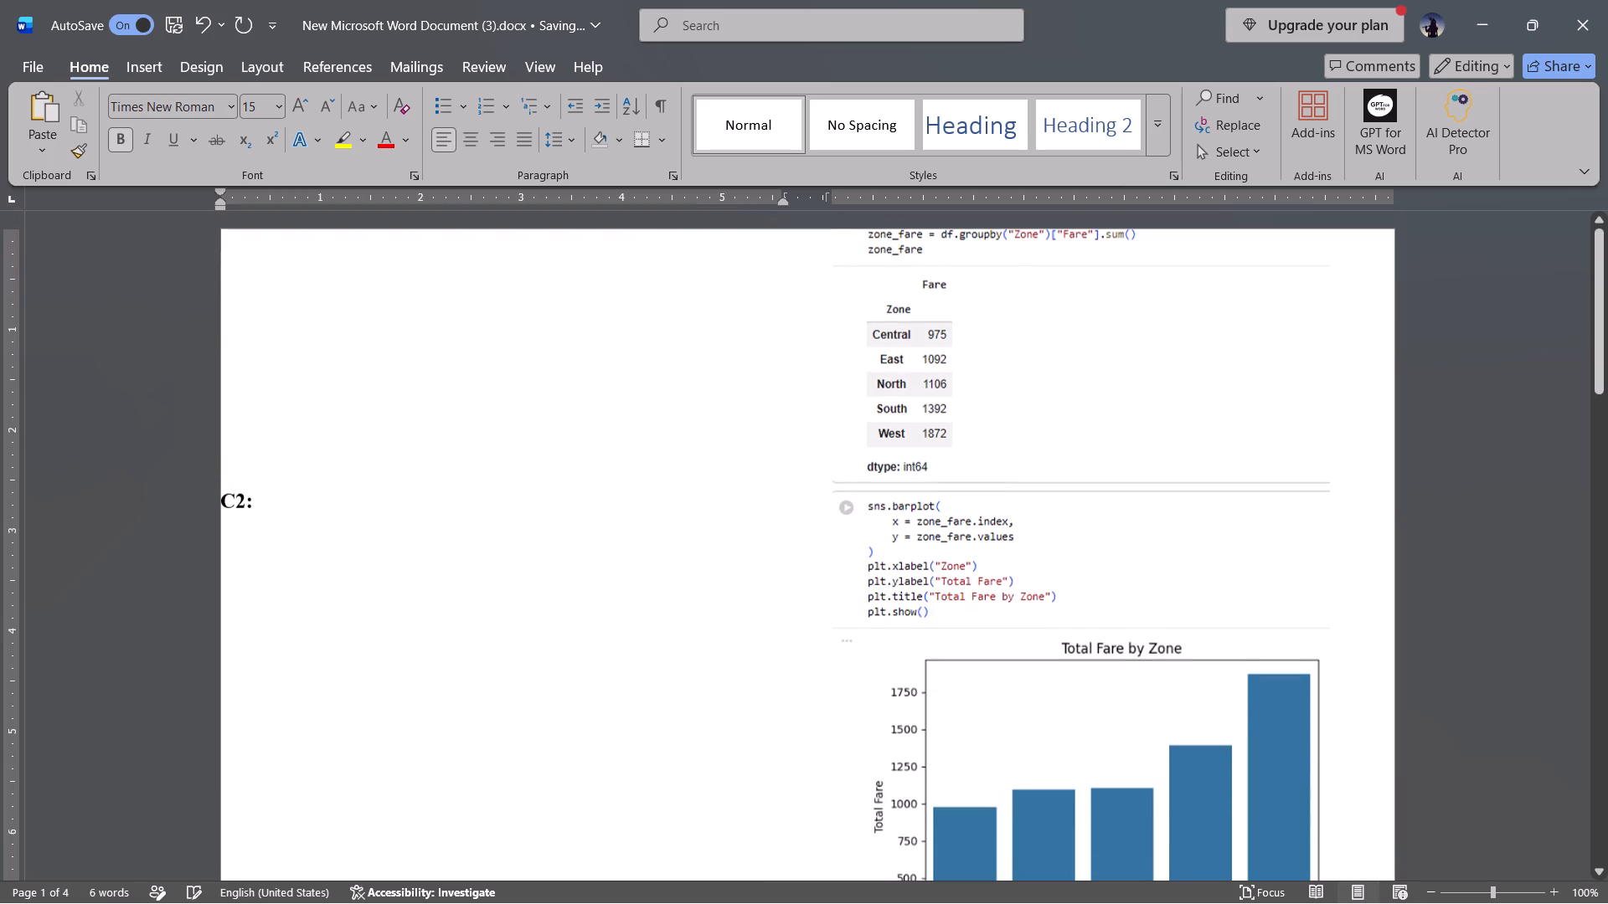
drag(234, 237, 1270, 896)
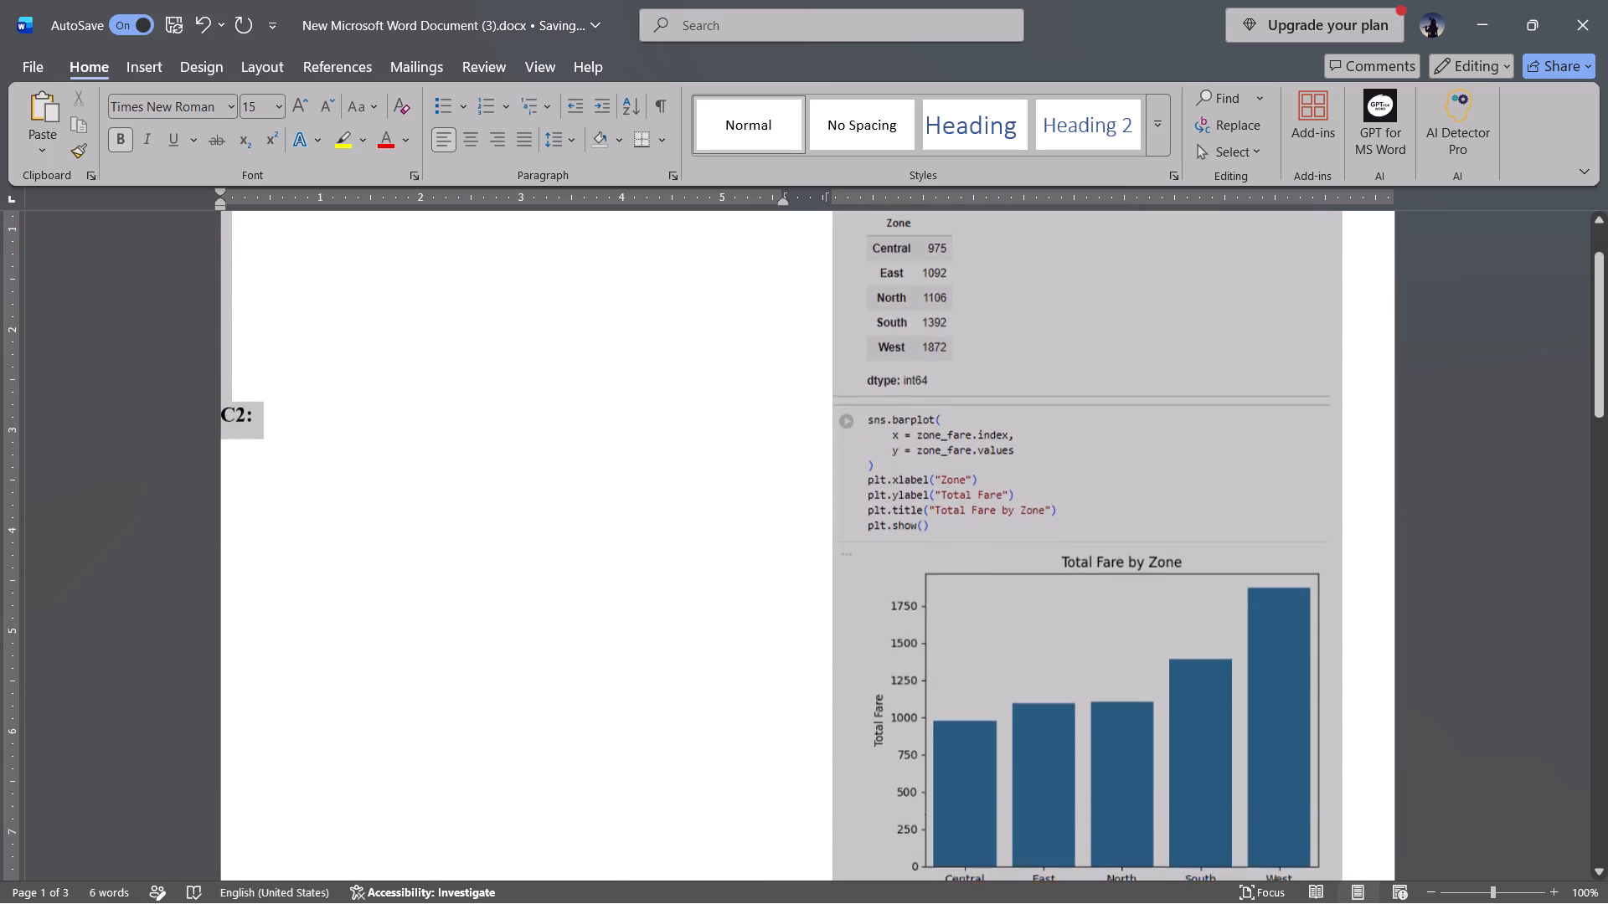
drag(1270, 896, 1265, 896)
key(BackSpace)
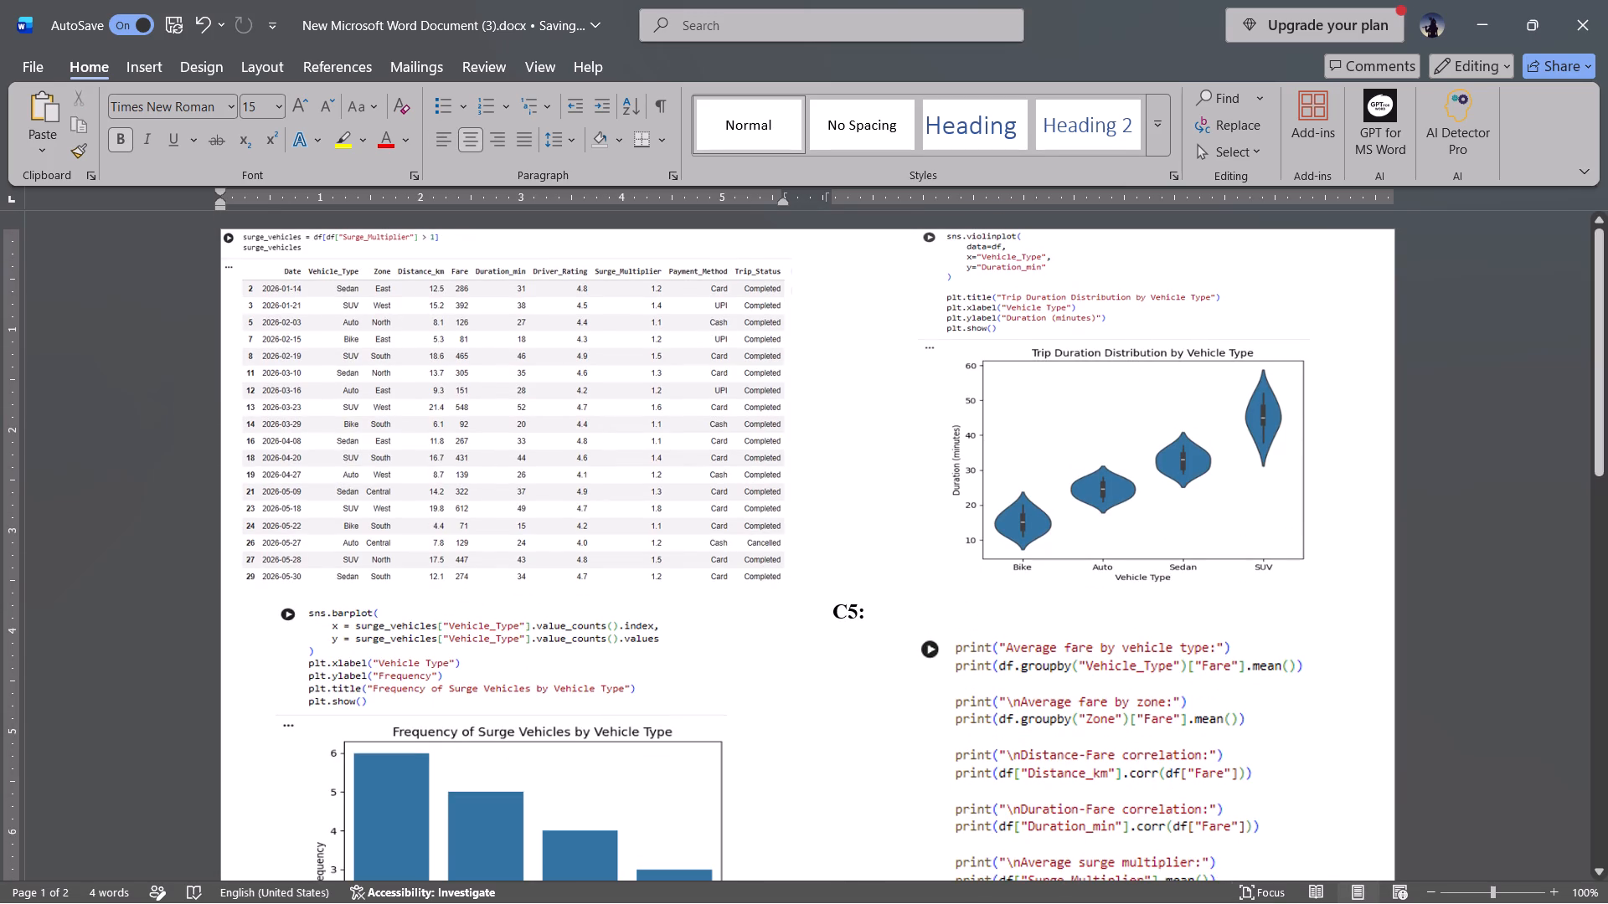
click(260, 259)
key(BackSpace)
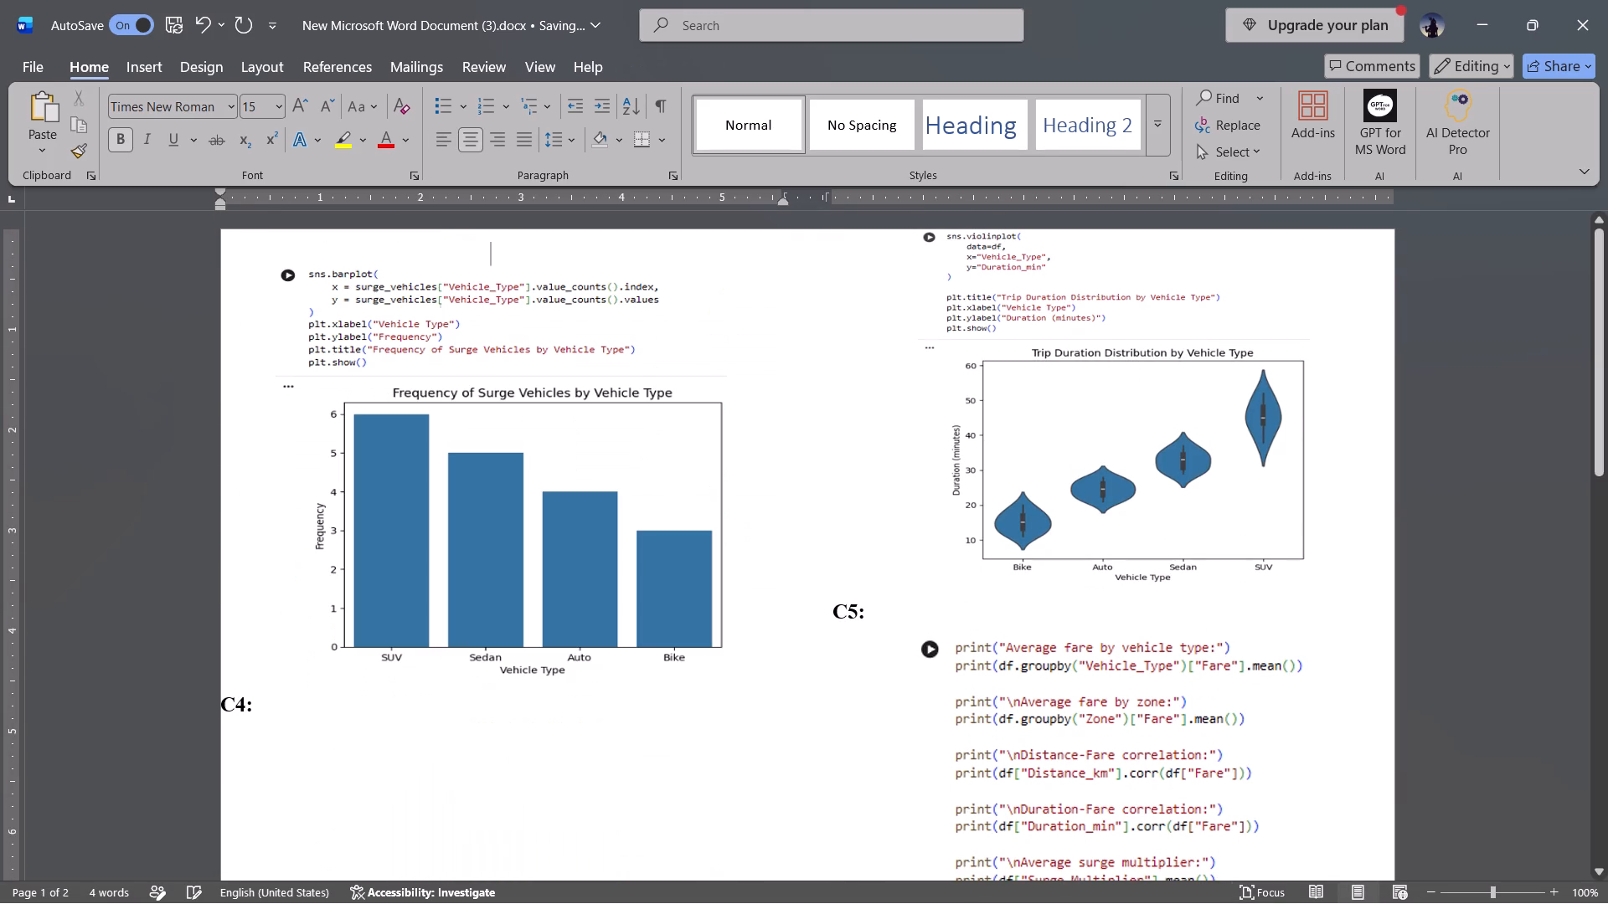
drag(301, 308, 1297, 854)
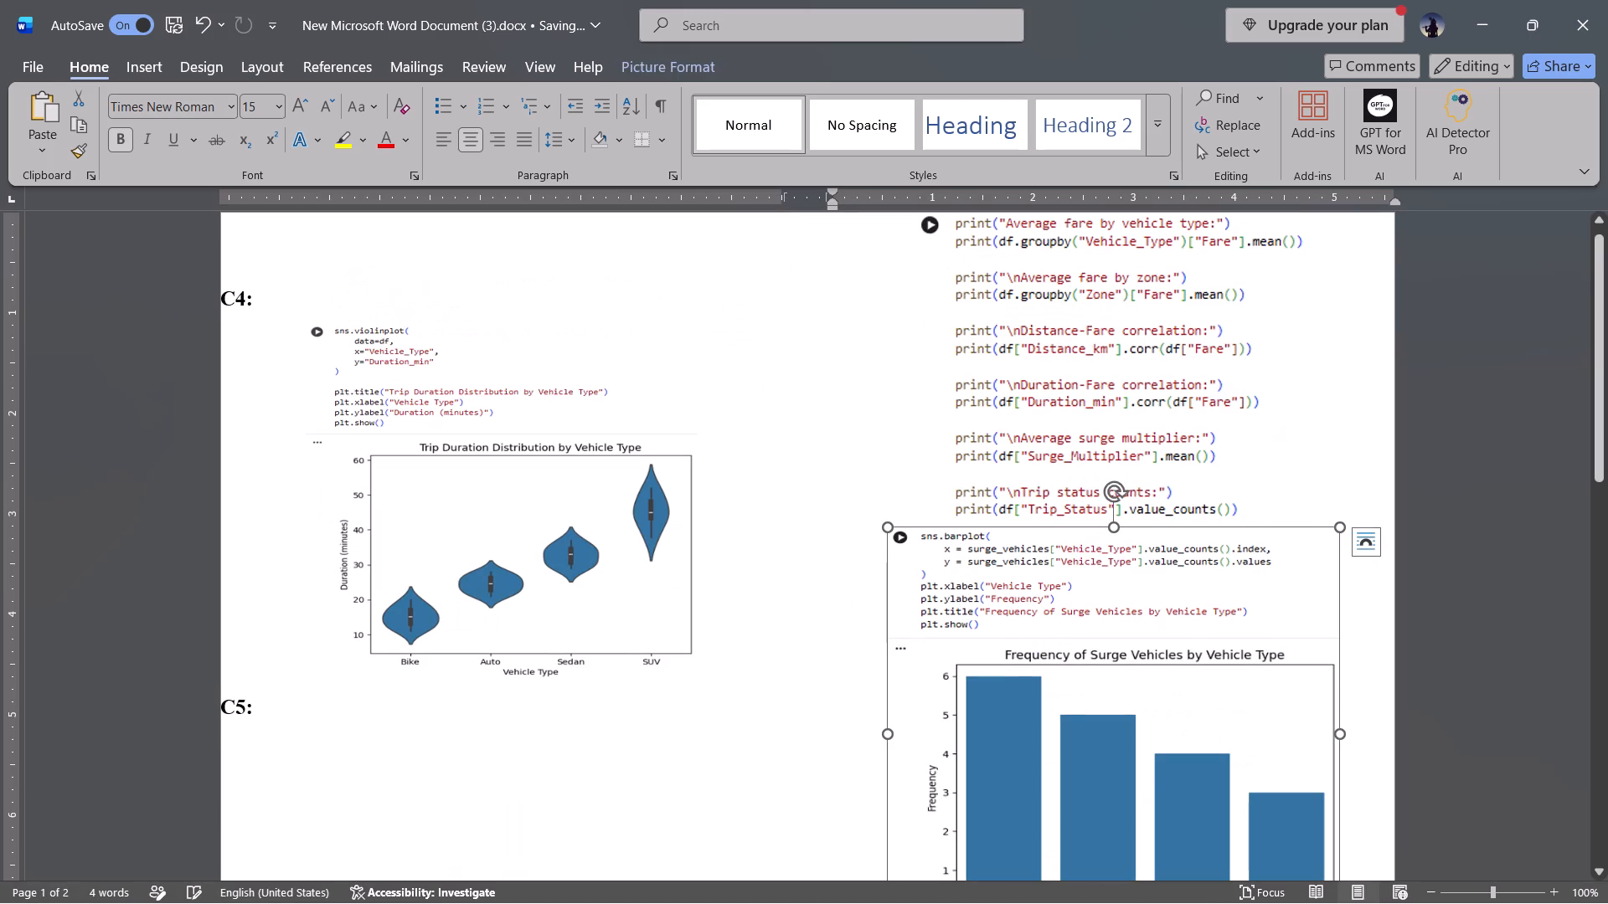
key(BackSpace)
click(610, 604)
key(BackSpace)
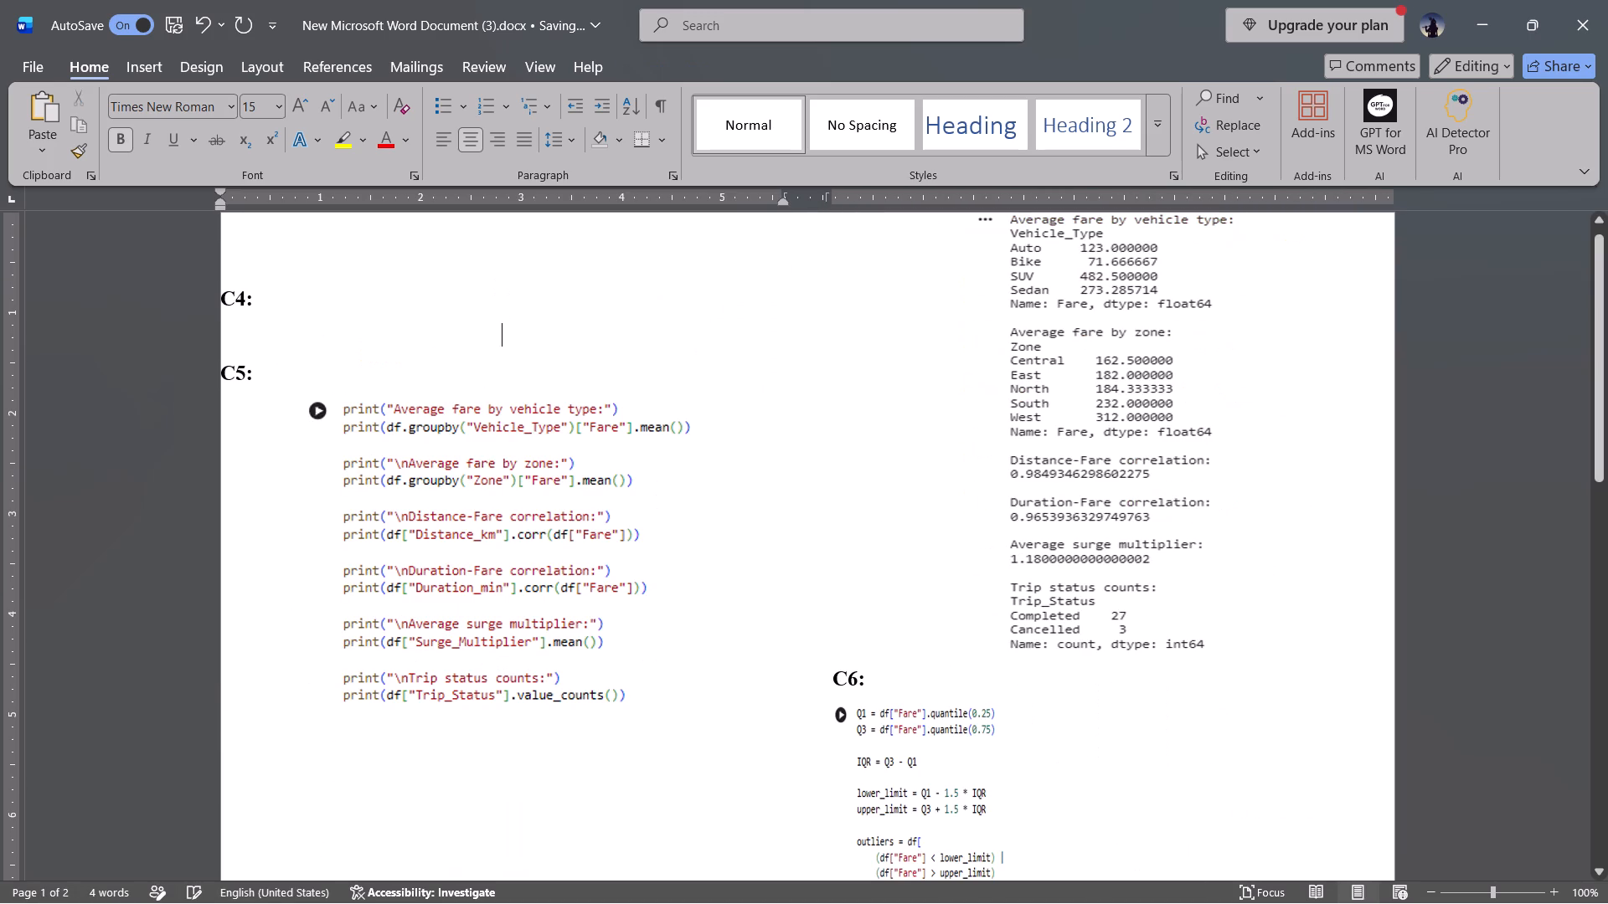
drag(236, 274, 1256, 770)
key(BackSpace)
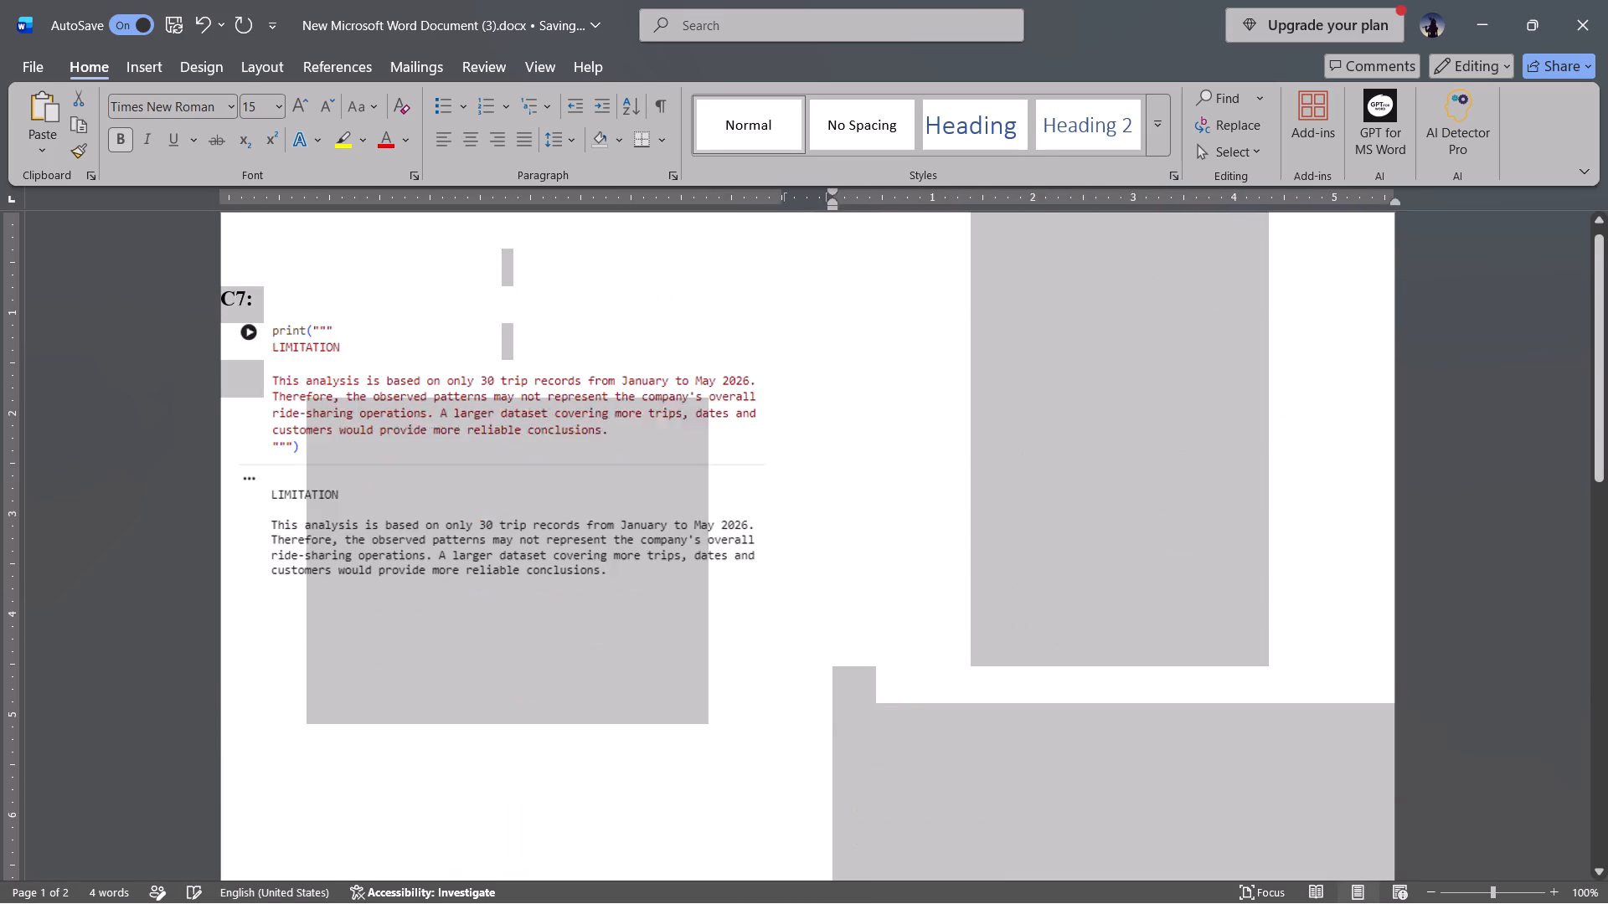
Delete the remaining C7 label and its limitation output so that the document is empty.
drag(226, 261, 925, 728)
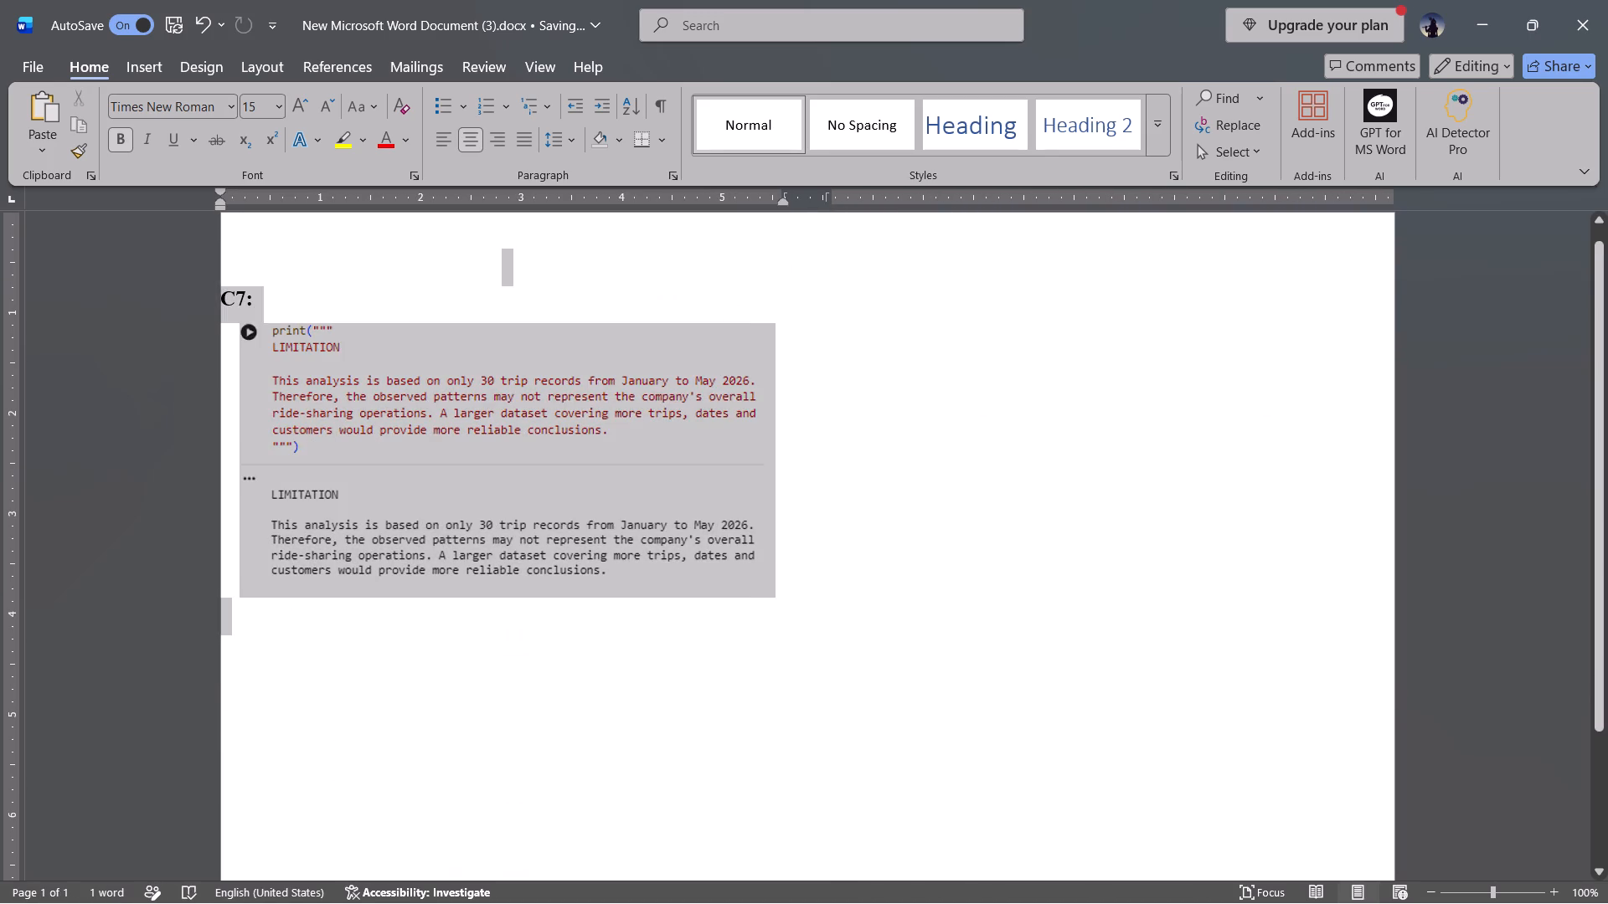
key(BackSpace)
scroll(681, 579, up, 4)
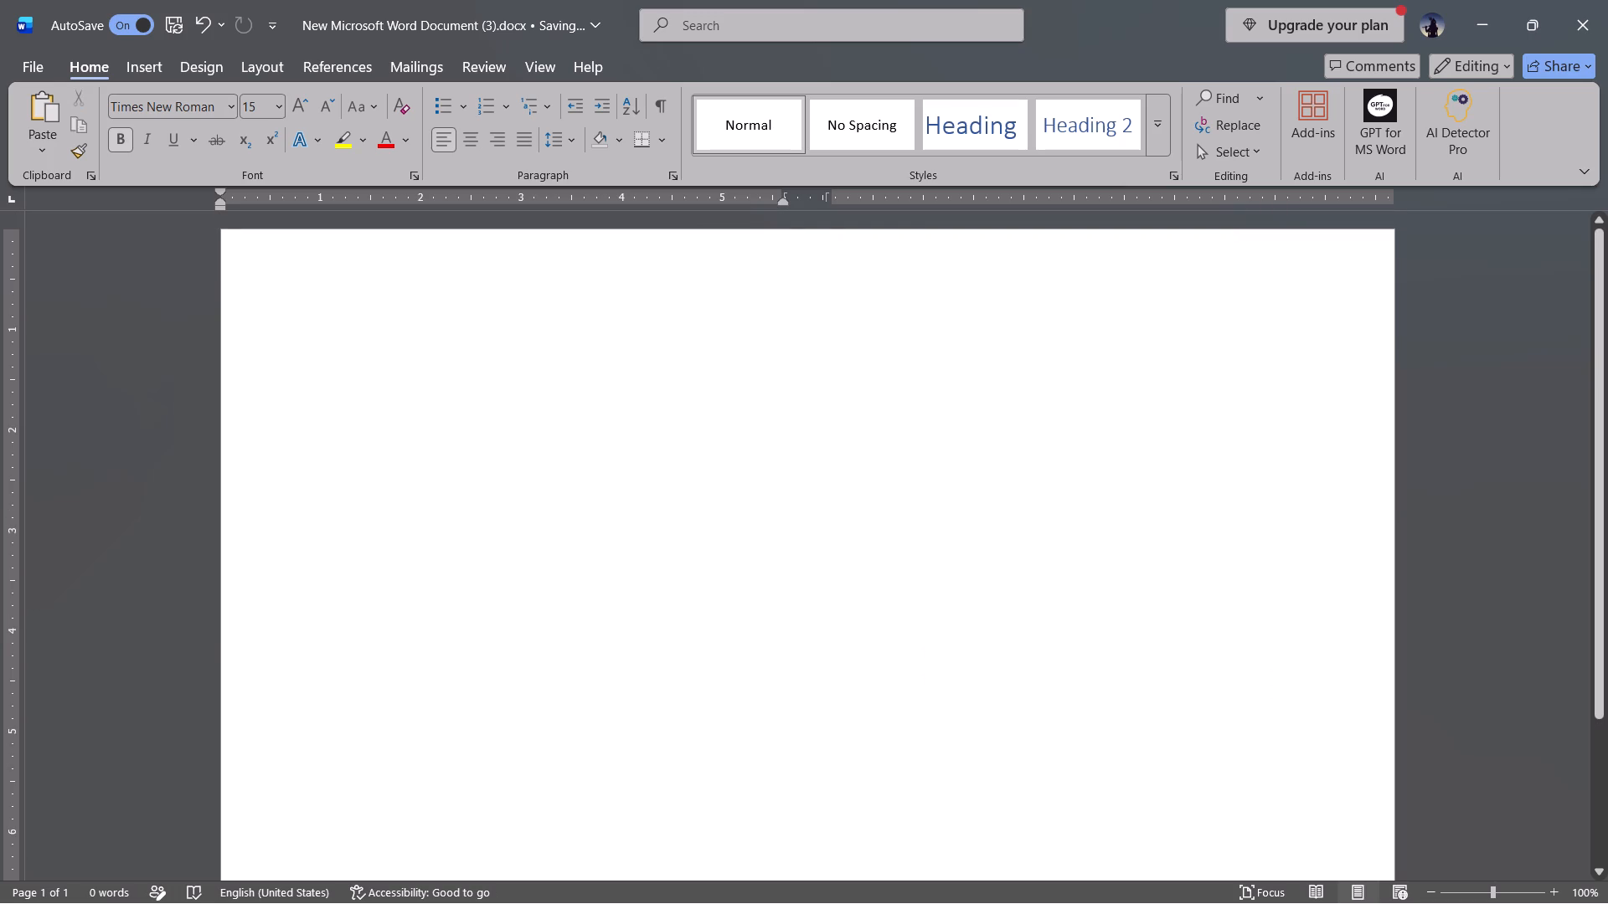
scroll(681, 579, up, 15)
Set the blank document's page to Portrait orientation with Narrow 0.5" margins.
click(265, 66)
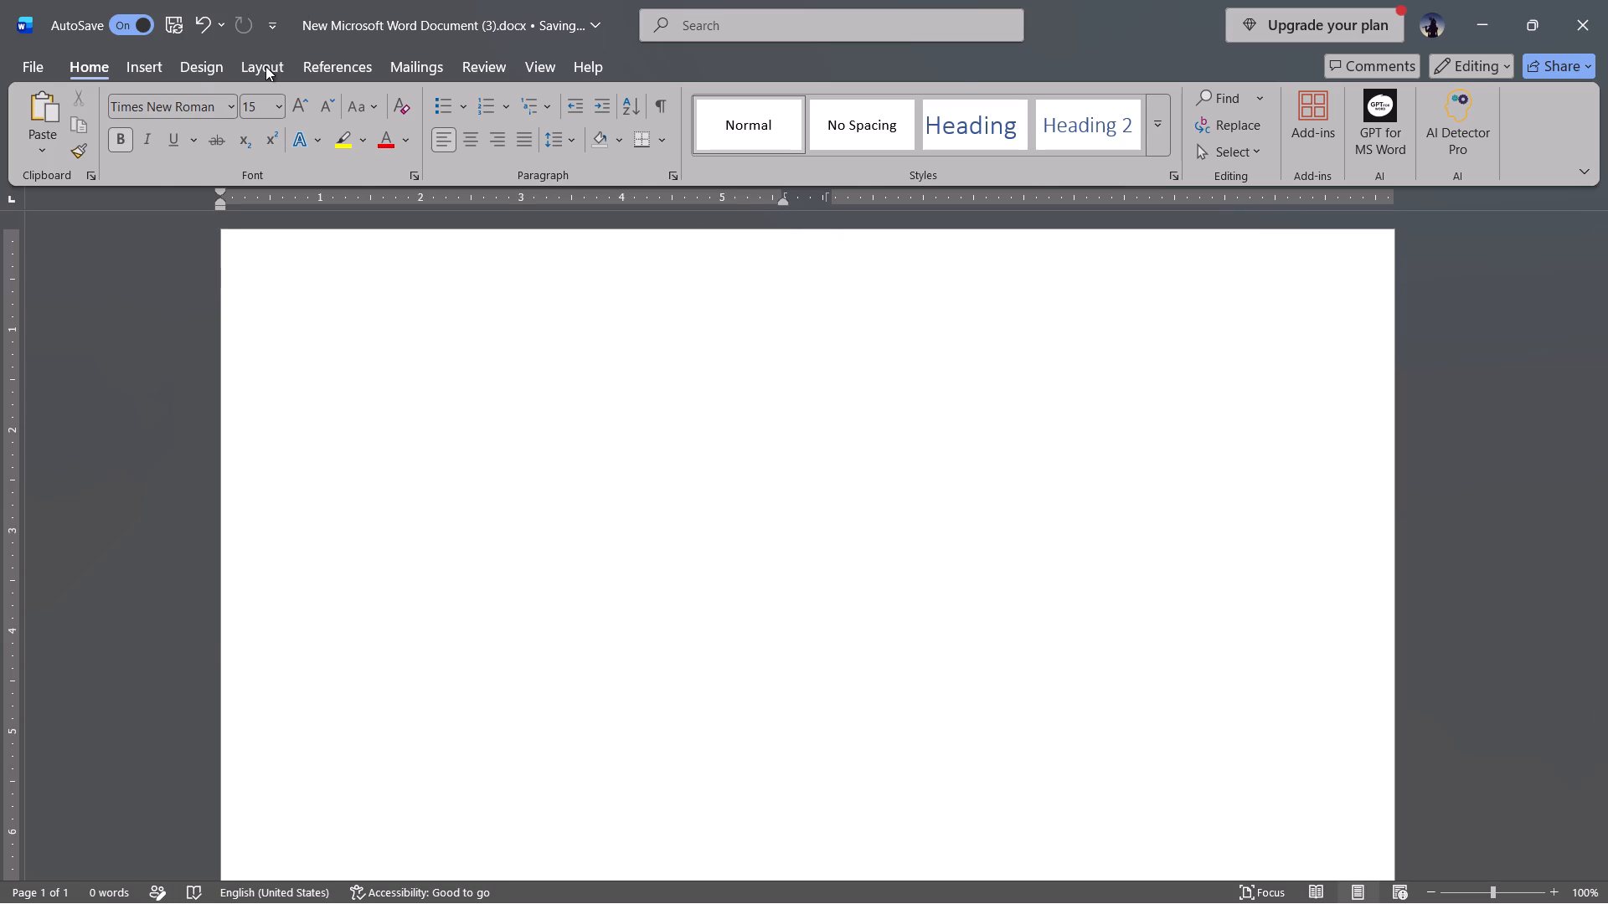
click(99, 144)
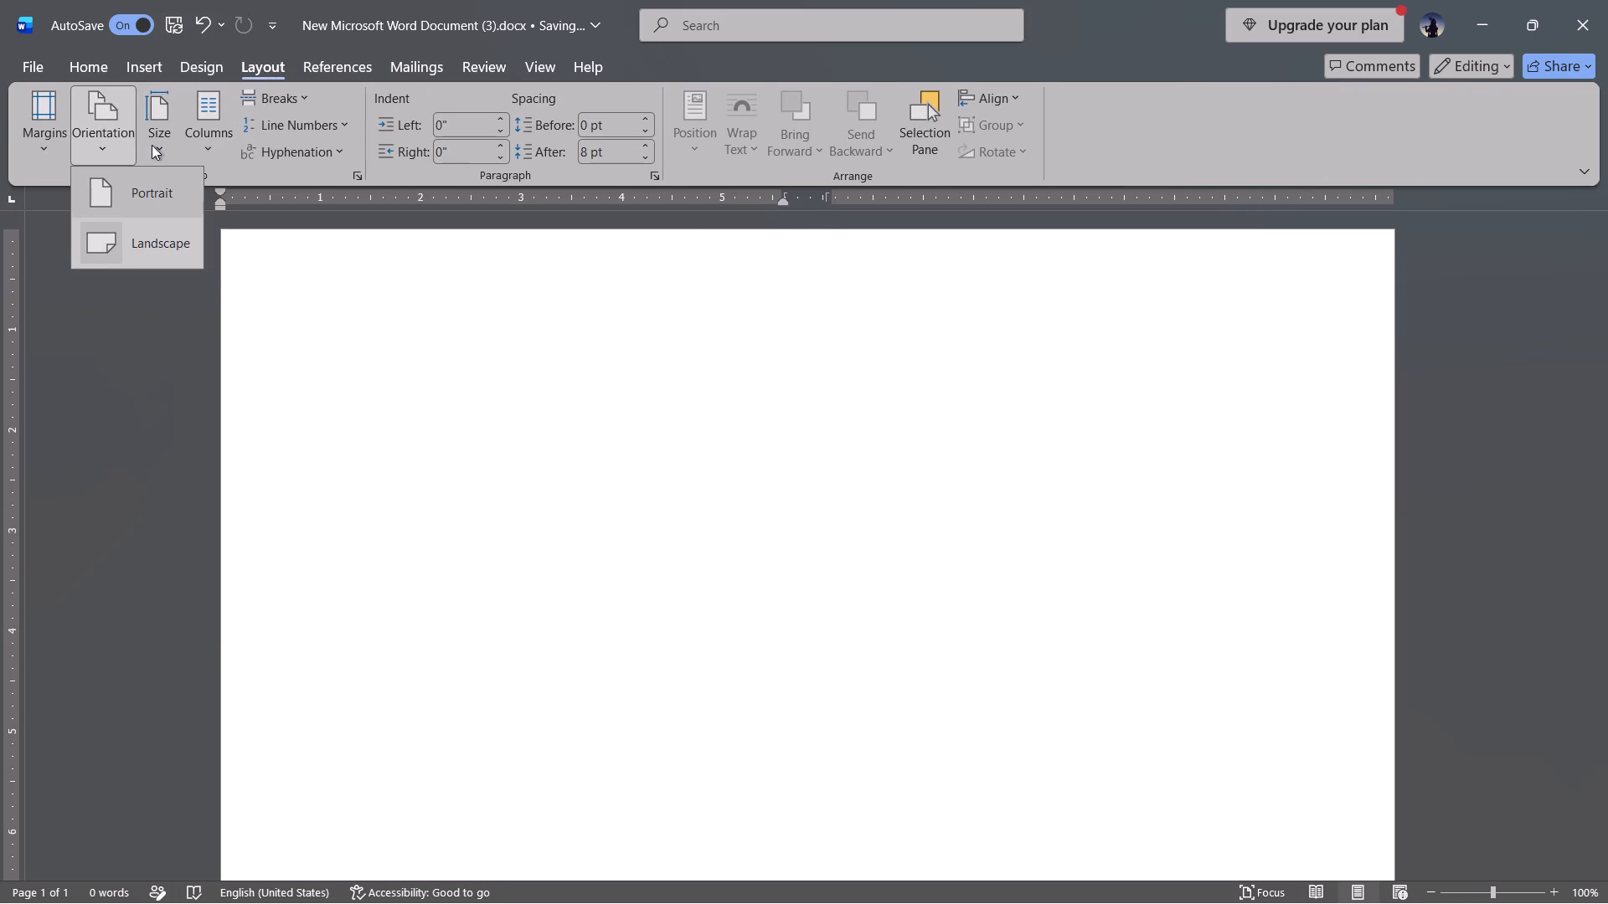
click(143, 189)
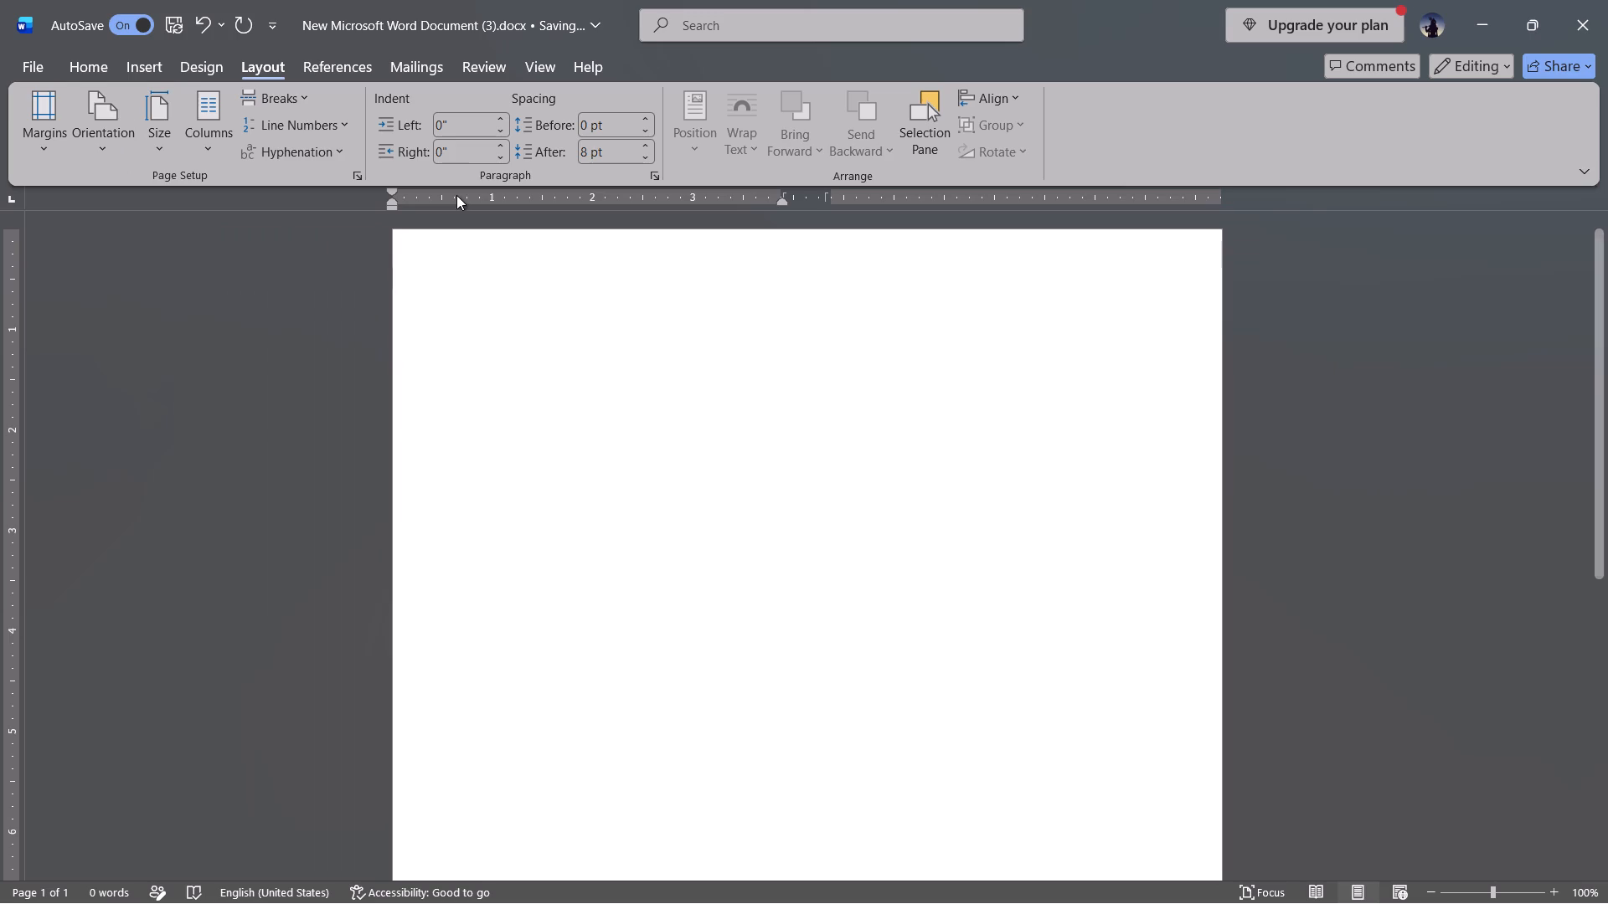
click(475, 273)
click(50, 139)
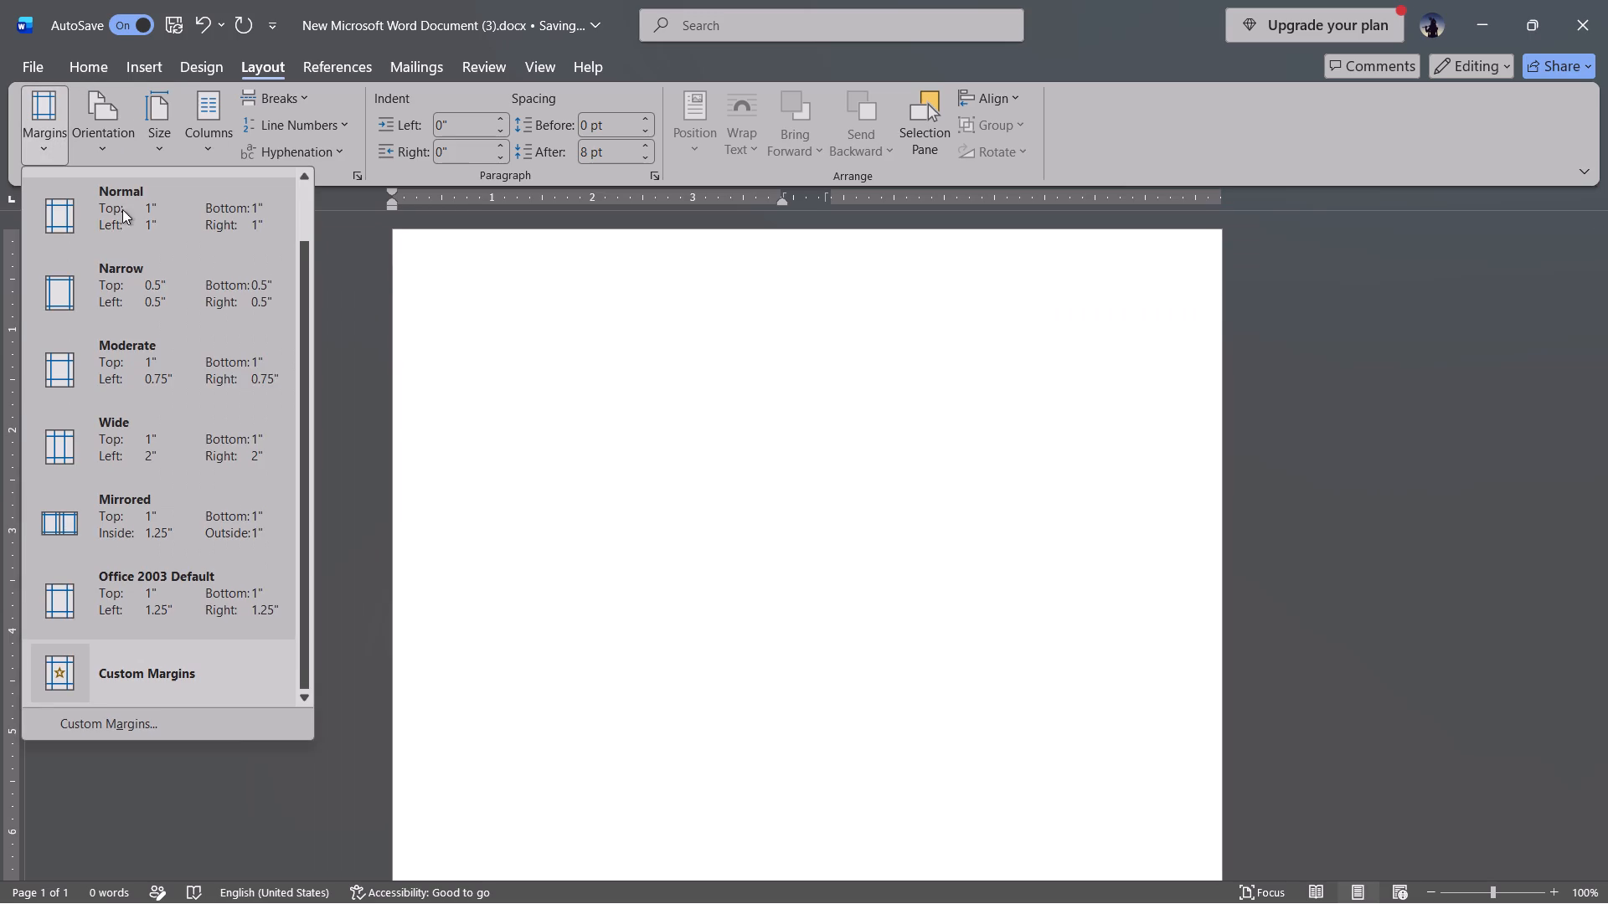
click(101, 292)
Capture the notebook's first cell, the library imports with their output, from Colab and paste the screenshot into the Word document.
key(alt+Tab)
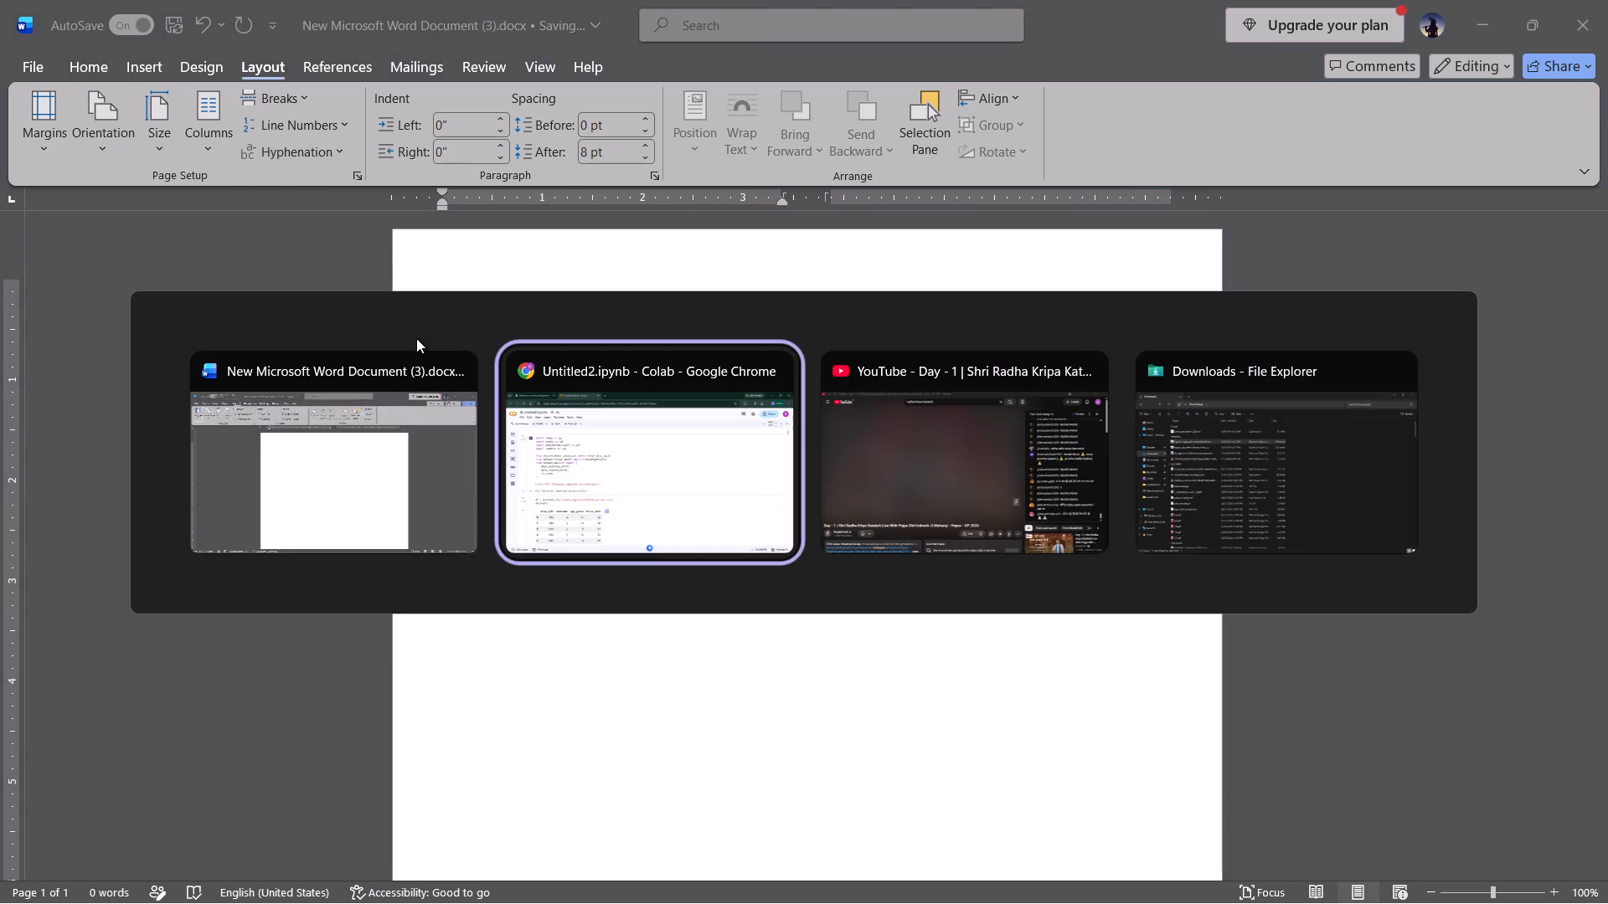
scroll(633, 425, up, 7)
key(Print)
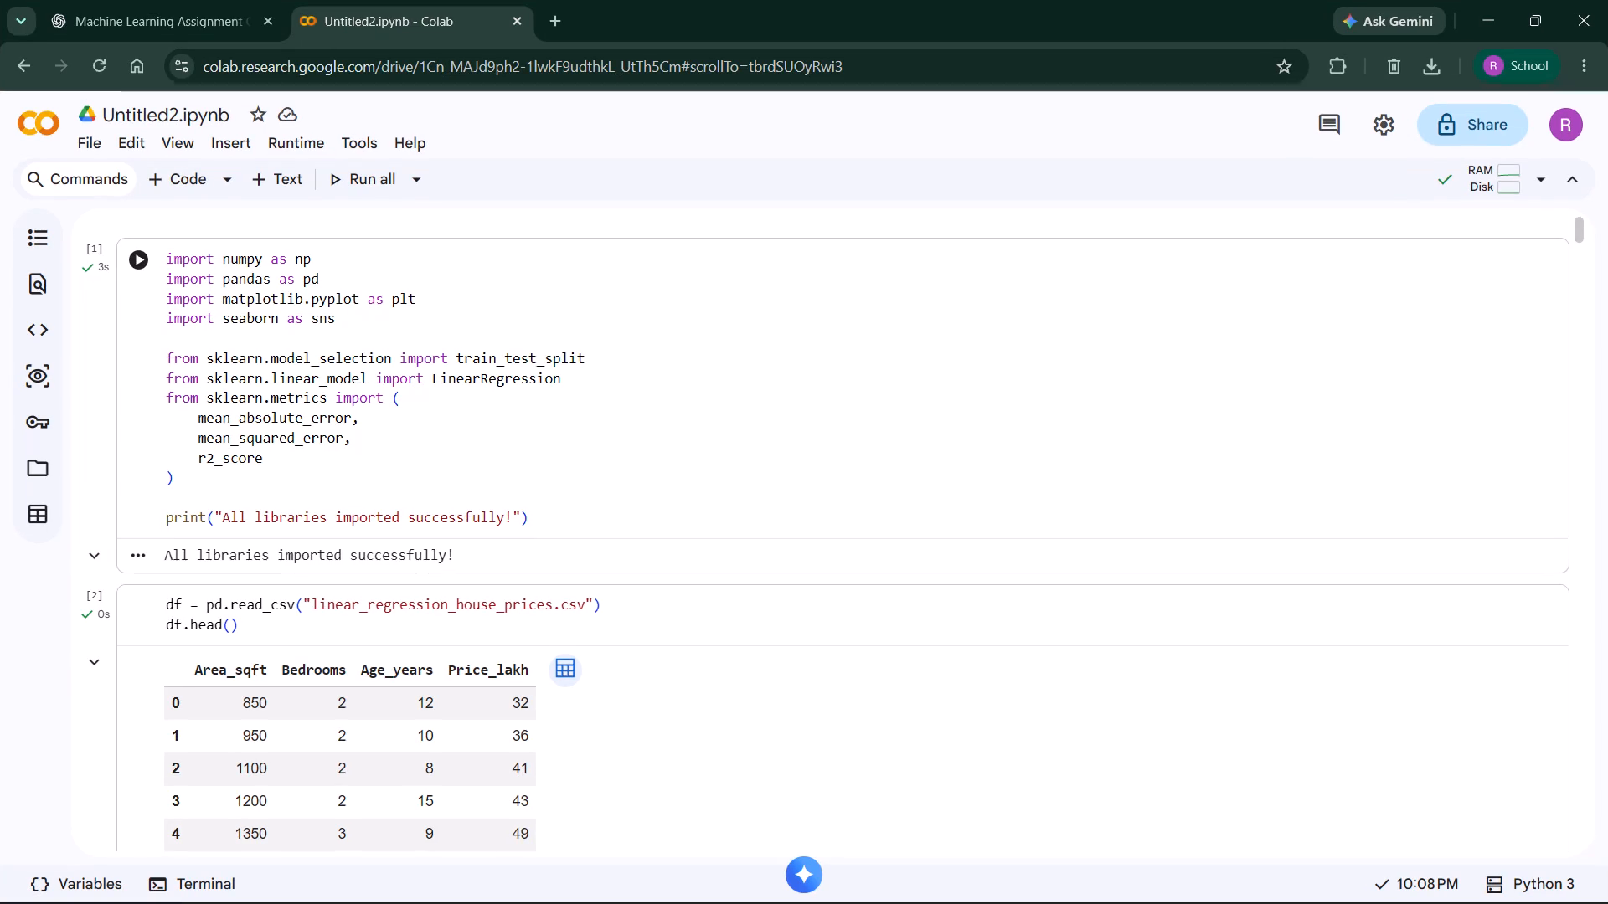
drag(75, 230, 332, 393)
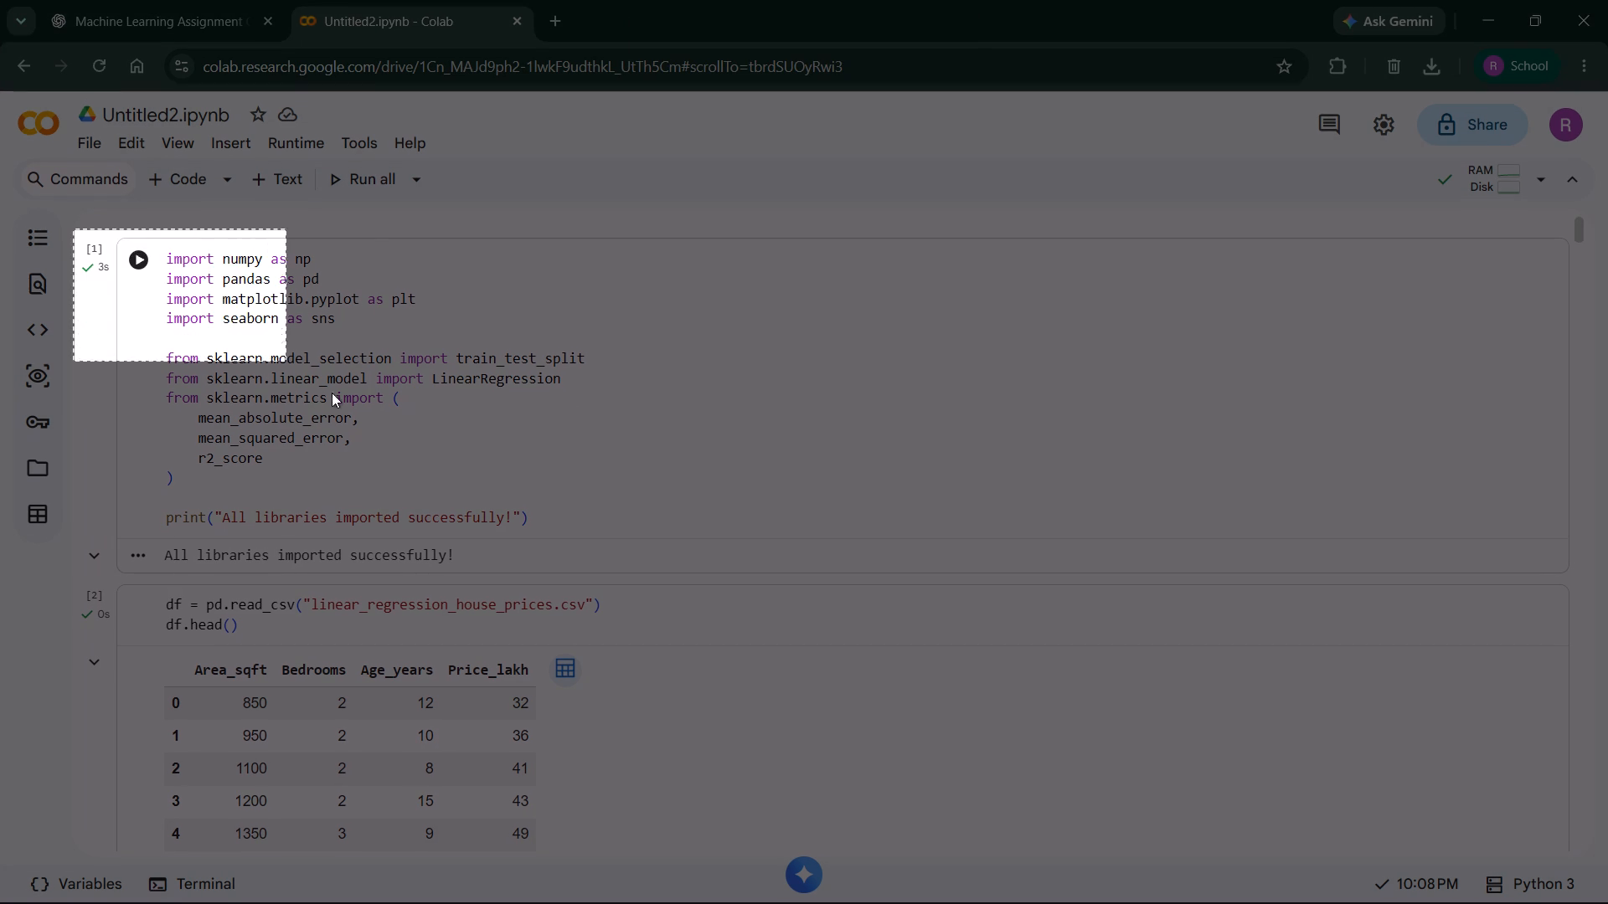
drag(332, 393, 590, 568)
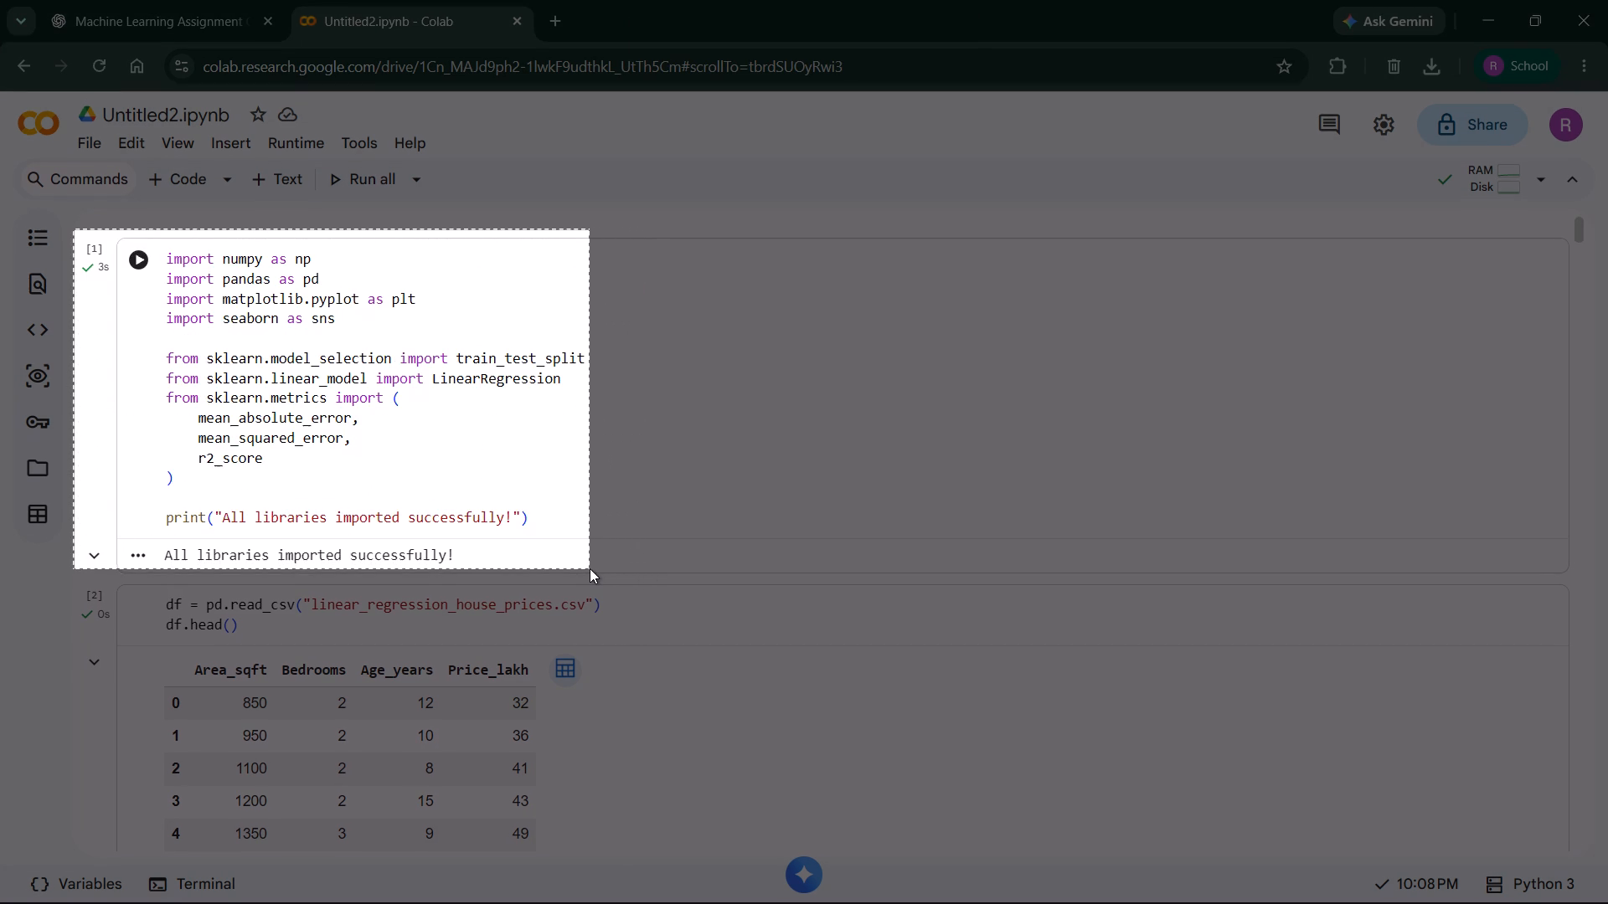
drag(590, 568, 642, 572)
key(alt+Tab)
key(ctrl+v)
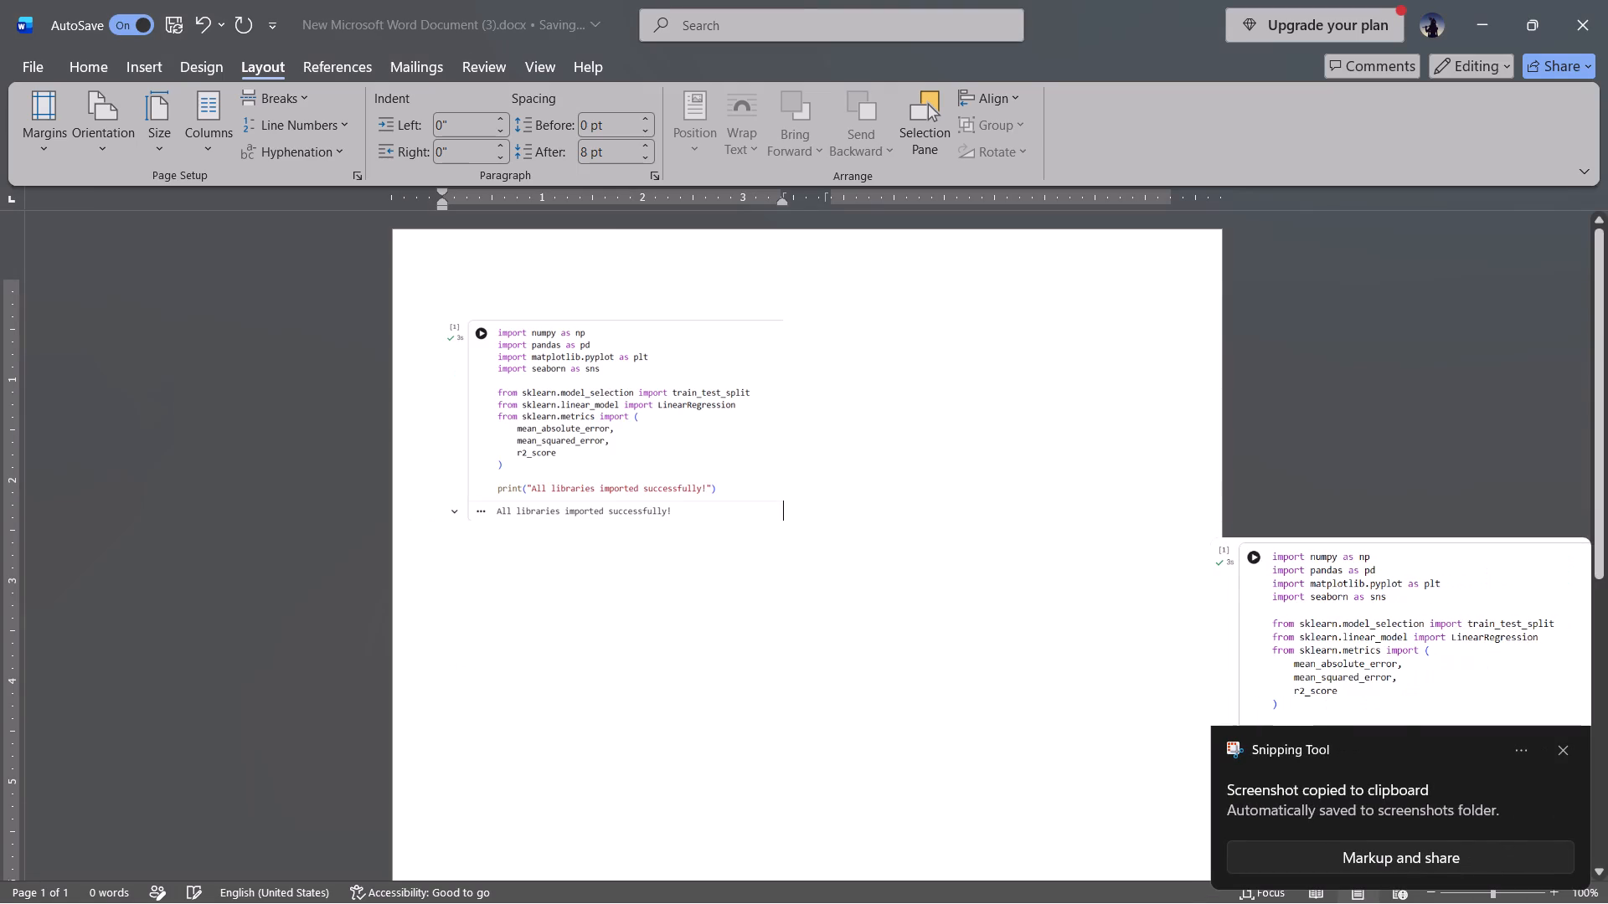
Enlarge the pasted library-imports screenshot slightly, keeping its proportions.
click(726, 488)
drag(786, 526, 854, 583)
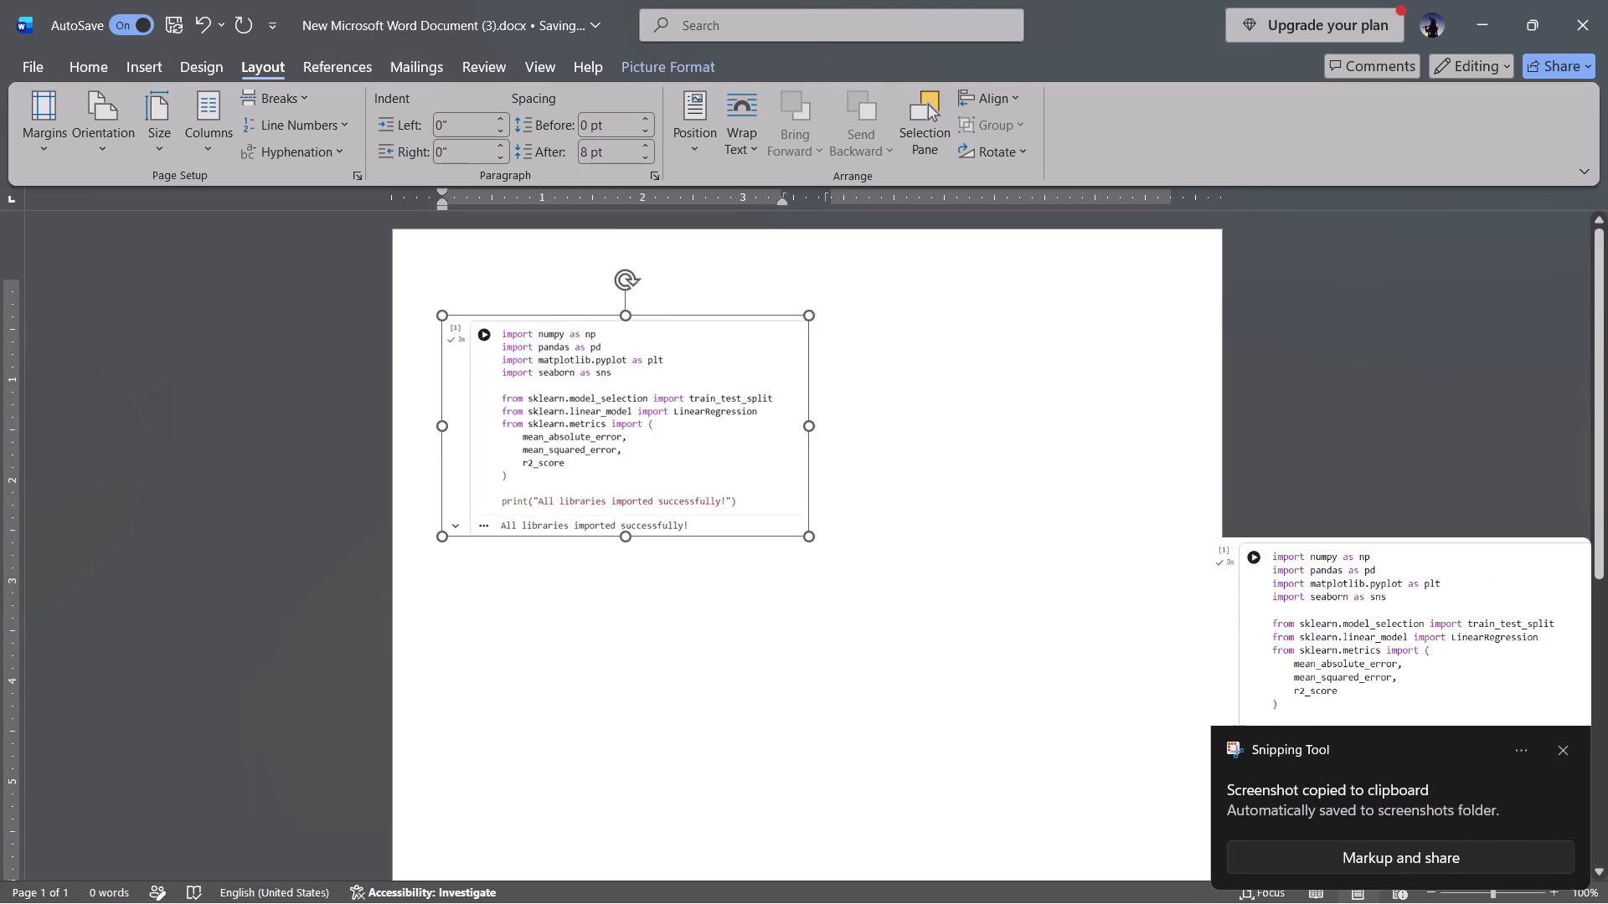
drag(854, 583, 828, 557)
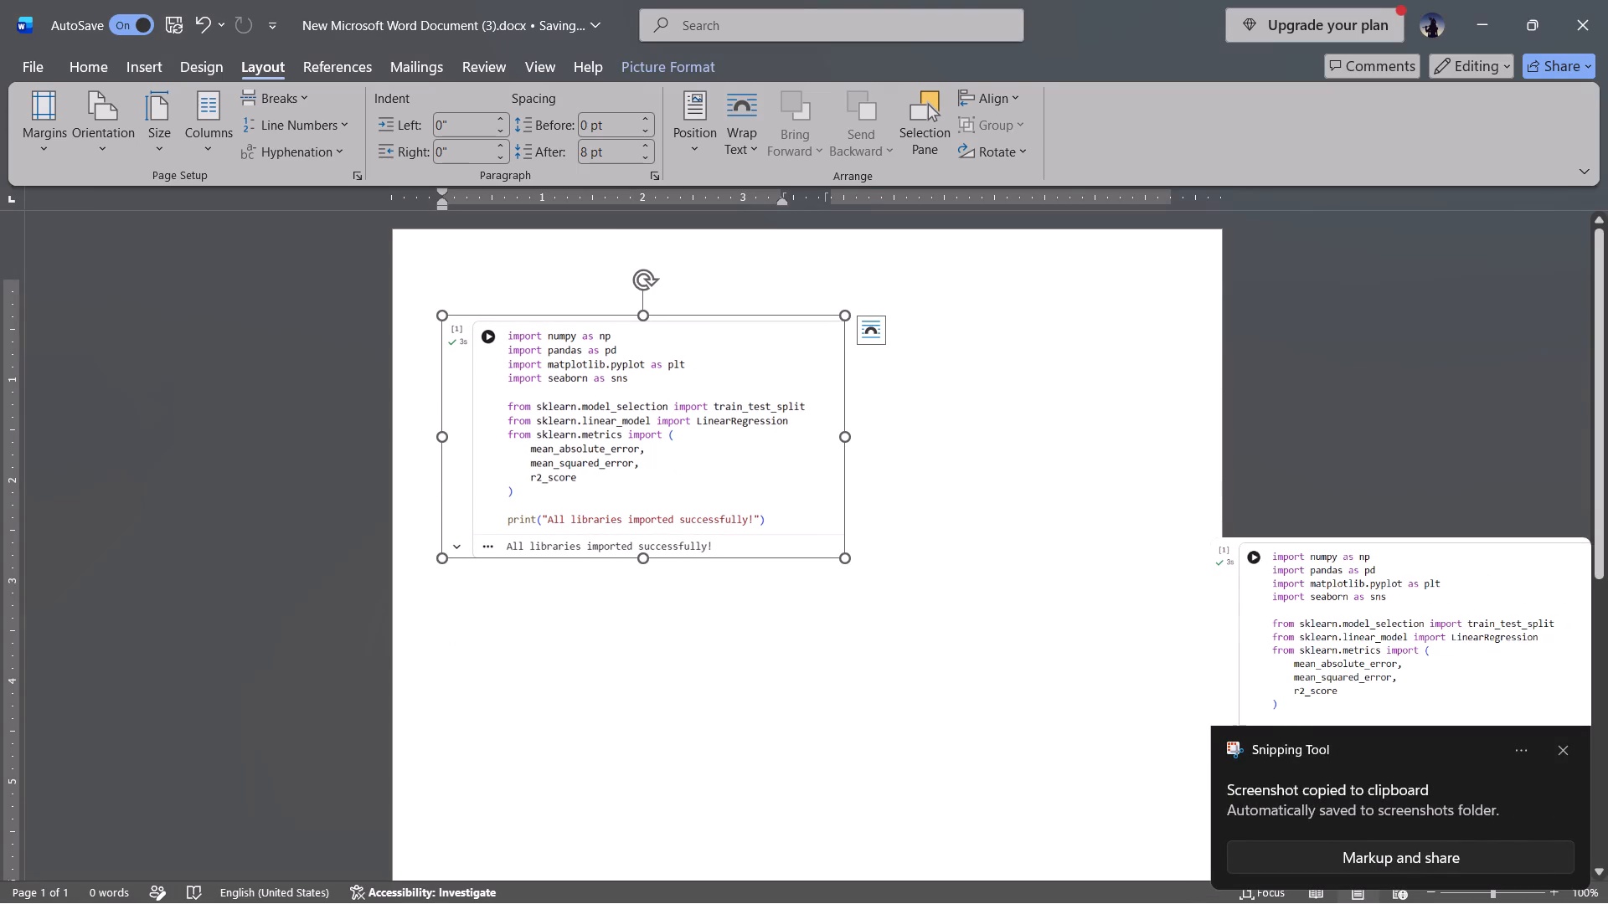
drag(843, 557, 800, 531)
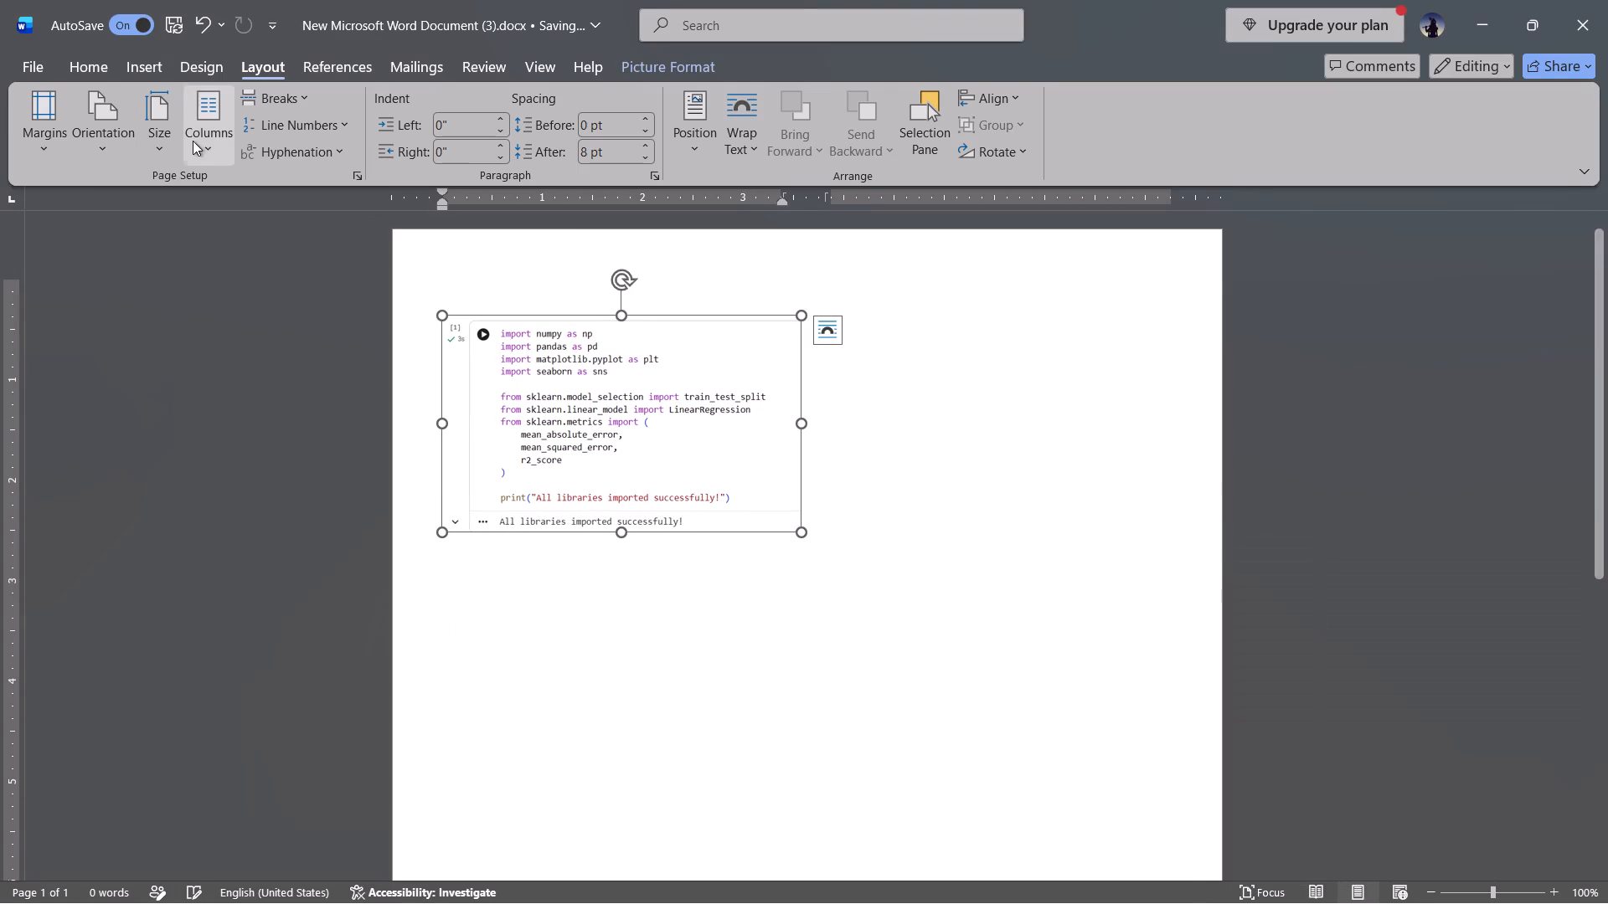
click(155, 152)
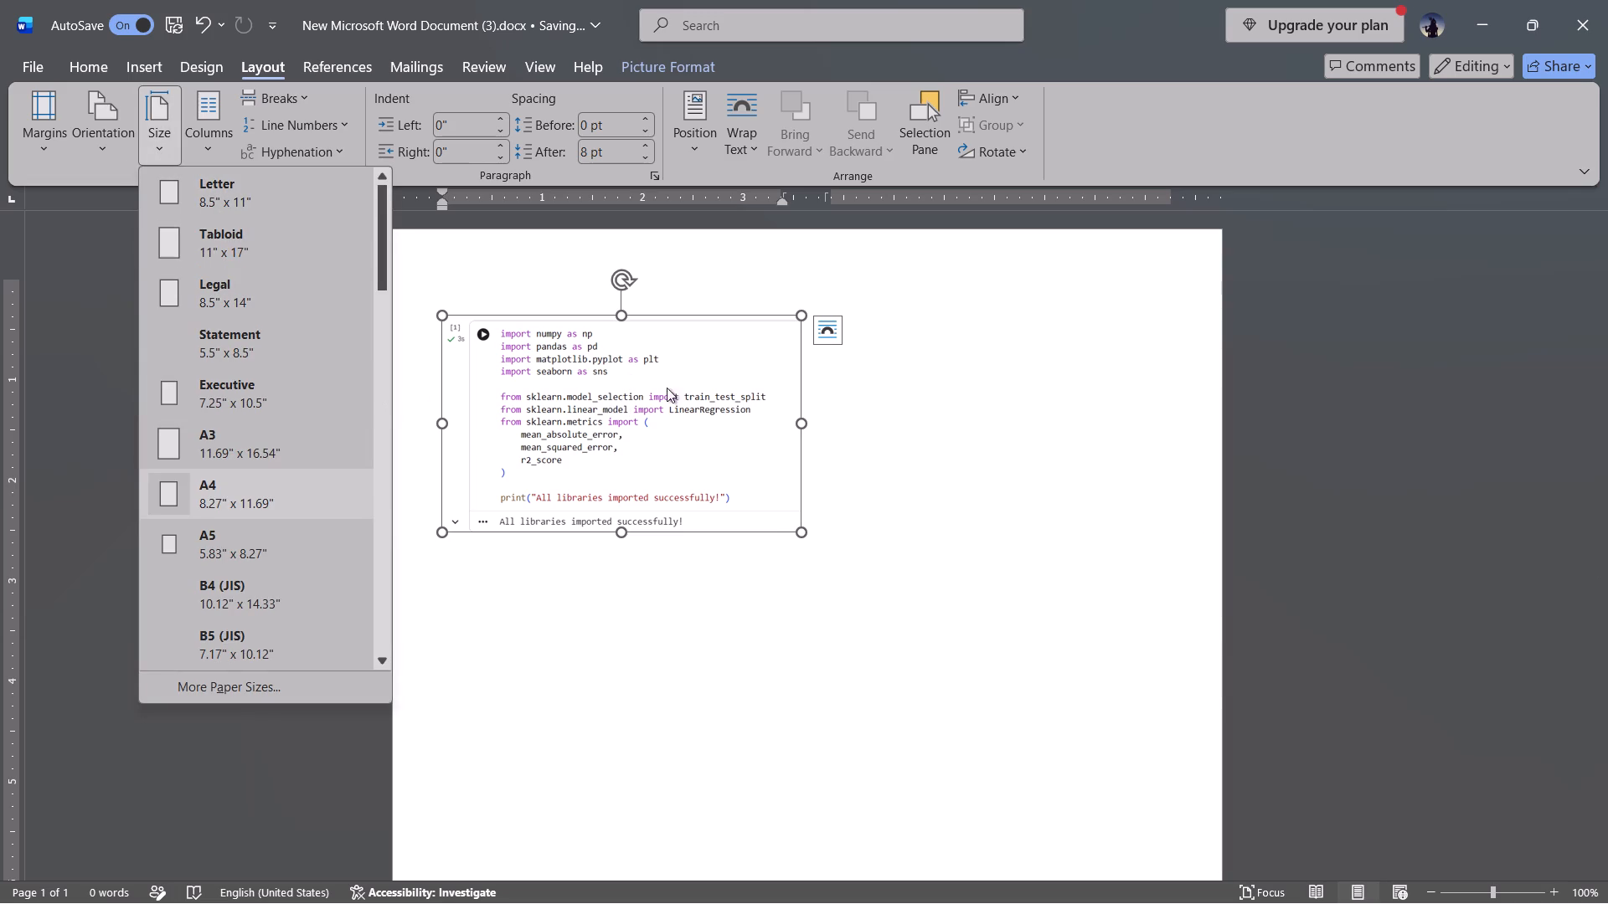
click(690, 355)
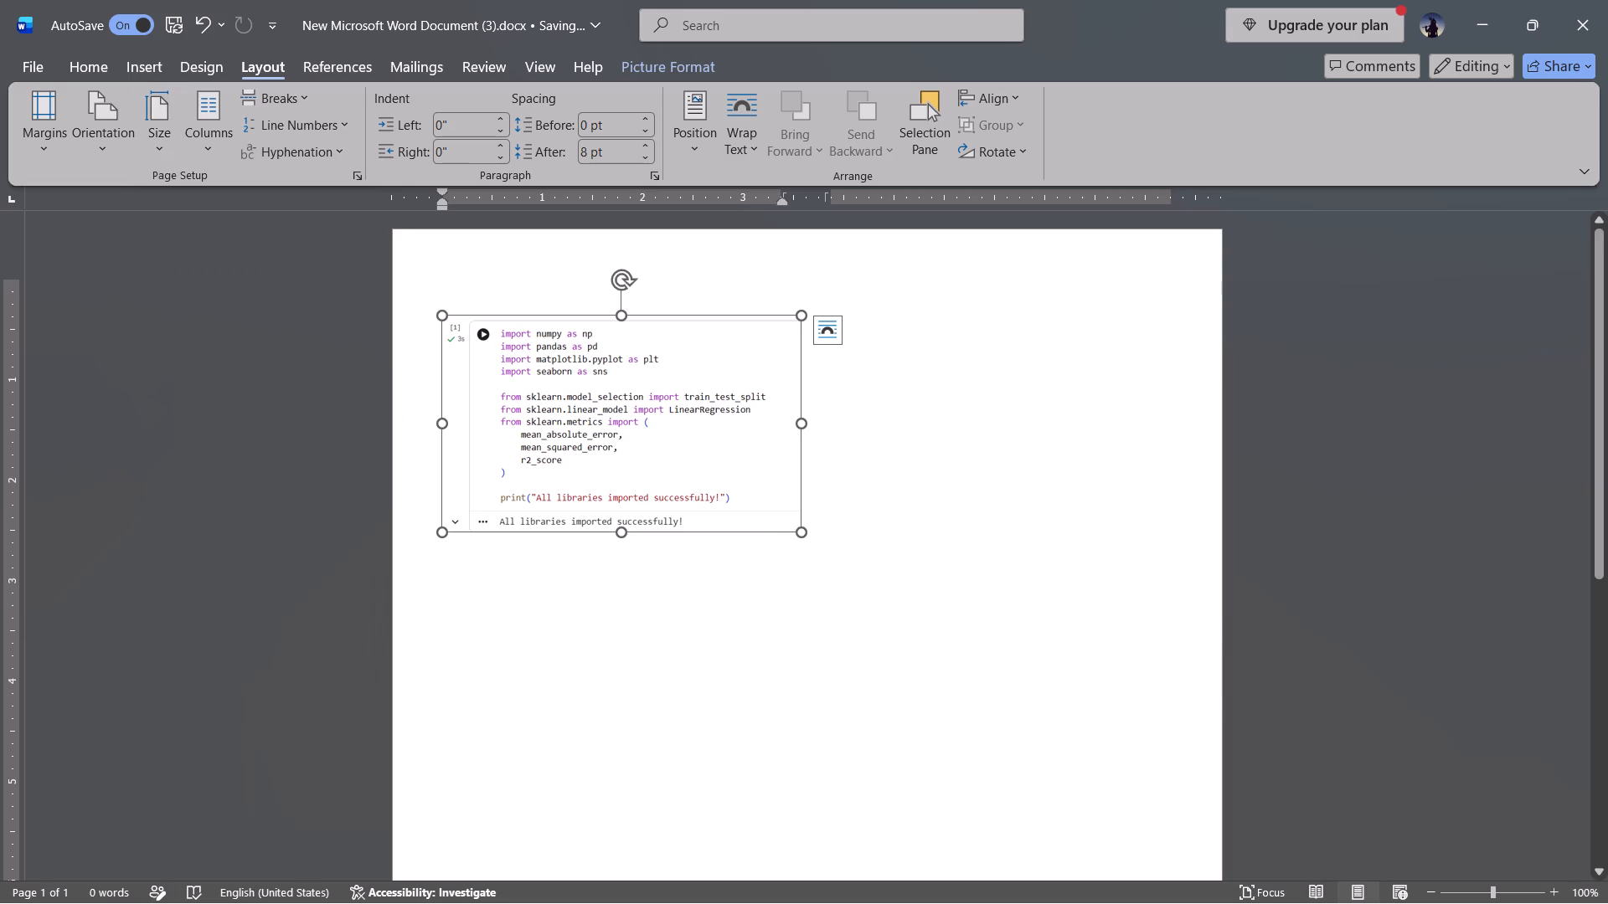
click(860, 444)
Enter the heading "Assignment 3" on the line above the pasted screenshot.
click(618, 275)
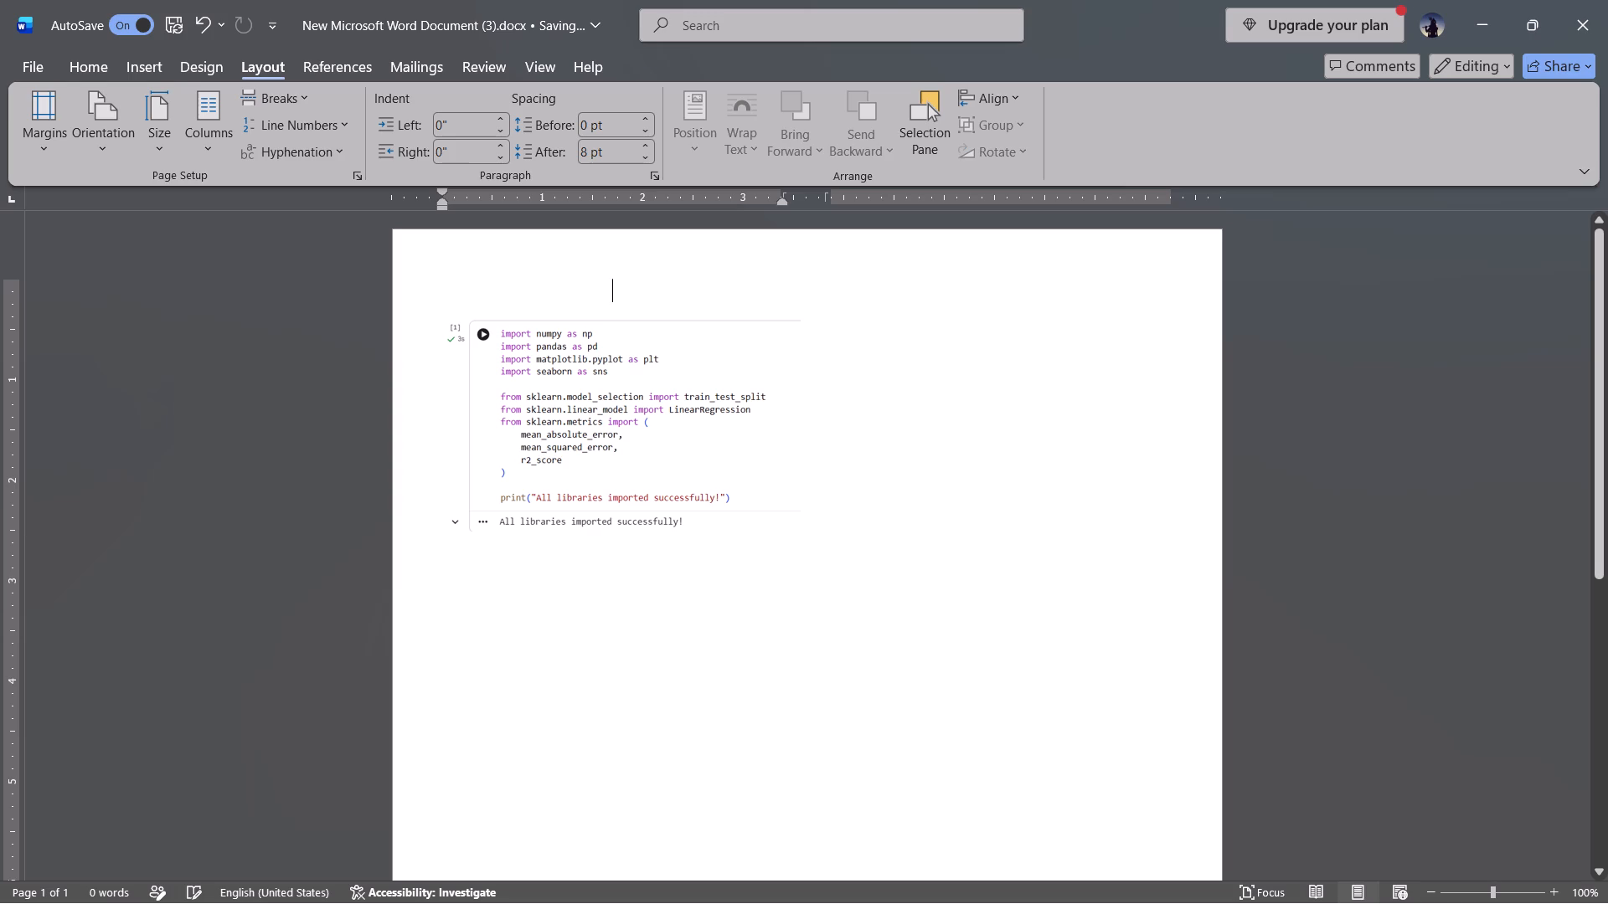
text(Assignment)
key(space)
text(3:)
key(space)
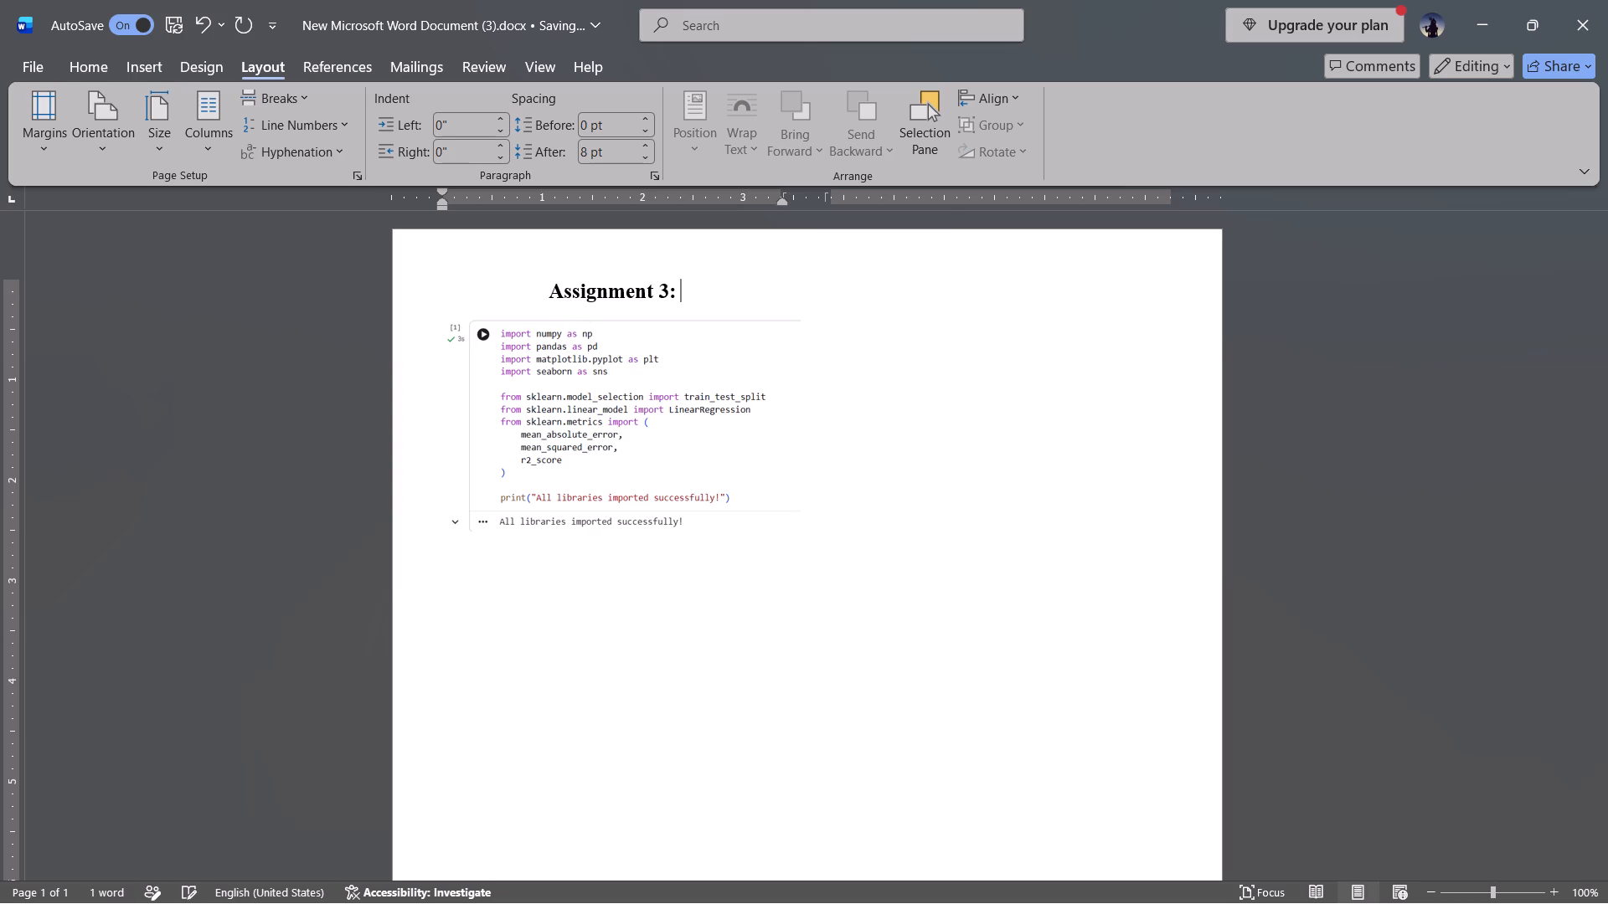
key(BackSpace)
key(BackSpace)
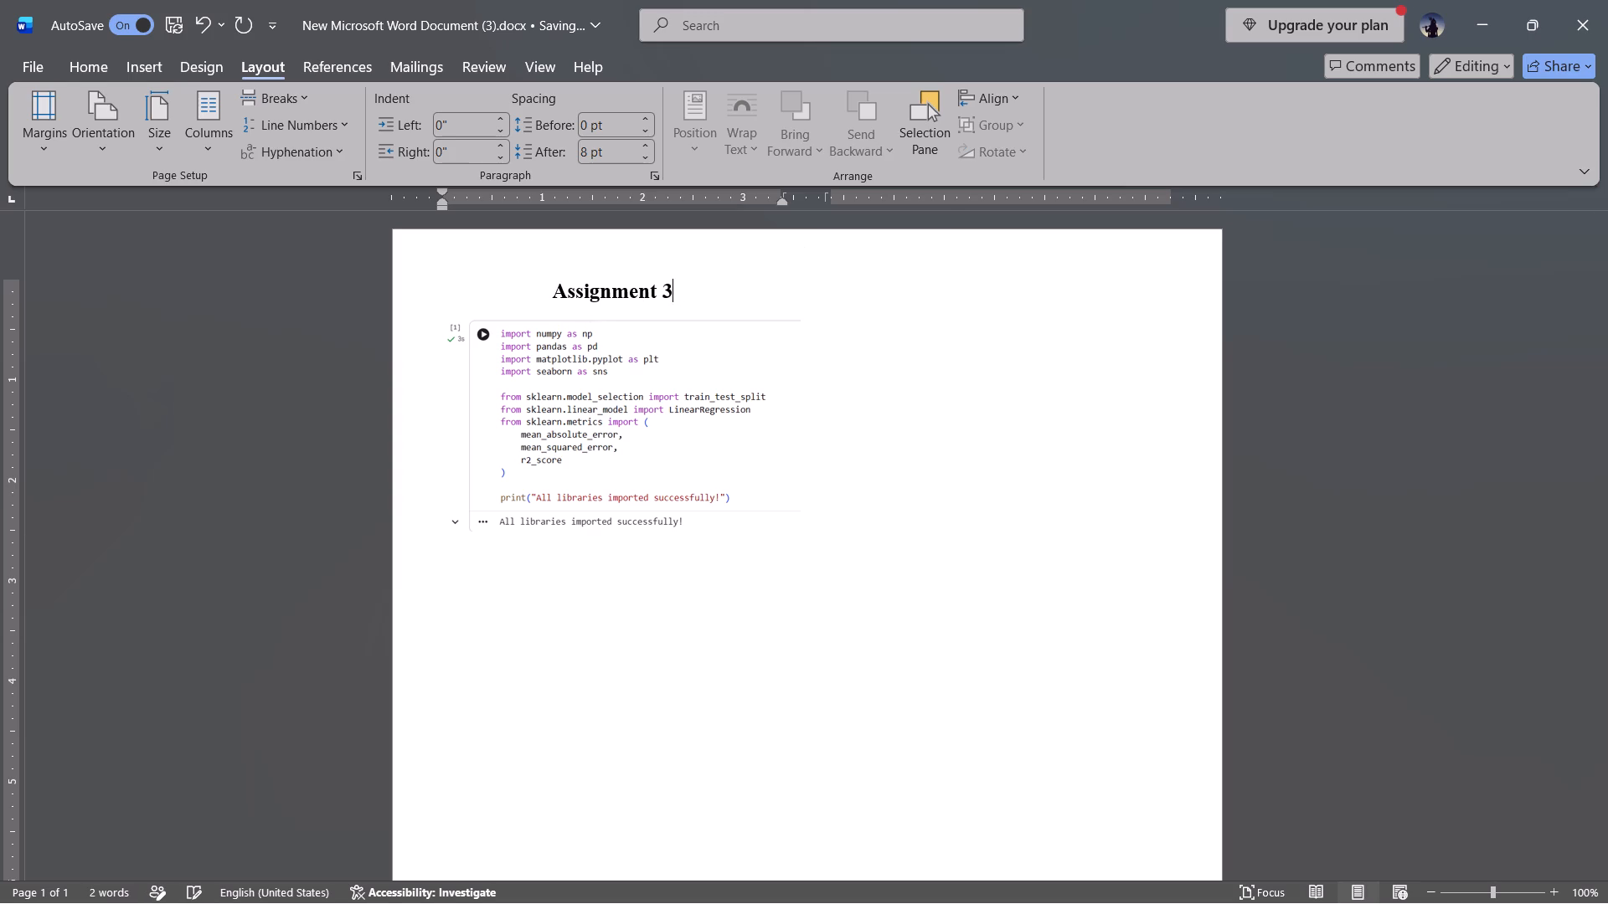
Insert "Data Analytics : " in front of "Assignment 3" in the heading.
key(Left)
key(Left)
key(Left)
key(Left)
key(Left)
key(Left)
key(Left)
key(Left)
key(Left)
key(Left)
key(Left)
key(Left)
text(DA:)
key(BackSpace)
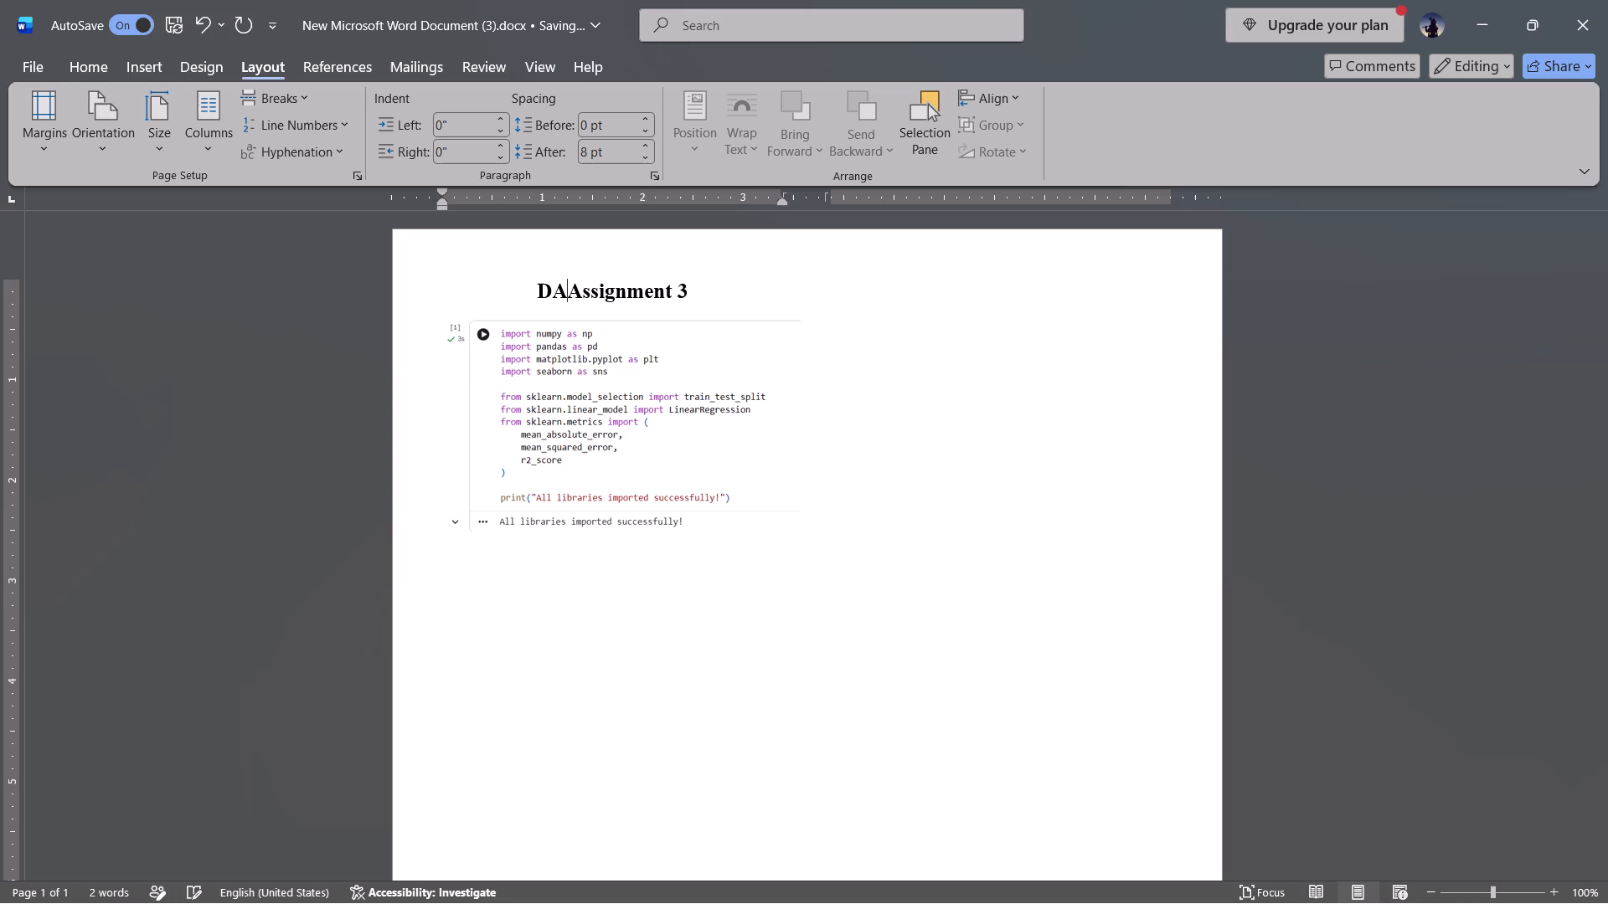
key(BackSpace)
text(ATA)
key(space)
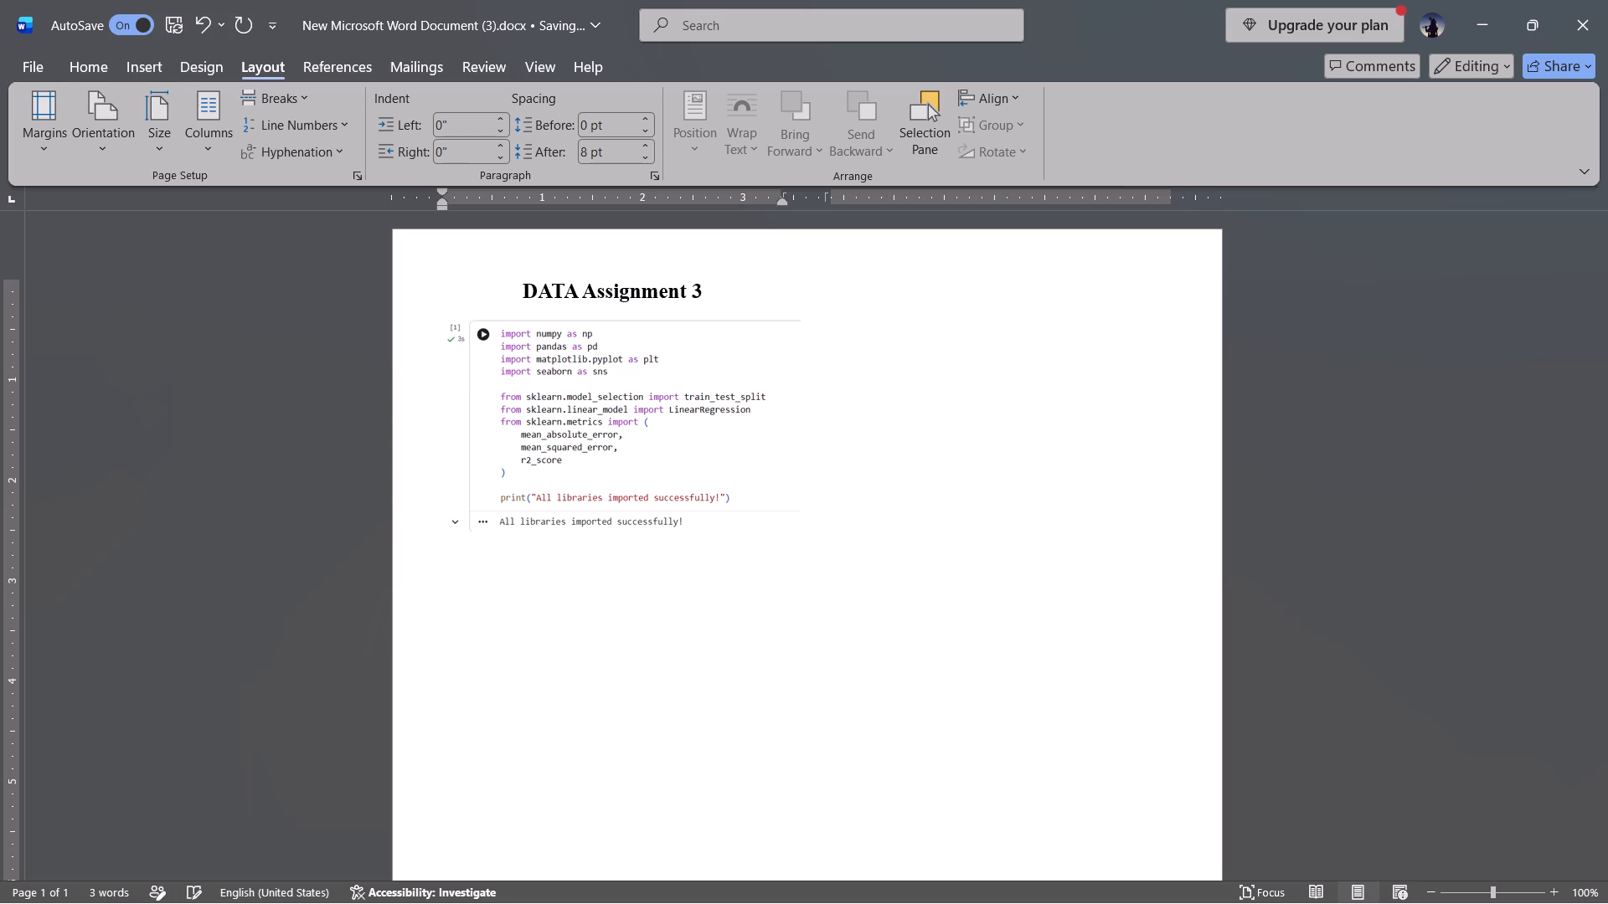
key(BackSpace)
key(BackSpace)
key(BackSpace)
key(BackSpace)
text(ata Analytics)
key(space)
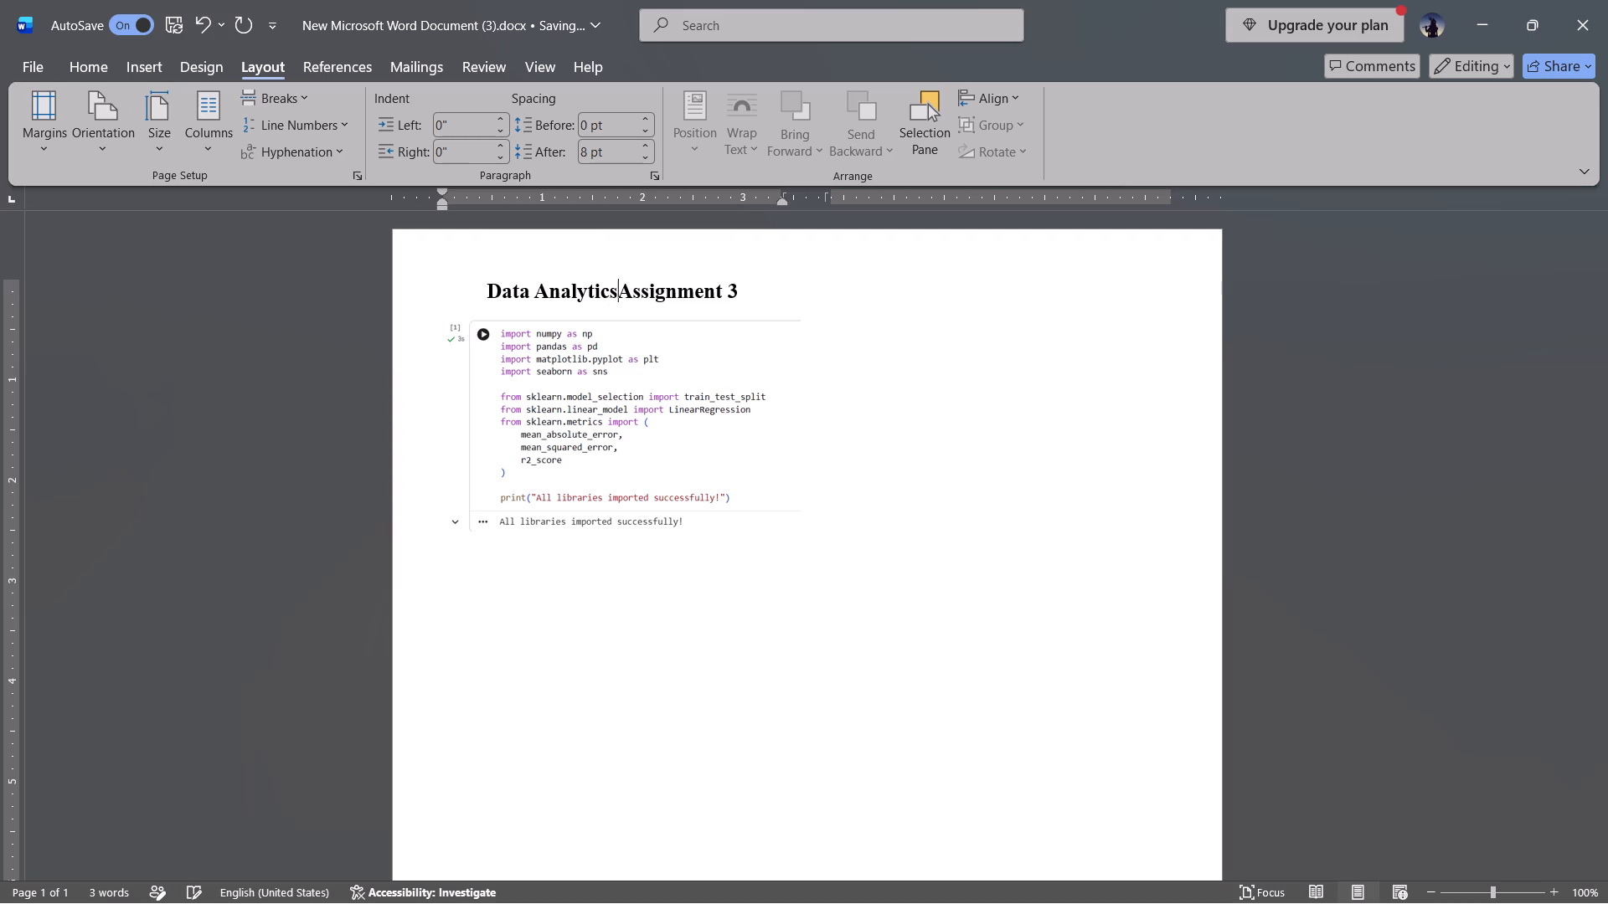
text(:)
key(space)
Remove the space before the colon in the heading so it reads "Data Analytics: Assignment 3".
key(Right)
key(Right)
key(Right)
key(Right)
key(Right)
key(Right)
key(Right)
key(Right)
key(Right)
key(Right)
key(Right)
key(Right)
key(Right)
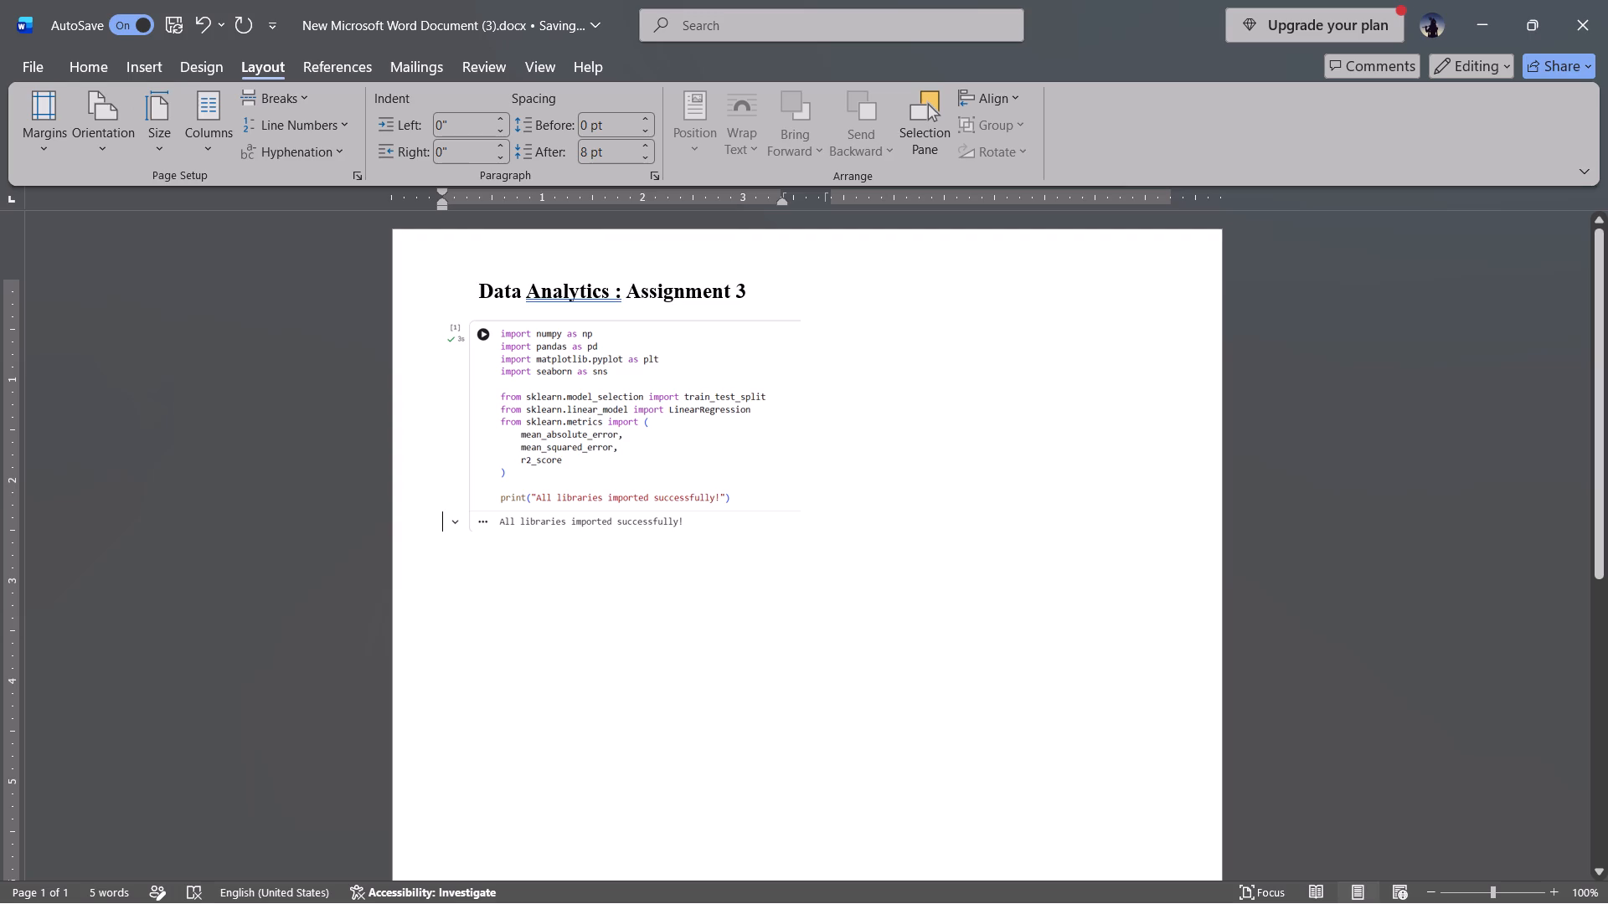
click(604, 290)
click(617, 291)
key(BackSpace)
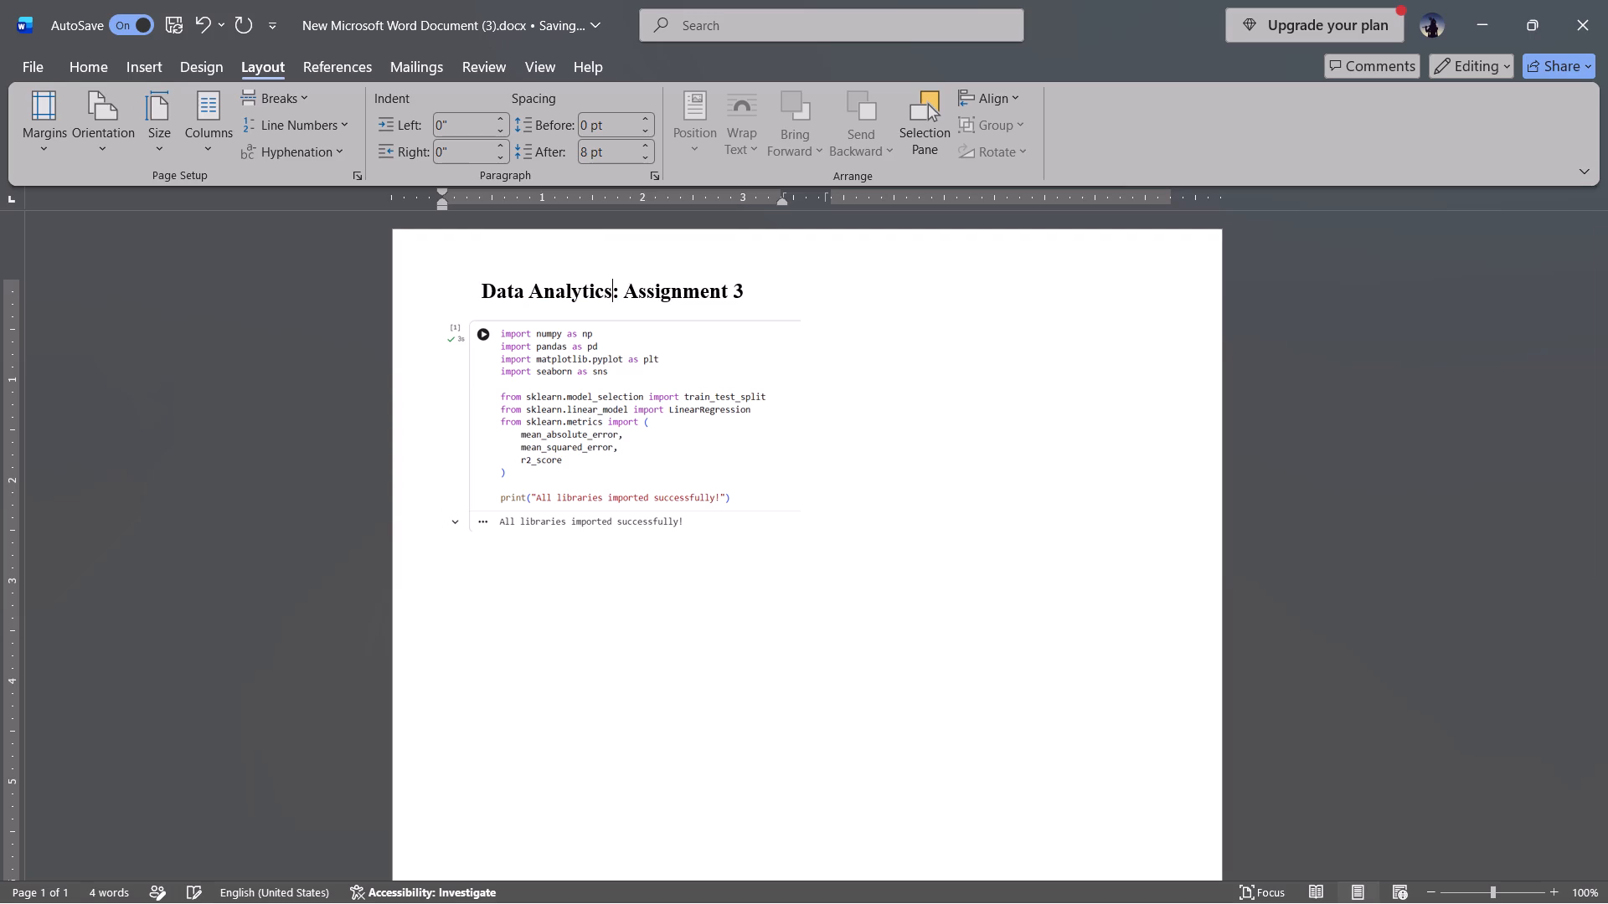
Add the student's name on a line below the heading and the branch "ECE" on the line beneath it.
click(755, 297)
key(Return)
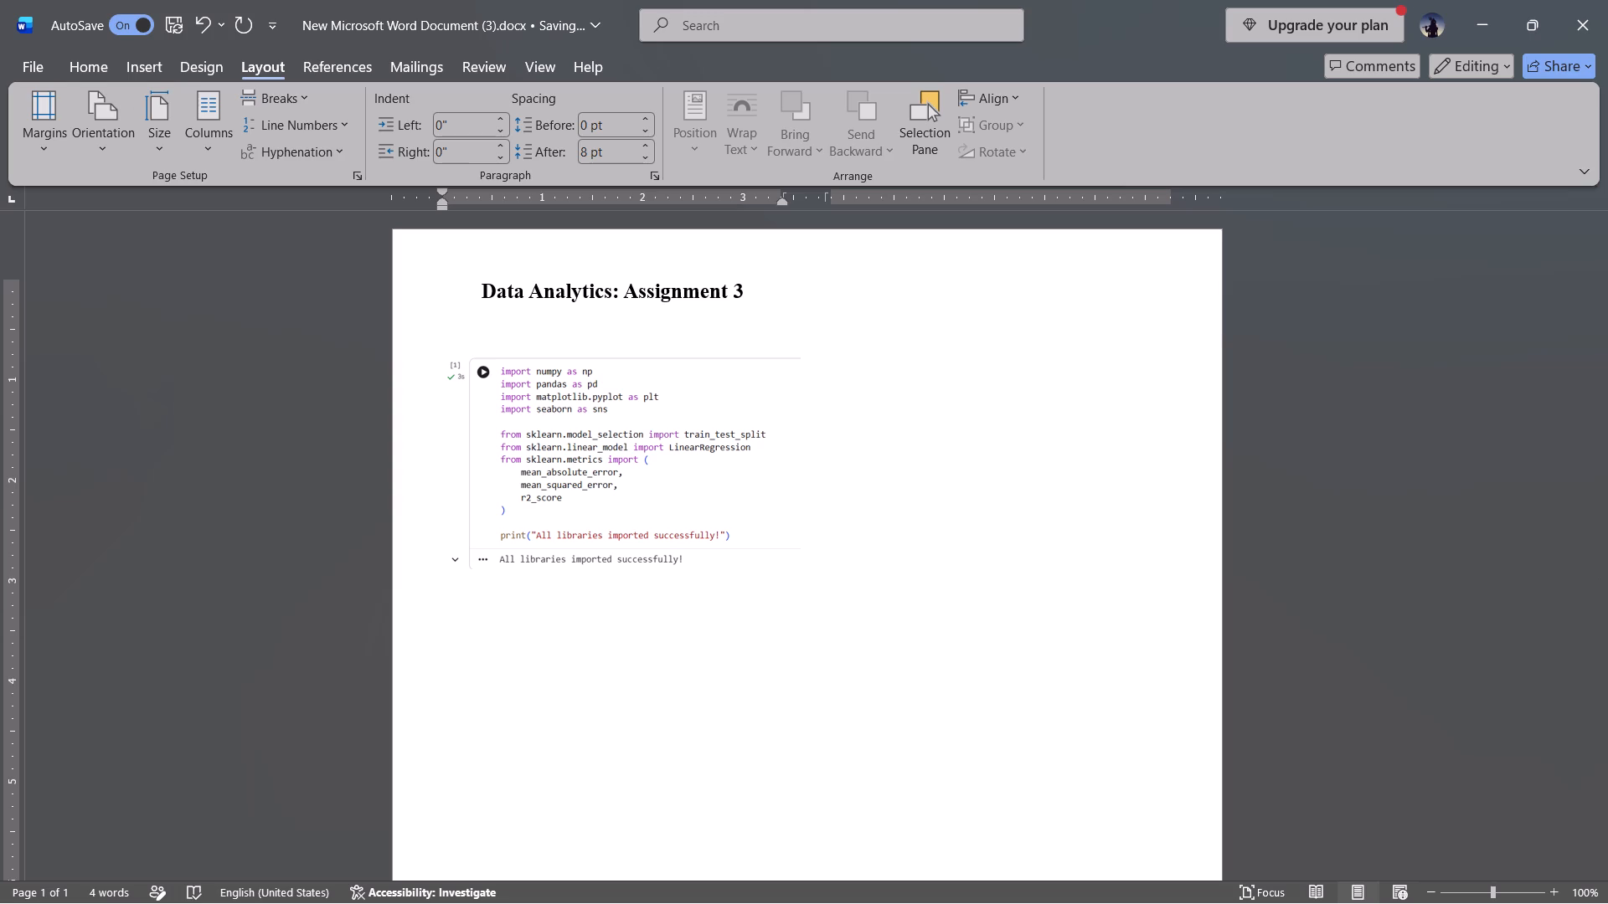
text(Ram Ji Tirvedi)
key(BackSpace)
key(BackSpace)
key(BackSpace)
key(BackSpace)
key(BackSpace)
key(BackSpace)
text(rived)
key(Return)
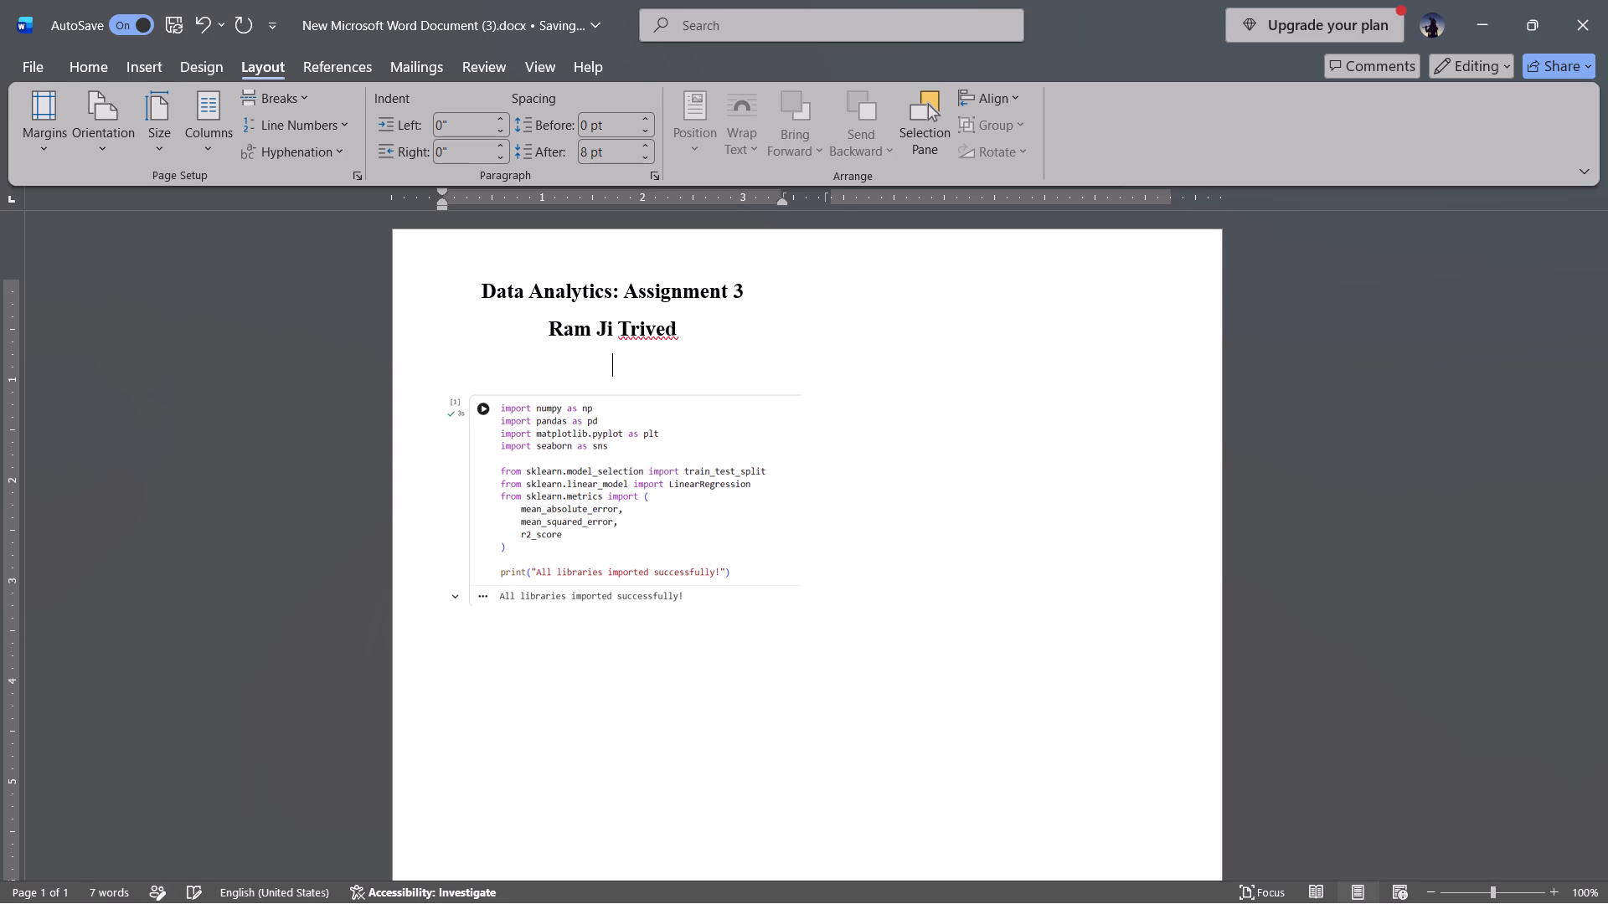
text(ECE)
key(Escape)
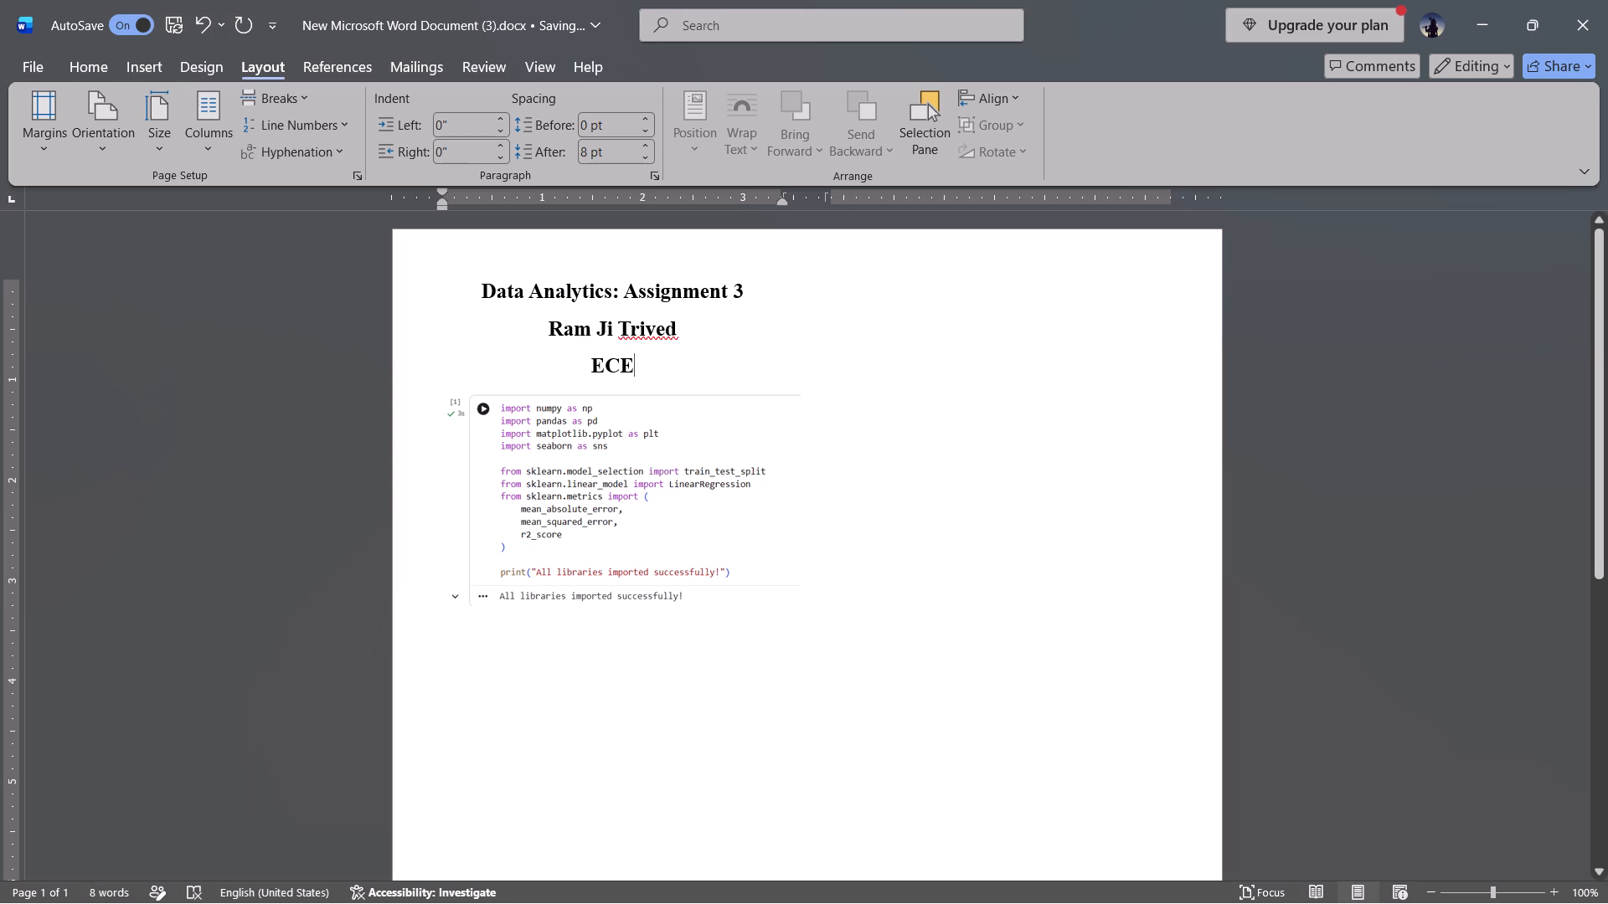
click(712, 329)
key(bracketleft)
key(BackSpace)
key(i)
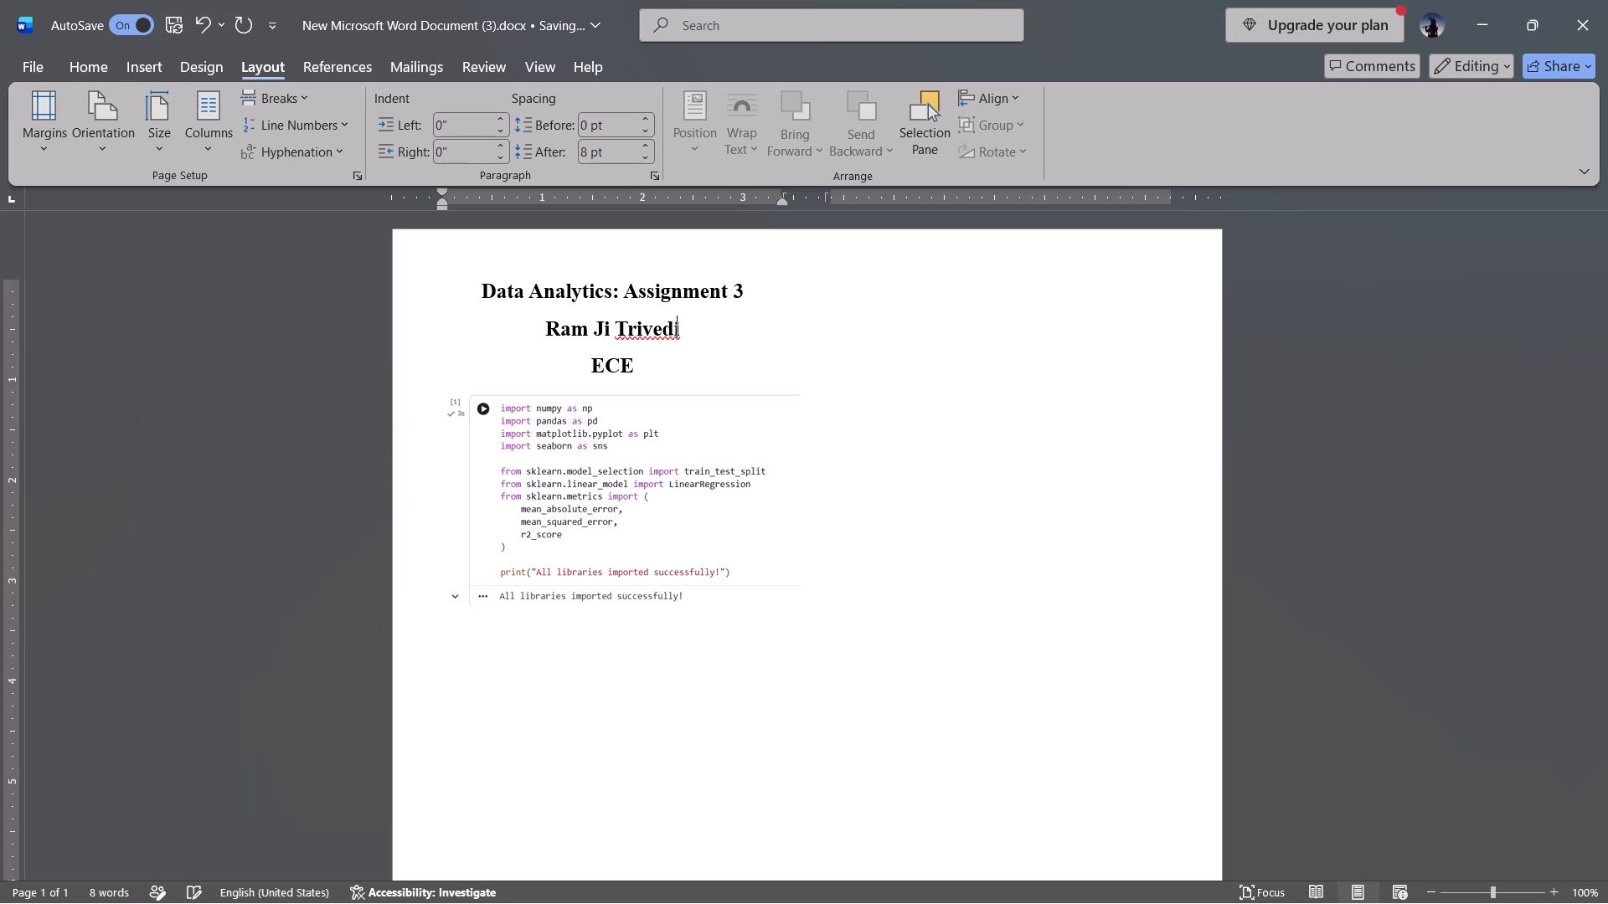
Extend the branch line to "ECE V-B" and enter the student's roll number on a line below it.
click(656, 363)
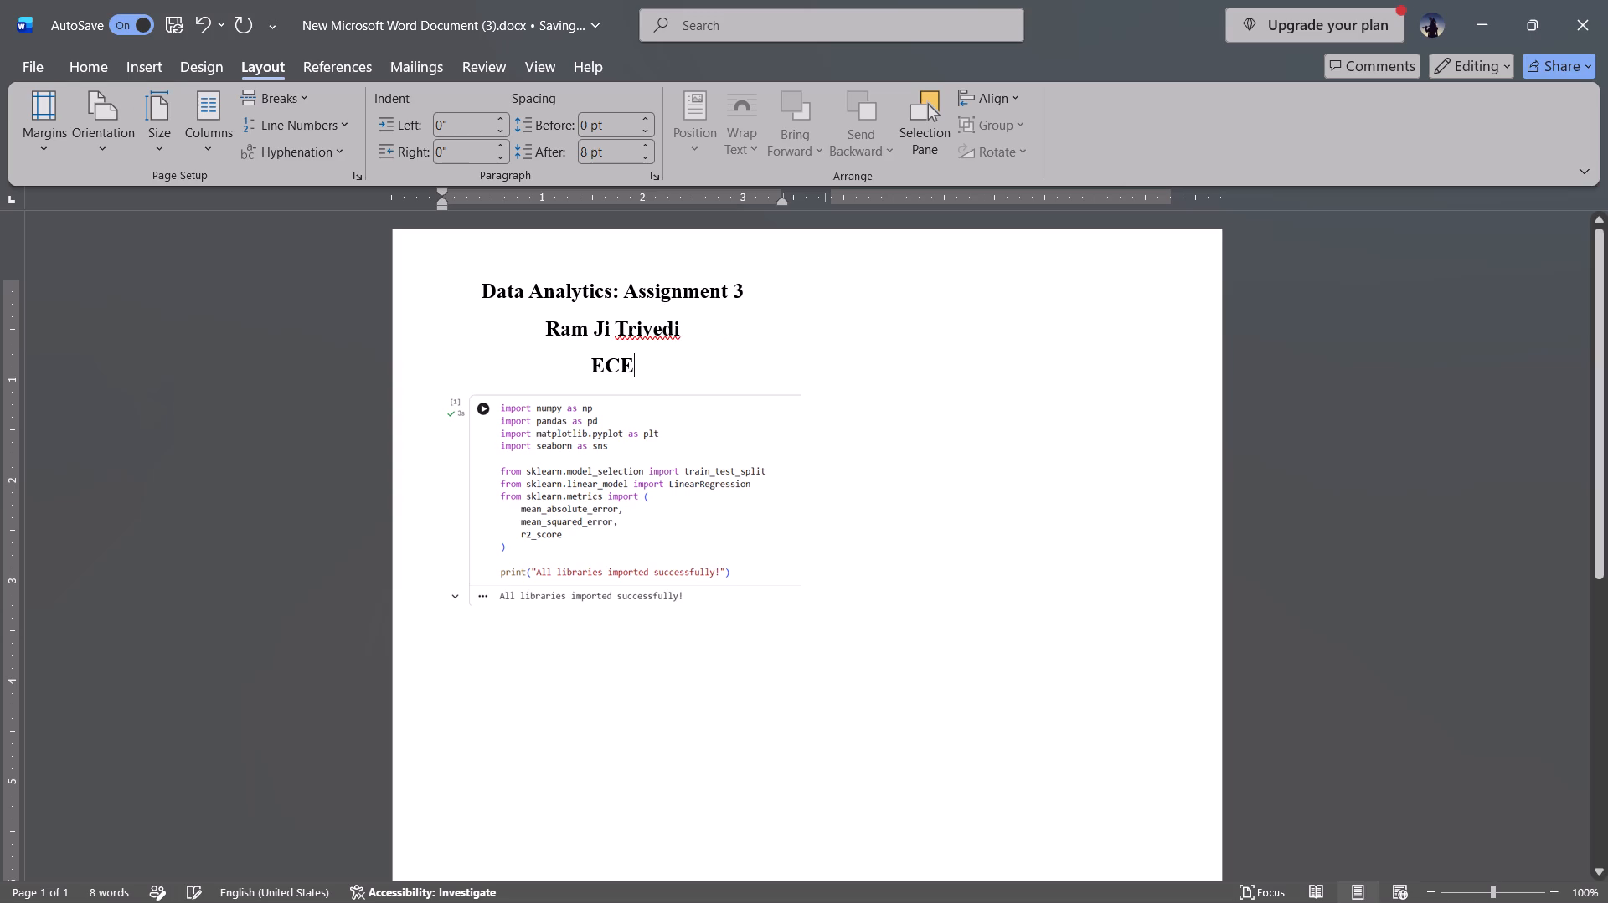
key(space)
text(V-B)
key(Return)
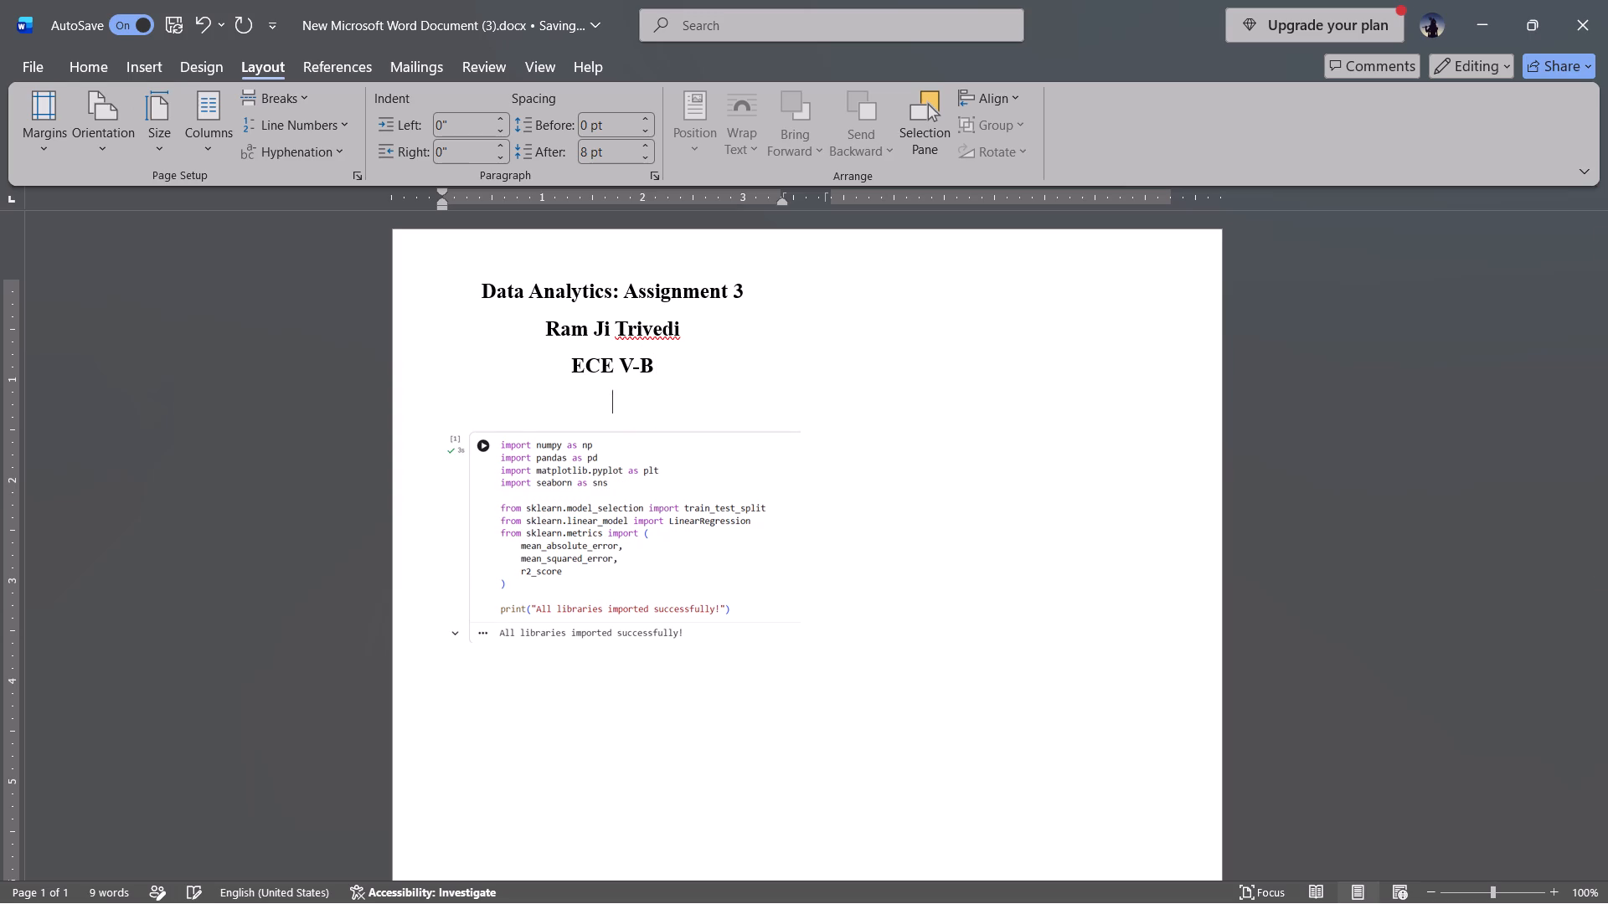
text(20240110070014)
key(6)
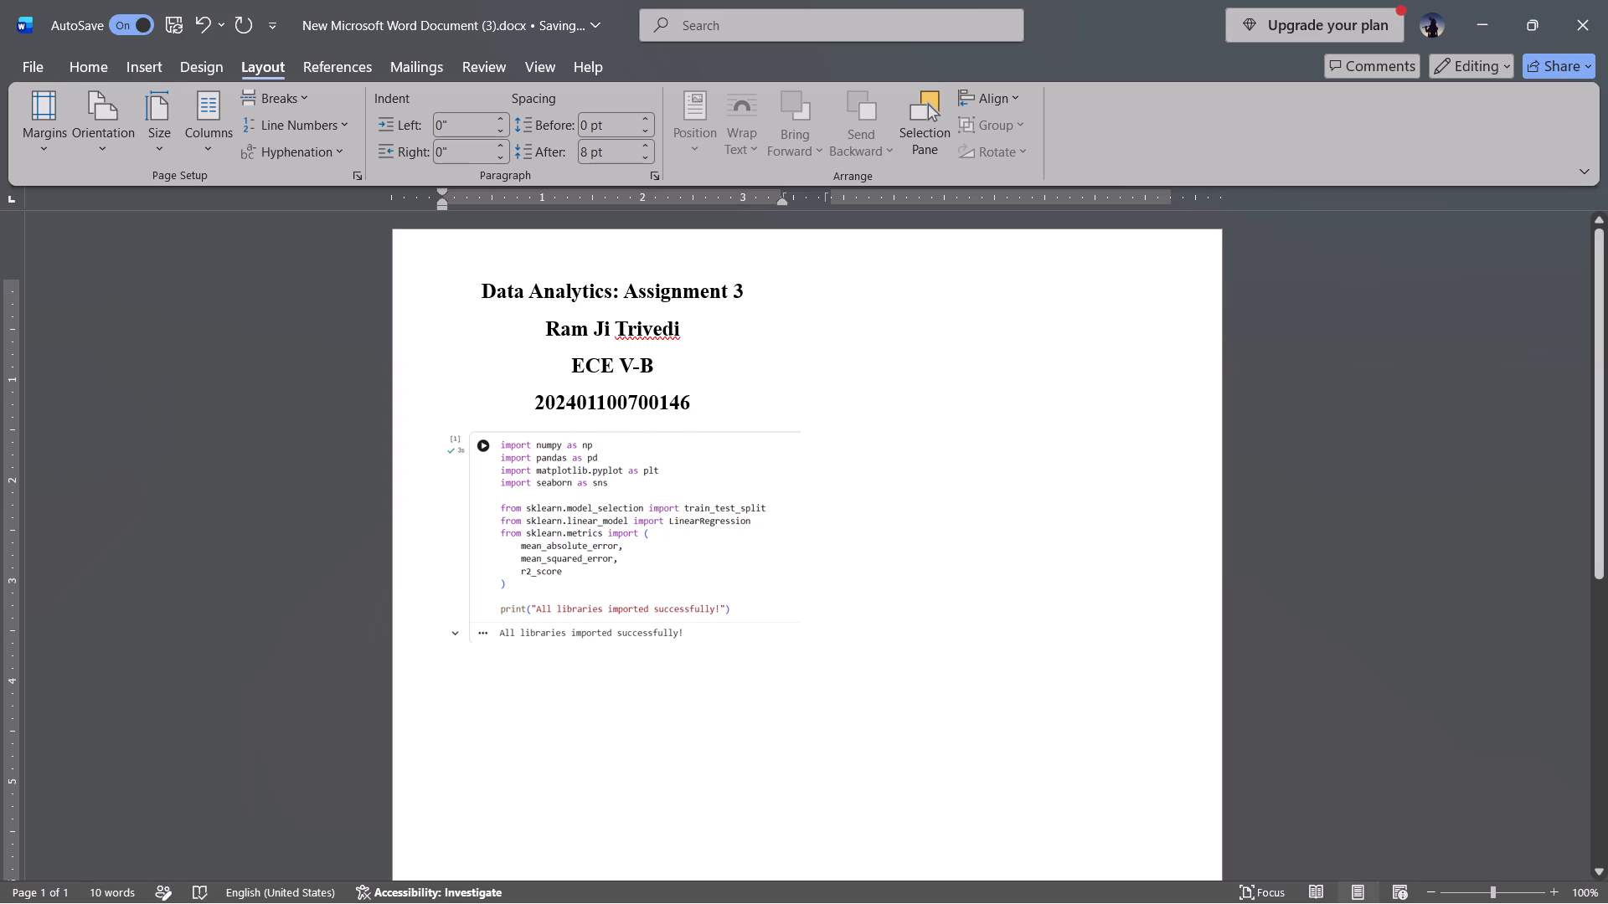
Left-align the four header lines, from the assignment title to the roll number.
drag(482, 292, 698, 407)
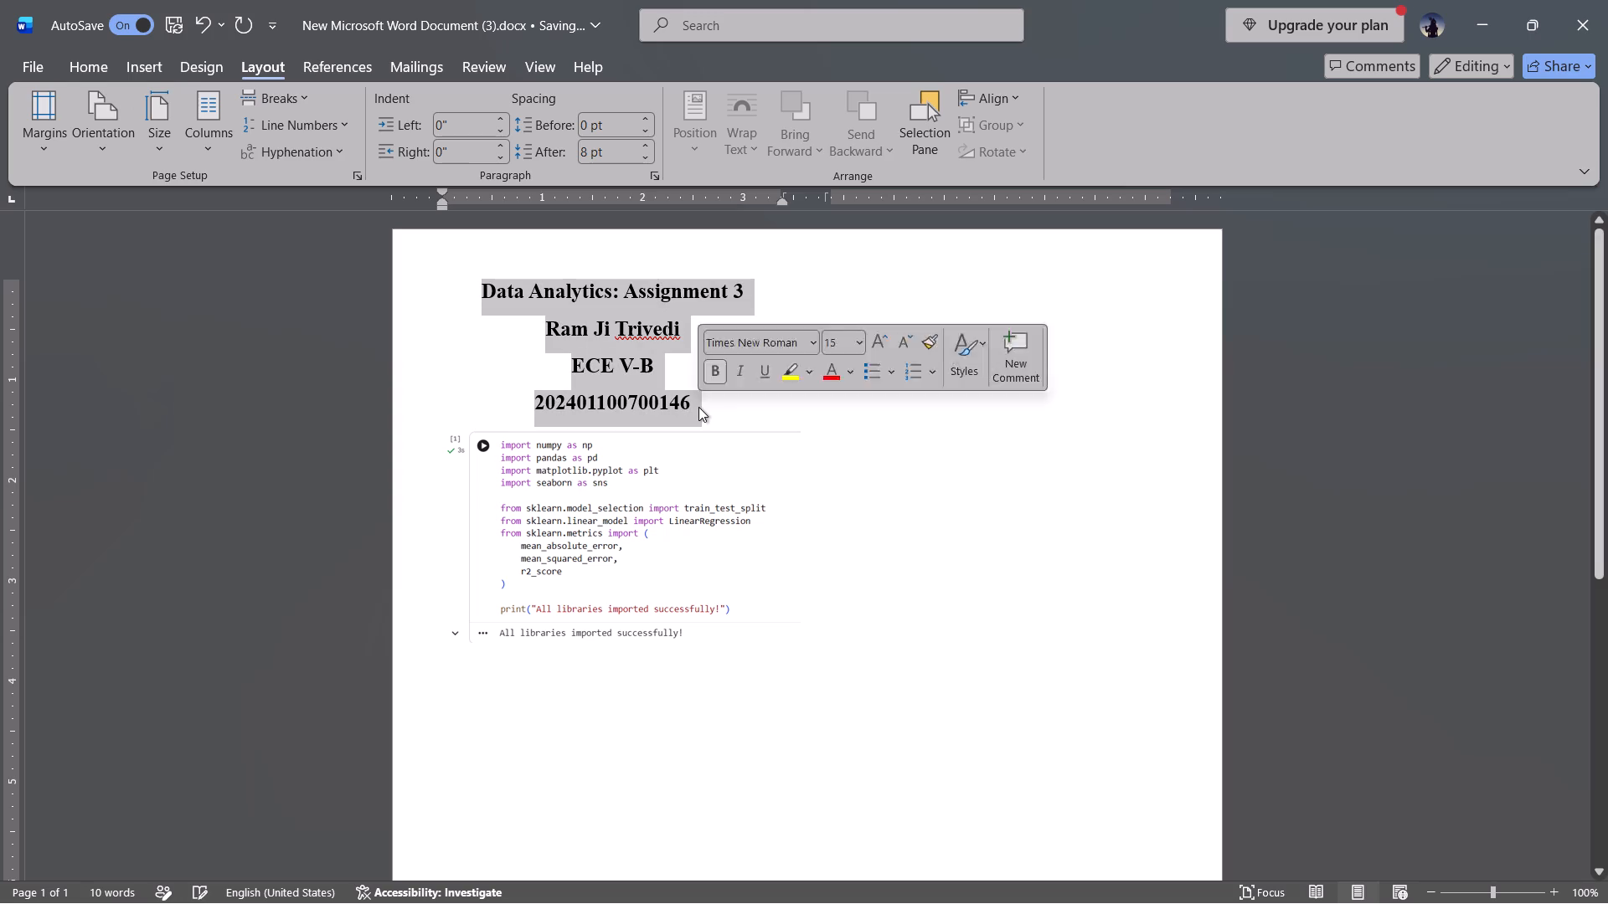
key(ctrl+semicolon)
key(ctrl+l)
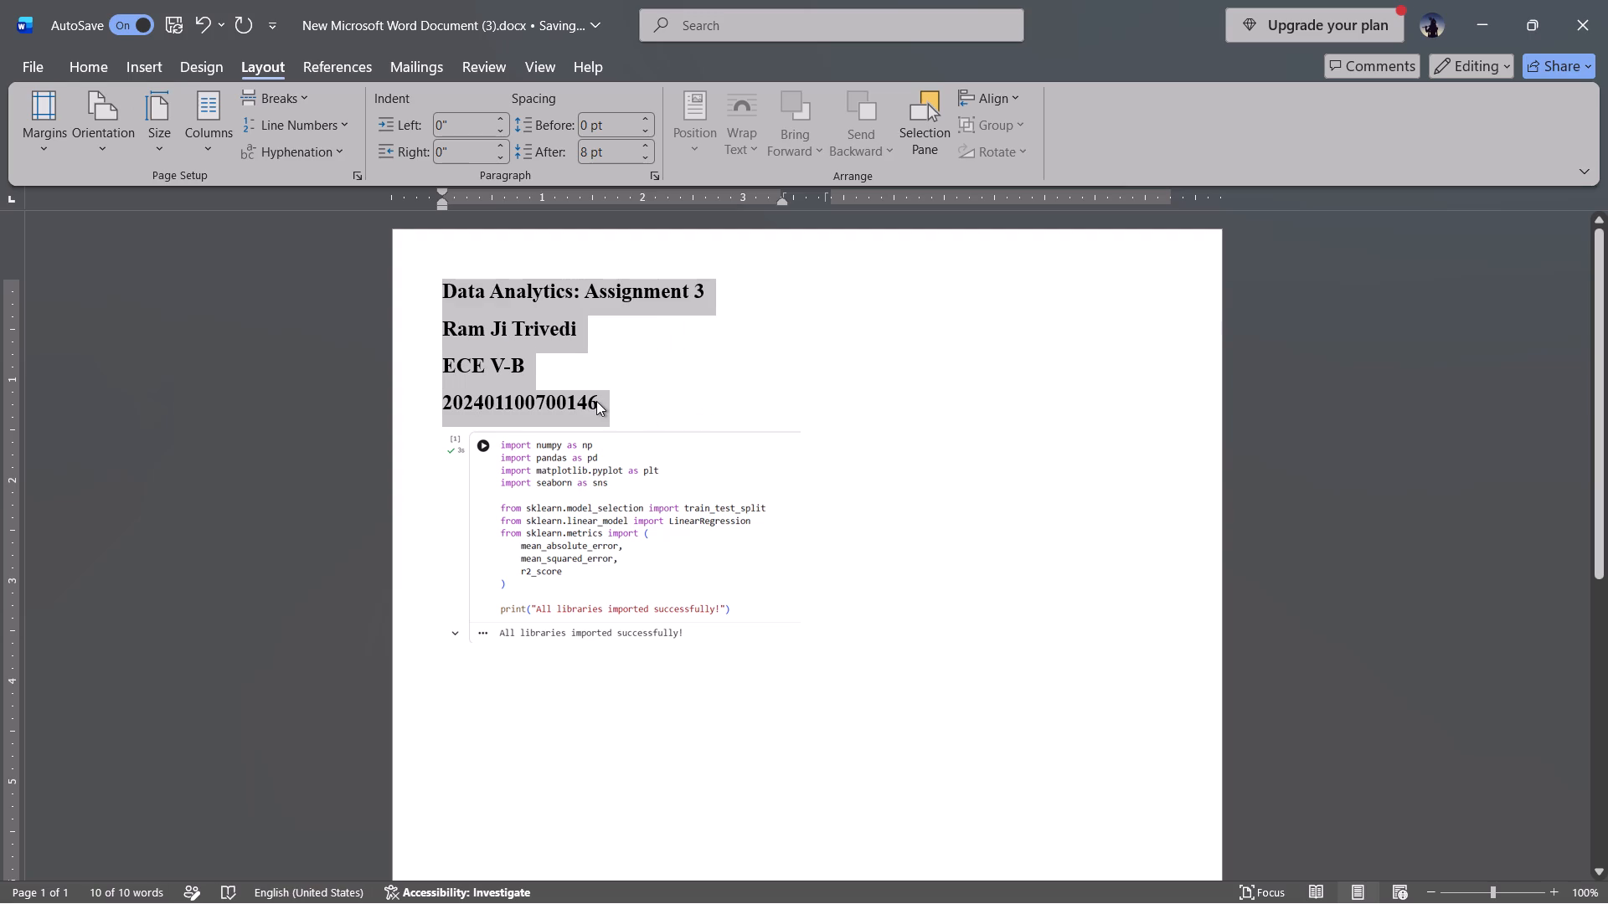
Insert a blank line between the roll number and the first notebook screenshot.
click(596, 401)
key(Return)
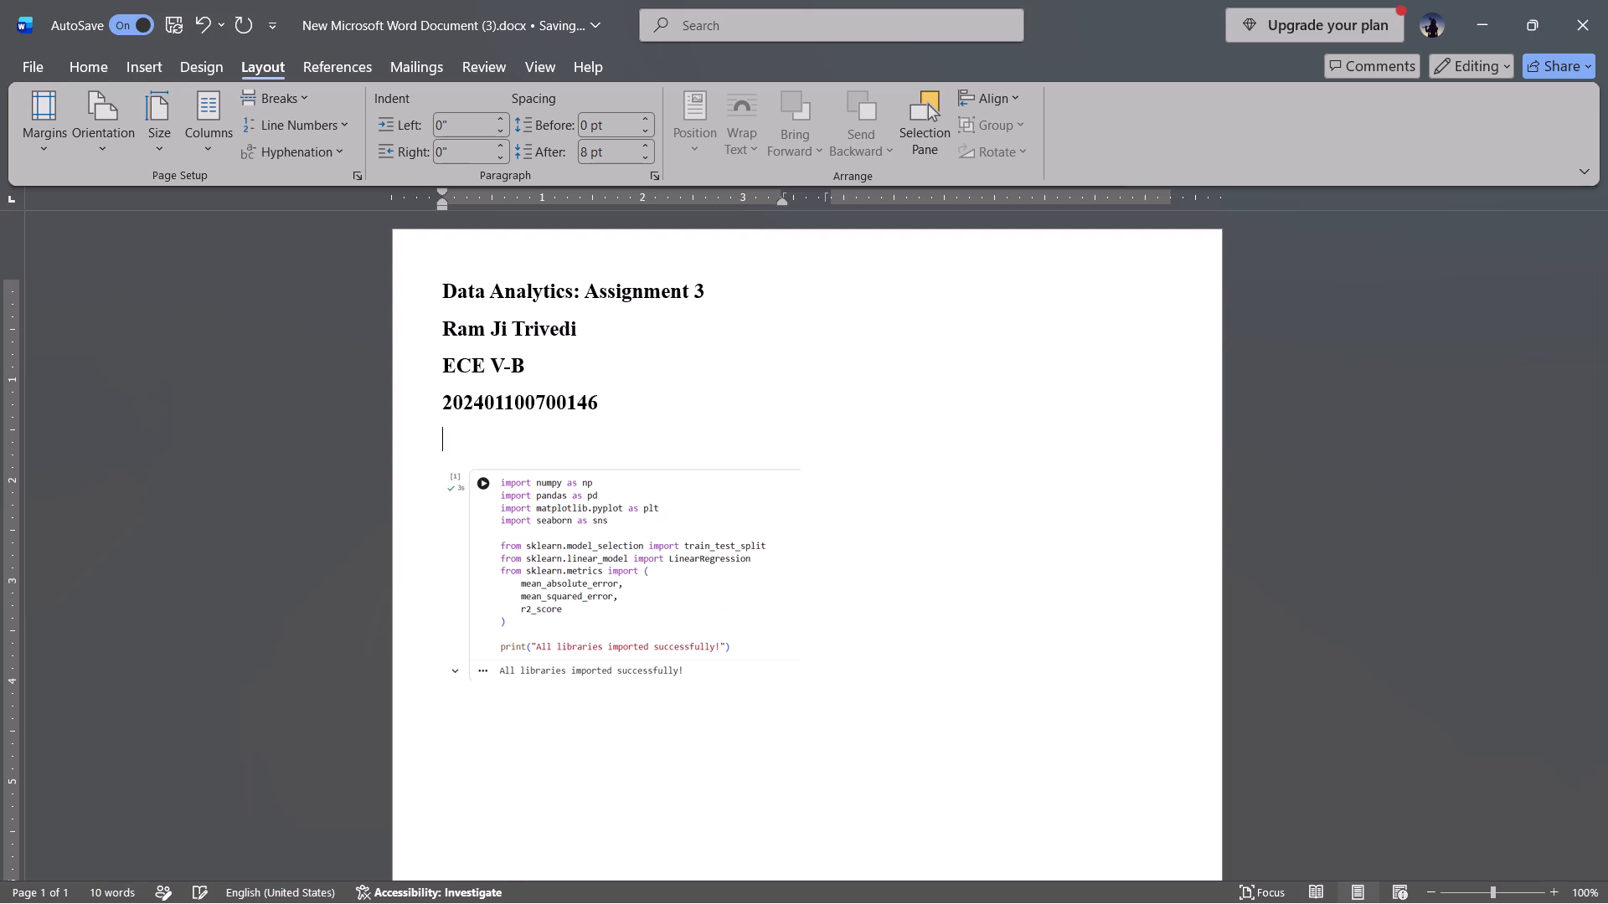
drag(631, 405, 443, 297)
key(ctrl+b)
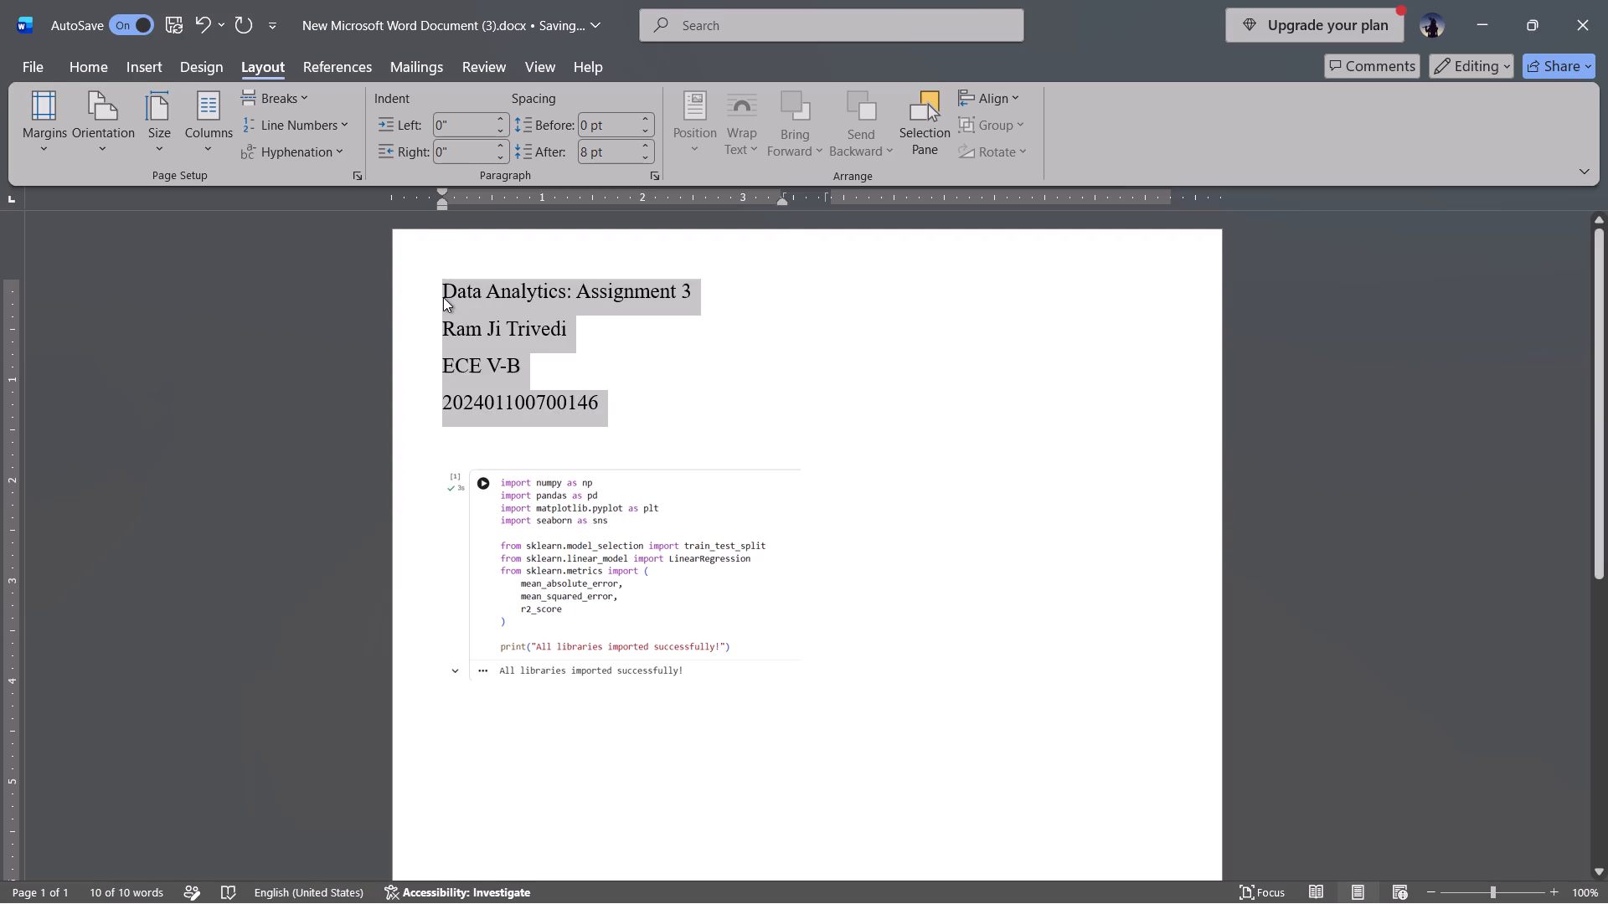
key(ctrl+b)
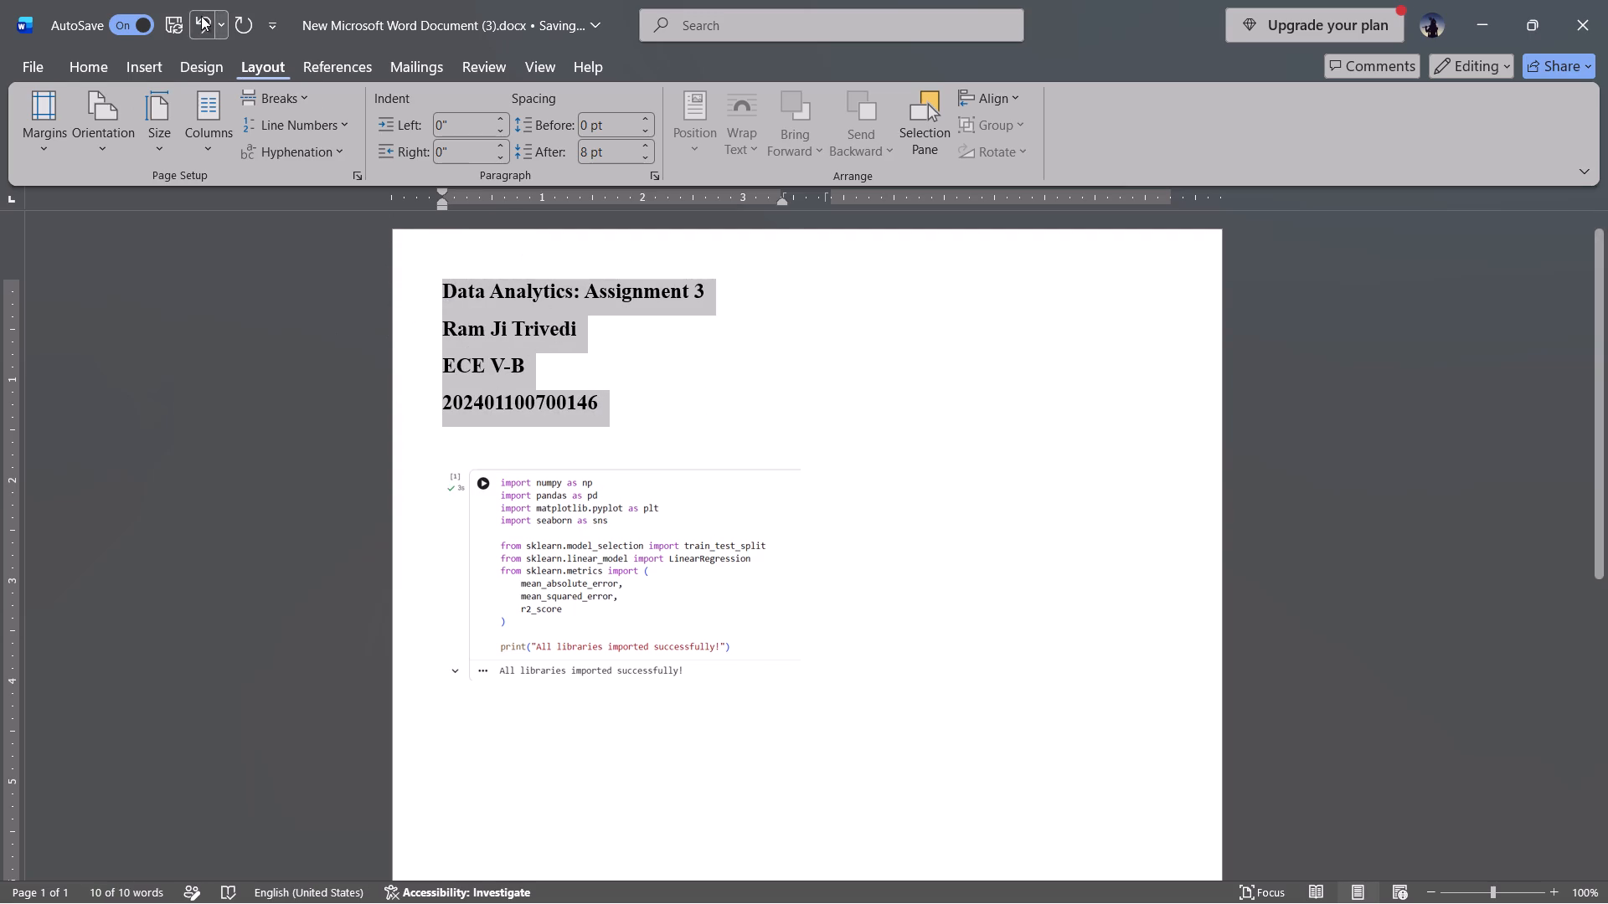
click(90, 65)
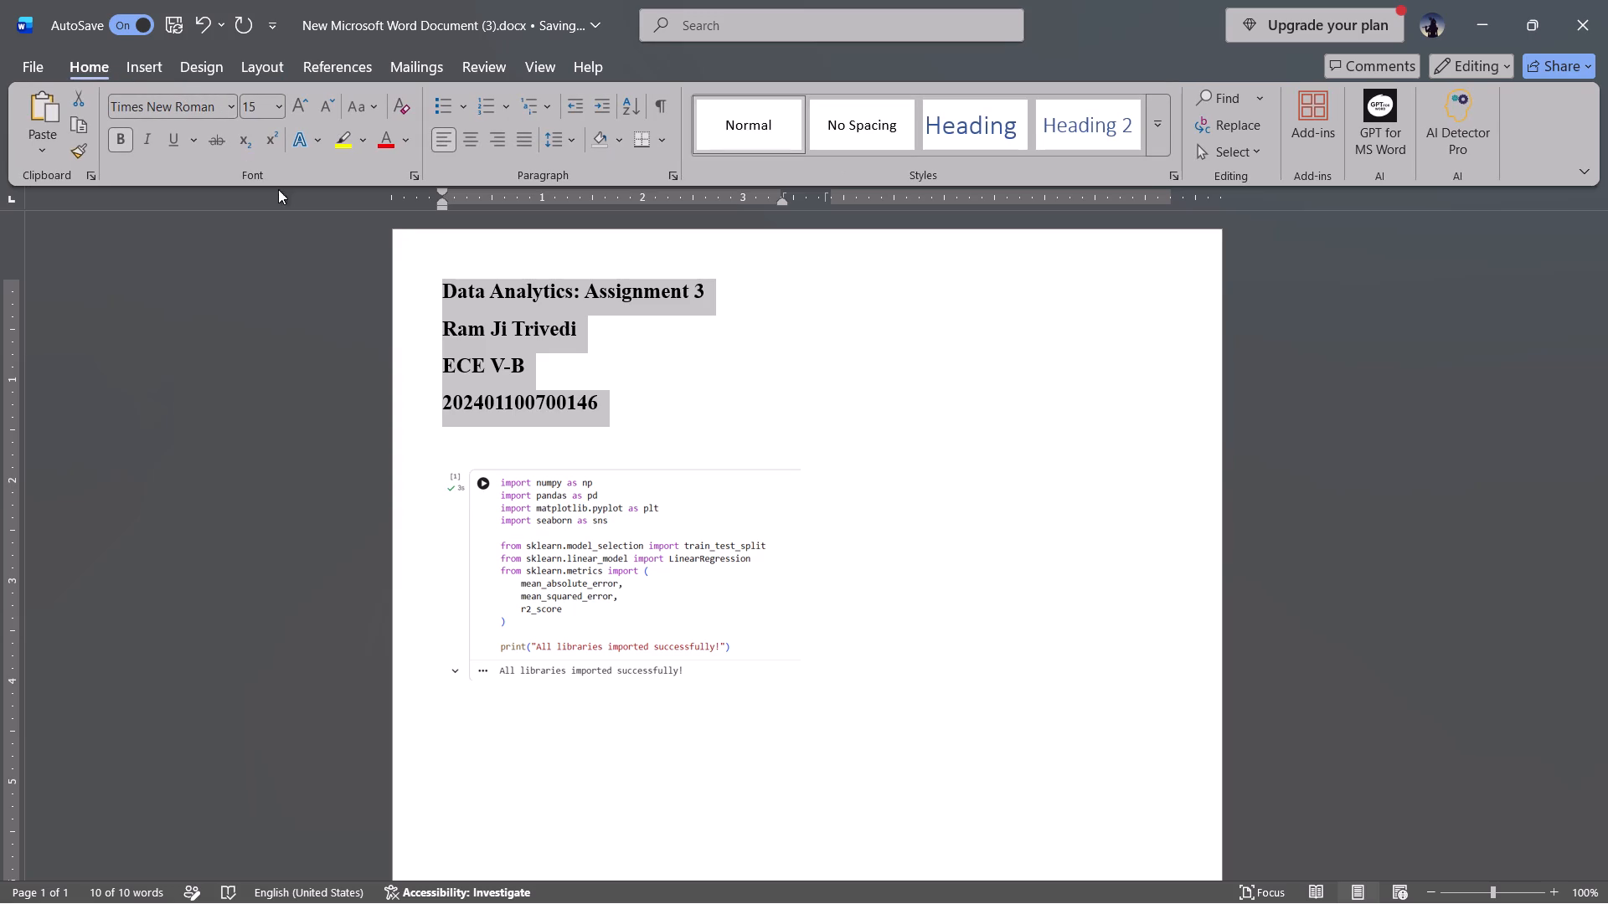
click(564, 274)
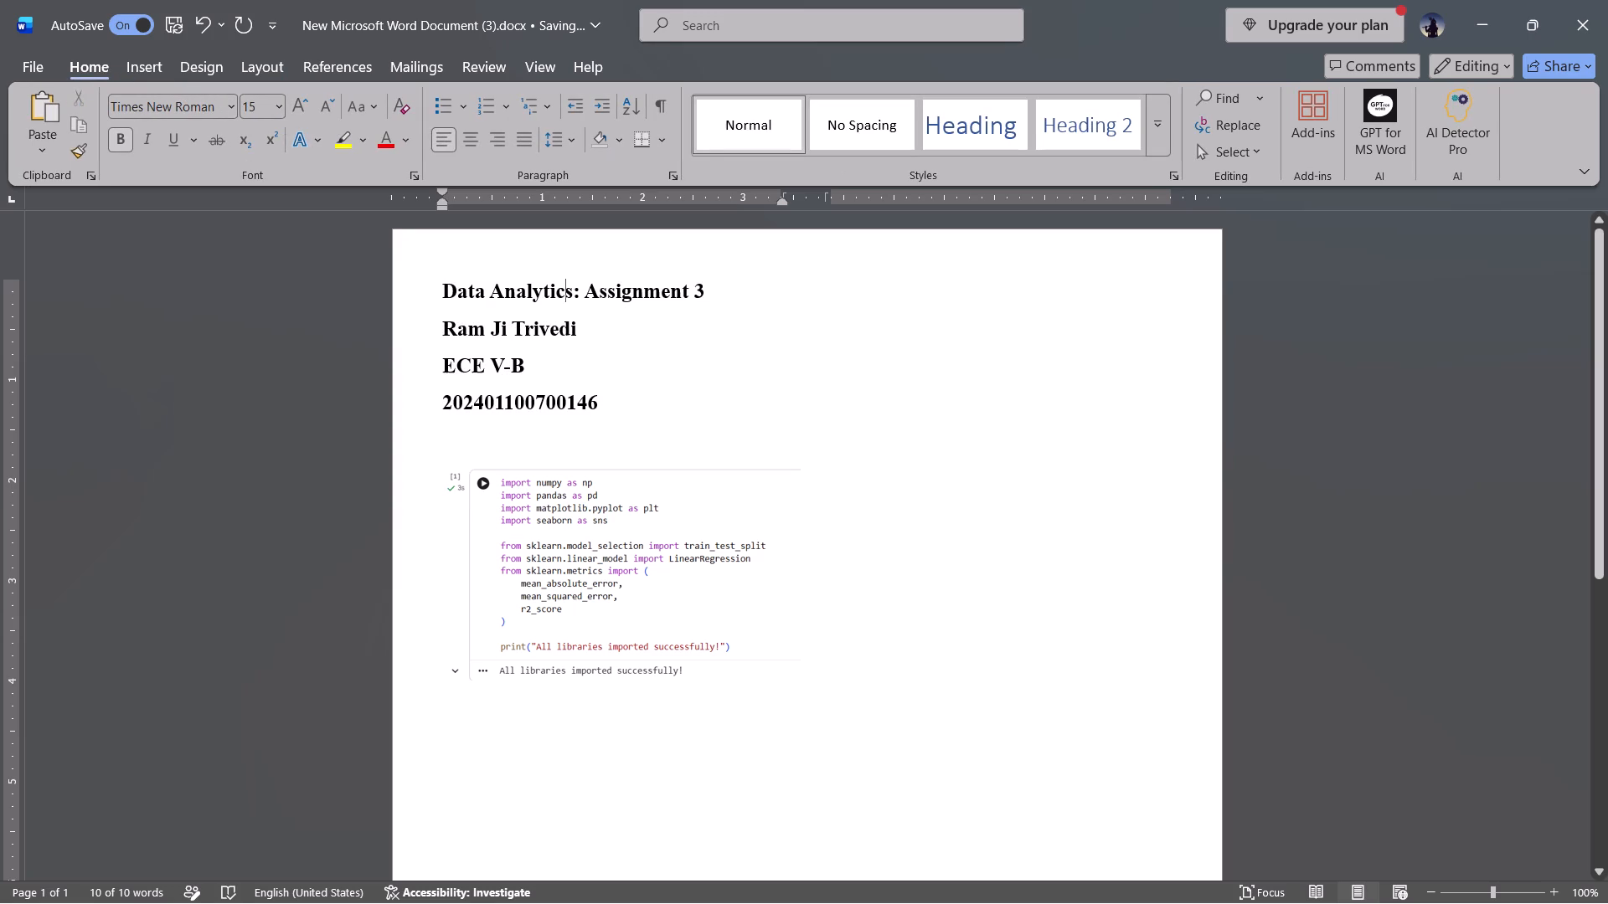
Capture cell [2] of the Colab notebook with its df.head() output and paste it after the first screenshot in the Word document.
click(827, 622)
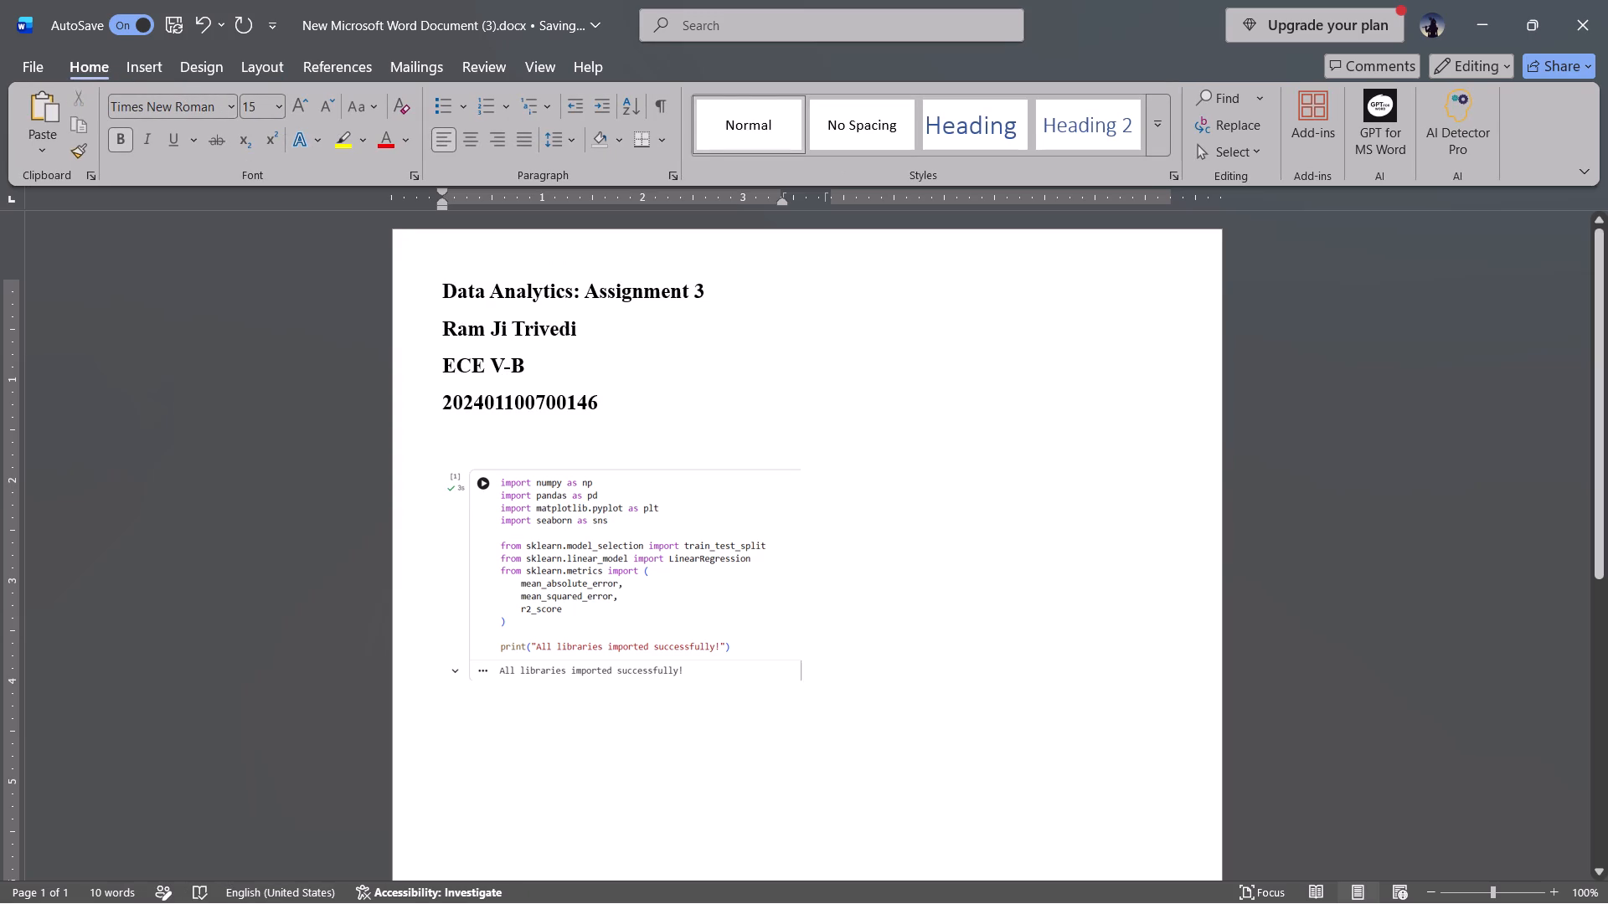
key(alt+Tab)
scroll(562, 541, down, 2)
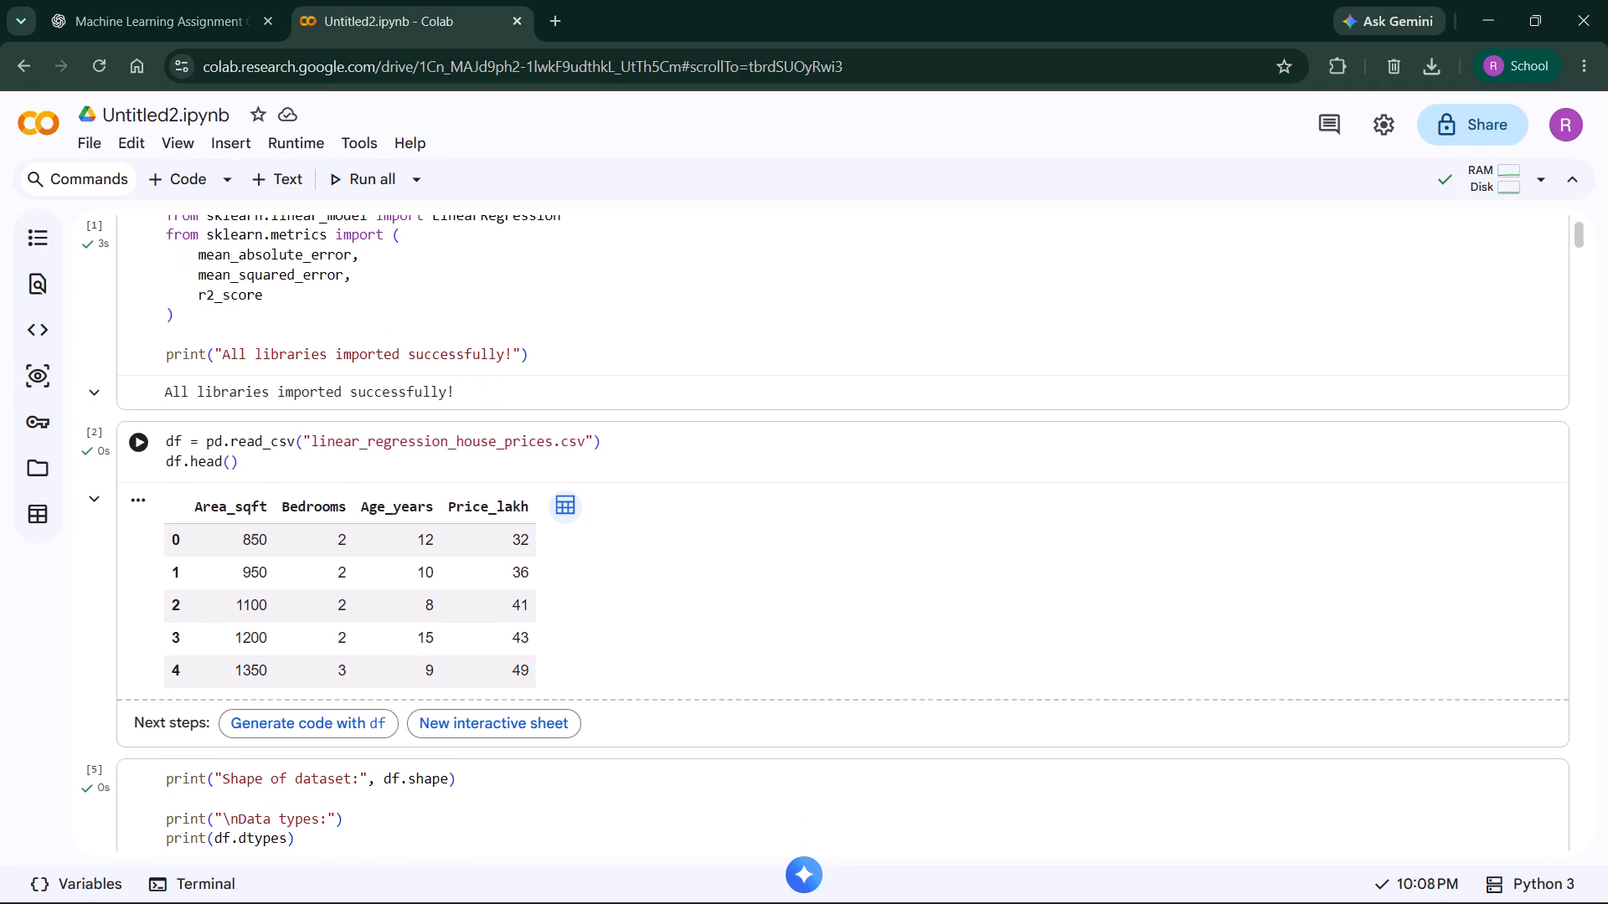
key(Print)
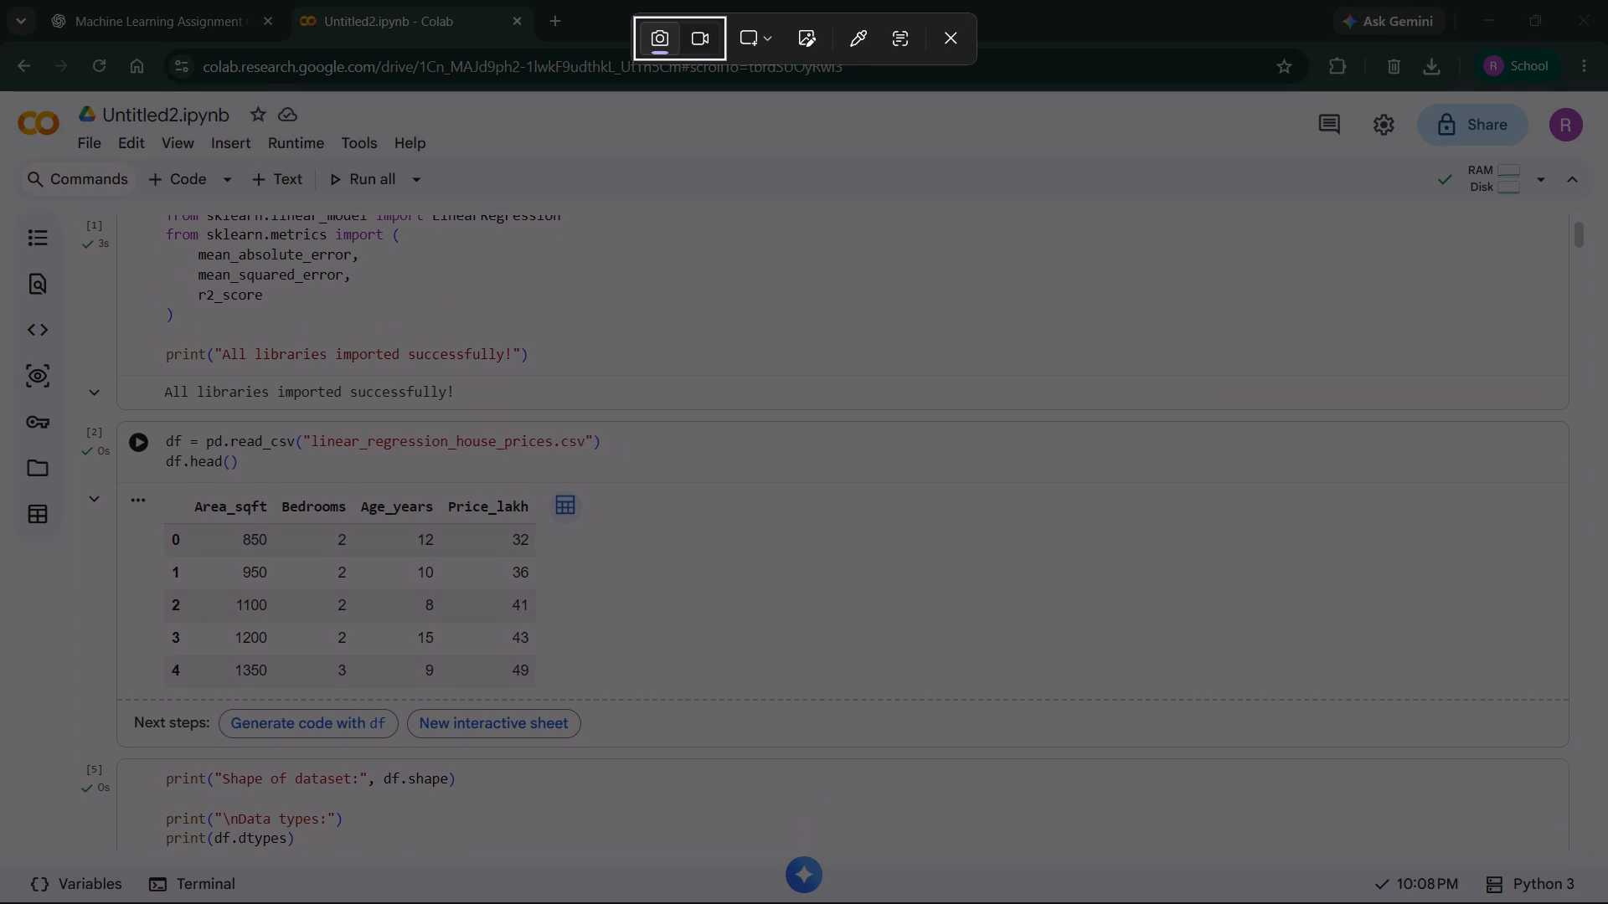
drag(73, 419, 631, 745)
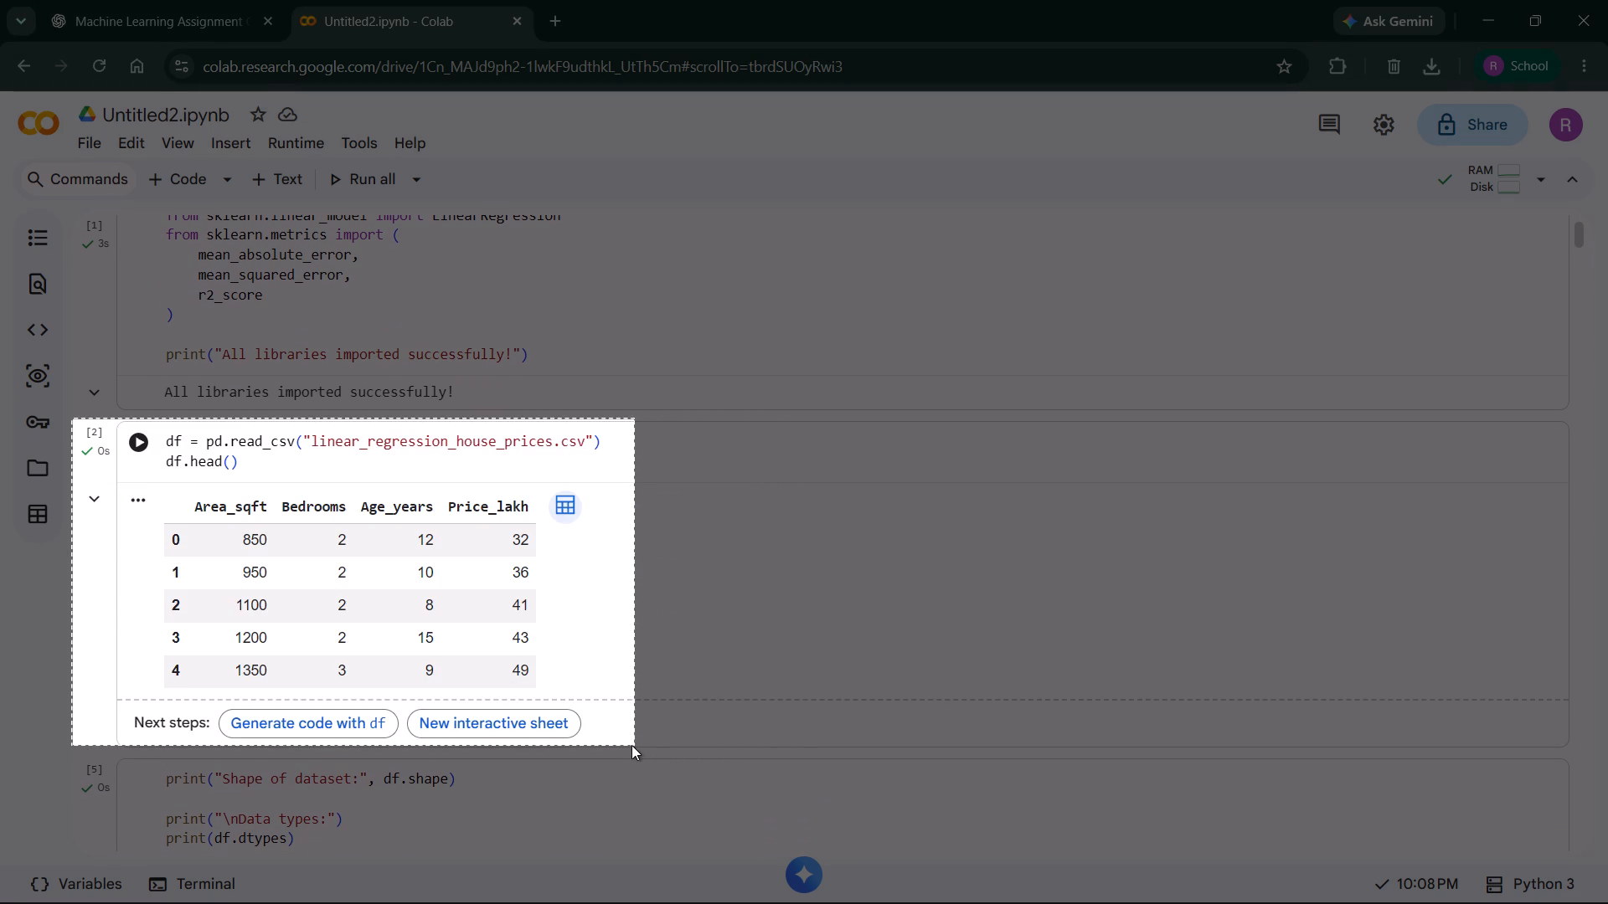
drag(631, 745, 620, 738)
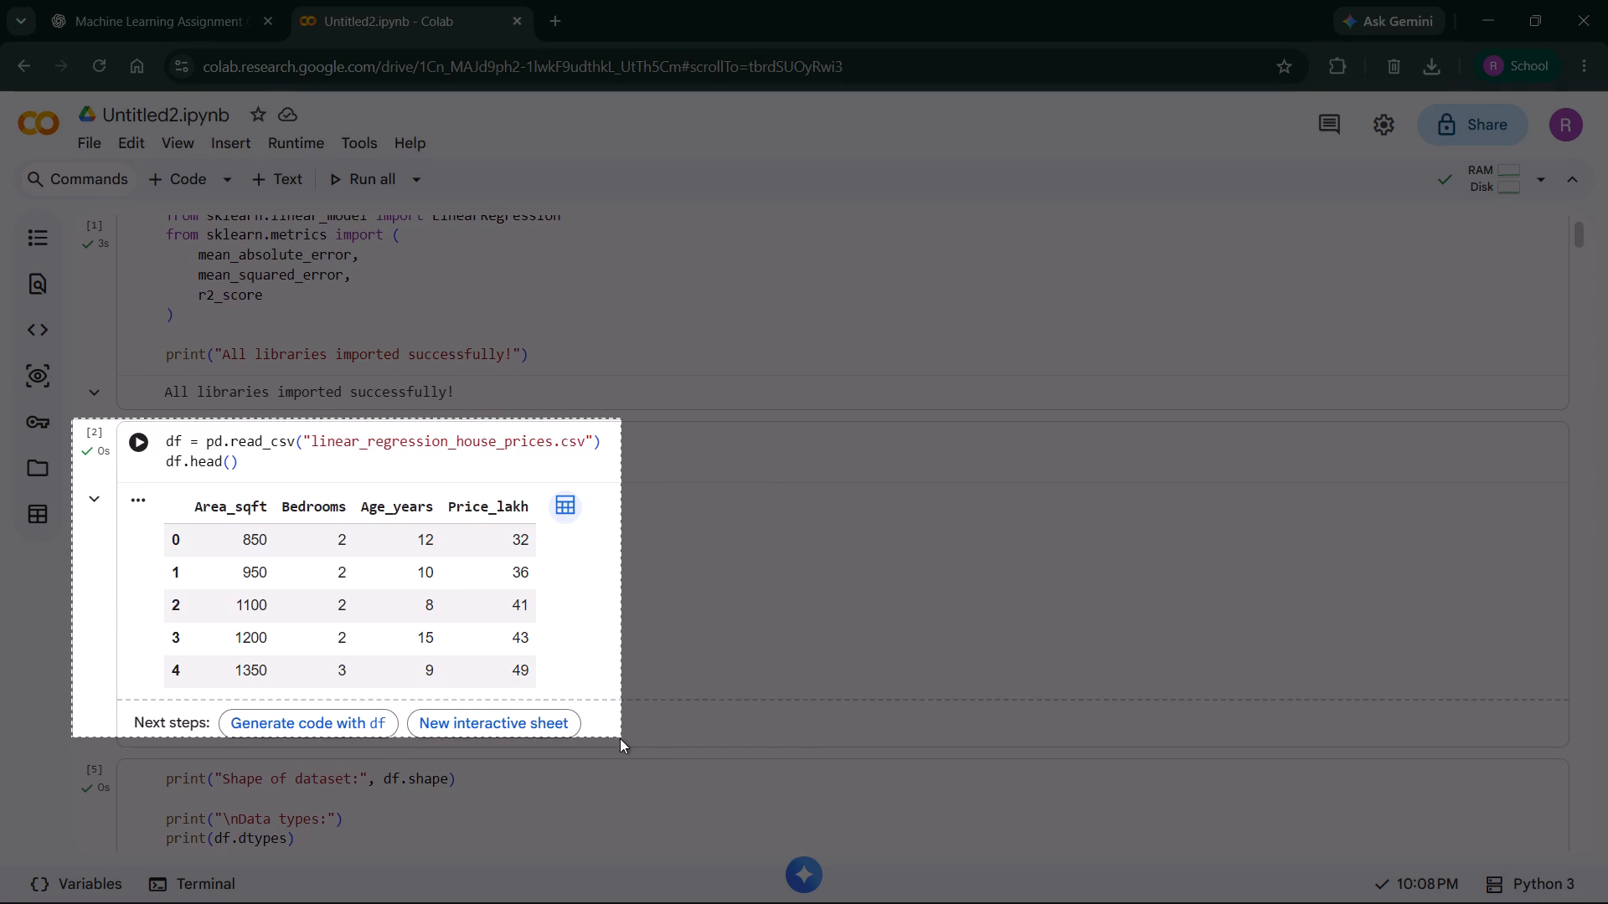
drag(620, 738, 616, 749)
key(alt+Tab)
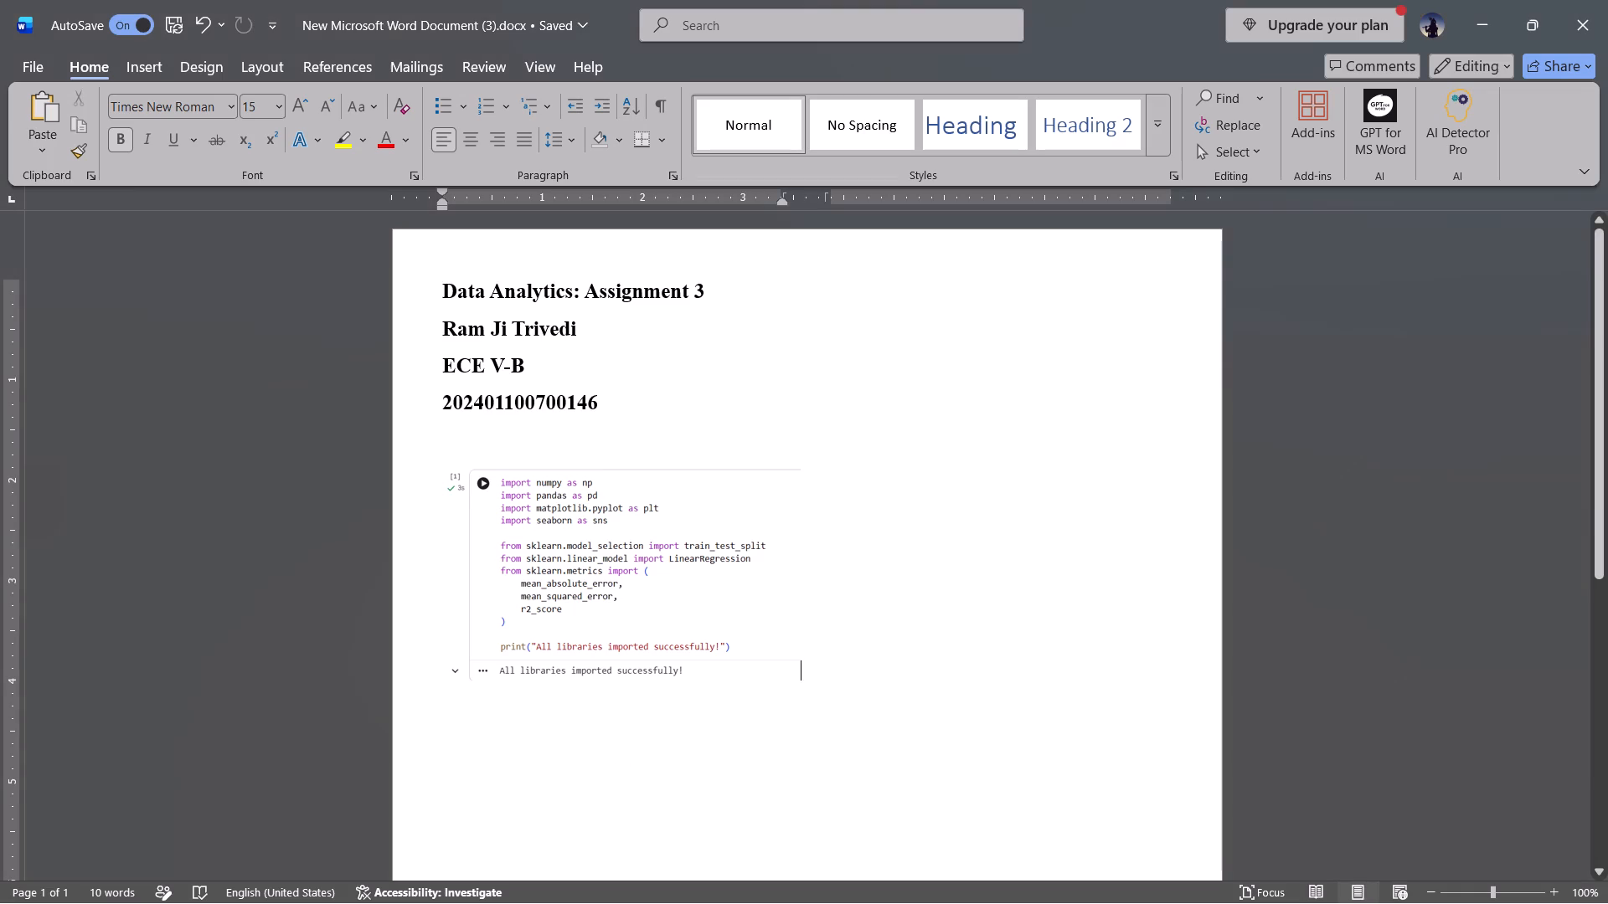
key(ctrl+v)
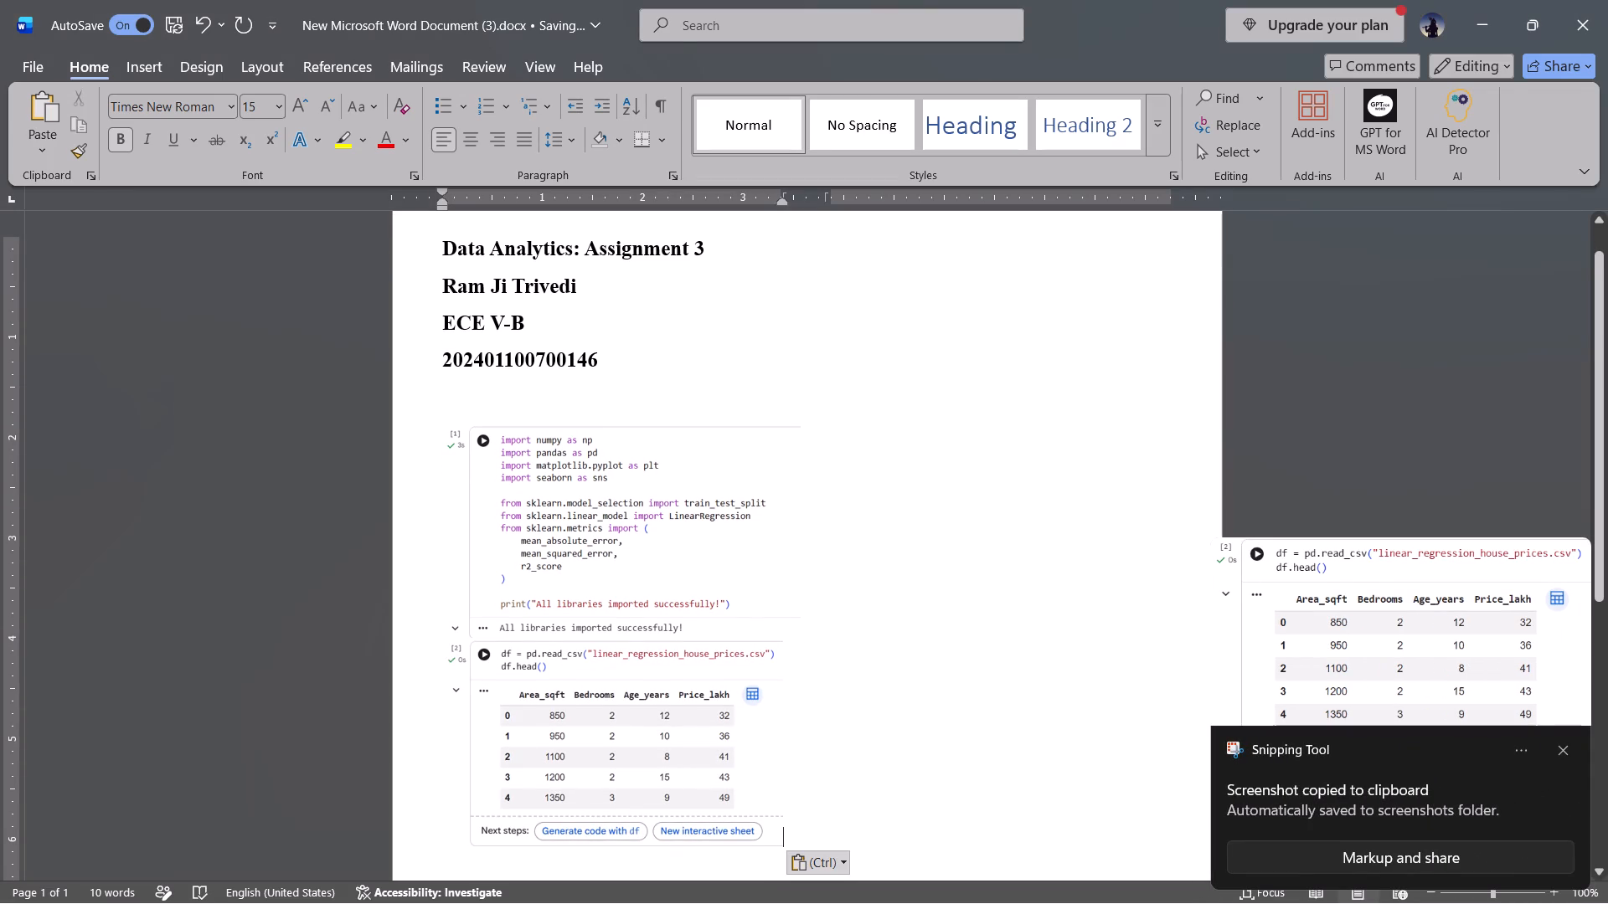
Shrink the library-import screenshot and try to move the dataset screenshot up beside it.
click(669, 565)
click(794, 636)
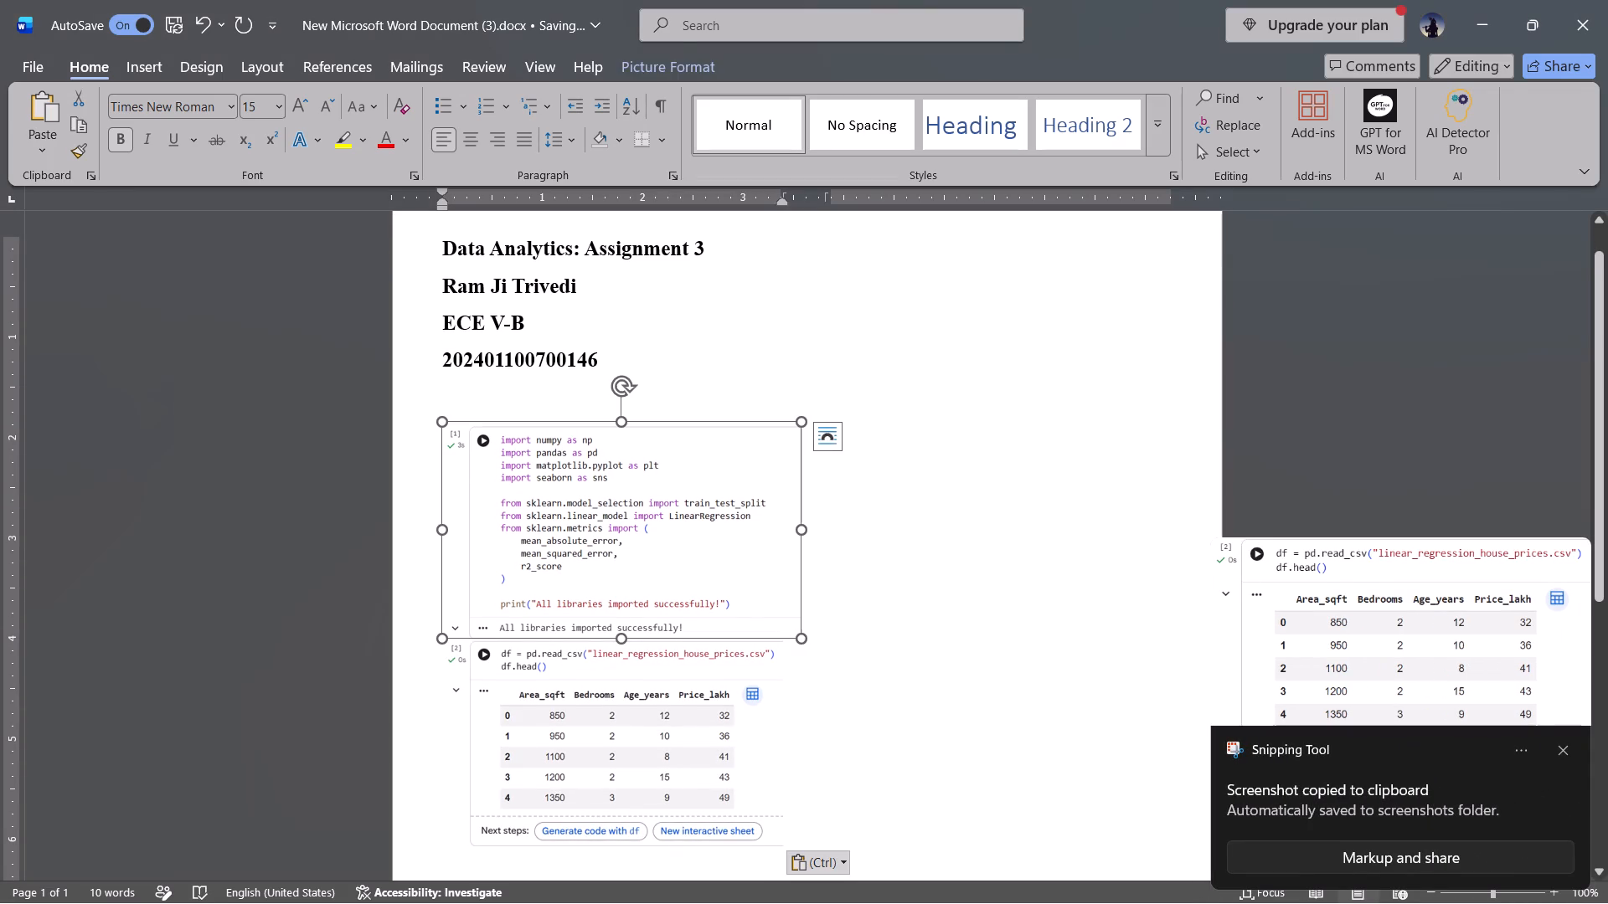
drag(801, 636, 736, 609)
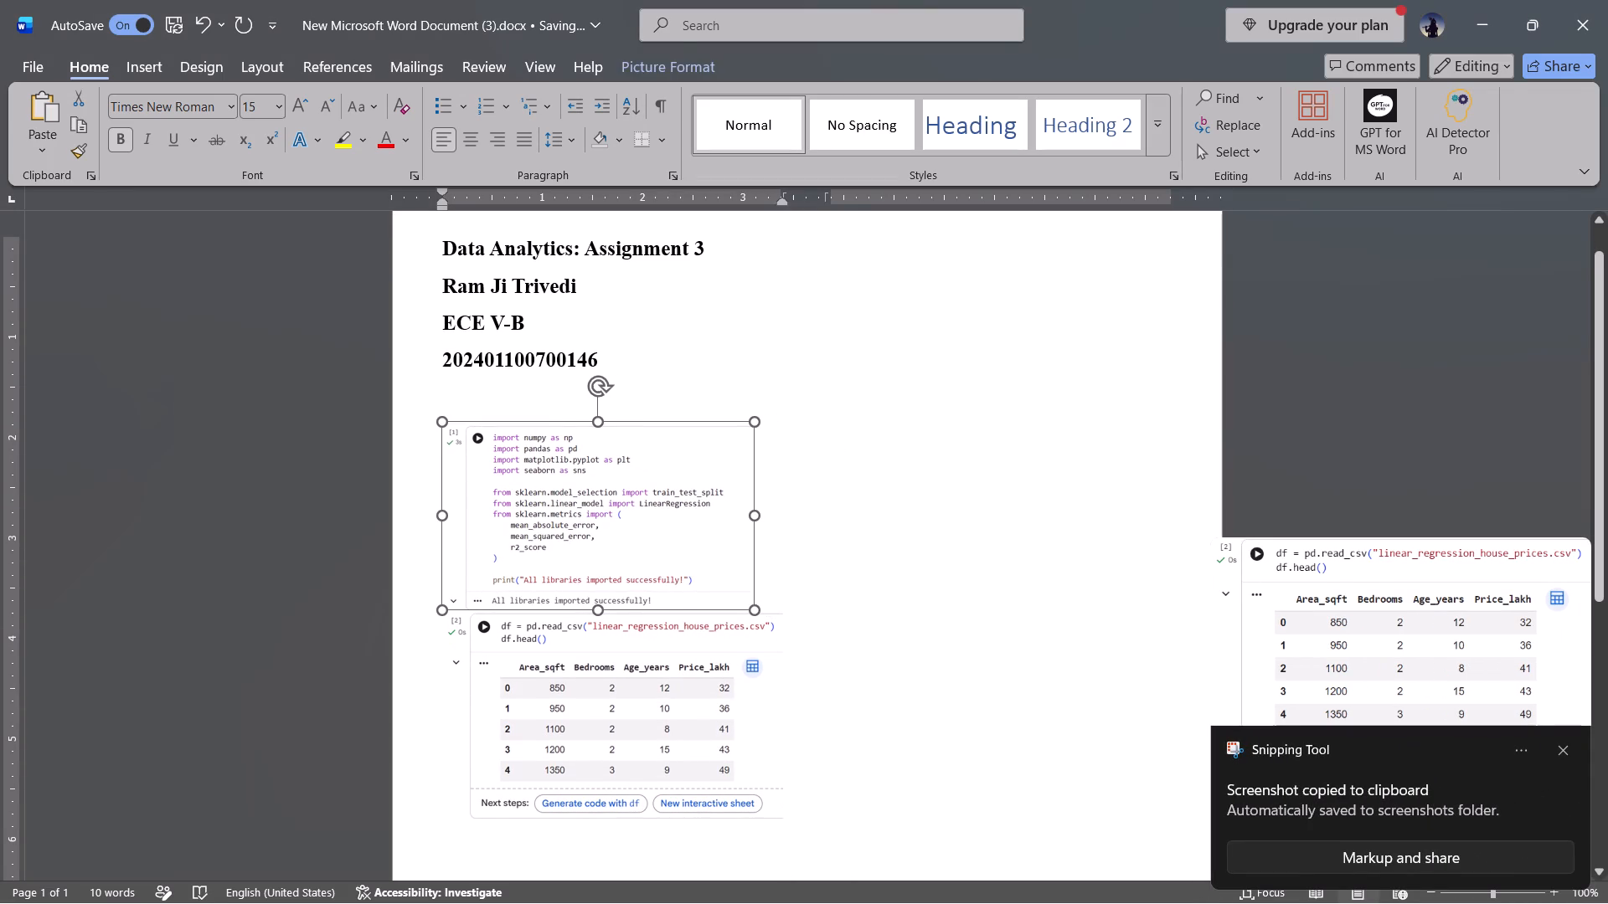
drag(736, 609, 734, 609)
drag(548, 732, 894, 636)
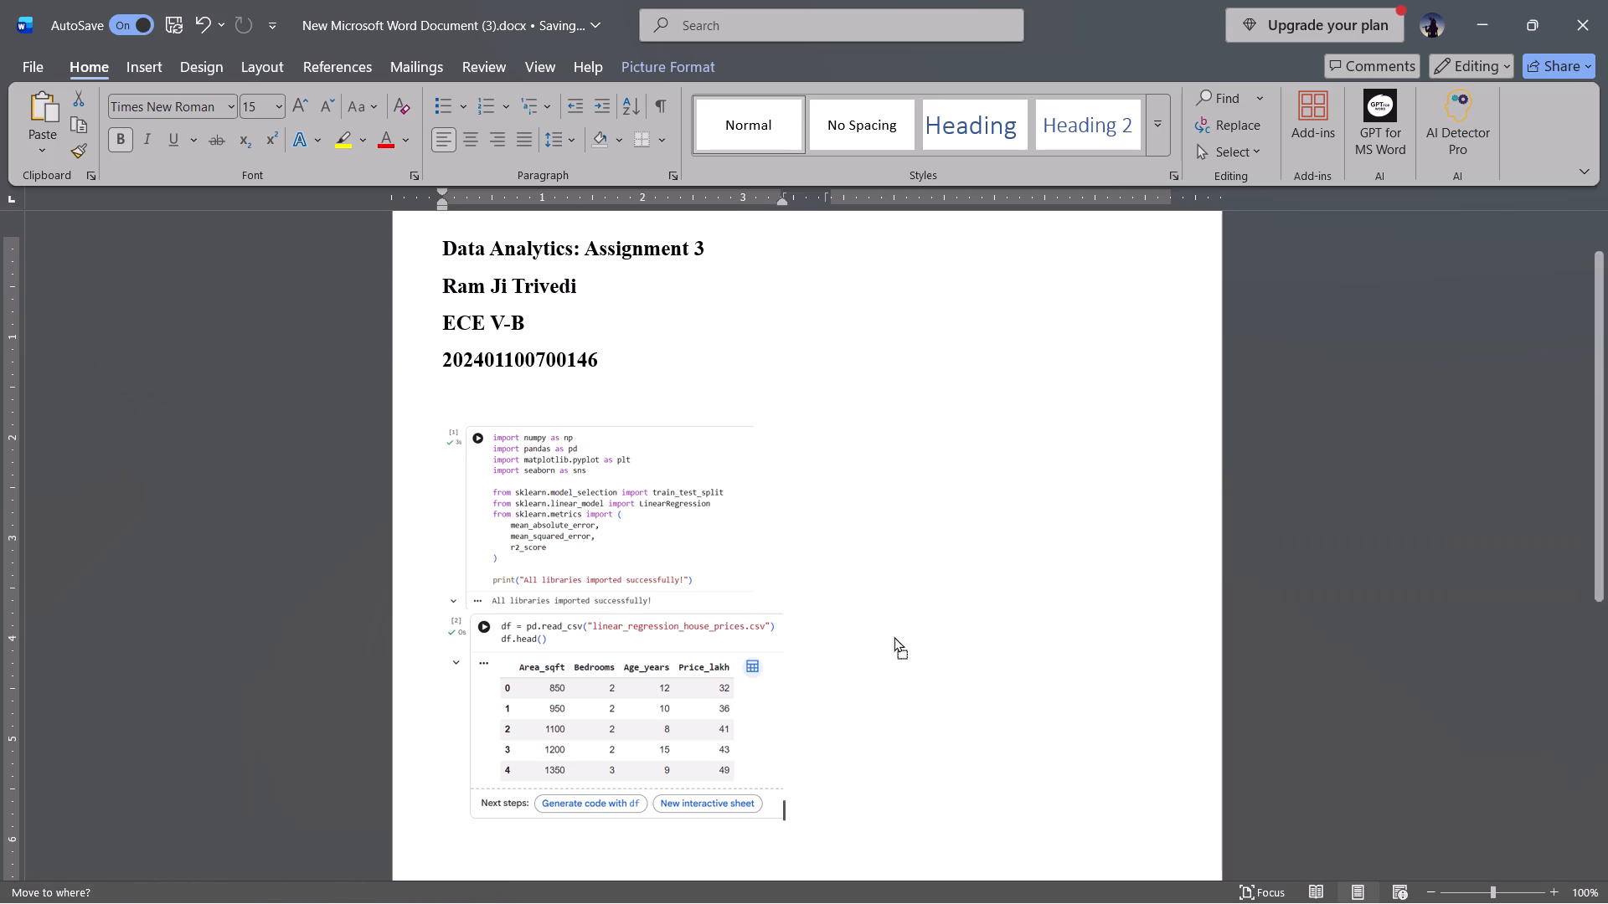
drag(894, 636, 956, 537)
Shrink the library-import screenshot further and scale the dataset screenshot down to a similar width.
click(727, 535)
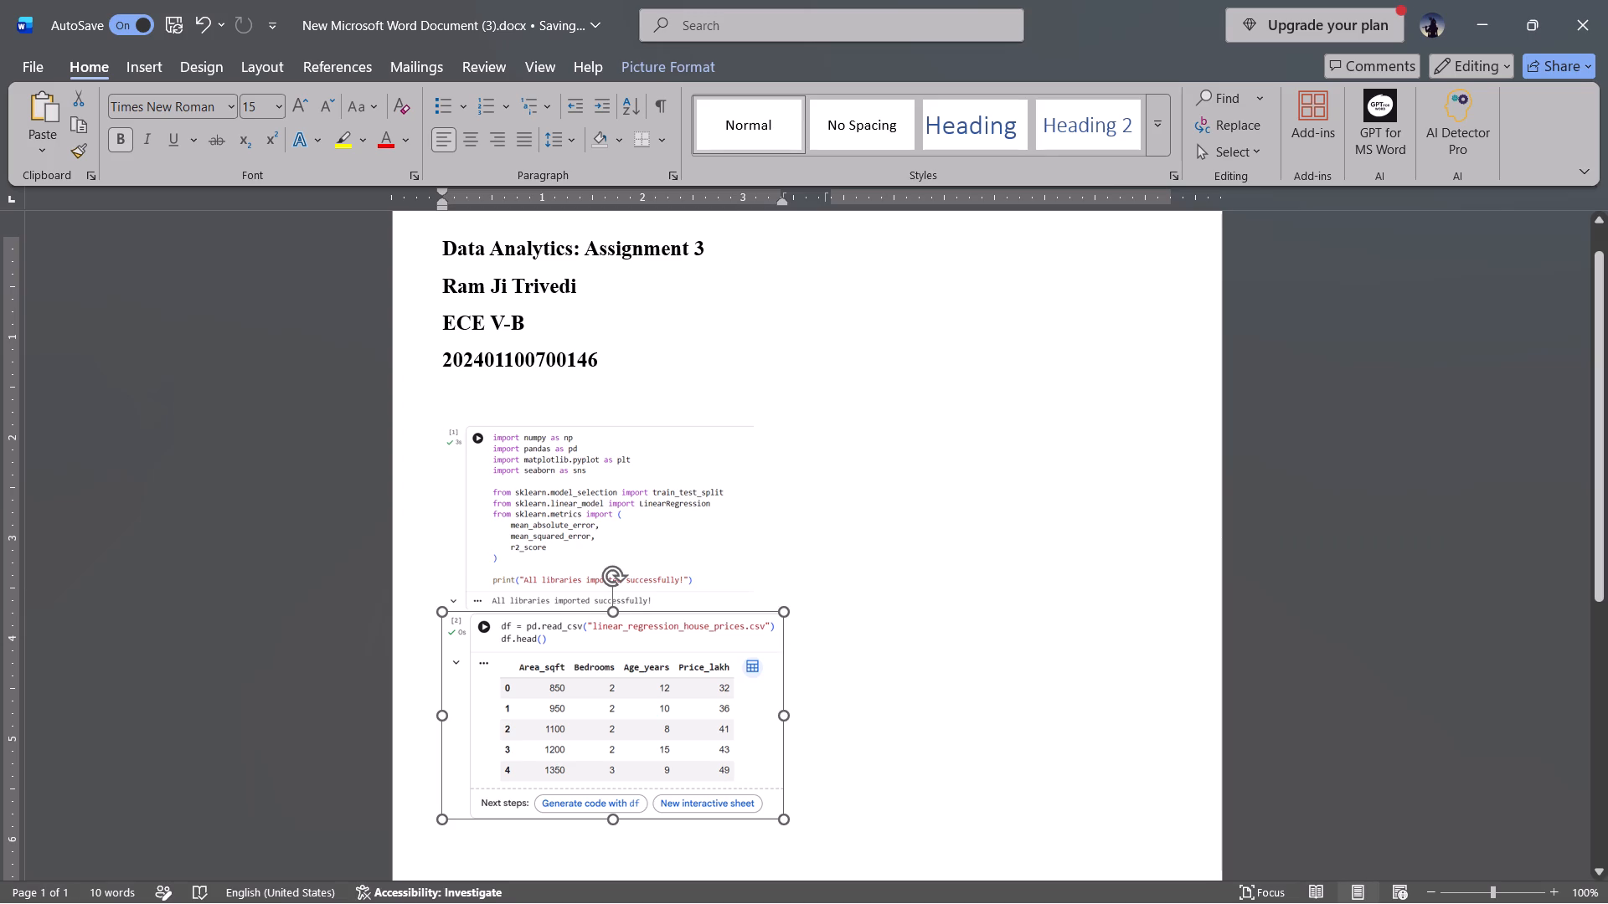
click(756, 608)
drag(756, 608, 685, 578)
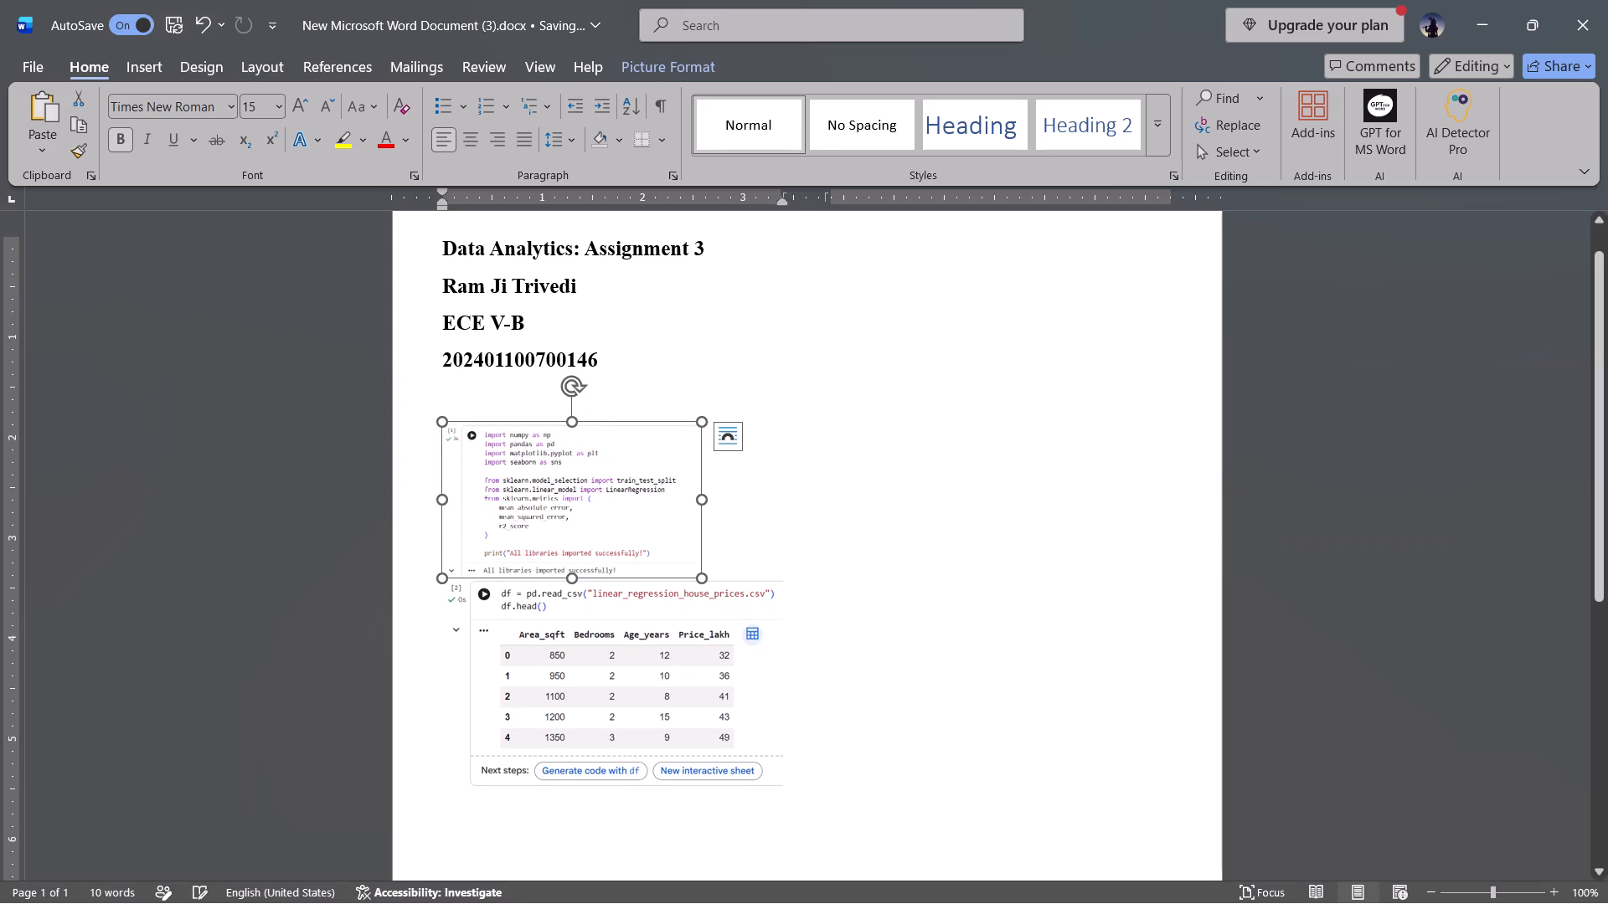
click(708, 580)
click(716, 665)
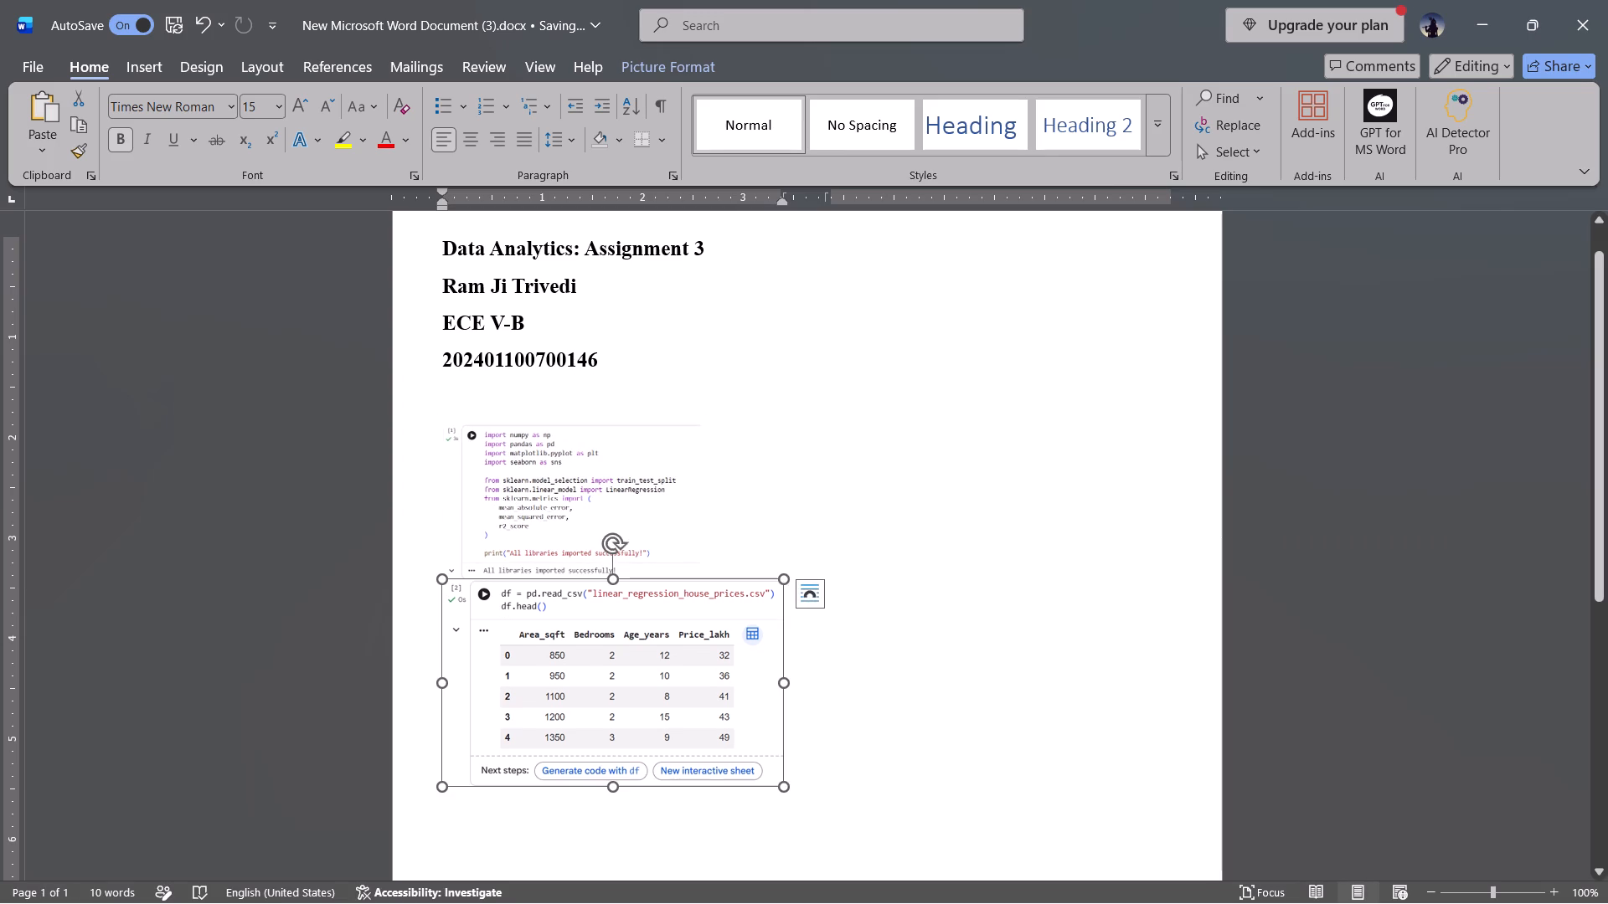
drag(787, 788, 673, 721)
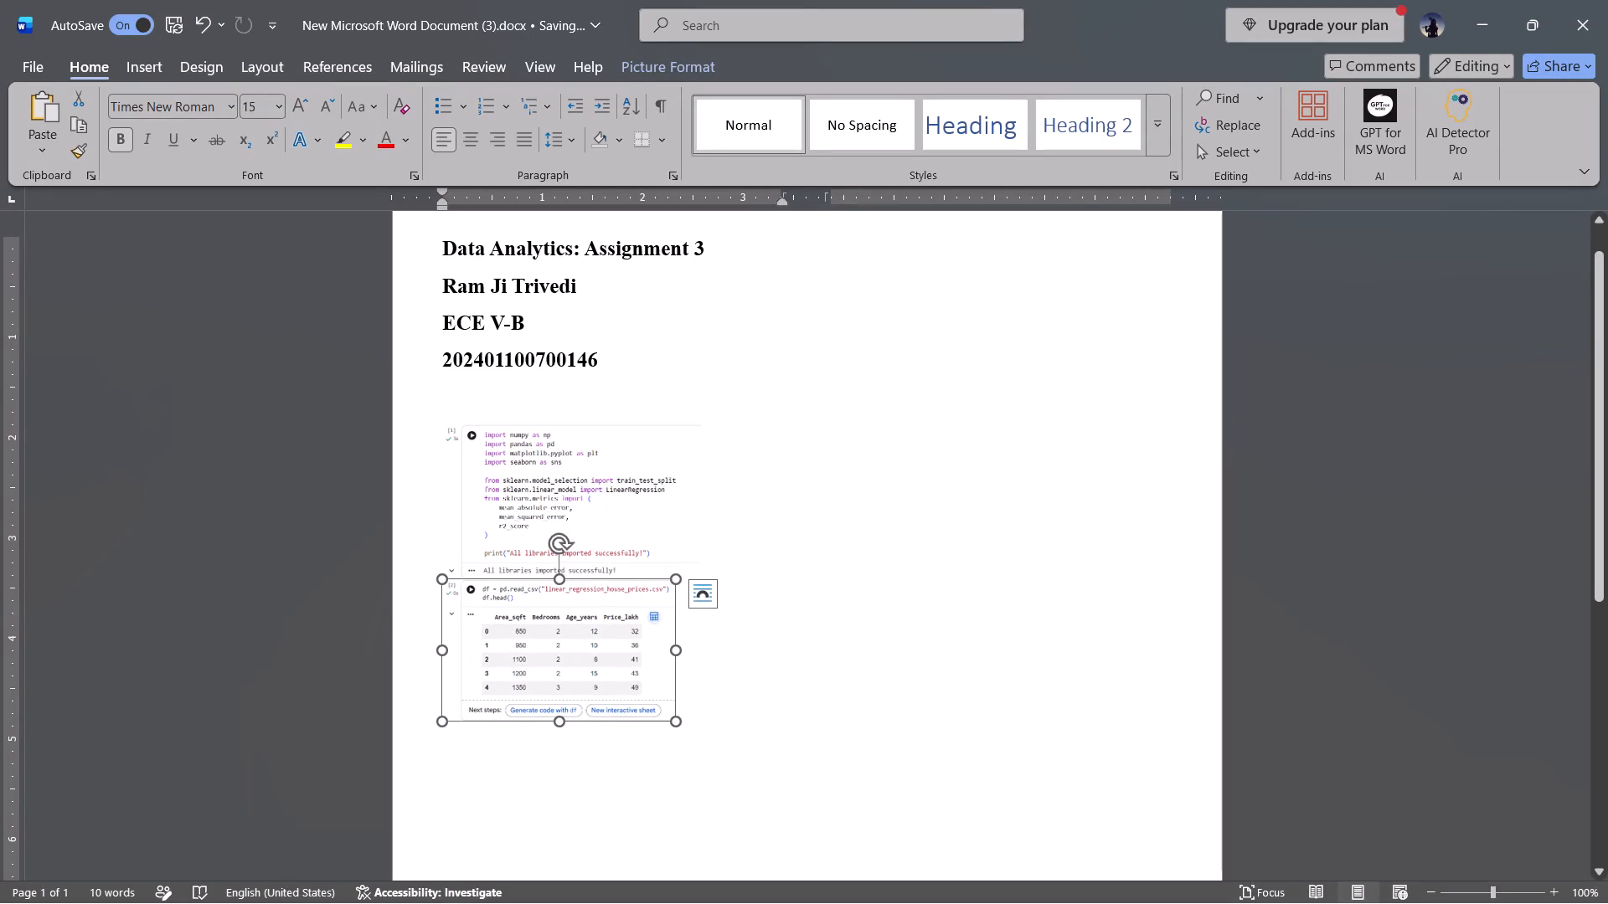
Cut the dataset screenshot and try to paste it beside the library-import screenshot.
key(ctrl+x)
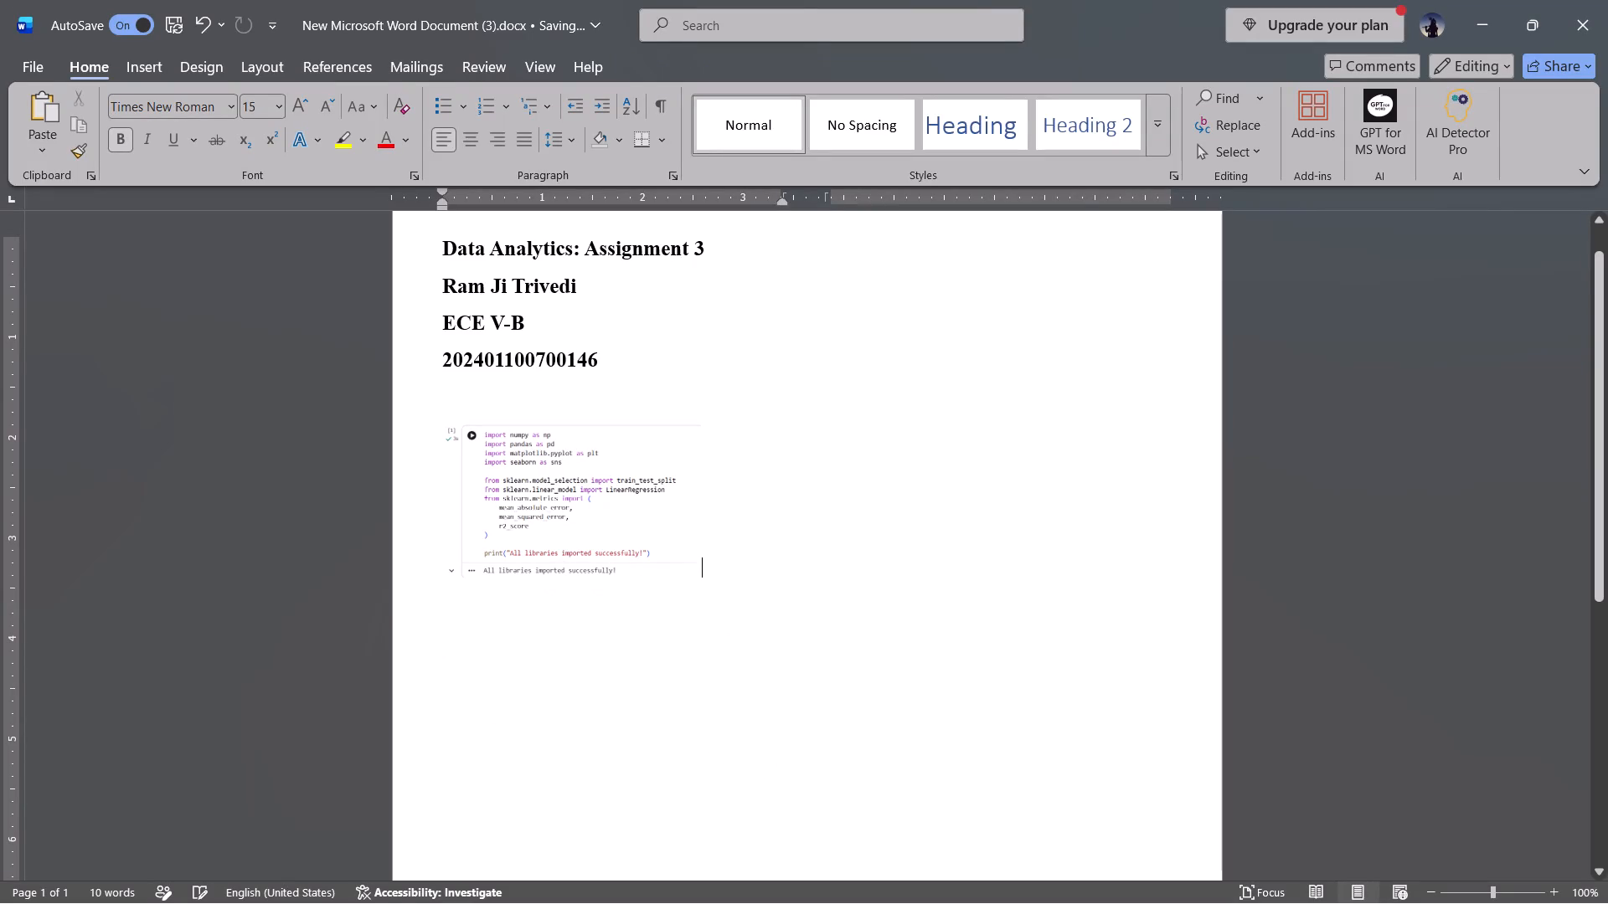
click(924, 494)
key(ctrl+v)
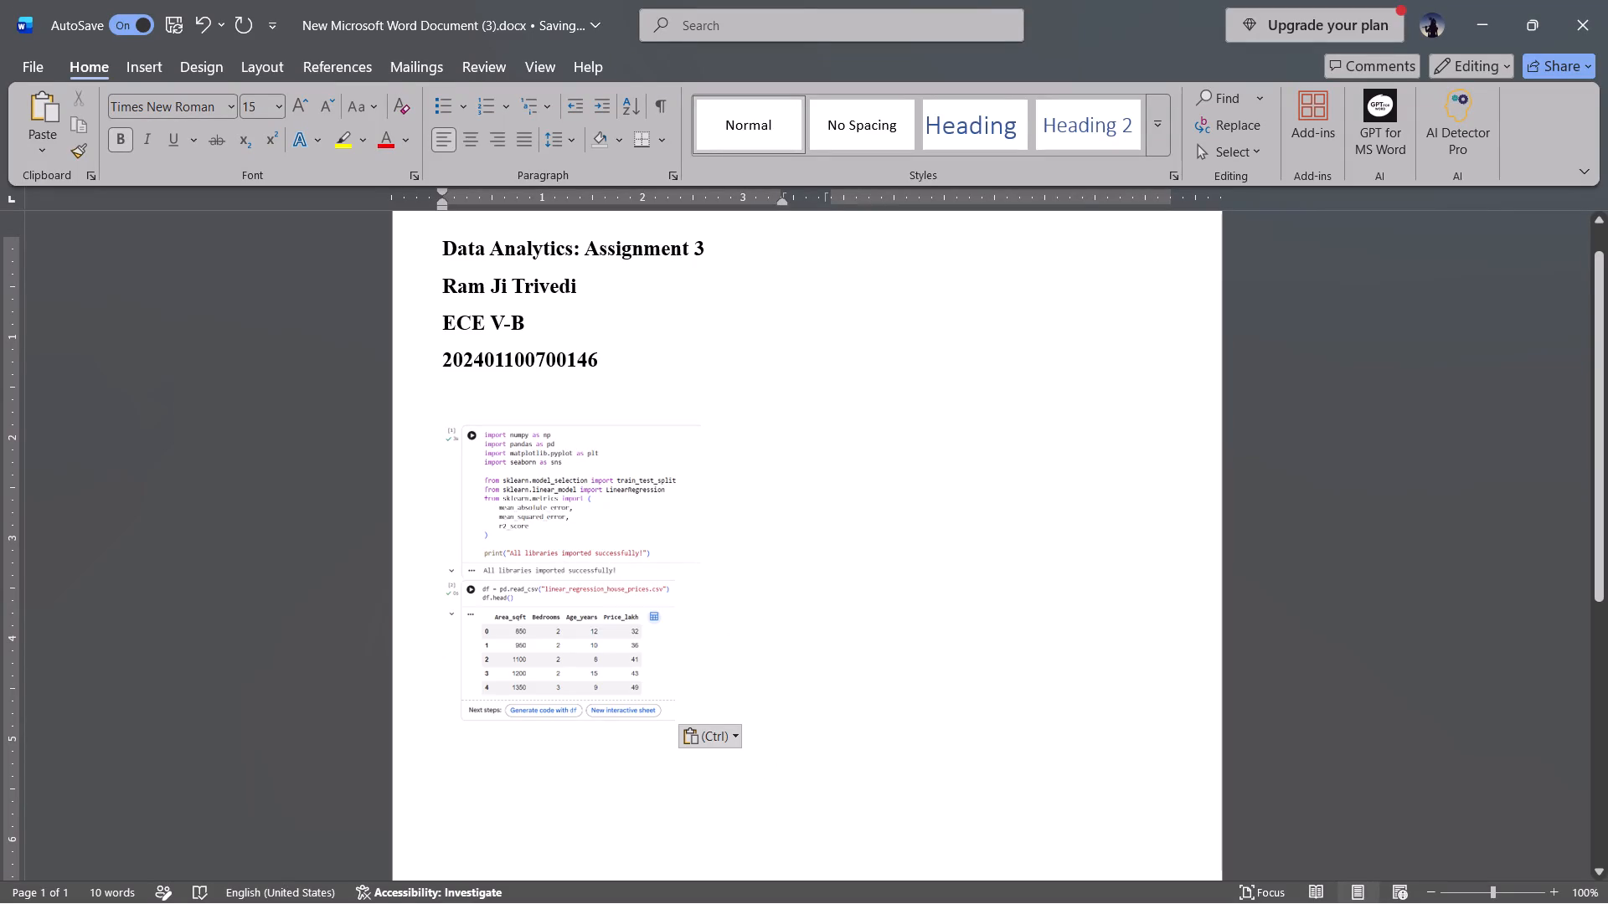
Insert three spaces between the library-import screenshot and the dataset screenshot.
click(703, 569)
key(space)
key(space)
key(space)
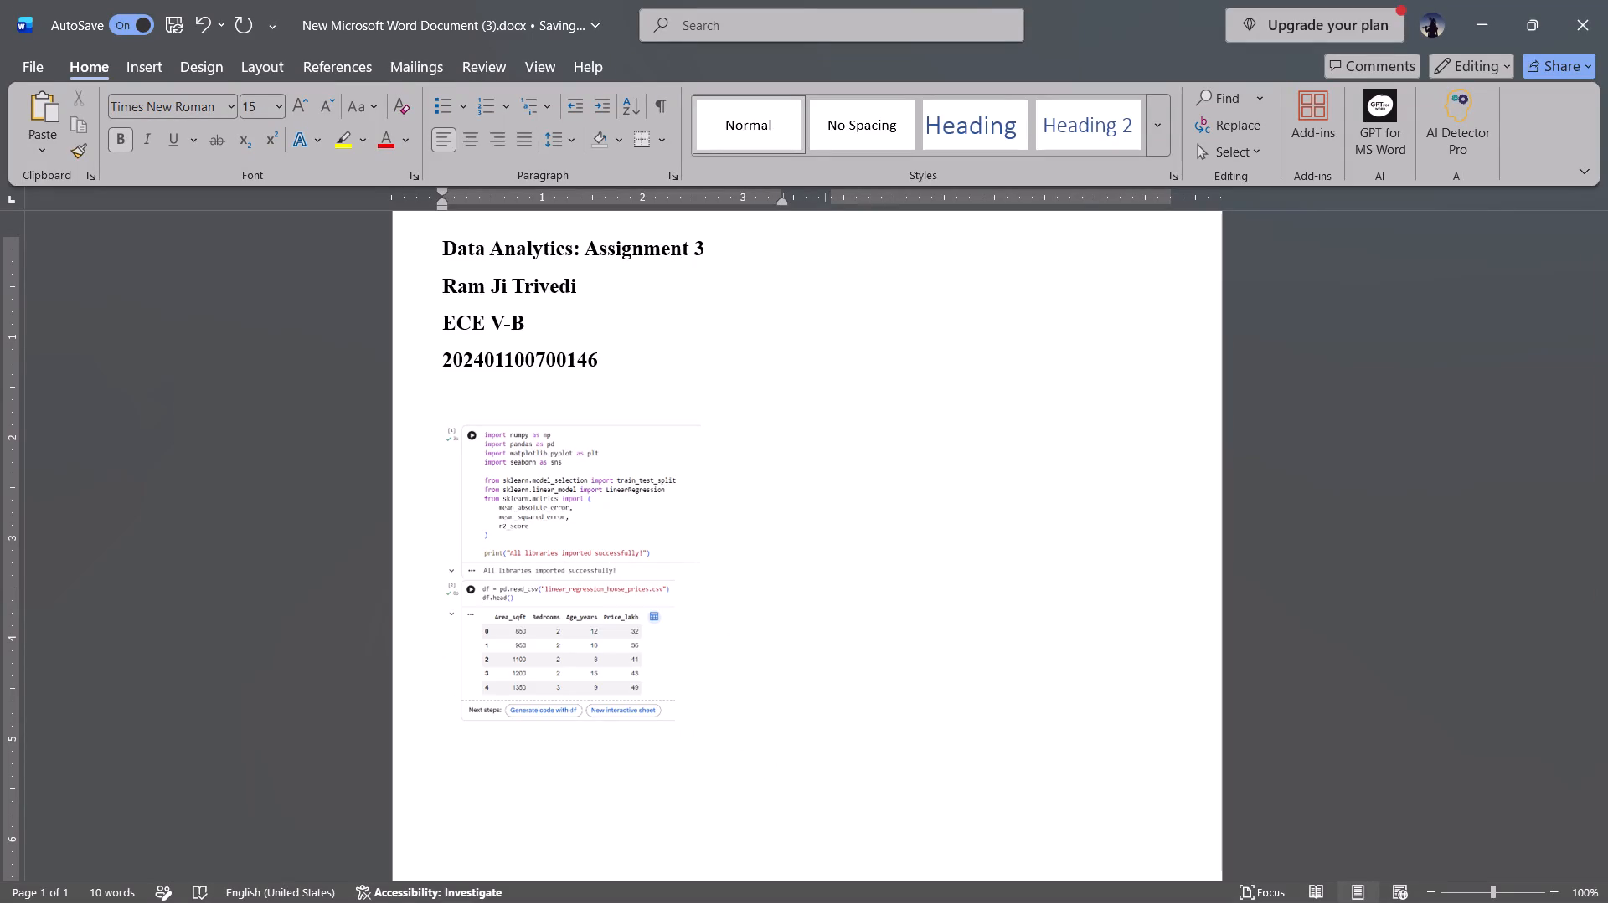
Set the document's layout to one column.
click(248, 72)
click(208, 143)
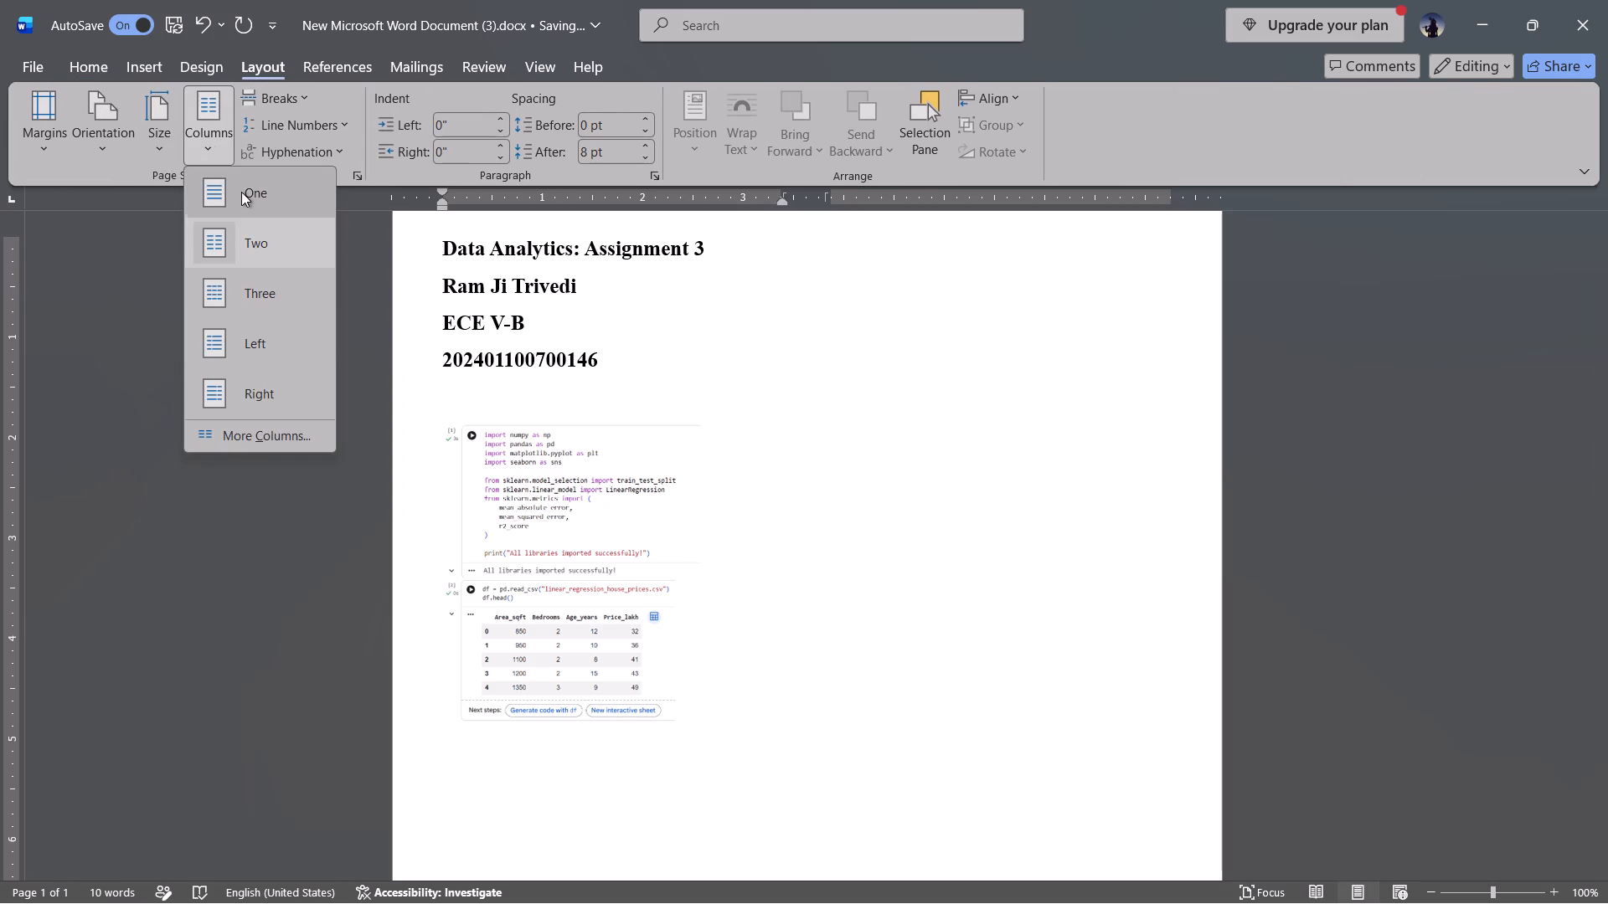
click(241, 192)
Enlarge both screenshots, keeping them side by side on the same line below the header details.
click(651, 501)
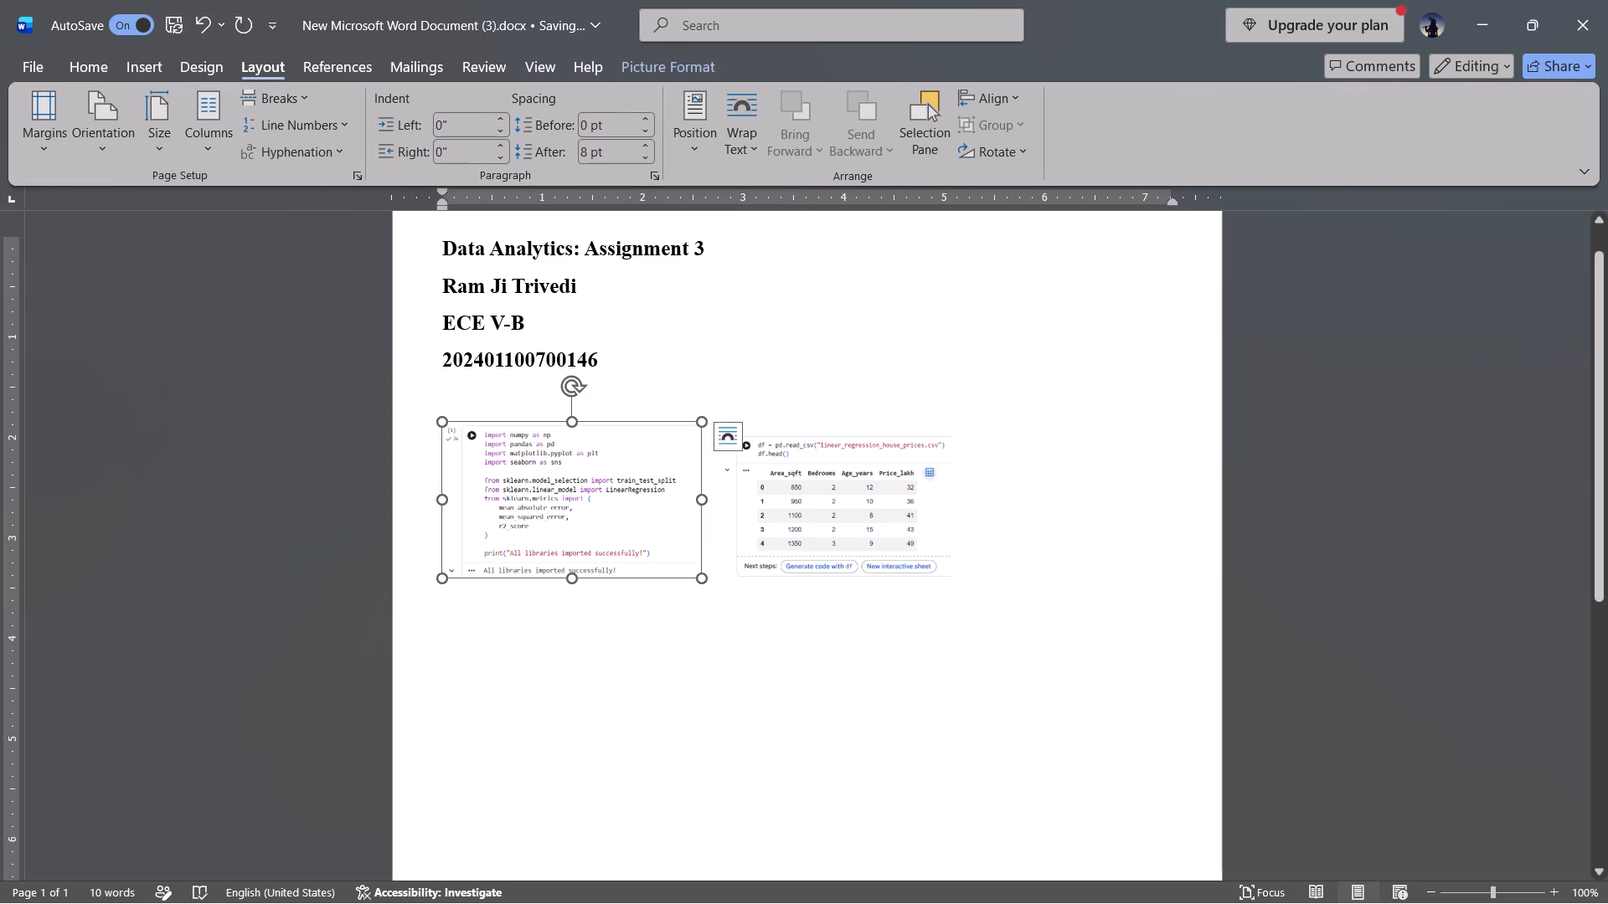
drag(702, 578, 787, 631)
click(959, 601)
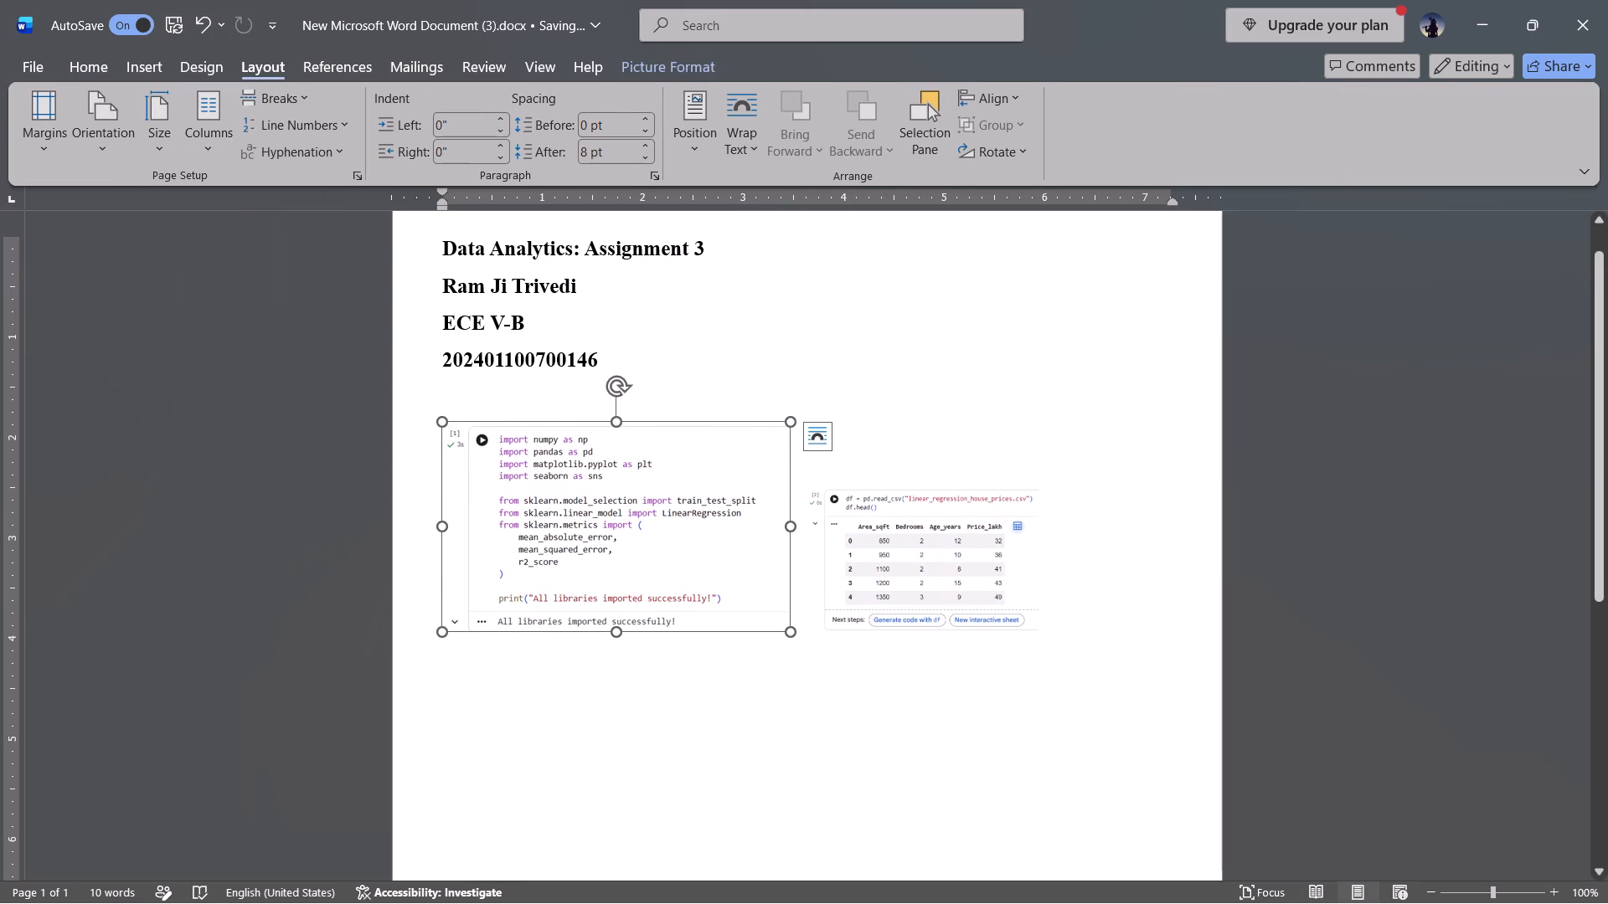
drag(1039, 632, 1147, 637)
Fine-tune the sizes of the two side-by-side screenshots so their heights match and together they fill the page width.
click(688, 611)
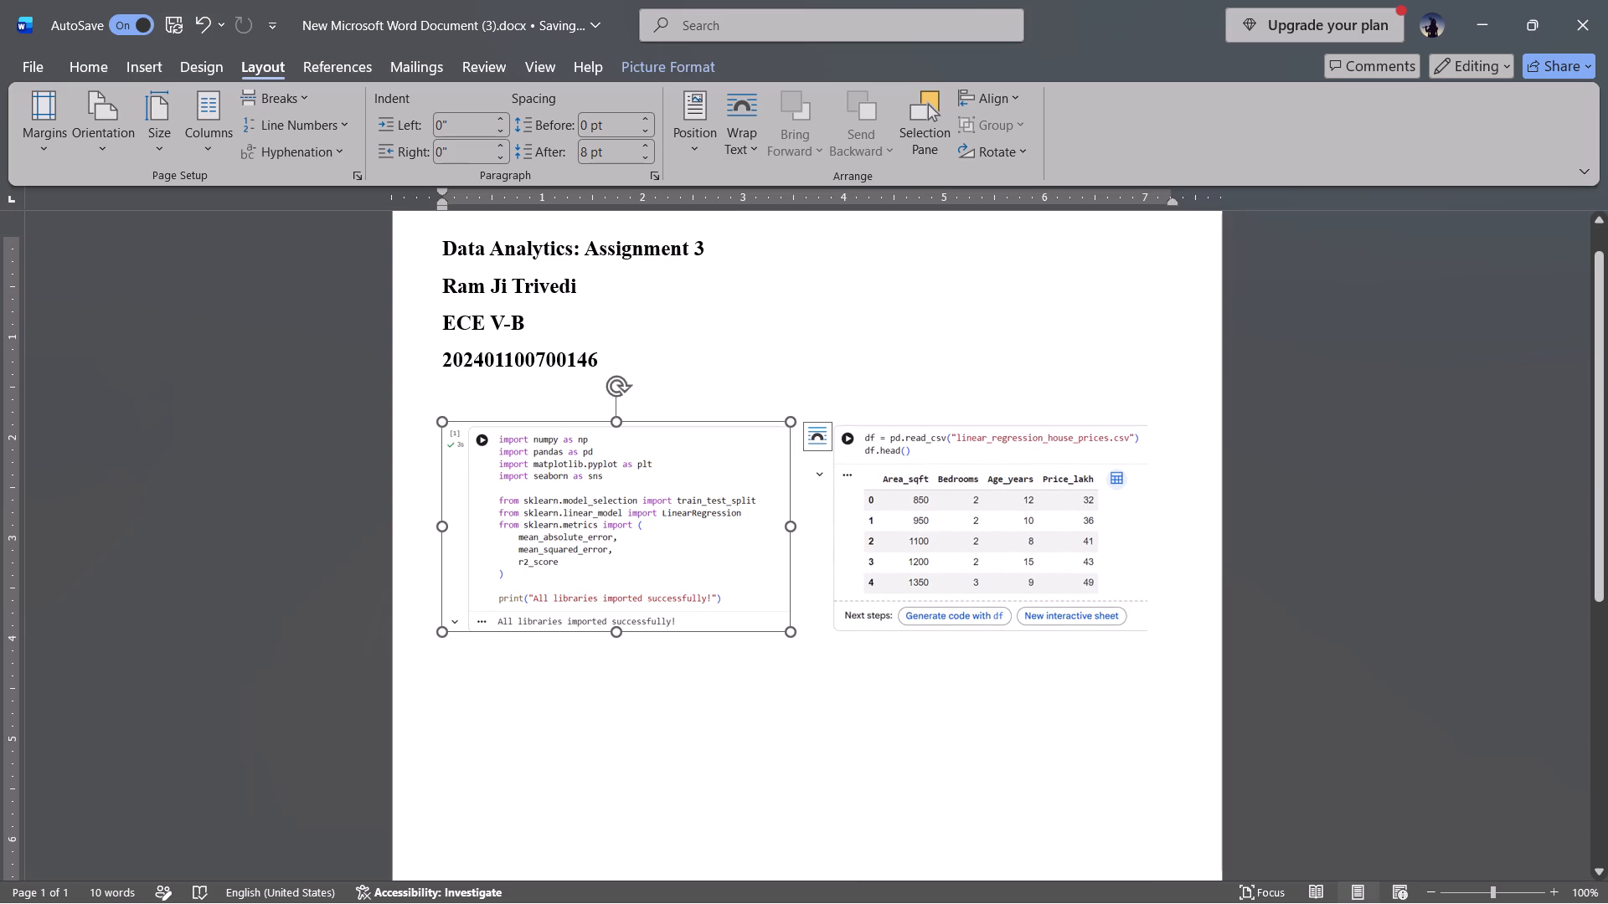
click(783, 634)
click(739, 595)
drag(789, 628, 807, 639)
click(970, 601)
click(1161, 639)
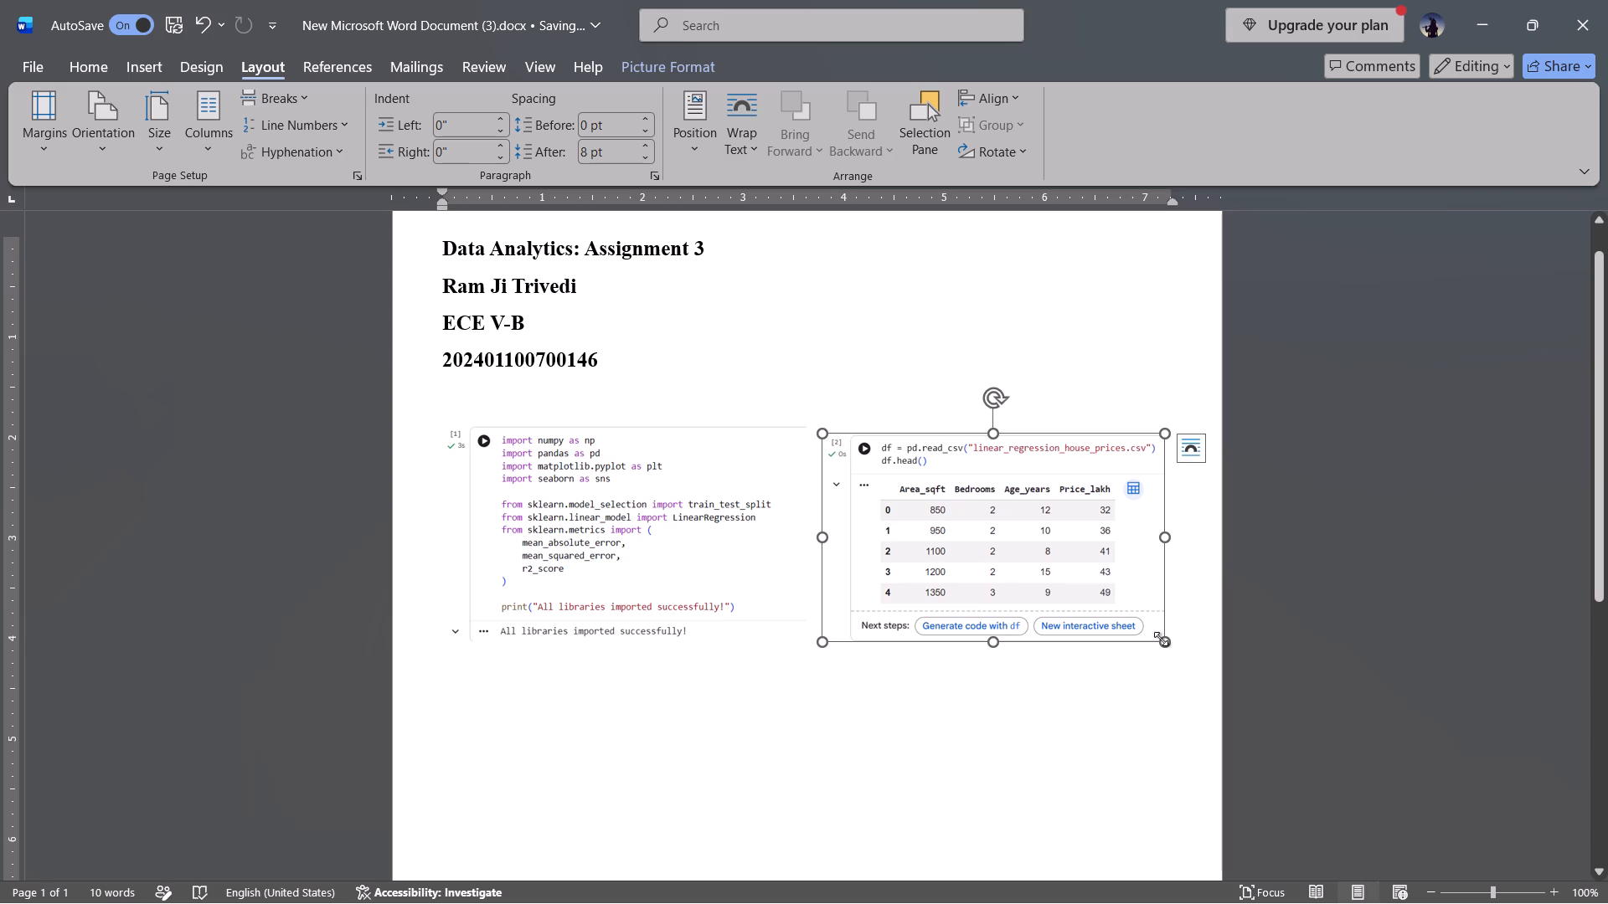
click(684, 568)
drag(807, 641, 807, 641)
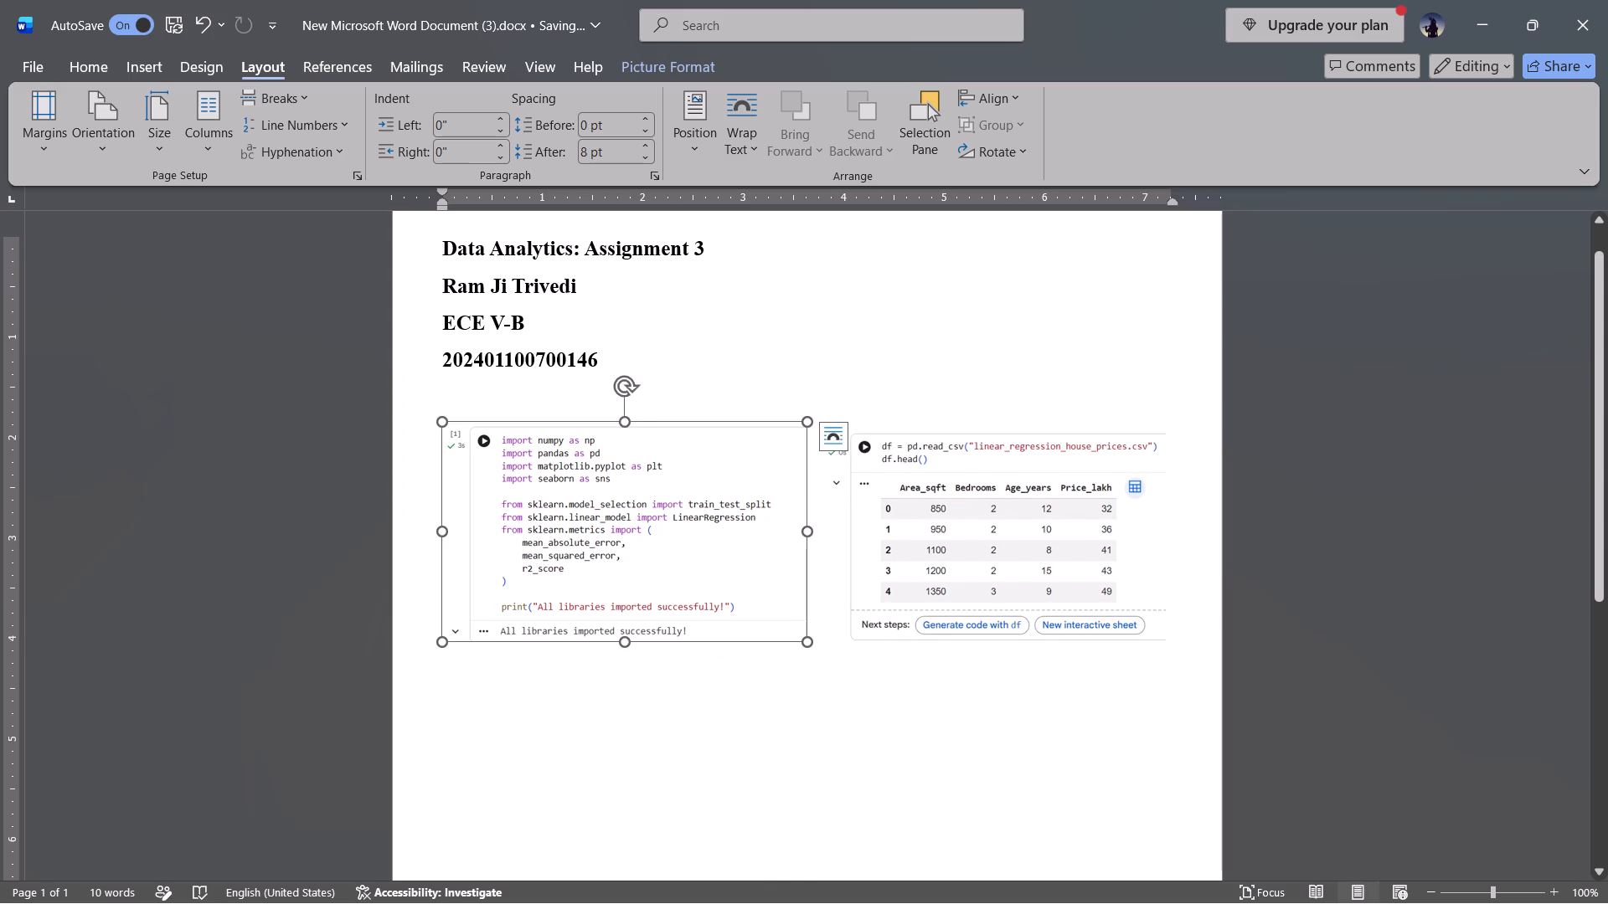
drag(807, 641, 791, 637)
click(985, 605)
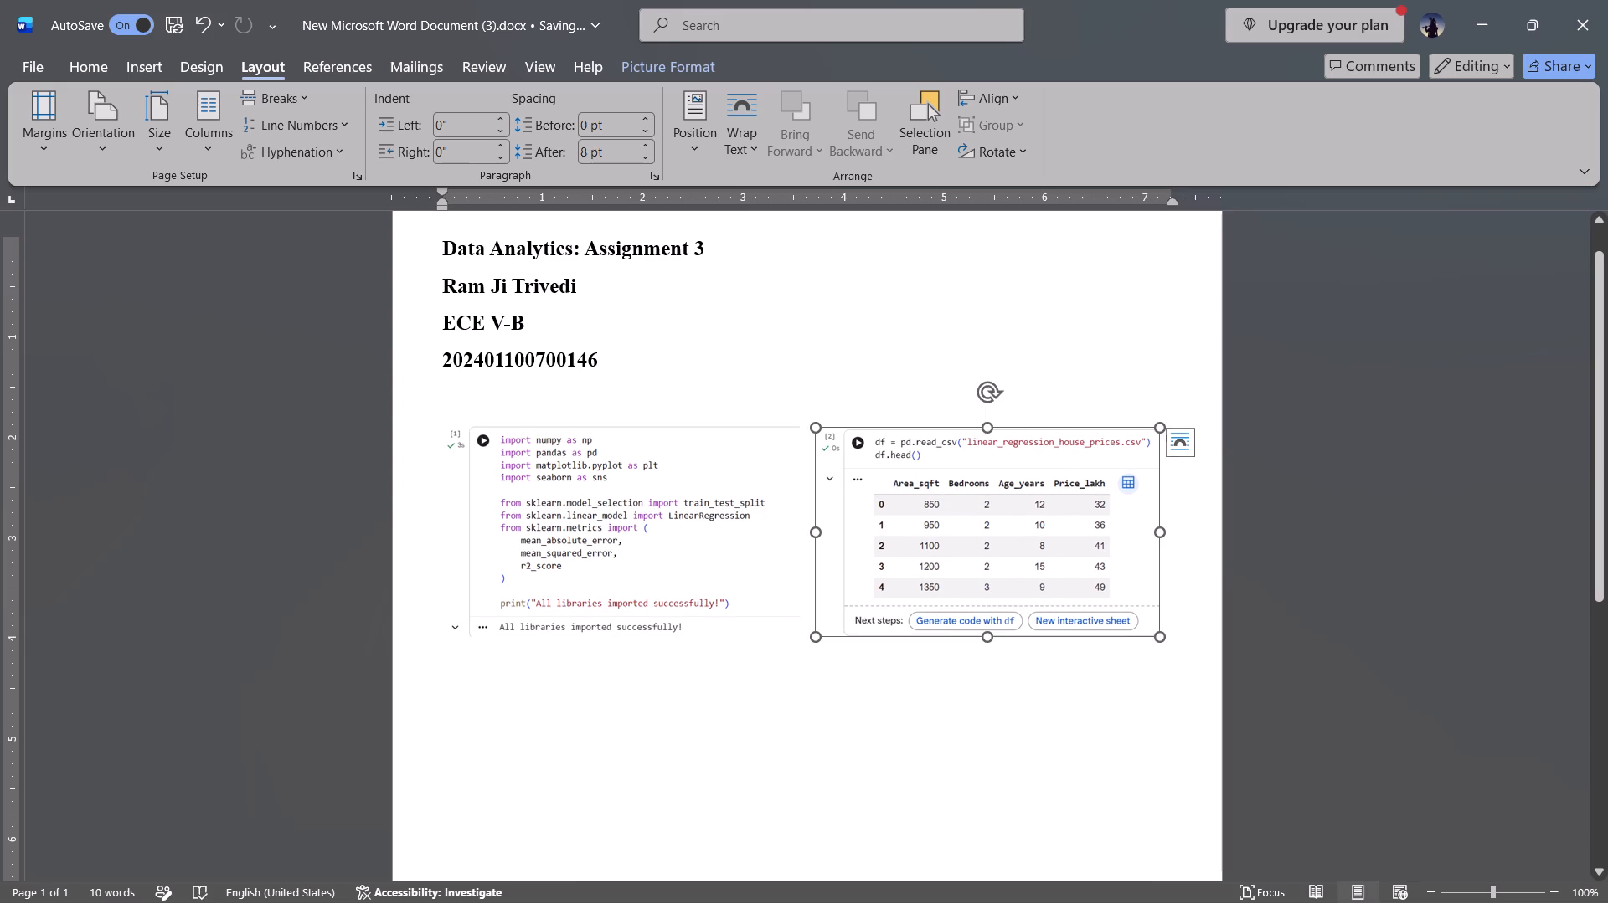
click(1156, 639)
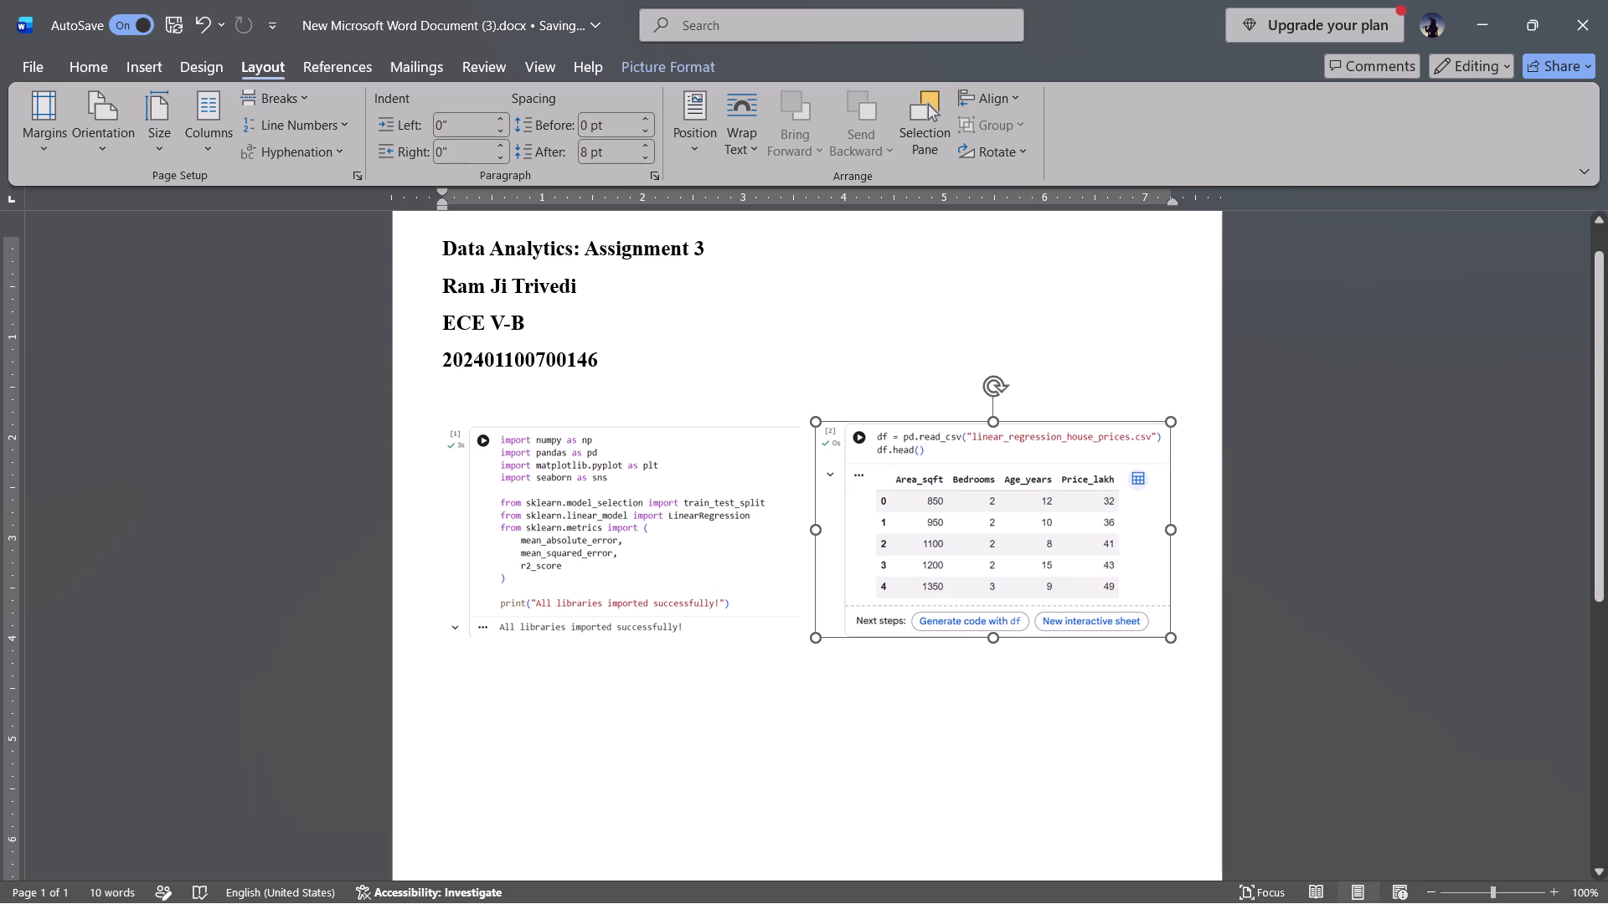
Add two new lines below the pair of screenshots.
click(1179, 625)
key(Return)
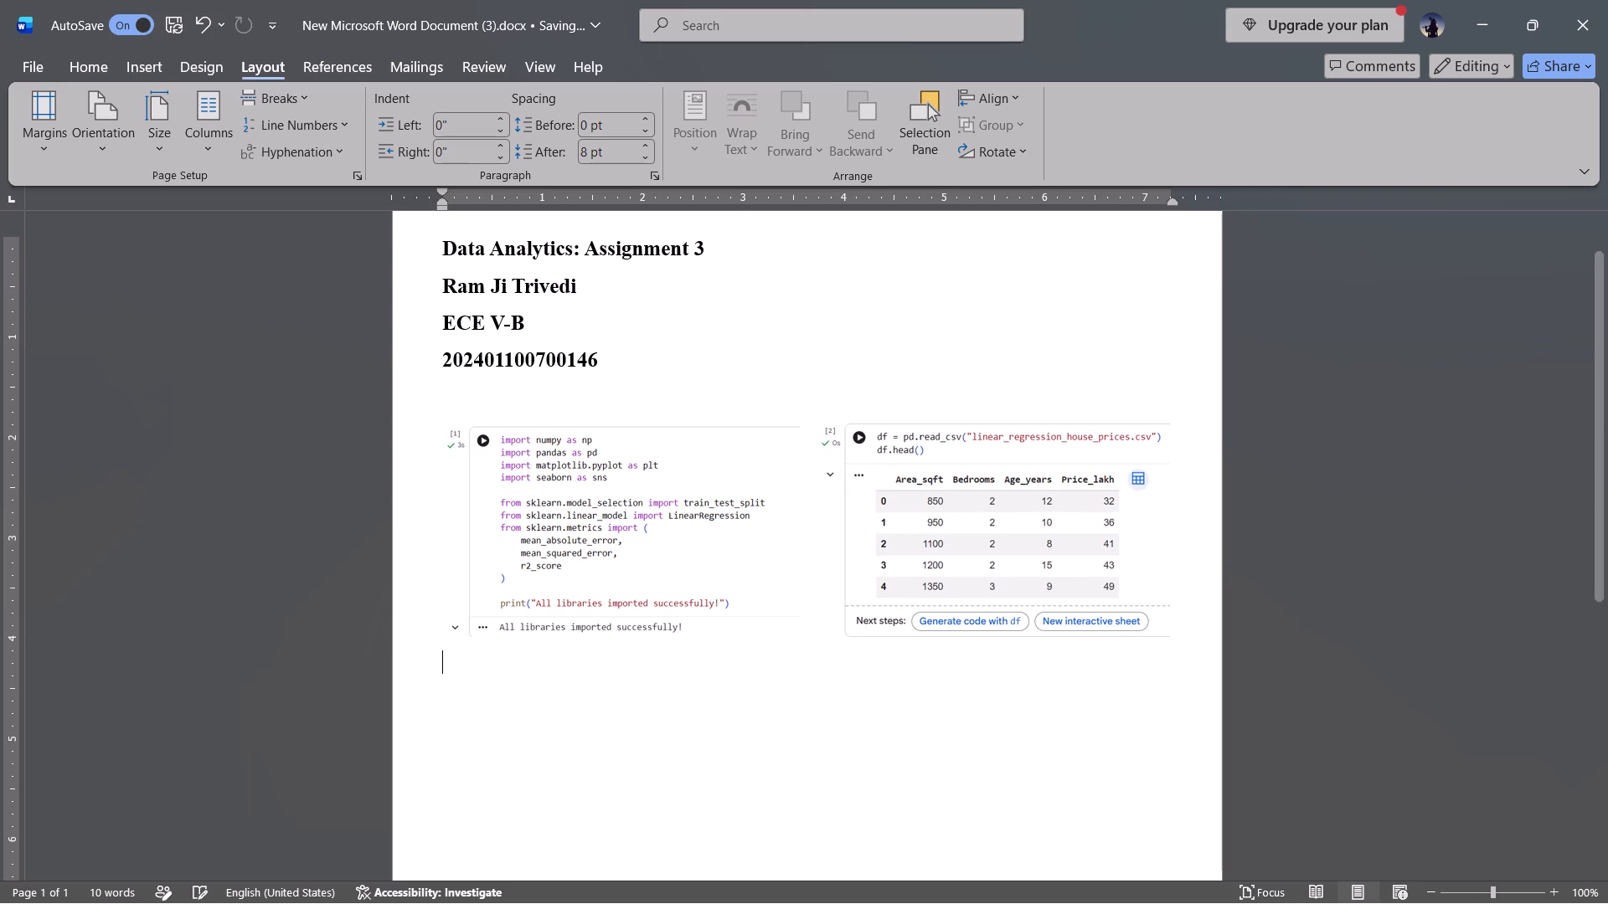
key(Return)
Switch to the Colab notebook in Chrome and check its first cells and their execution numbers.
key(alt+Tab)
scroll(692, 541, down, 1)
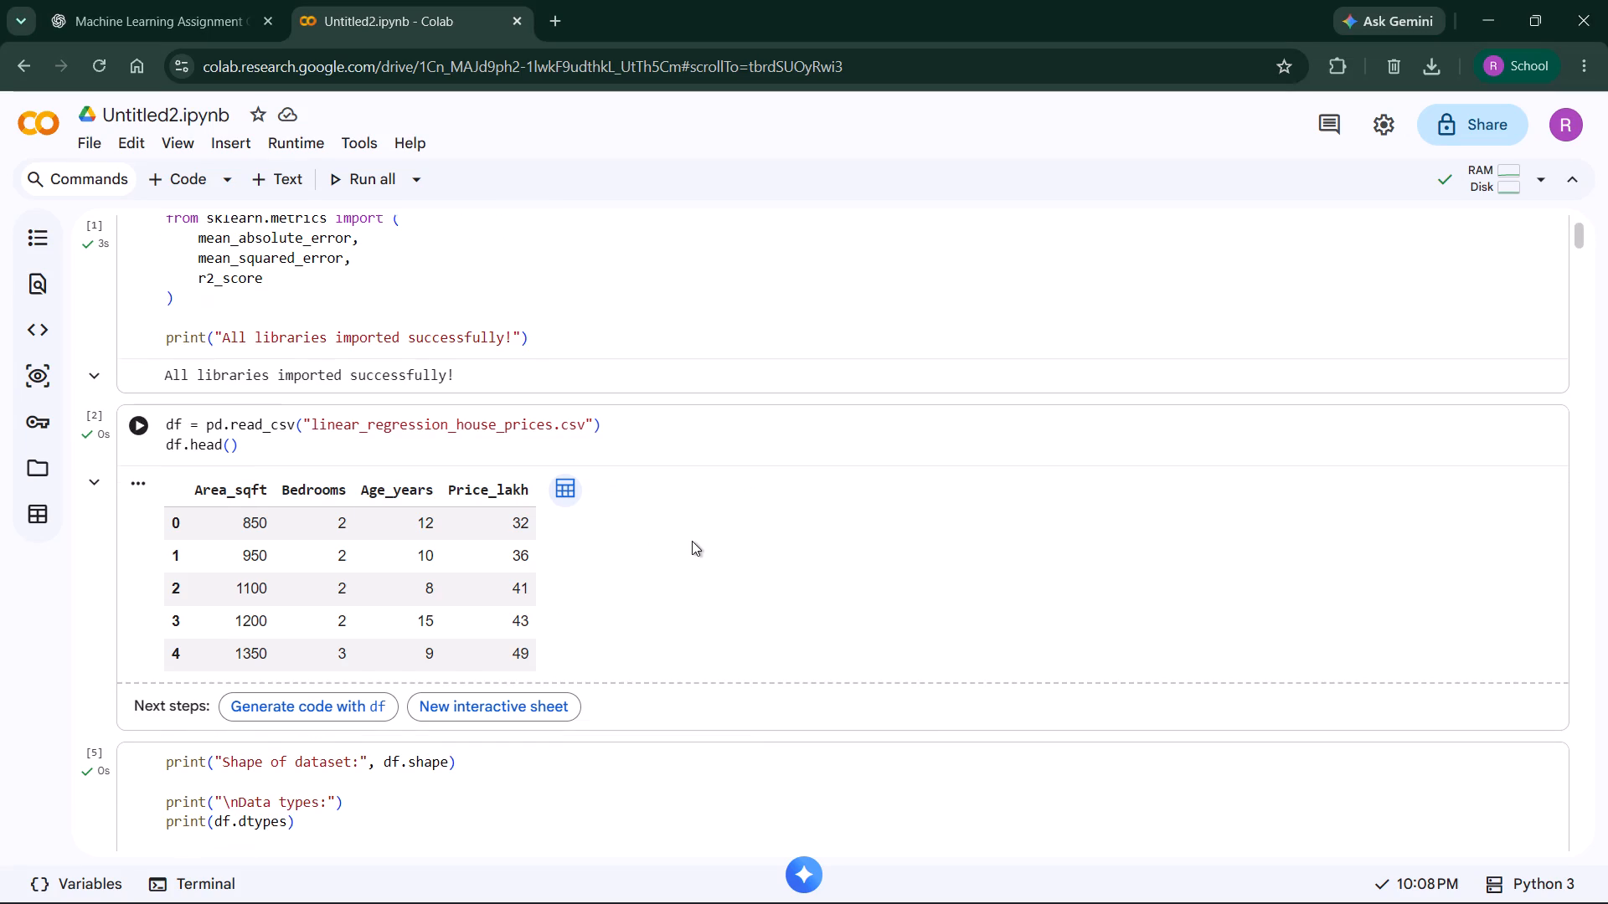
scroll(692, 541, down, 2)
scroll(692, 541, up, 2)
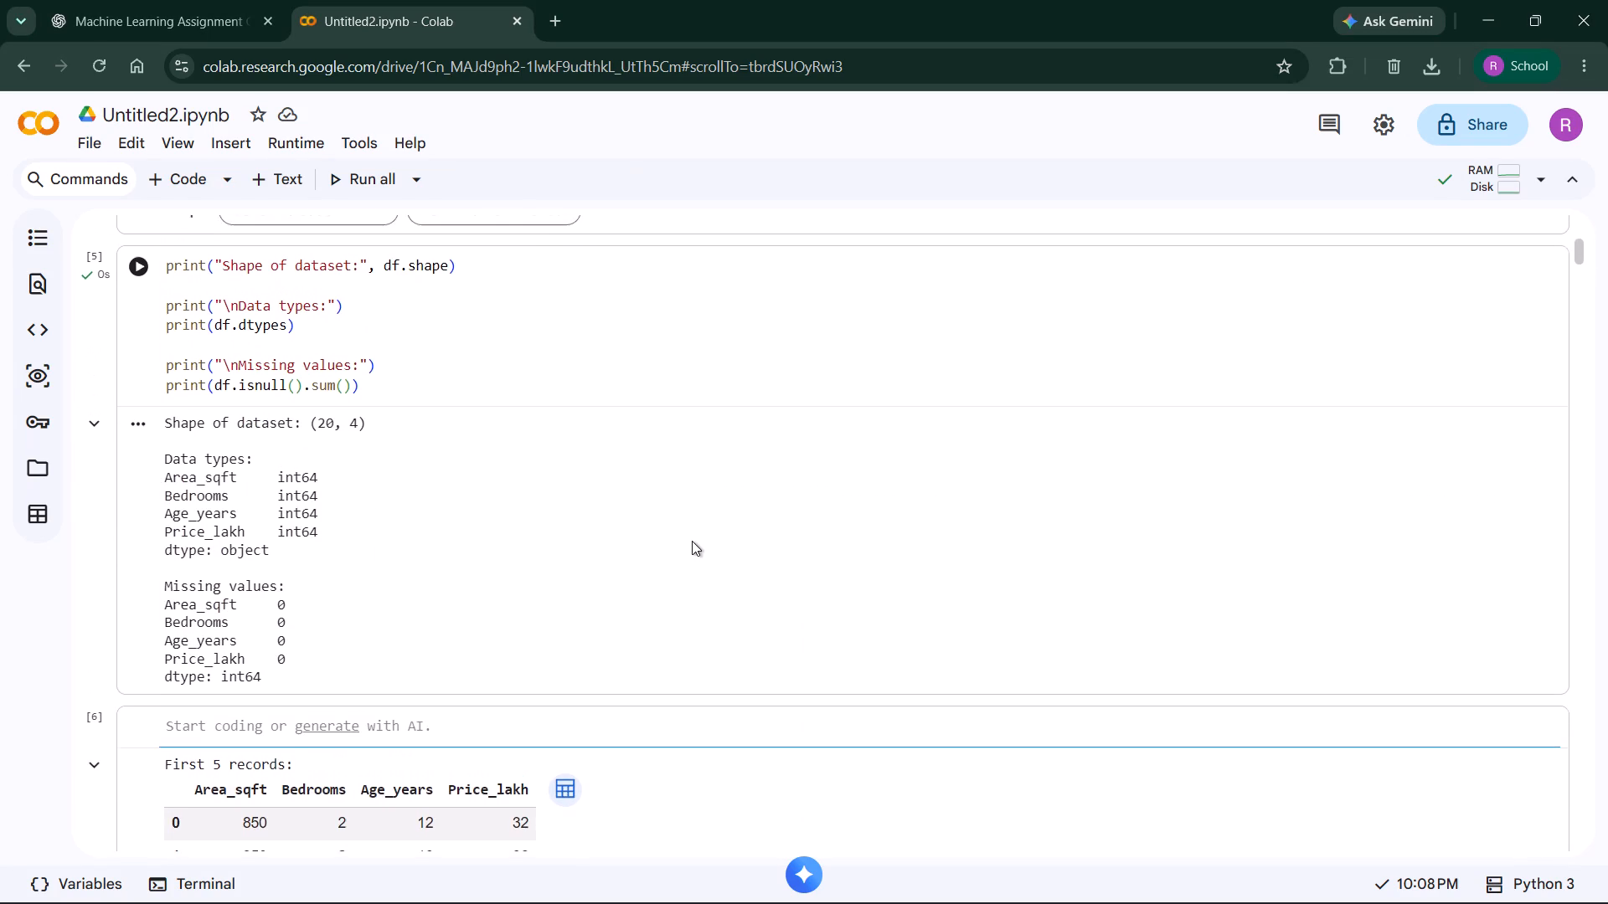
scroll(692, 541, up, 3)
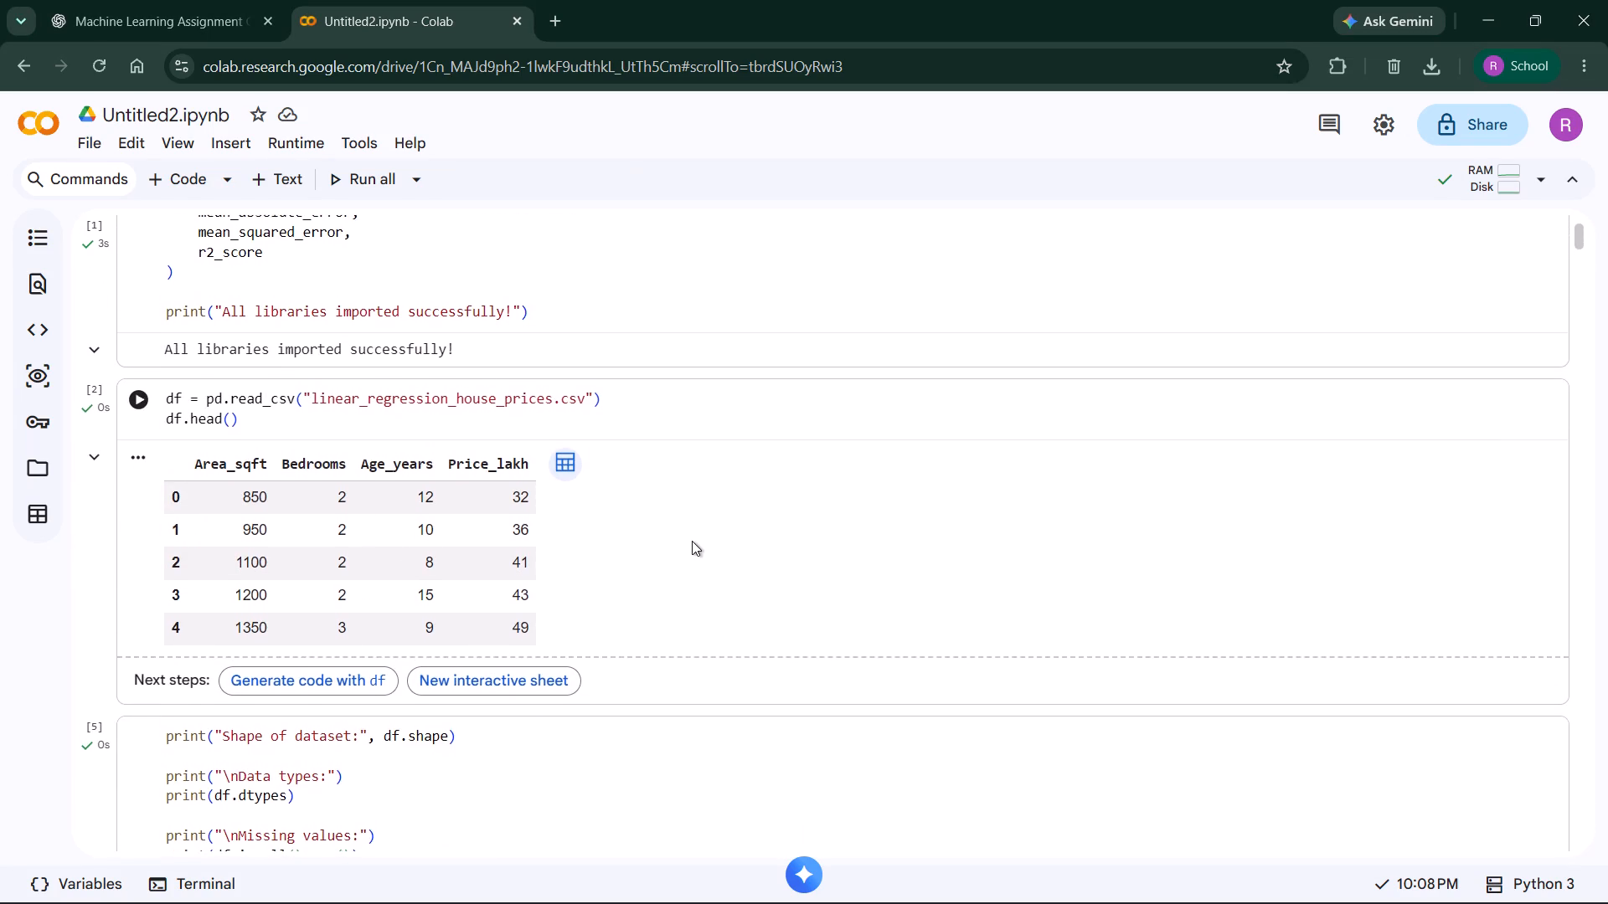
scroll(692, 541, up, 3)
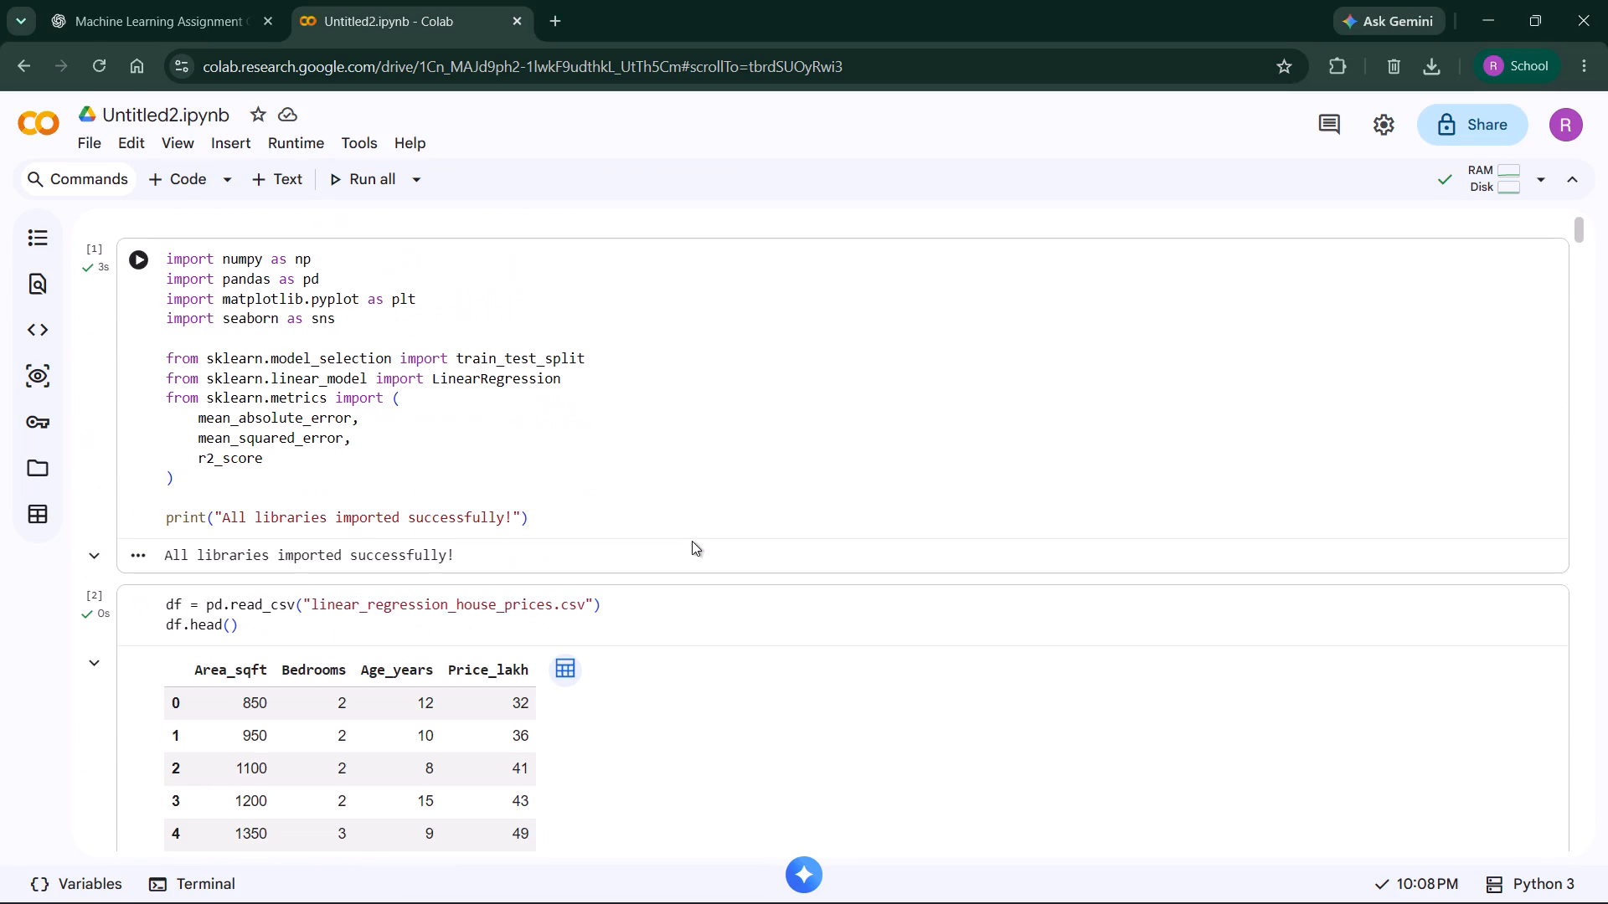
scroll(692, 541, down, 5)
scroll(692, 541, up, 1)
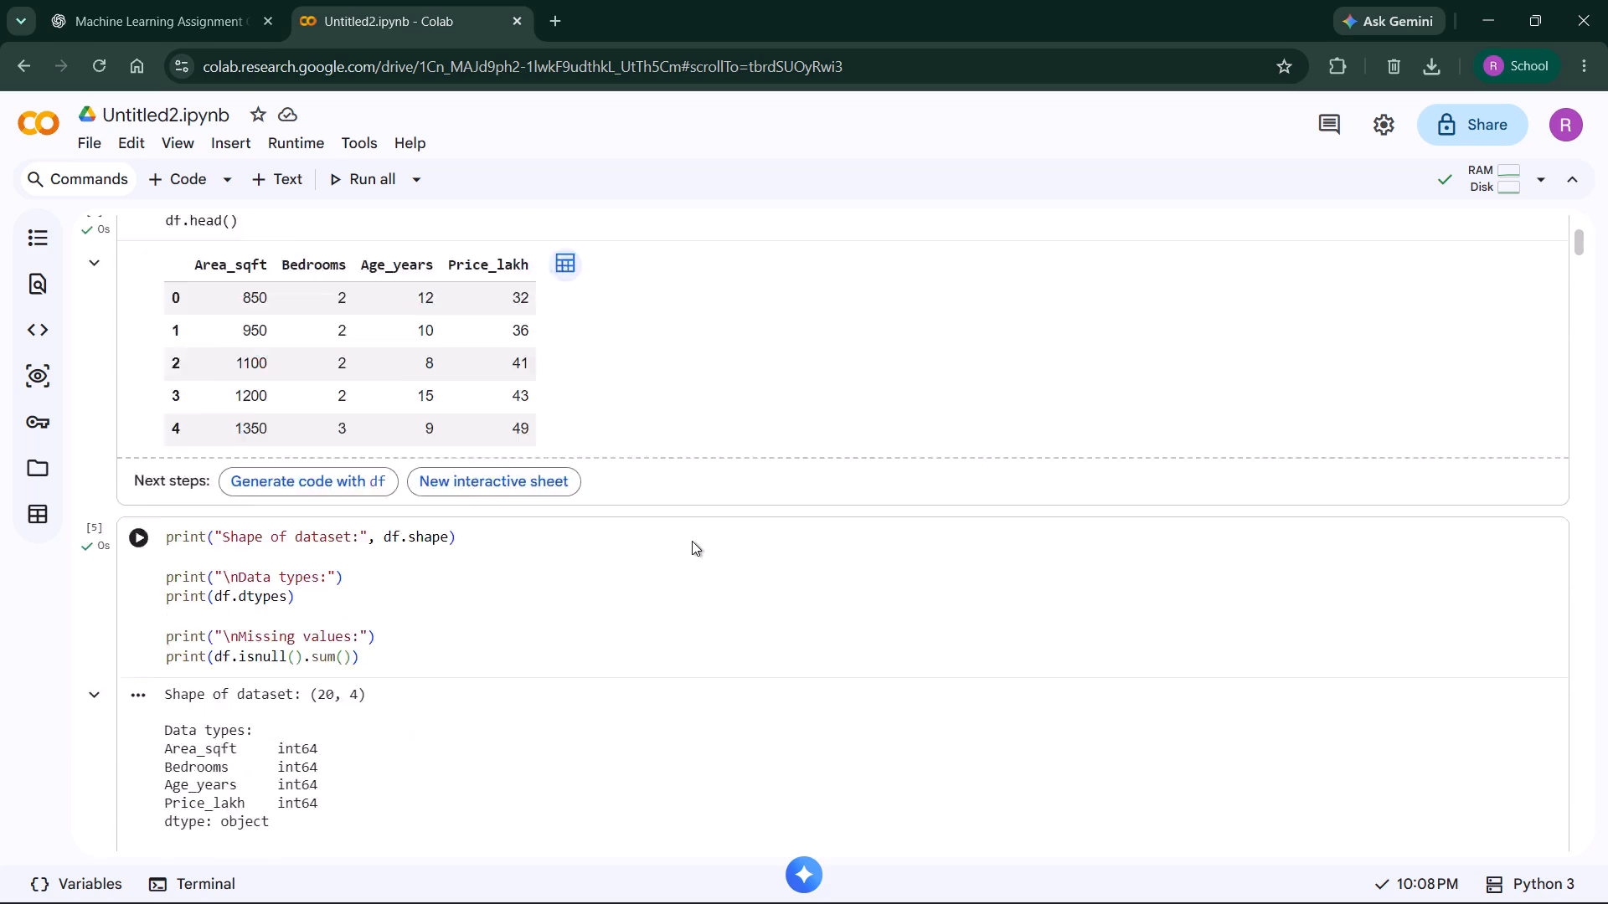
scroll(692, 541, up, 1)
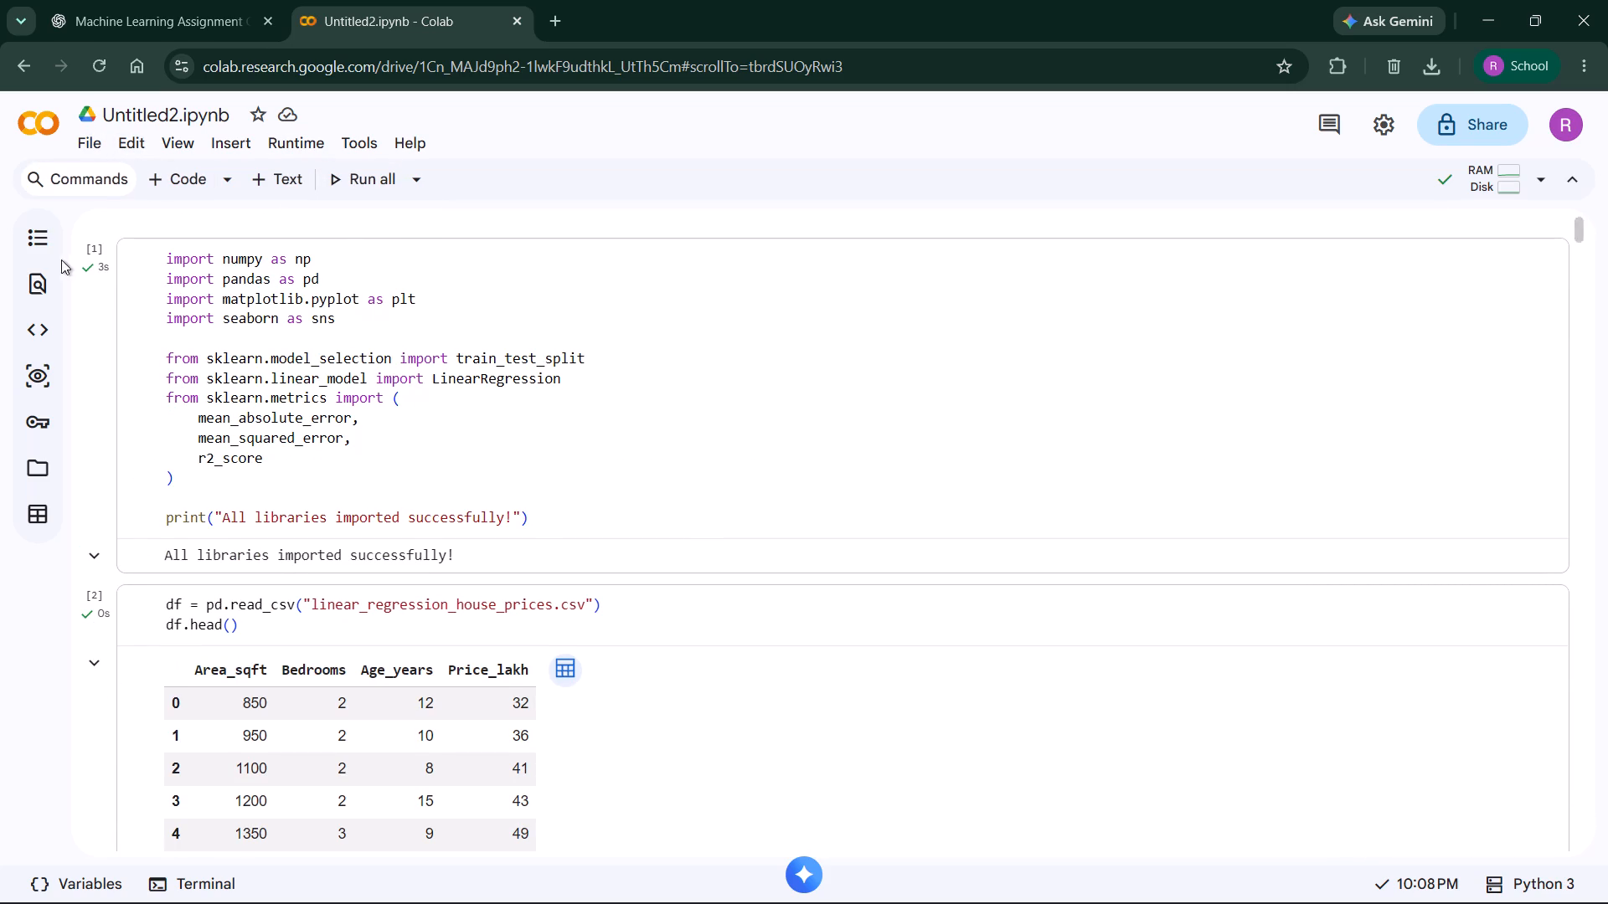
Reload the notebook page, return to its first cell and show the session's files.
click(96, 81)
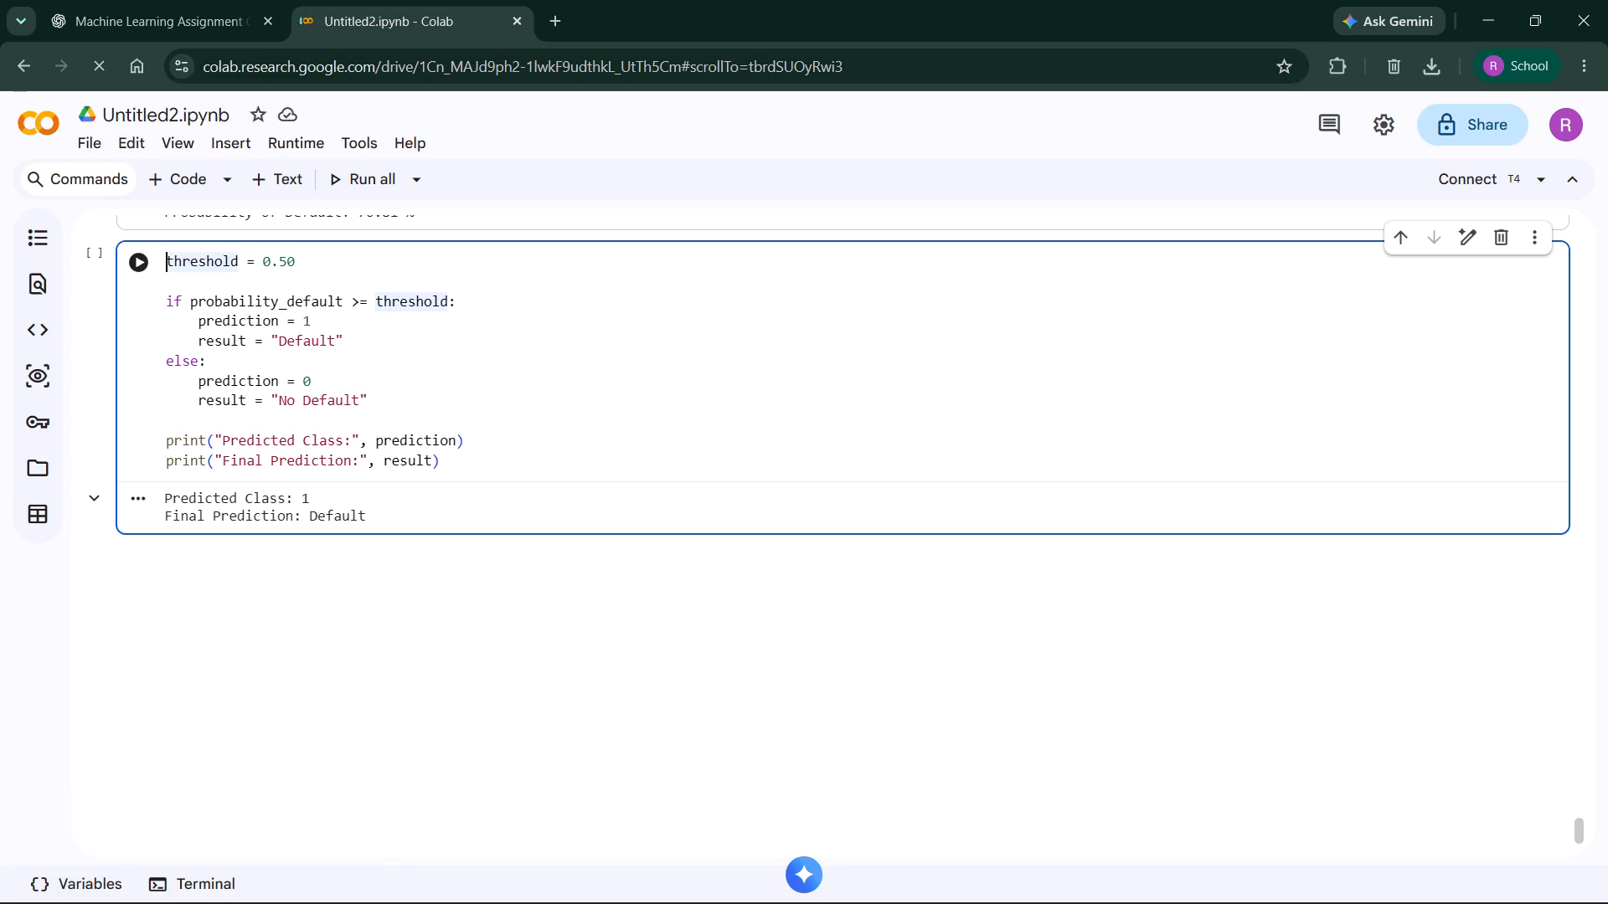
scroll(473, 432, up, 19)
scroll(473, 432, up, 2)
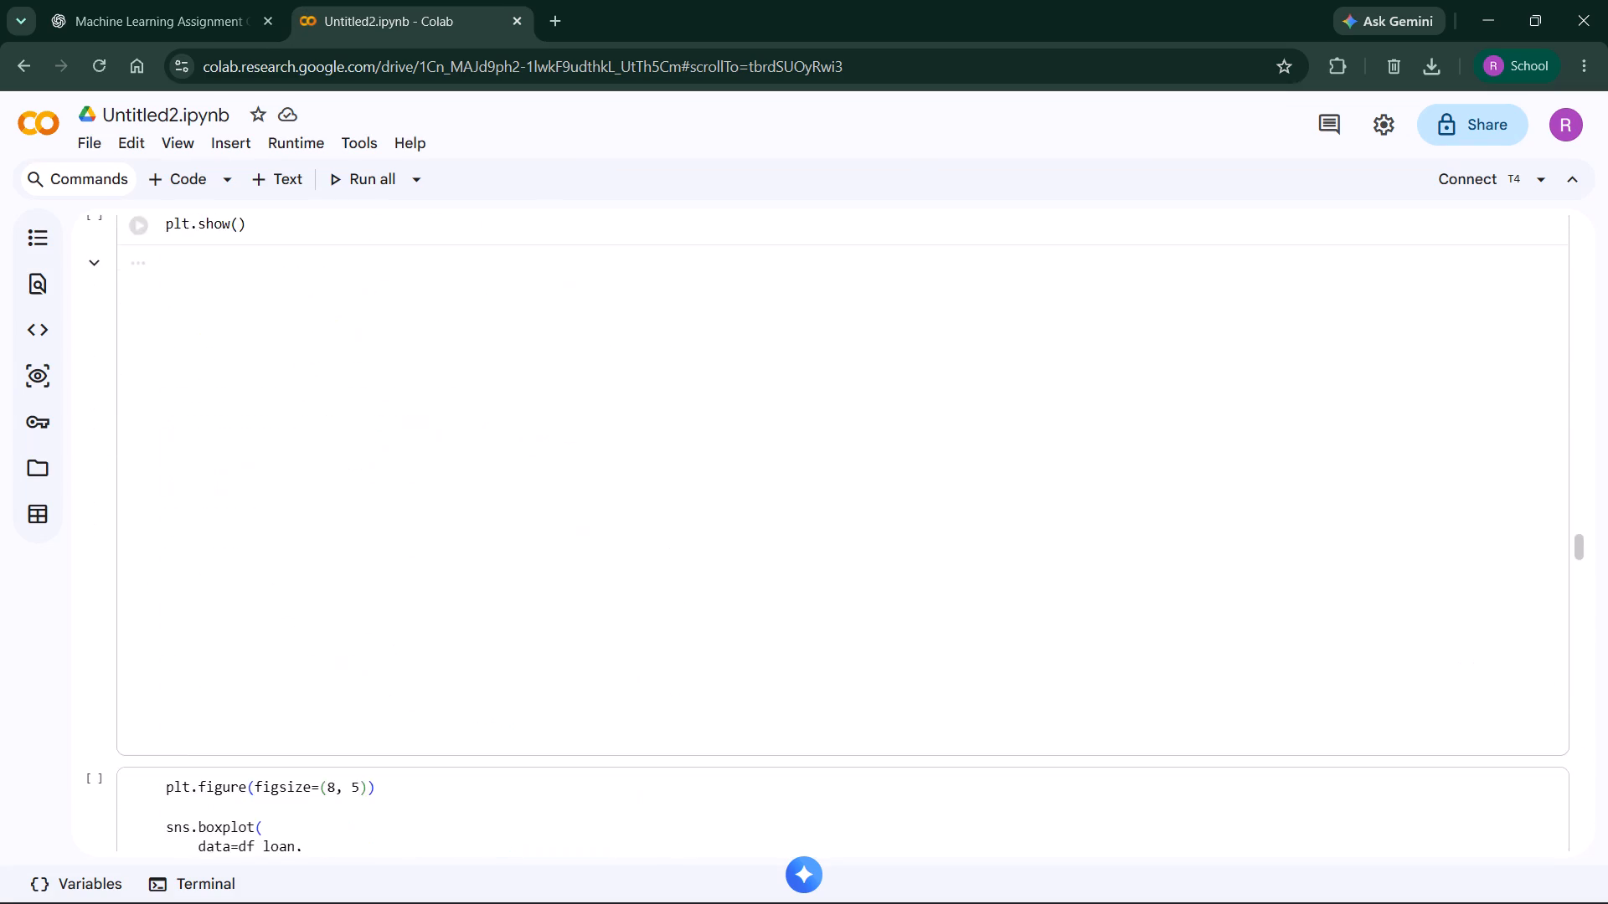
scroll(473, 432, up, 4)
scroll(119, 245, up, 14)
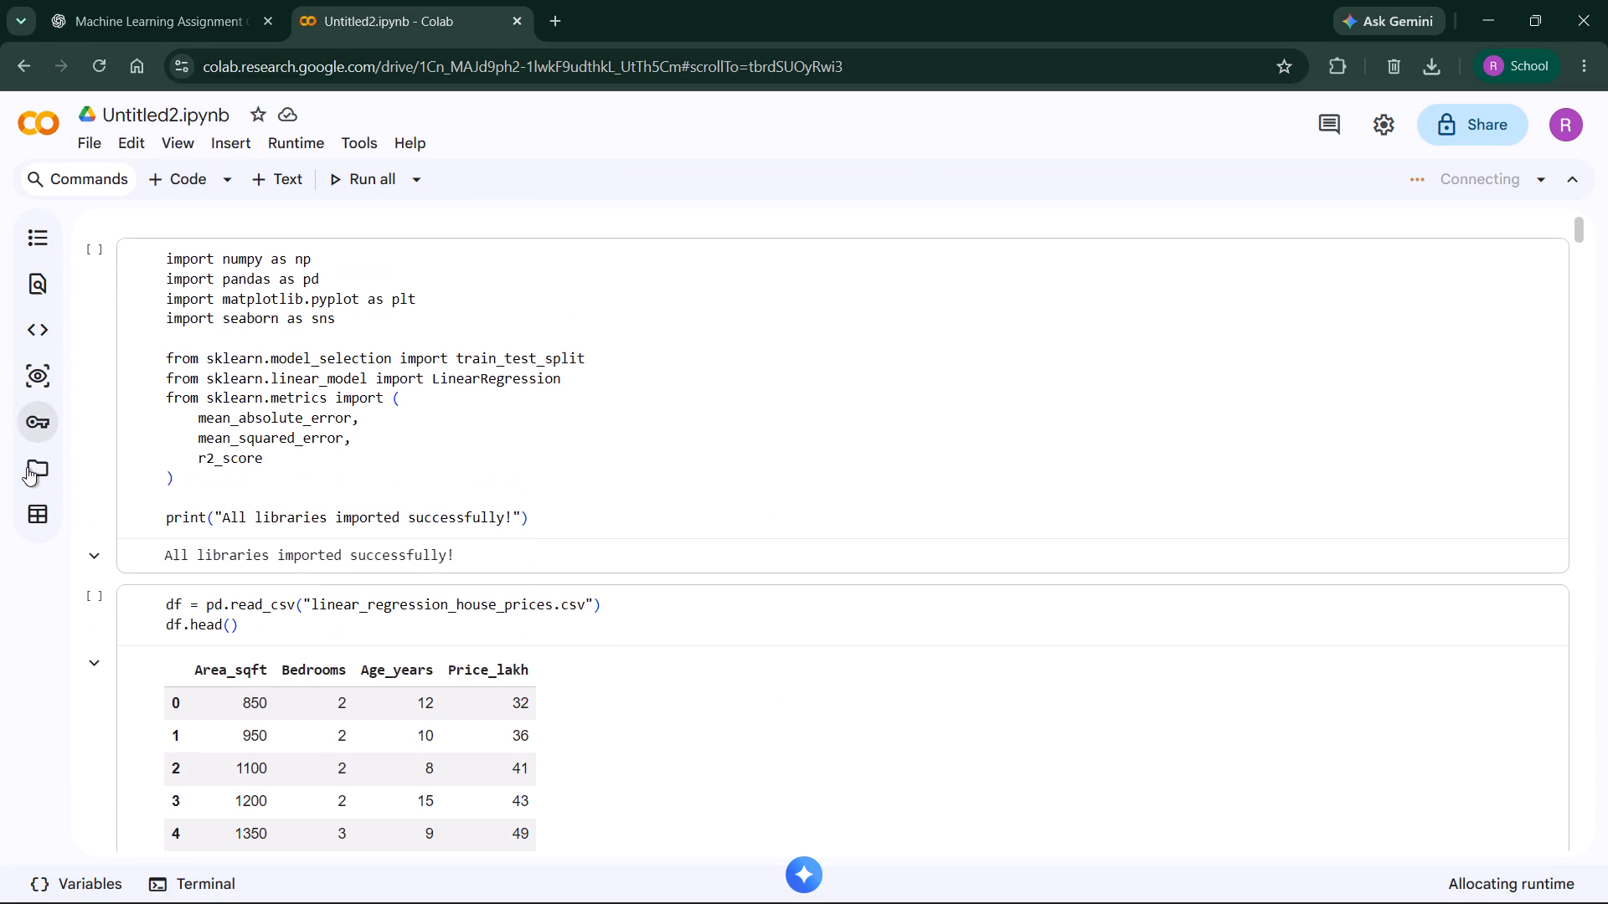
click(27, 467)
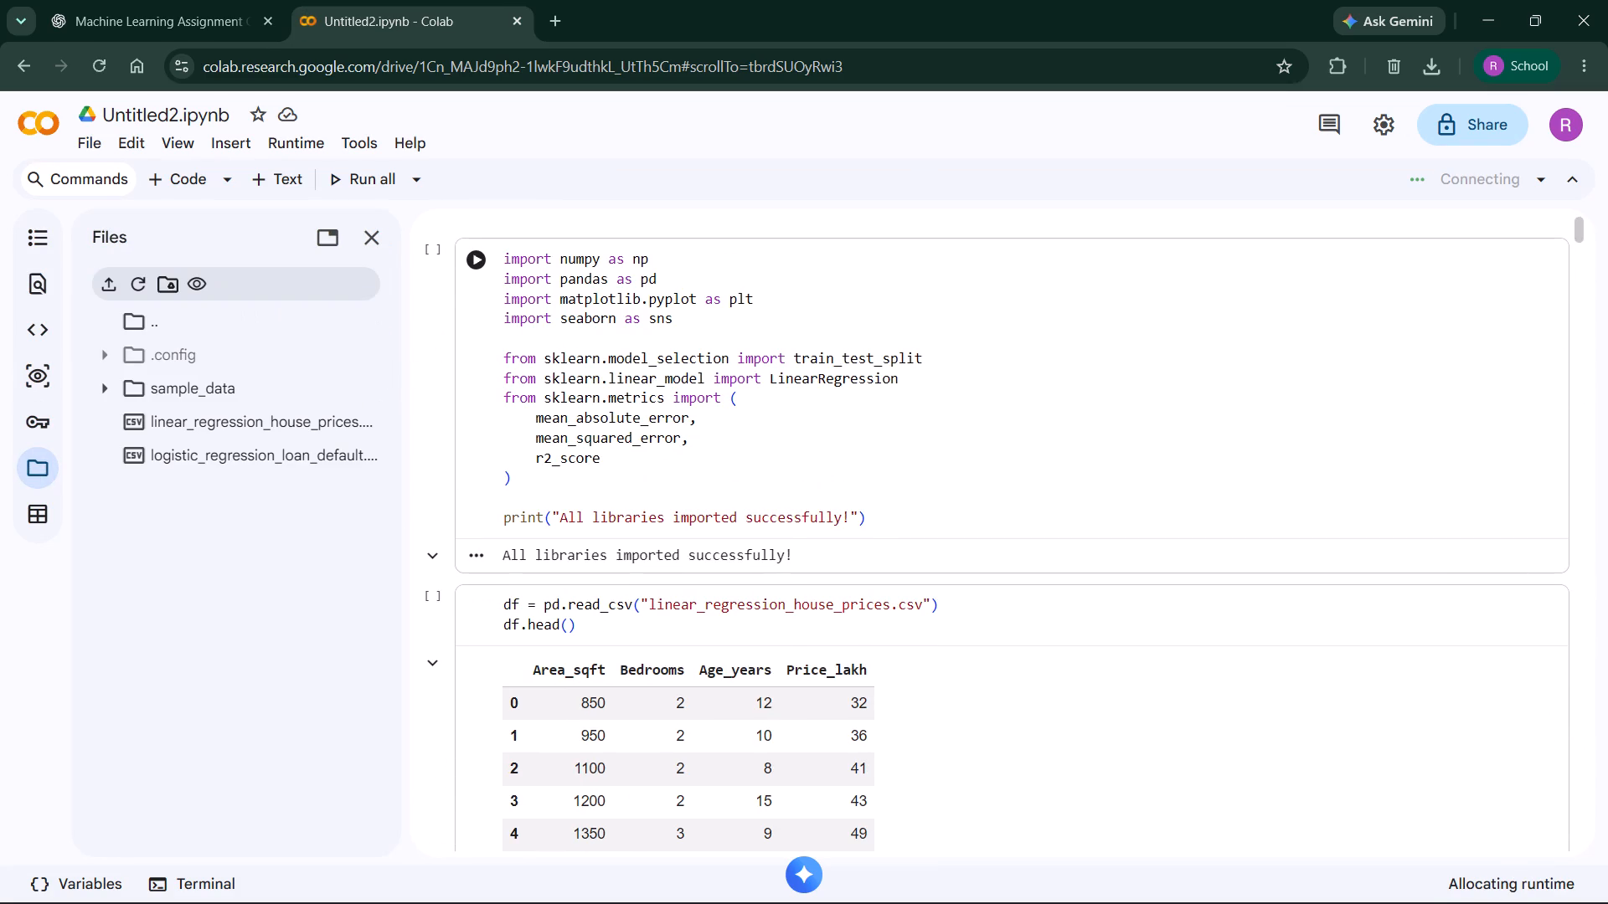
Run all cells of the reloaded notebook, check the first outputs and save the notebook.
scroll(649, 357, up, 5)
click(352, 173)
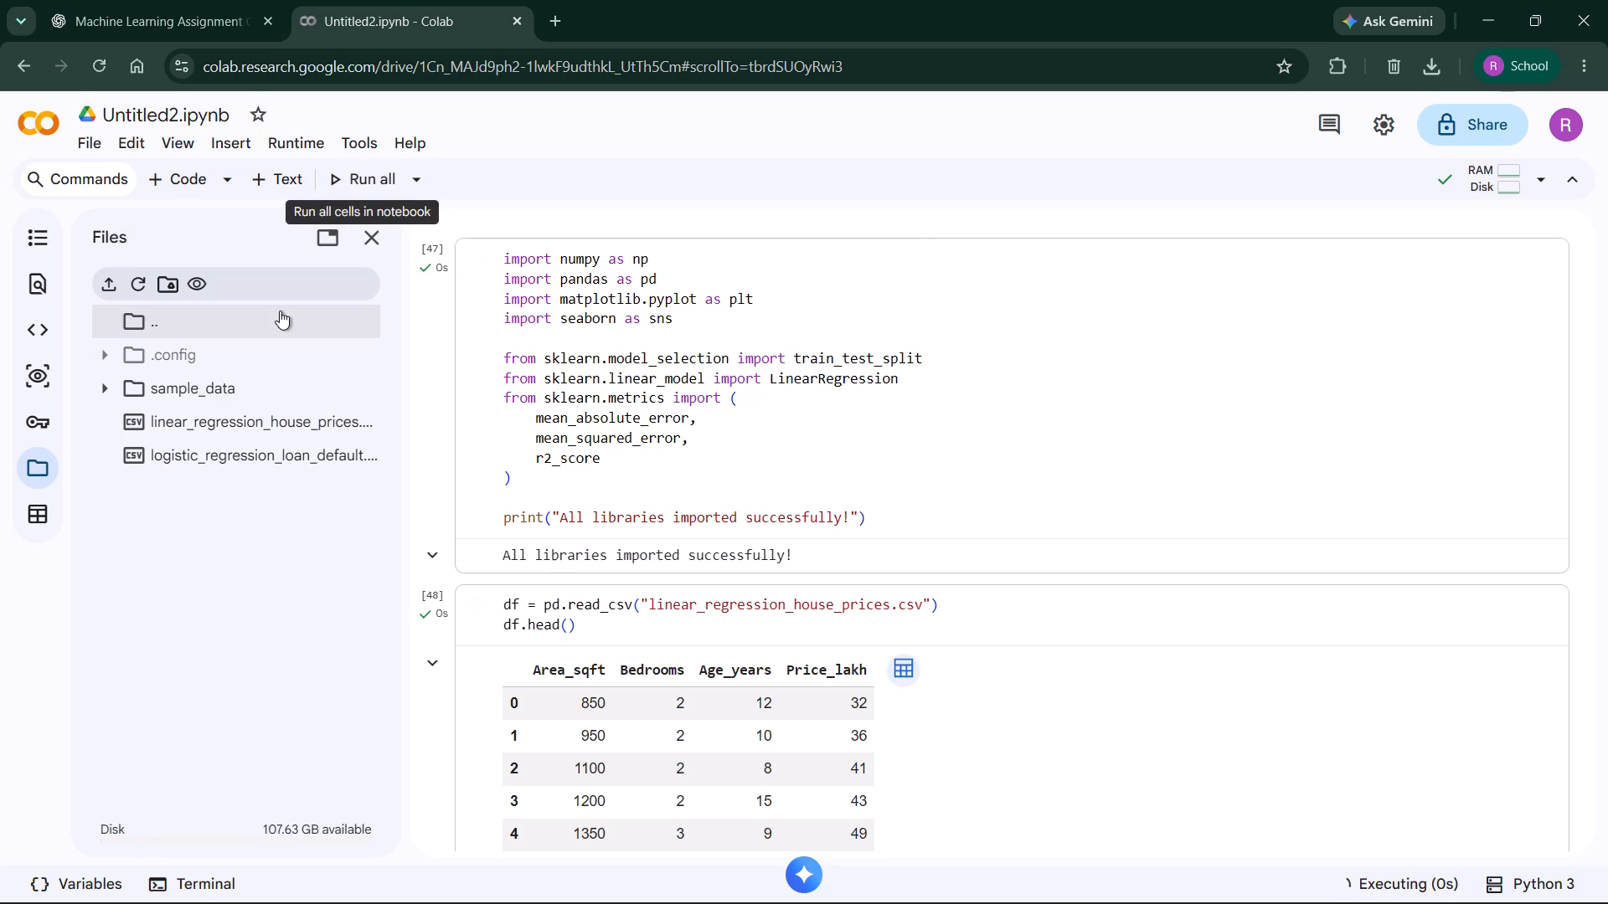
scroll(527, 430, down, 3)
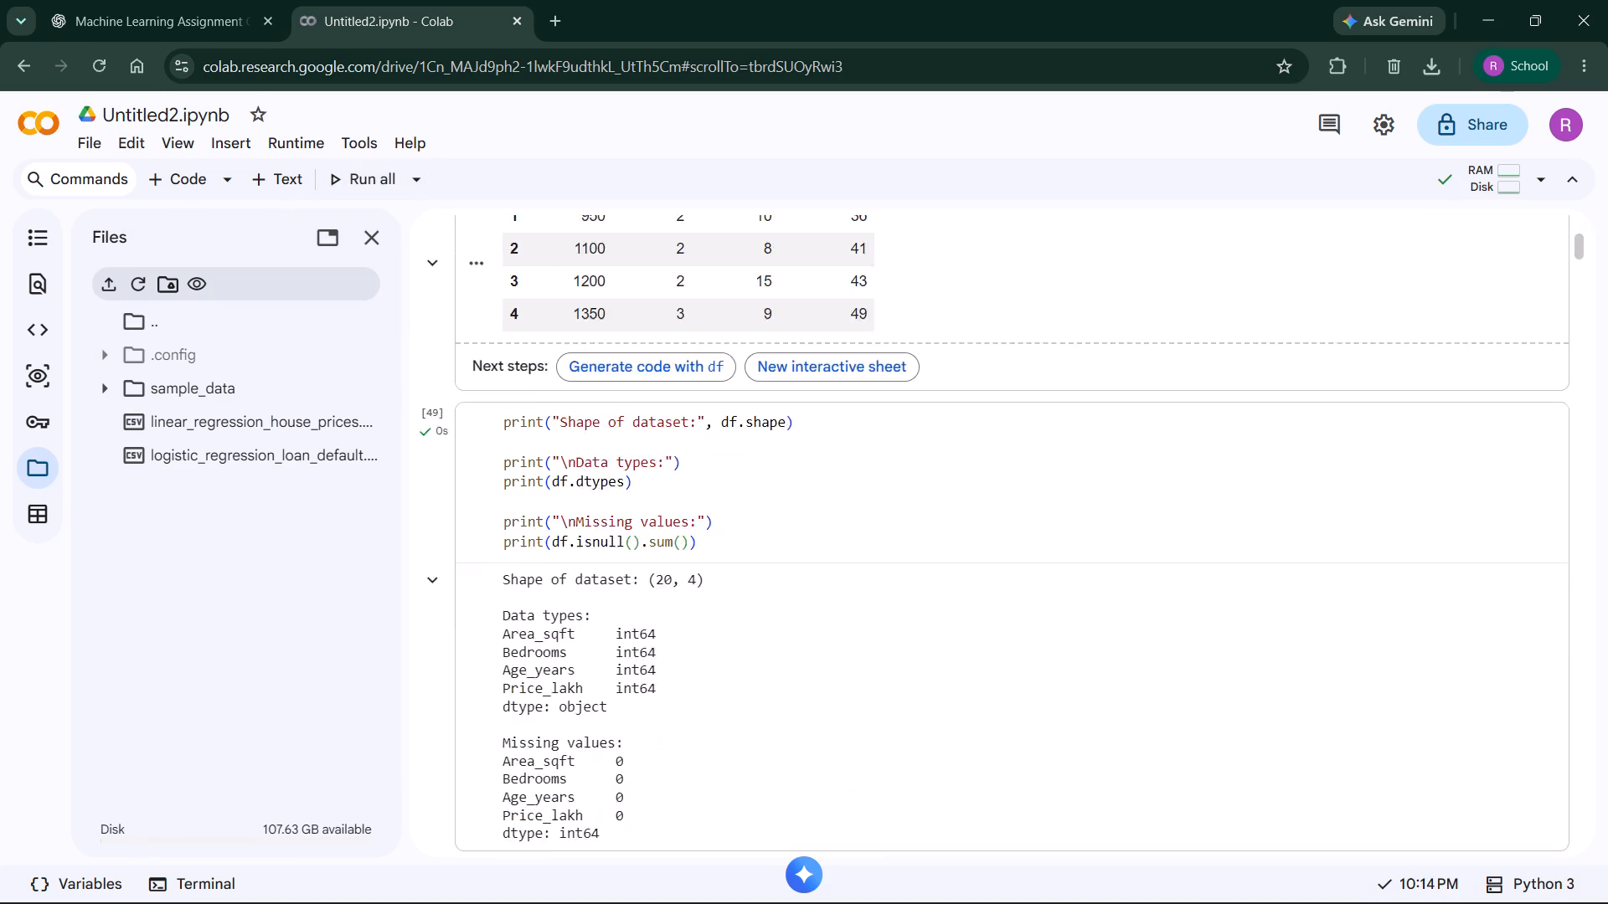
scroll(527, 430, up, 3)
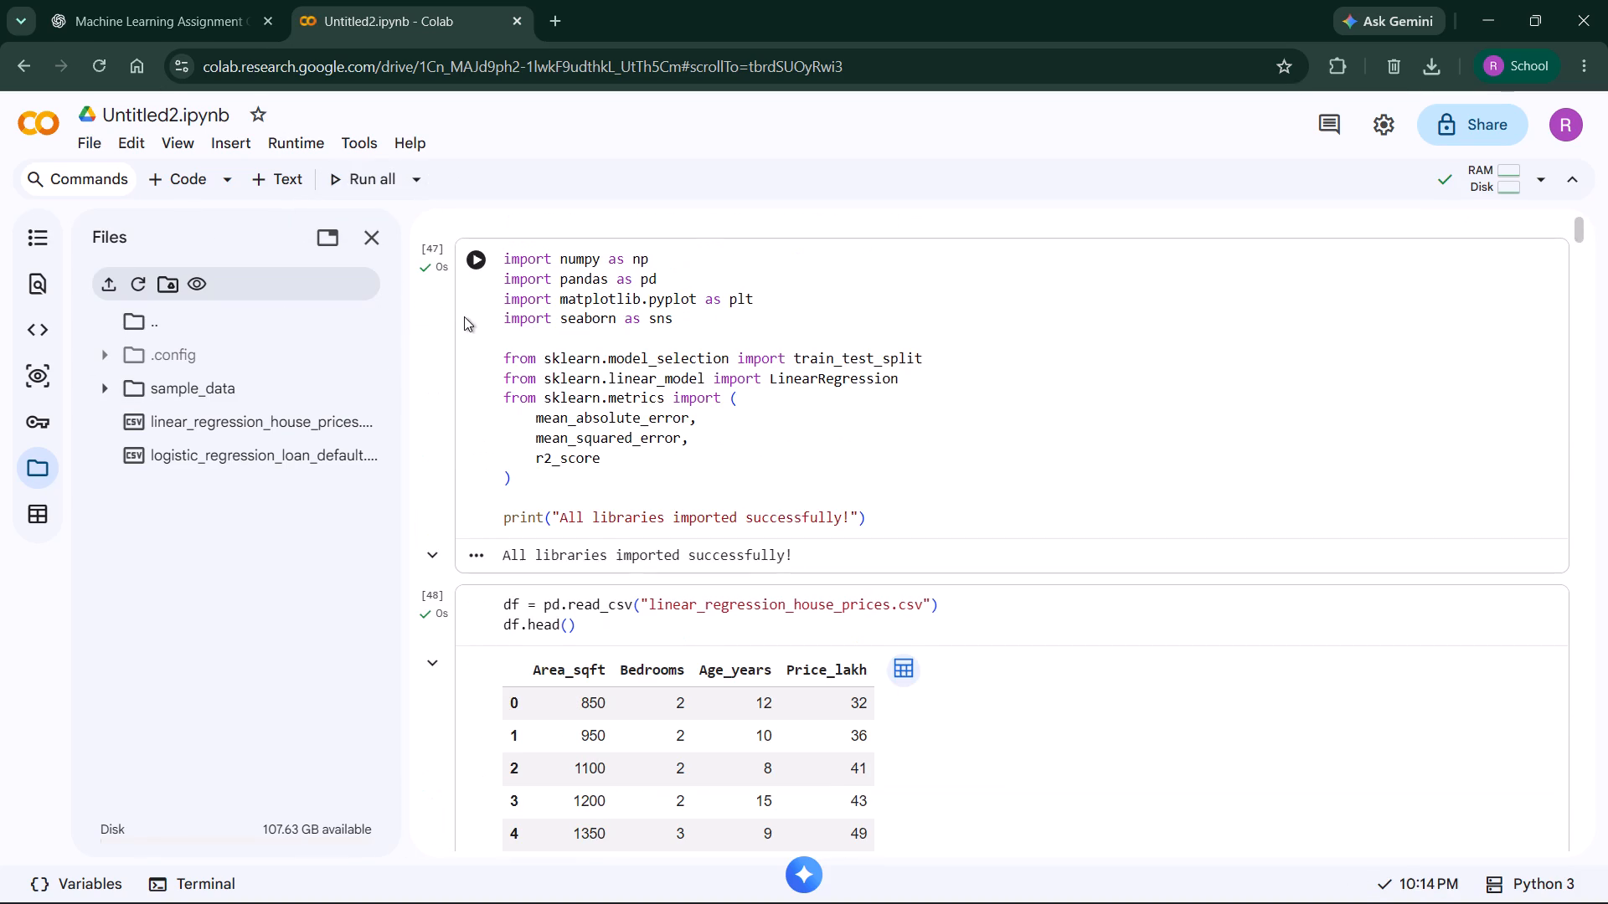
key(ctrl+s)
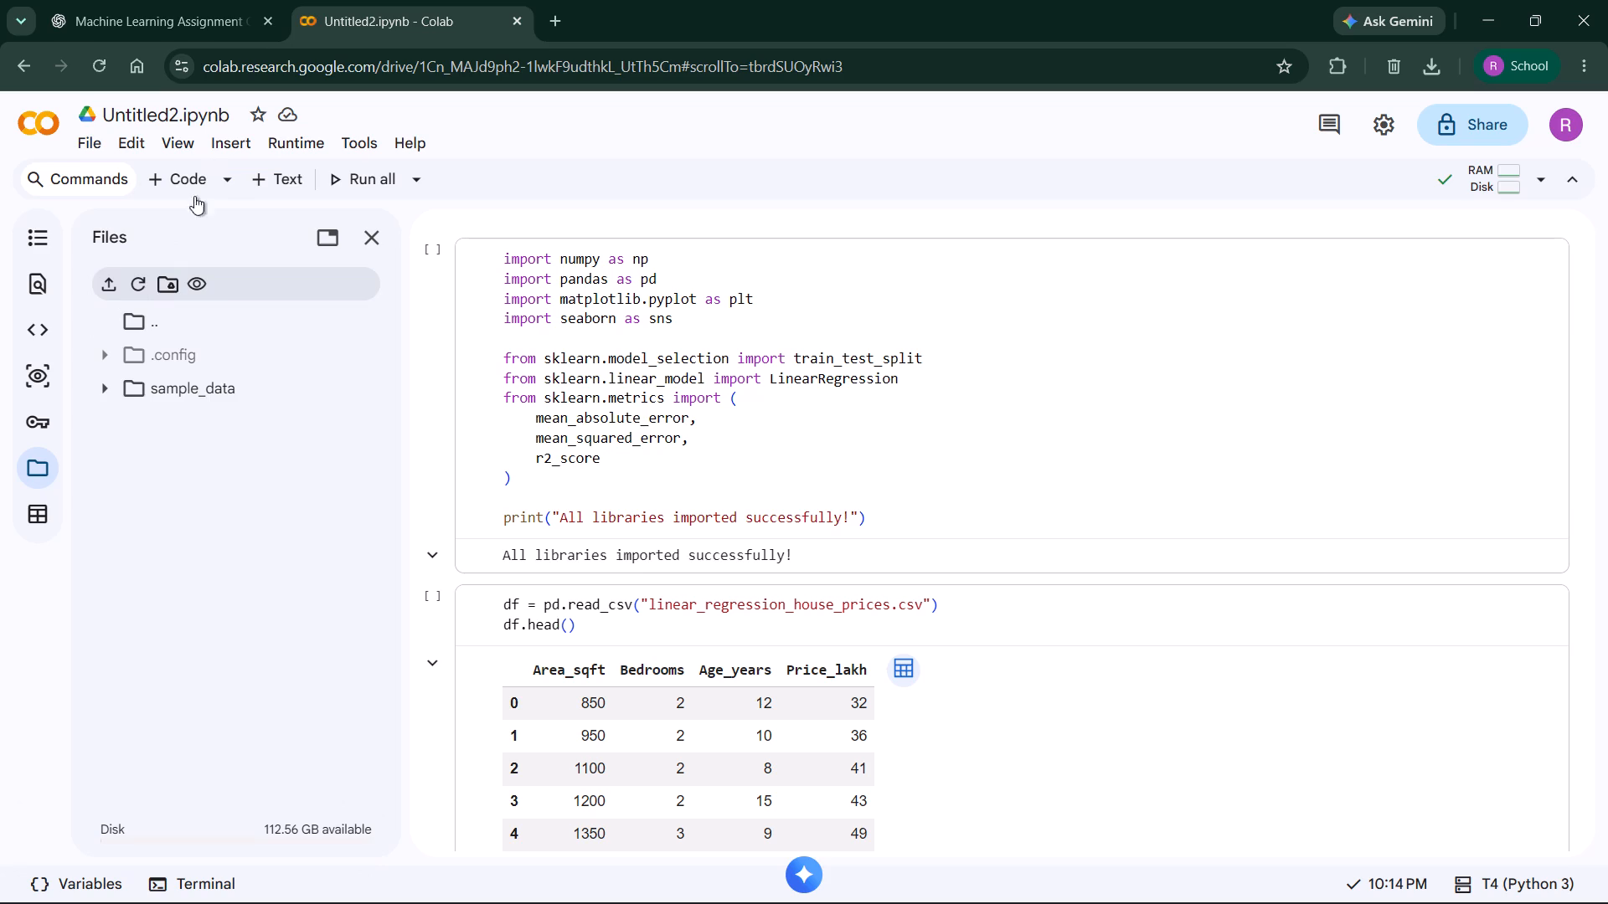
Upload logistic_regression_loan_default.csv and linear_regression_house_prices.csv from Downloads to the notebook's session storage.
click(113, 283)
click(267, 254)
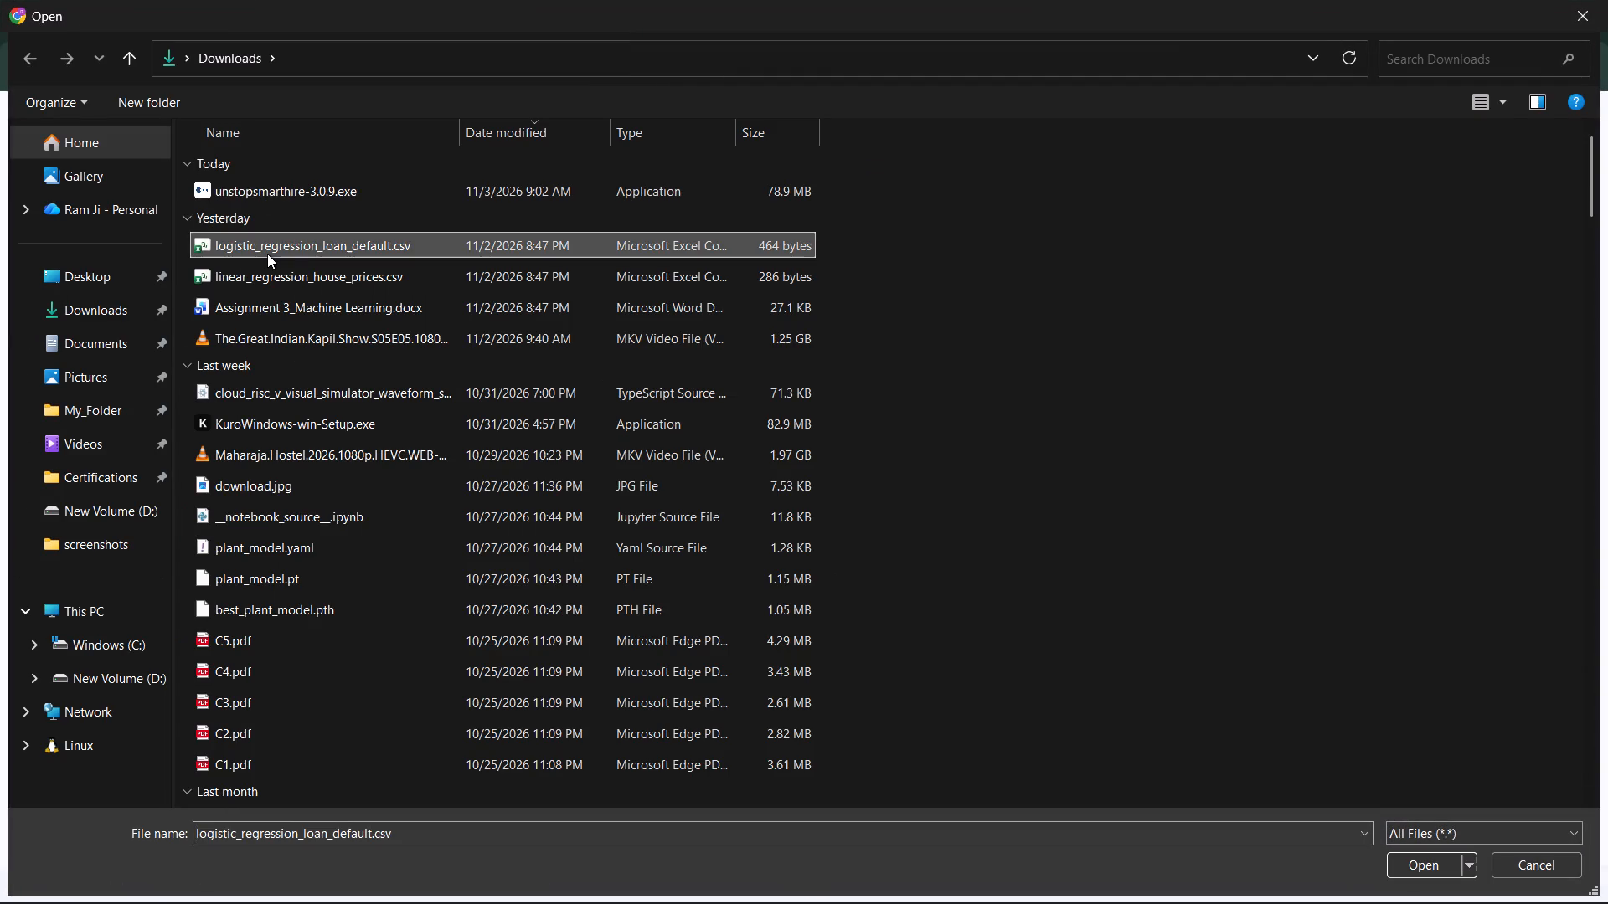
key(shift+Down)
click(1424, 861)
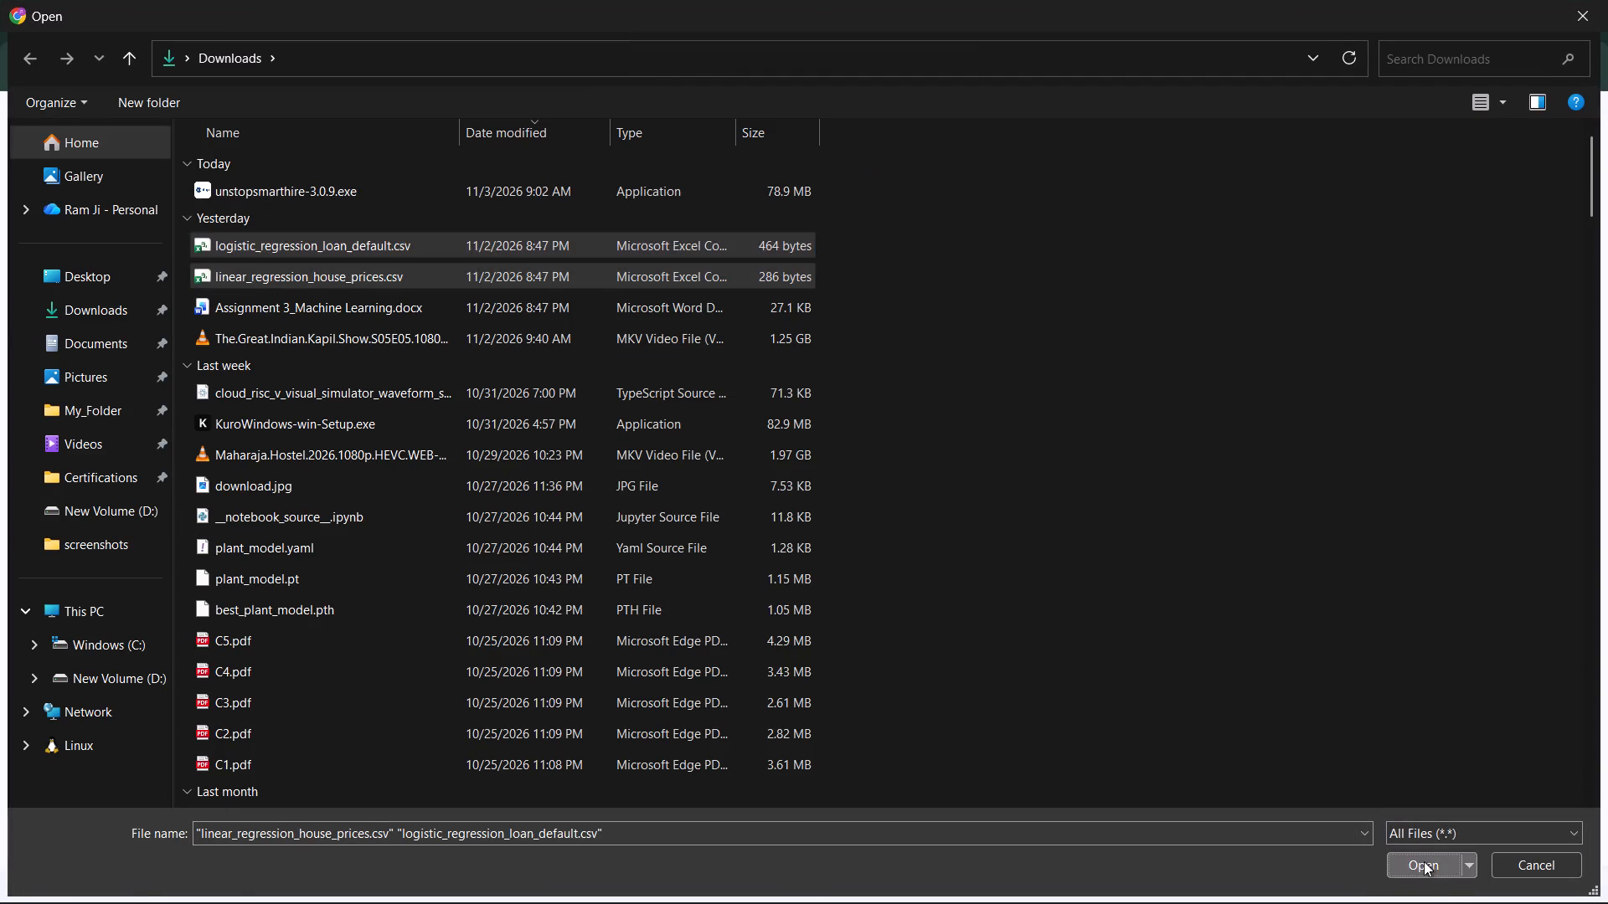
click(1049, 565)
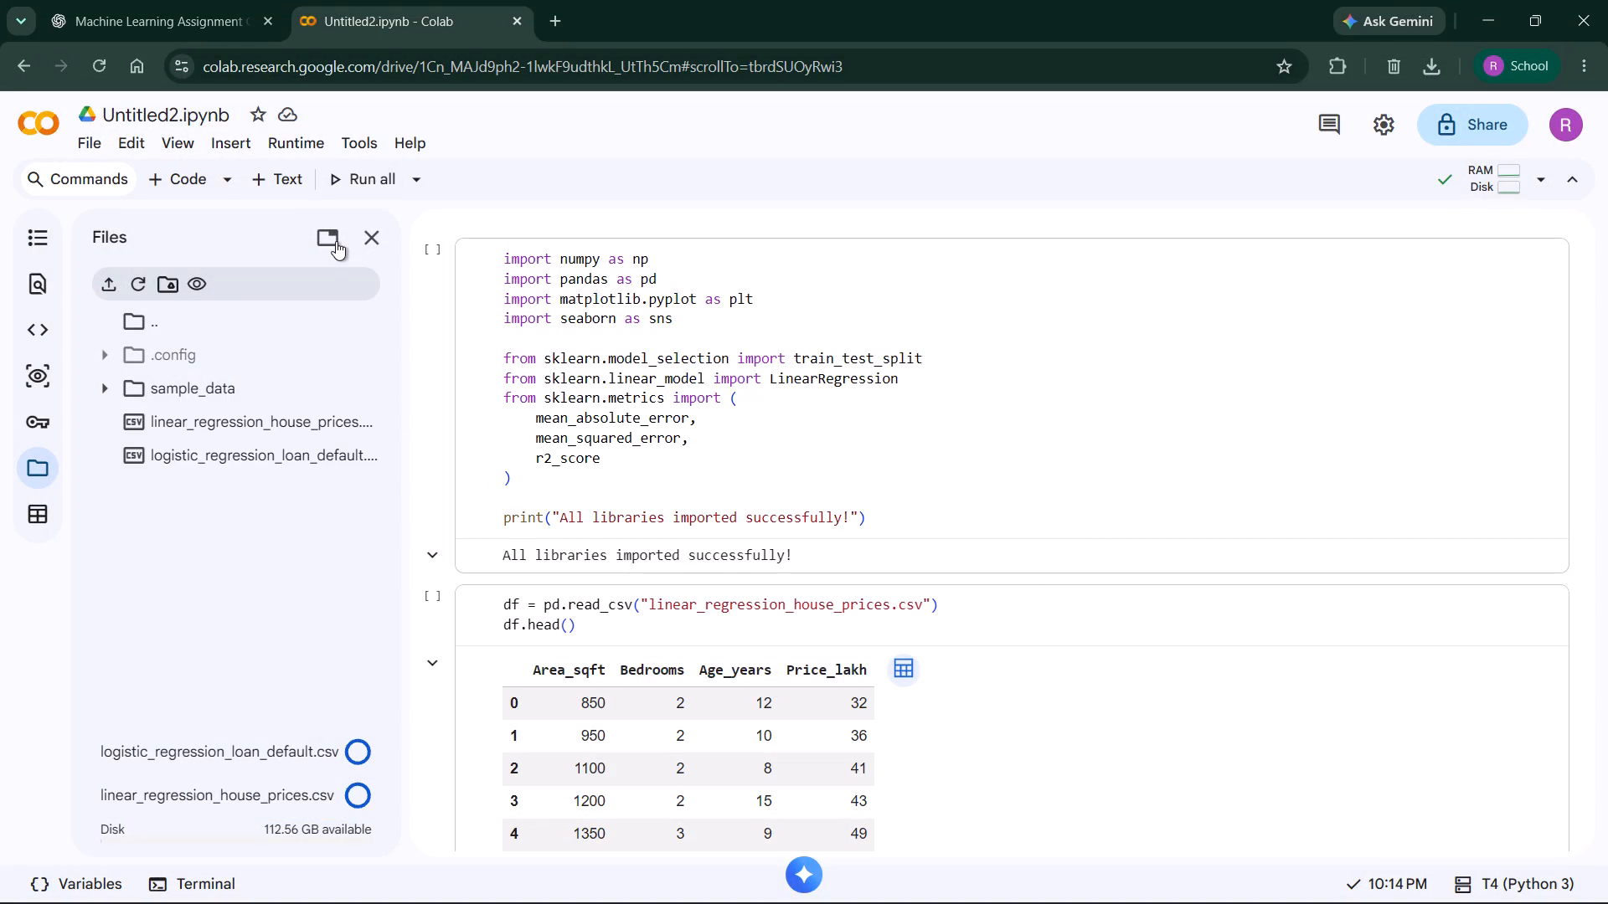
Run all cells of the notebook with the uploaded files and close the file list.
click(346, 179)
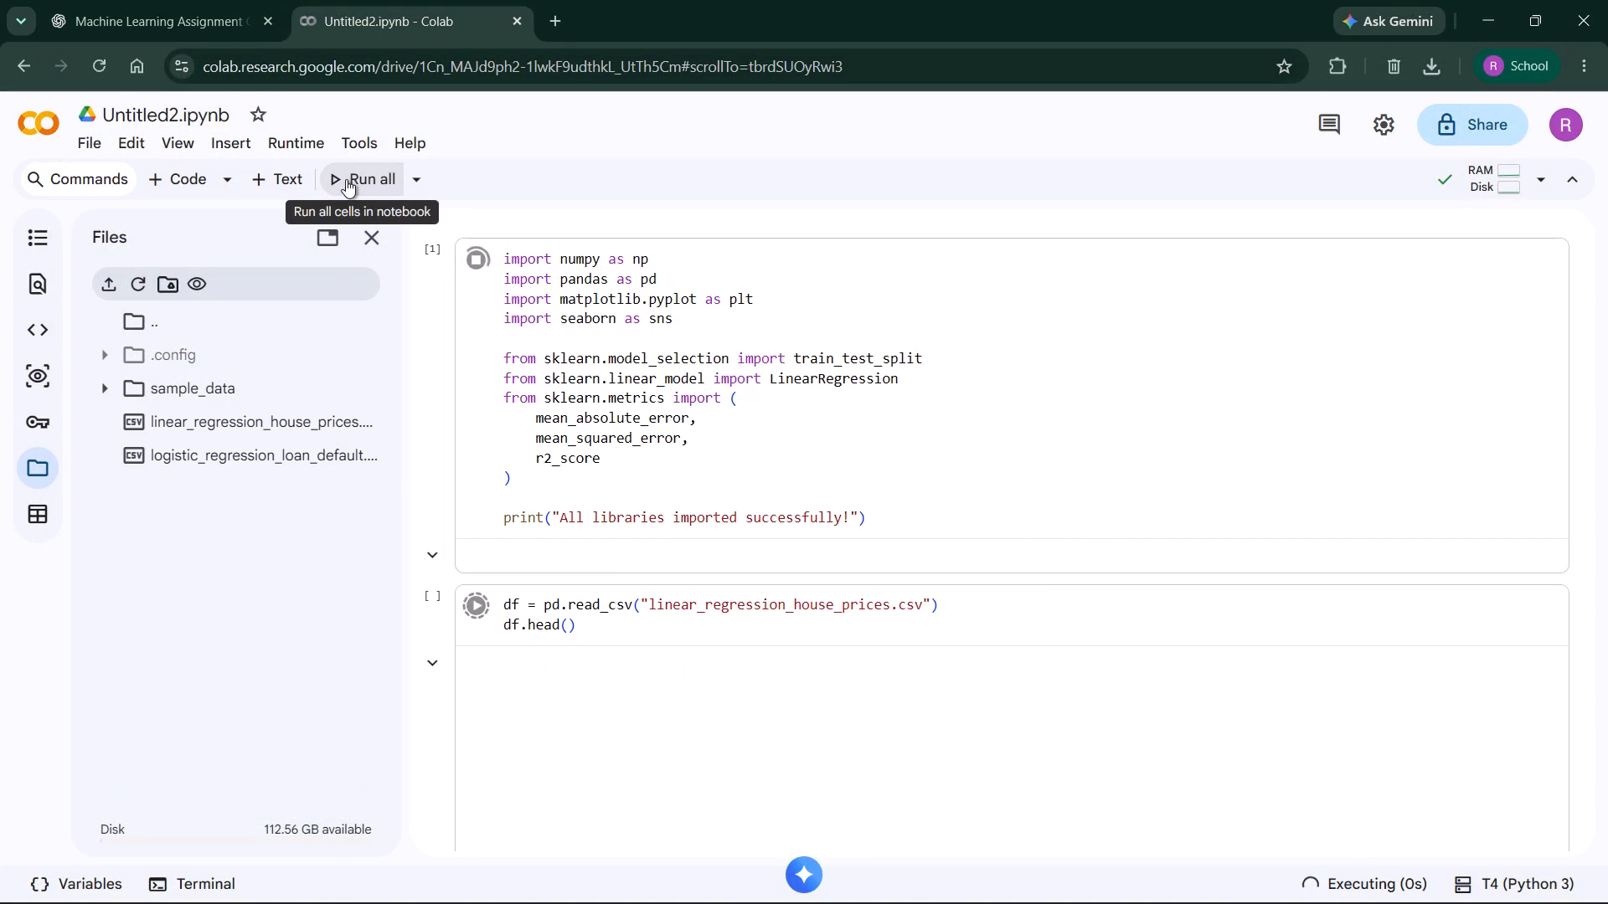
click(373, 242)
Capture a screenshot of the cell printing the dataset's shape, data types and missing values, including its output.
scroll(321, 511, down, 3)
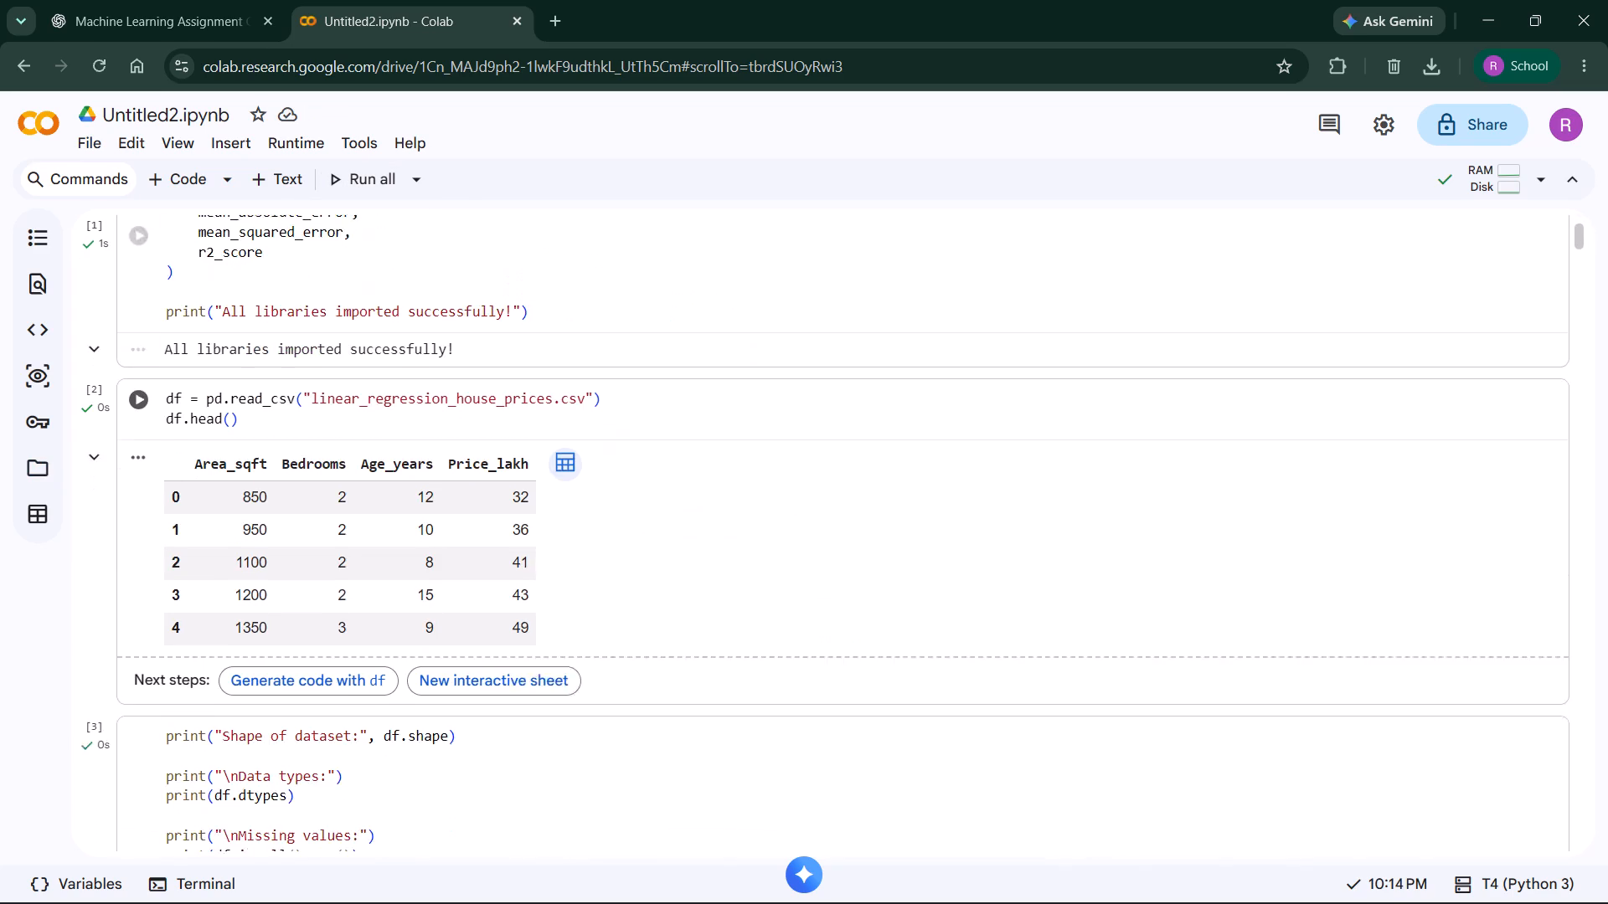
scroll(321, 511, down, 2)
scroll(321, 511, up, 1)
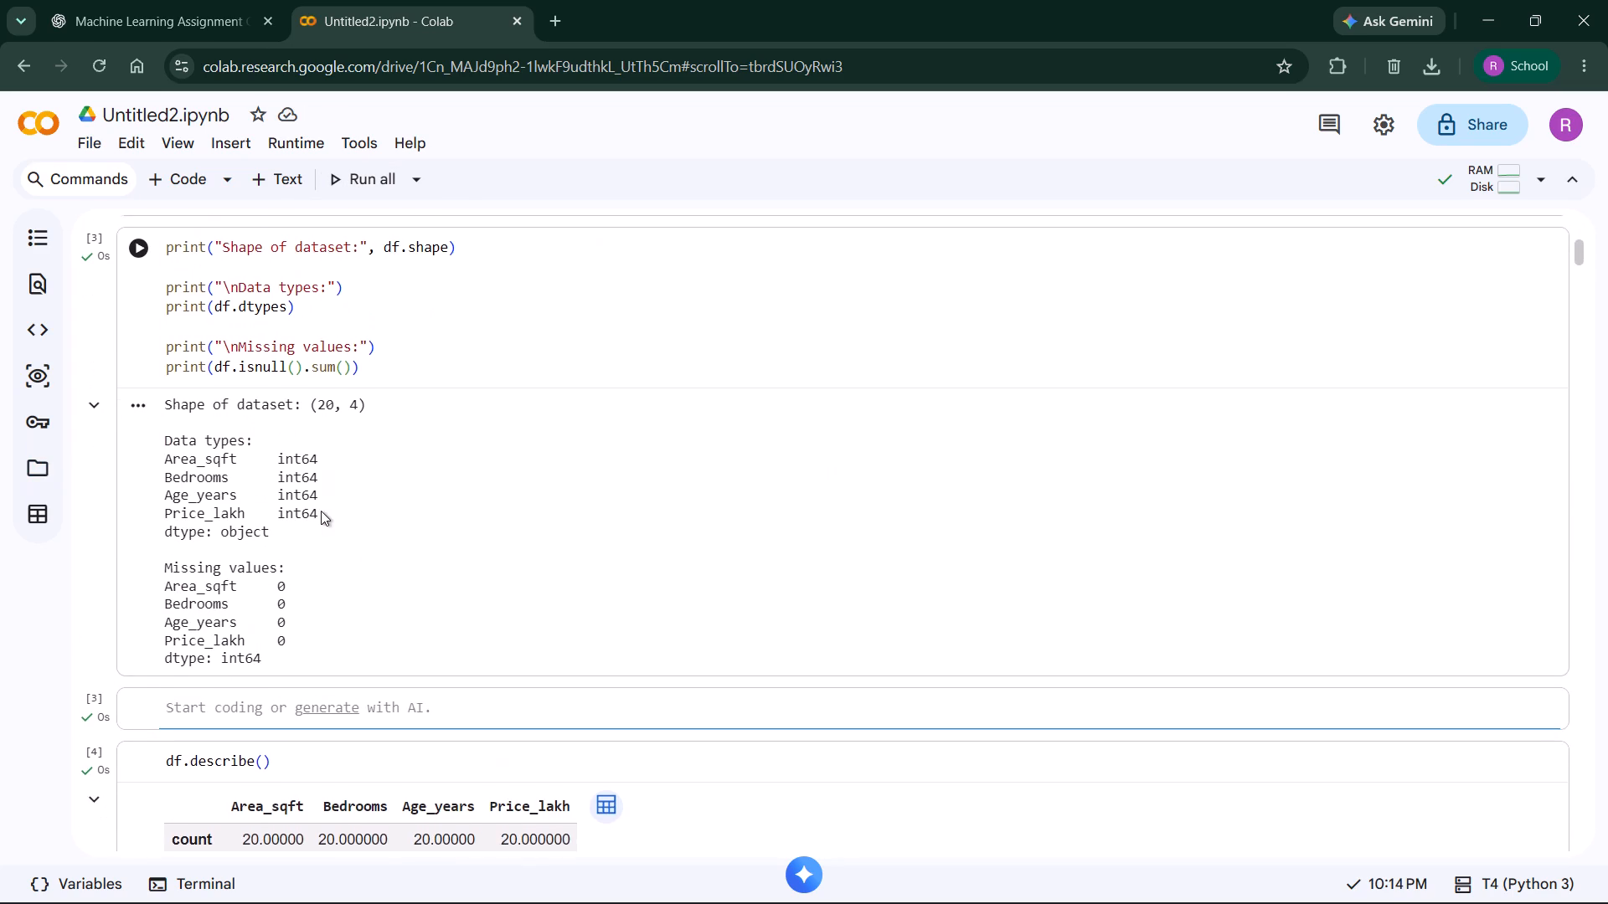
scroll(321, 511, up, 1)
key(Print)
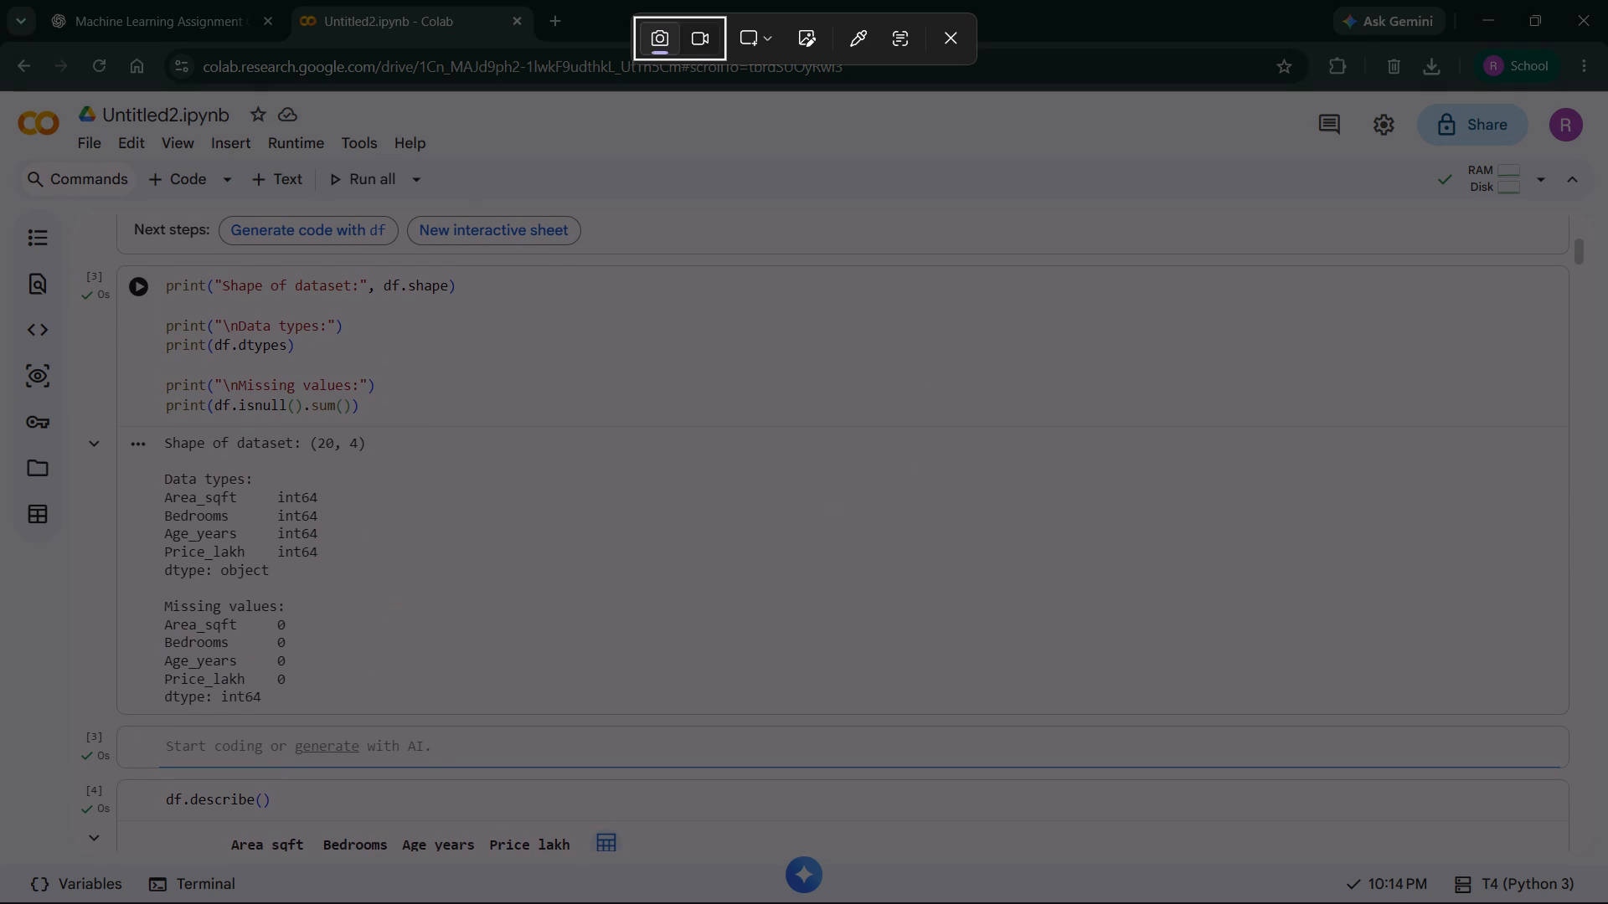
drag(67, 264, 551, 725)
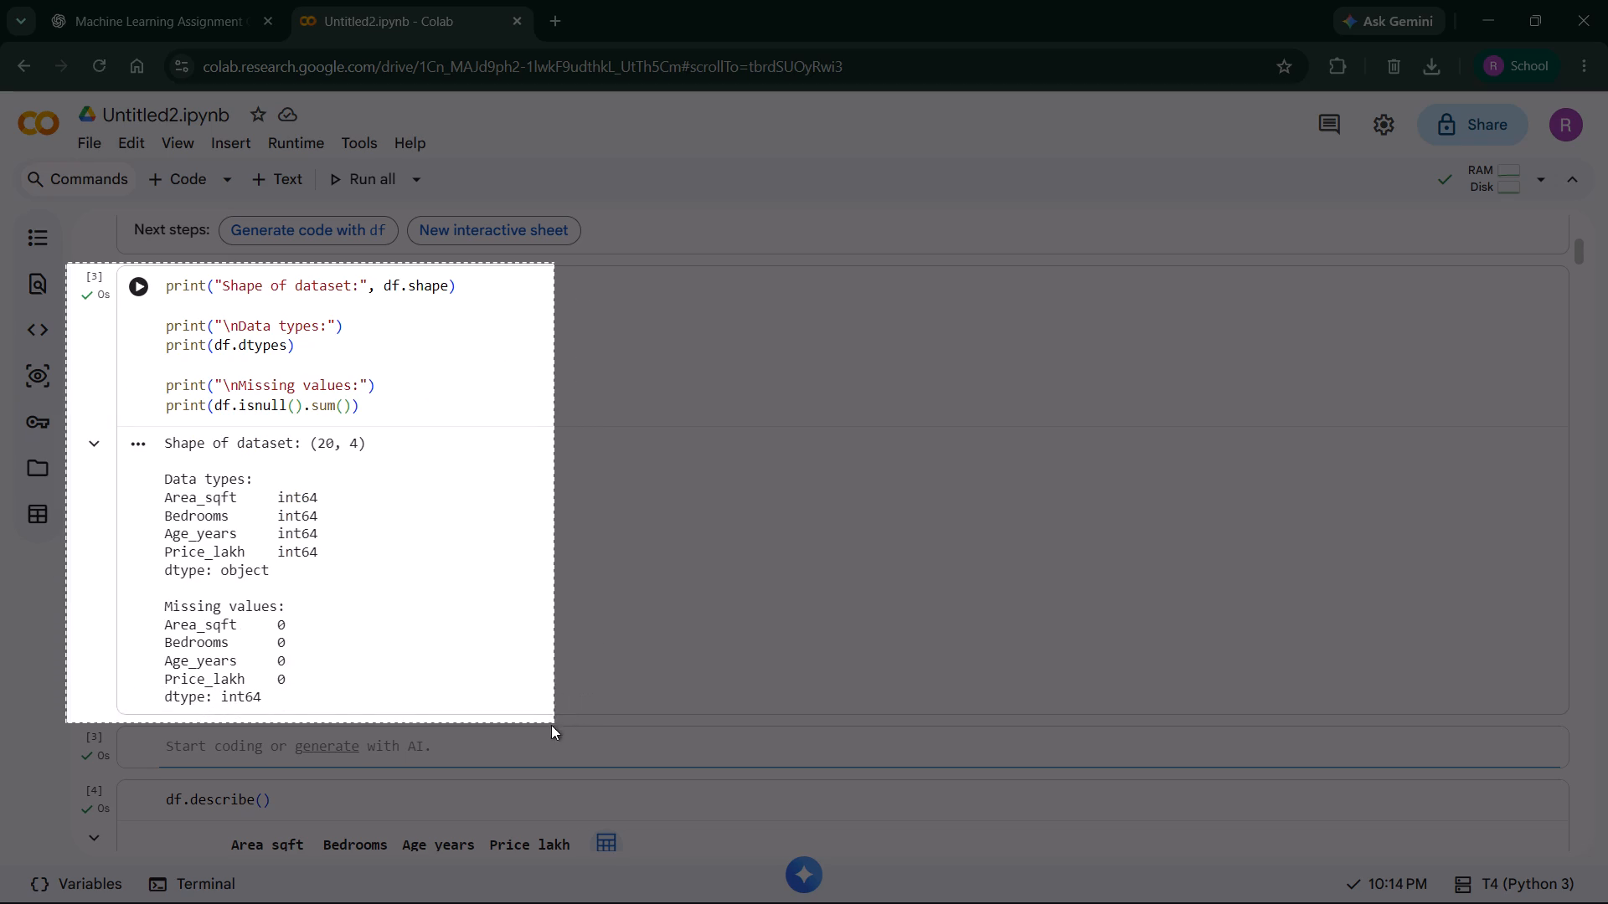
drag(551, 725, 471, 717)
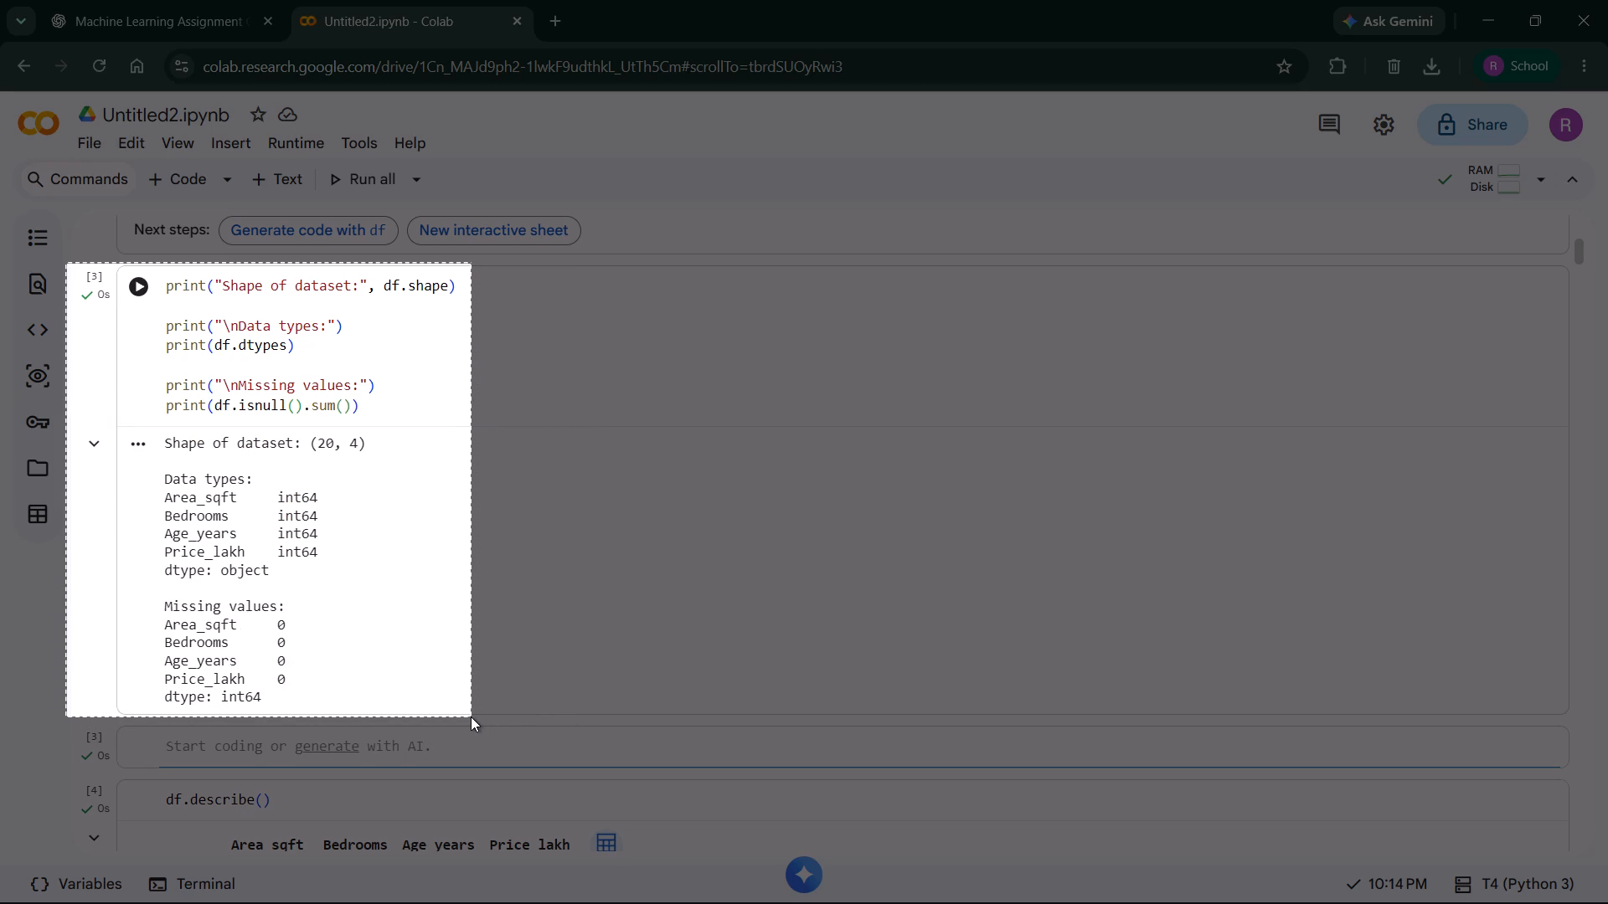
drag(471, 717, 638, 732)
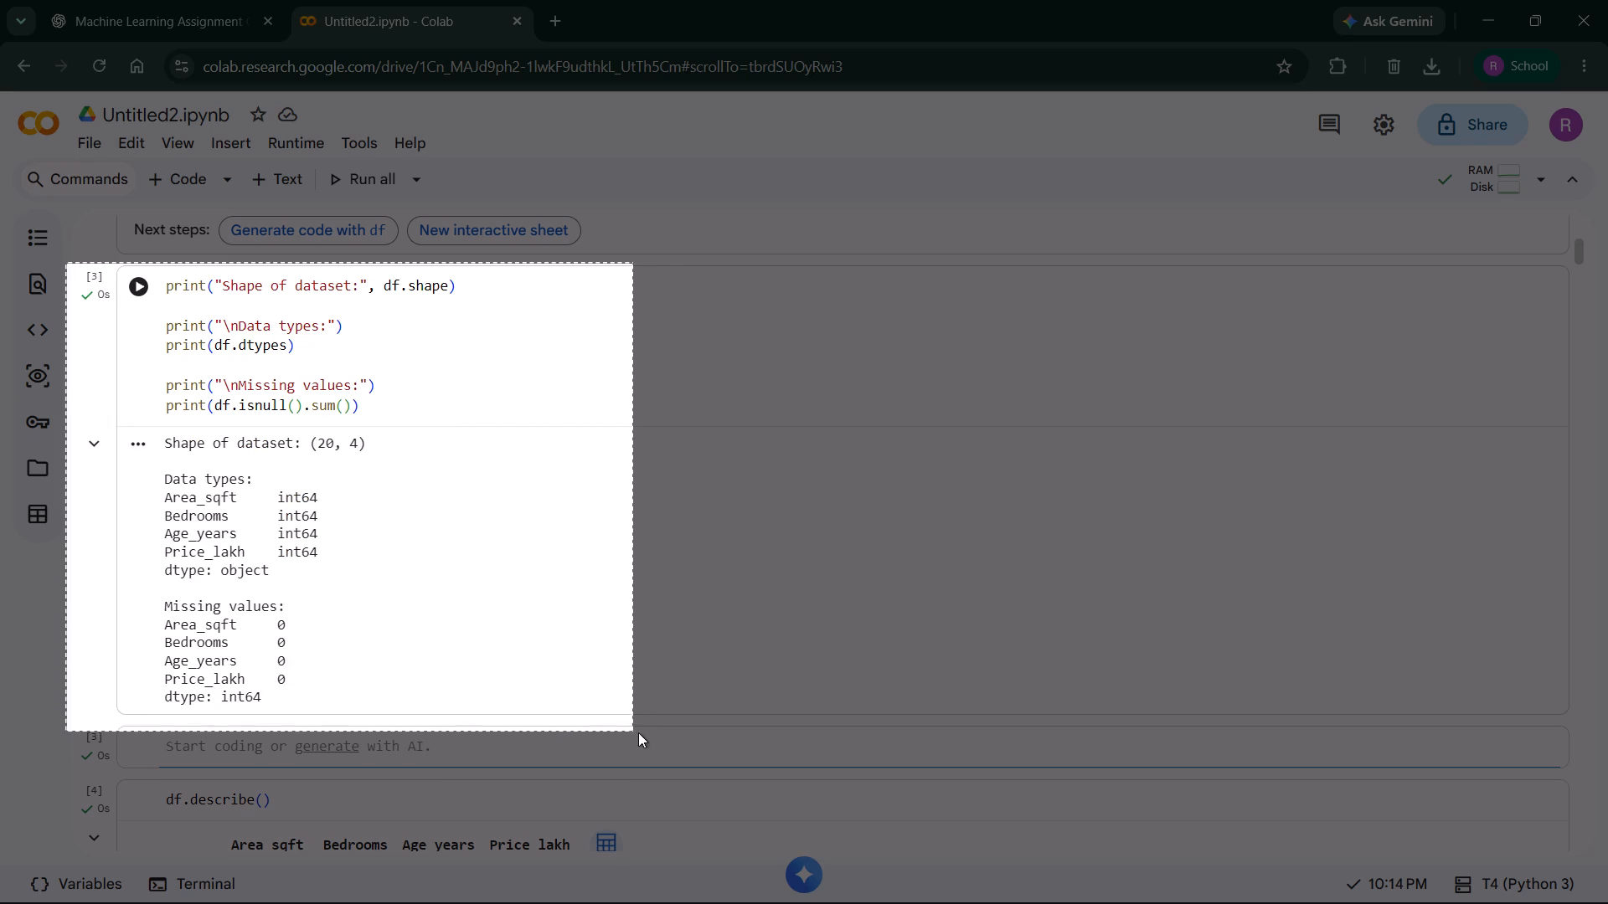
drag(638, 732, 671, 716)
Paste the screenshot into the Word document below the first pair, reduce its height slightly and widen it to about 7 inches.
key(alt+Tab)
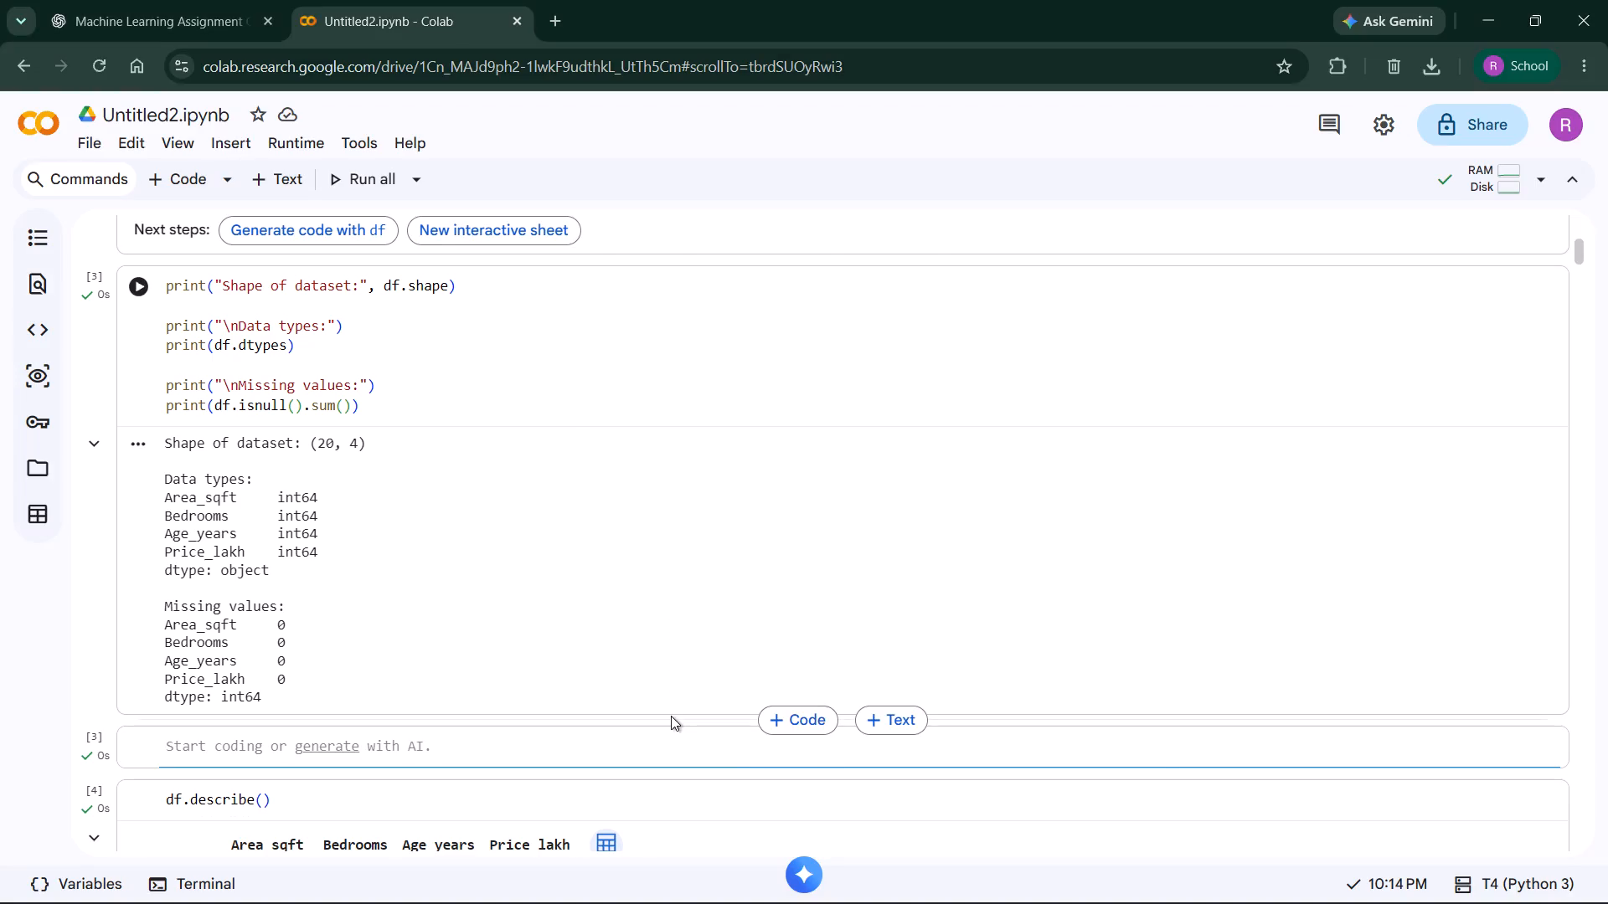
key(ctrl+v)
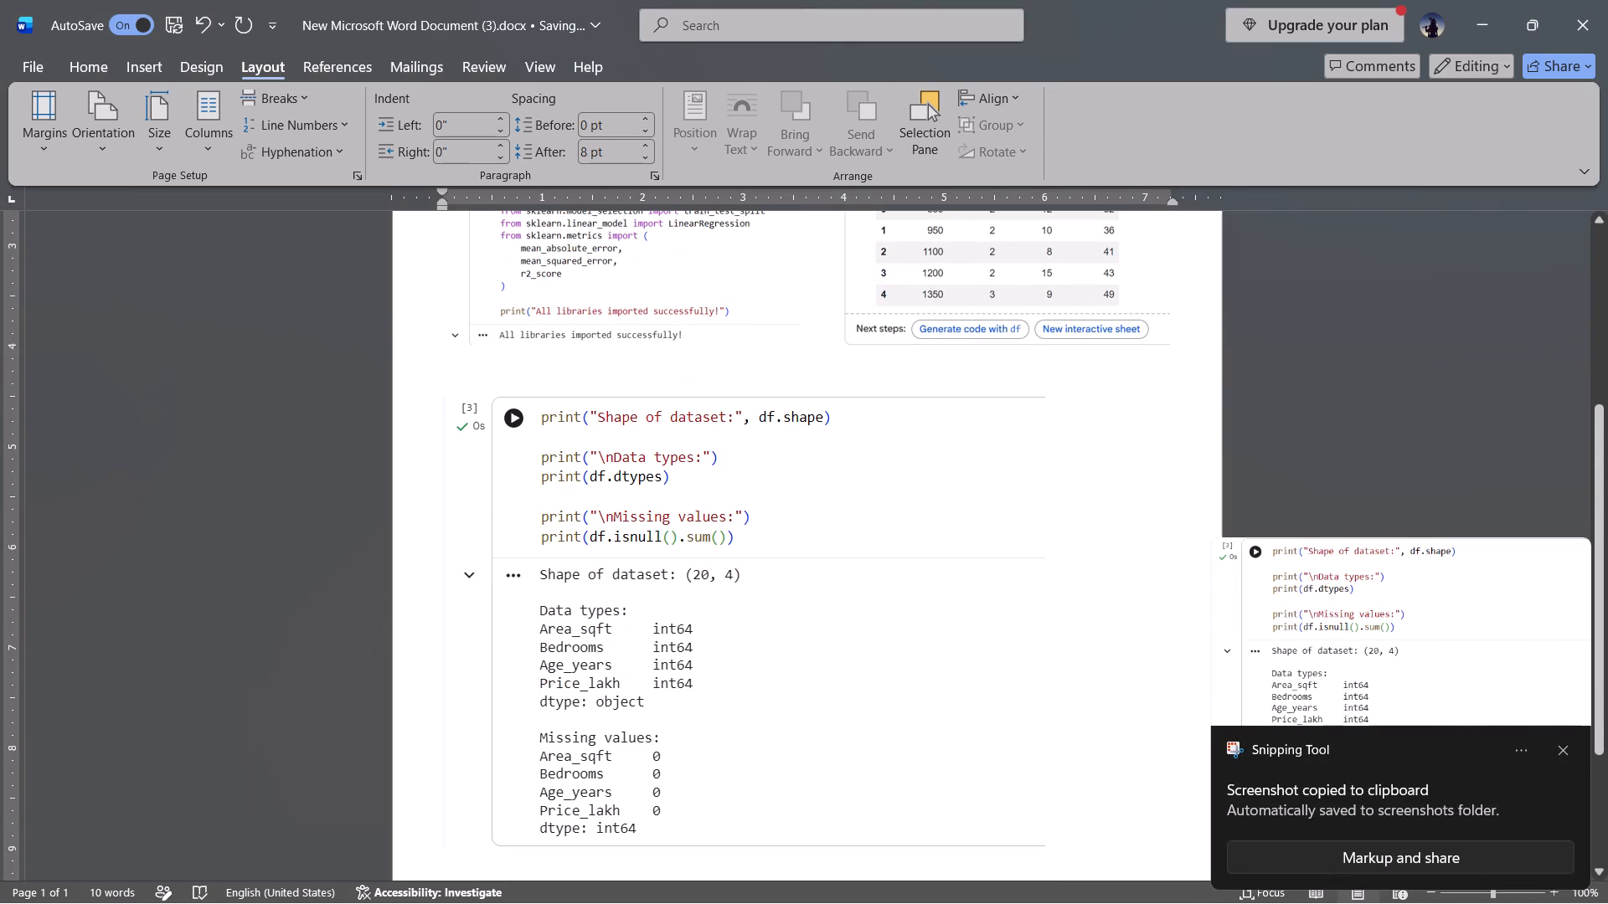
click(772, 675)
drag(1045, 843, 1026, 783)
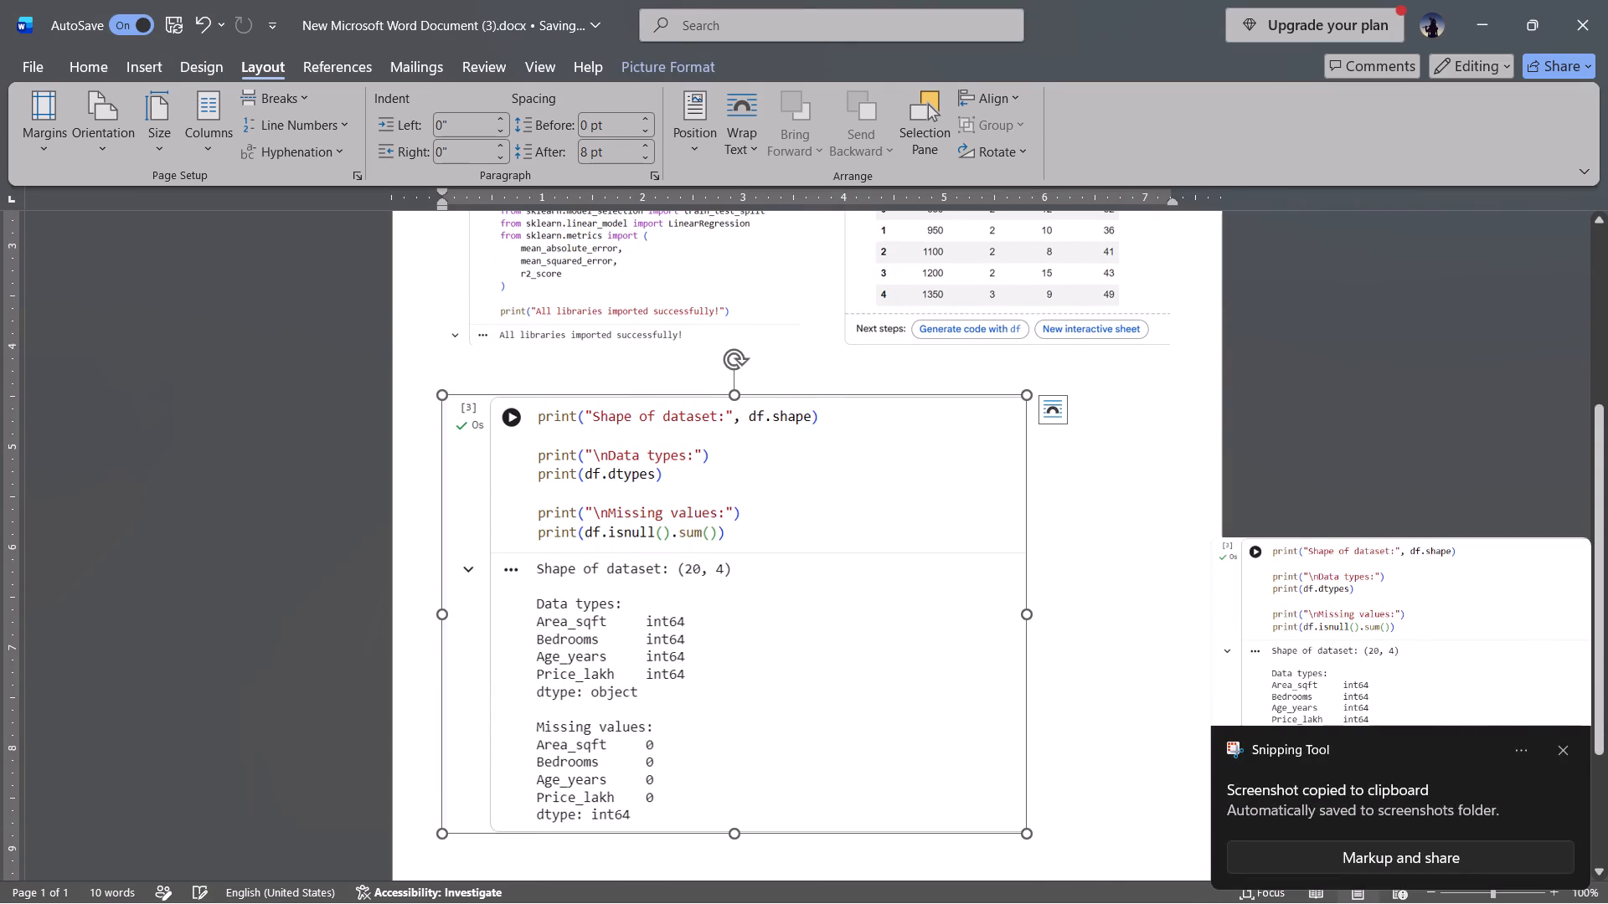
drag(1030, 619, 1146, 617)
Add a new line below the dataset shape screenshot.
click(1194, 805)
key(Return)
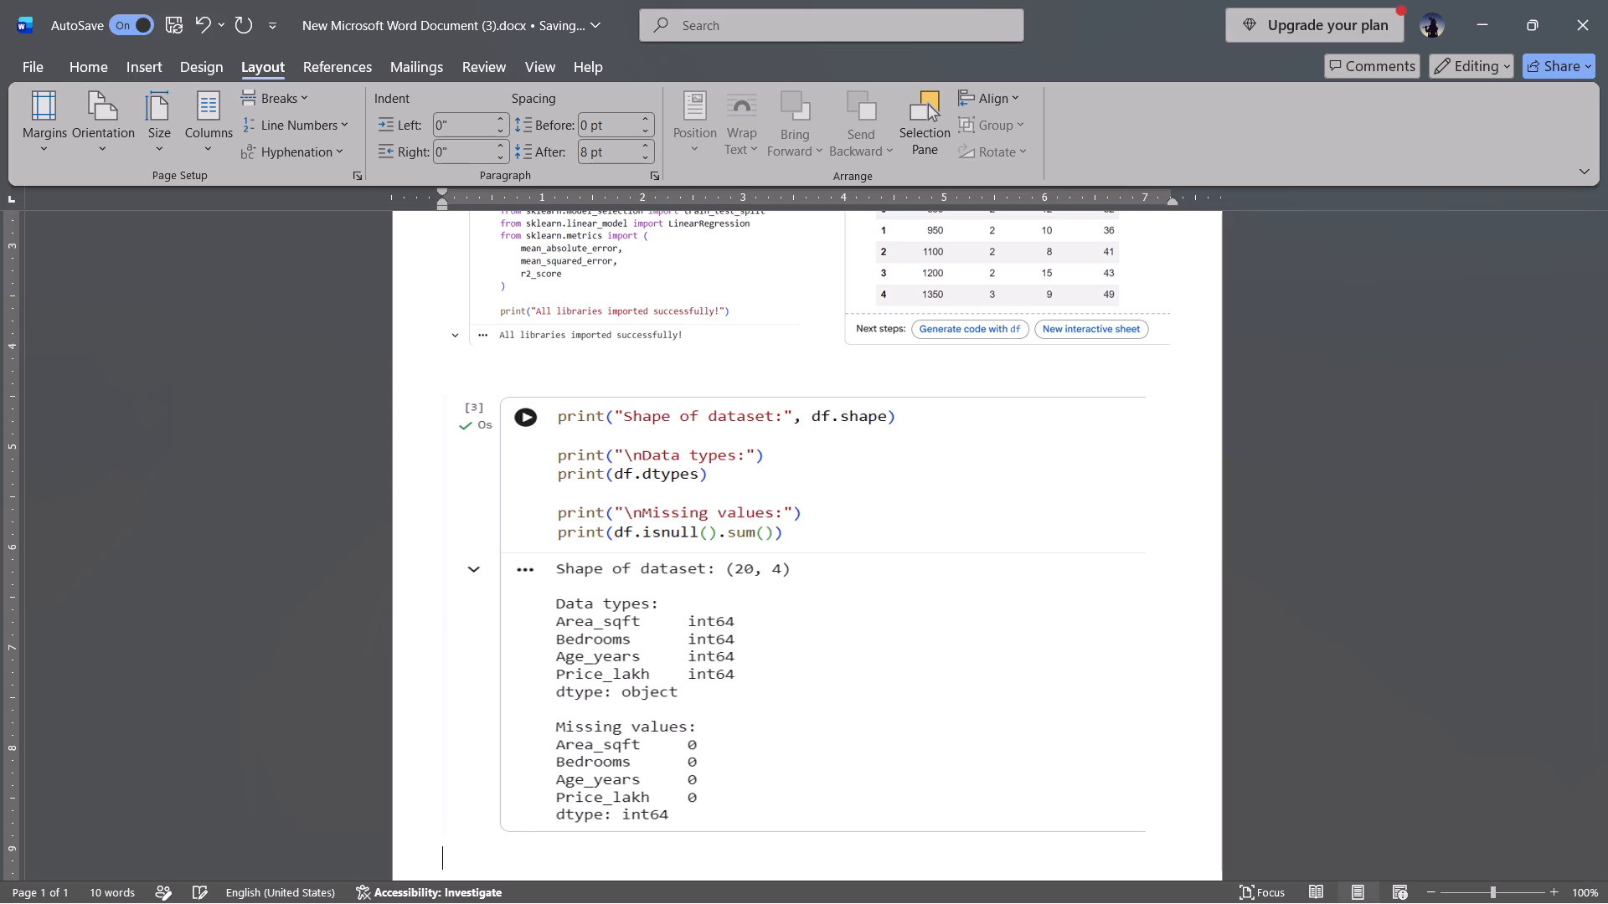
Switch to the Colab notebook and capture a screenshot of the df.describe() cell together with its statistics table.
key(alt+Tab)
scroll(675, 626, down, 2)
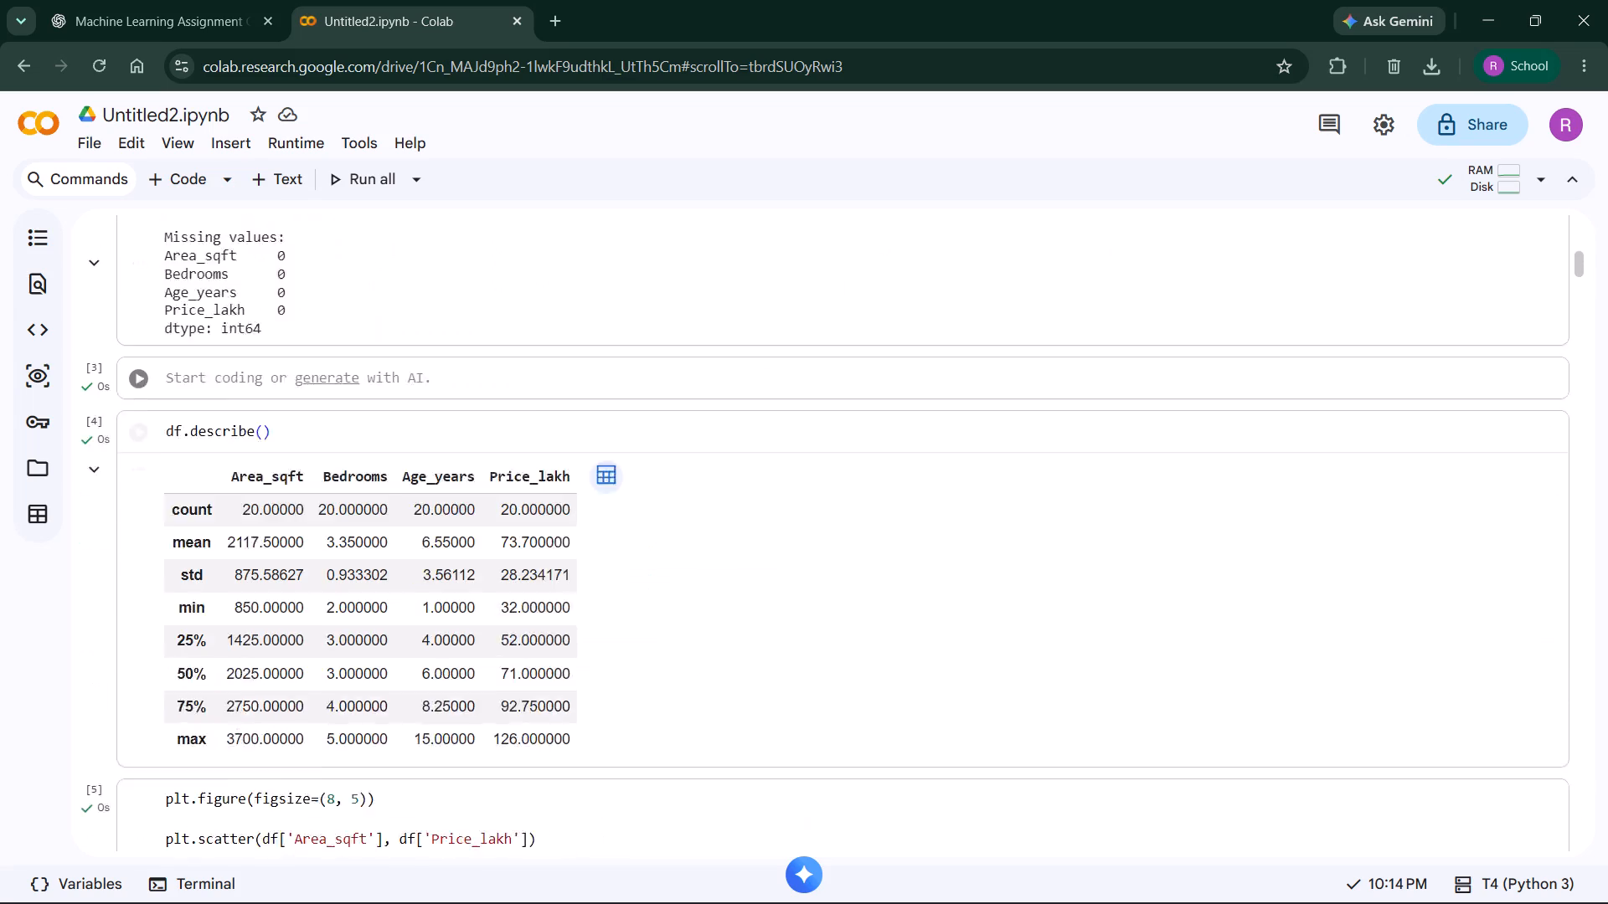
scroll(675, 626, down, 1)
scroll(600, 576, up, 1)
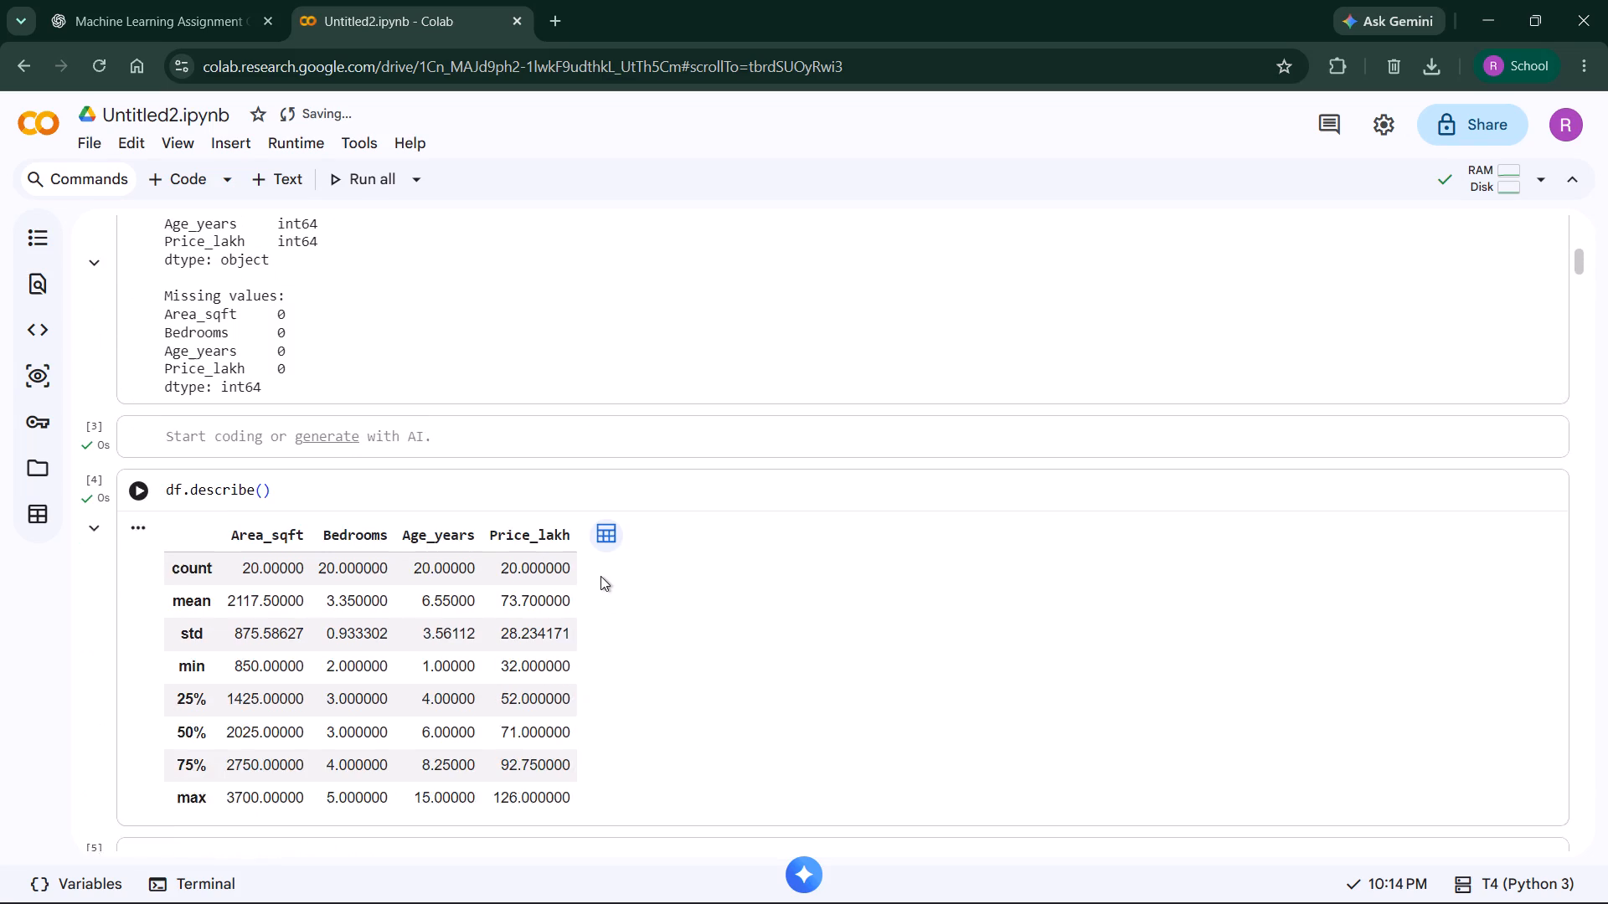
scroll(600, 576, up, 4)
scroll(600, 576, down, 1)
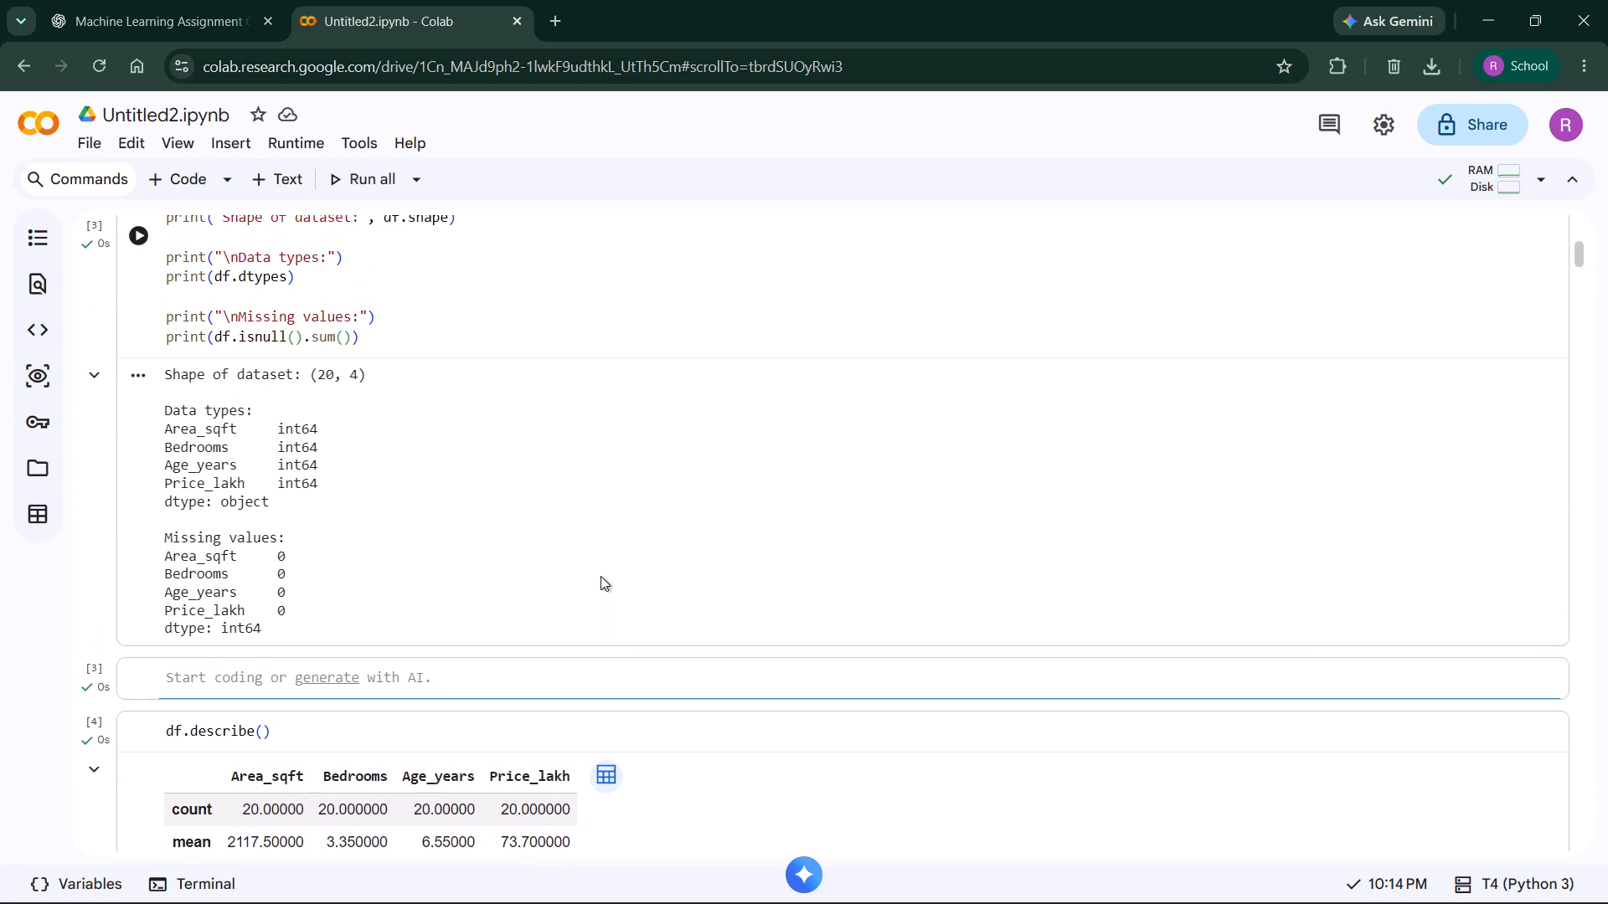
scroll(600, 576, down, 2)
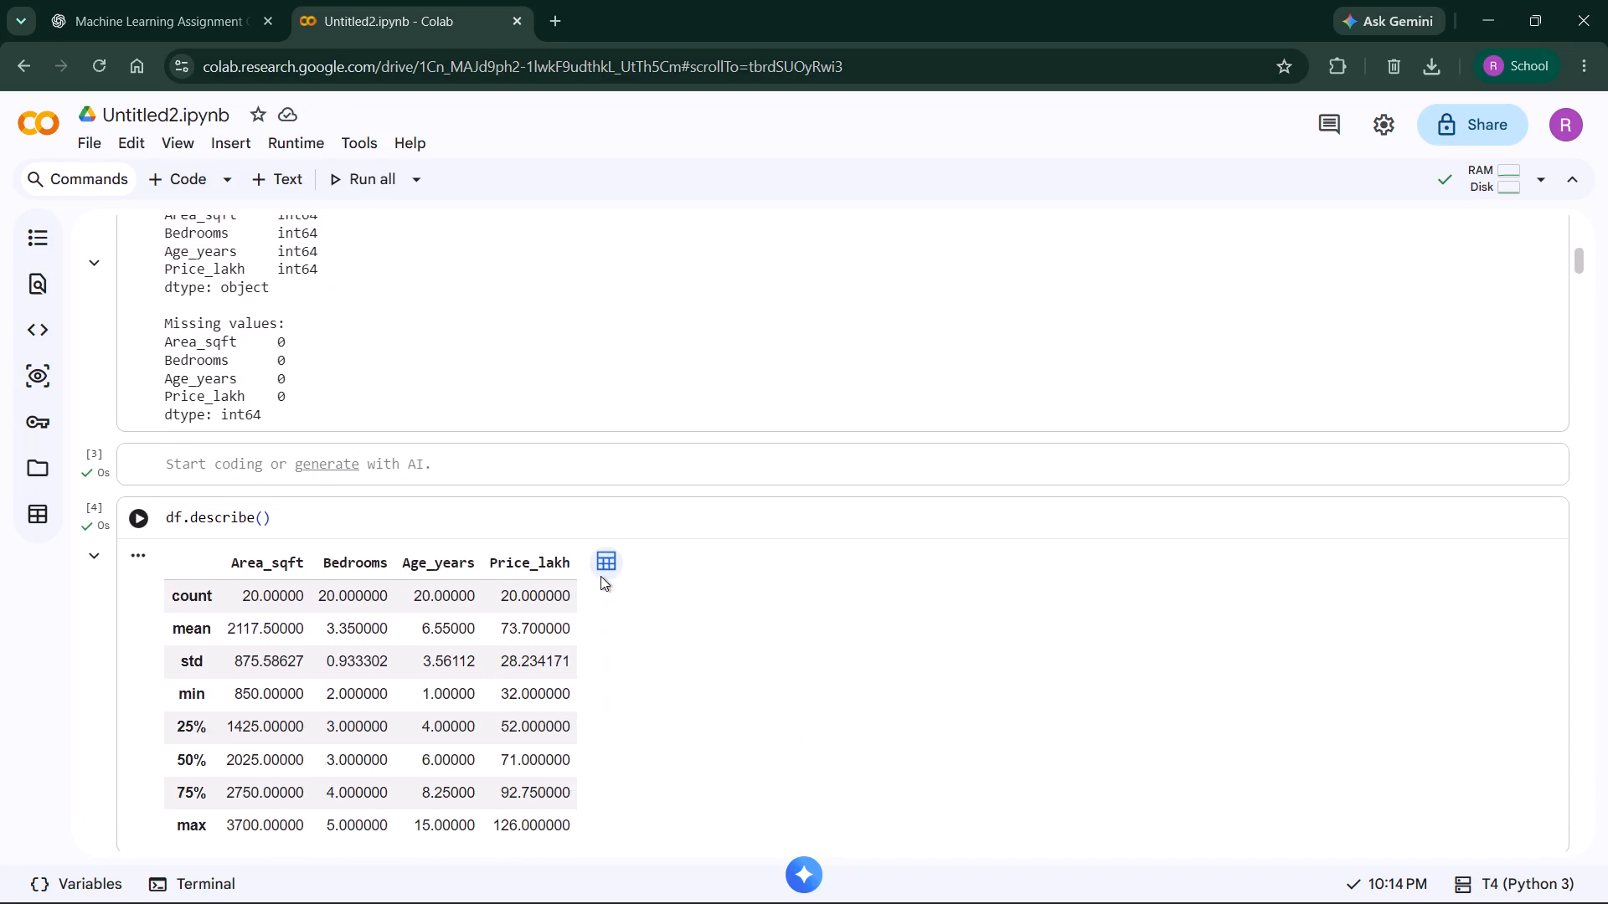
scroll(600, 576, down, 1)
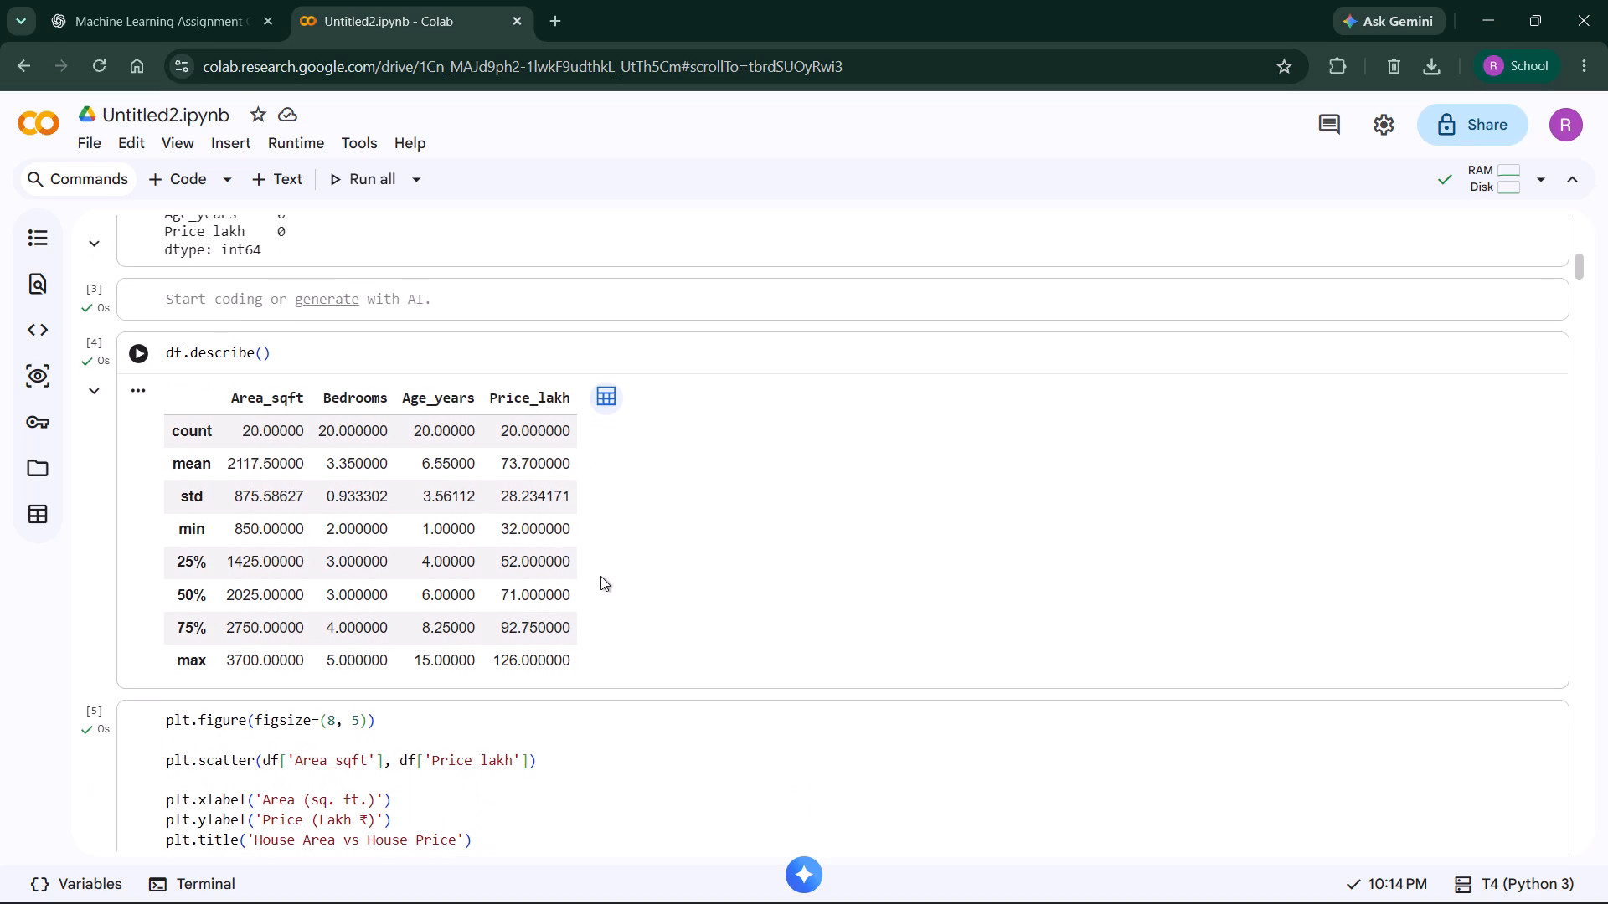
key(Print)
drag(69, 332, 631, 682)
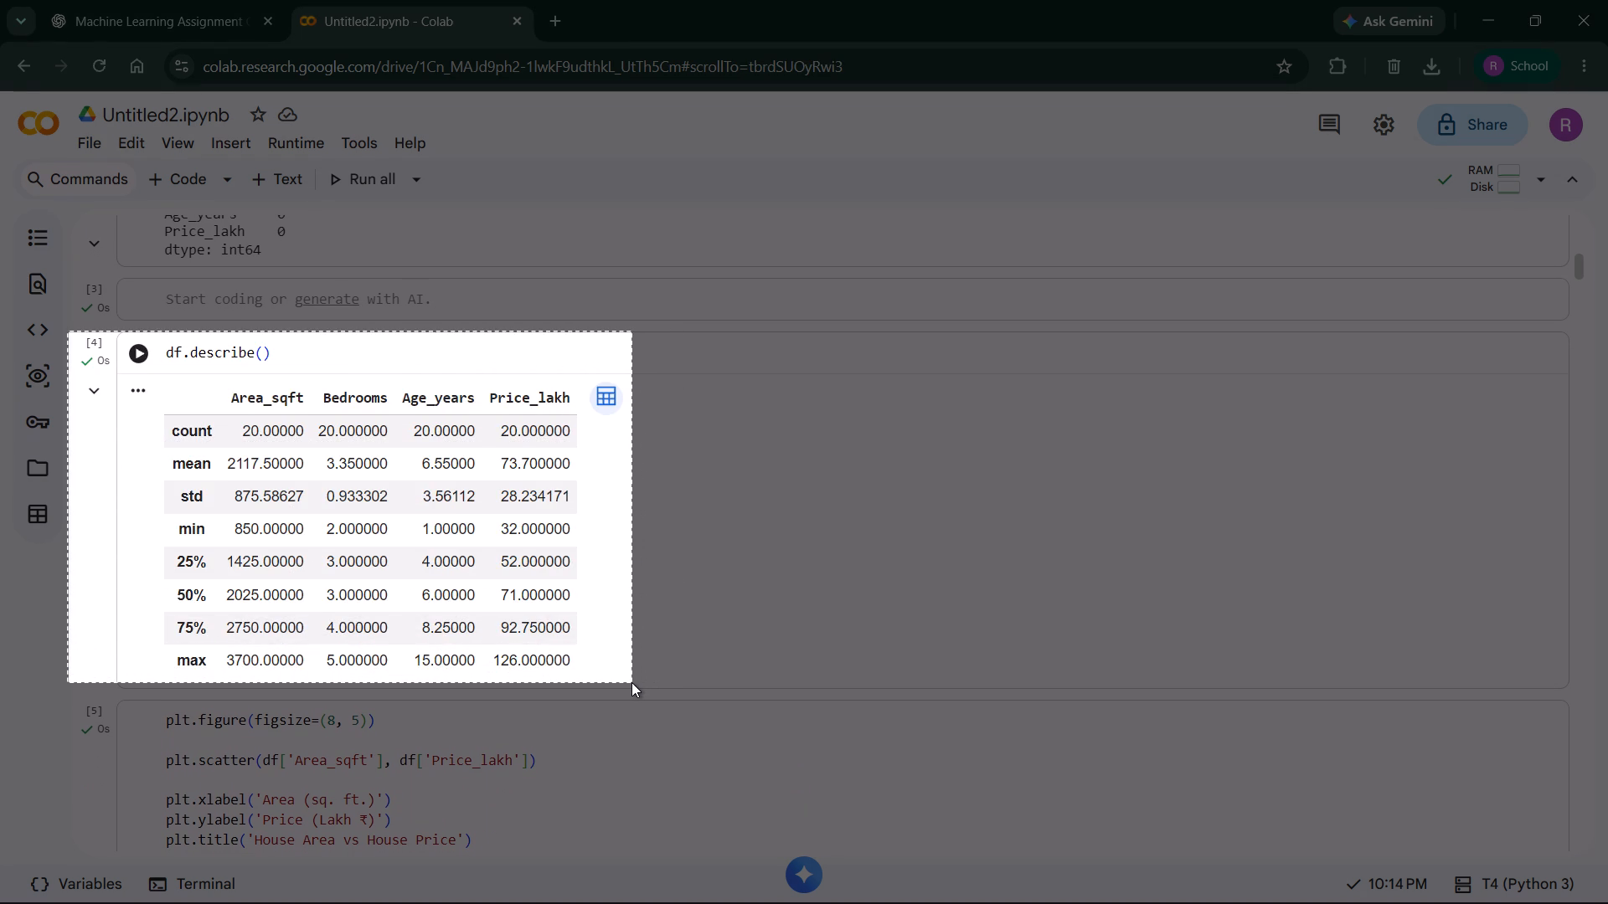
drag(631, 682, 629, 691)
Paste the df.describe() screenshot into the Word document below the dataset shape screenshot and resize it to about 5.63 by 2.97 inches.
key(alt+Tab)
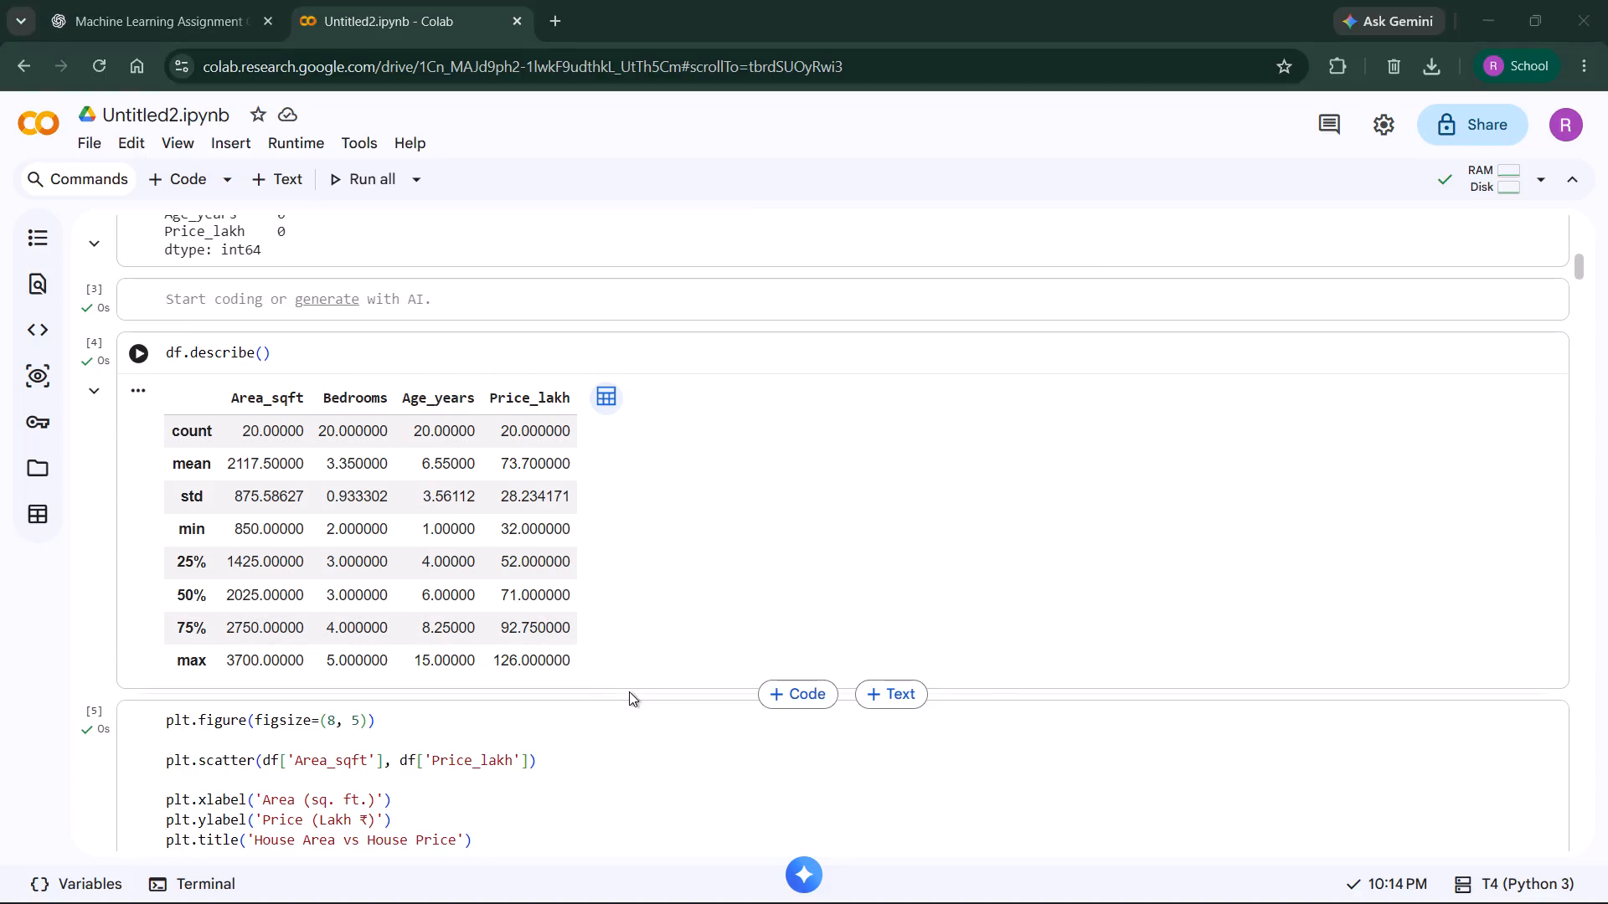
key(ctrl+v)
click(760, 707)
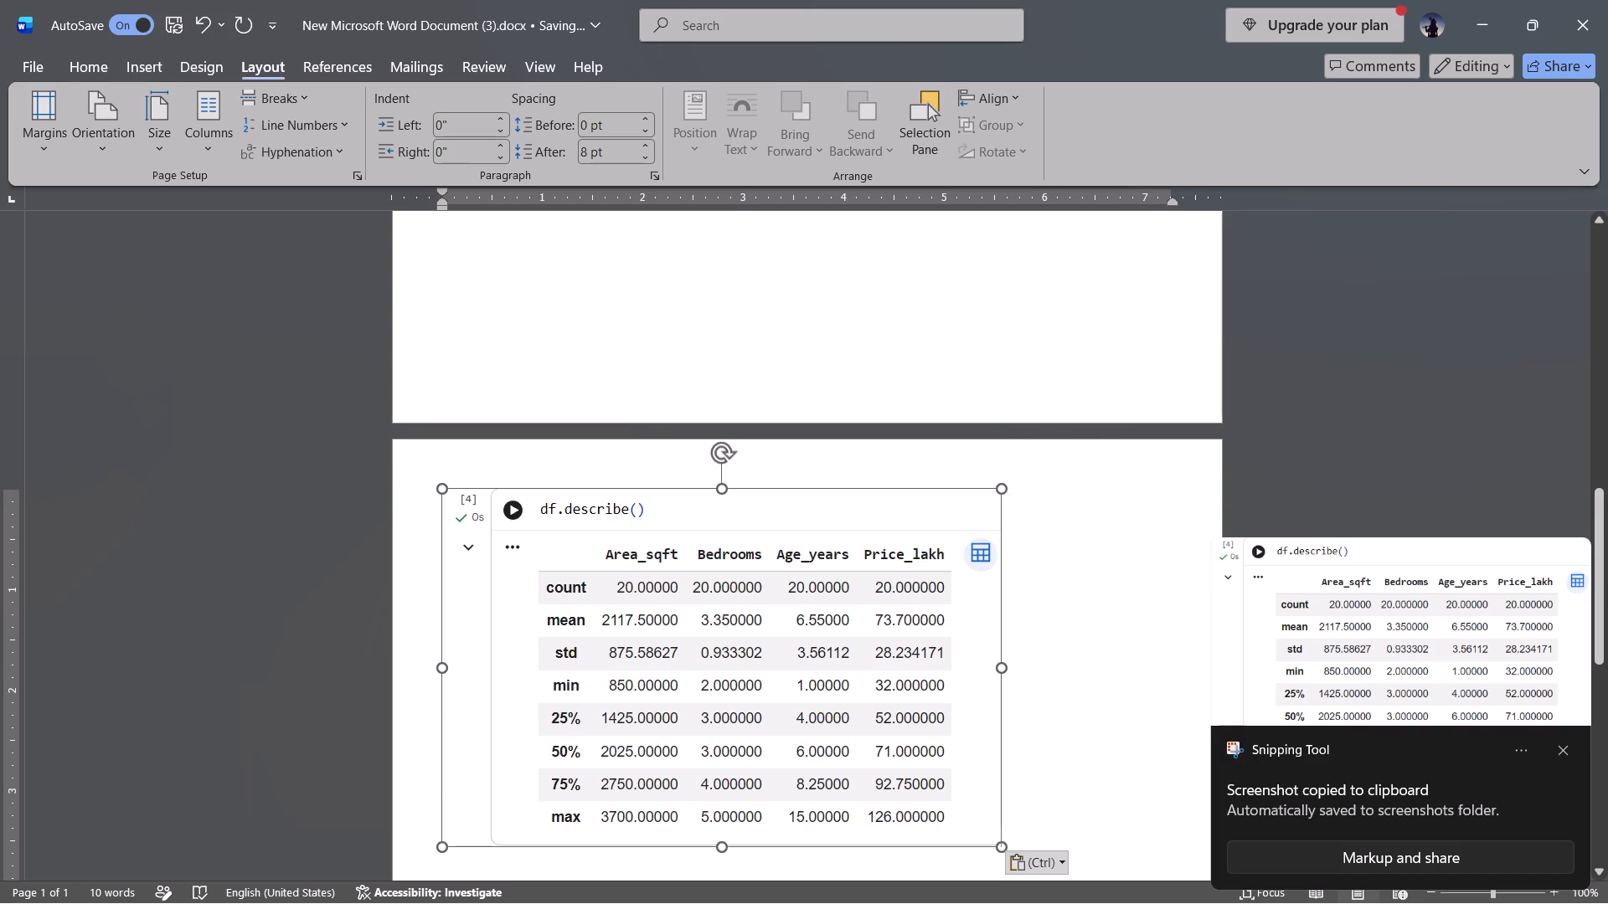
drag(999, 671, 1118, 674)
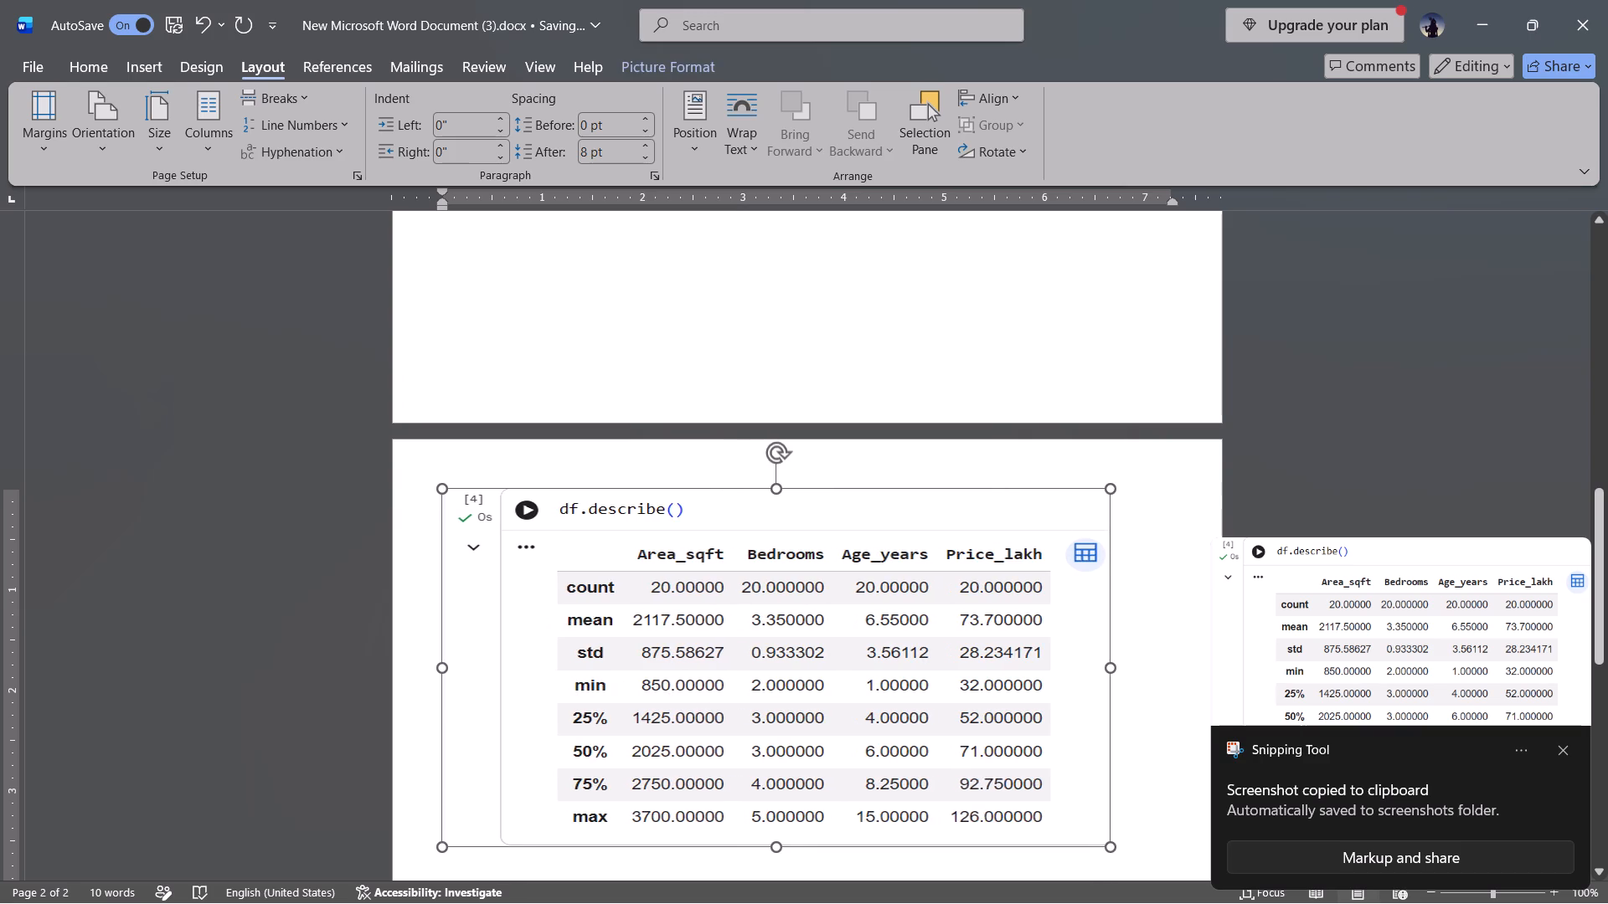
drag(1118, 674, 1120, 673)
click(1164, 833)
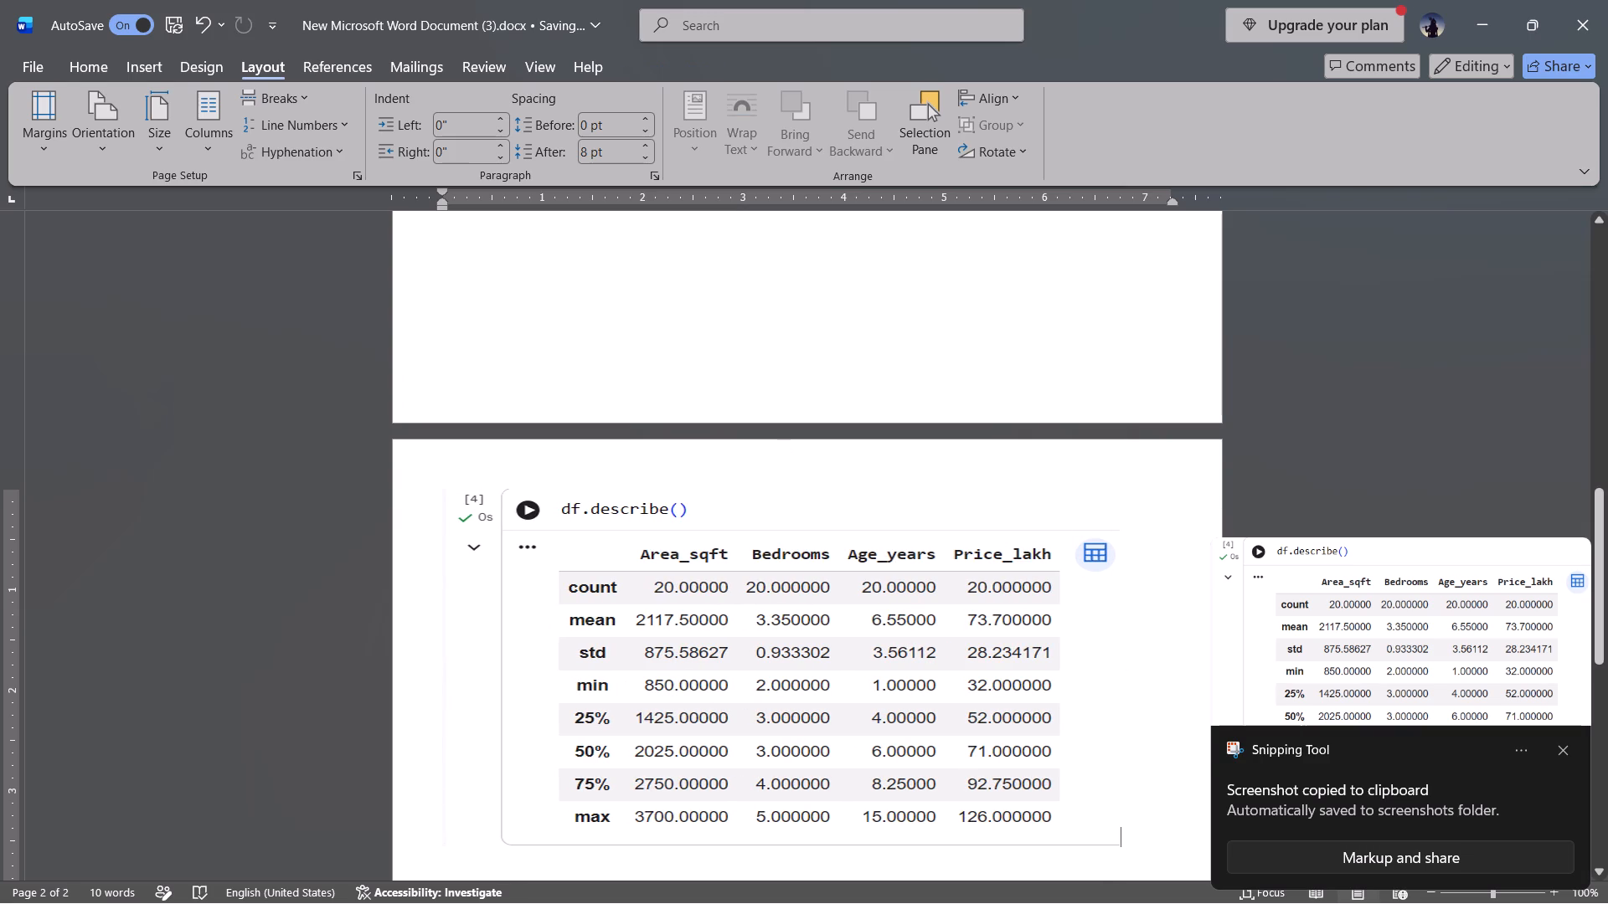
click(1100, 826)
drag(1116, 845, 1047, 795)
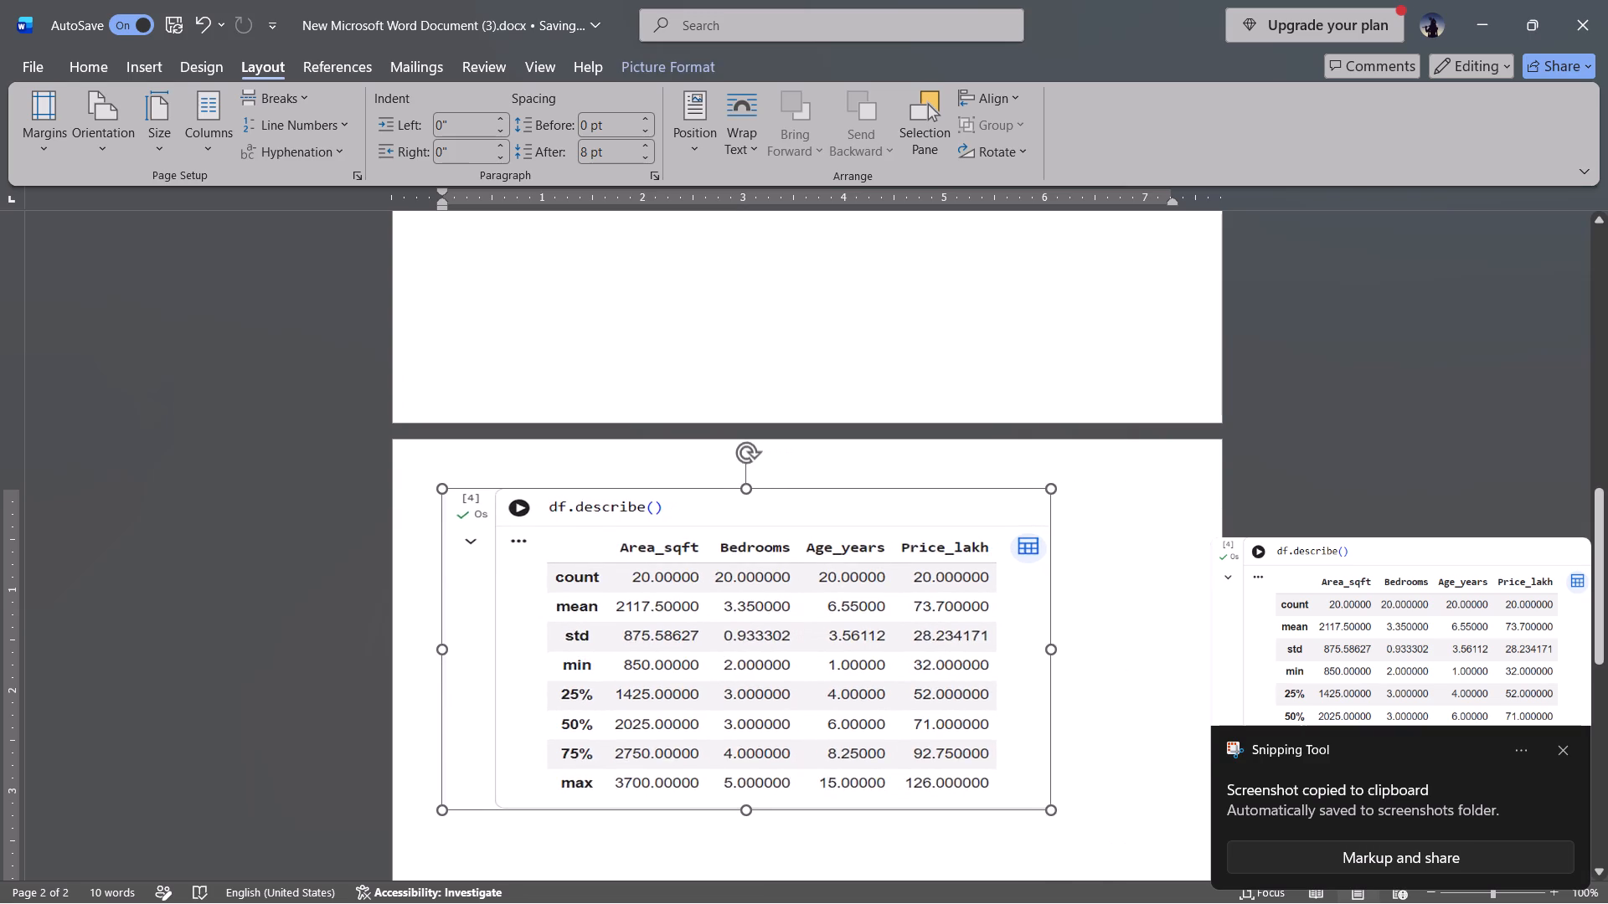
drag(1047, 795, 1008, 785)
Shrink the dataset shape screenshot on the first page proportionally to about 6 inches wide.
scroll(846, 578, up, 1)
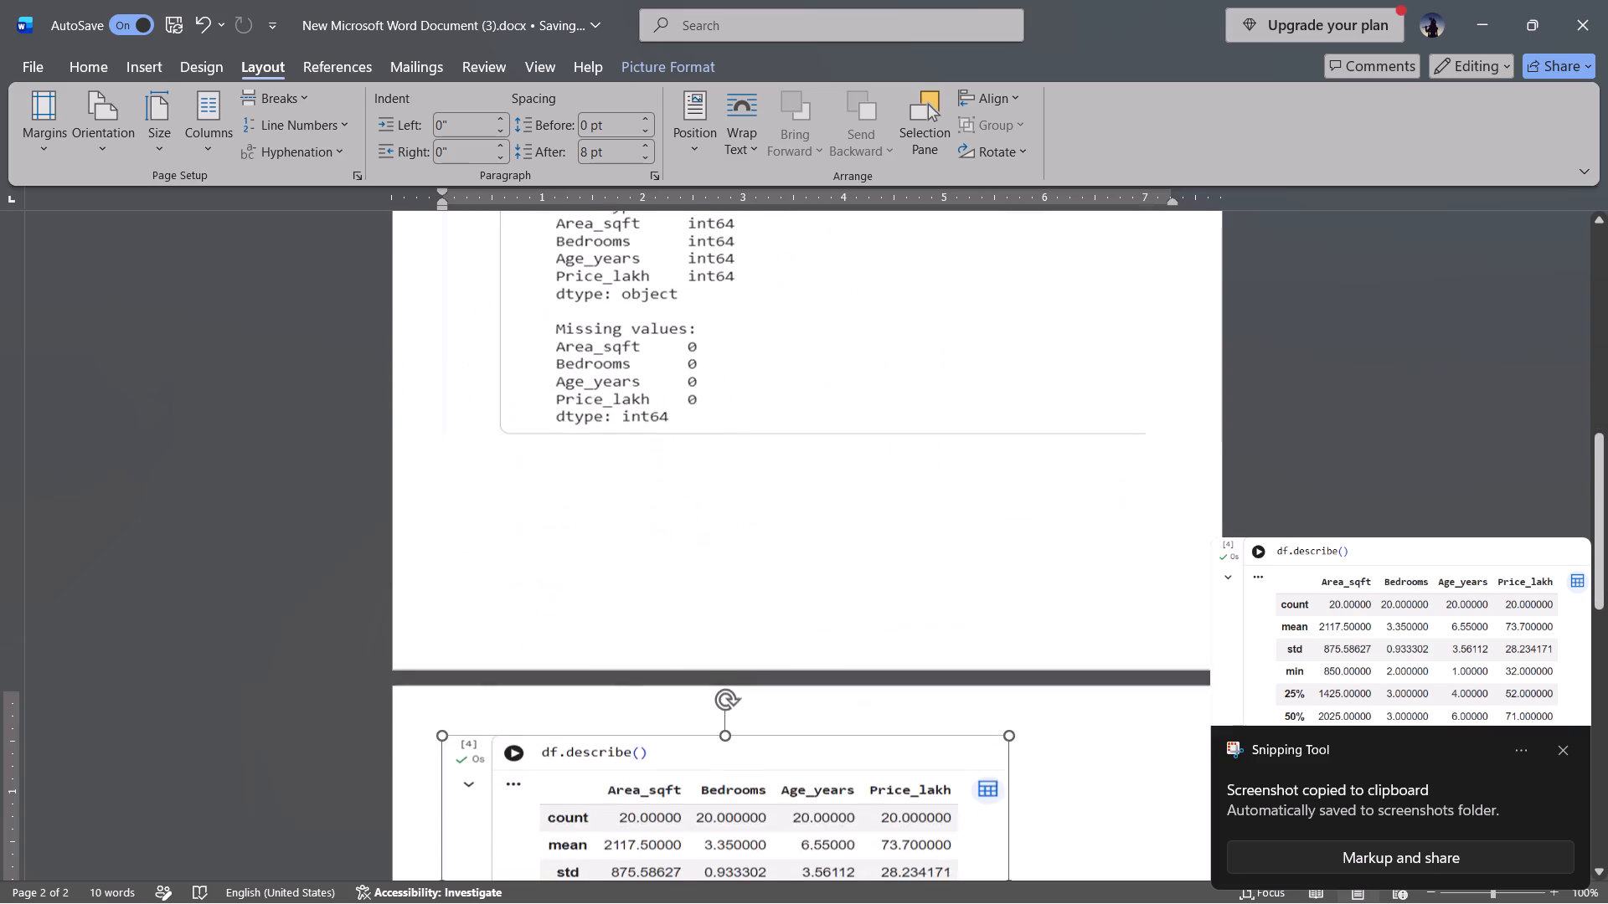
scroll(846, 578, up, 1)
click(805, 428)
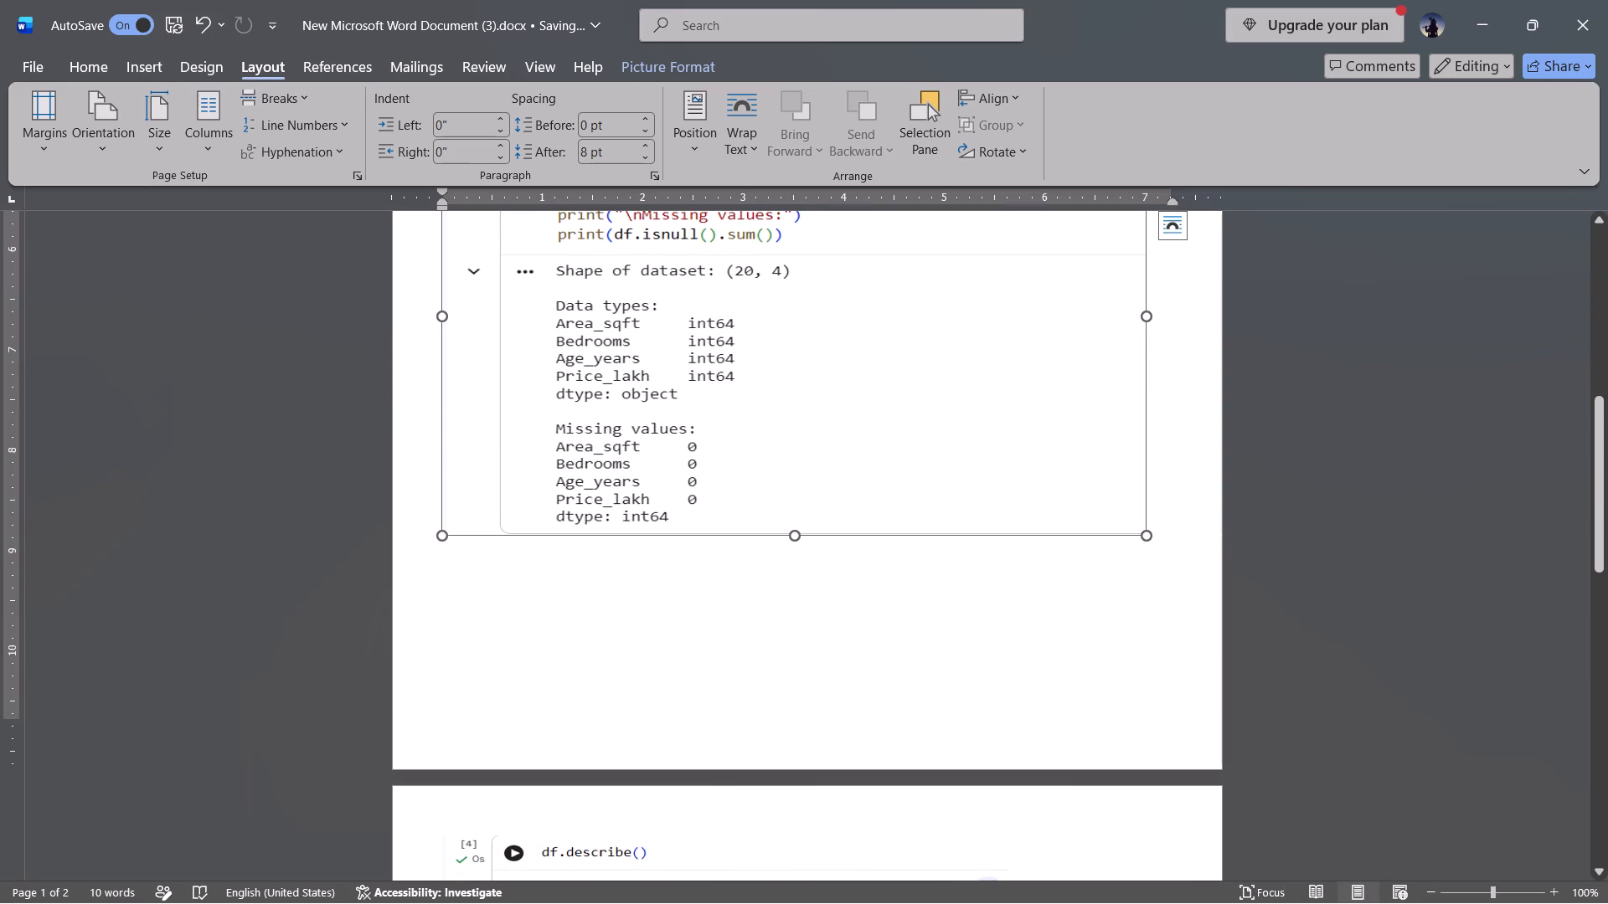
click(1150, 527)
drag(1142, 535, 1005, 471)
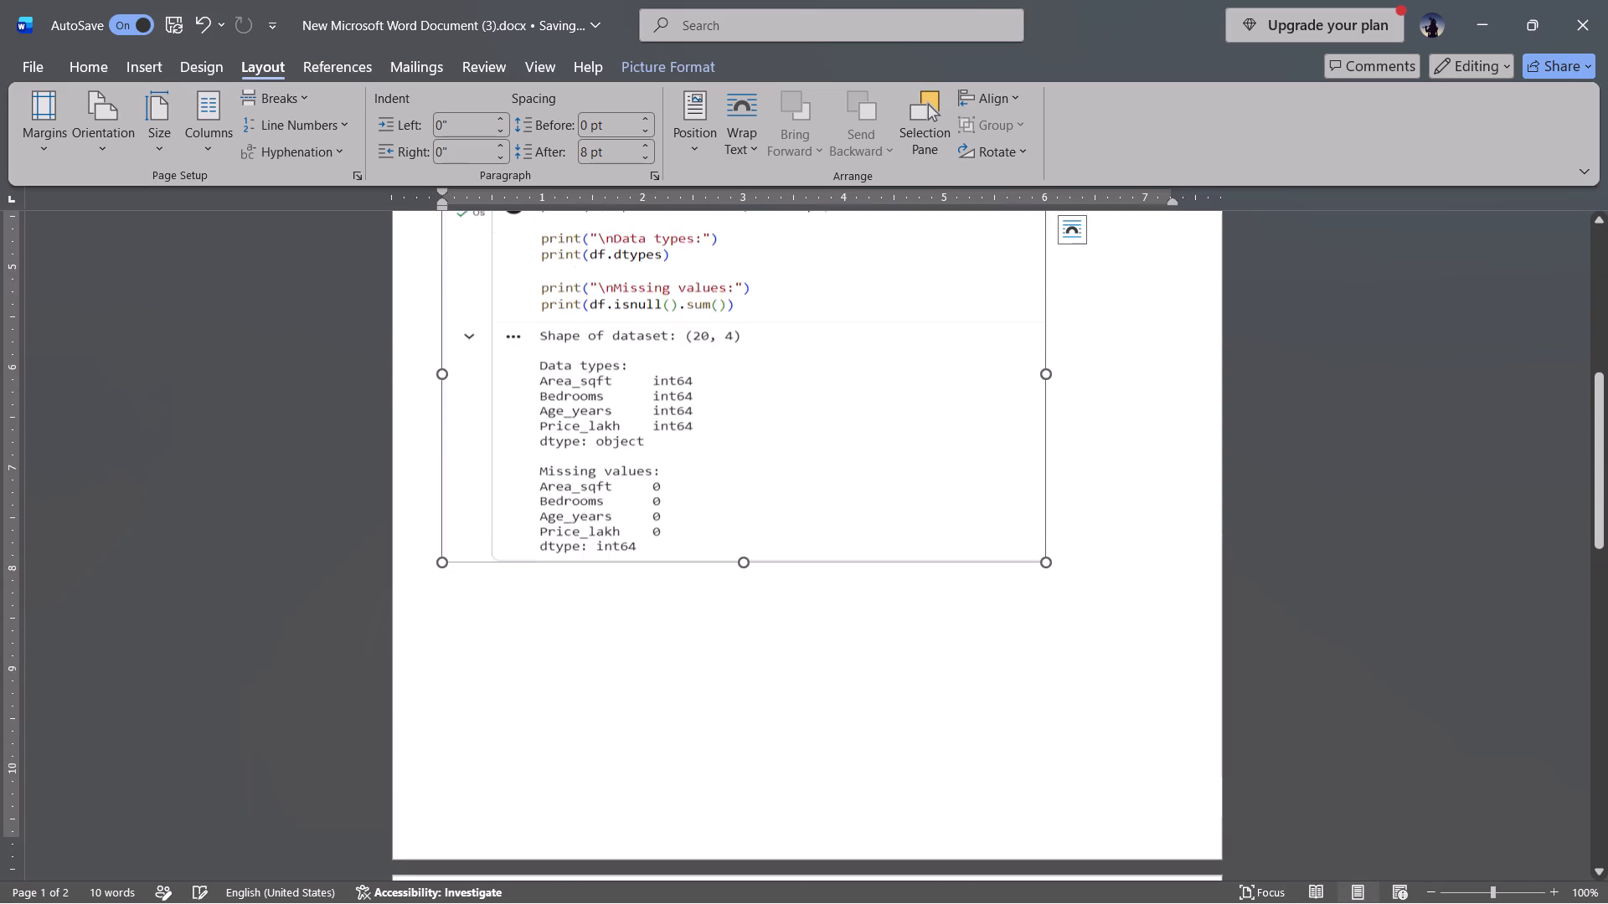
Crop the empty area off the right side of the dataset shape screenshot, leaving it about 3.9 inches wide.
scroll(1005, 471, up, 2)
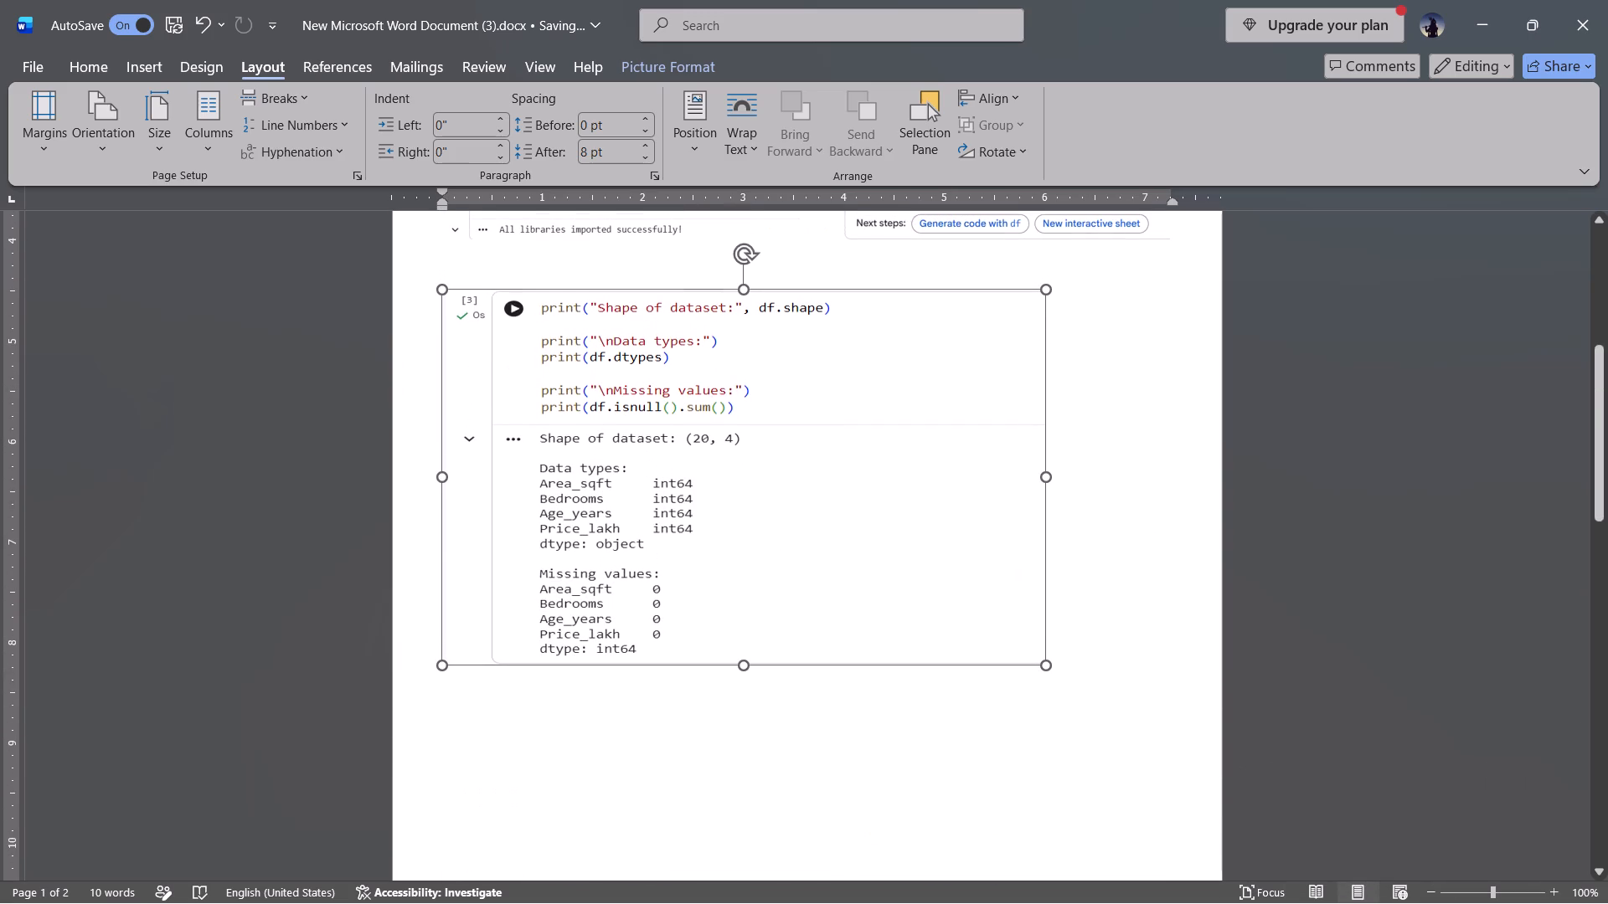
click(649, 53)
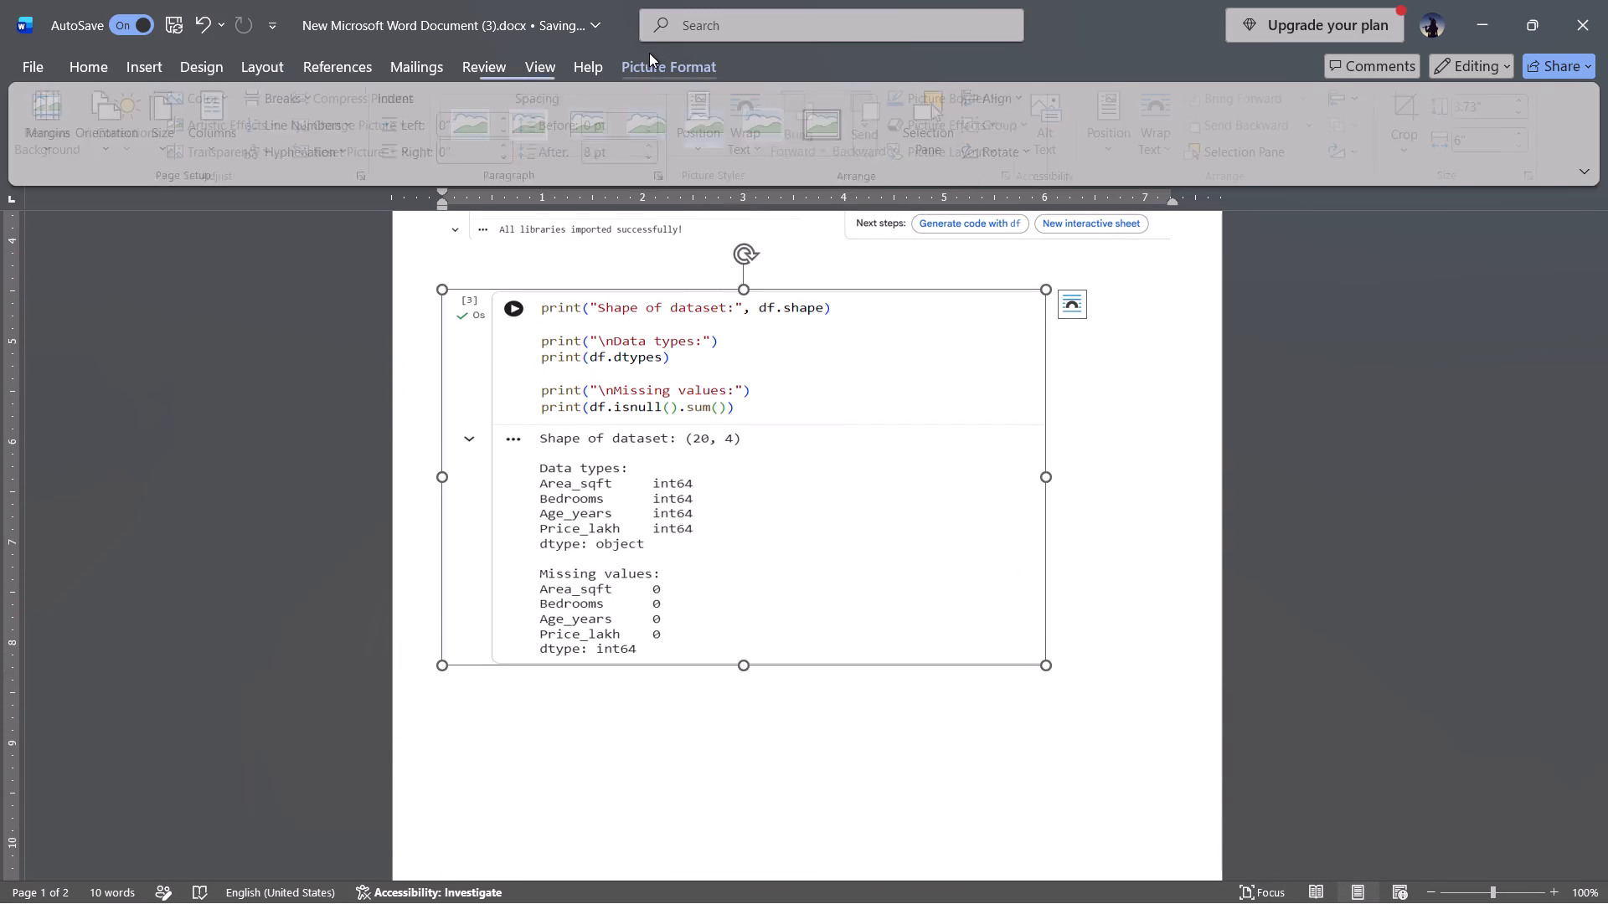
click(1394, 100)
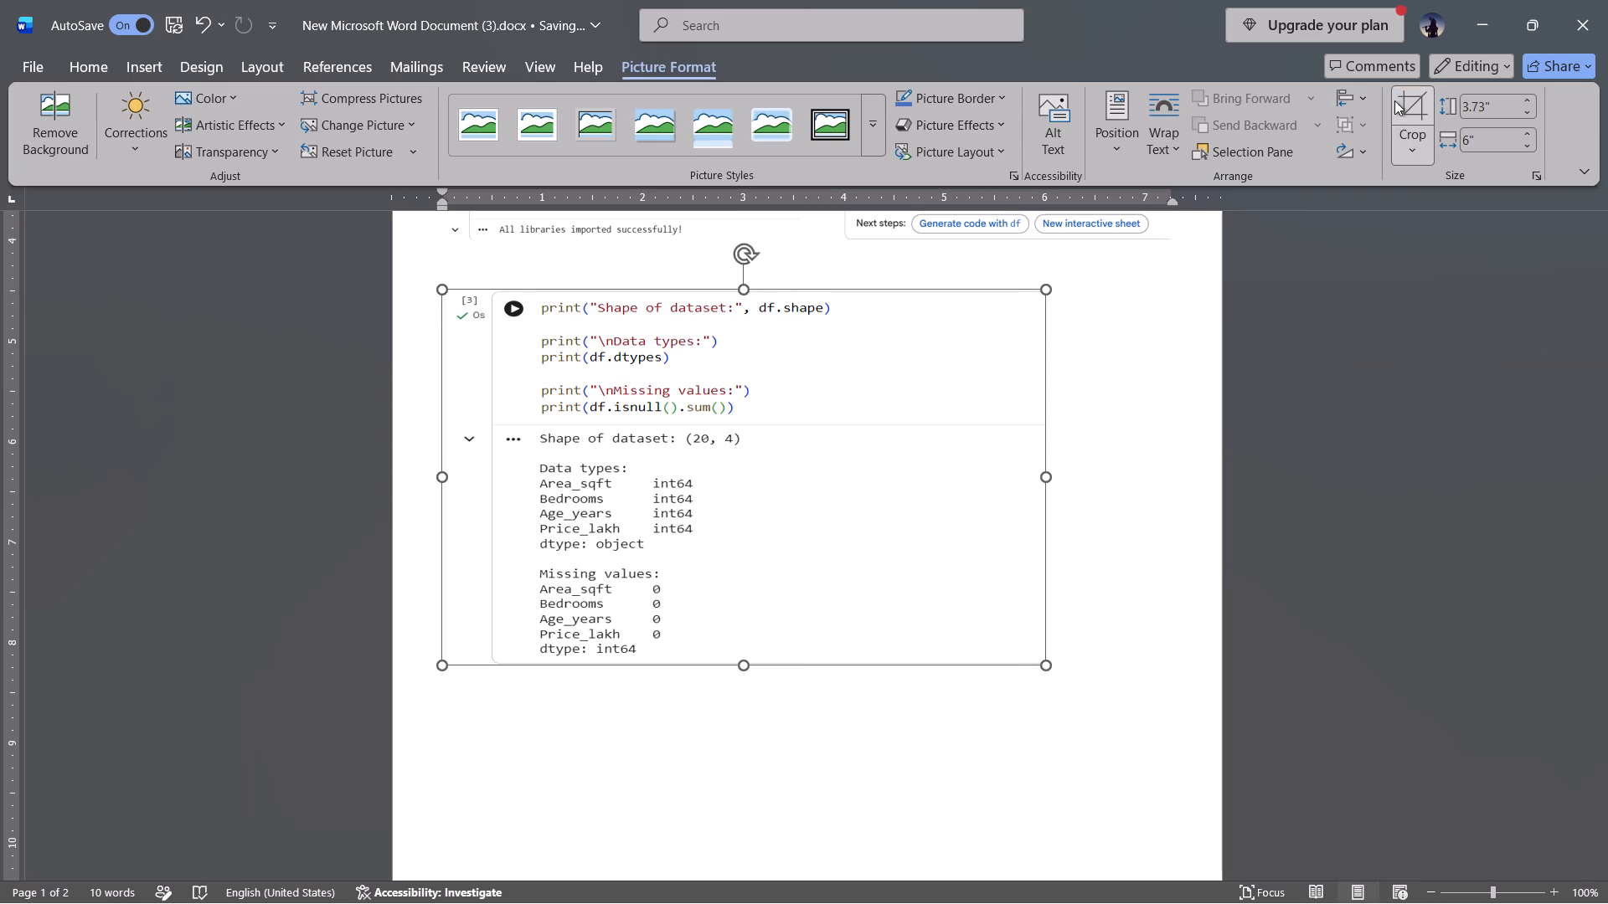
drag(1038, 478, 1007, 478)
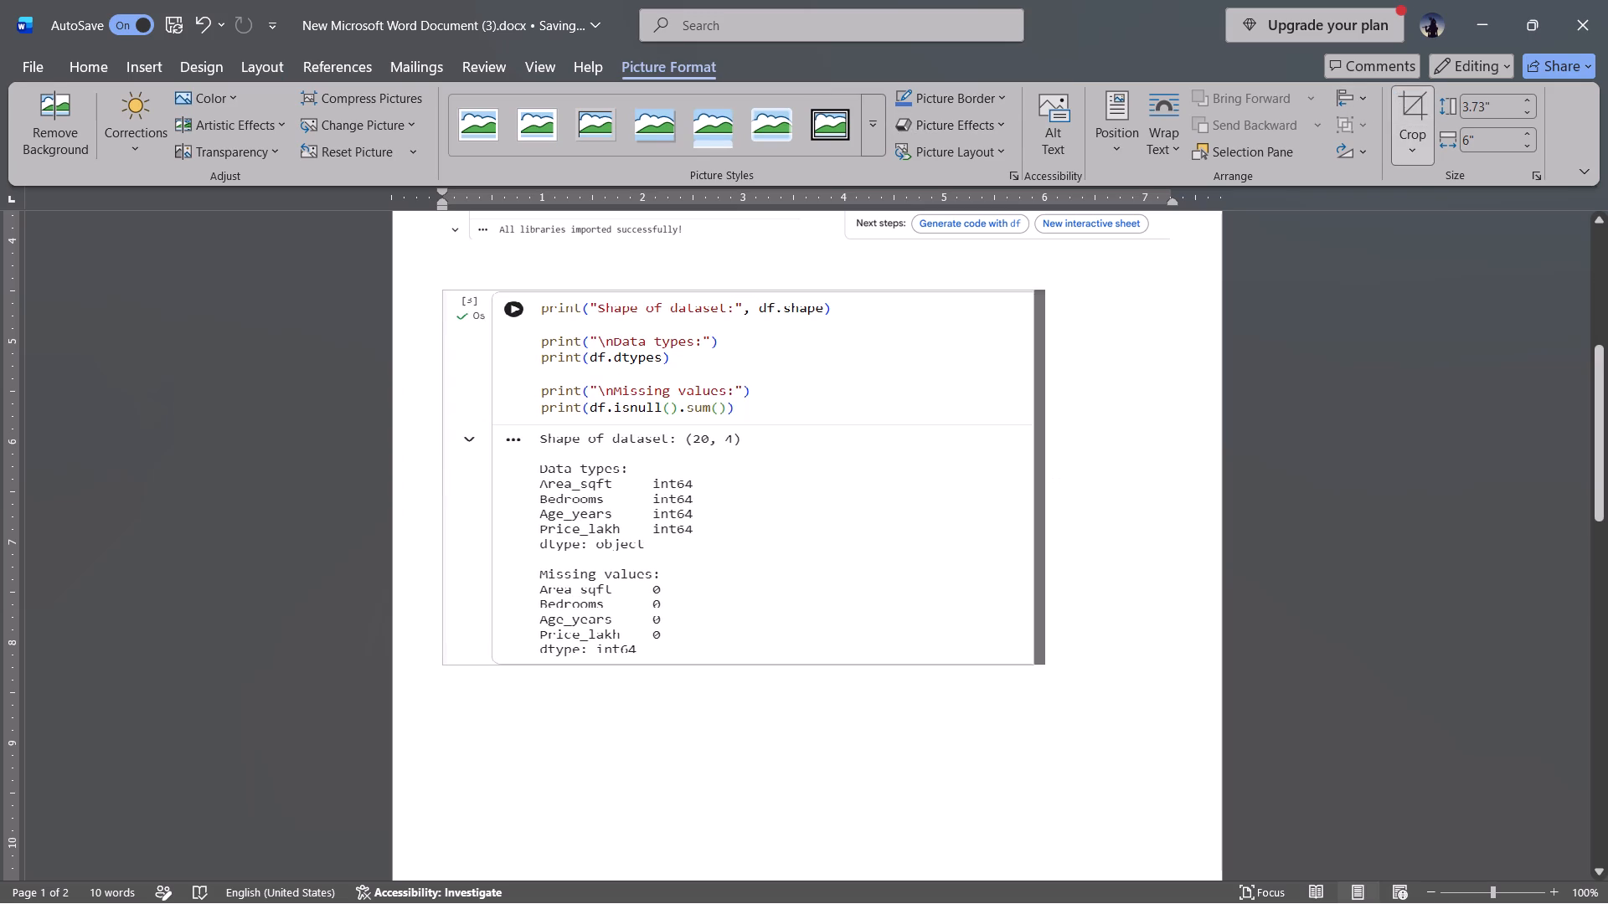
drag(1007, 478, 834, 464)
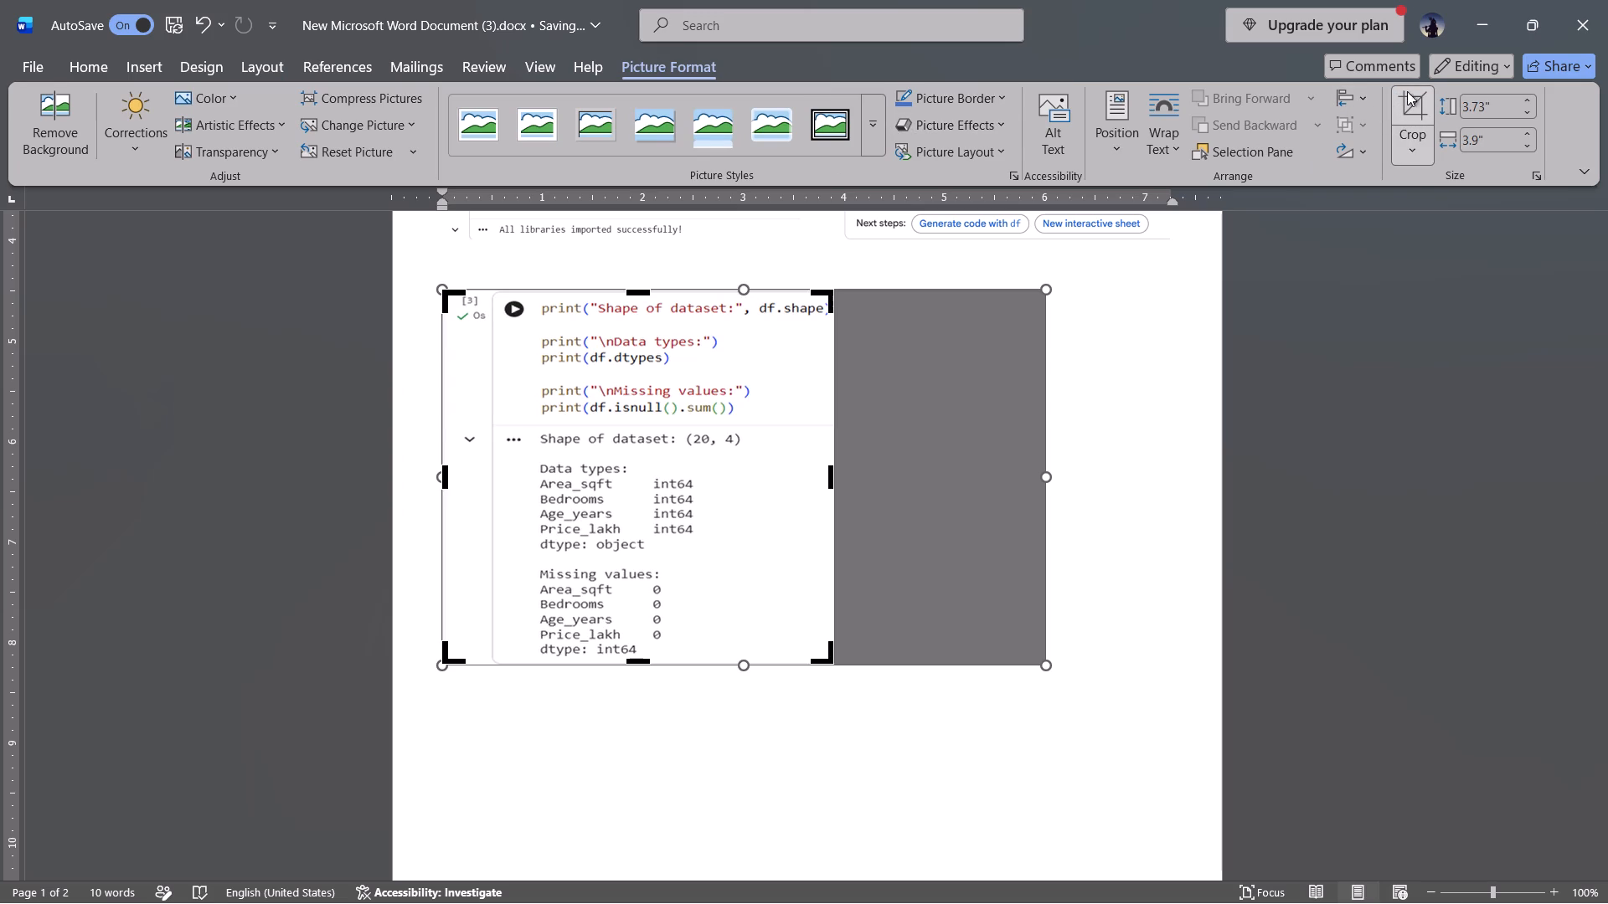
click(1411, 89)
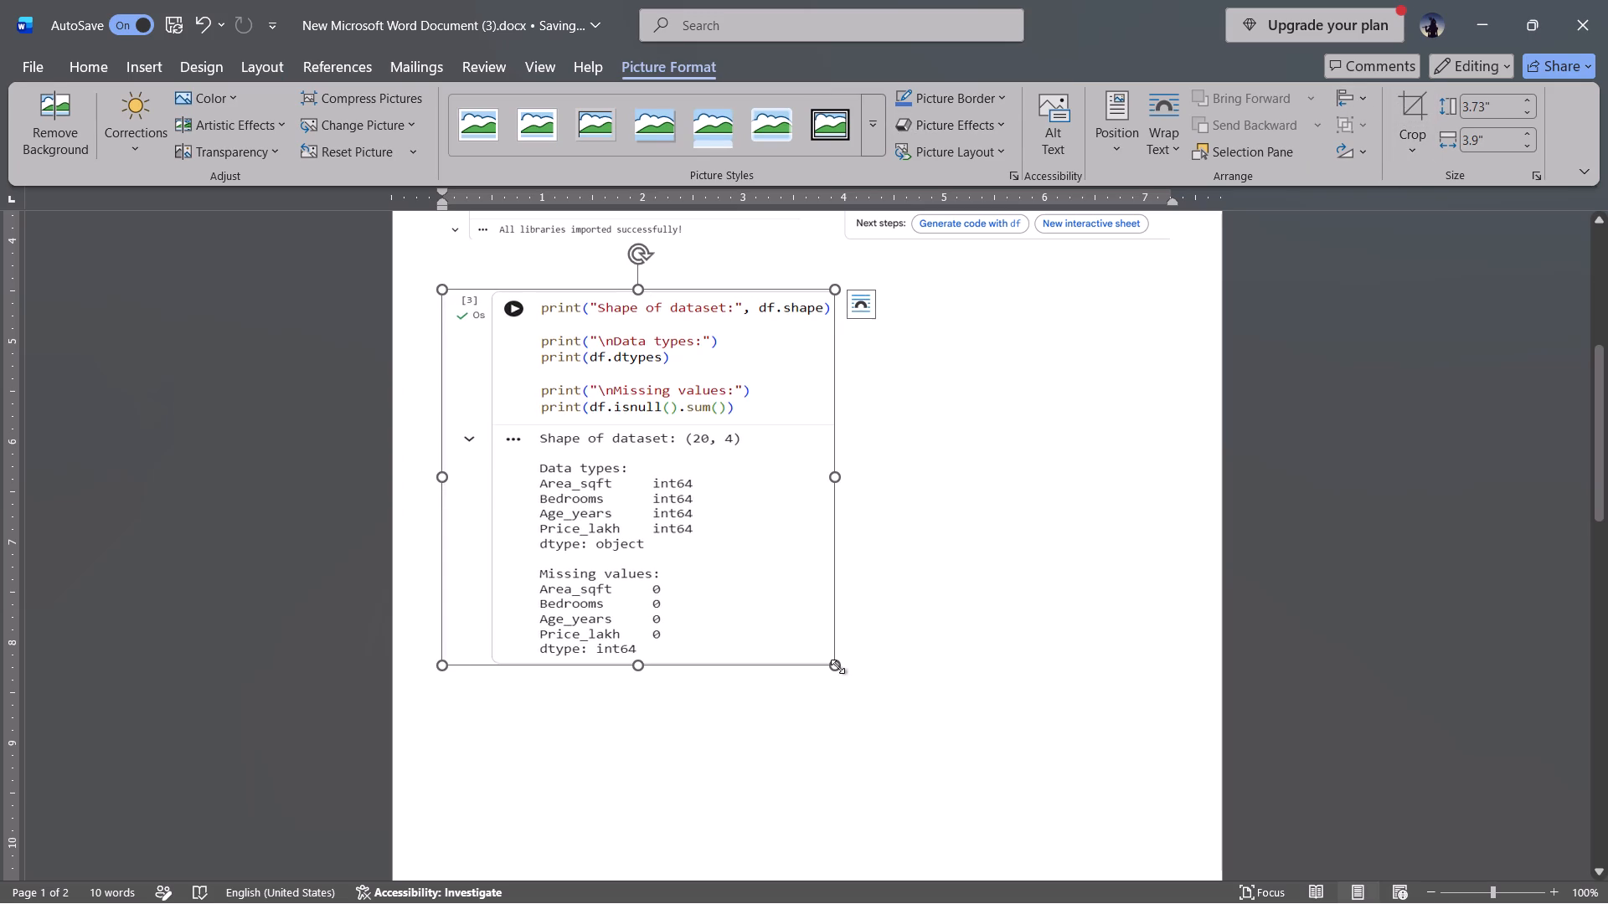
Scale the cropped dataset shape screenshot down to about 3.11 by 2.98 inches.
drag(837, 666, 733, 588)
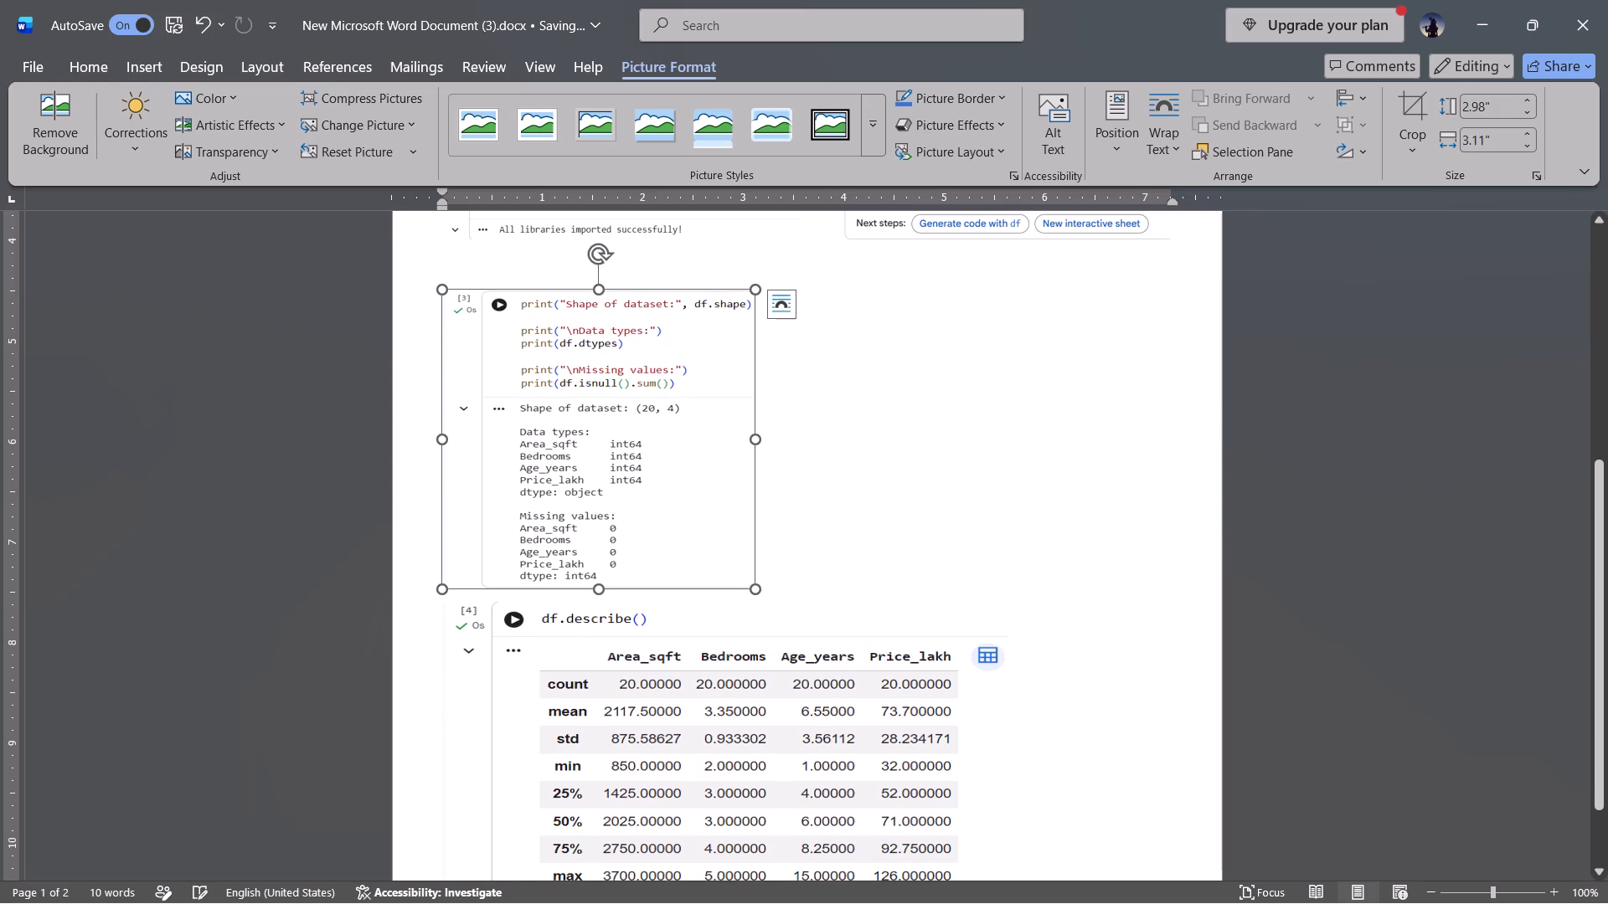
Enlarge the df.describe() screenshot slightly to about 5.78 by 3.05 inches, keeping it on the first page.
scroll(733, 588, up, 1)
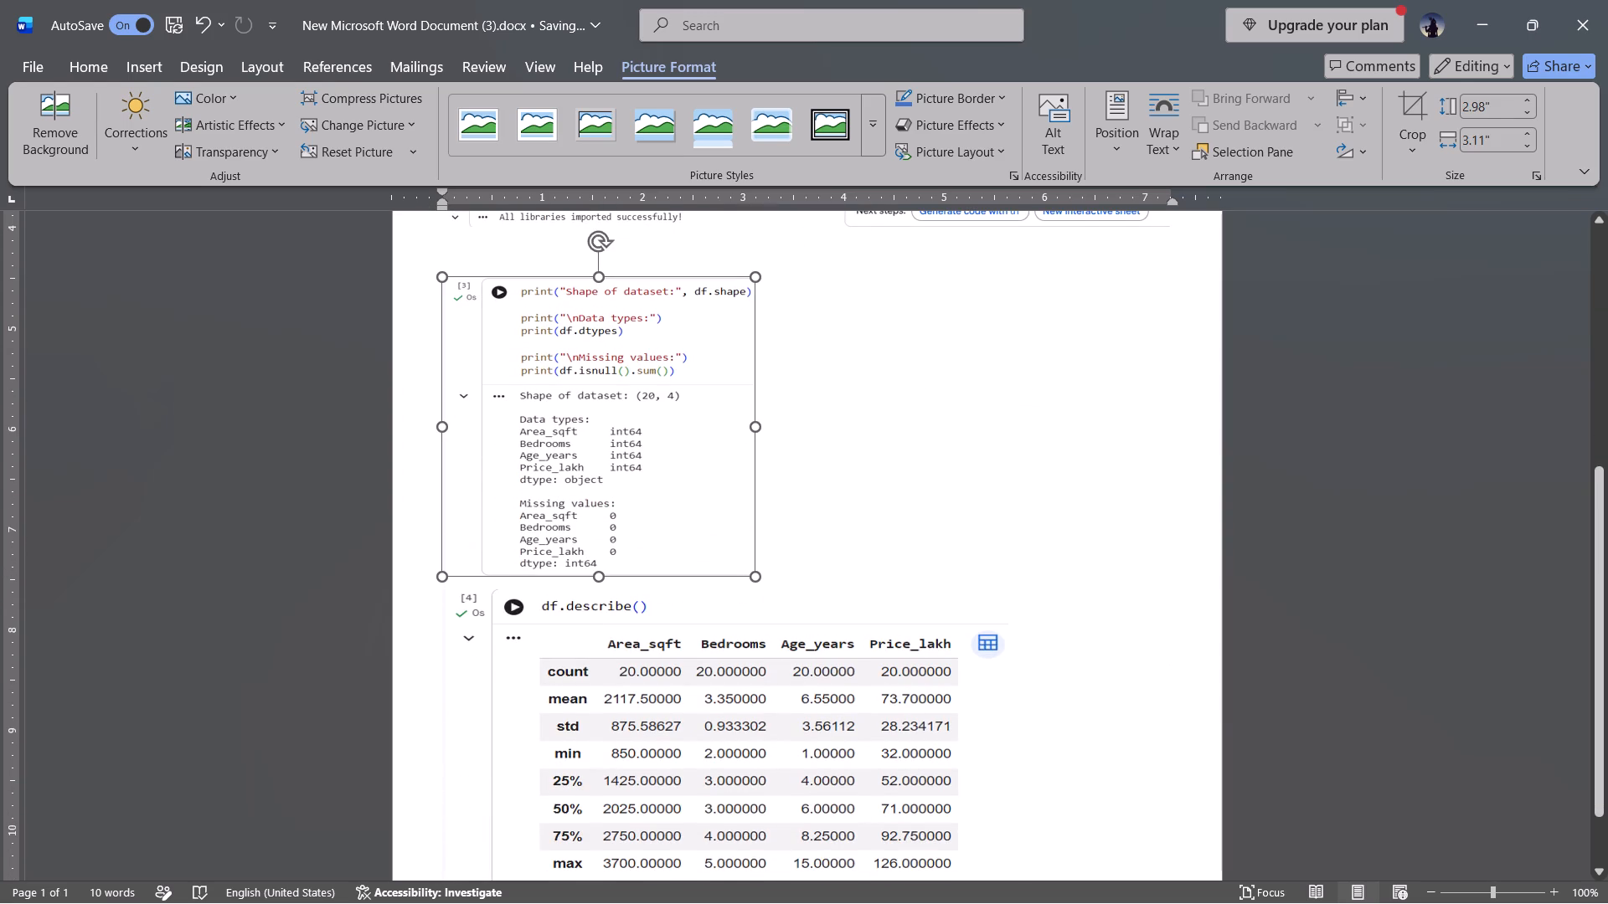
click(748, 687)
scroll(748, 687, down, 1)
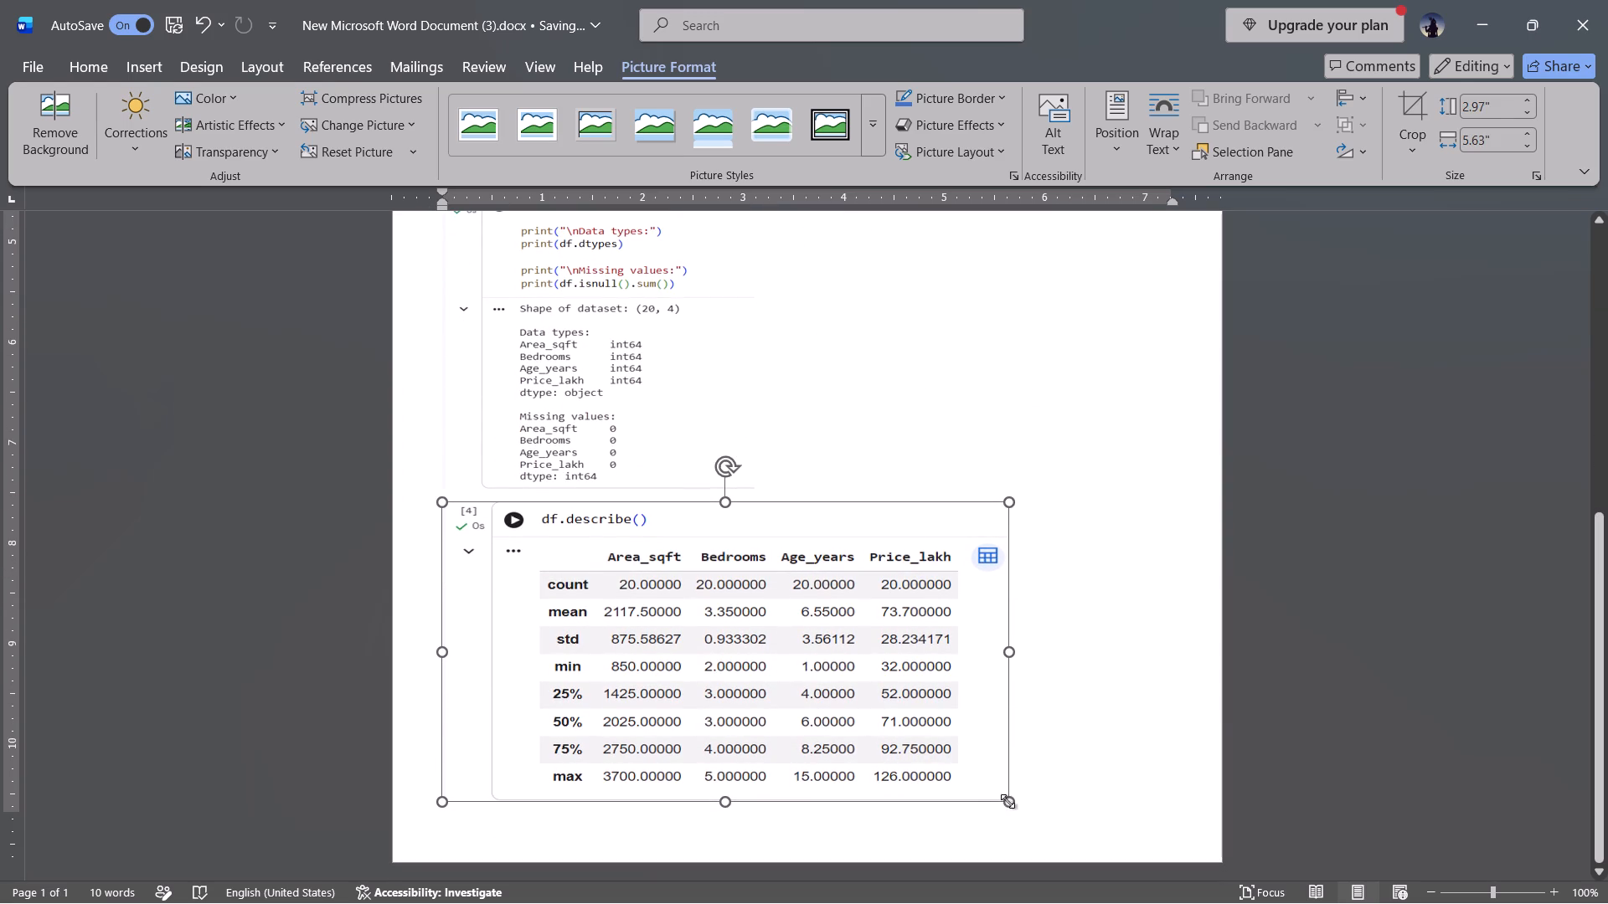
drag(1012, 803, 1023, 751)
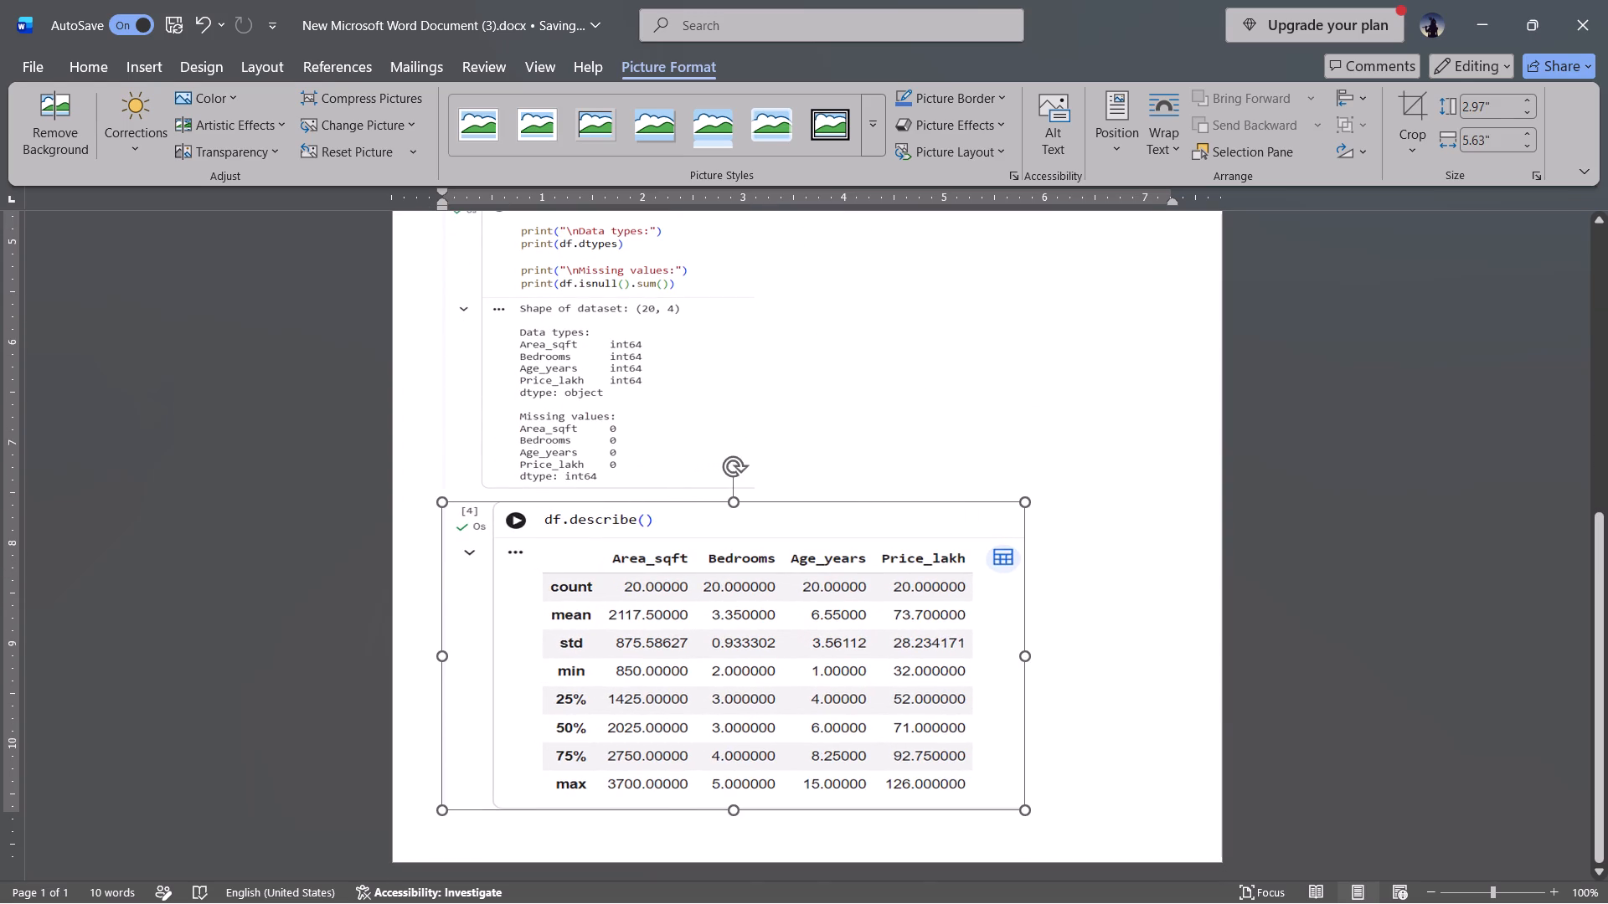
drag(1023, 751, 1023, 751)
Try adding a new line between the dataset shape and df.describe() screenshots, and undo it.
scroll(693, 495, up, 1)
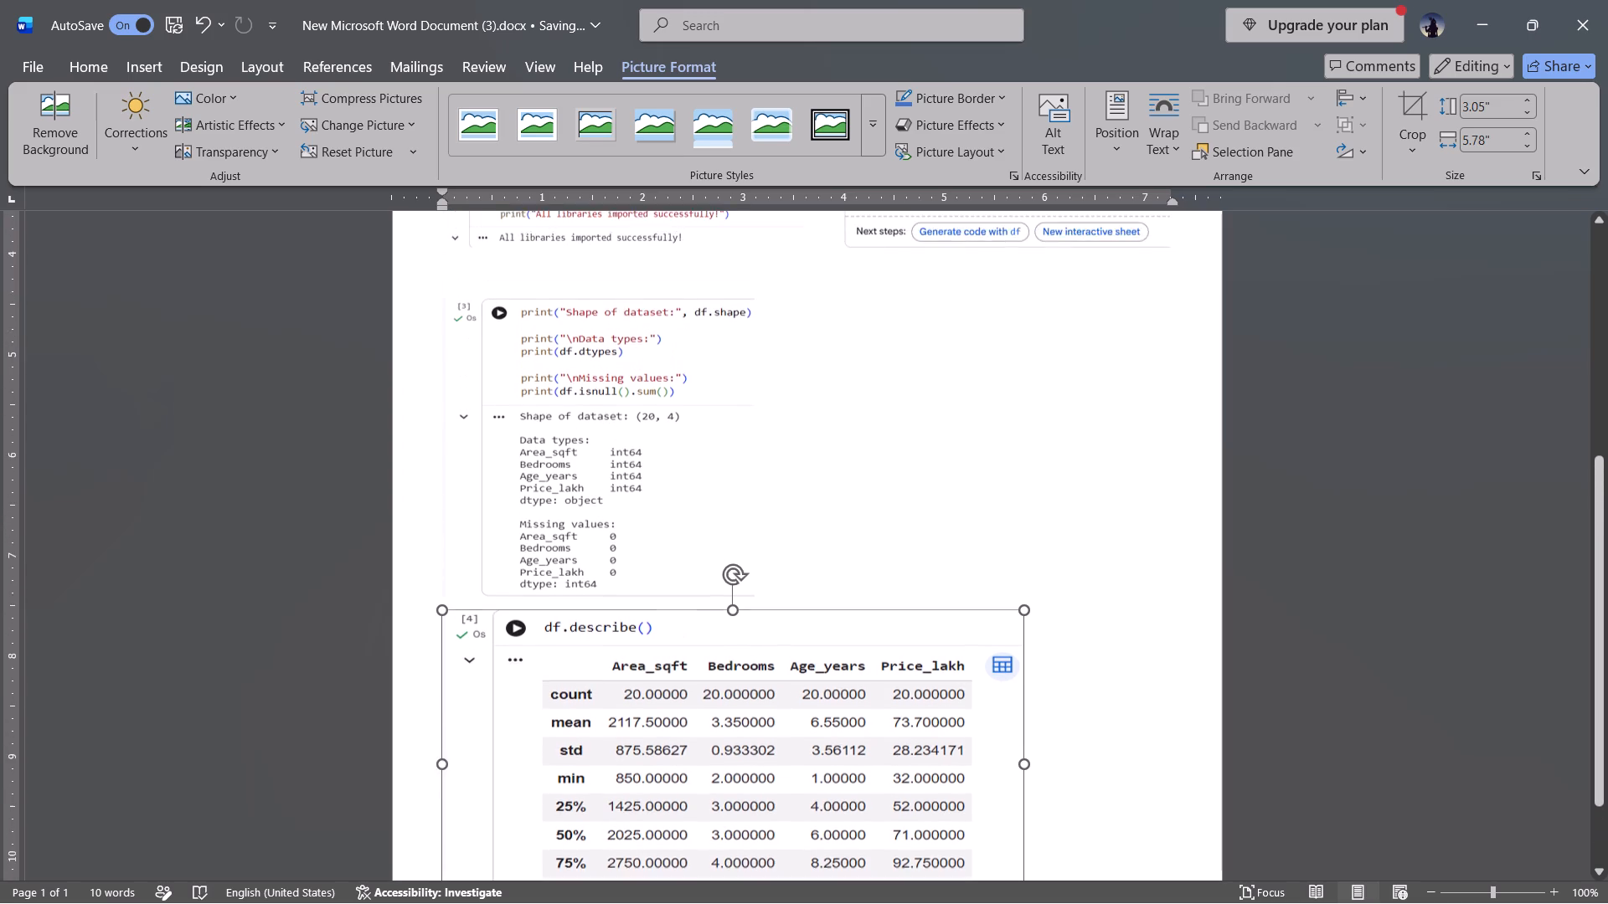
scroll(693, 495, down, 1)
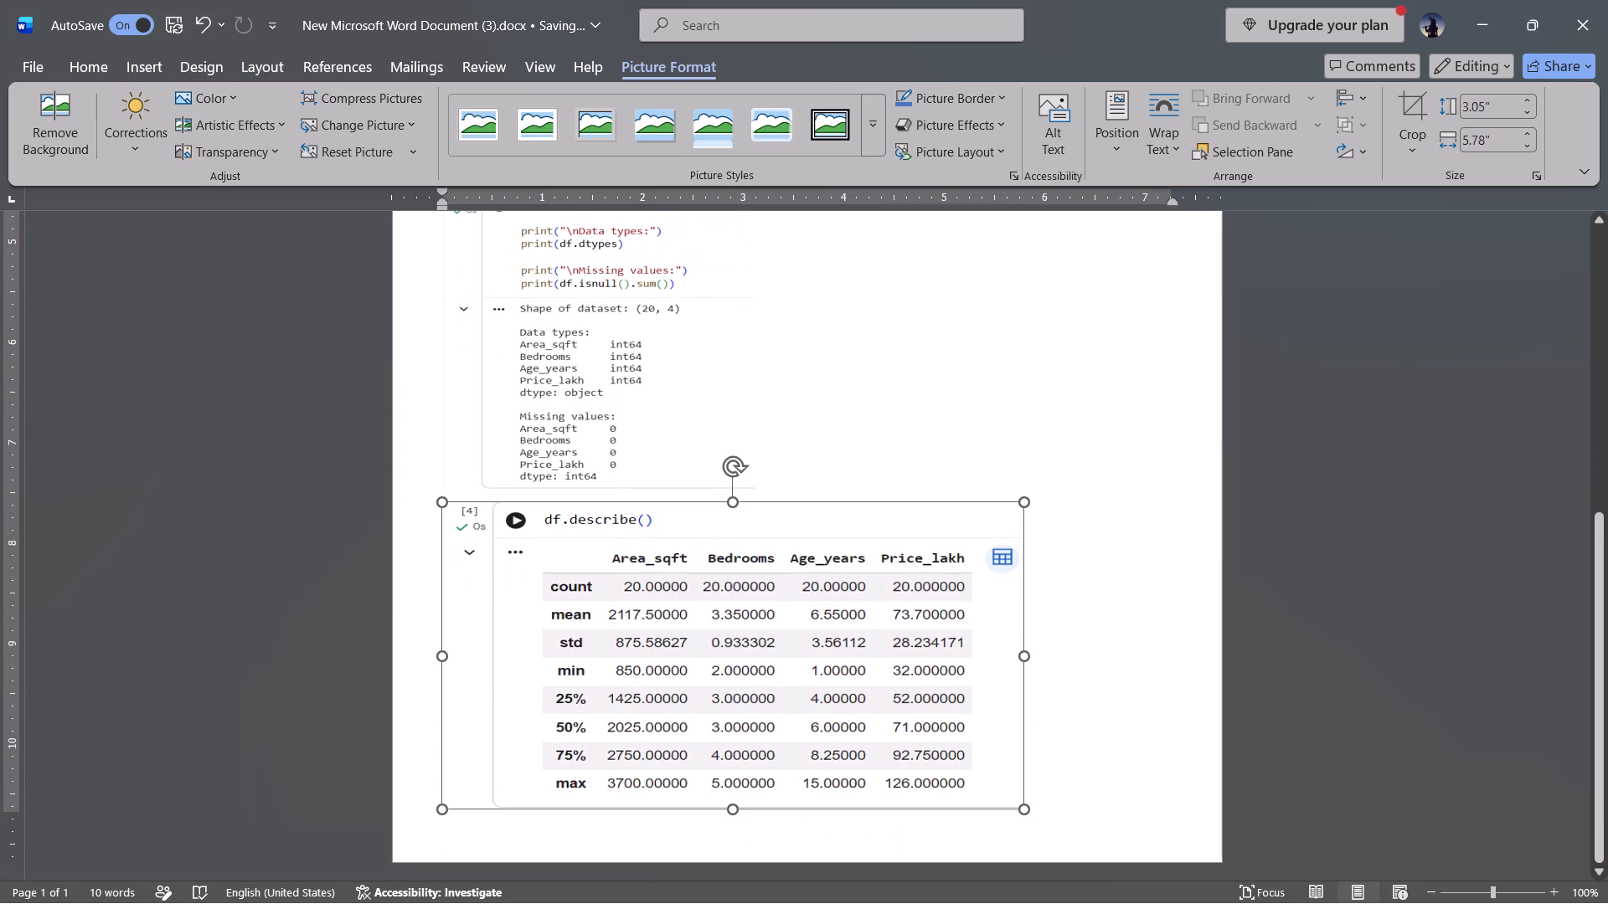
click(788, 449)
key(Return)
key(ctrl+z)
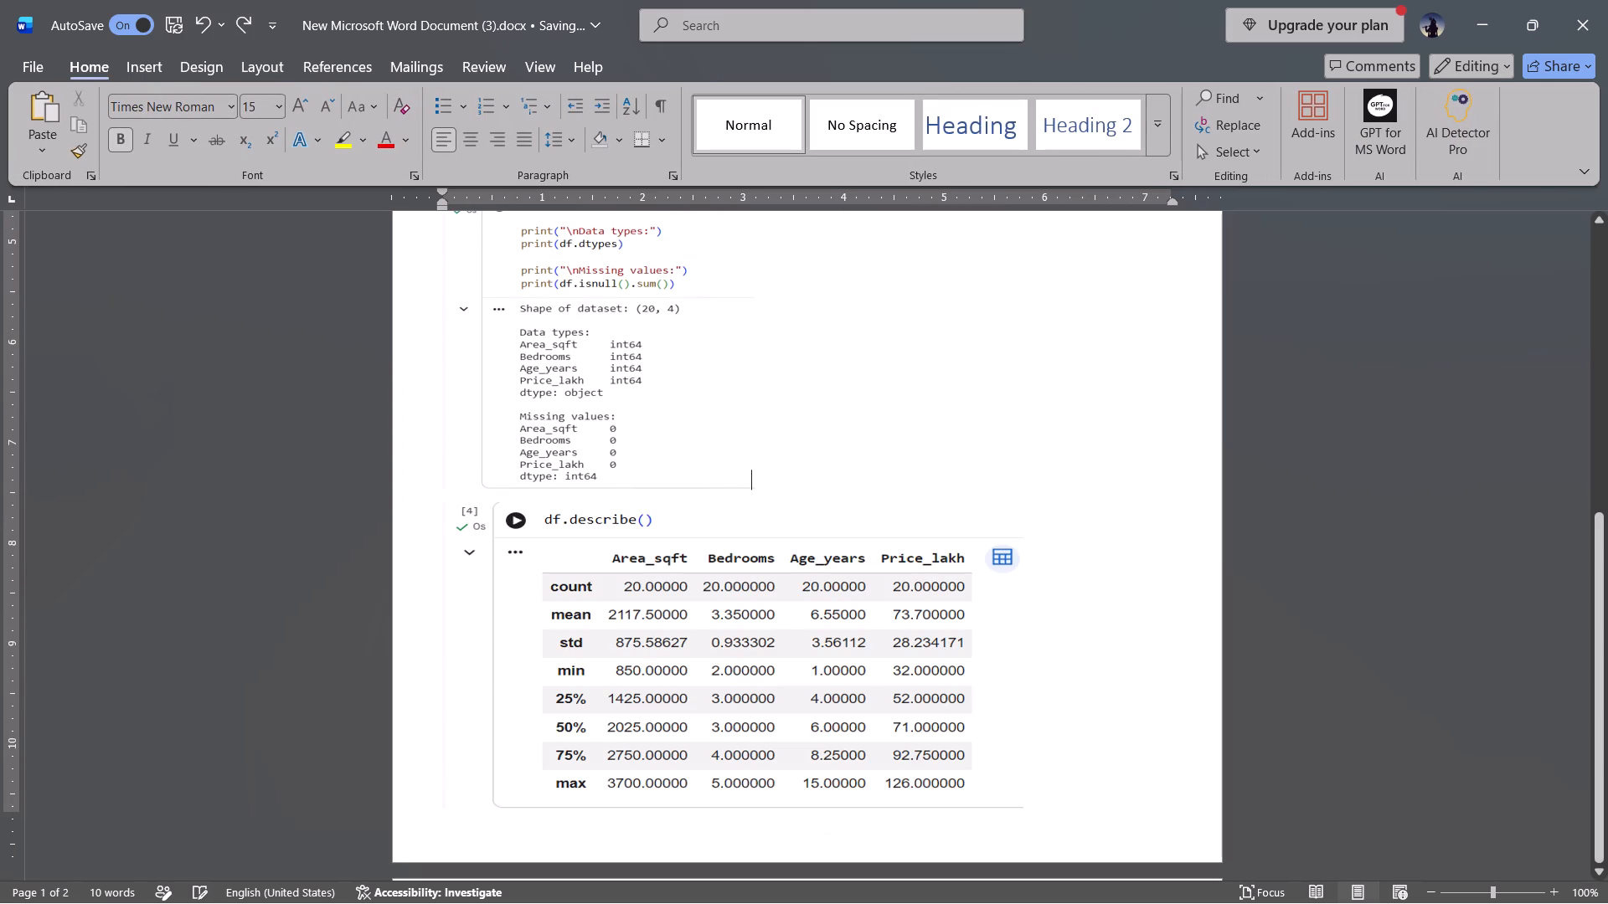
Add a new line below the df.describe() screenshot.
scroll(825, 471, up, 1)
scroll(825, 471, down, 1)
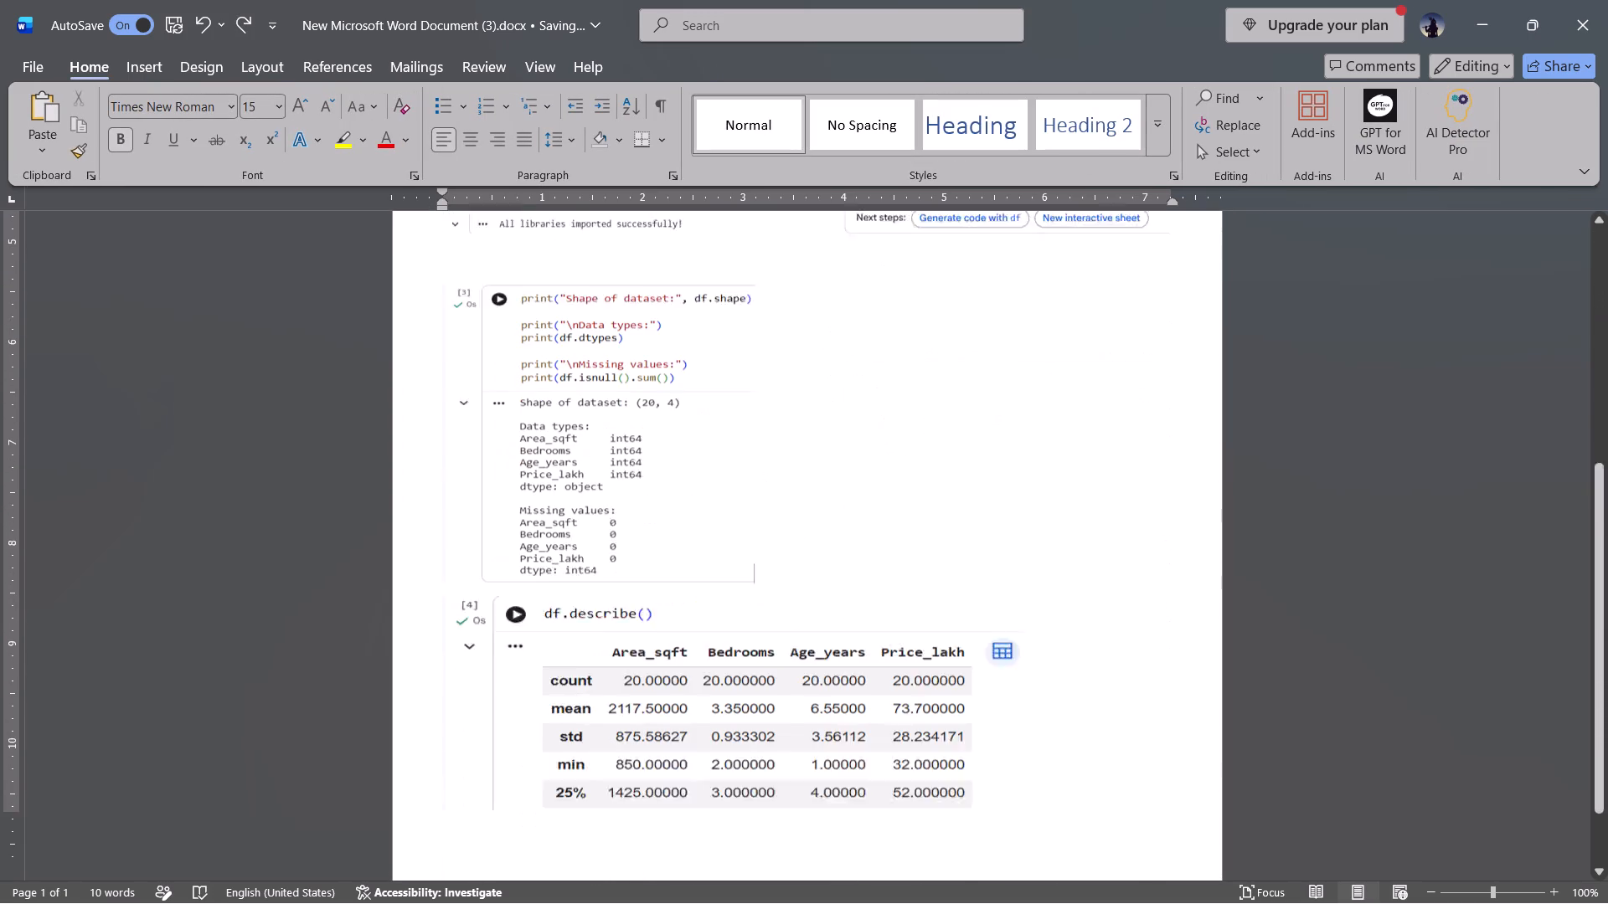
scroll(825, 471, down, 1)
click(1050, 795)
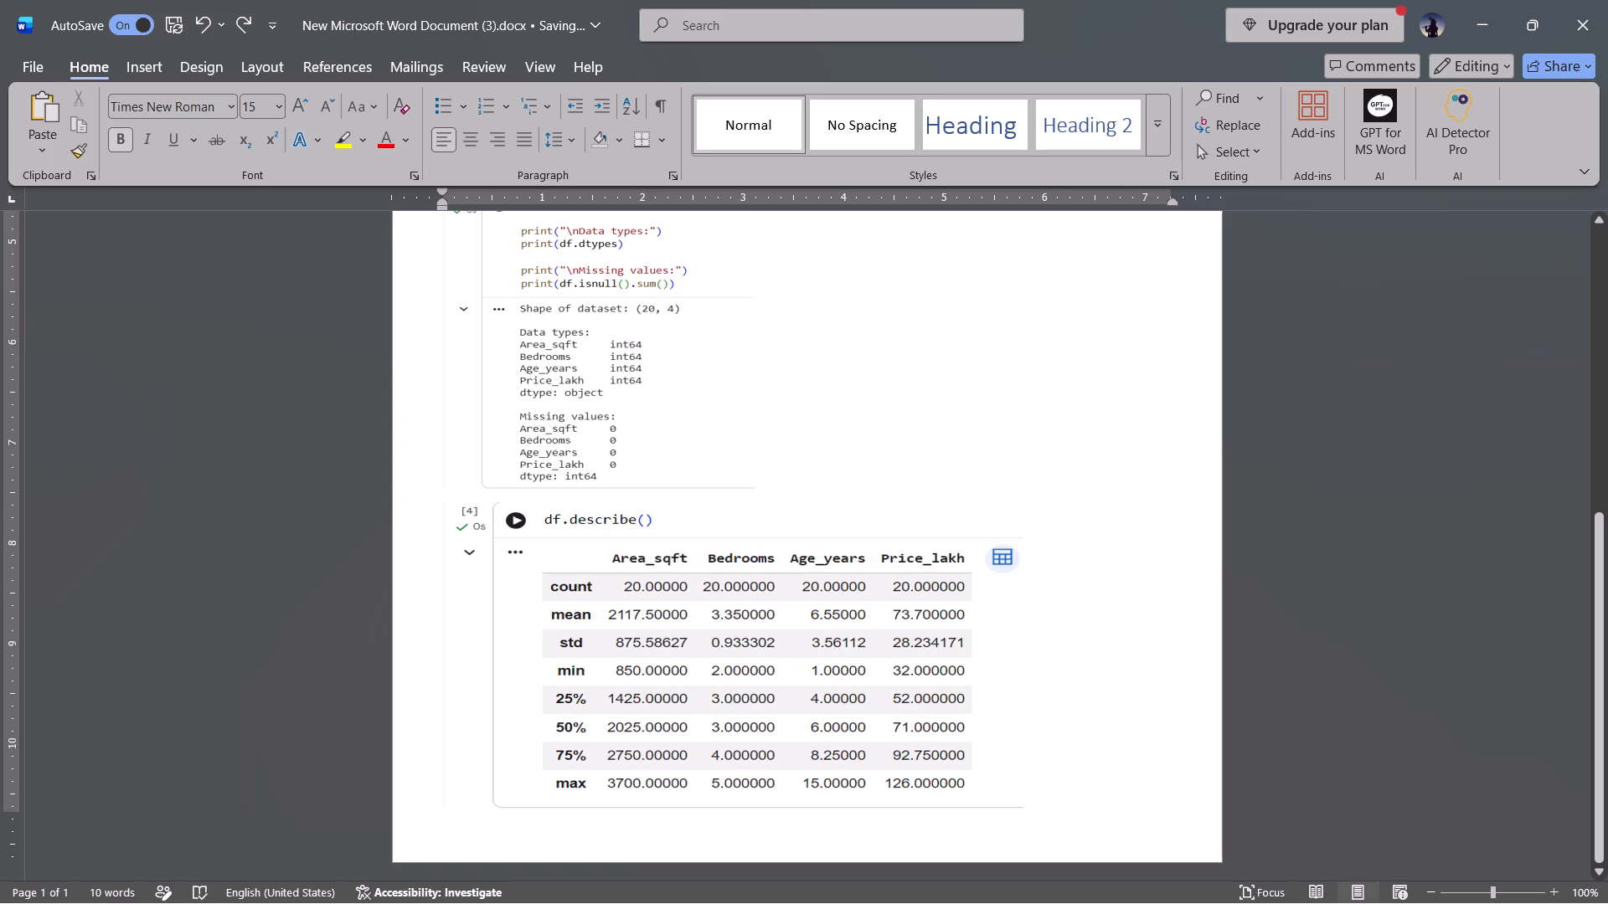
key(Return)
Capture the House Area vs House Price scatter plot cell with its output in Colab and paste it into the Word document.
key(alt+Tab)
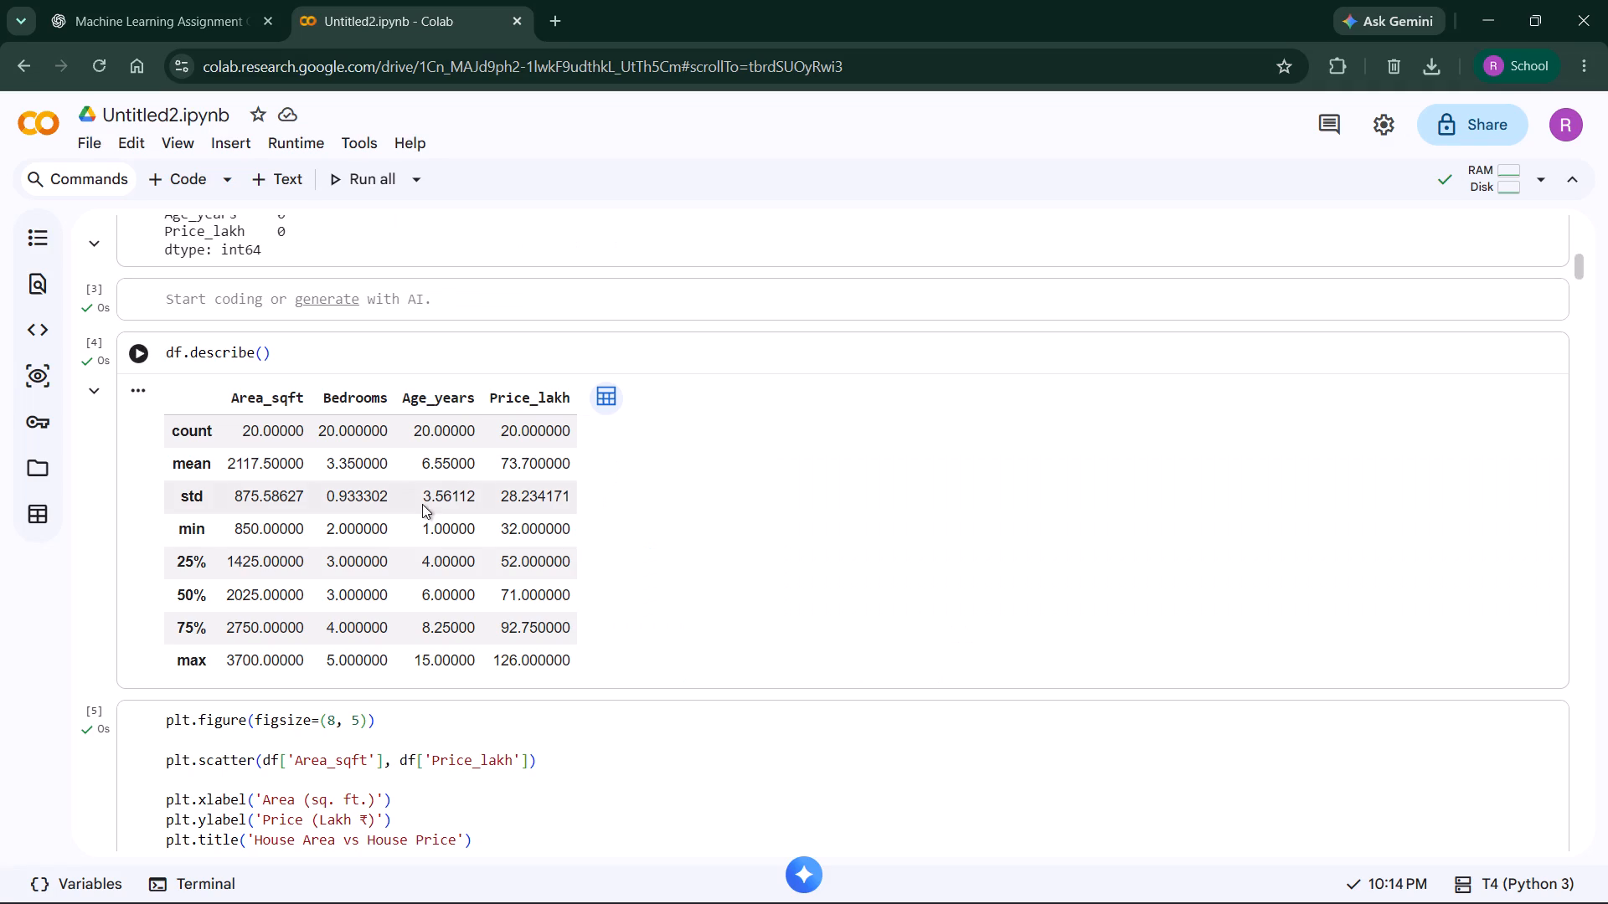
scroll(422, 504, down, 4)
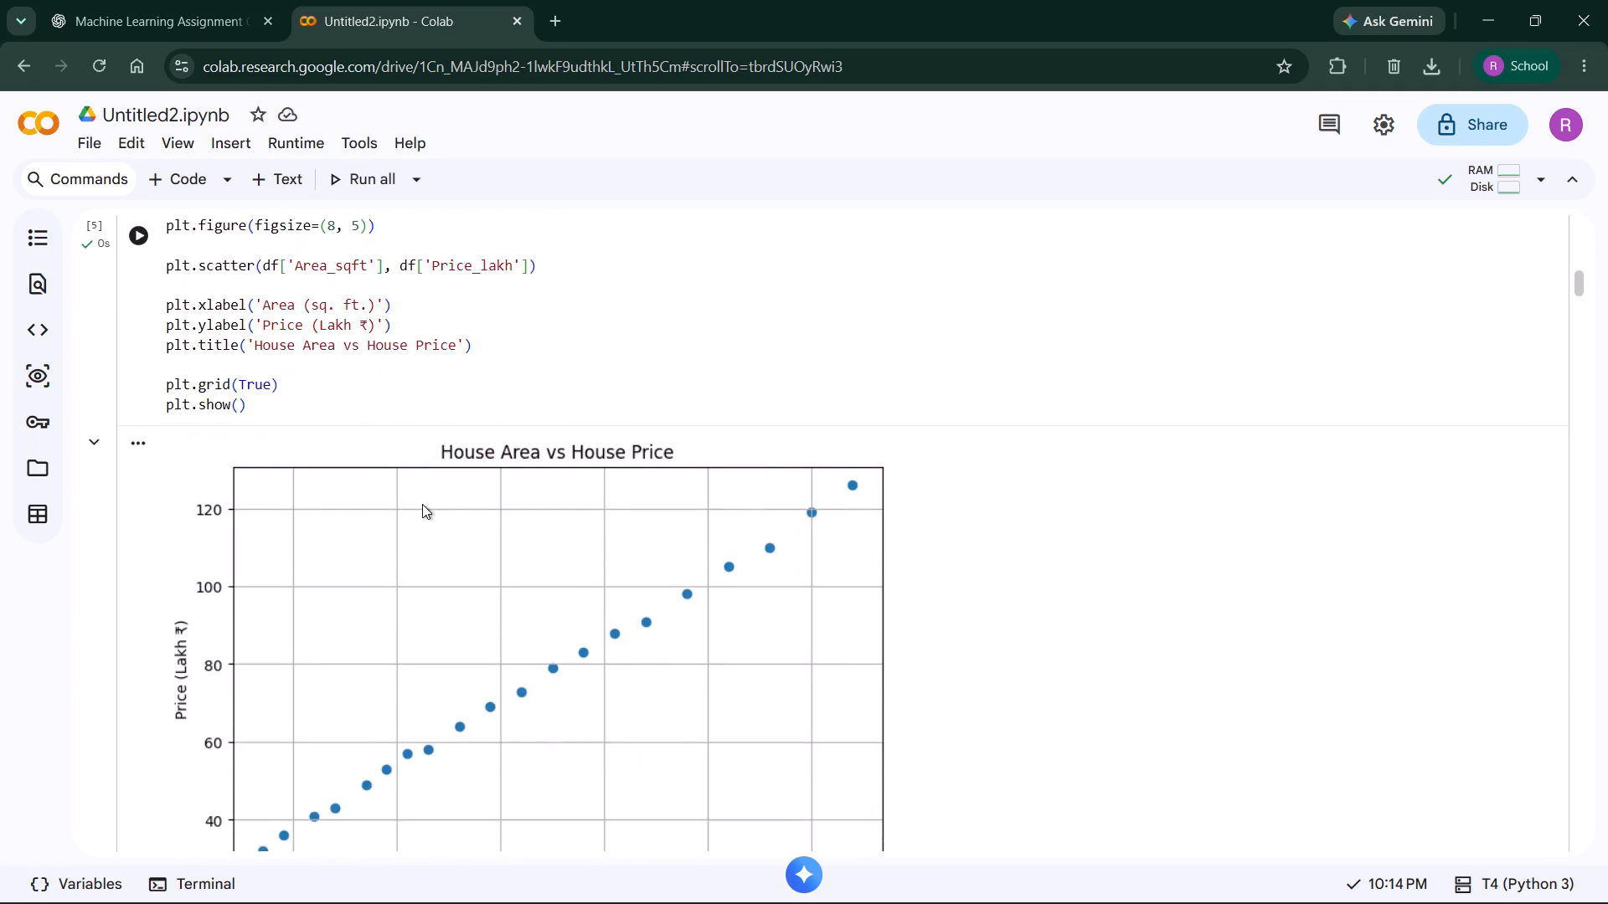
key(ctrl+minus)
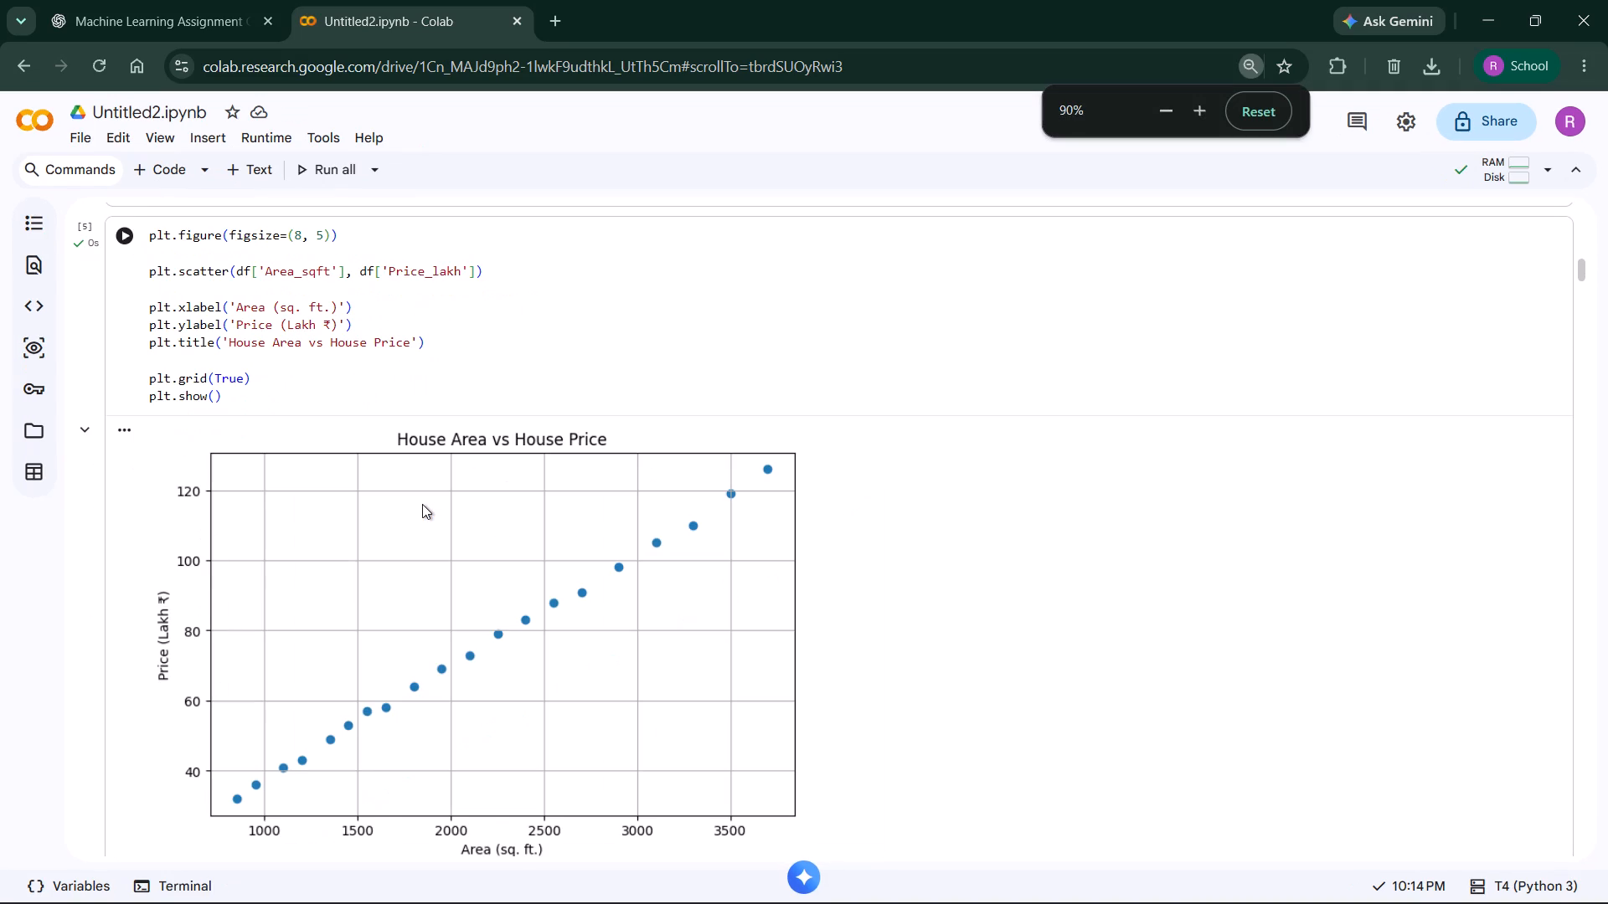
key(ctrl+minus)
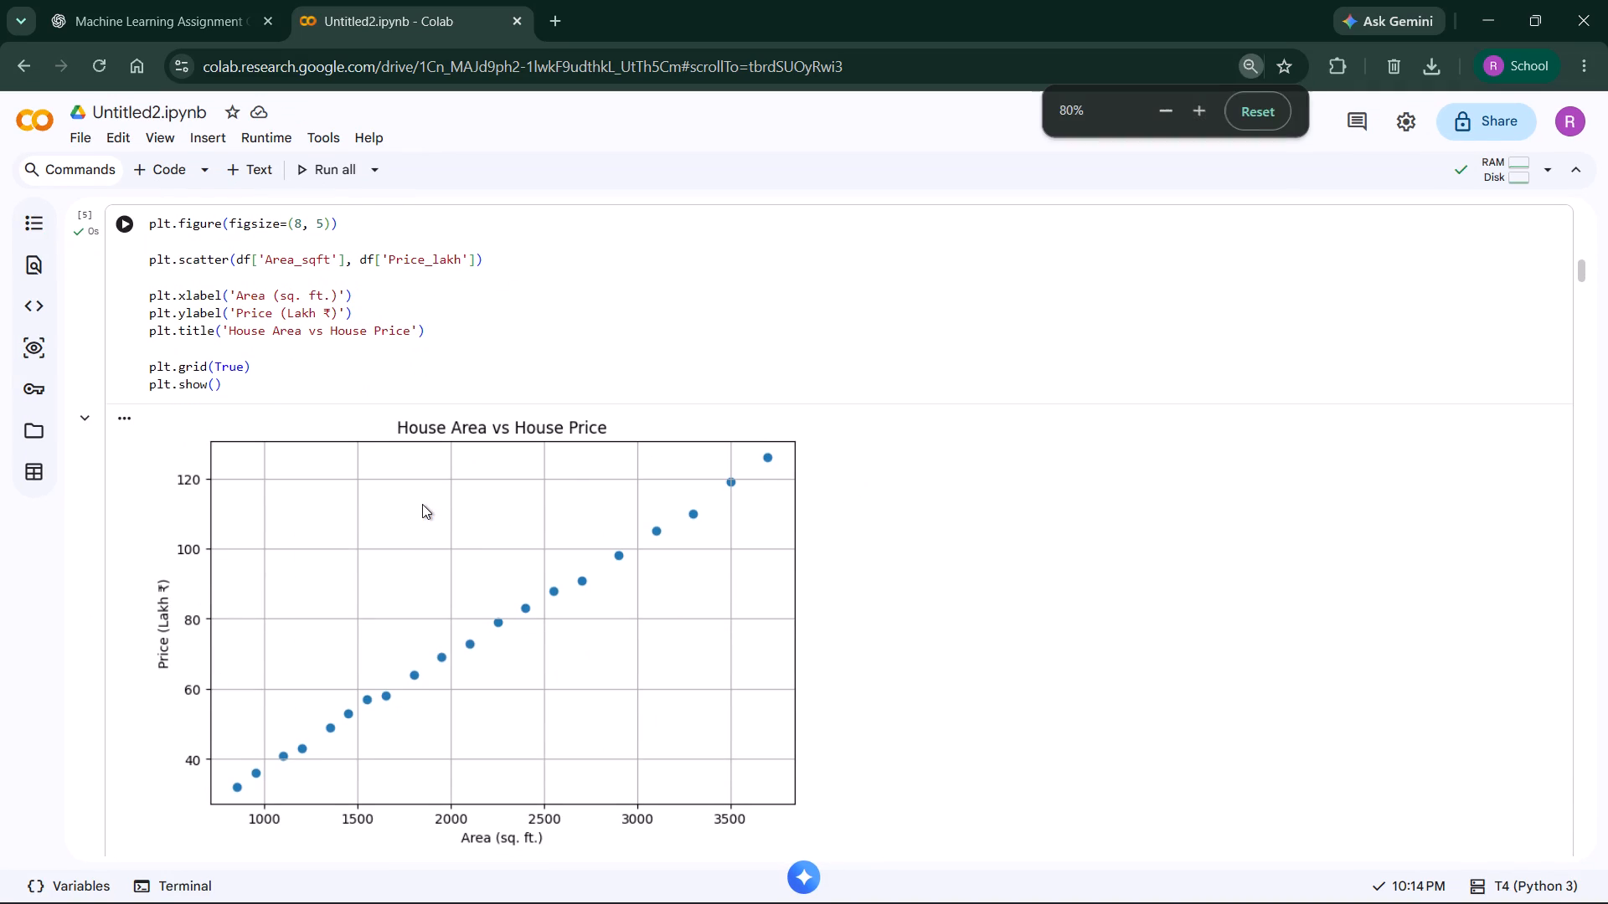
scroll(422, 504, up, 1)
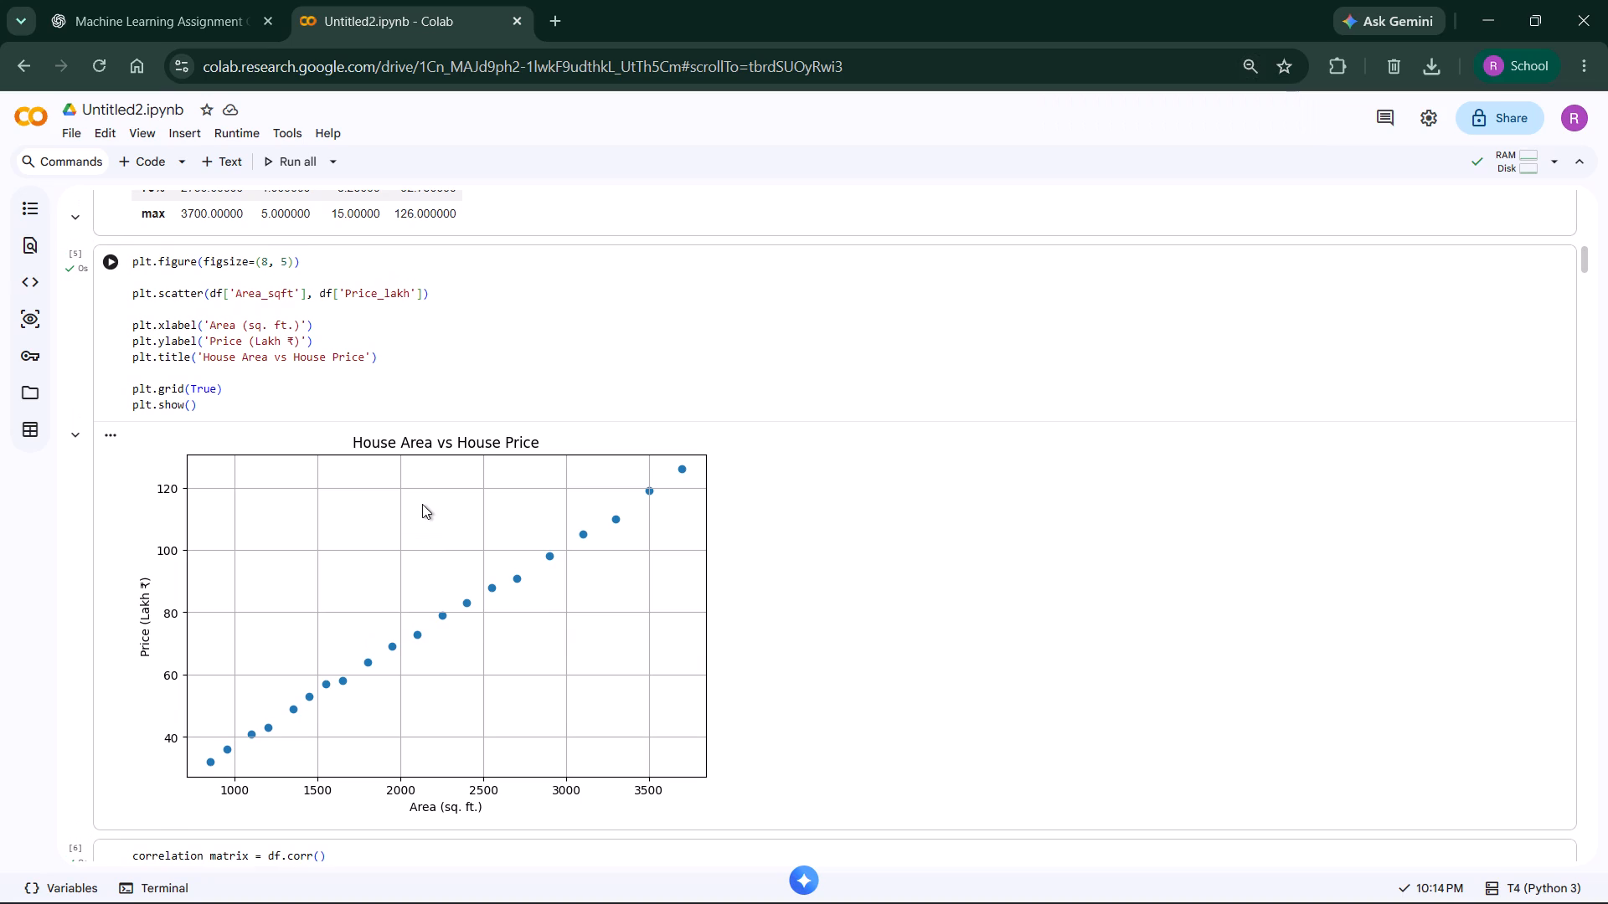
key(Print)
drag(59, 244, 723, 848)
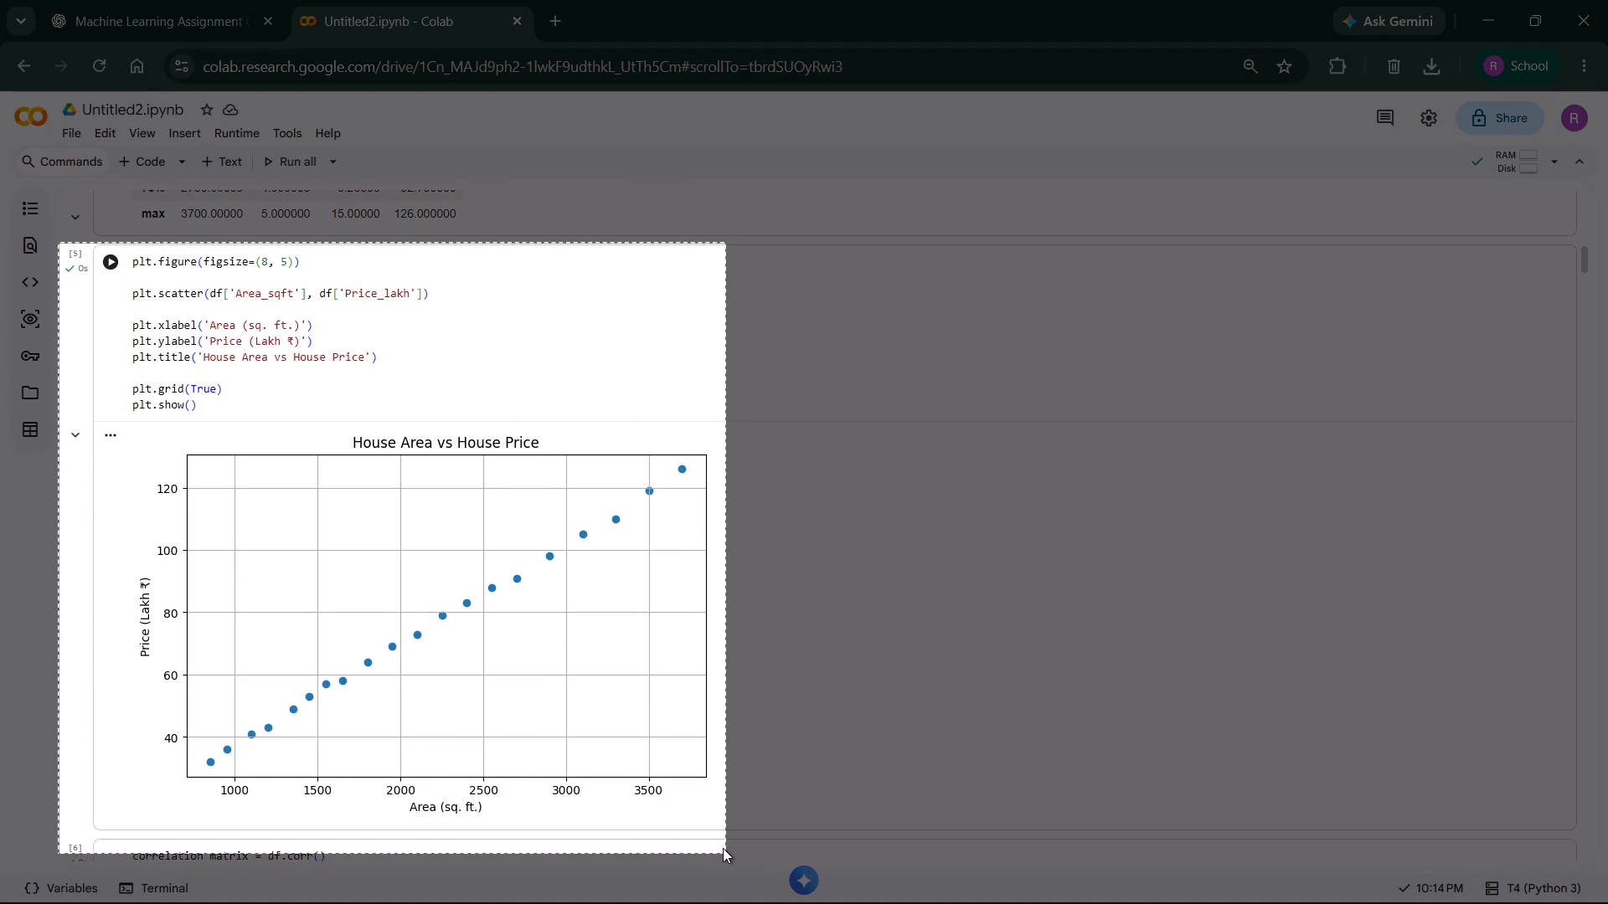
drag(723, 848, 722, 830)
key(alt+Tab)
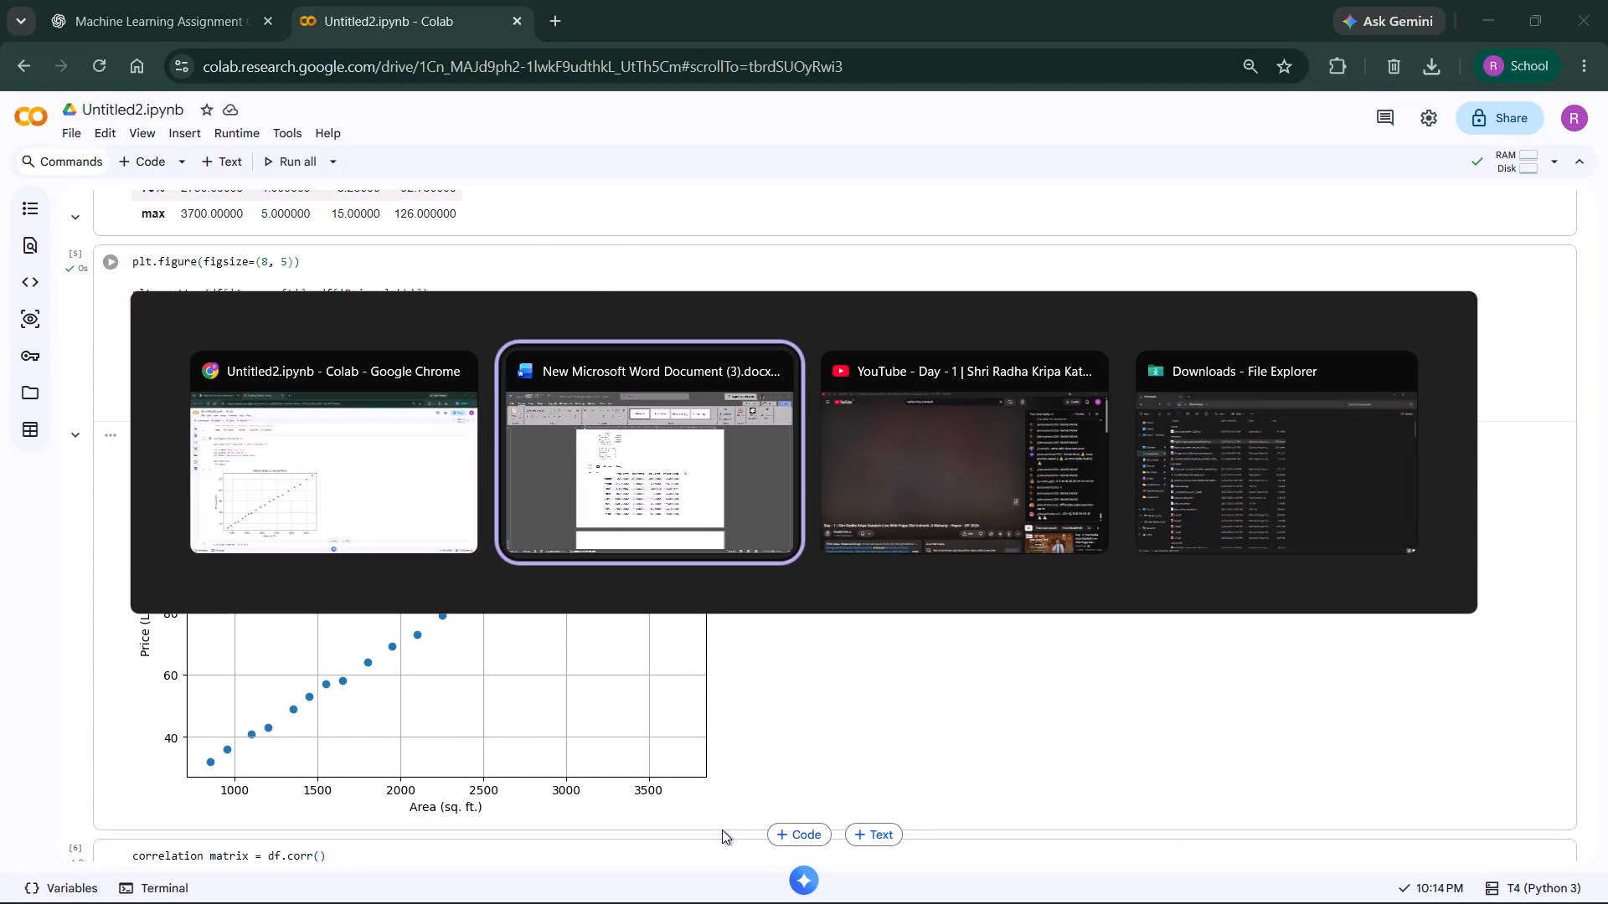
key(ctrl+v)
Scale the scatter plot screenshot down to about 6.2 by 4.9 inches and start a new line below it.
click(849, 722)
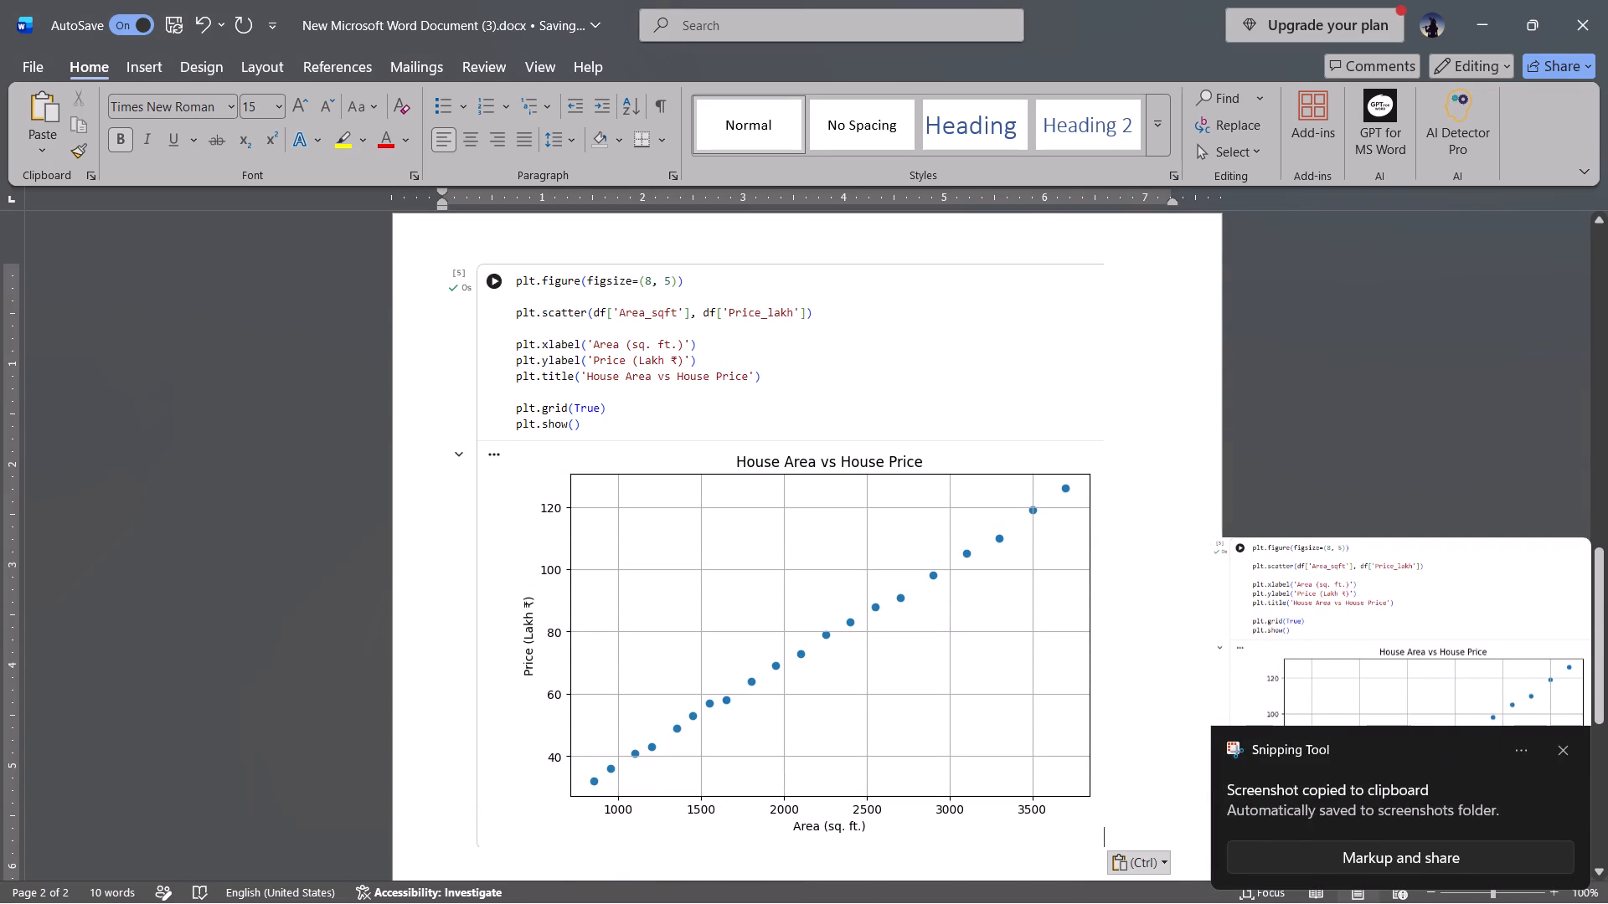
drag(1109, 845, 1027, 732)
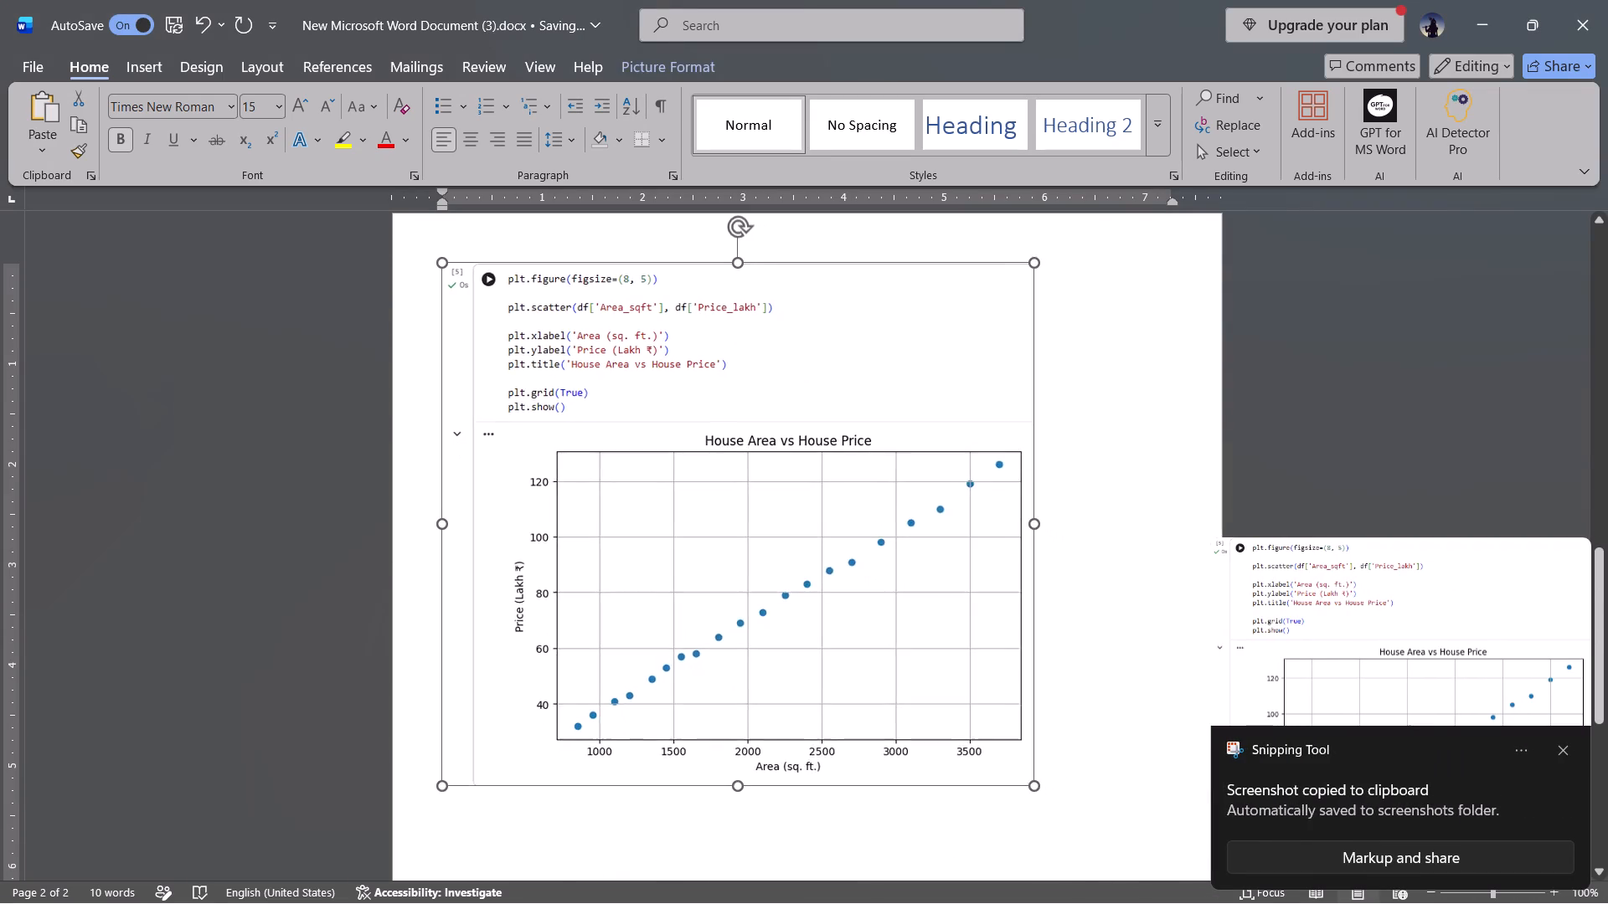
drag(1027, 732, 1002, 718)
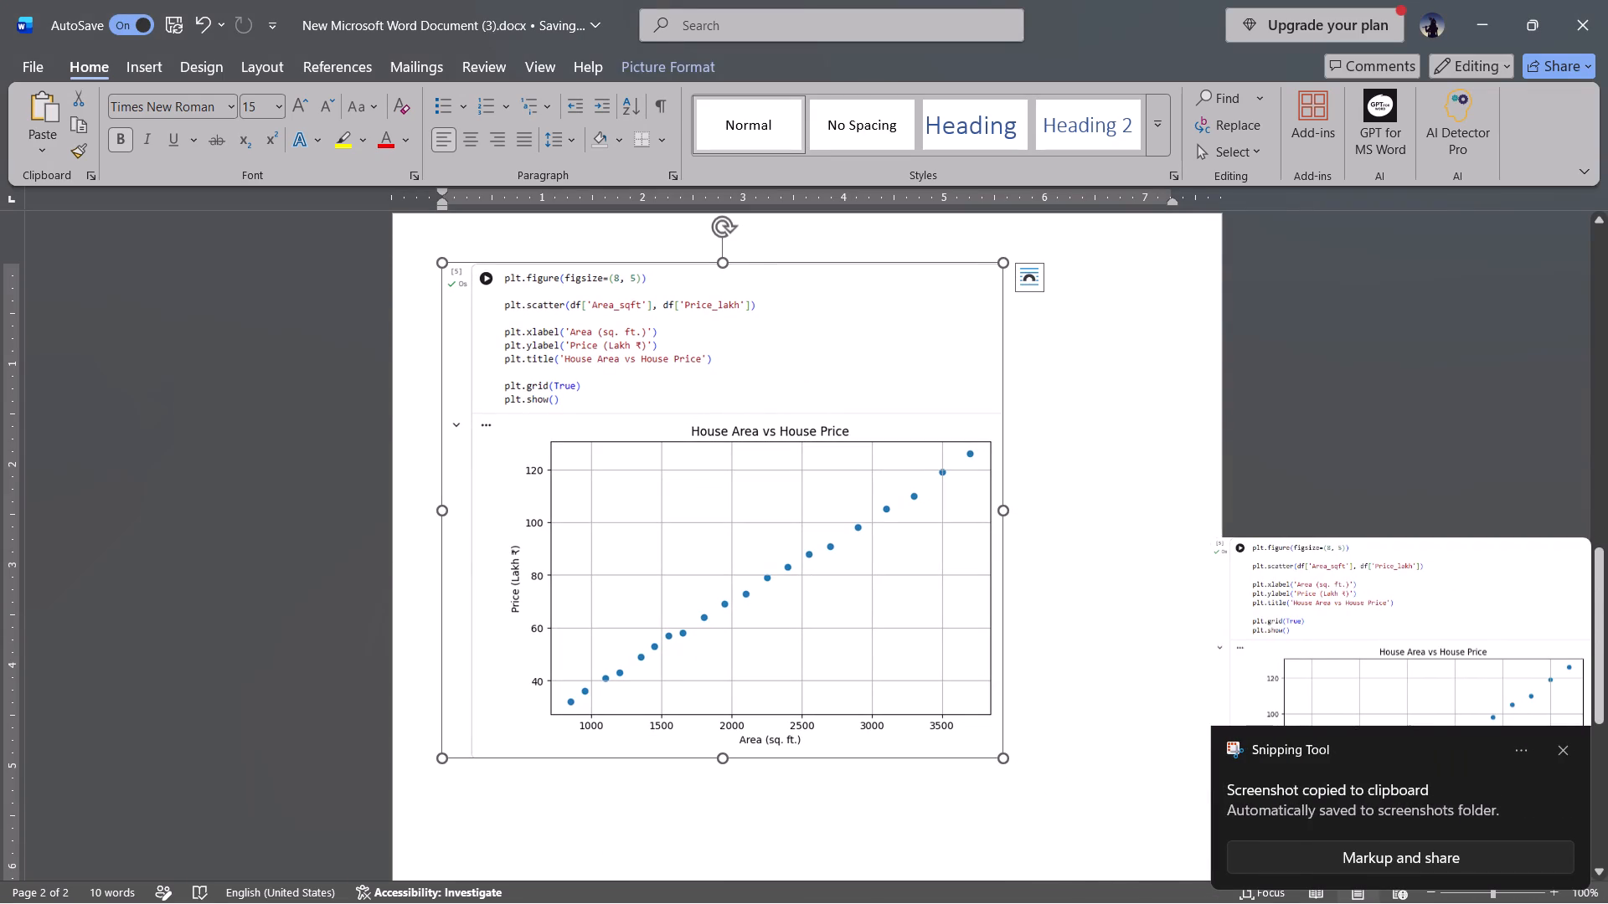
click(1003, 516)
click(1003, 510)
drag(1003, 510, 1042, 511)
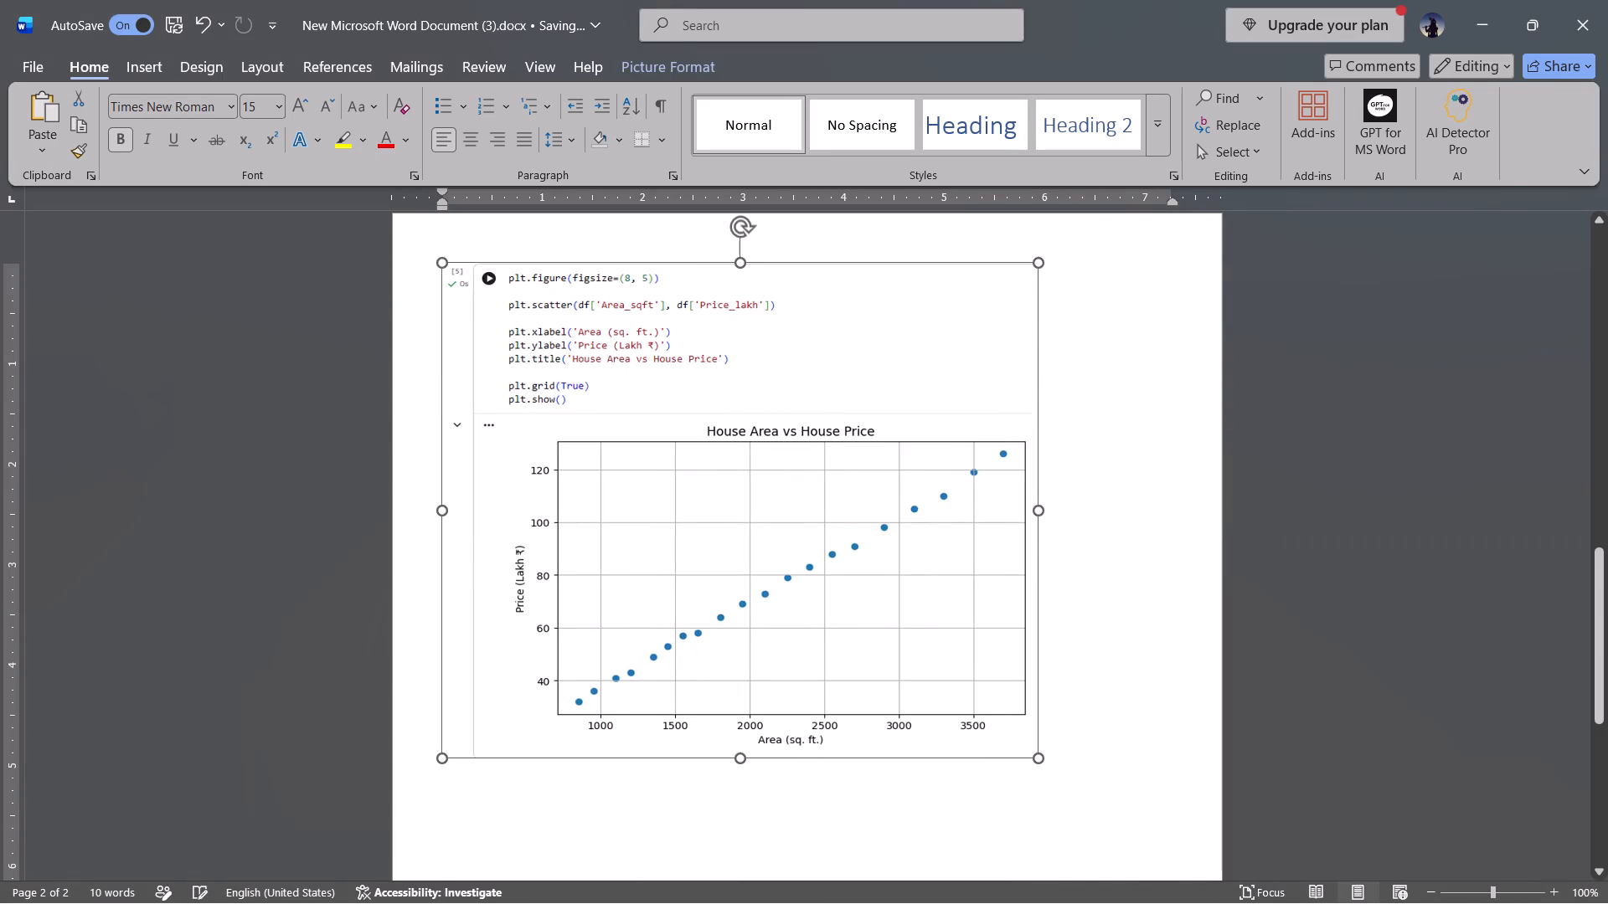
drag(1042, 511, 1067, 511)
click(1144, 747)
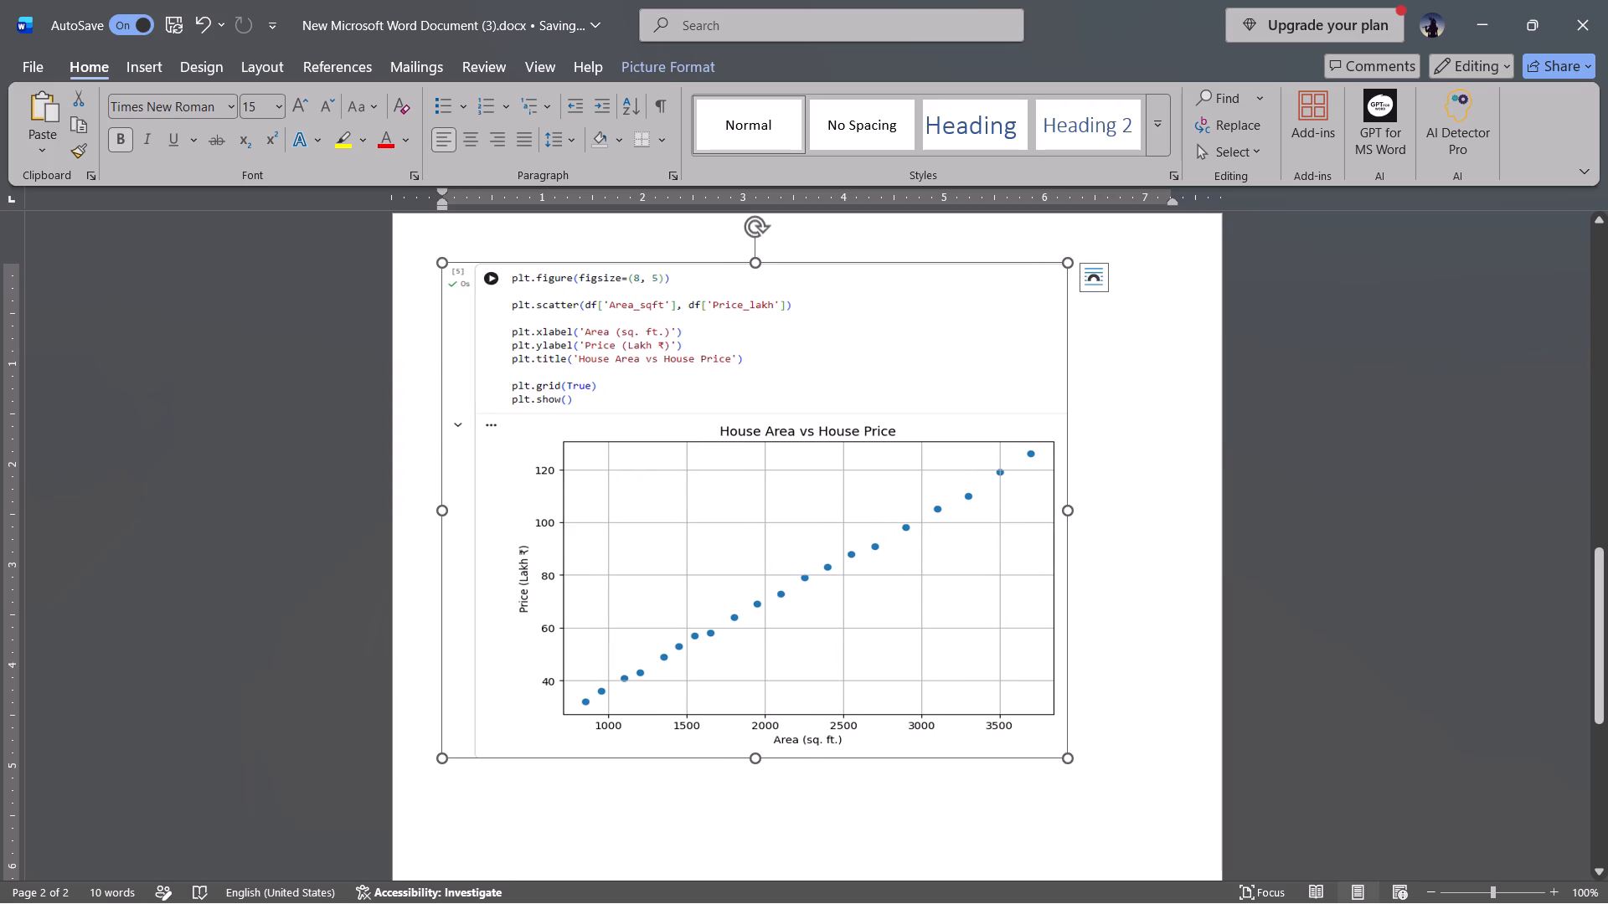
key(Return)
Capture the correlation heatmap cell with its full output in Colab and paste it below the scatter plot in Word.
key(alt+Tab)
scroll(598, 602, down, 1)
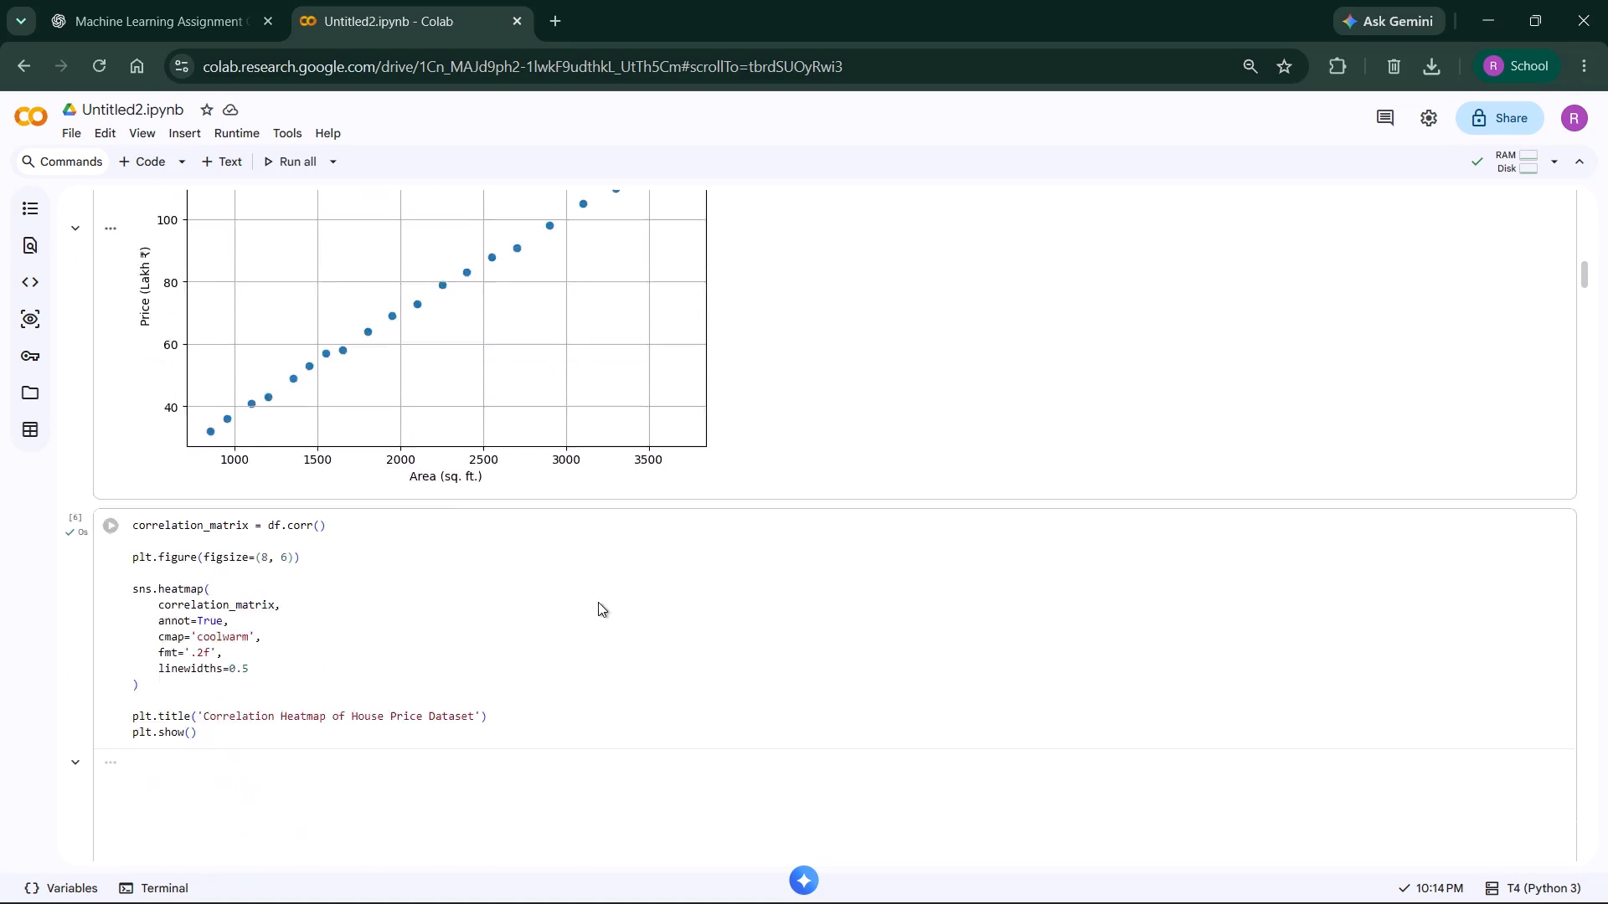
scroll(598, 602, down, 2)
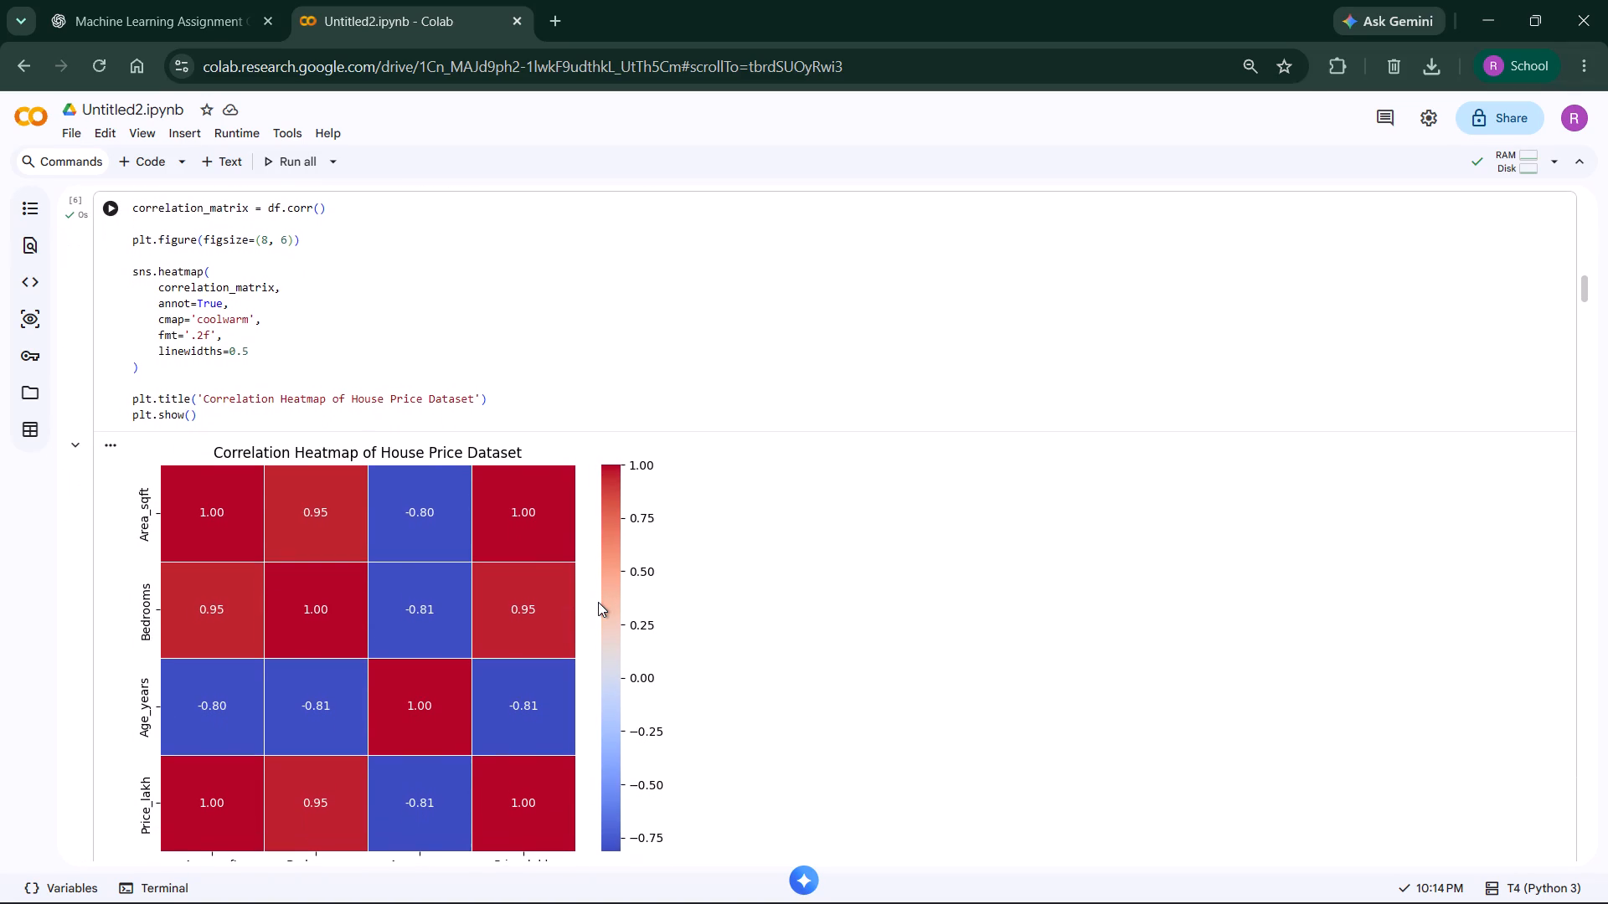
scroll(598, 602, down, 1)
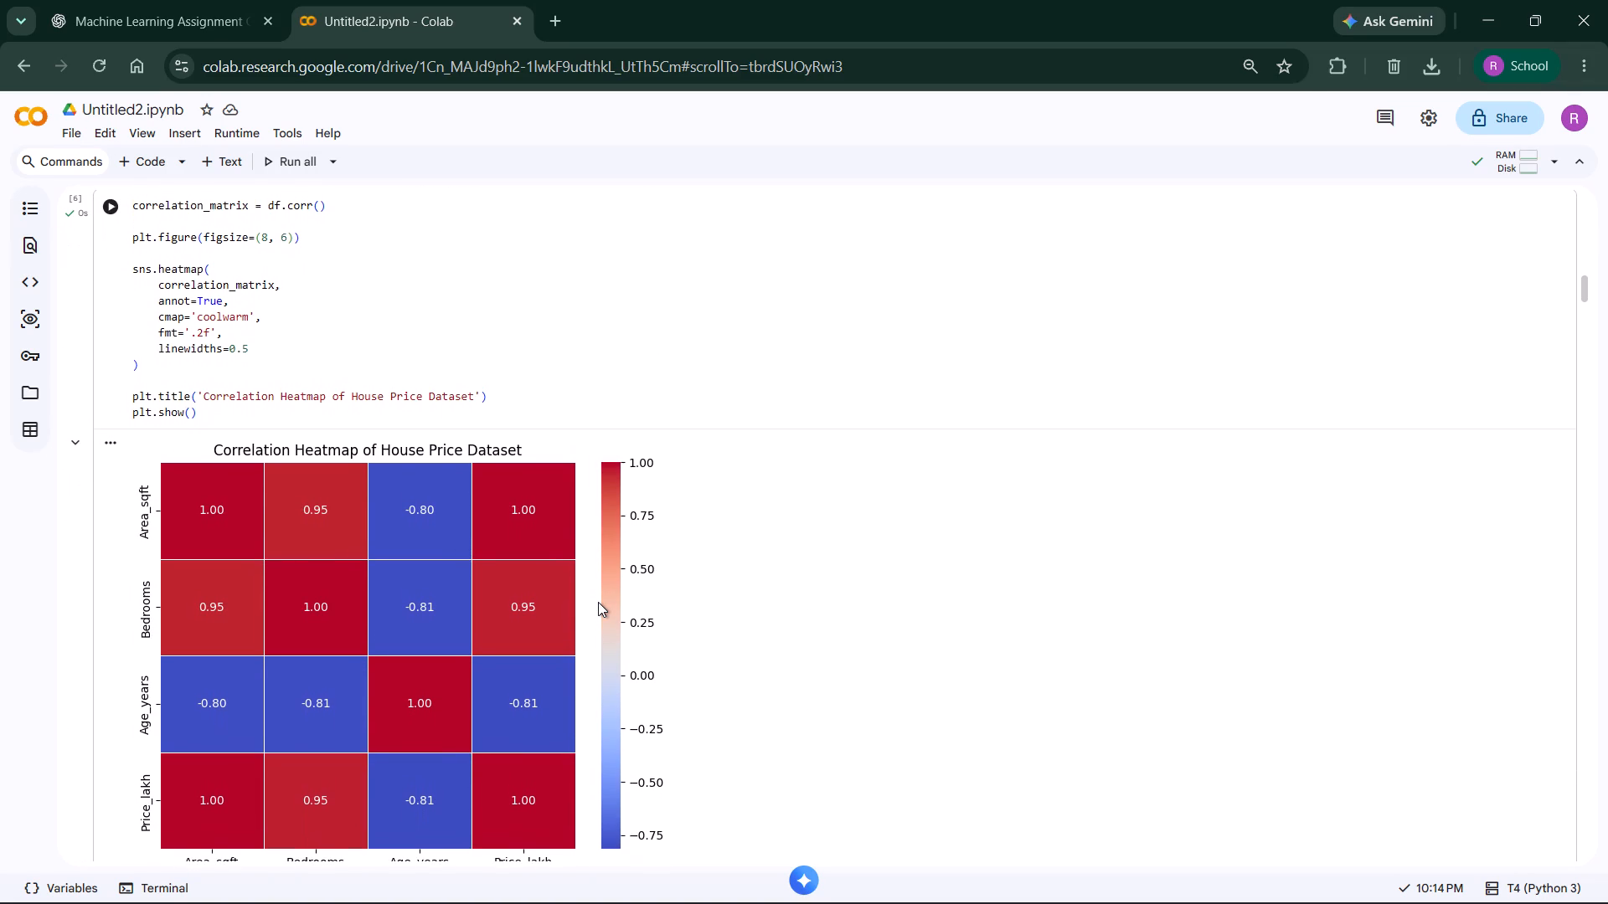
key(ctrl+minus)
scroll(598, 602, up, 1)
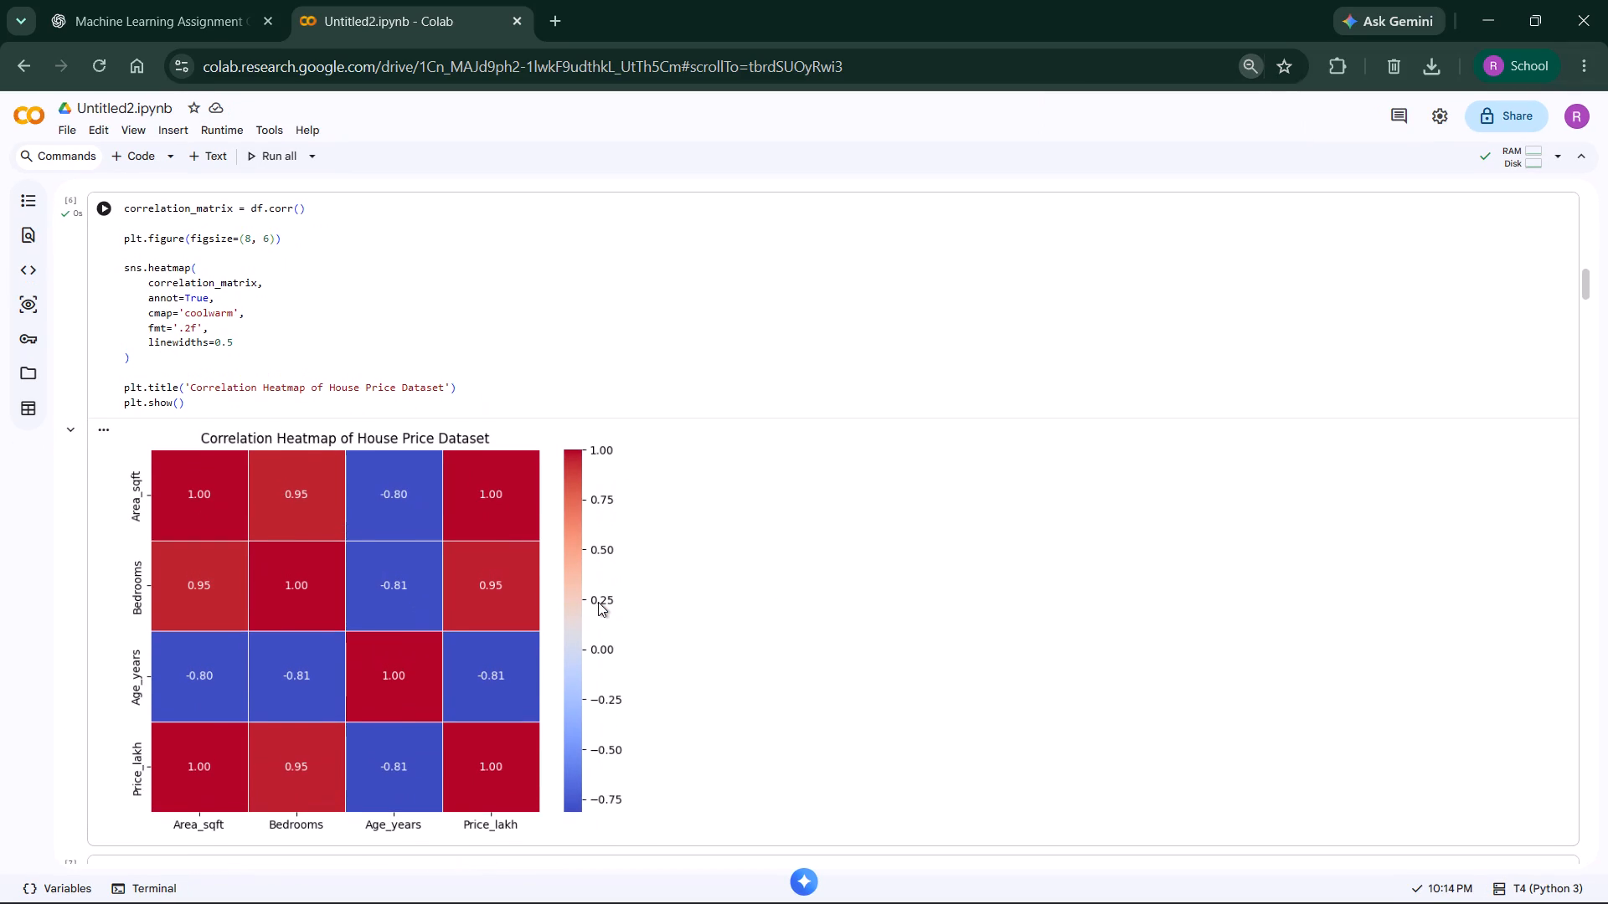
key(Print)
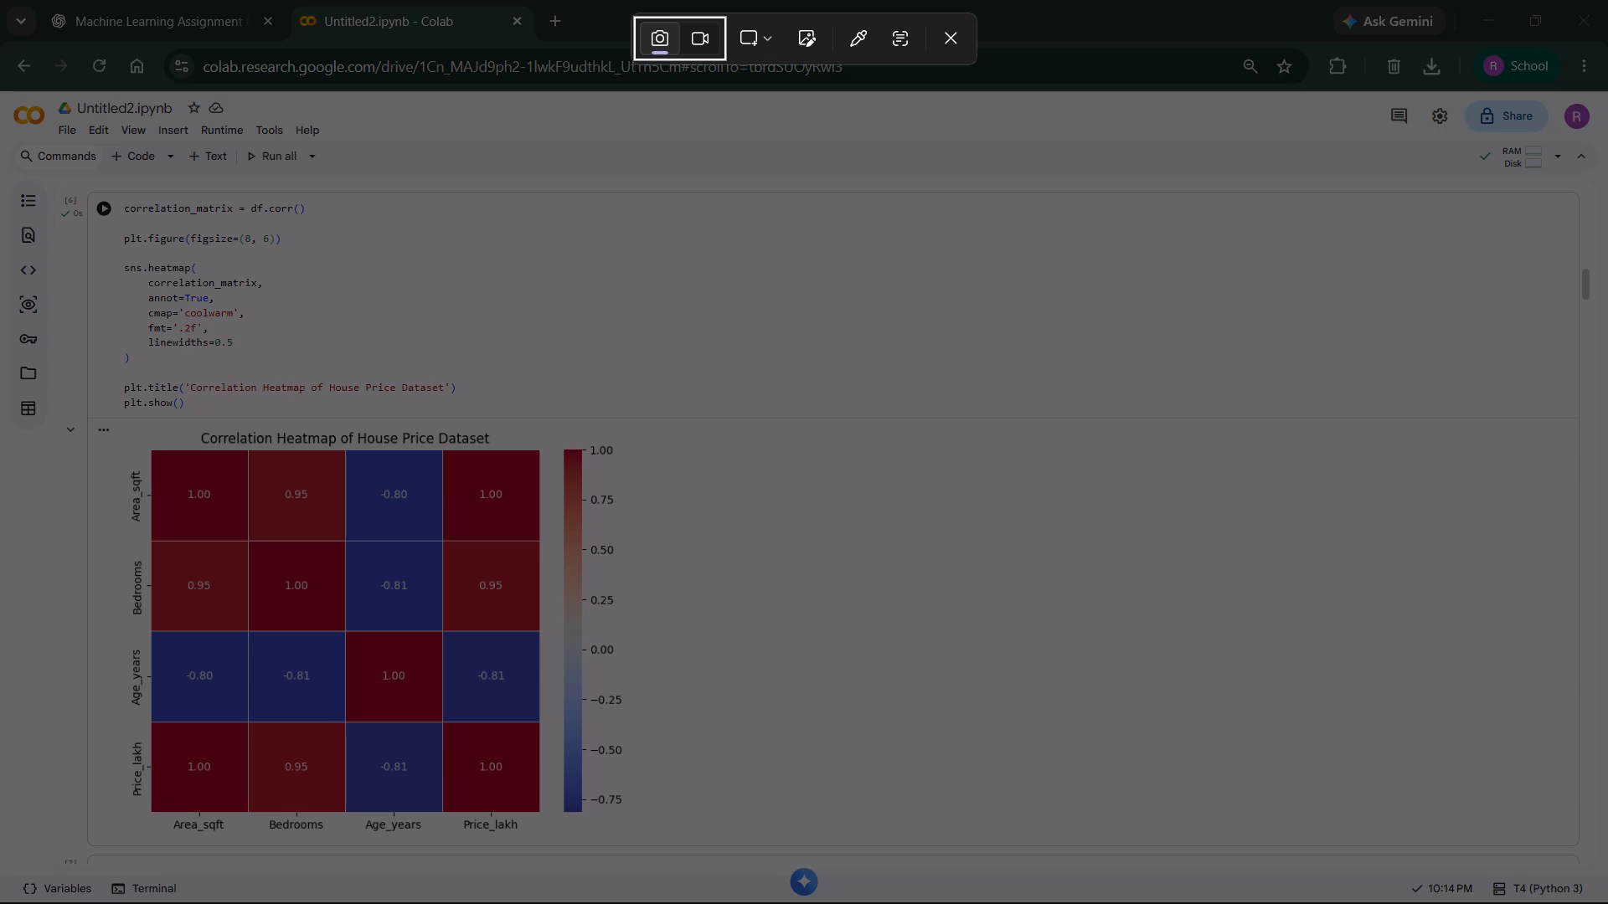
drag(54, 189, 638, 743)
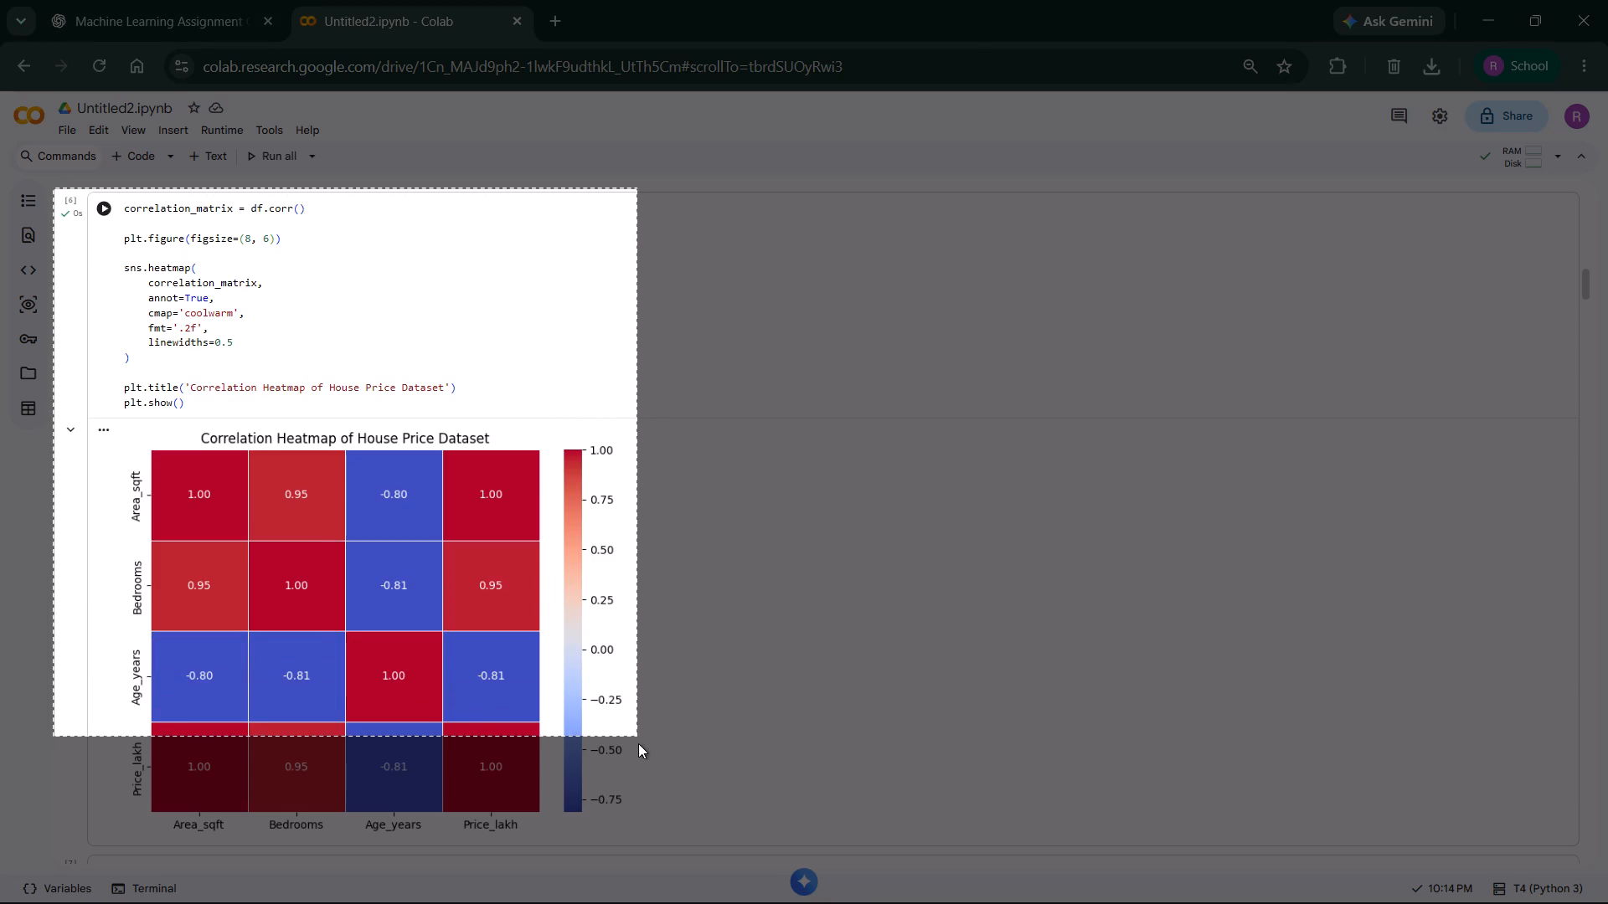
drag(638, 743, 635, 875)
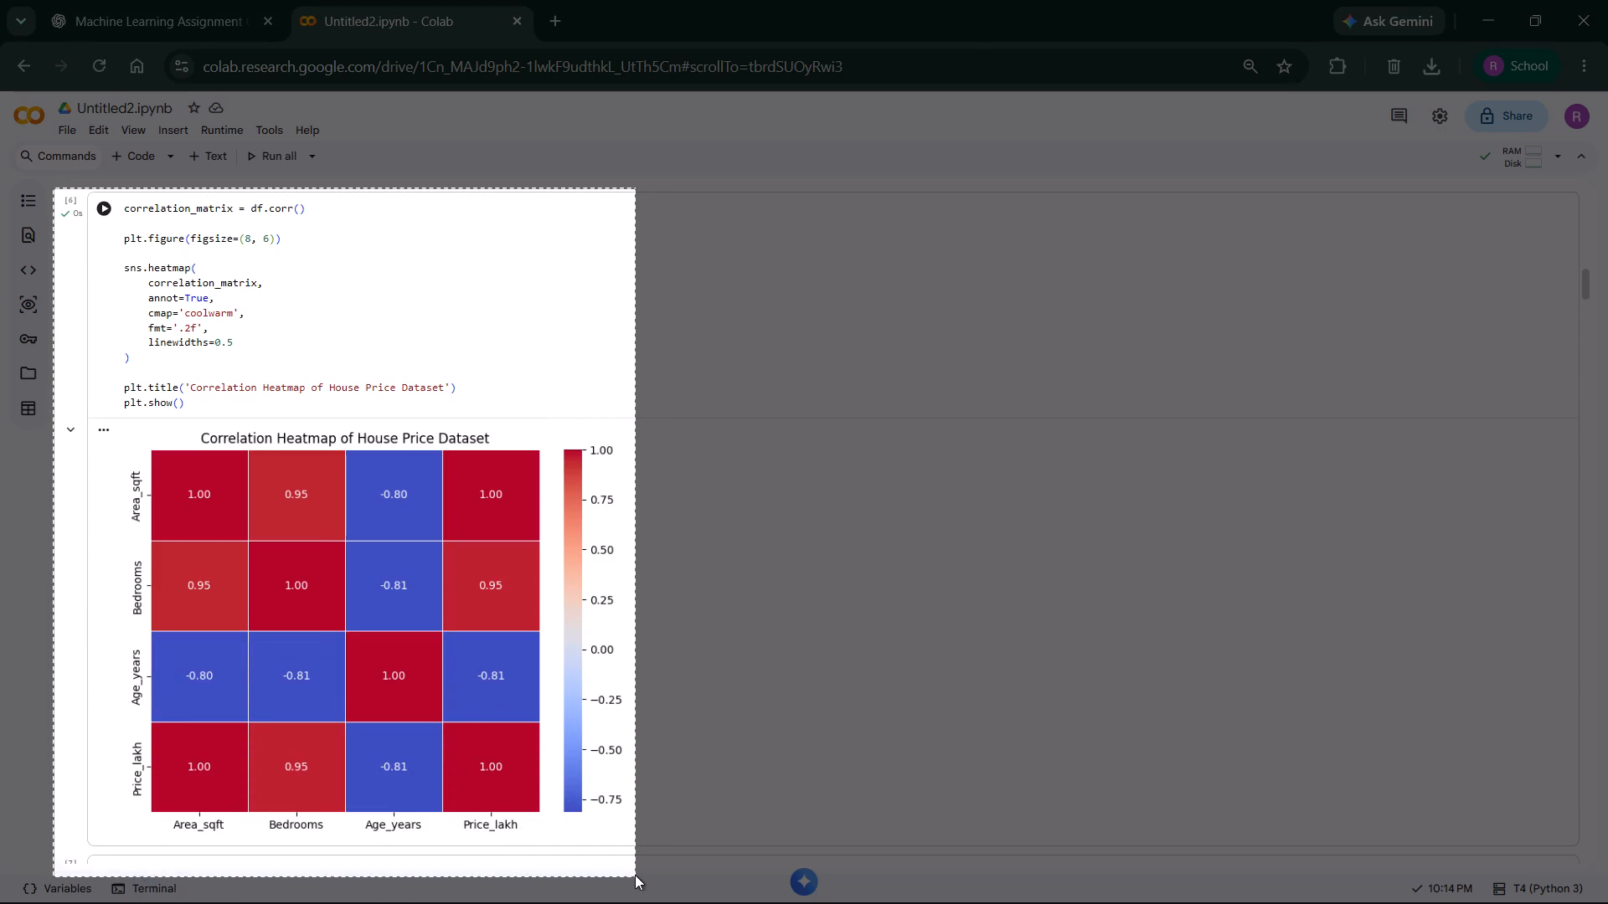
drag(635, 875, 635, 845)
key(alt+Tab)
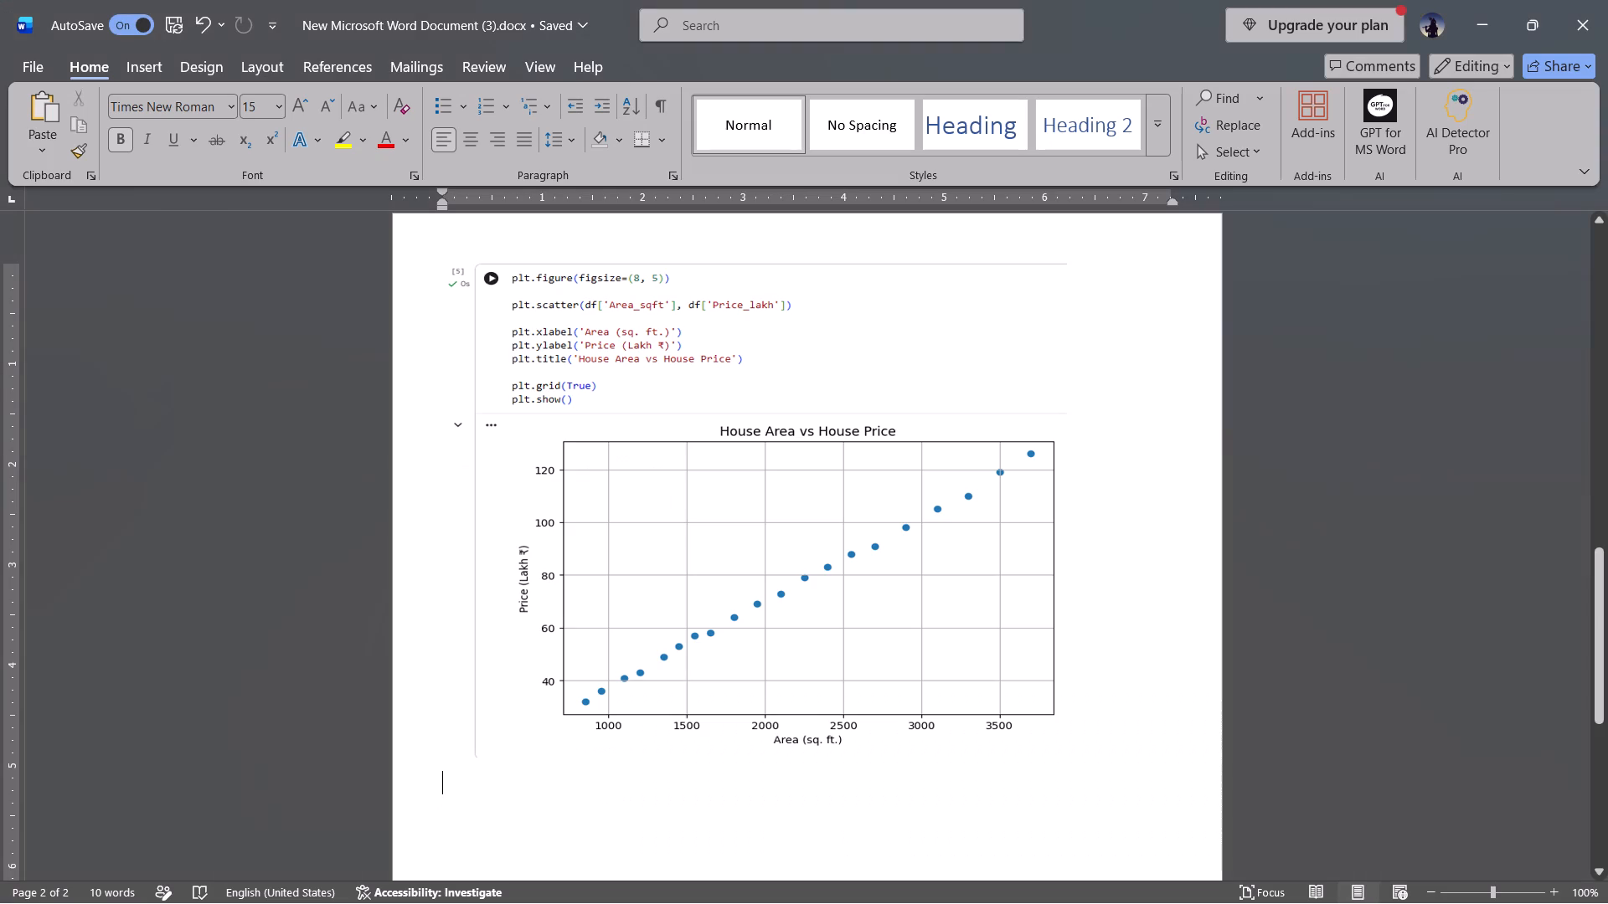
key(ctrl+v)
Resize the heatmap screenshot to about 6.0 by 5.4 inches to fit the second page, and start a new line after it.
click(712, 691)
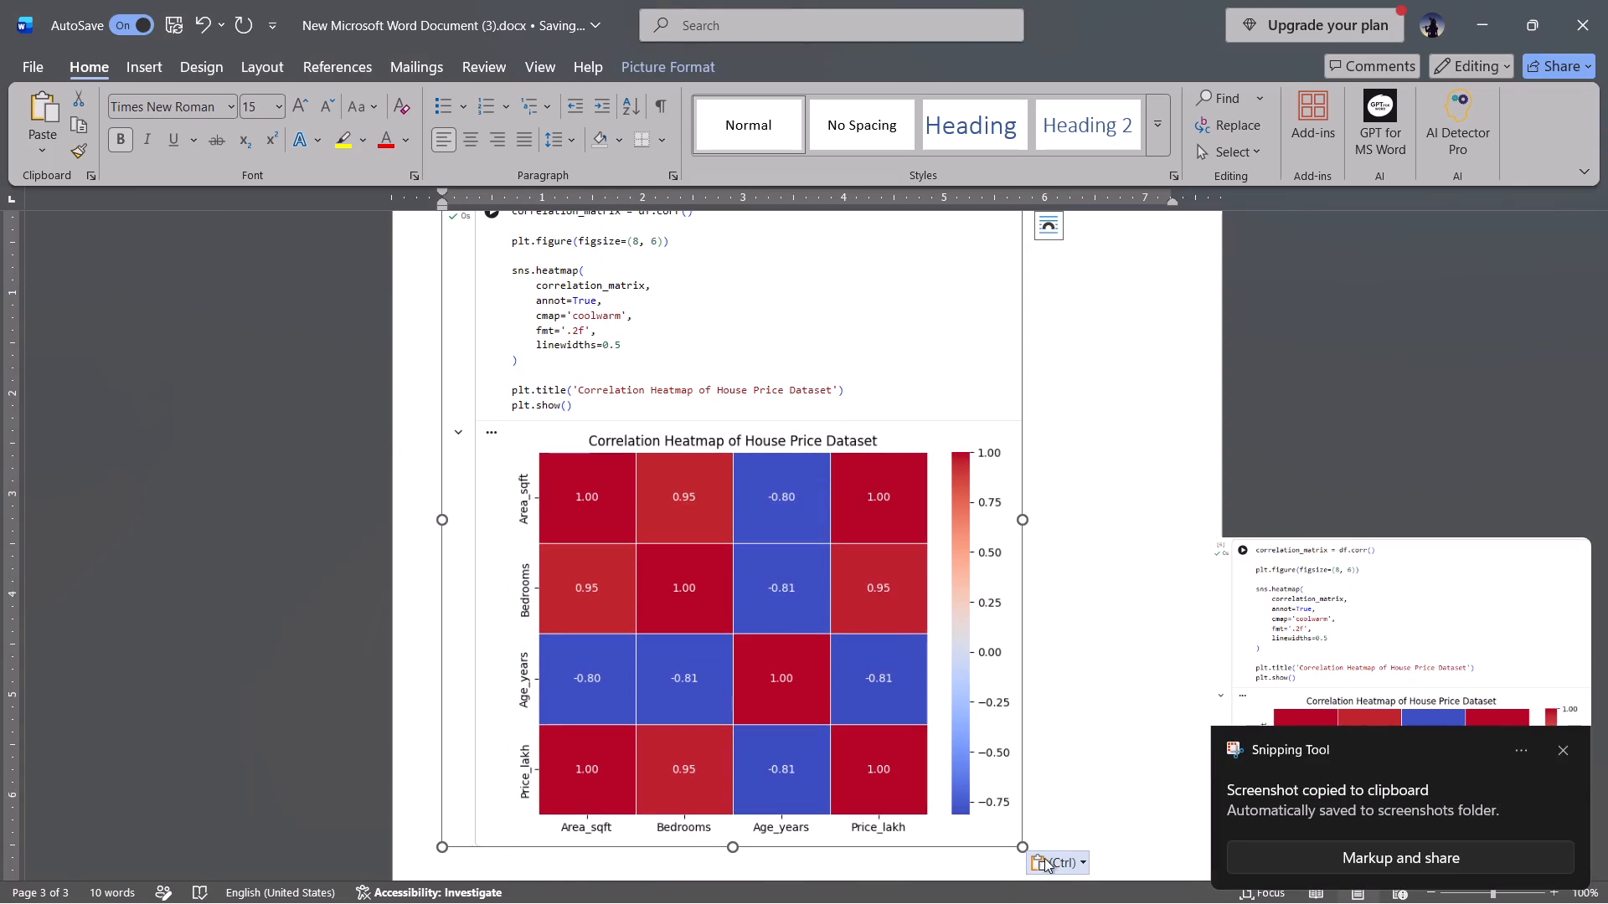
drag(1024, 845, 919, 677)
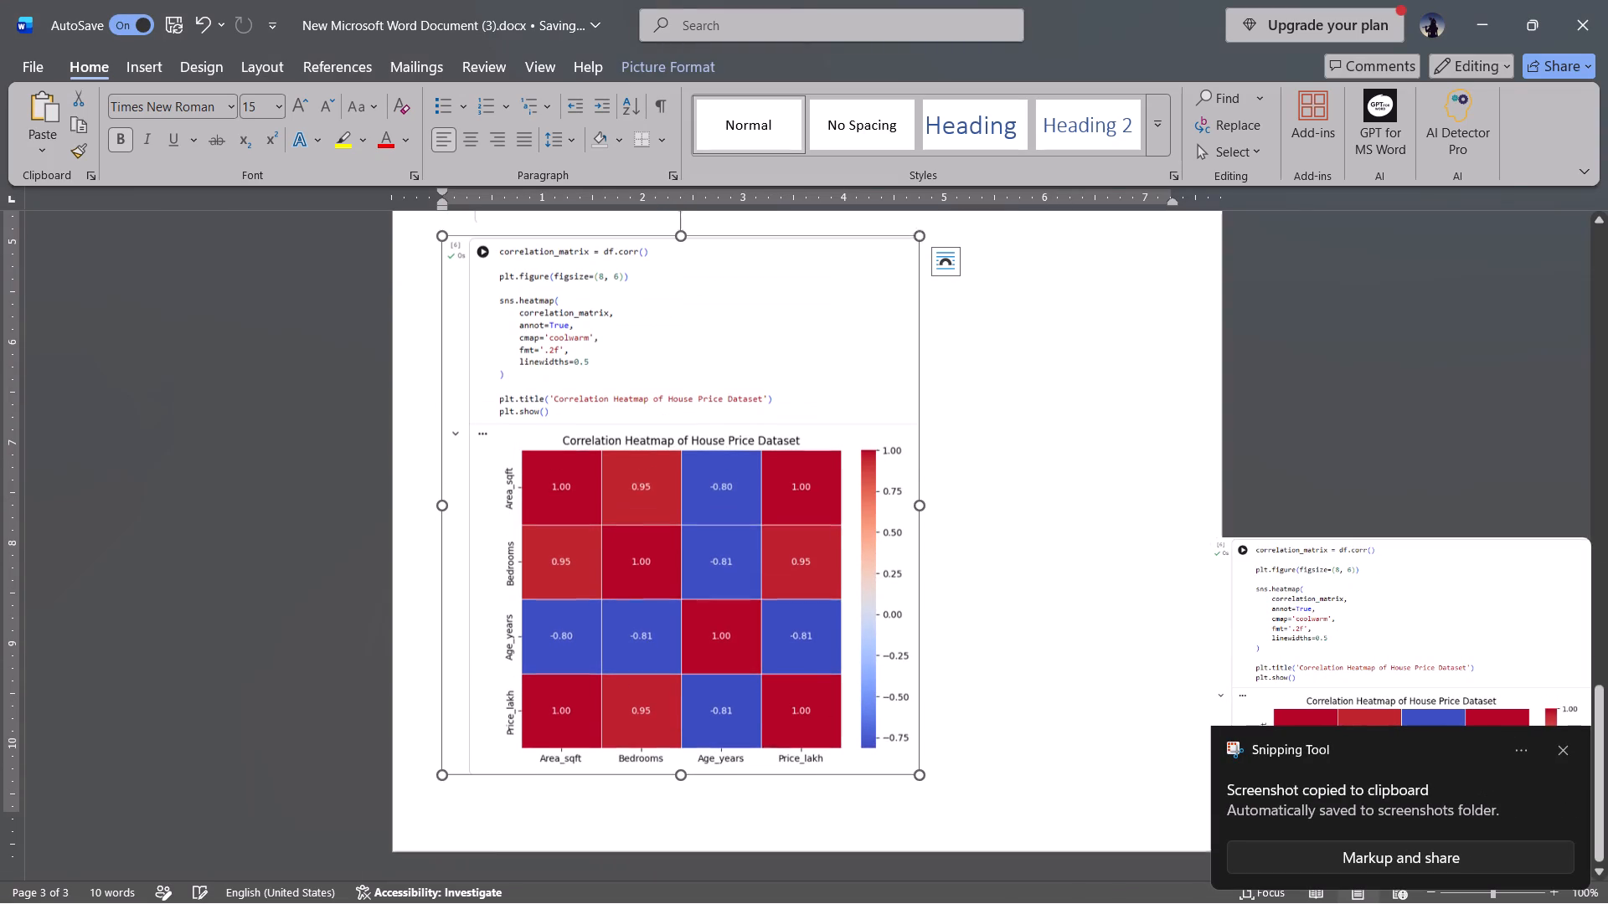
drag(919, 515, 1044, 513)
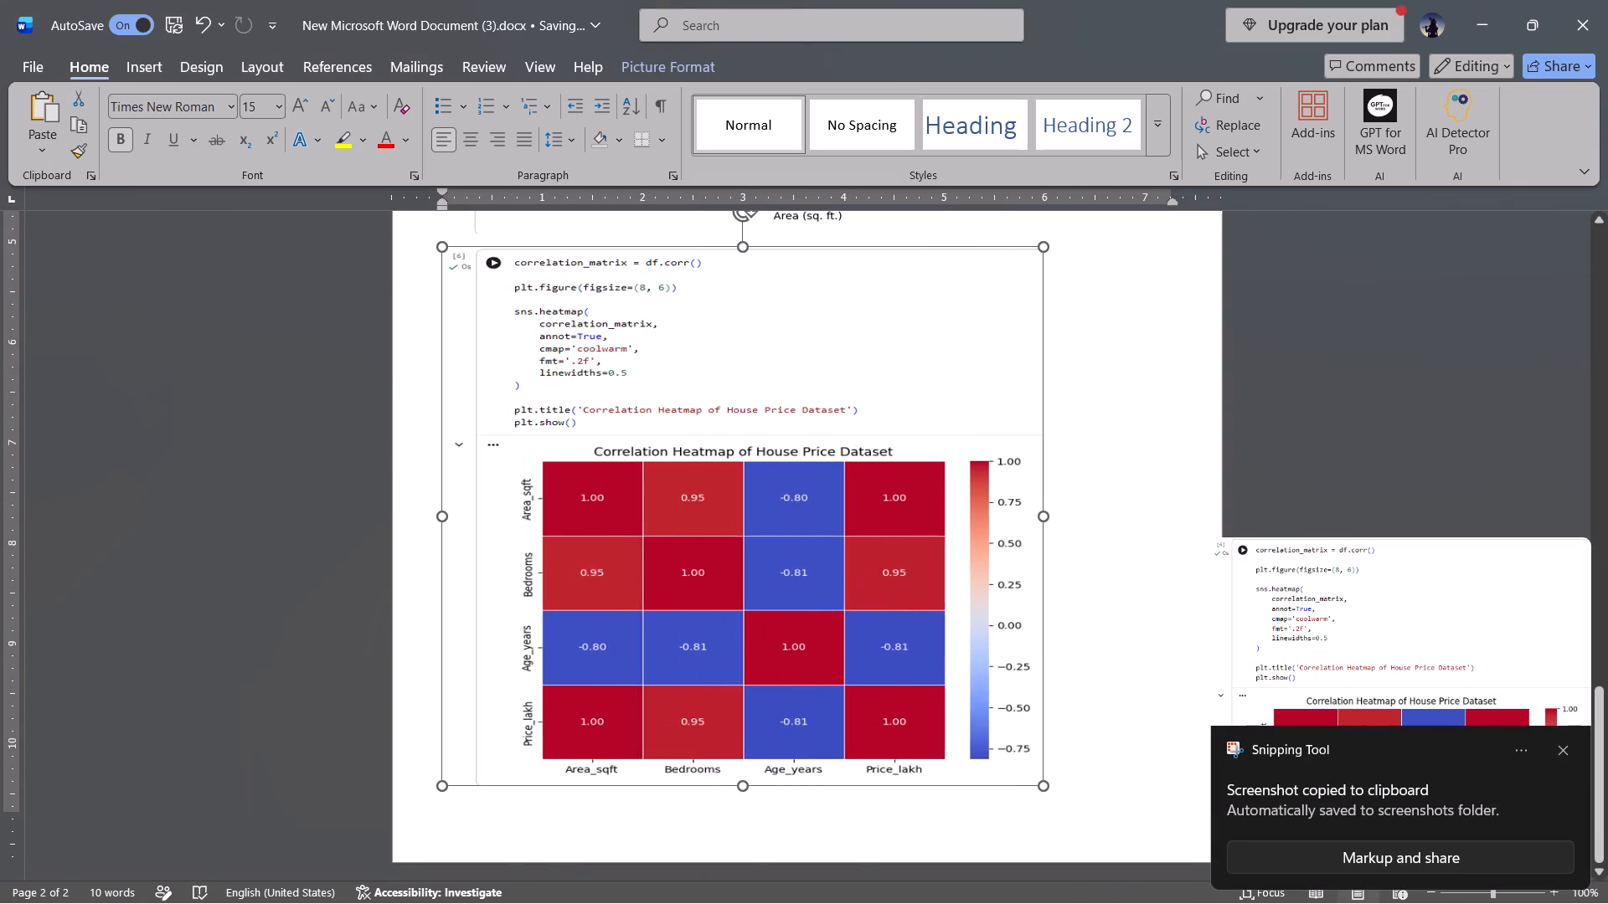
drag(1044, 513, 1040, 516)
scroll(1108, 740, up, 1)
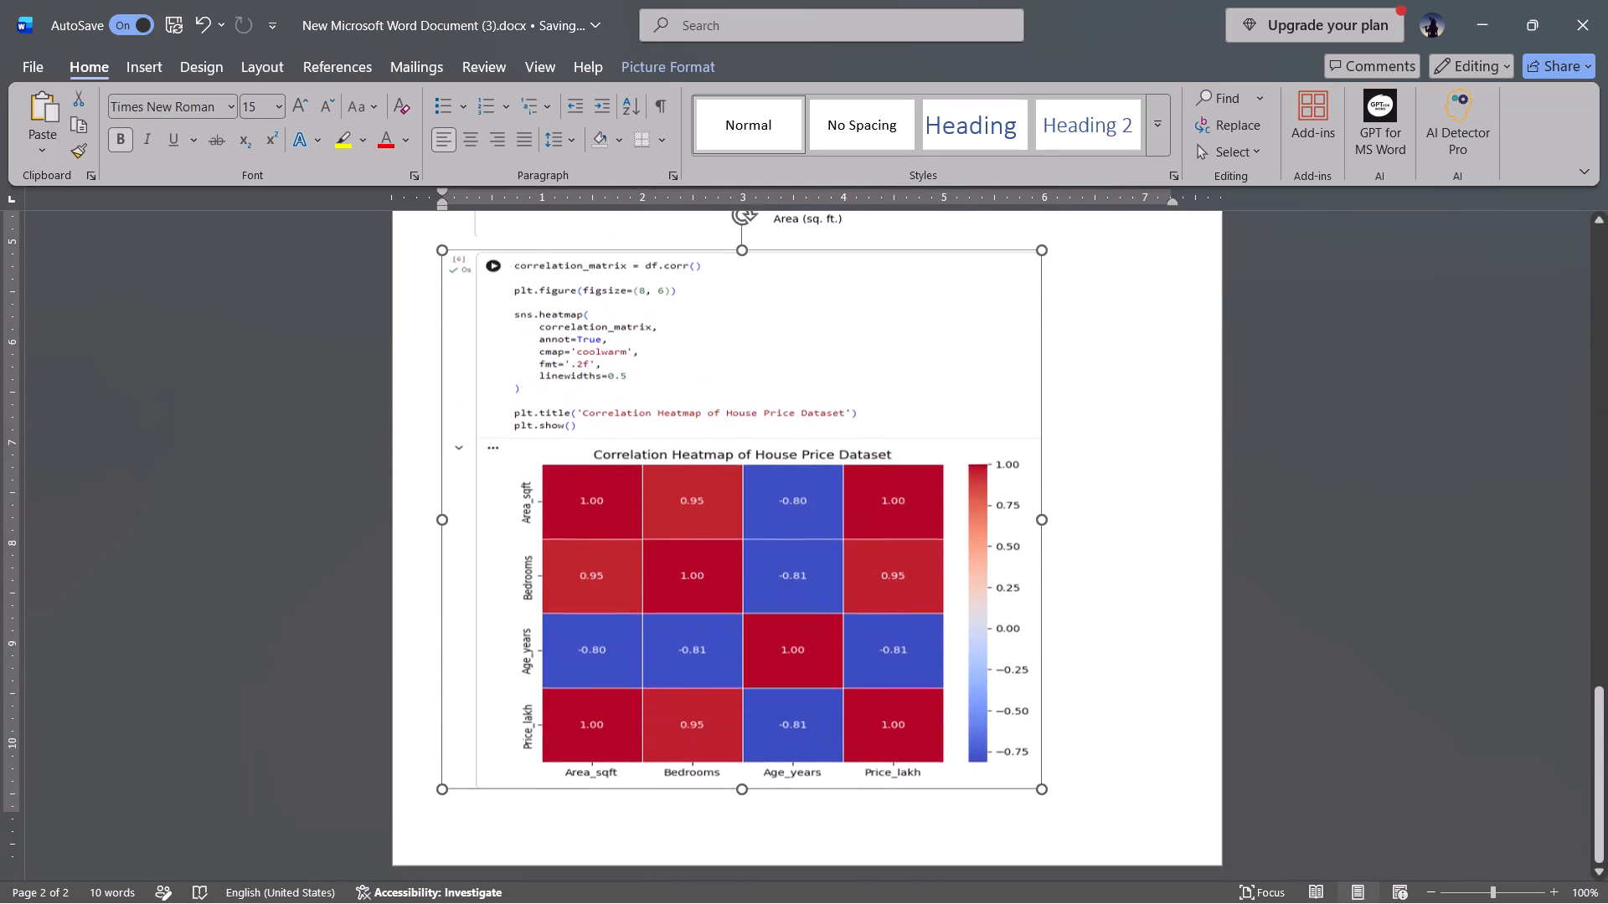
click(1086, 761)
key(Return)
Capture the price_correlation cell with its output in Colab, paste it on the third page in Word, and start a new line.
key(alt+Tab)
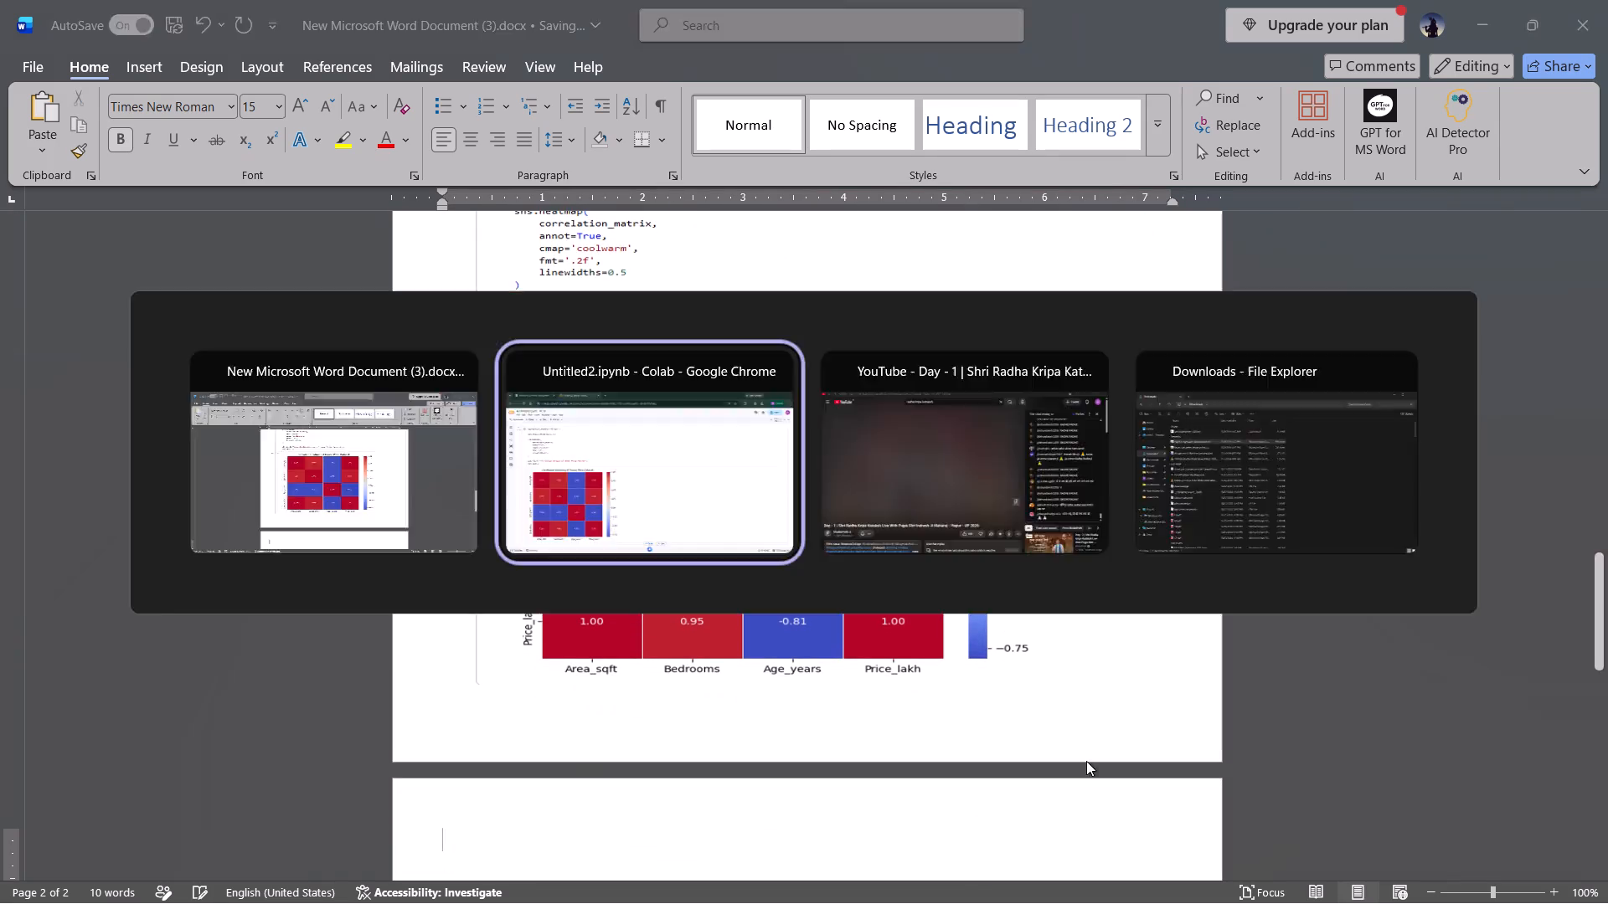
scroll(518, 575, down, 2)
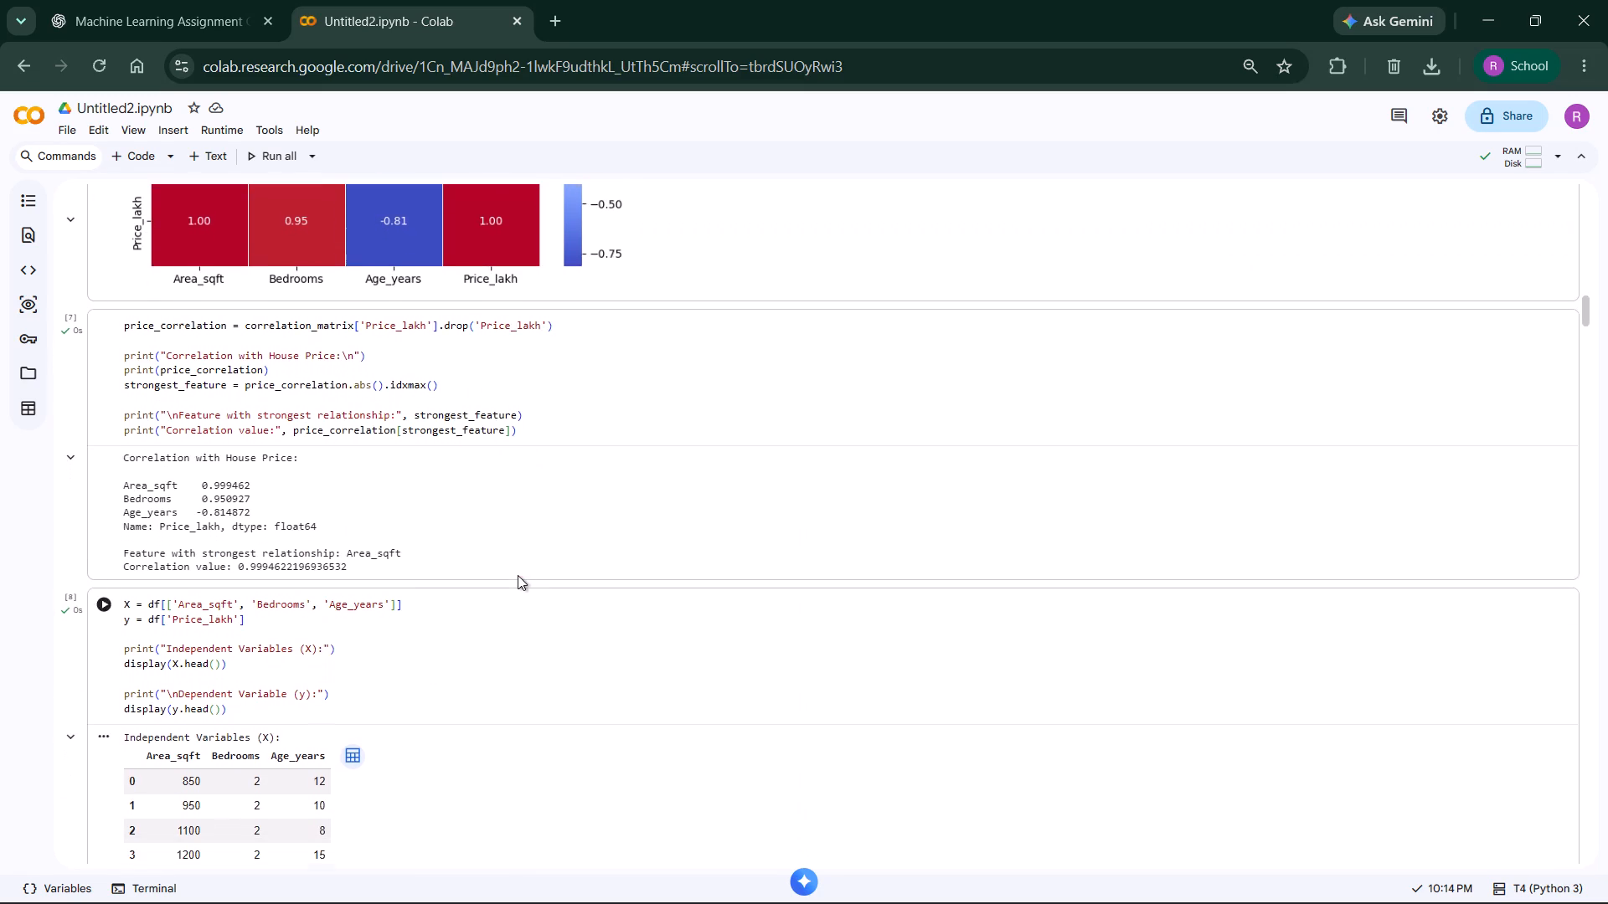
scroll(518, 575, down, 1)
key(ctrl+plus)
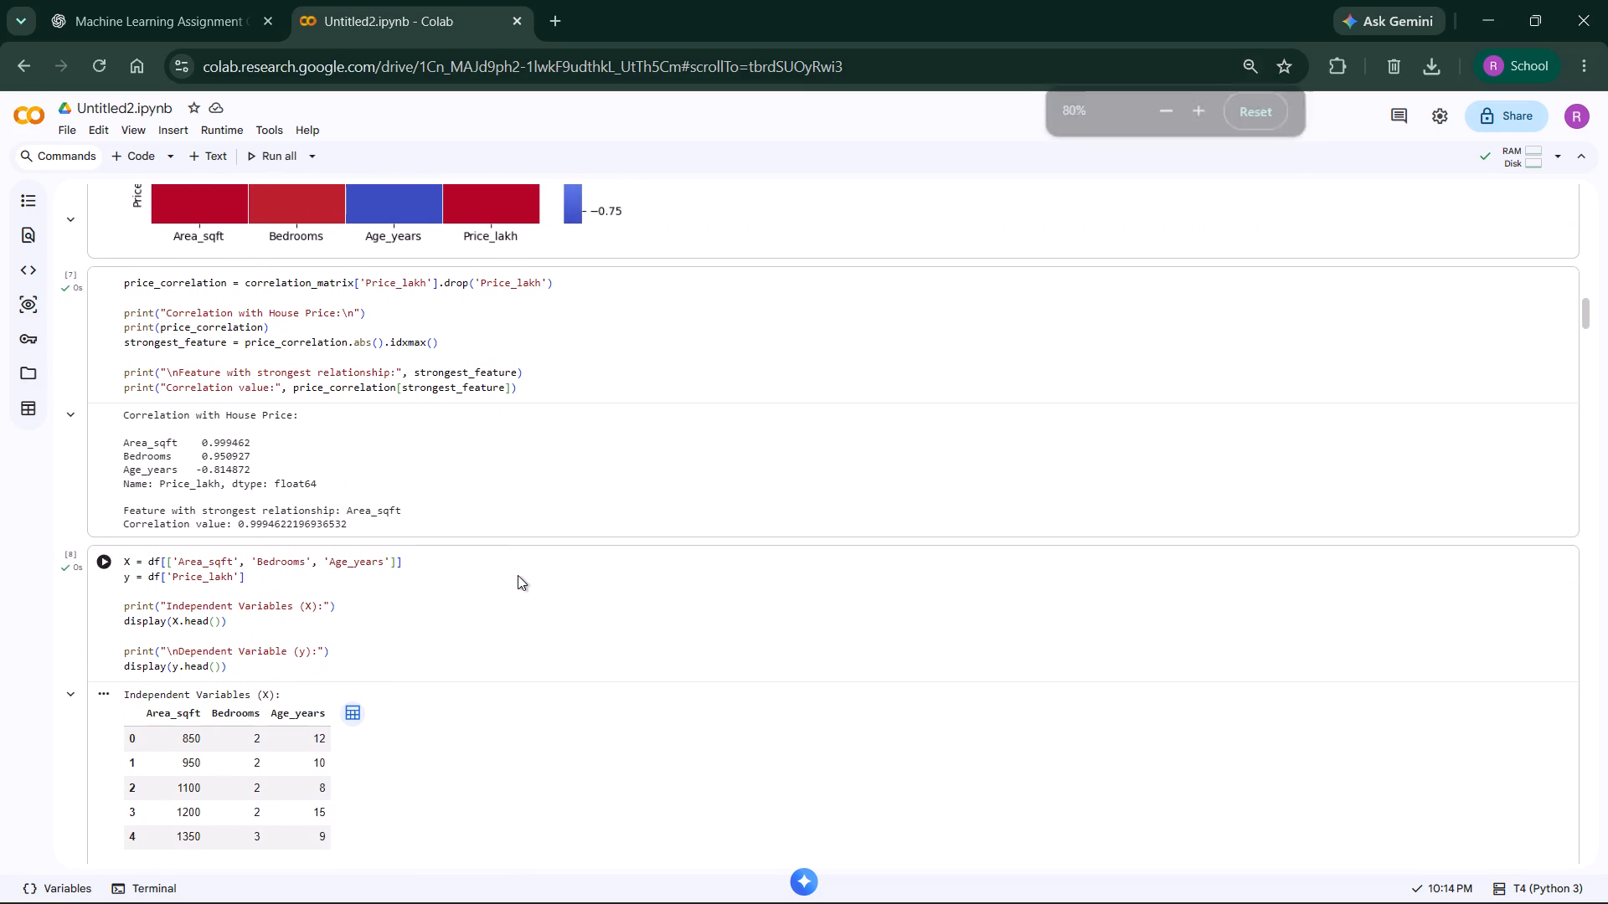
key(ctrl+plus)
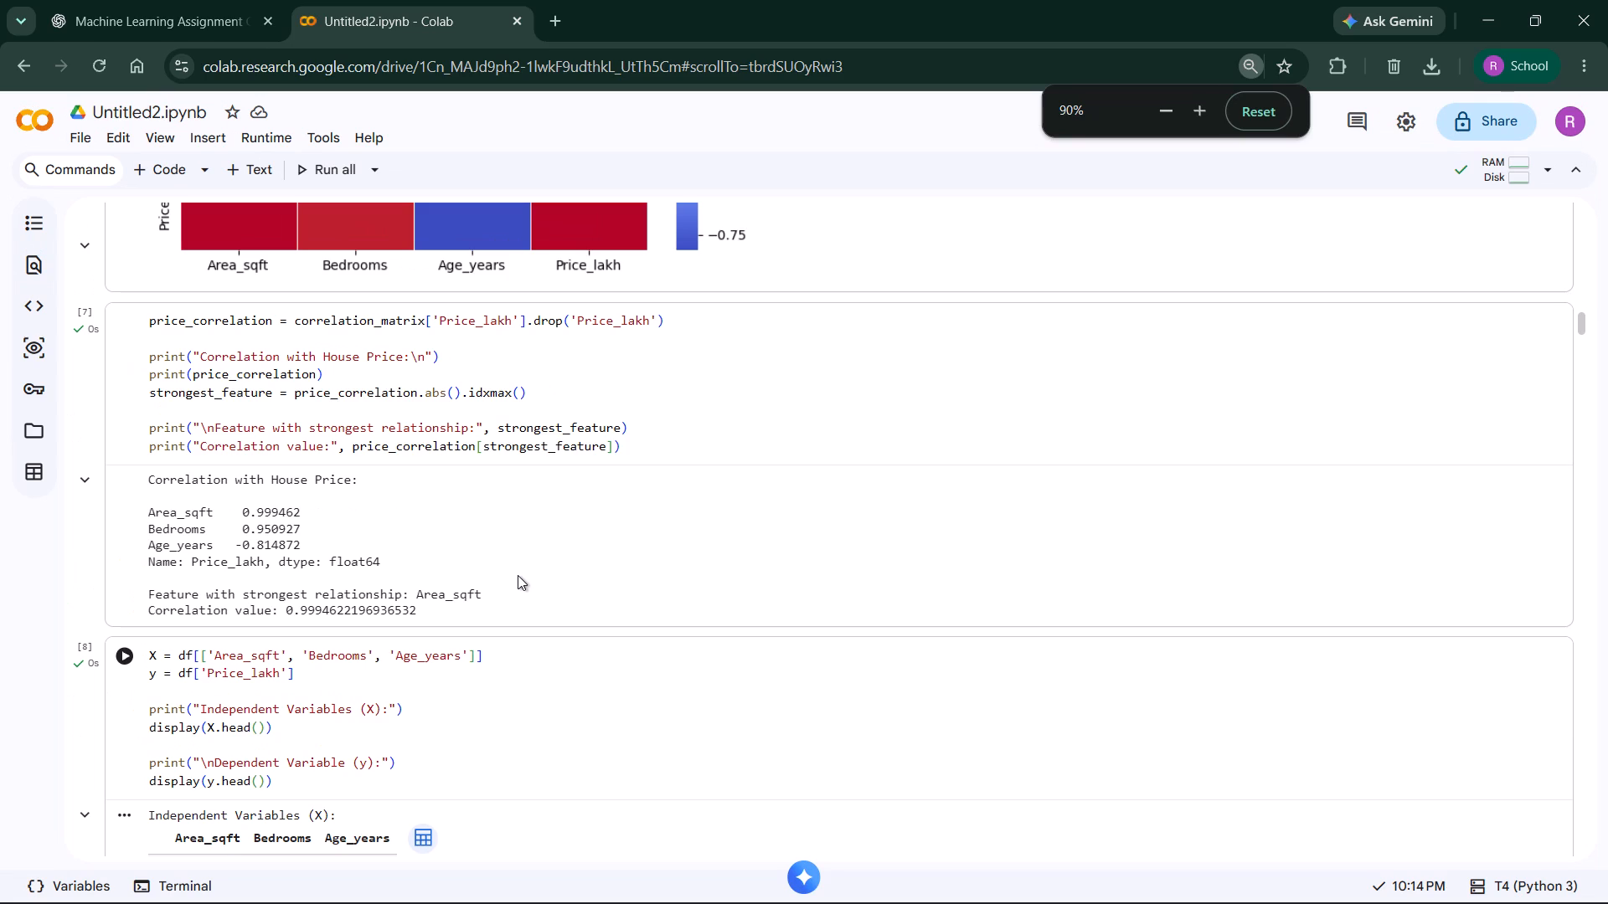
key(Print)
drag(64, 299, 595, 569)
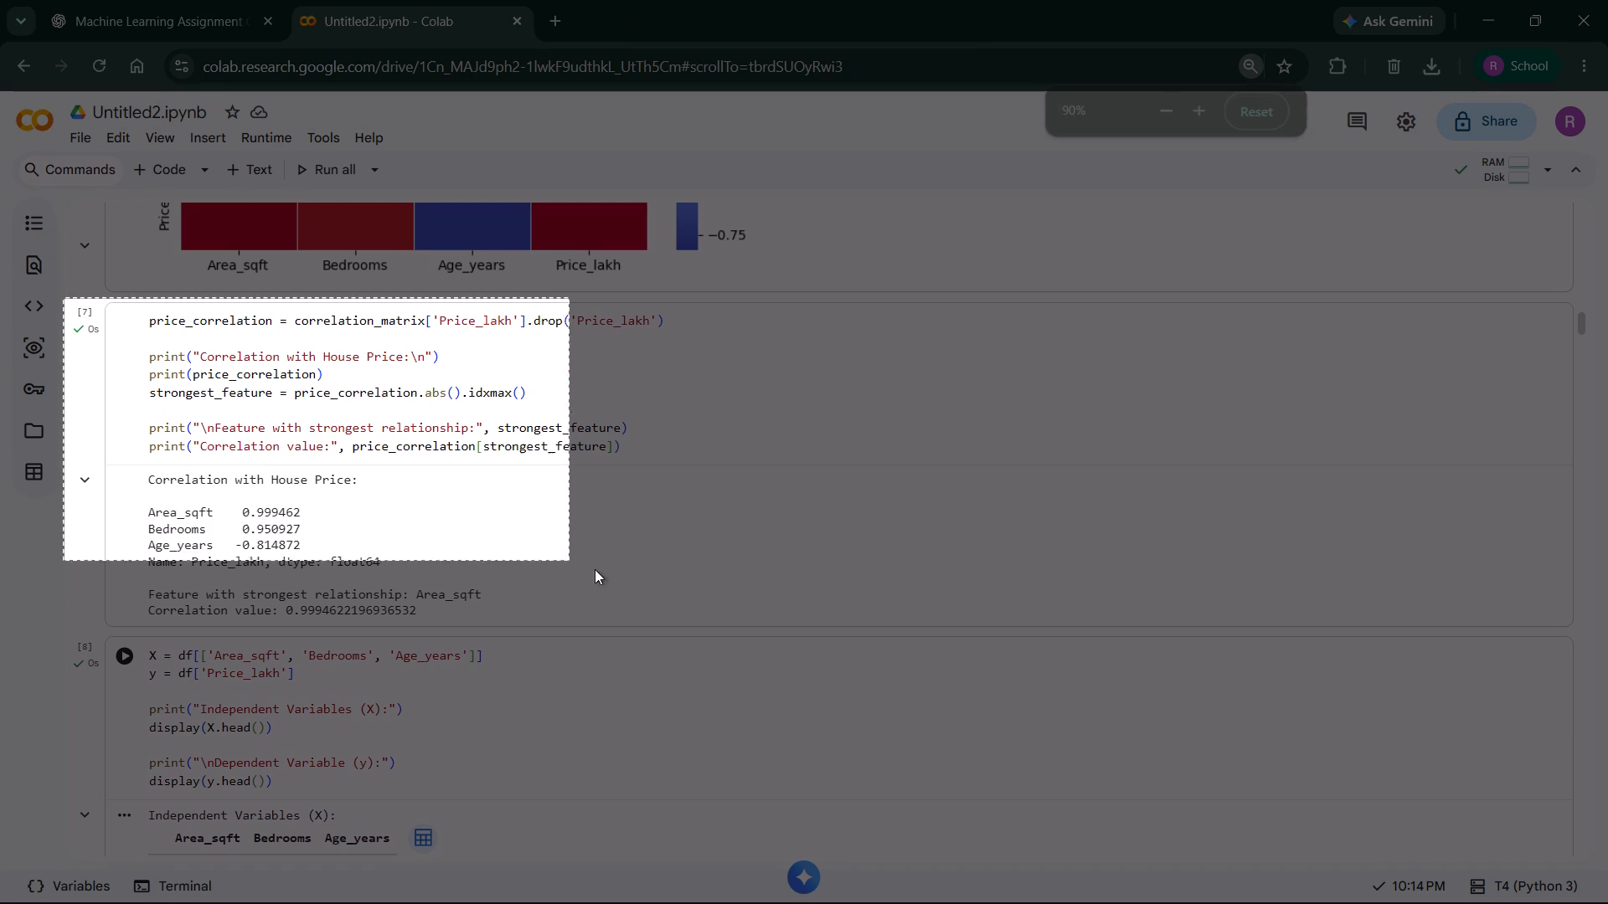
drag(595, 569, 673, 631)
key(alt+Tab)
key(ctrl+v)
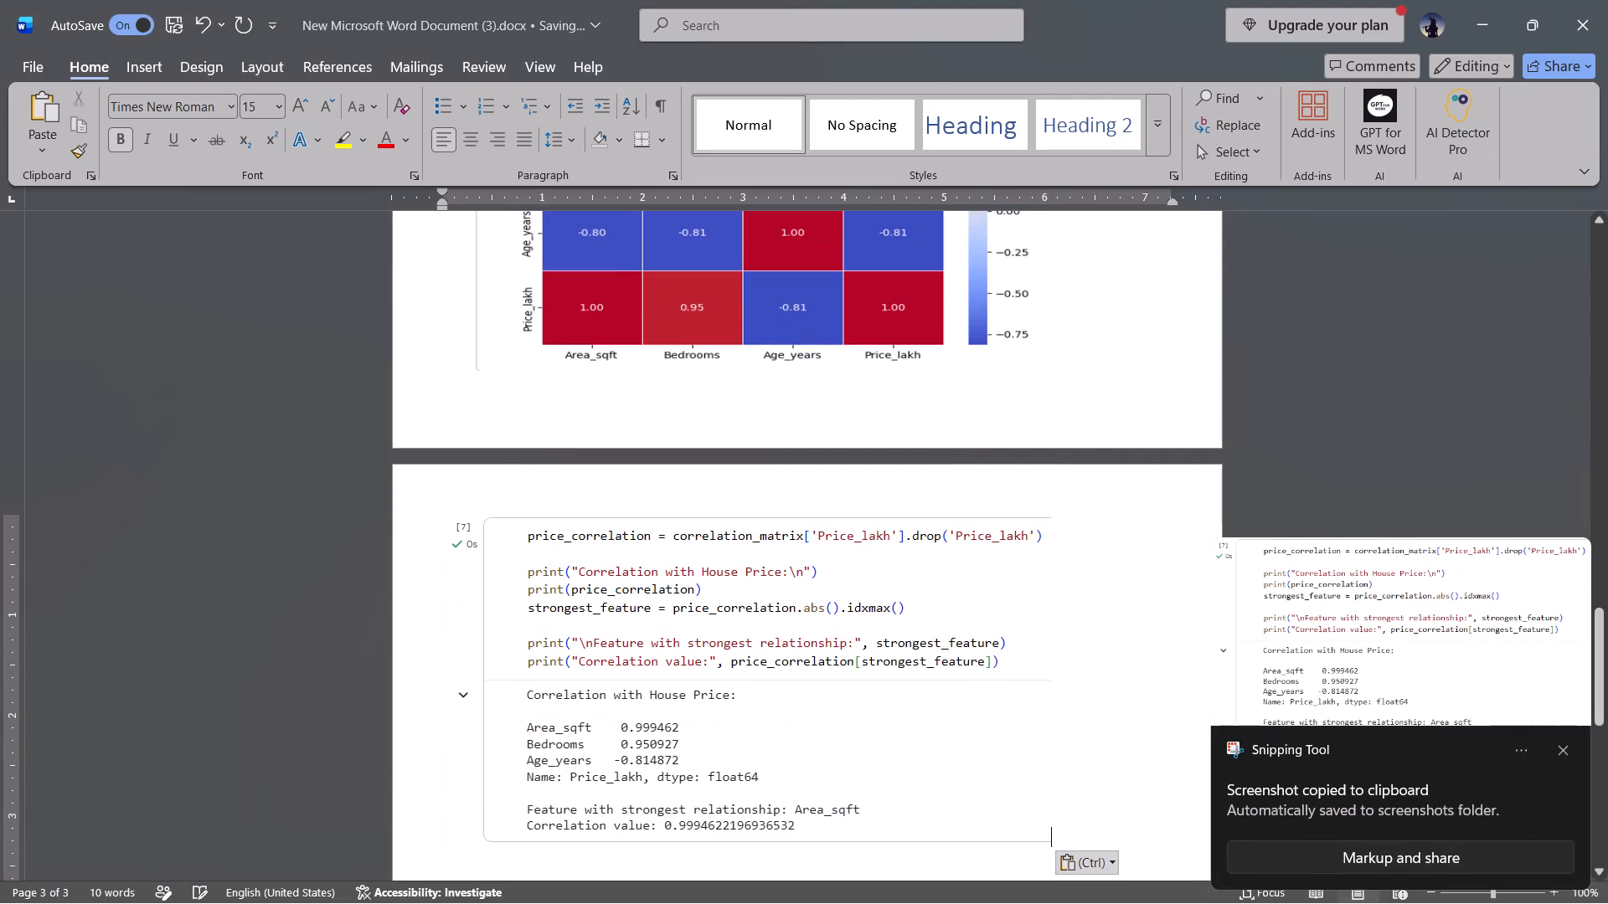
key(Return)
Capture the X and y variables cell with its full output in Colab and paste it below the price_correlation screenshot in Word.
key(alt+Tab)
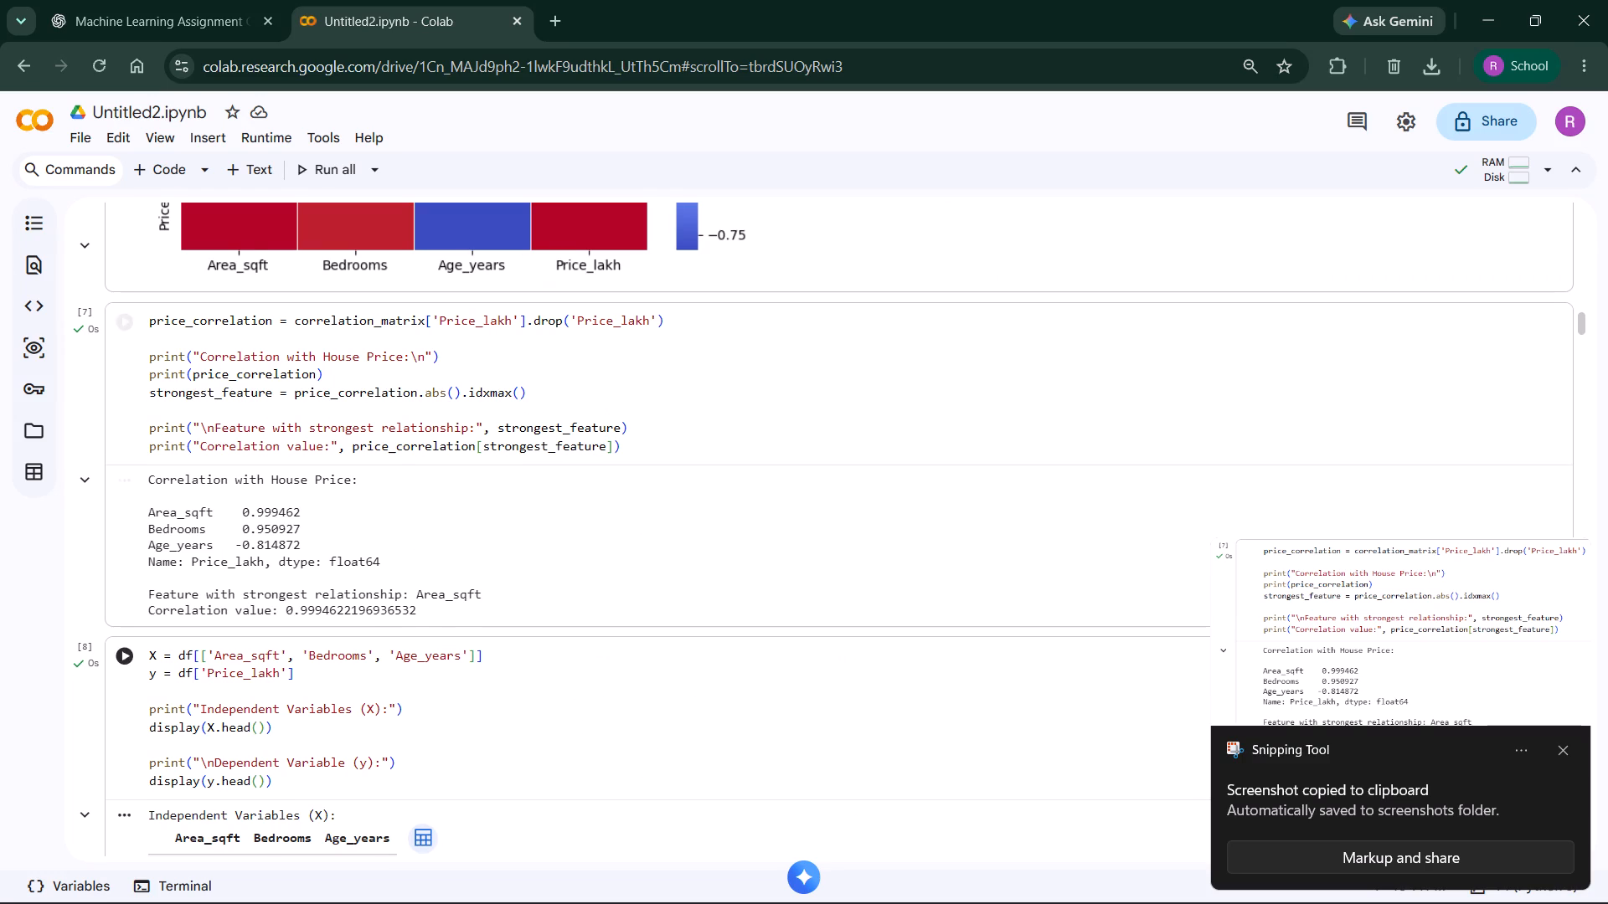
scroll(433, 694, down, 2)
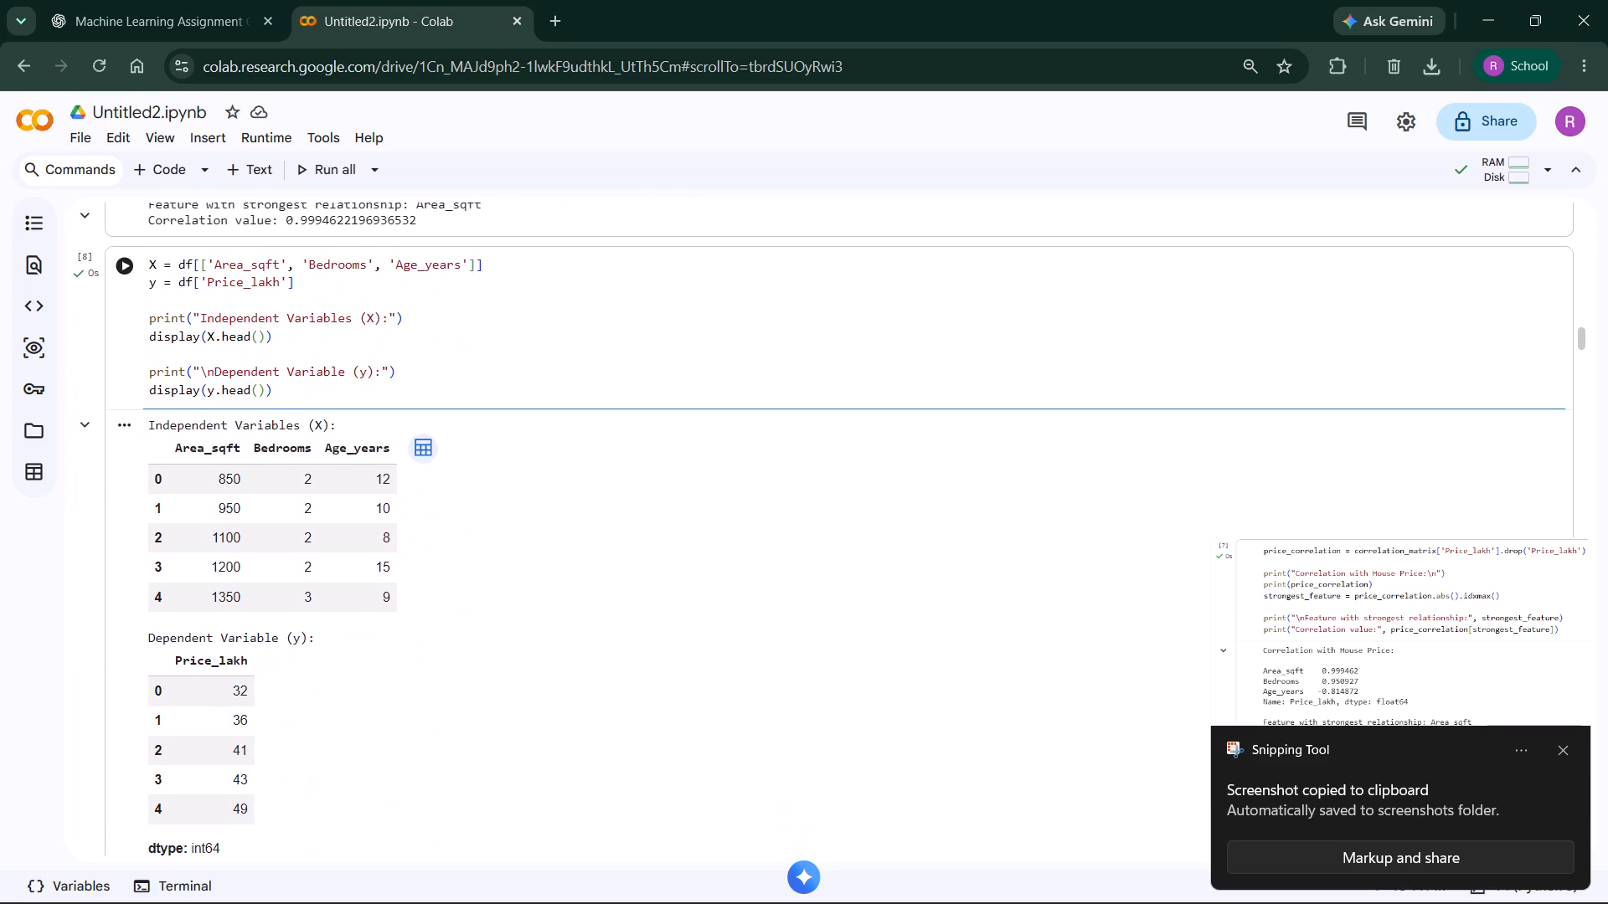
scroll(433, 694, down, 1)
scroll(433, 694, up, 5)
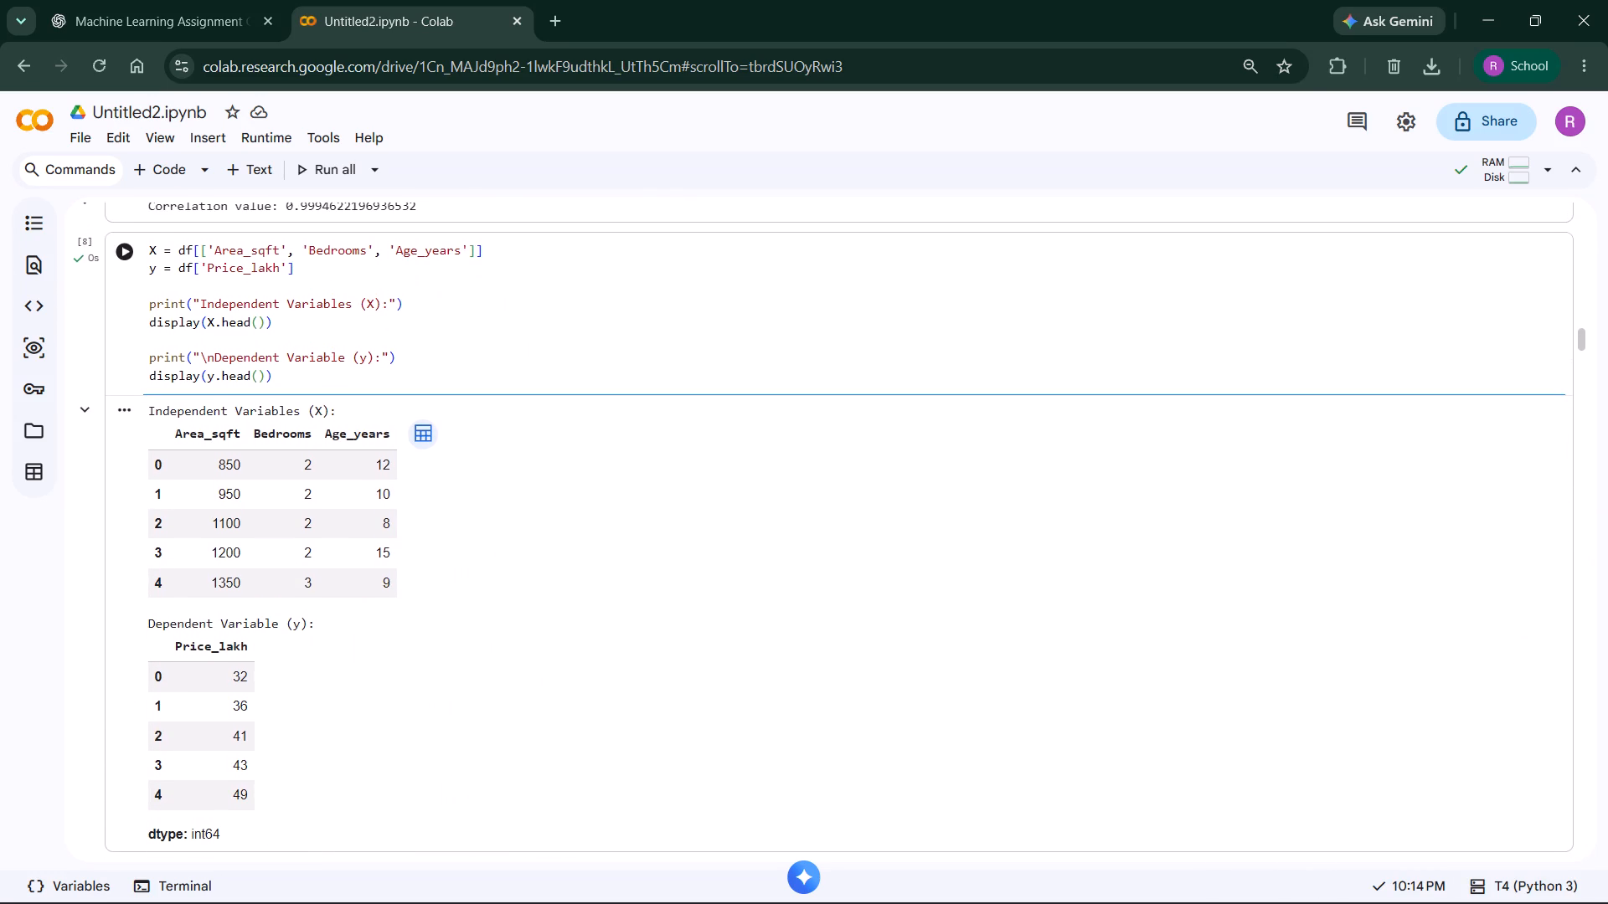
key(Print)
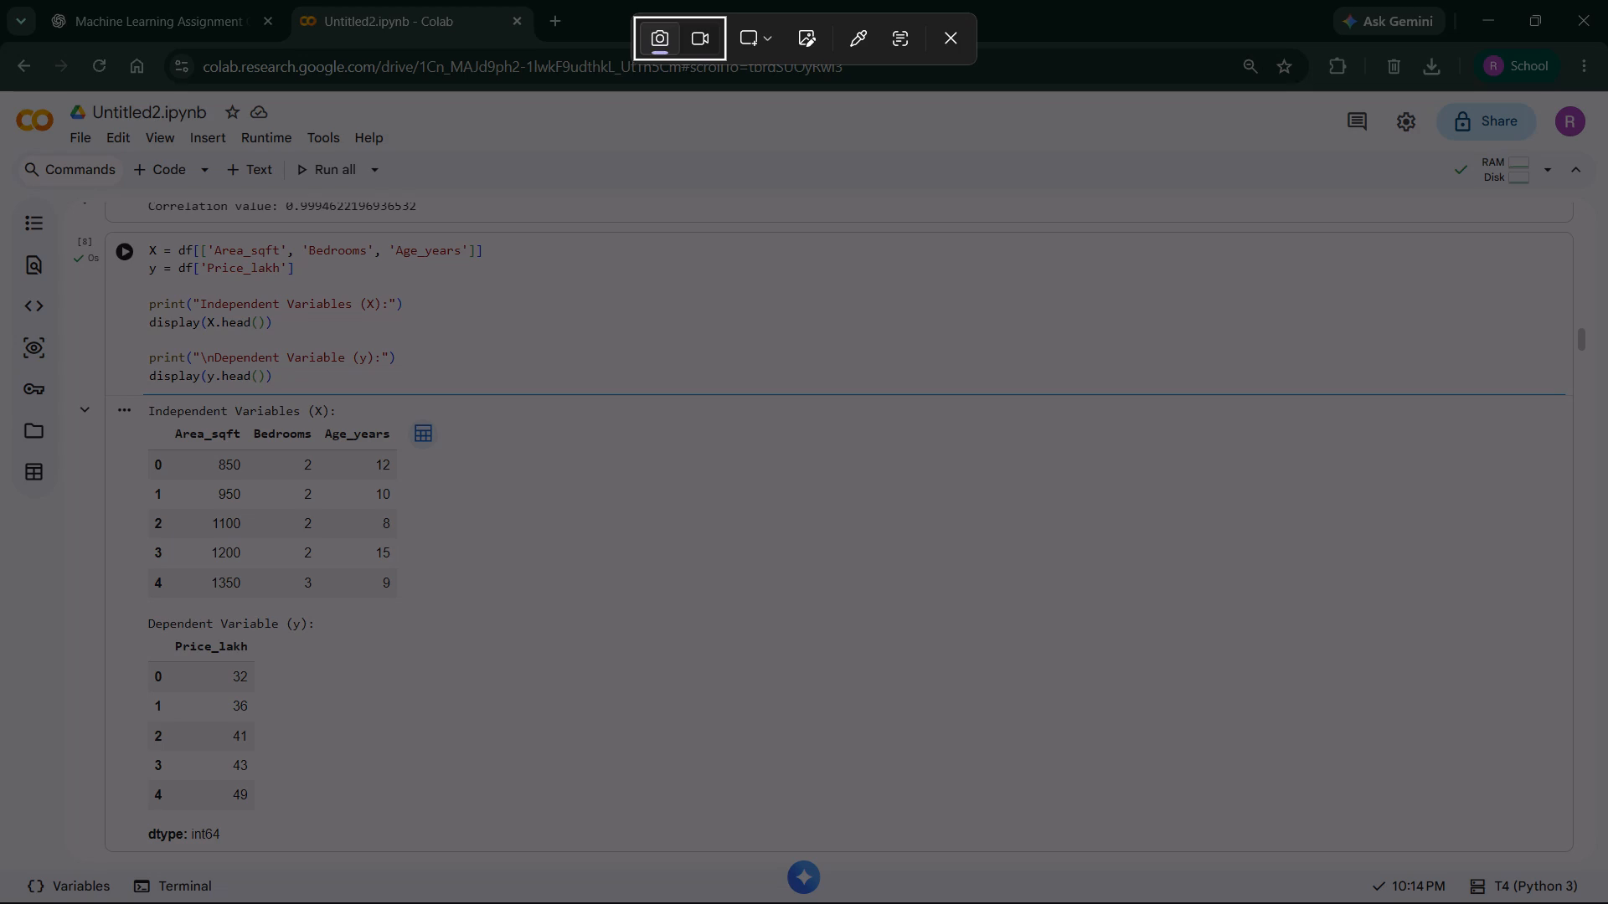
drag(69, 228, 516, 850)
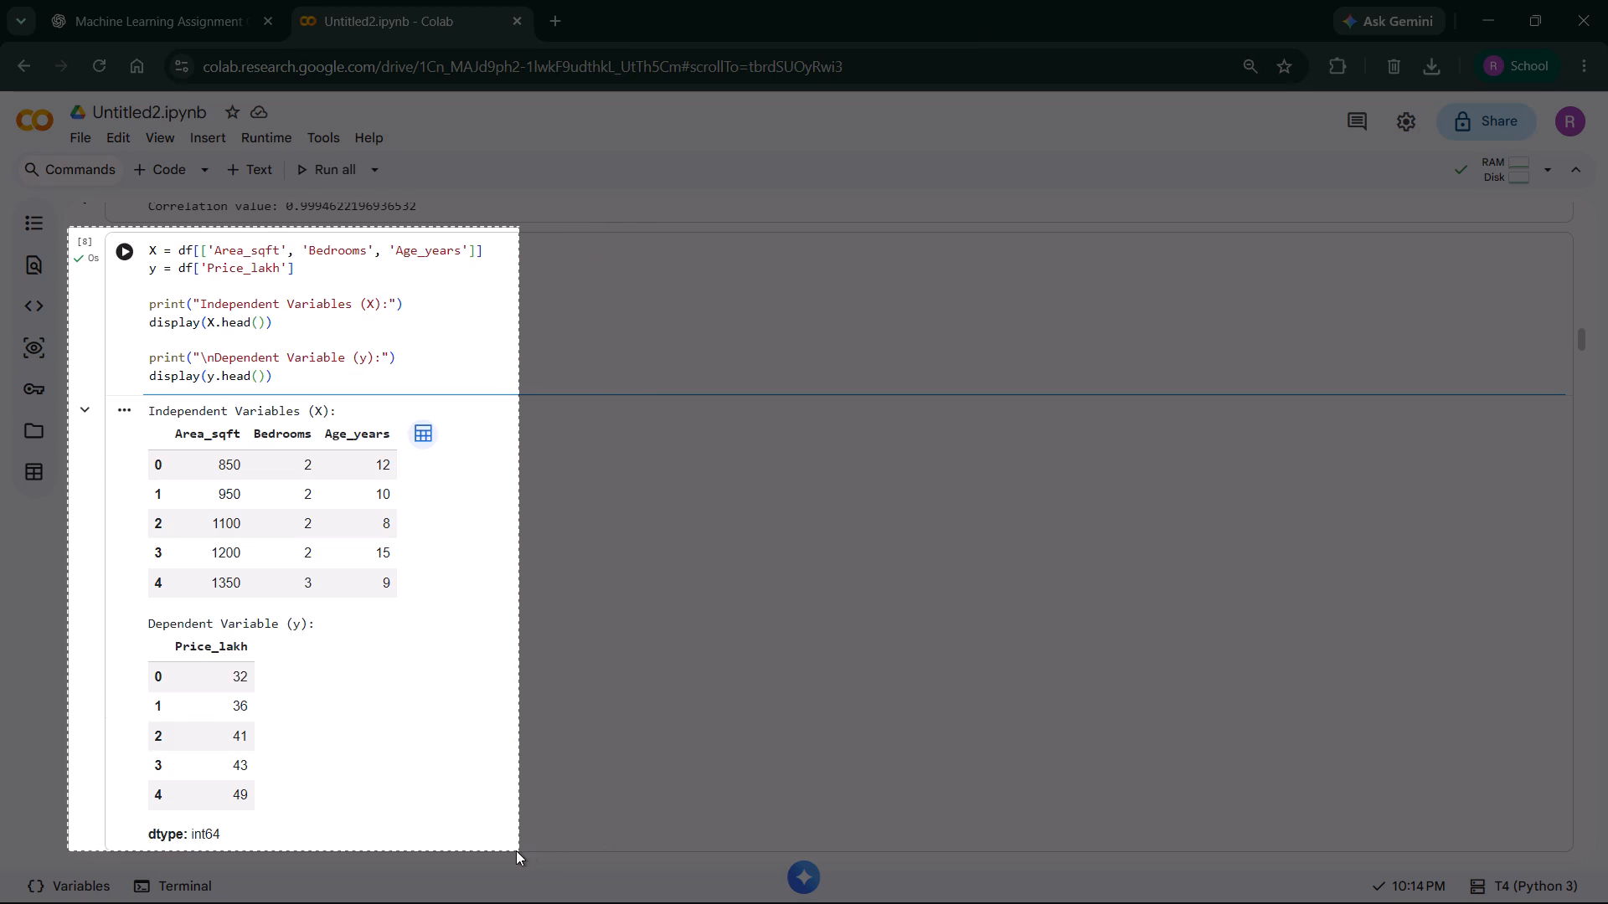
drag(516, 850, 494, 865)
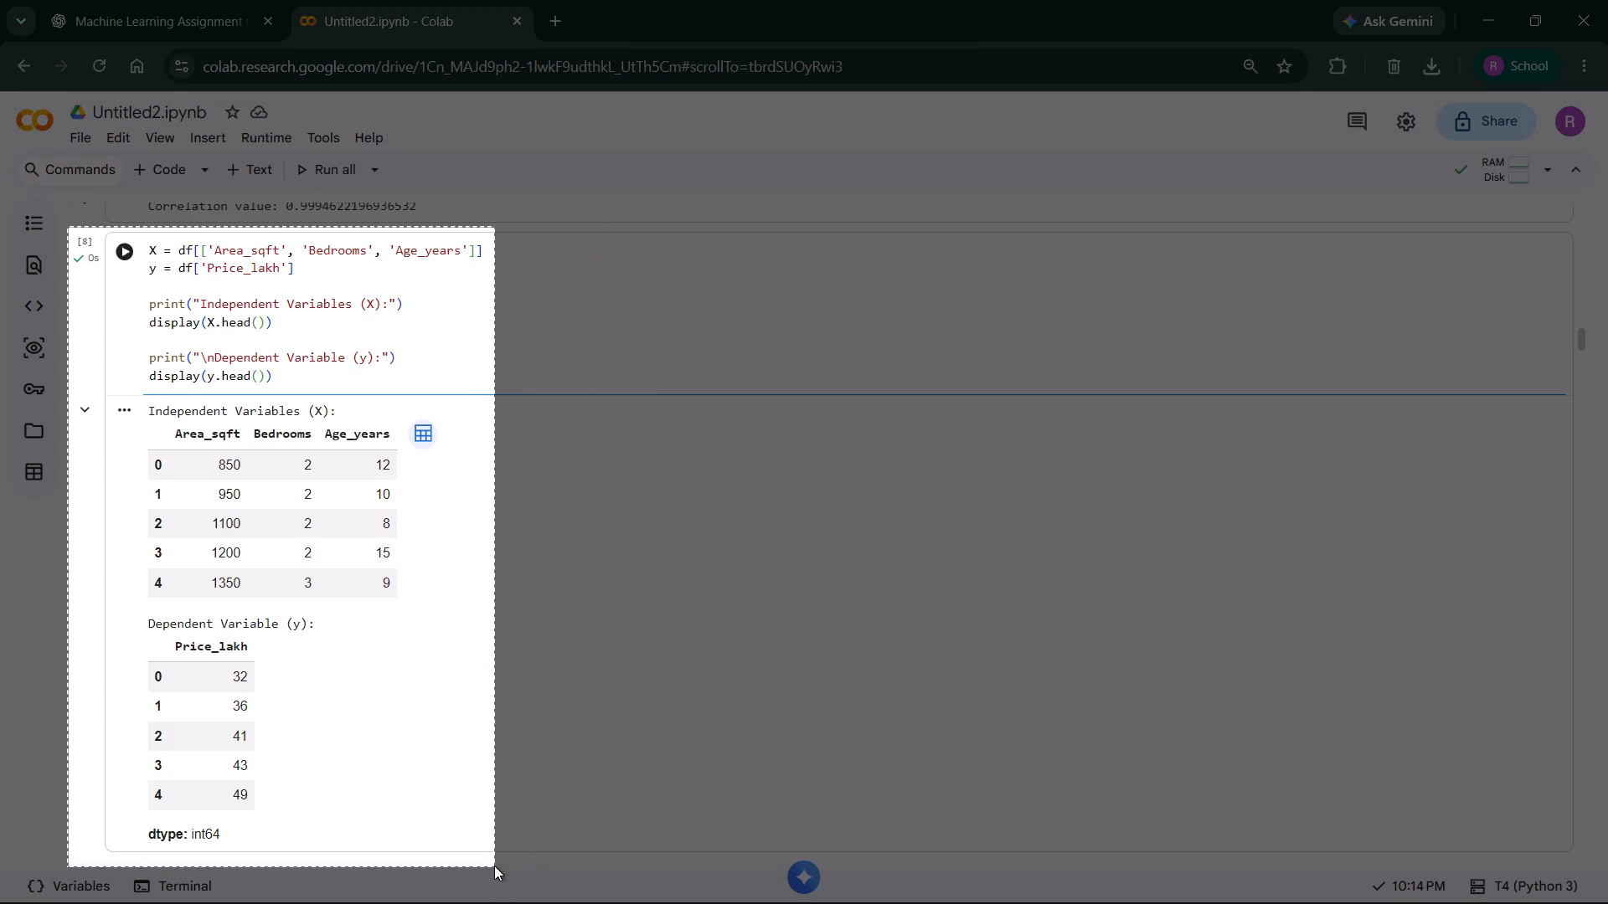
drag(494, 865, 494, 860)
key(alt+Tab)
key(ctrl+v)
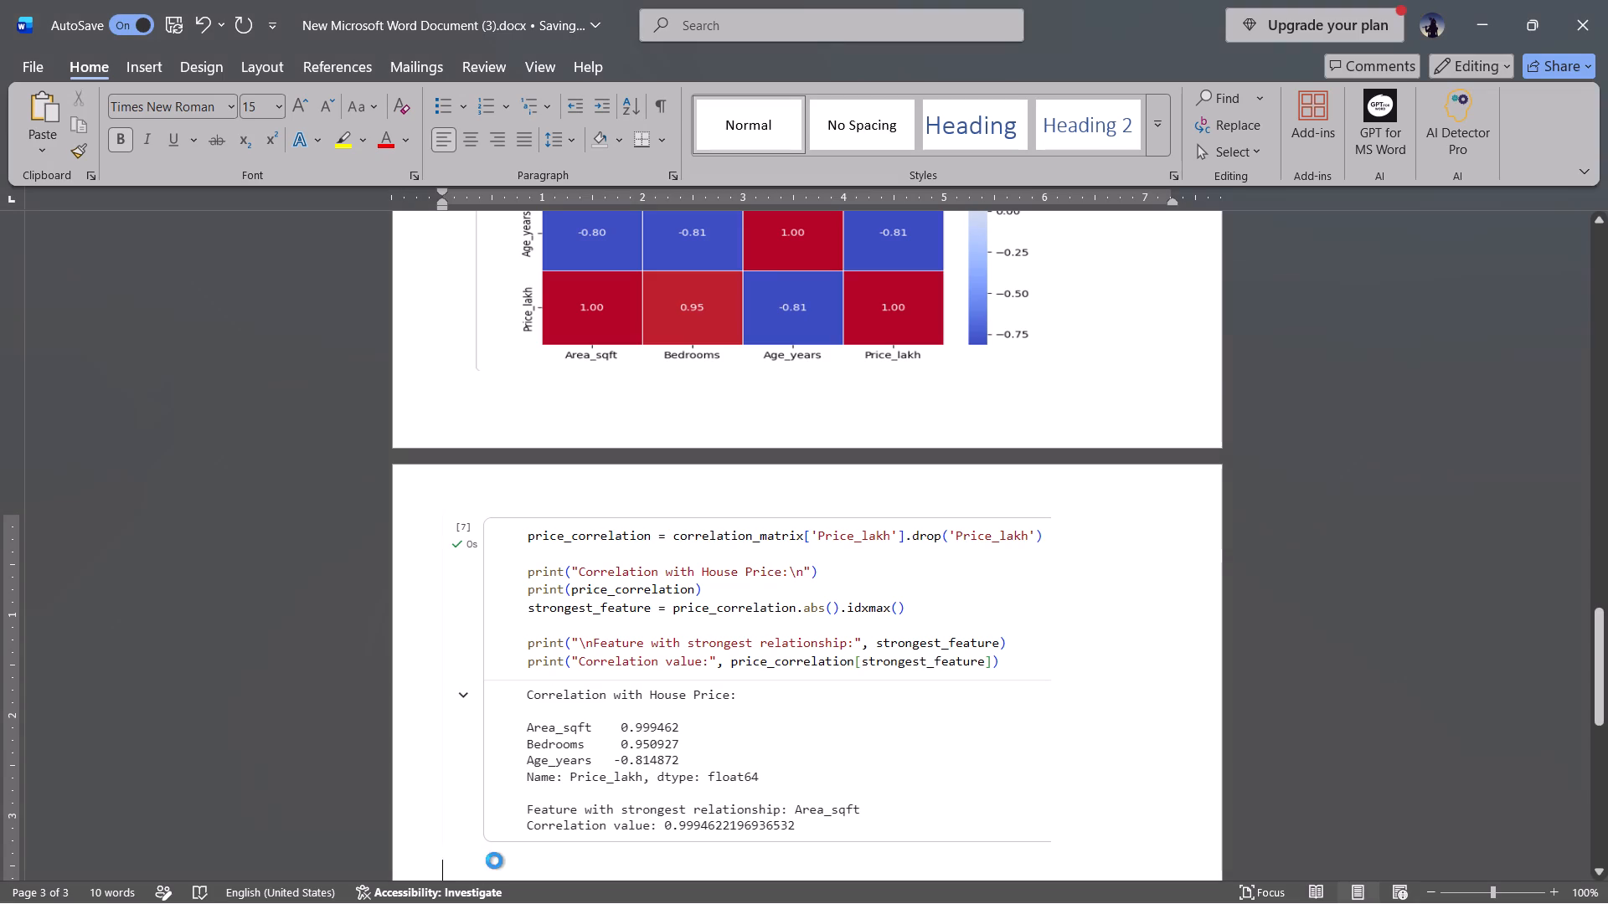
Scale the X and y variables screenshot down to about 3.5 by 5.2 inches on the third page.
click(686, 682)
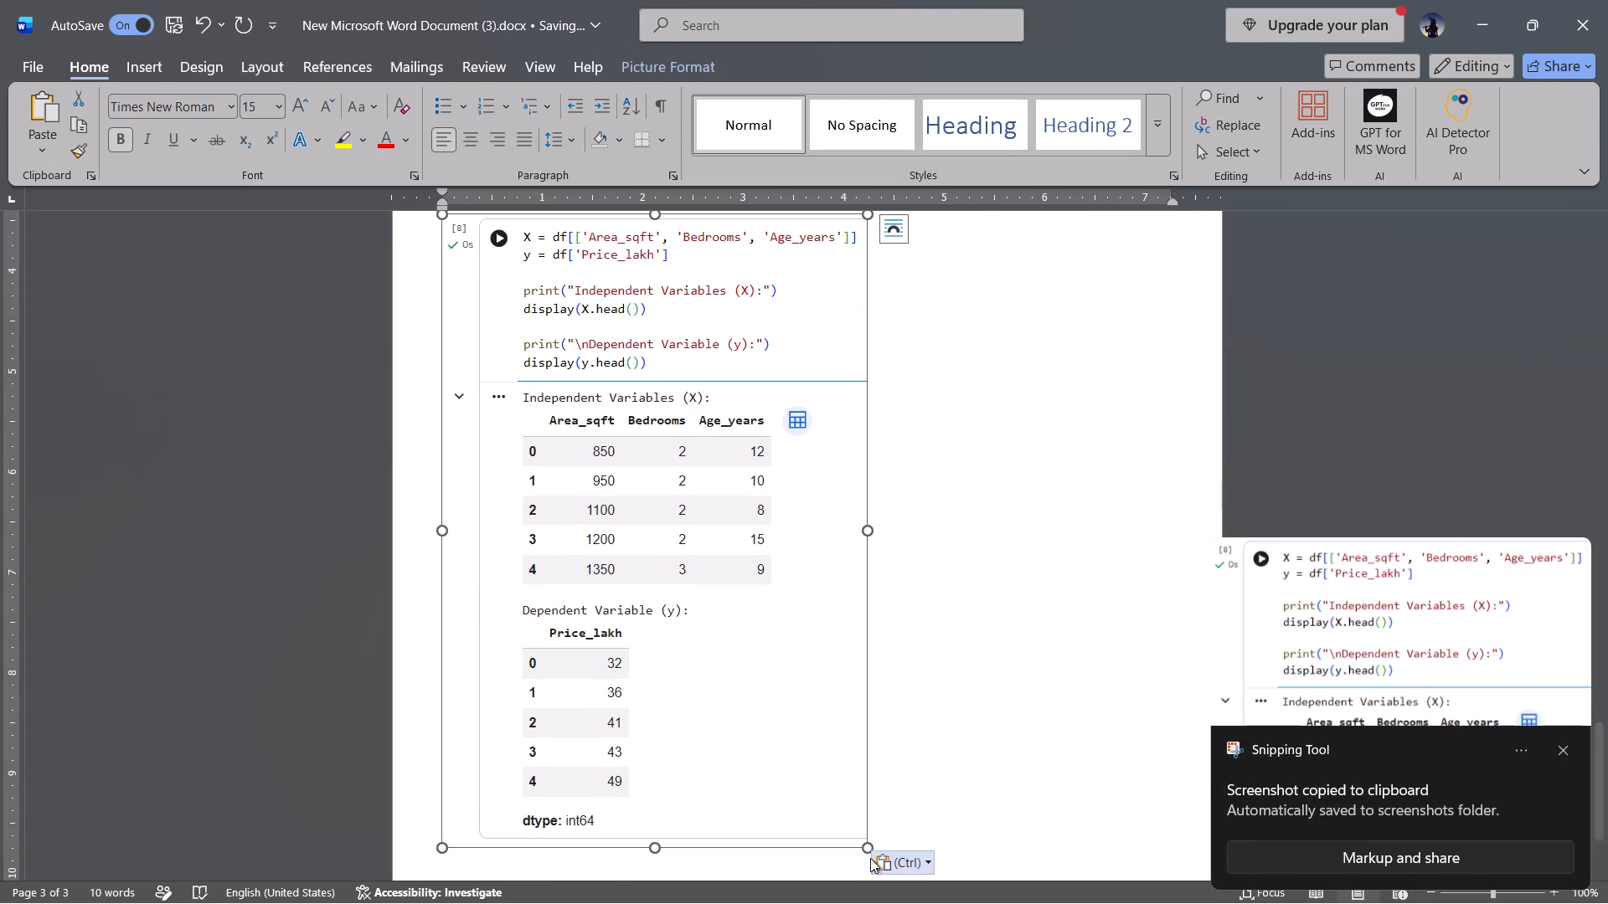
drag(868, 846, 787, 737)
scroll(787, 737, up, 1)
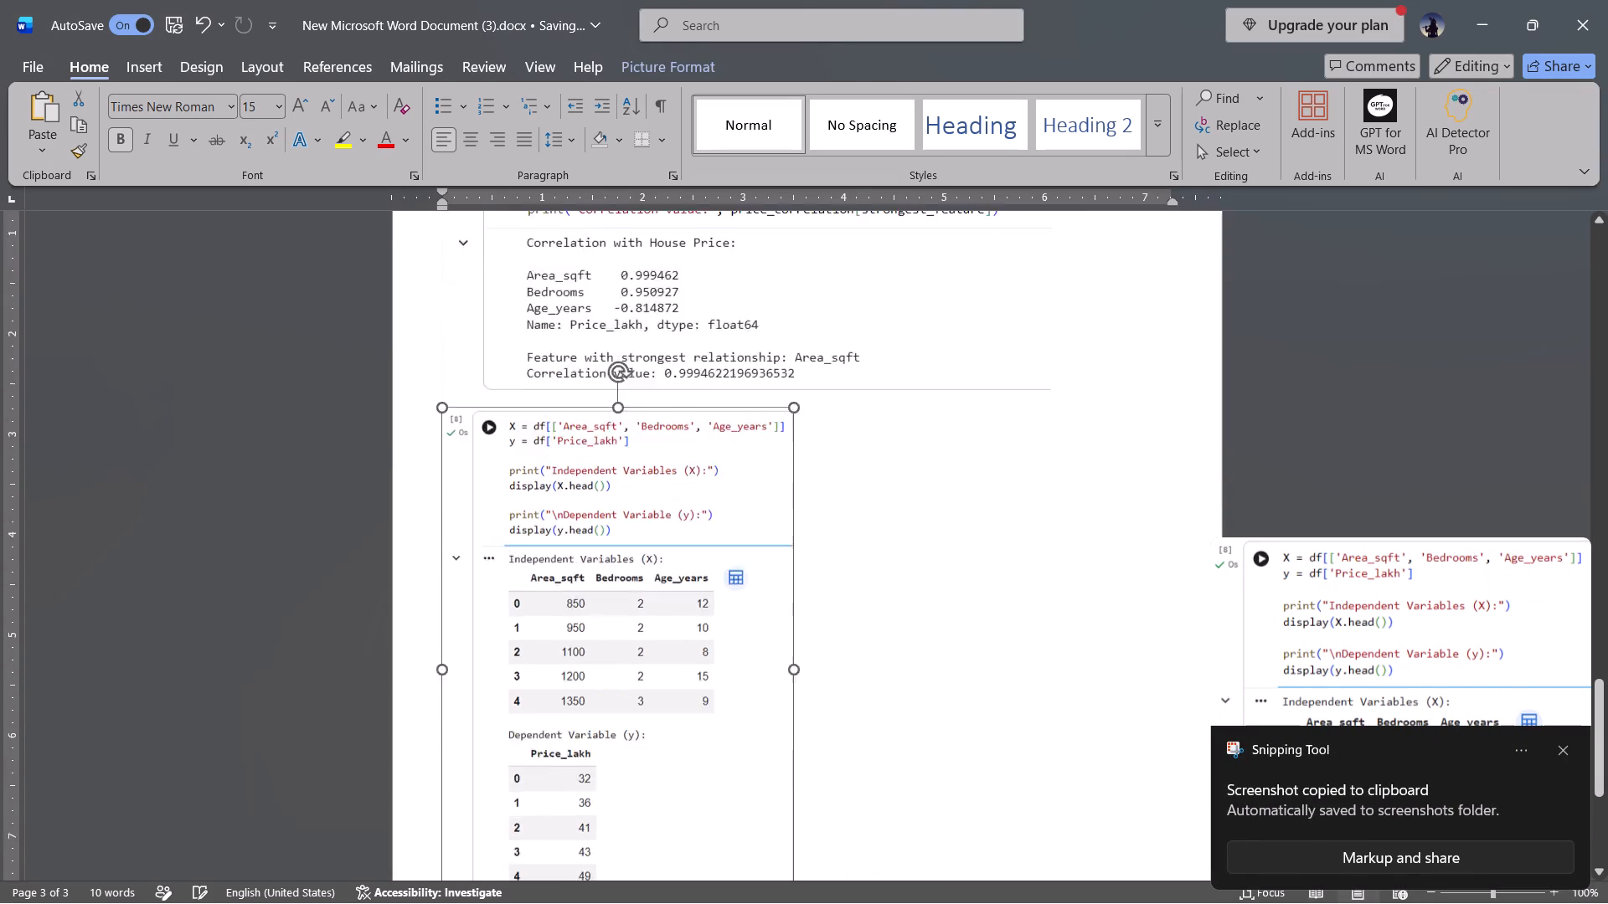
scroll(787, 737, up, 1)
Capture the train_test_split cell with its training and testing sample output in Colab, and return to the Word document.
key(alt+Tab)
scroll(570, 665, down, 2)
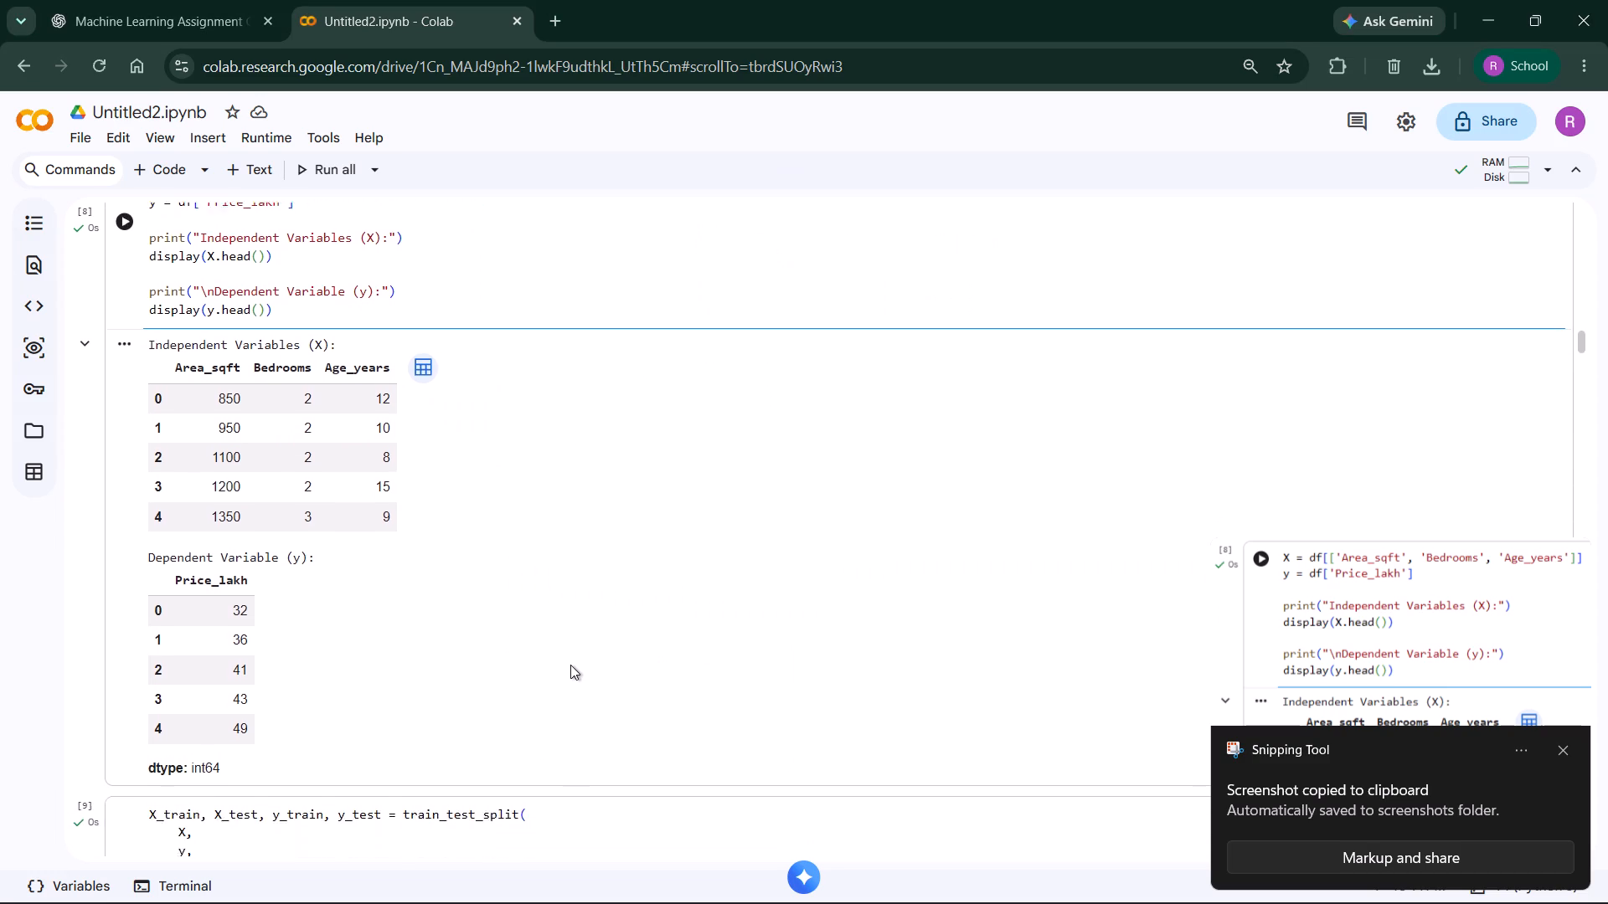
scroll(570, 665, down, 2)
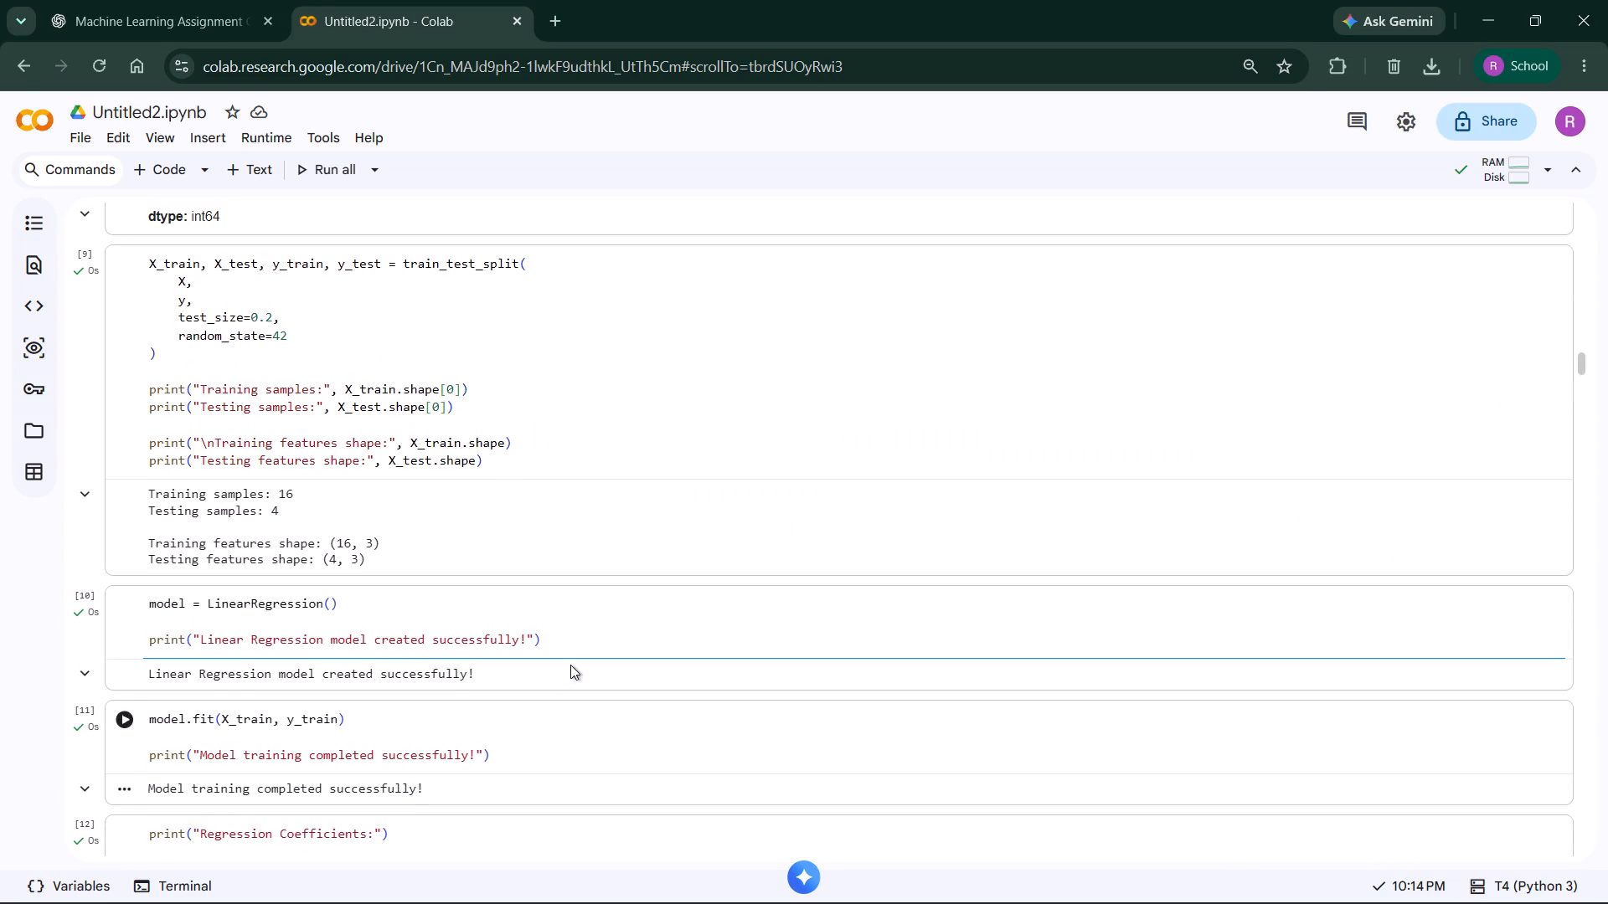
key(Print)
drag(68, 241, 544, 574)
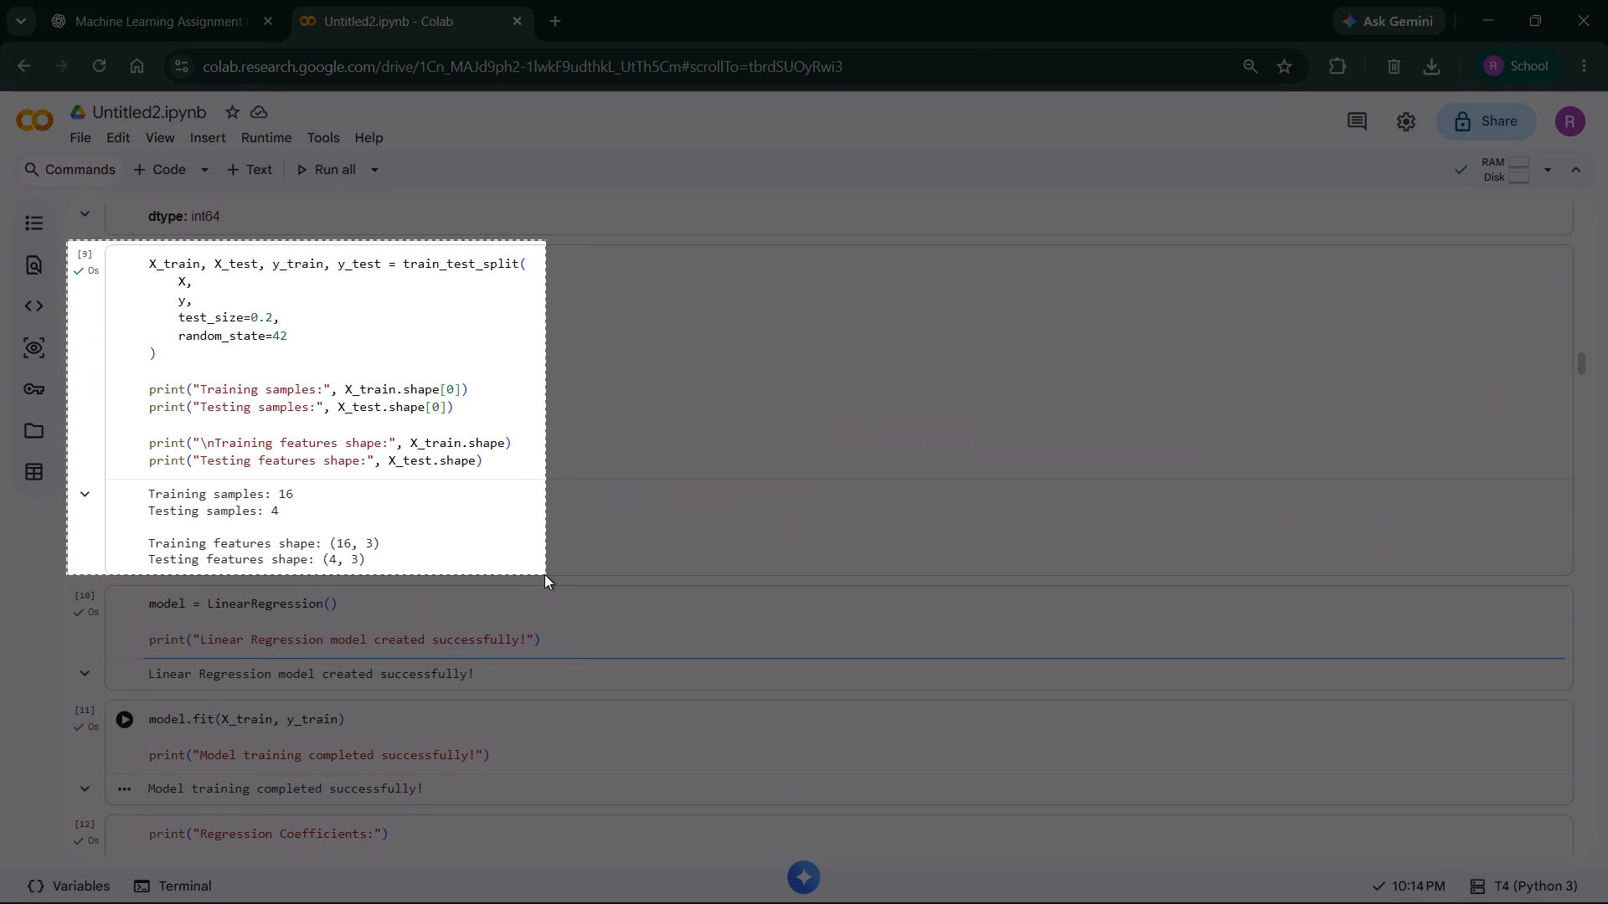
drag(544, 574, 526, 578)
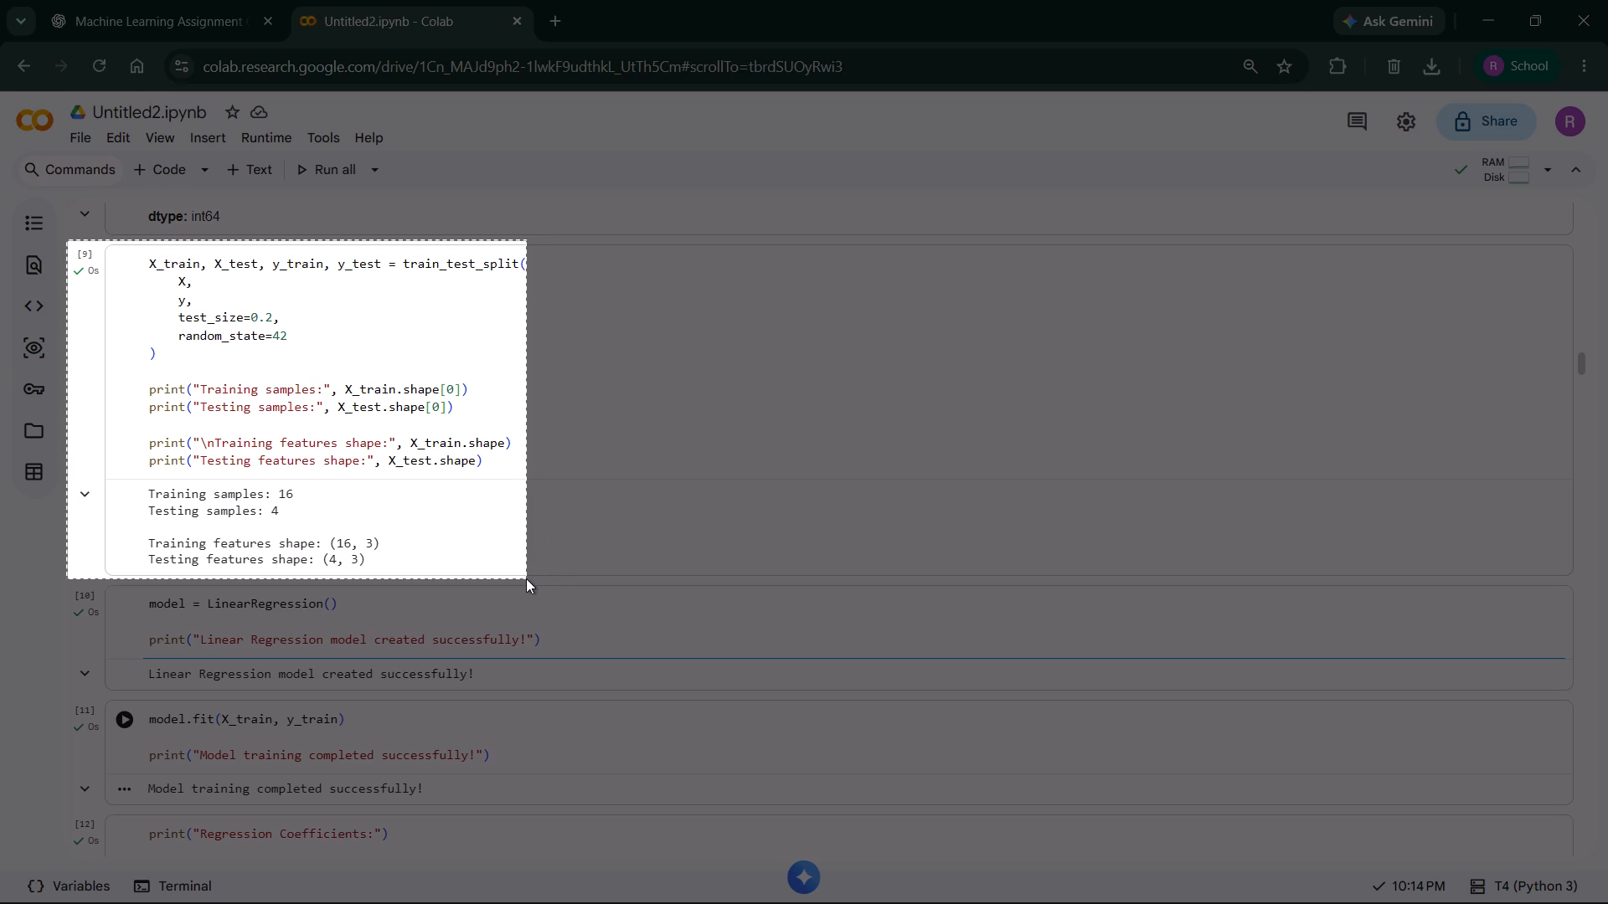
drag(526, 578, 542, 579)
key(alt+Tab)
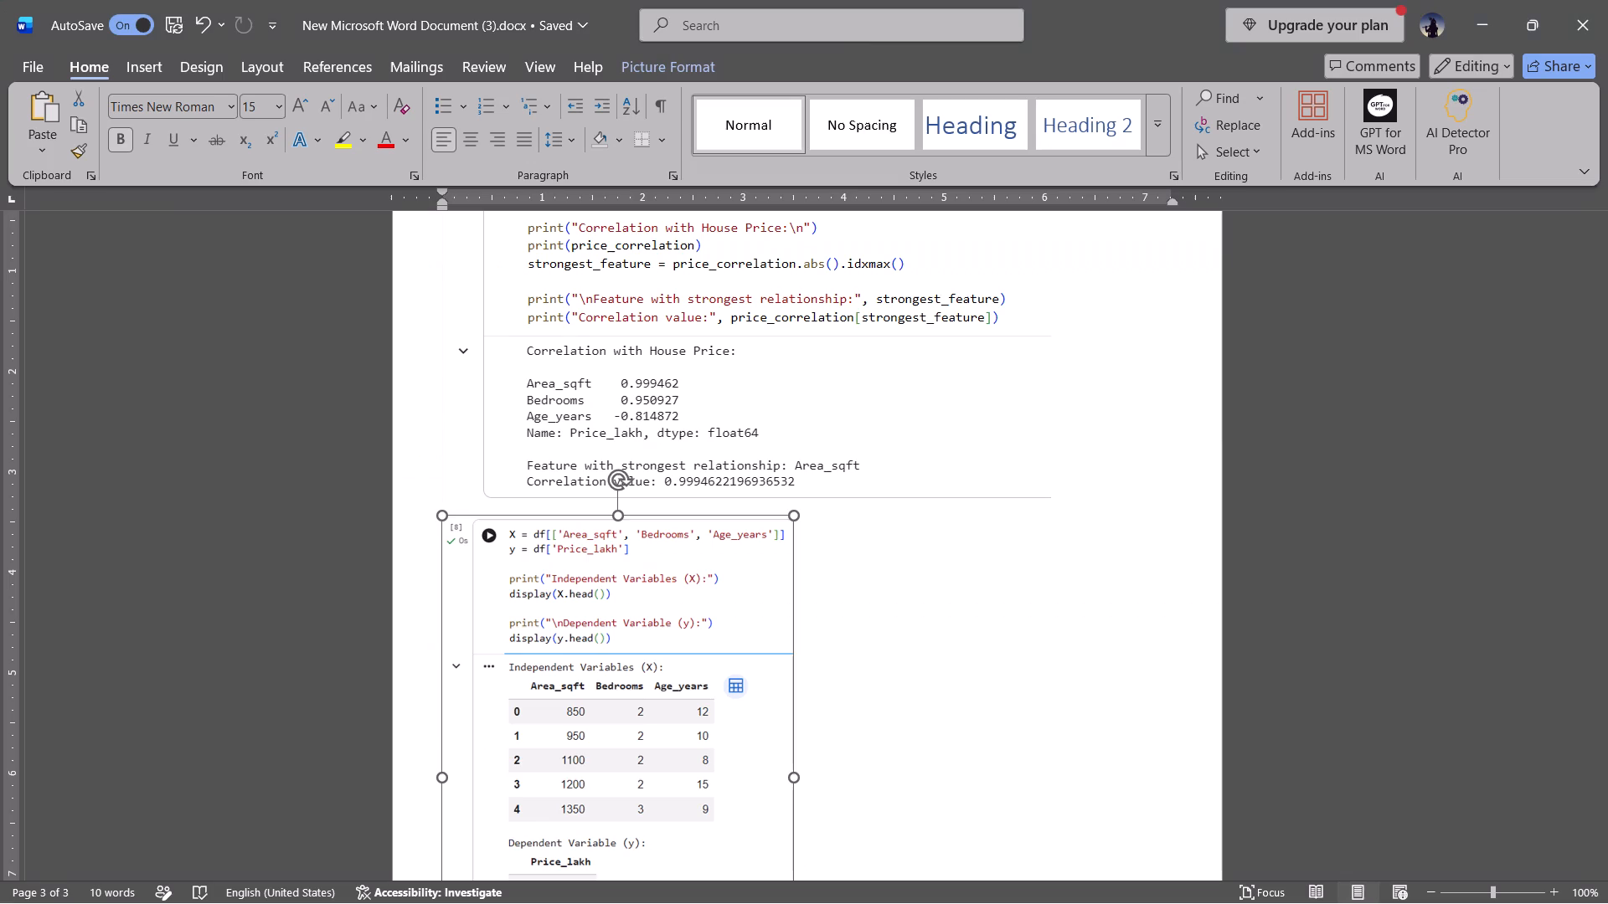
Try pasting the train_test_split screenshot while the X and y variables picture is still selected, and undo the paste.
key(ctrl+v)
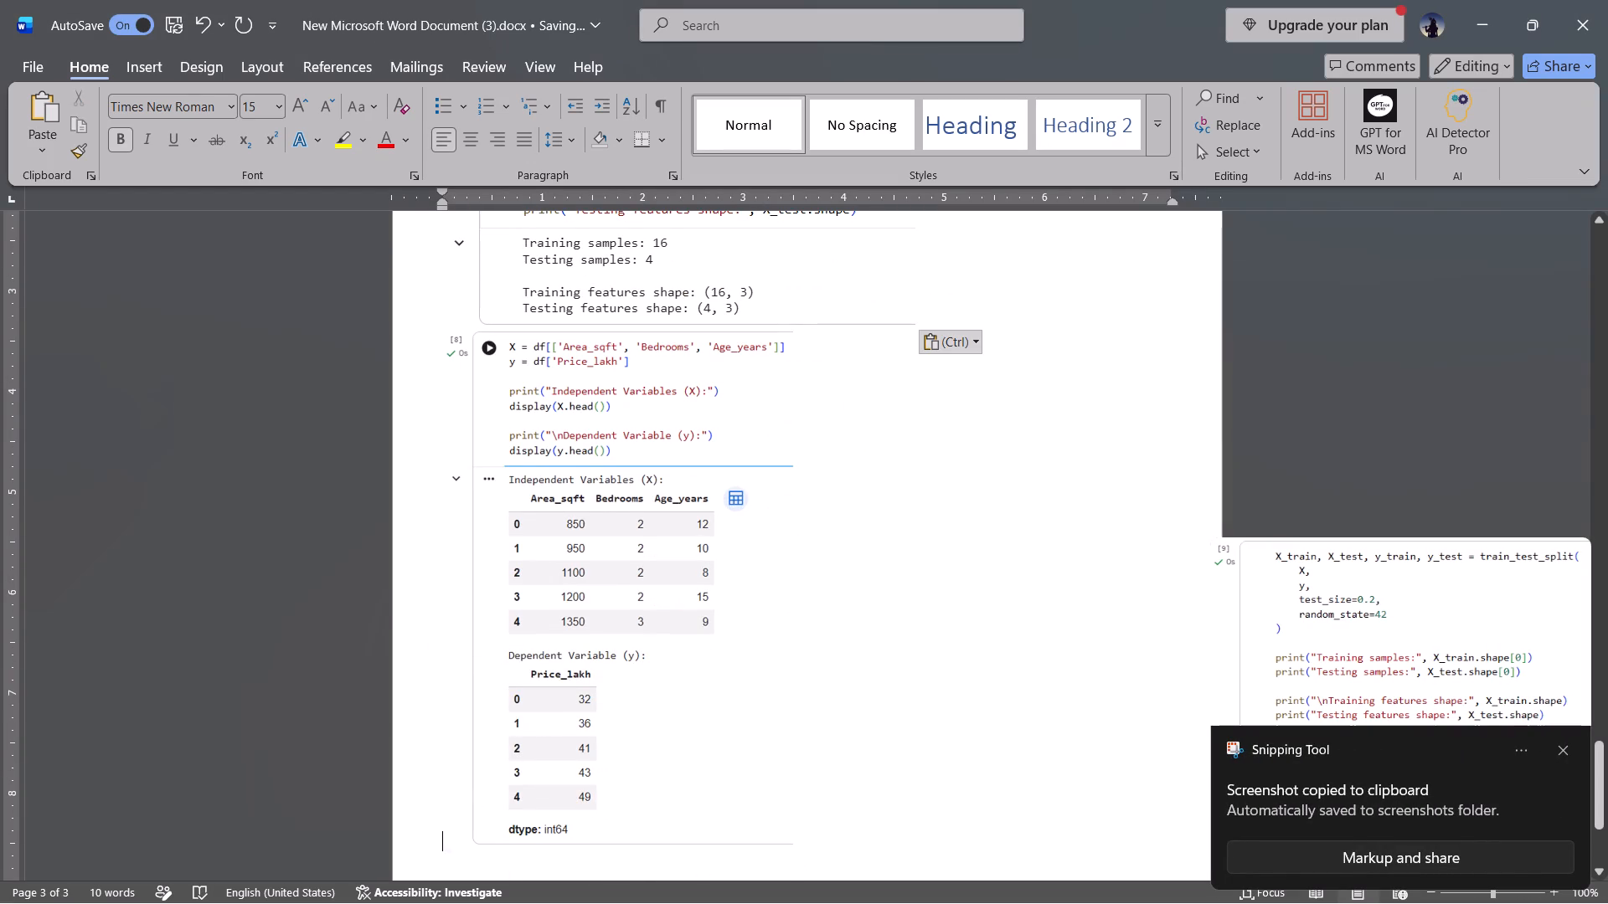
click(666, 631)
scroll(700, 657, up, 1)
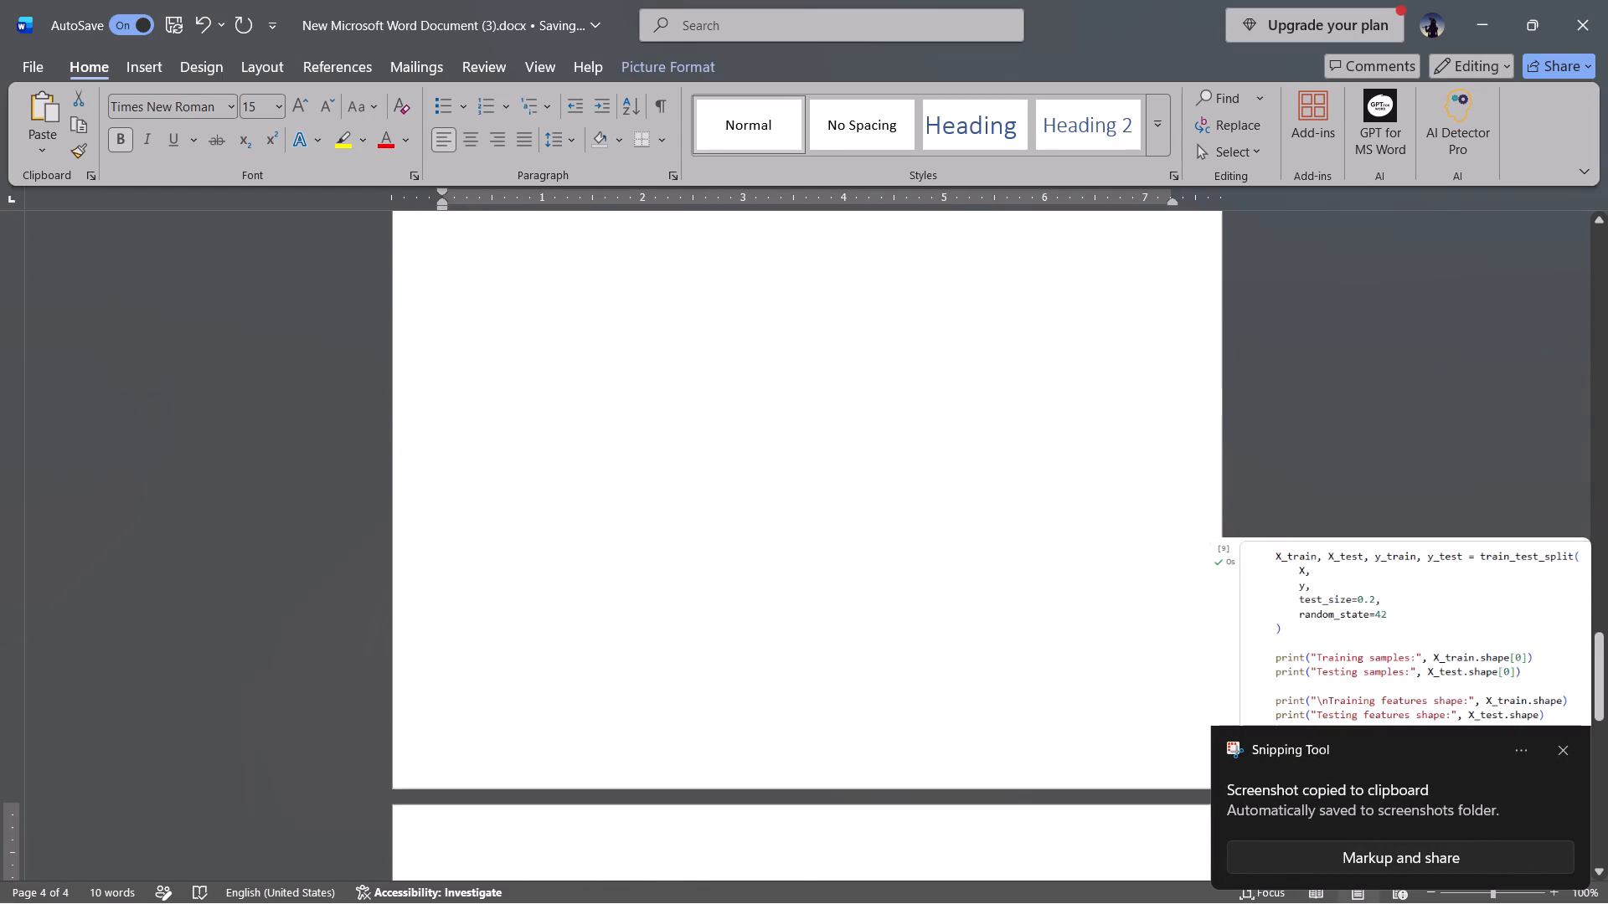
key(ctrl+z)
Paste the train_test_split screenshot after the X and y variables screenshot and scale it down to about 4.1 by 2.9 inches.
scroll(700, 657, up, 1)
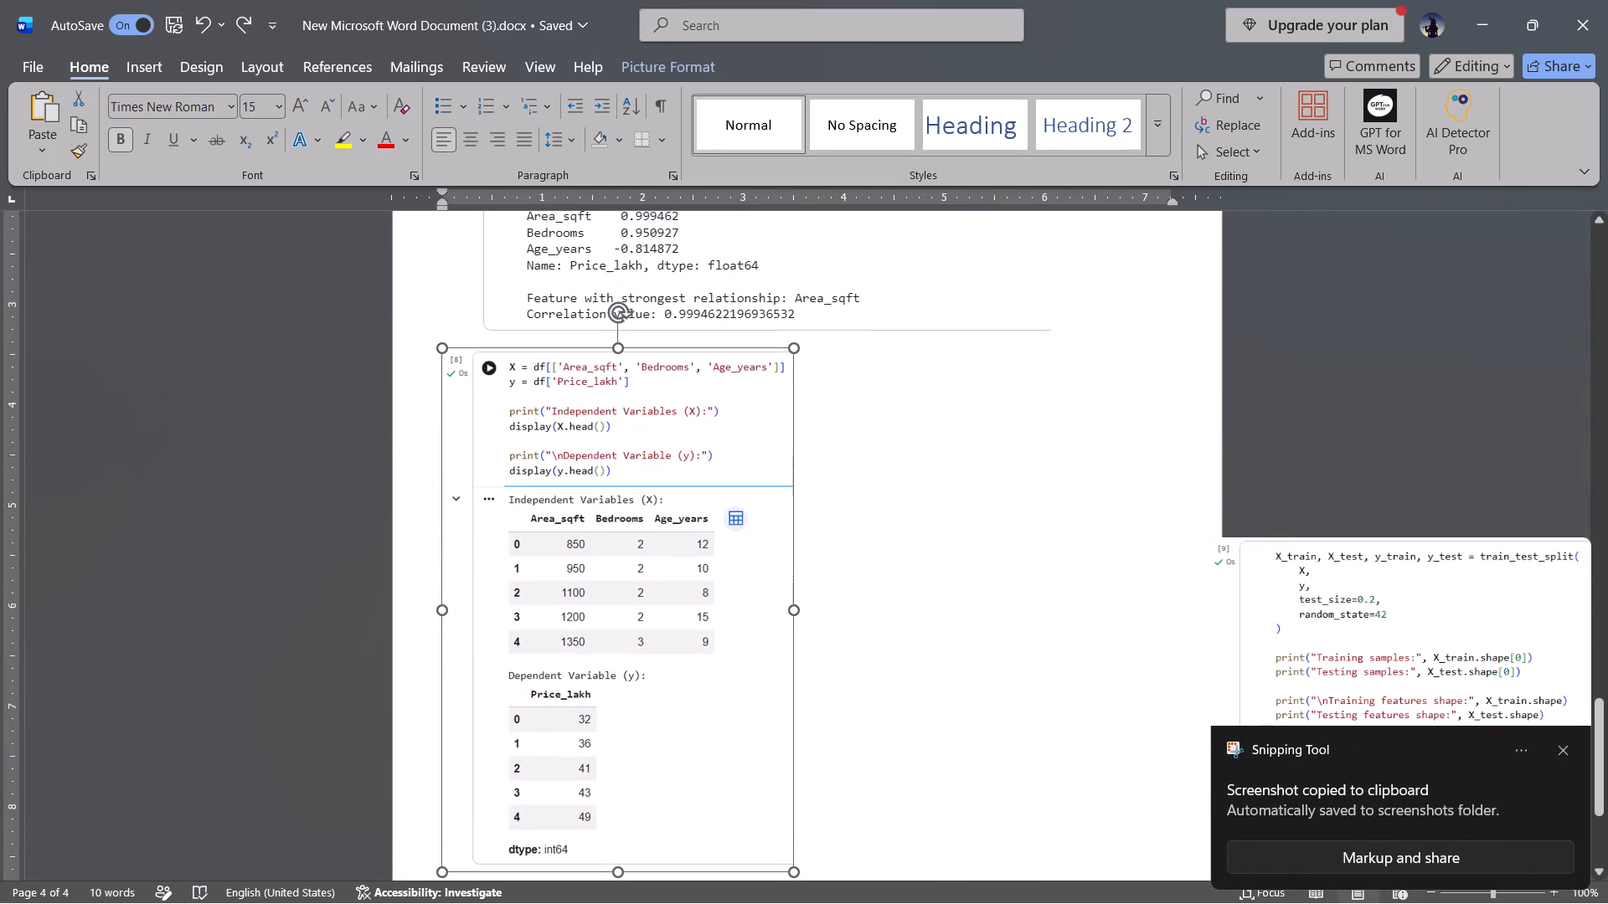
click(888, 793)
key(ctrl+v)
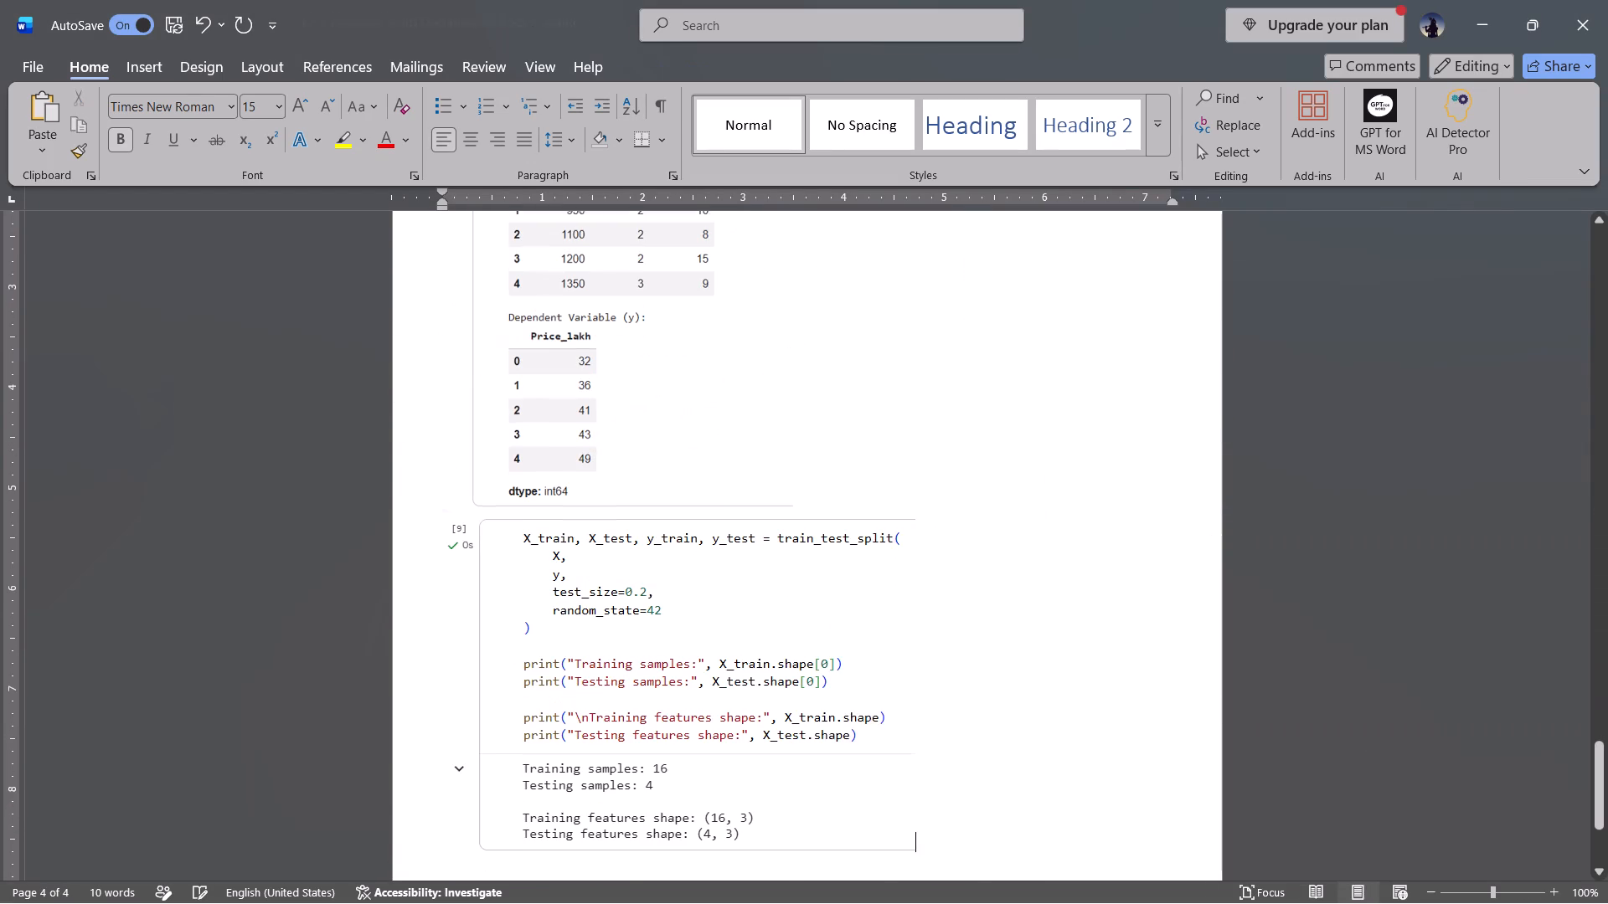
click(748, 678)
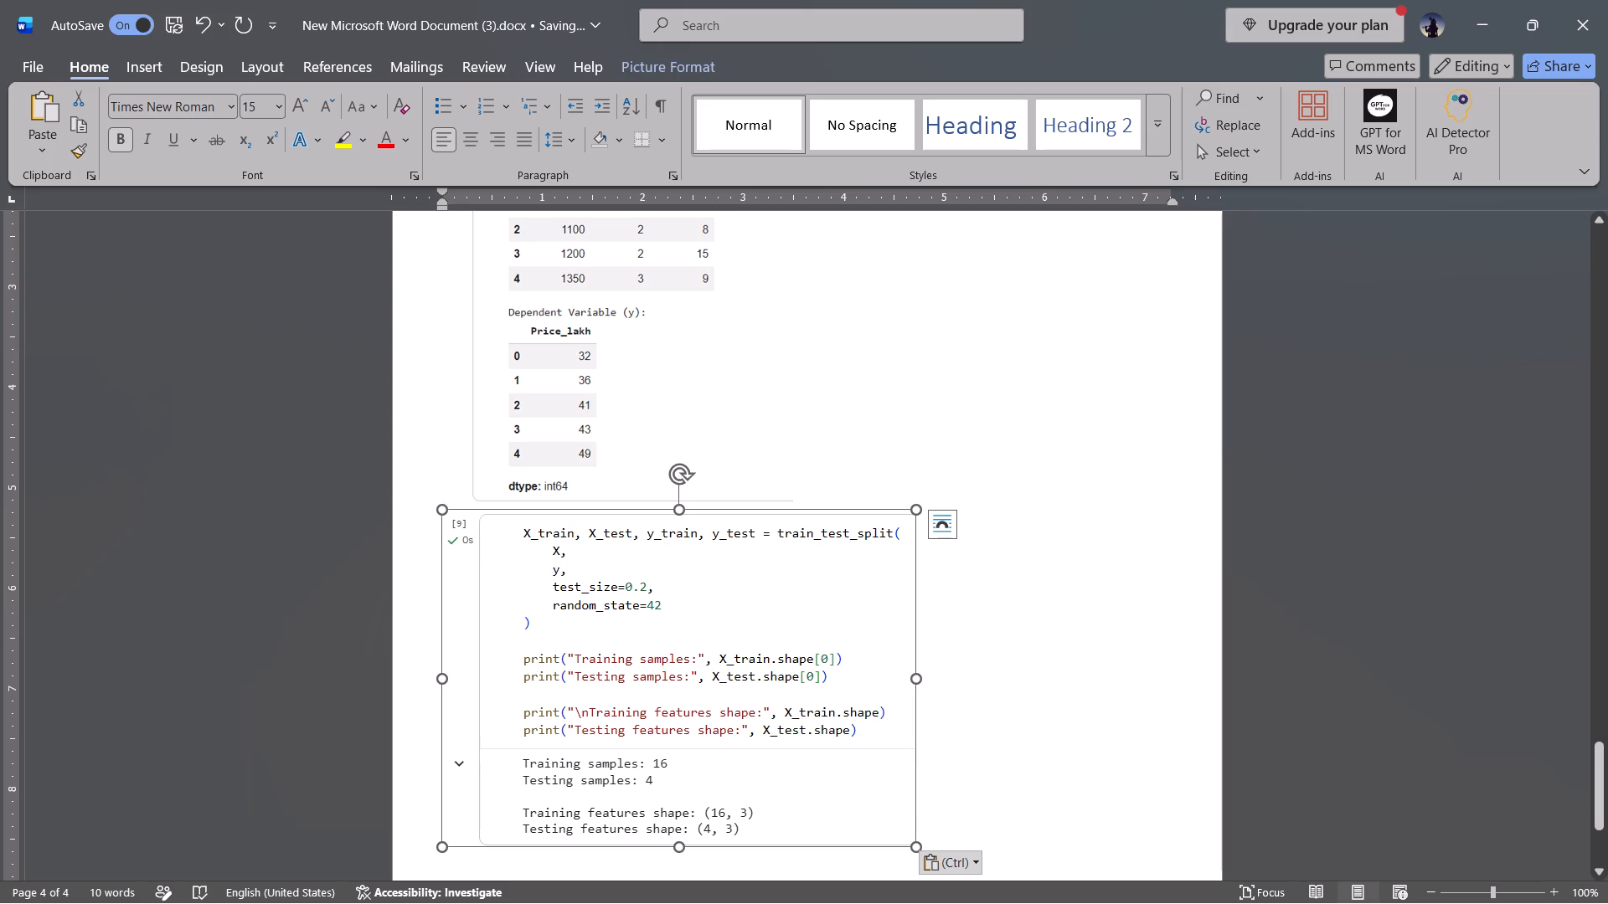
drag(915, 847, 853, 801)
scroll(832, 692, up, 1)
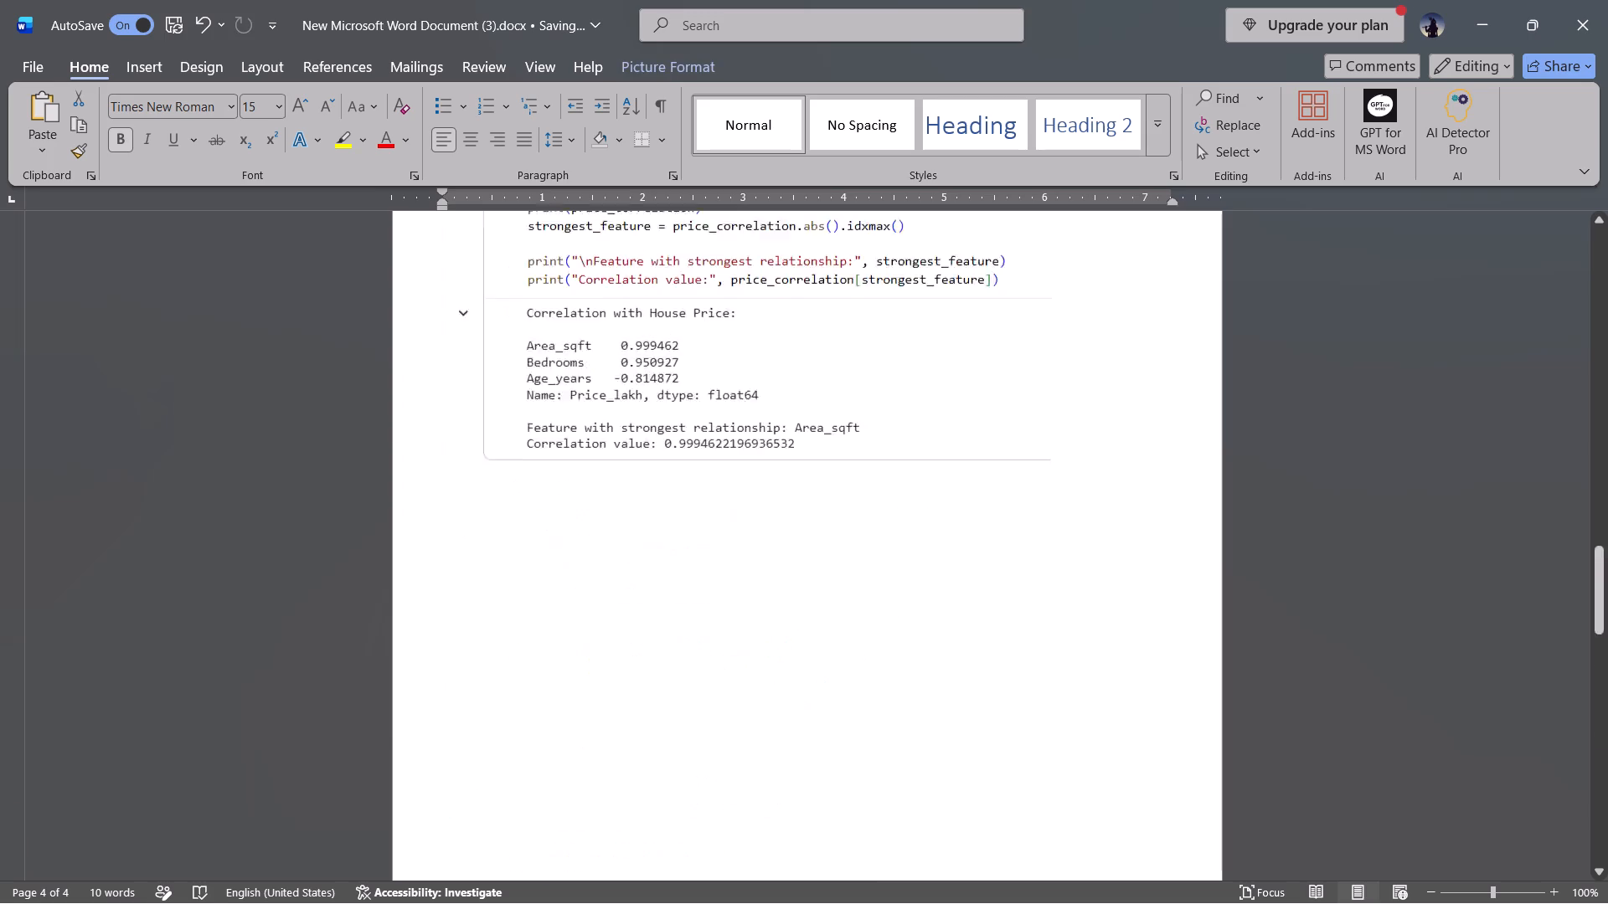
Shrink the X and y variables screenshot to about 3.0 by 4.4 inches to fit beside the train_test_split one, and start a new line below.
click(656, 593)
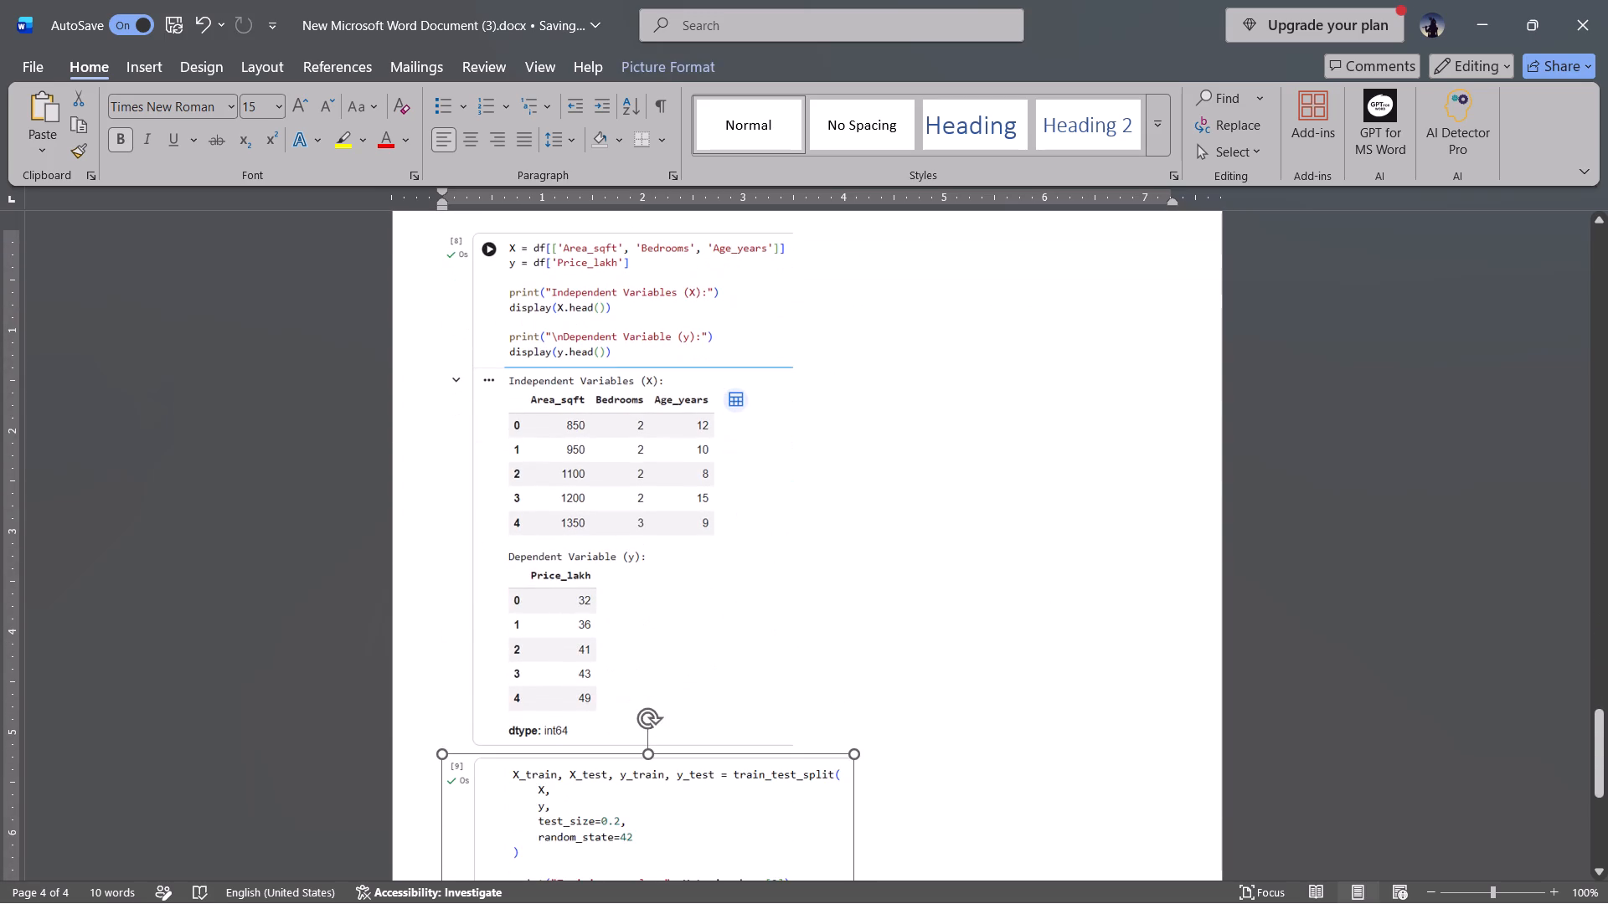
drag(790, 747, 738, 670)
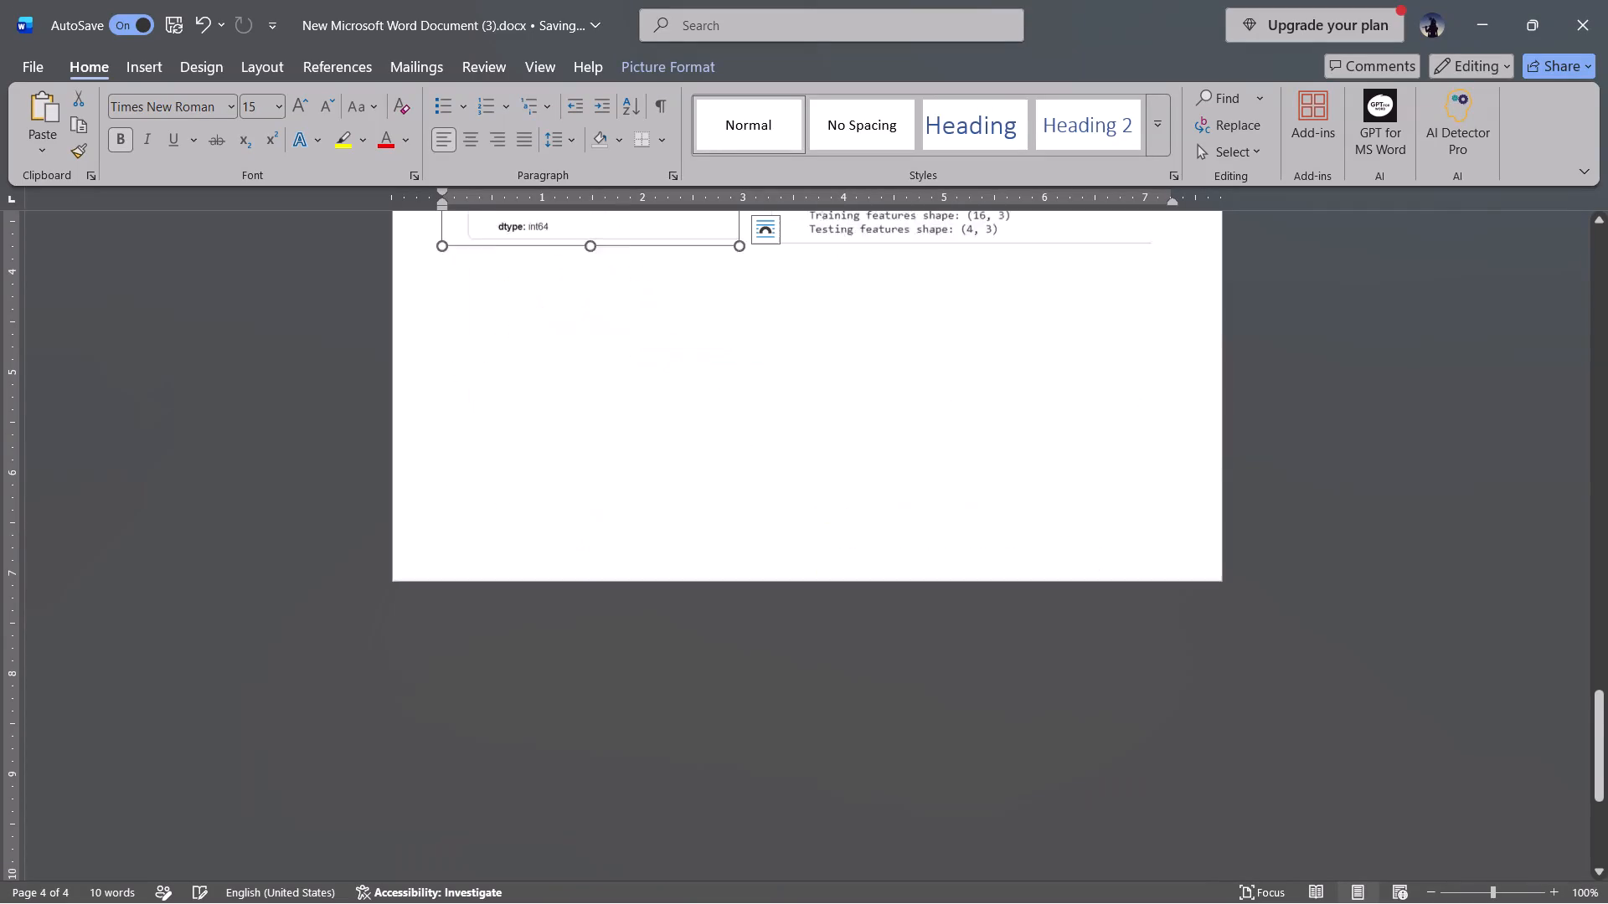
scroll(659, 552, up, 1)
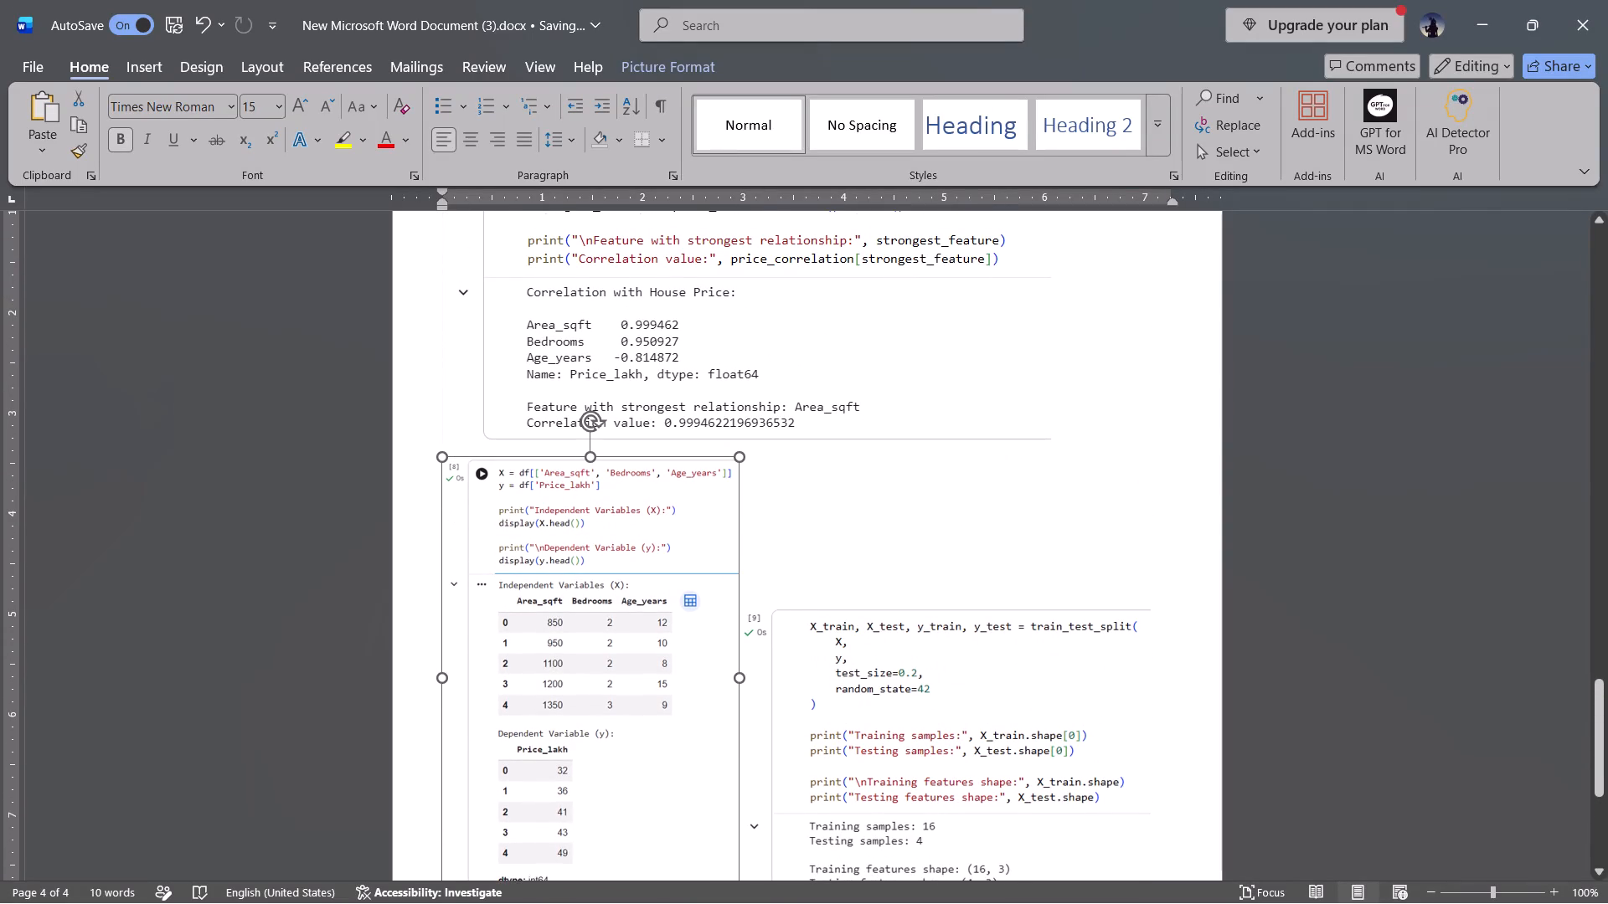
scroll(624, 605, up, 1)
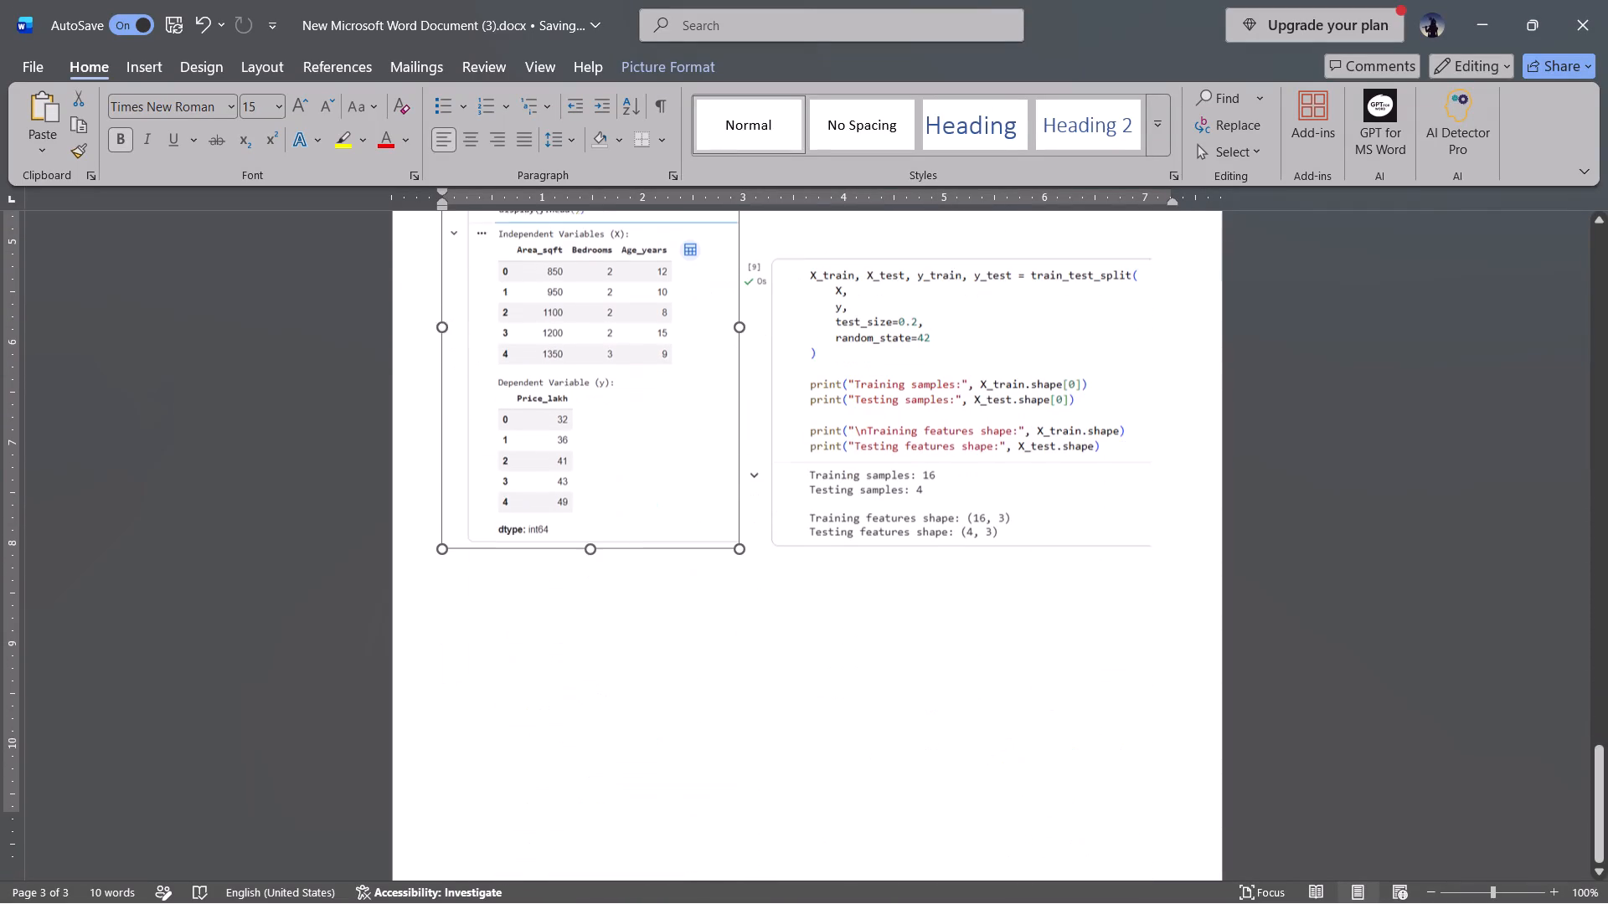
click(1178, 524)
key(Return)
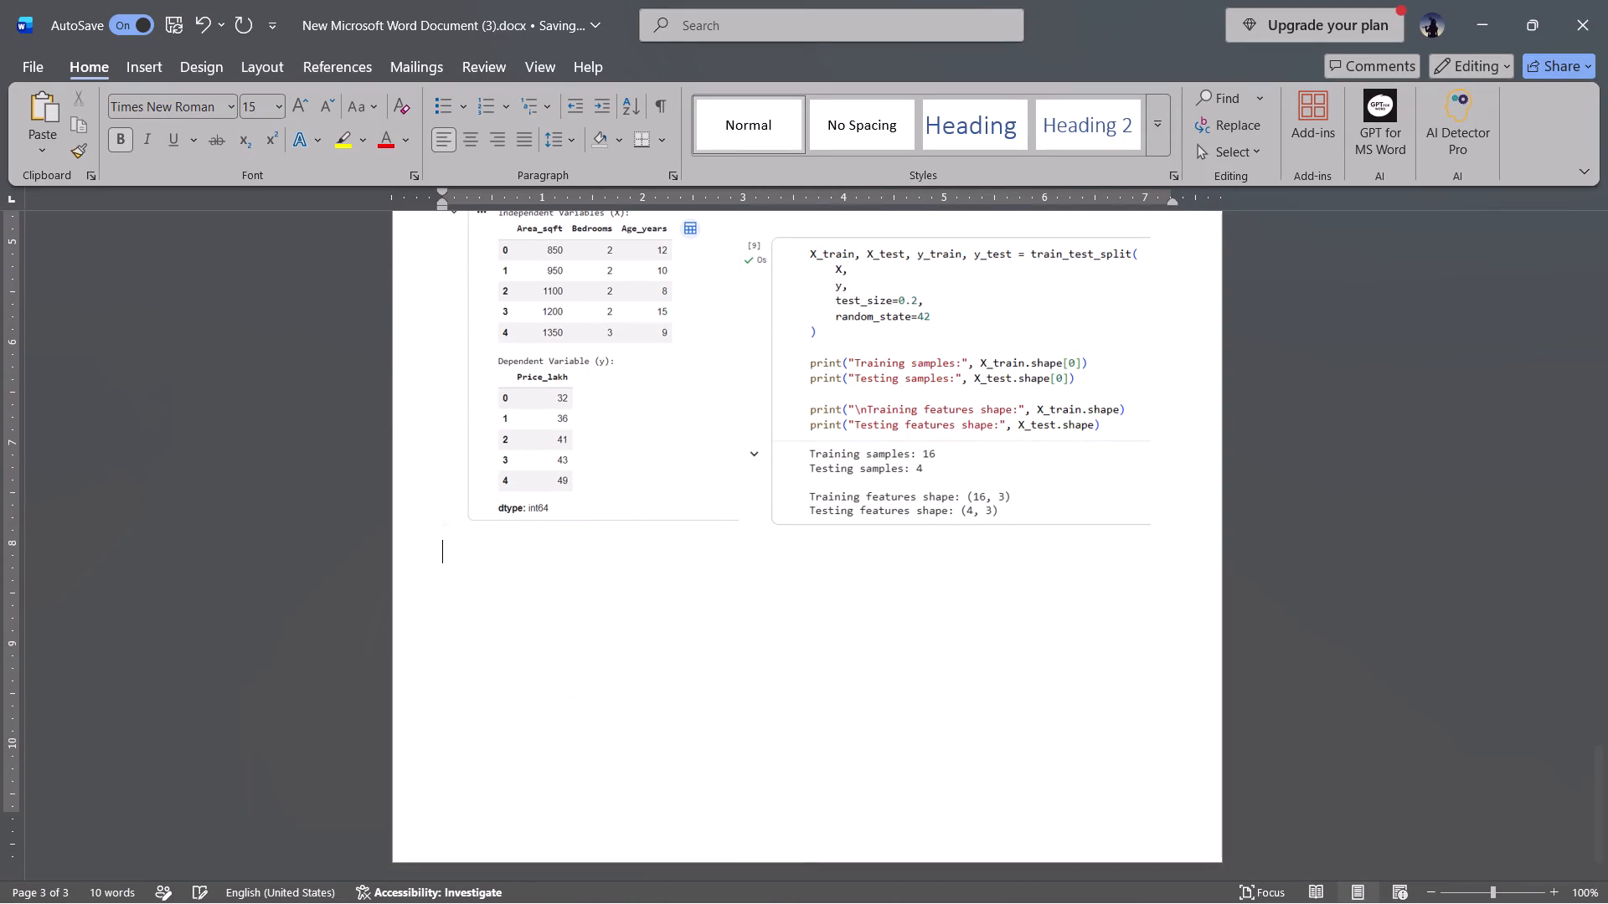
Capture the LinearRegression and model.fit cells with their outputs together in Colab, paste them below the paired screenshots in Word, and start a new line.
key(alt+Tab)
scroll(783, 468, down, 1)
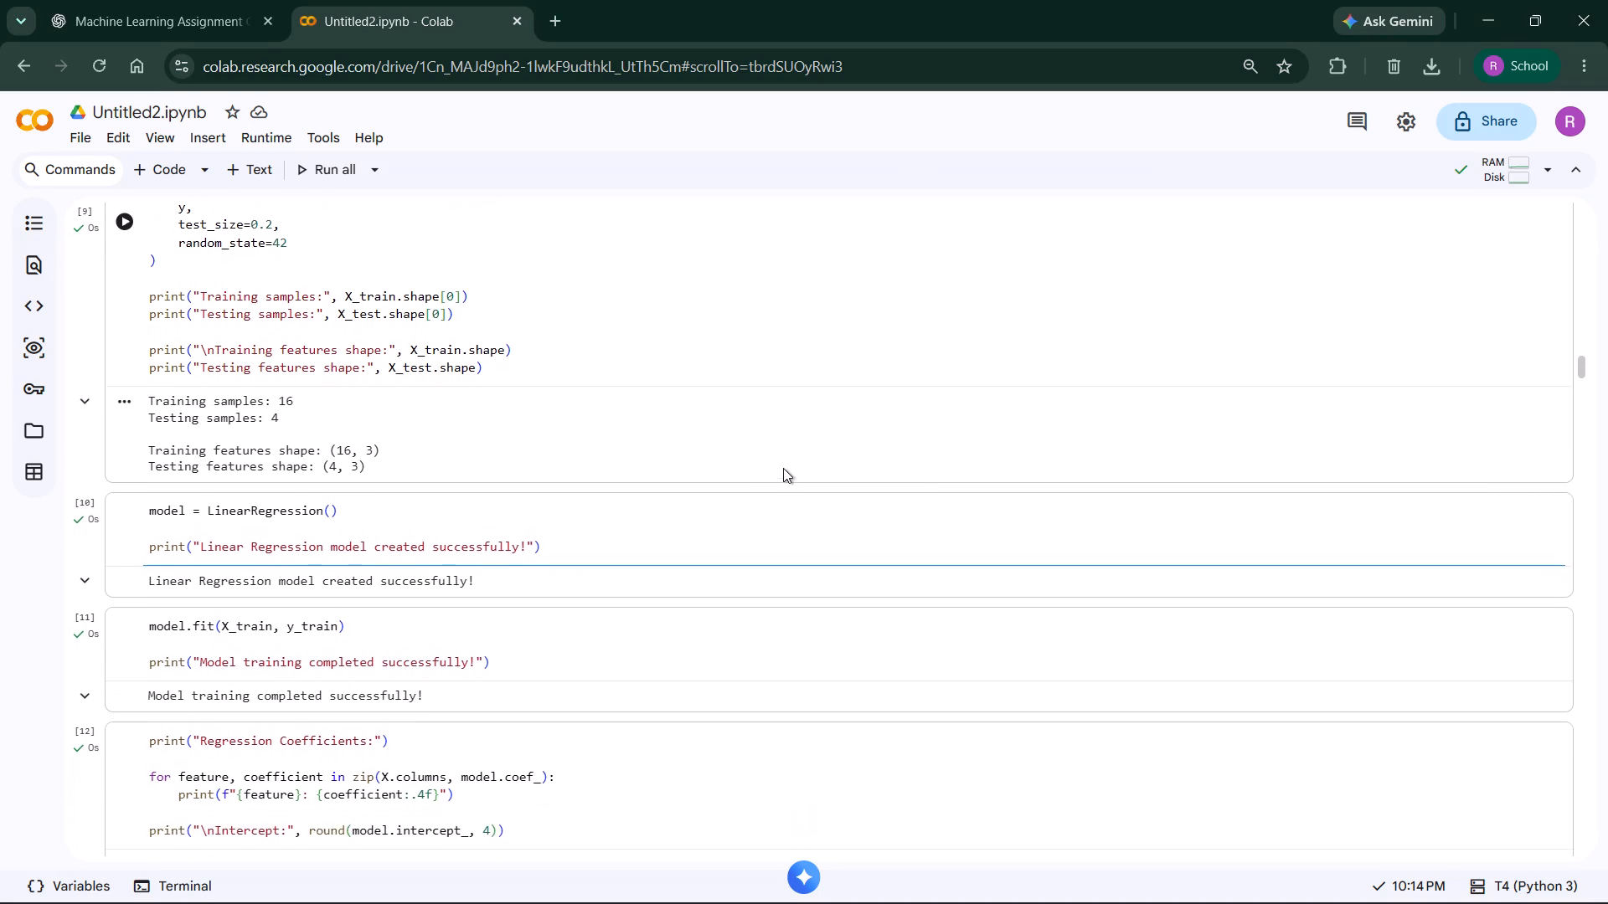
scroll(783, 468, down, 1)
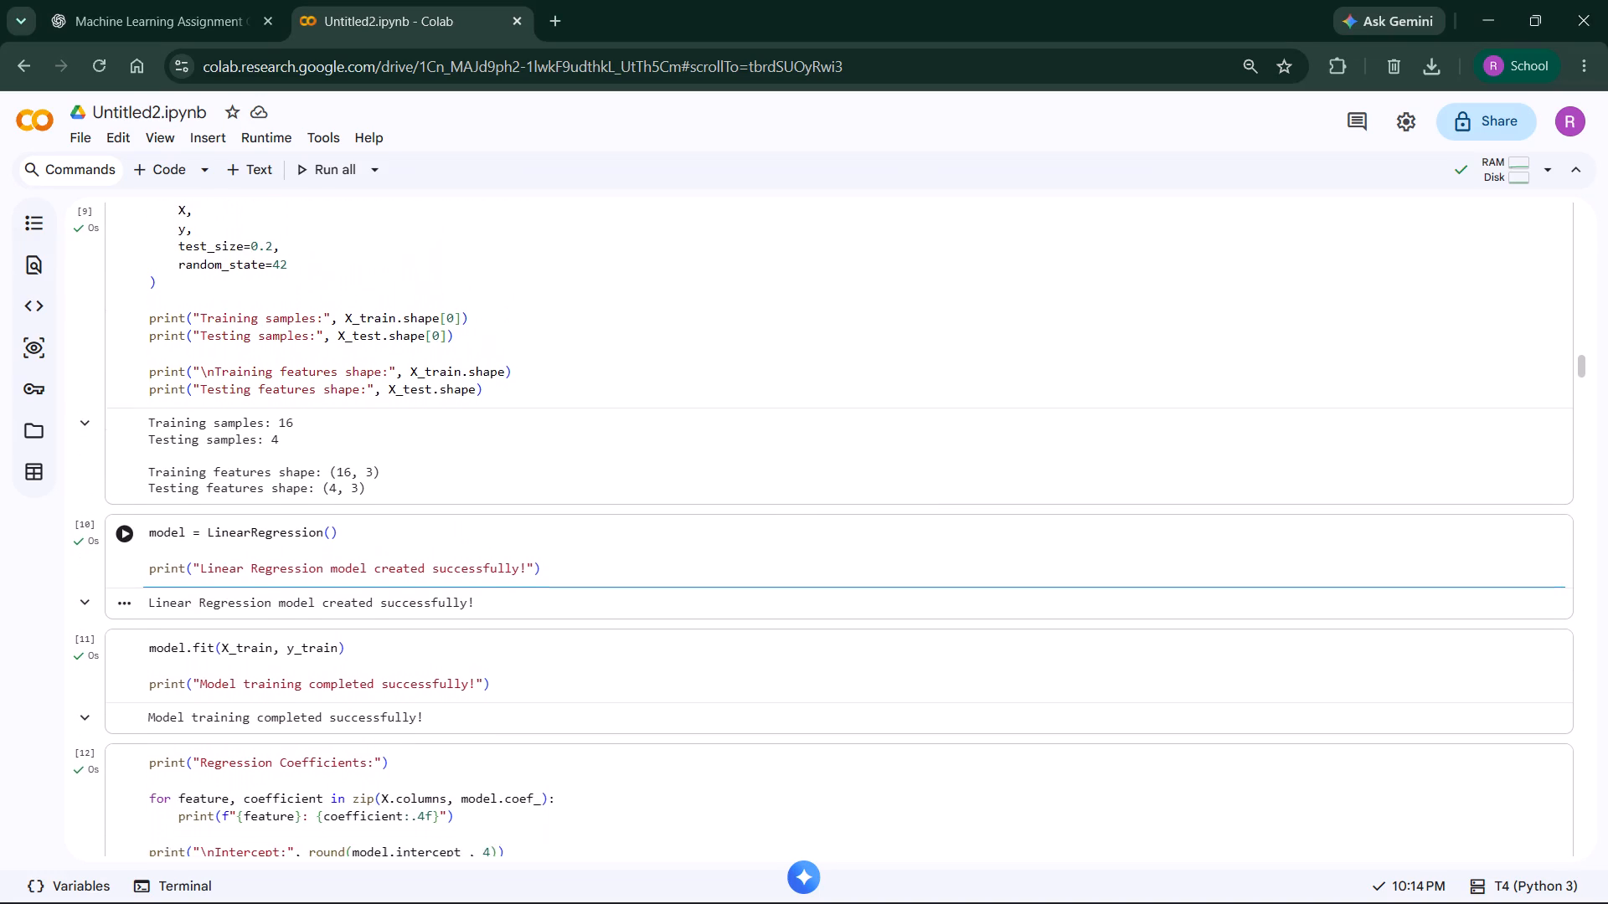
key(alt+Tab)
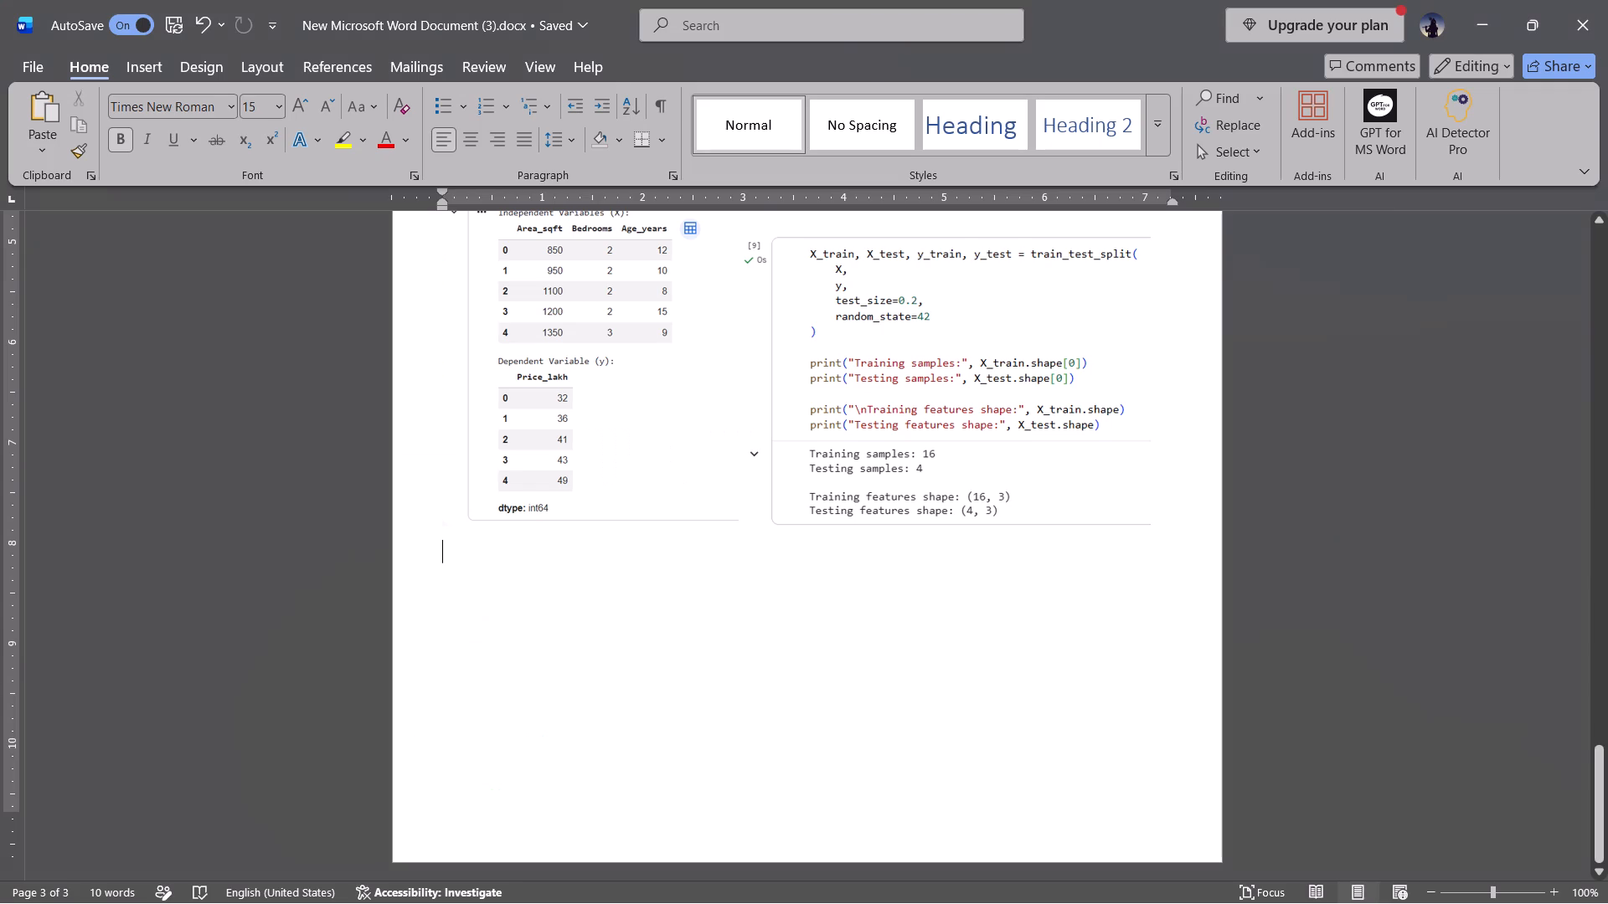
key(alt+Tab)
scroll(783, 468, down, 1)
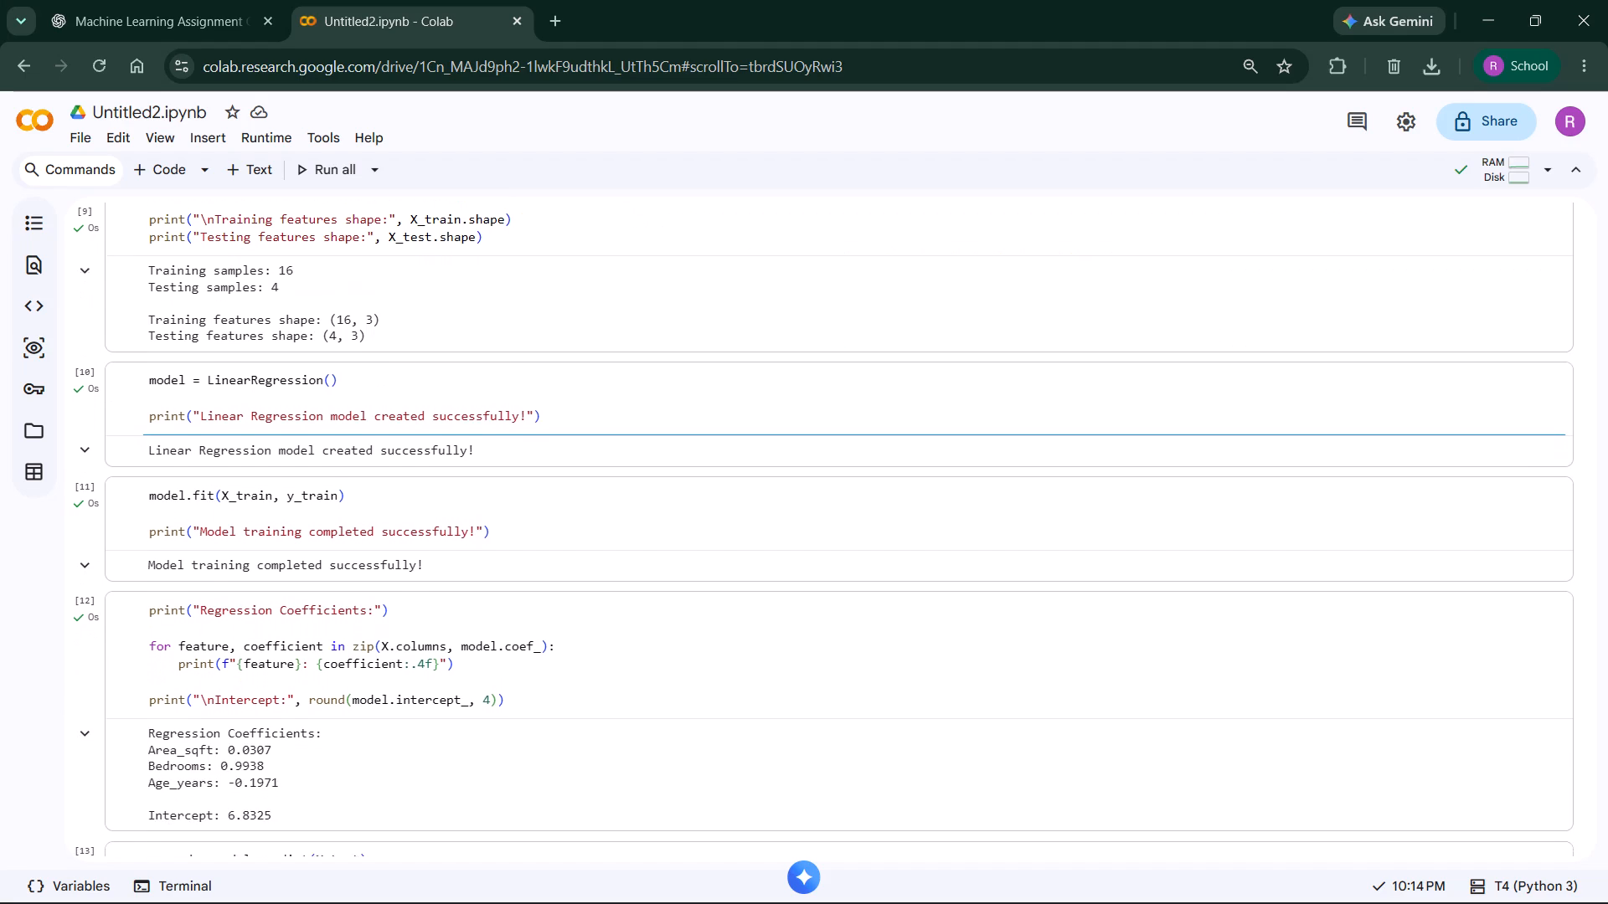
scroll(783, 468, down, 1)
key(Print)
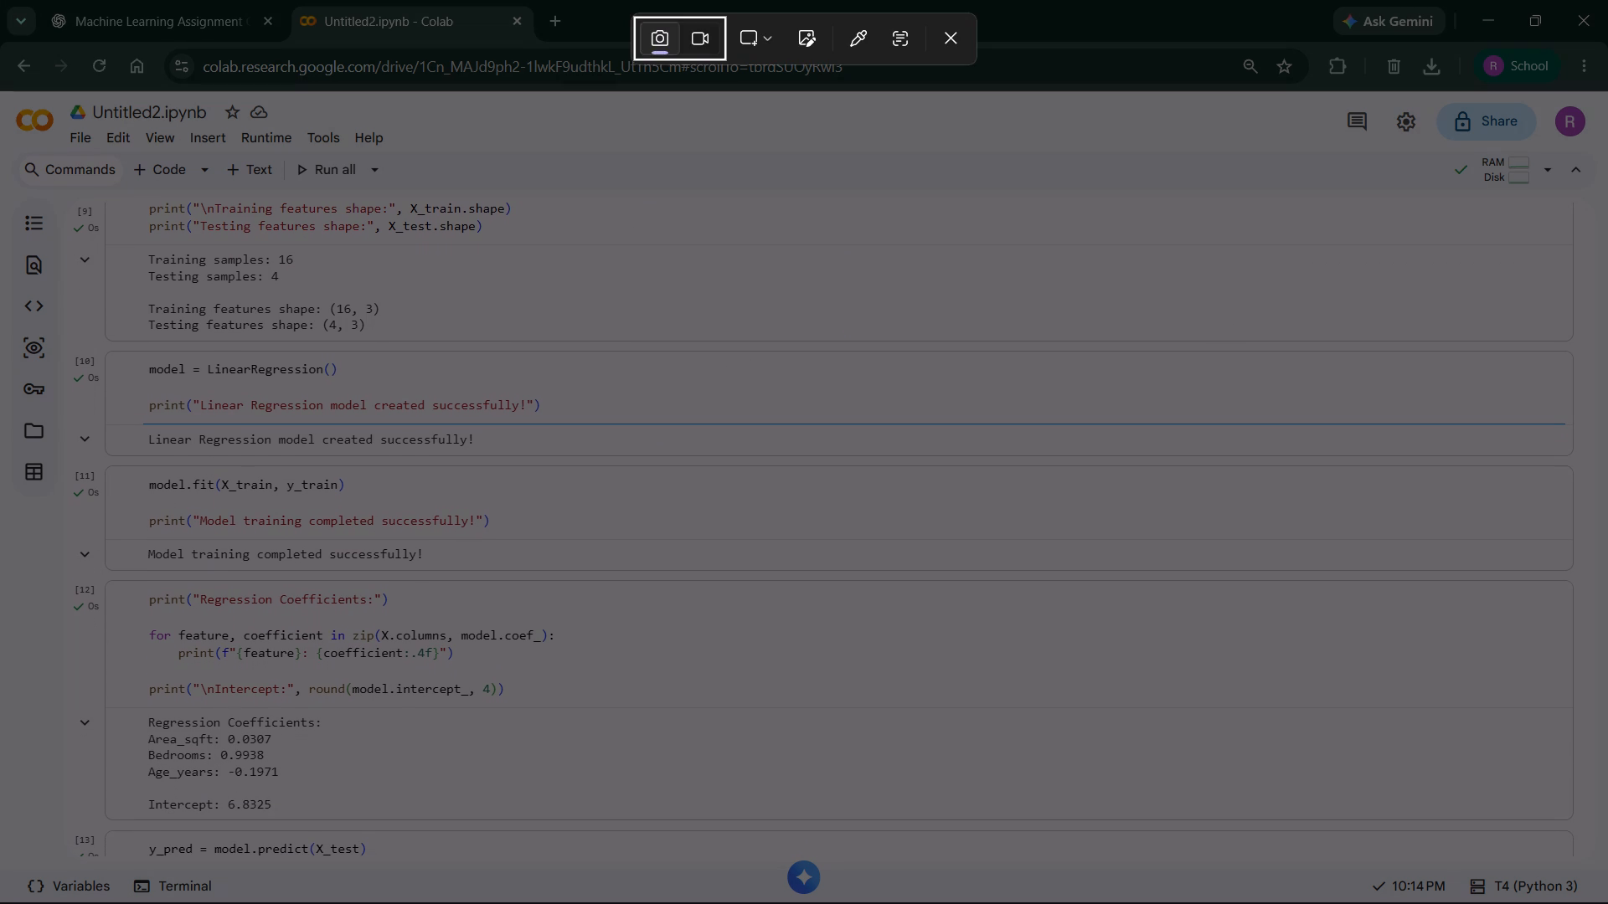
drag(64, 341, 812, 585)
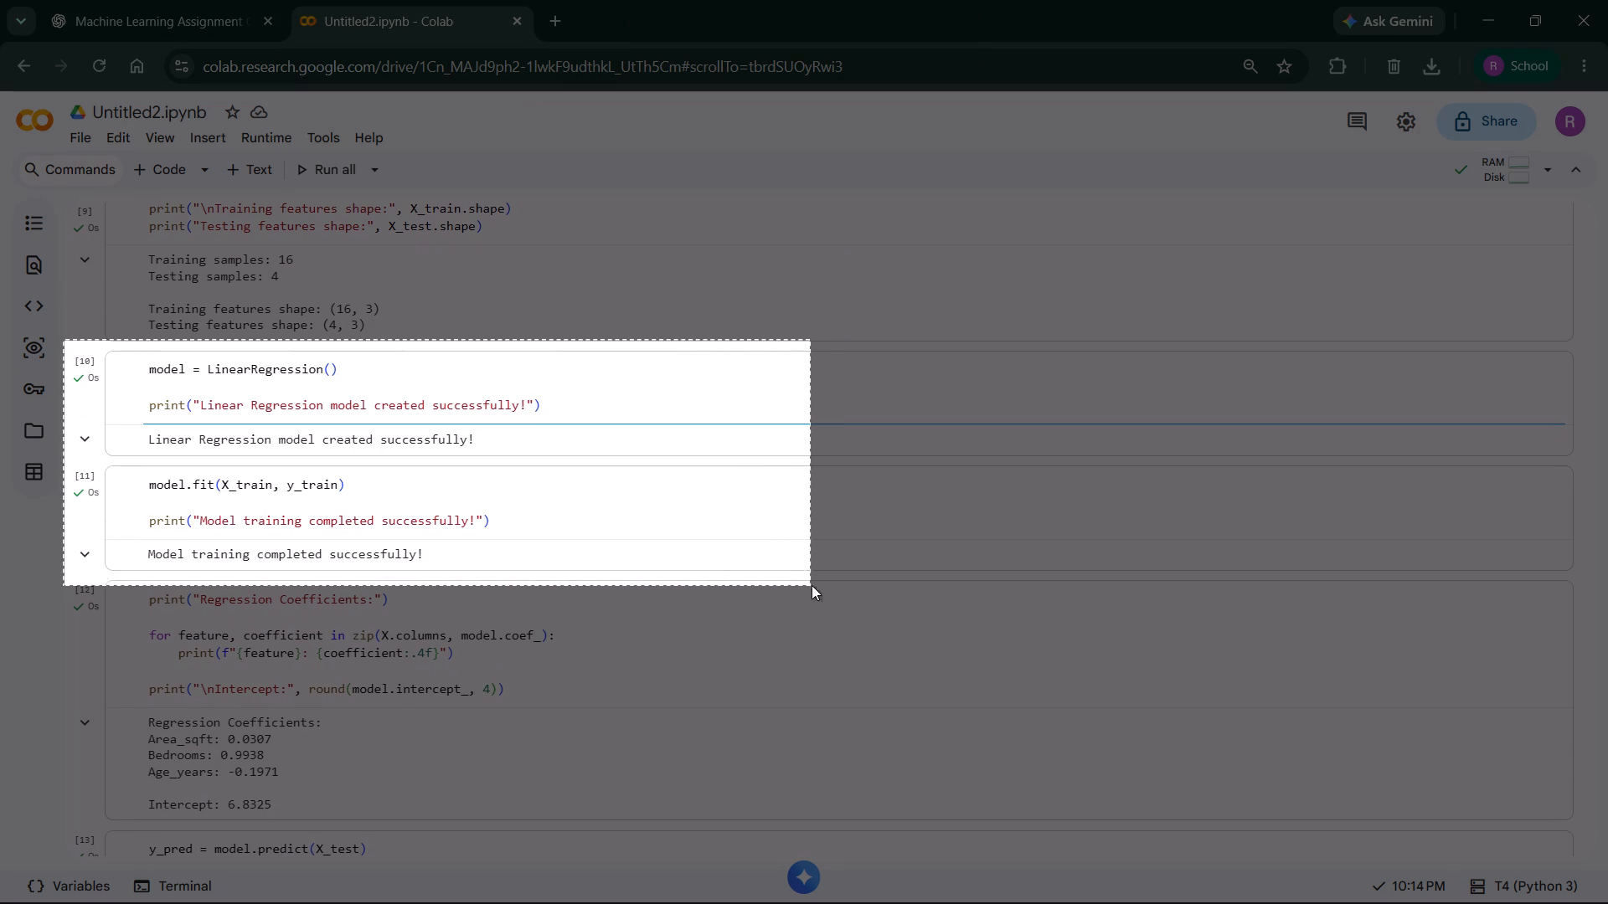
drag(812, 585, 585, 681)
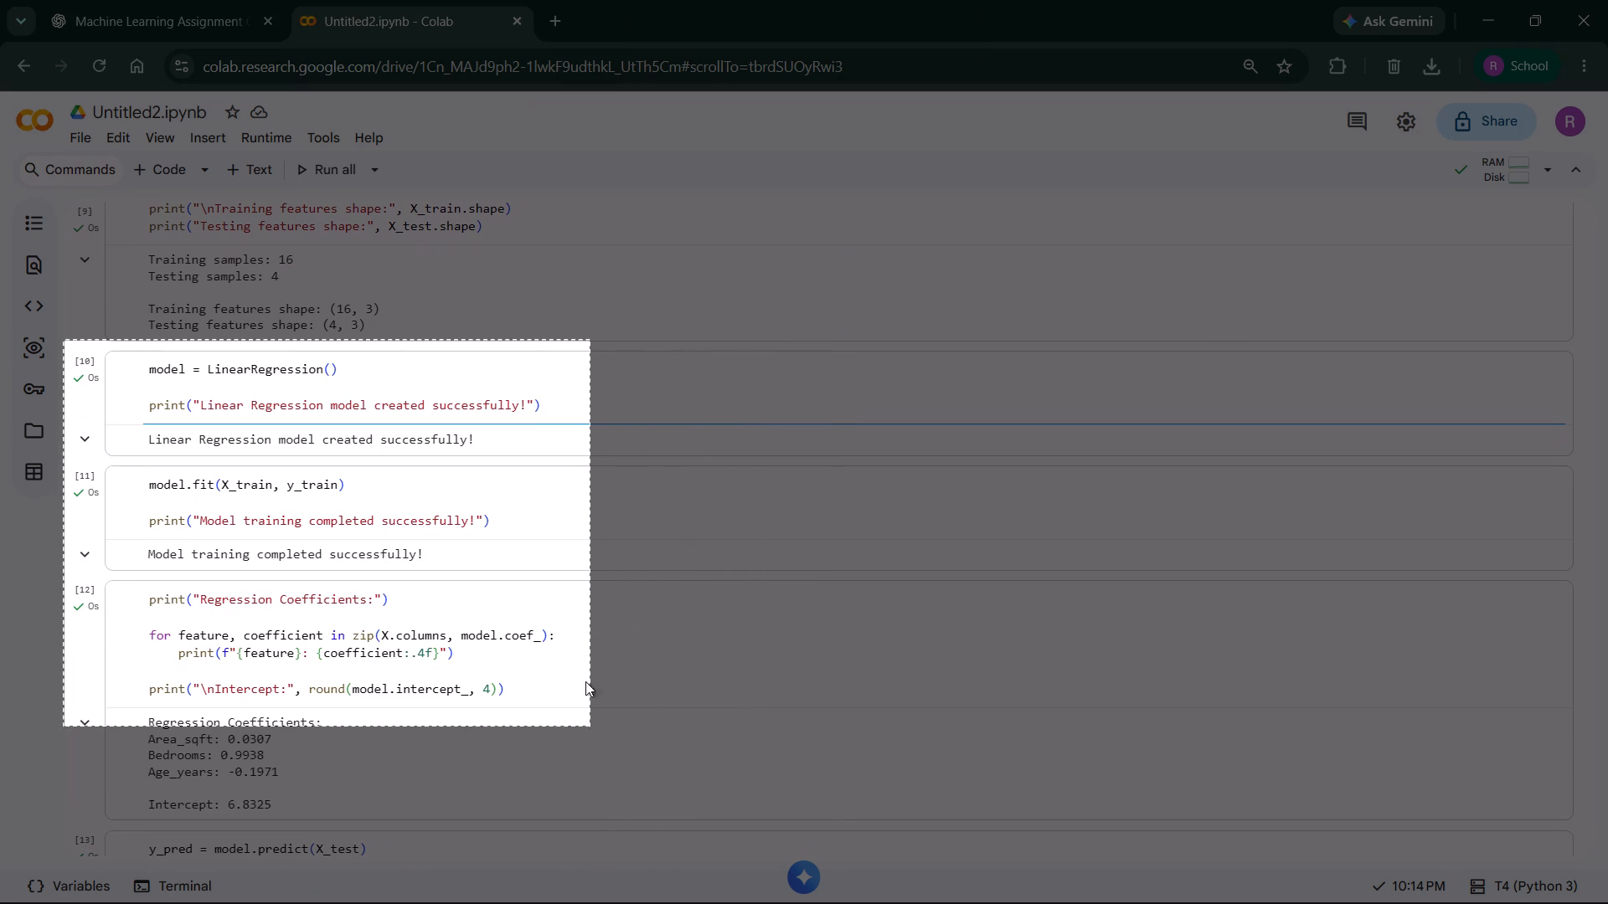
drag(585, 681, 559, 573)
key(alt+Tab)
key(ctrl+v)
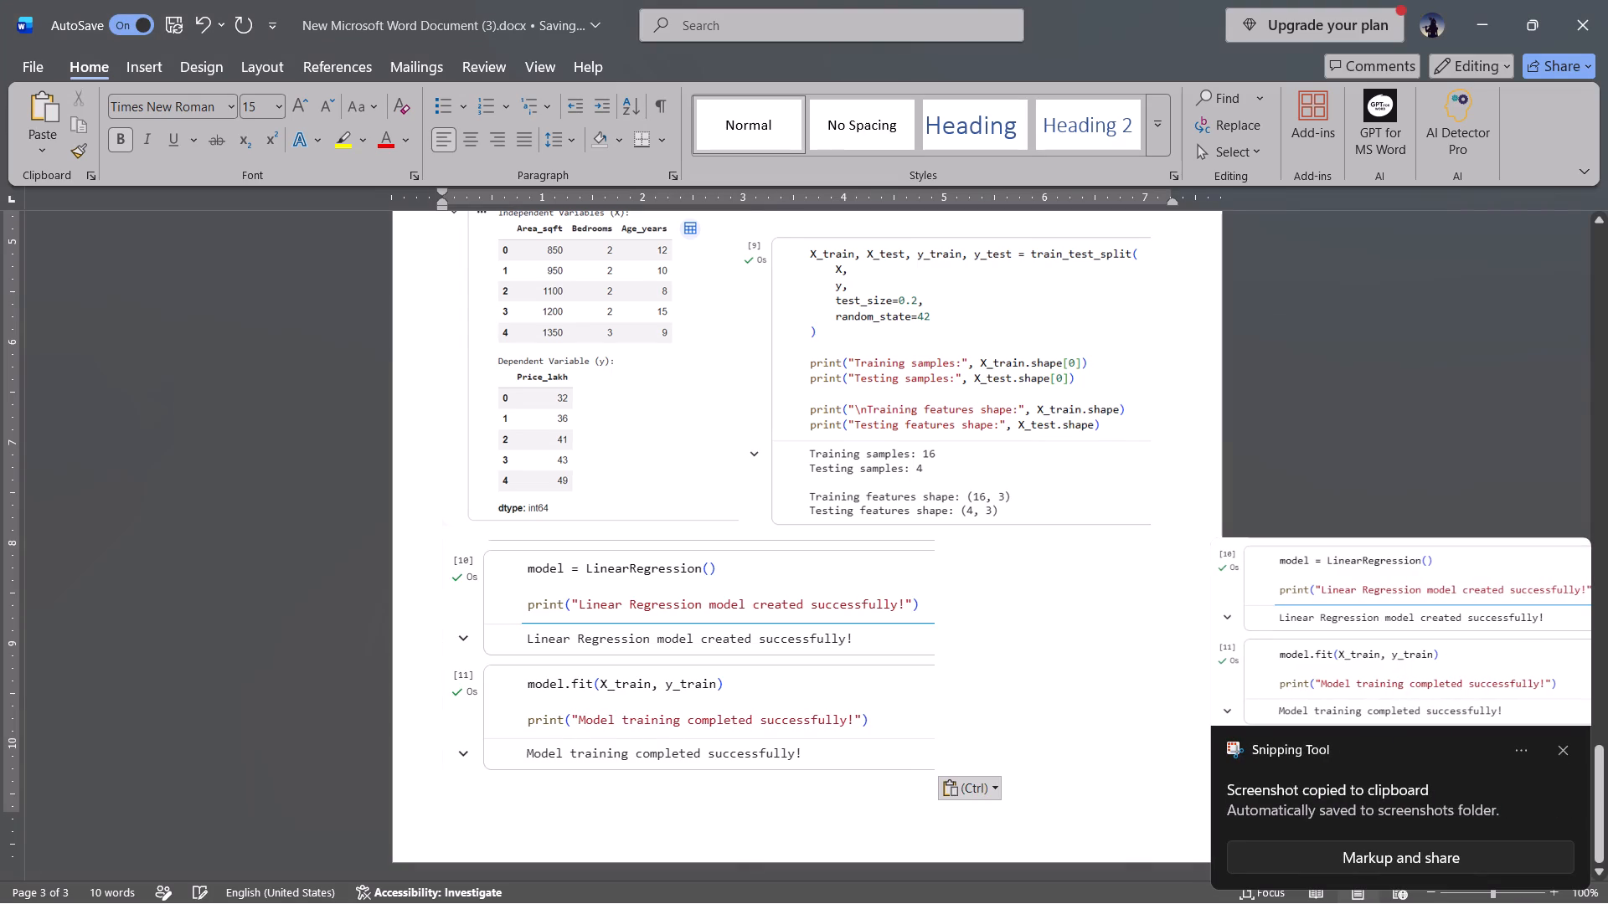
click(795, 712)
click(1035, 768)
key(Return)
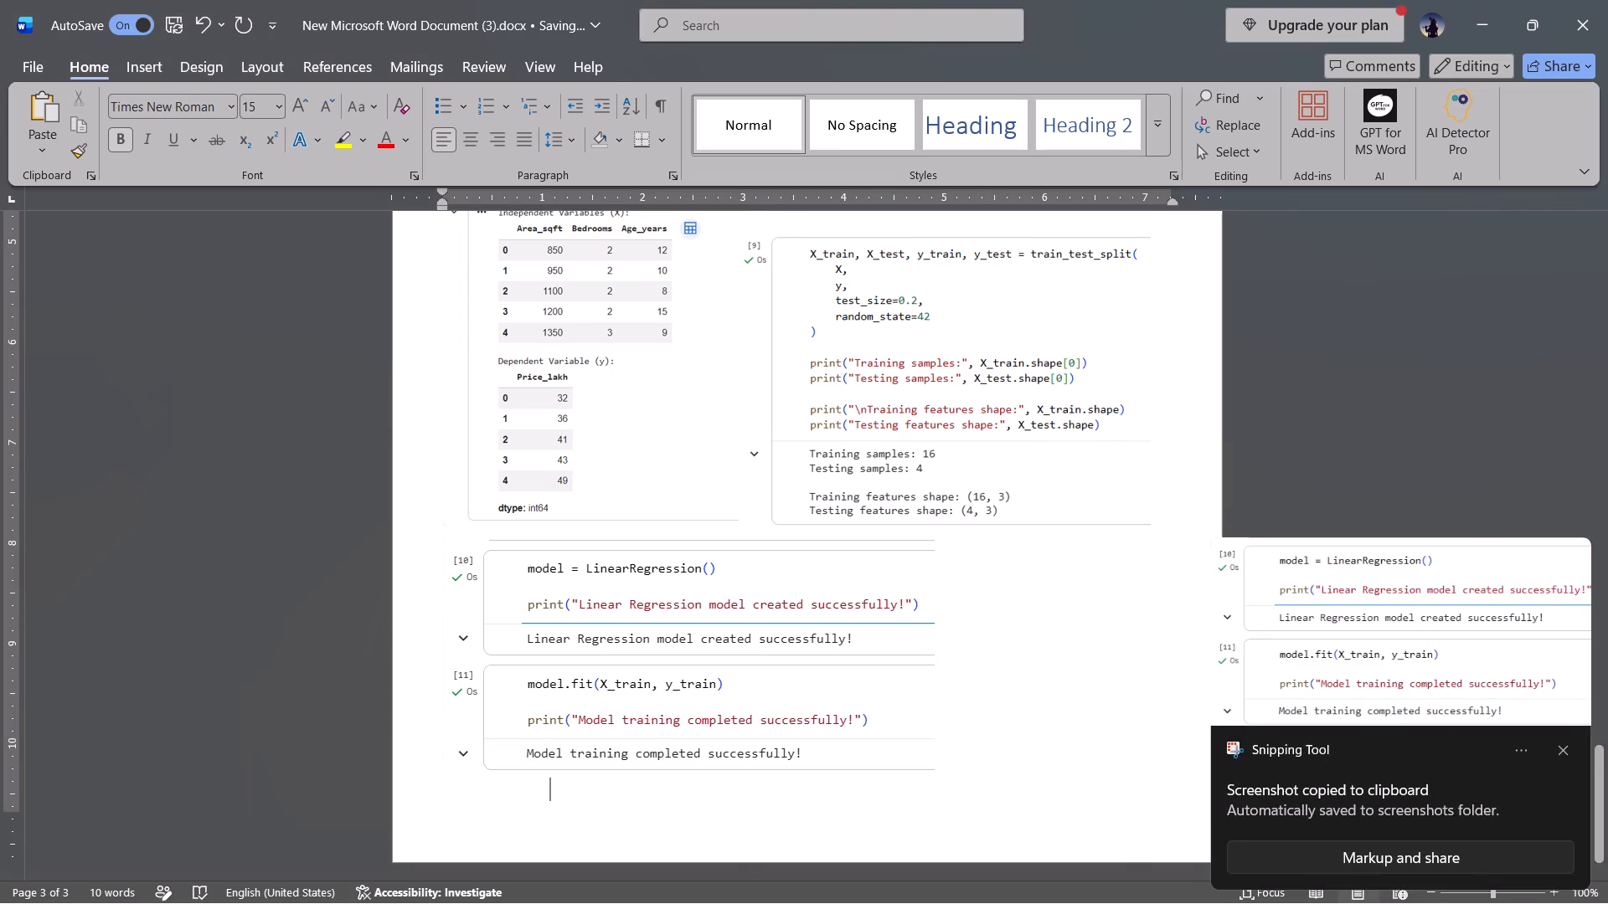
Capture the Regression Coefficients and y_pred prediction cells with their outputs together in Colab and paste them below the model.fit screenshot in Word.
key(alt+Tab)
scroll(420, 655, down, 2)
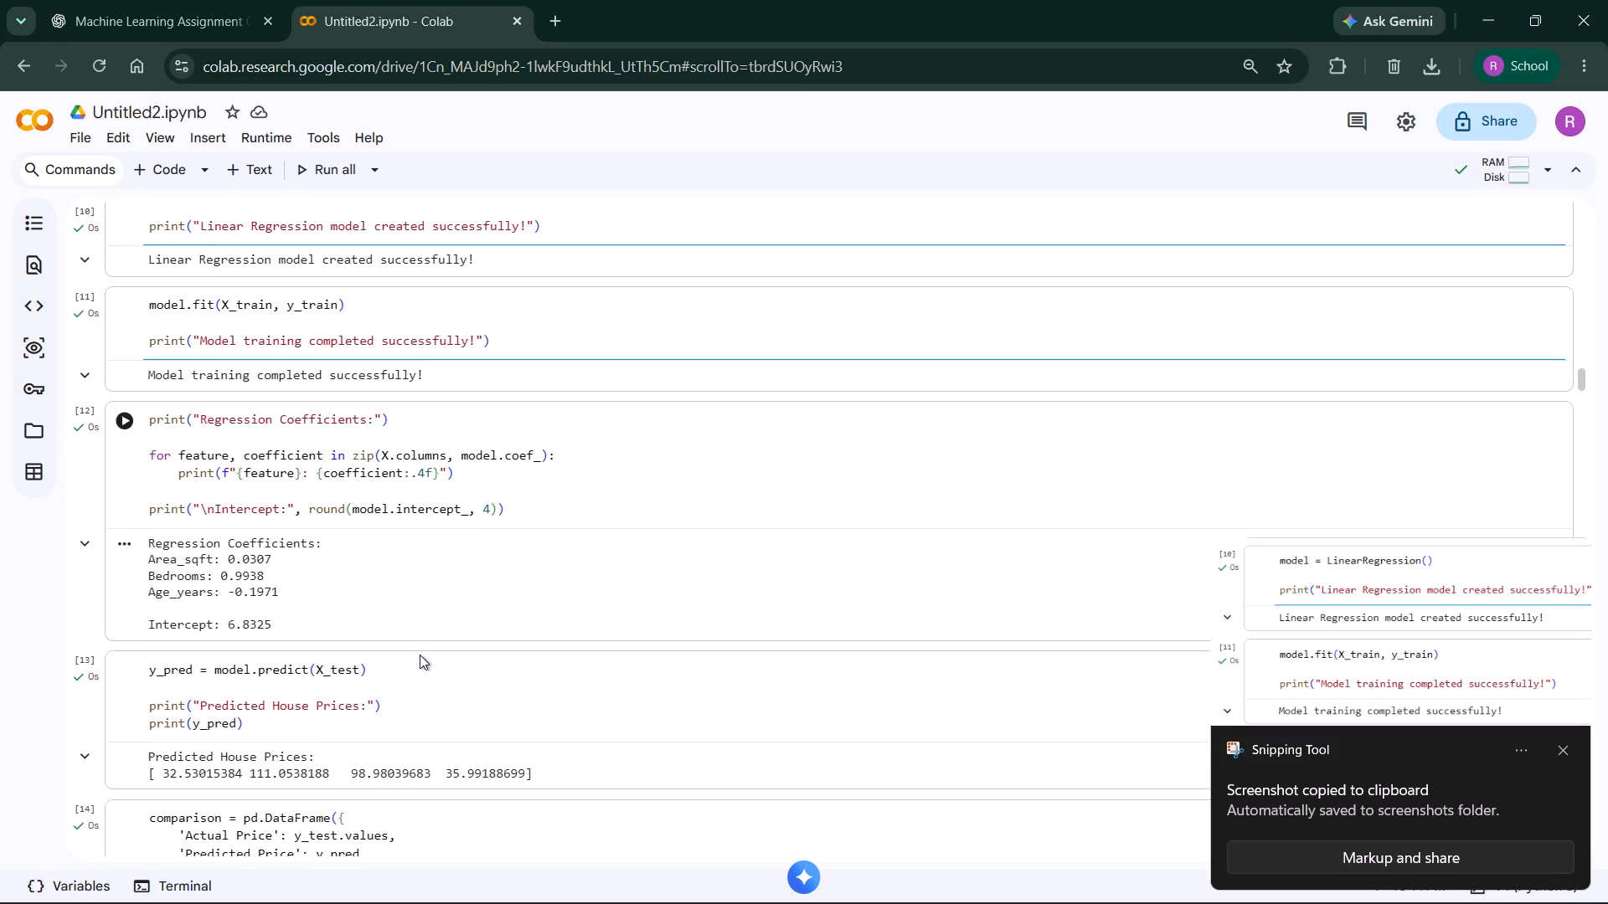
scroll(420, 655, down, 1)
key(Print)
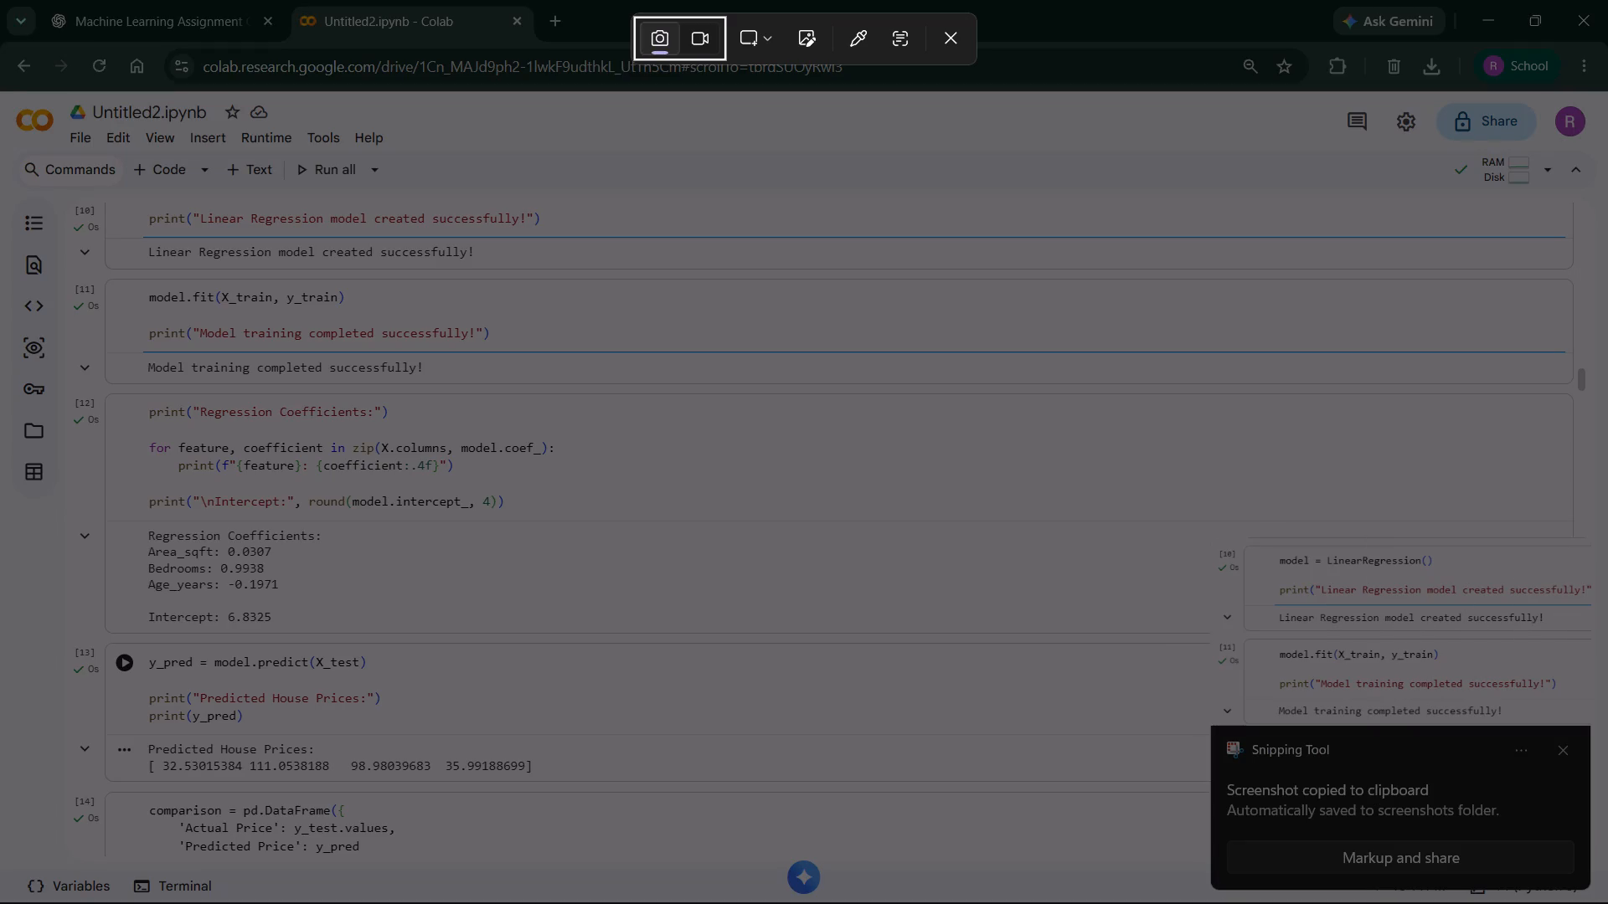
drag(67, 388, 595, 791)
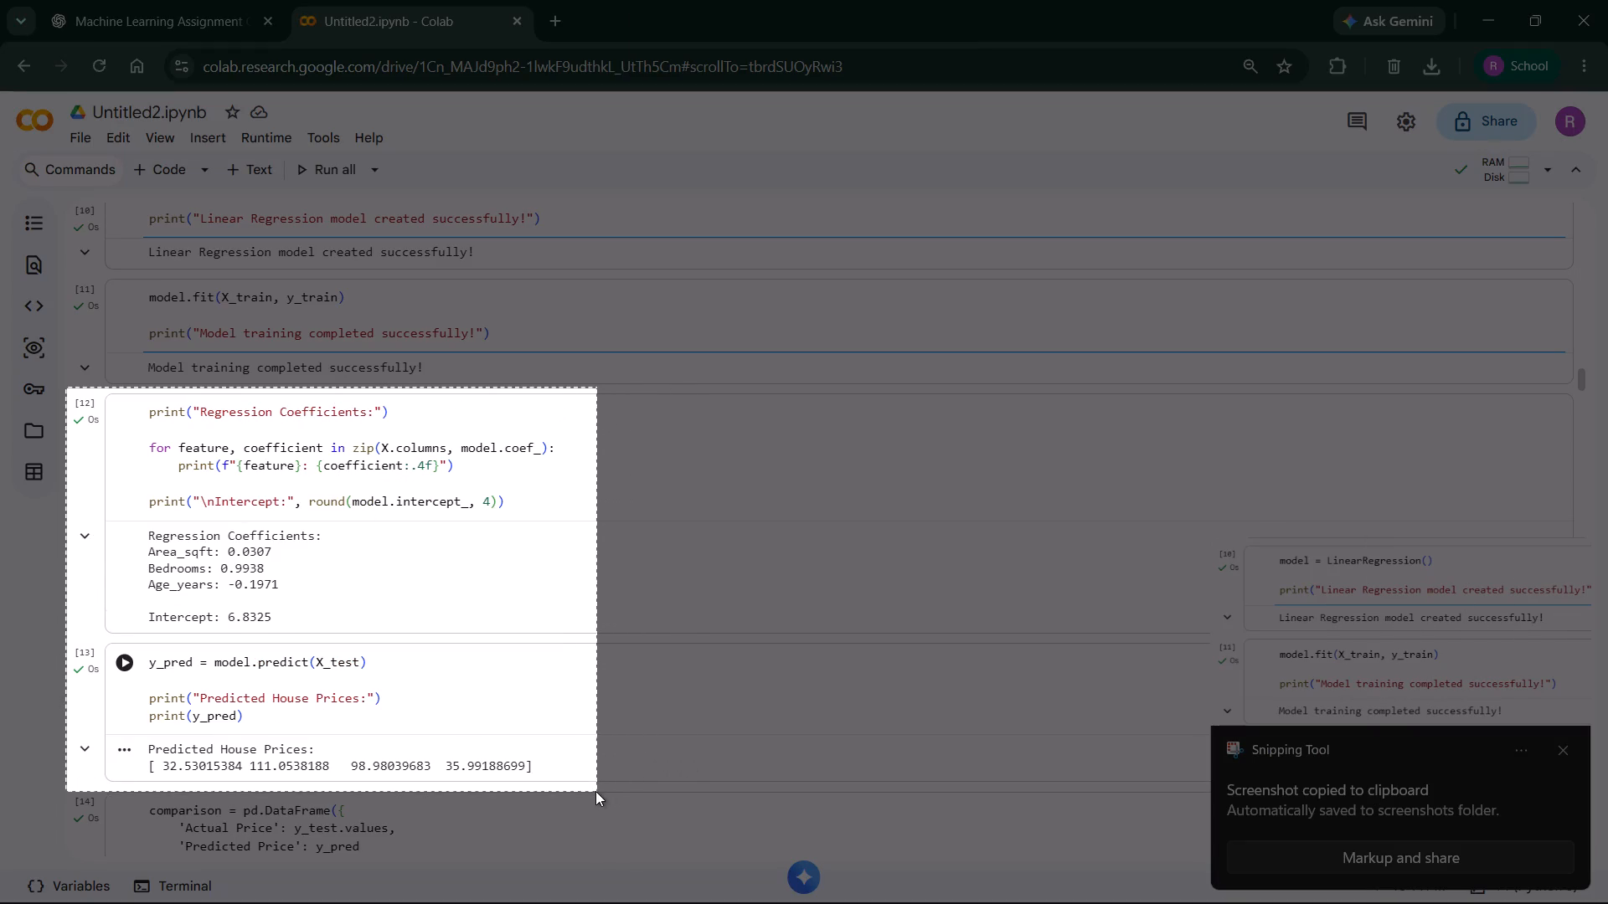
drag(595, 791, 563, 784)
key(alt+Tab)
key(ctrl+v)
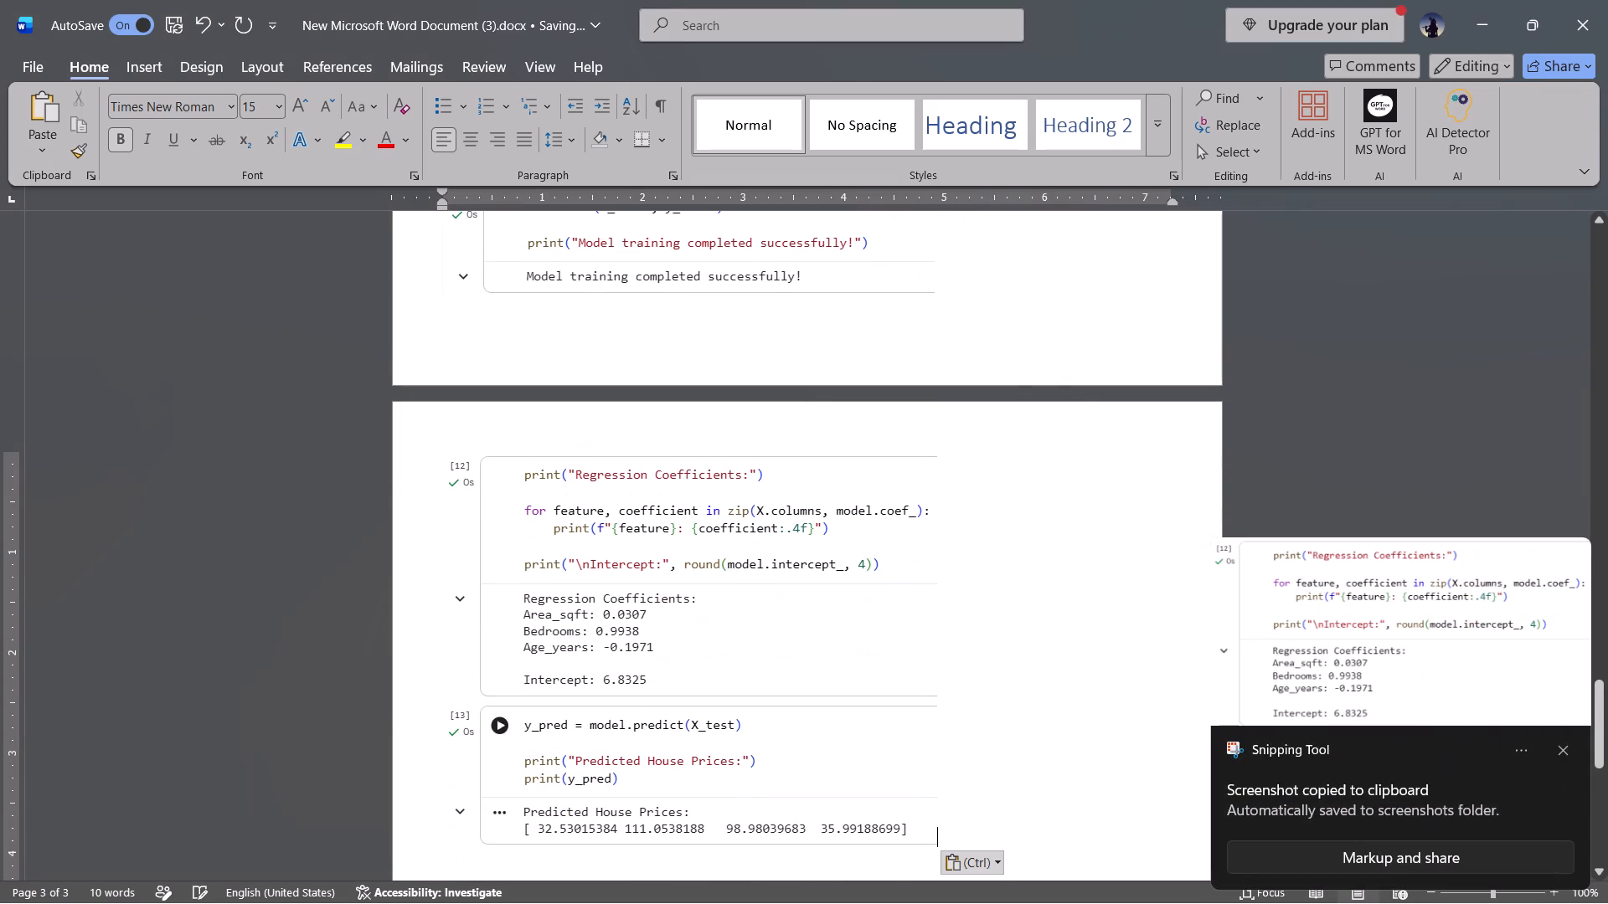
Scale the regression coefficients and predictions screenshot down to about 4.1 by 3.3 inches and start a new line below it.
click(652, 596)
drag(942, 849, 866, 772)
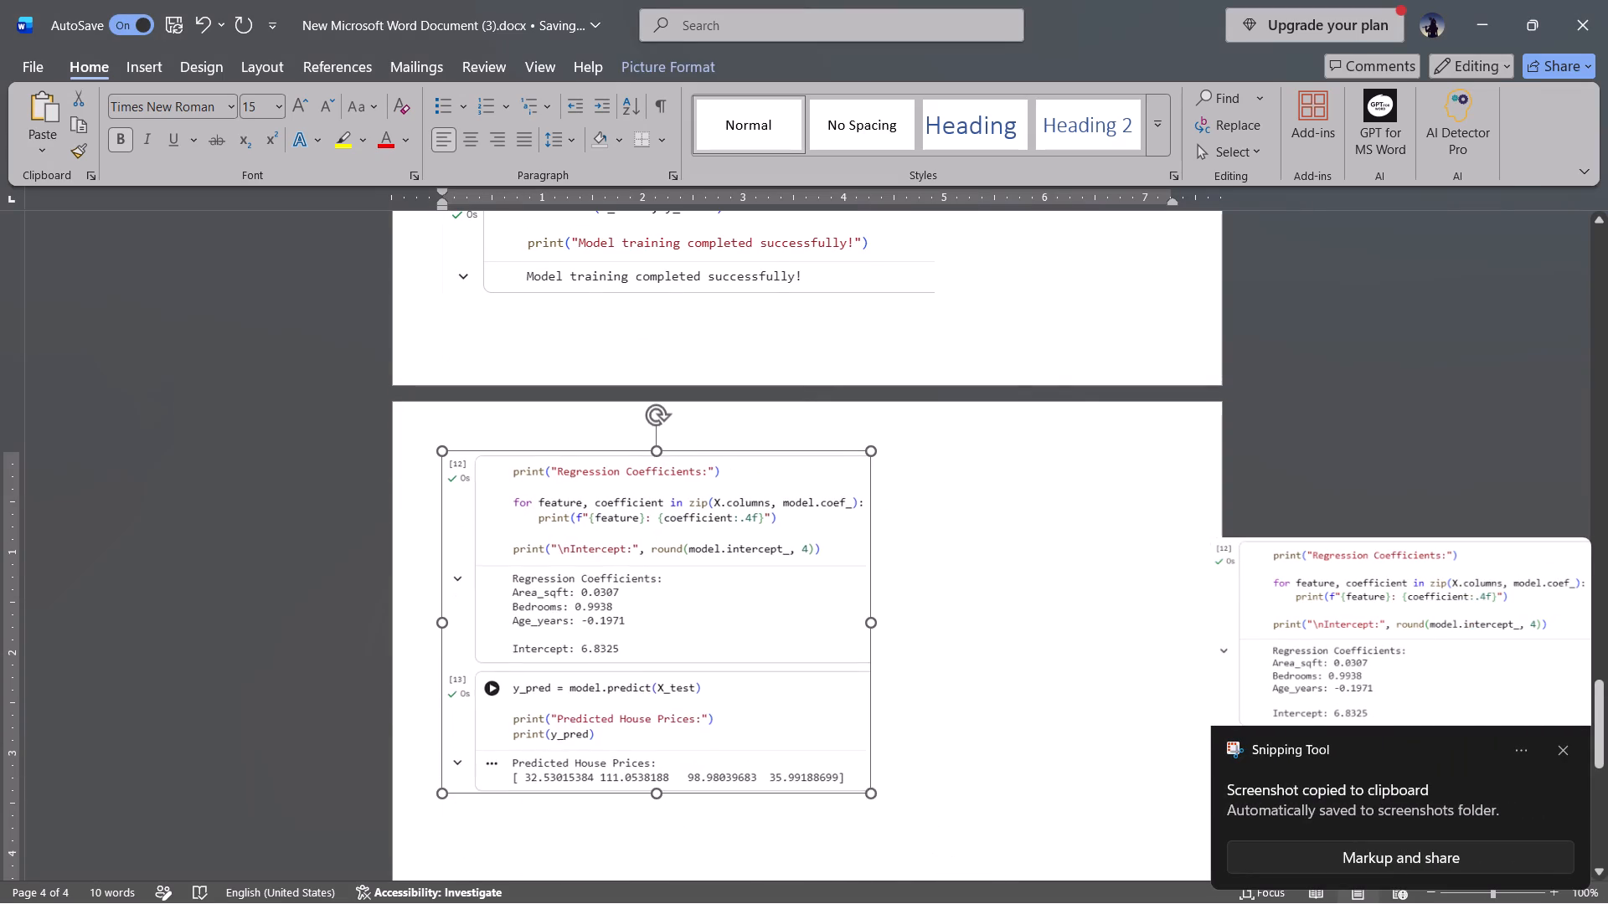
drag(866, 772, 850, 758)
click(946, 773)
key(Return)
Capture the comparison DataFrame cell with its Actual vs Predicted table in Colab, paste it below the predictions screenshot in Word, and start a new line.
key(alt+Tab)
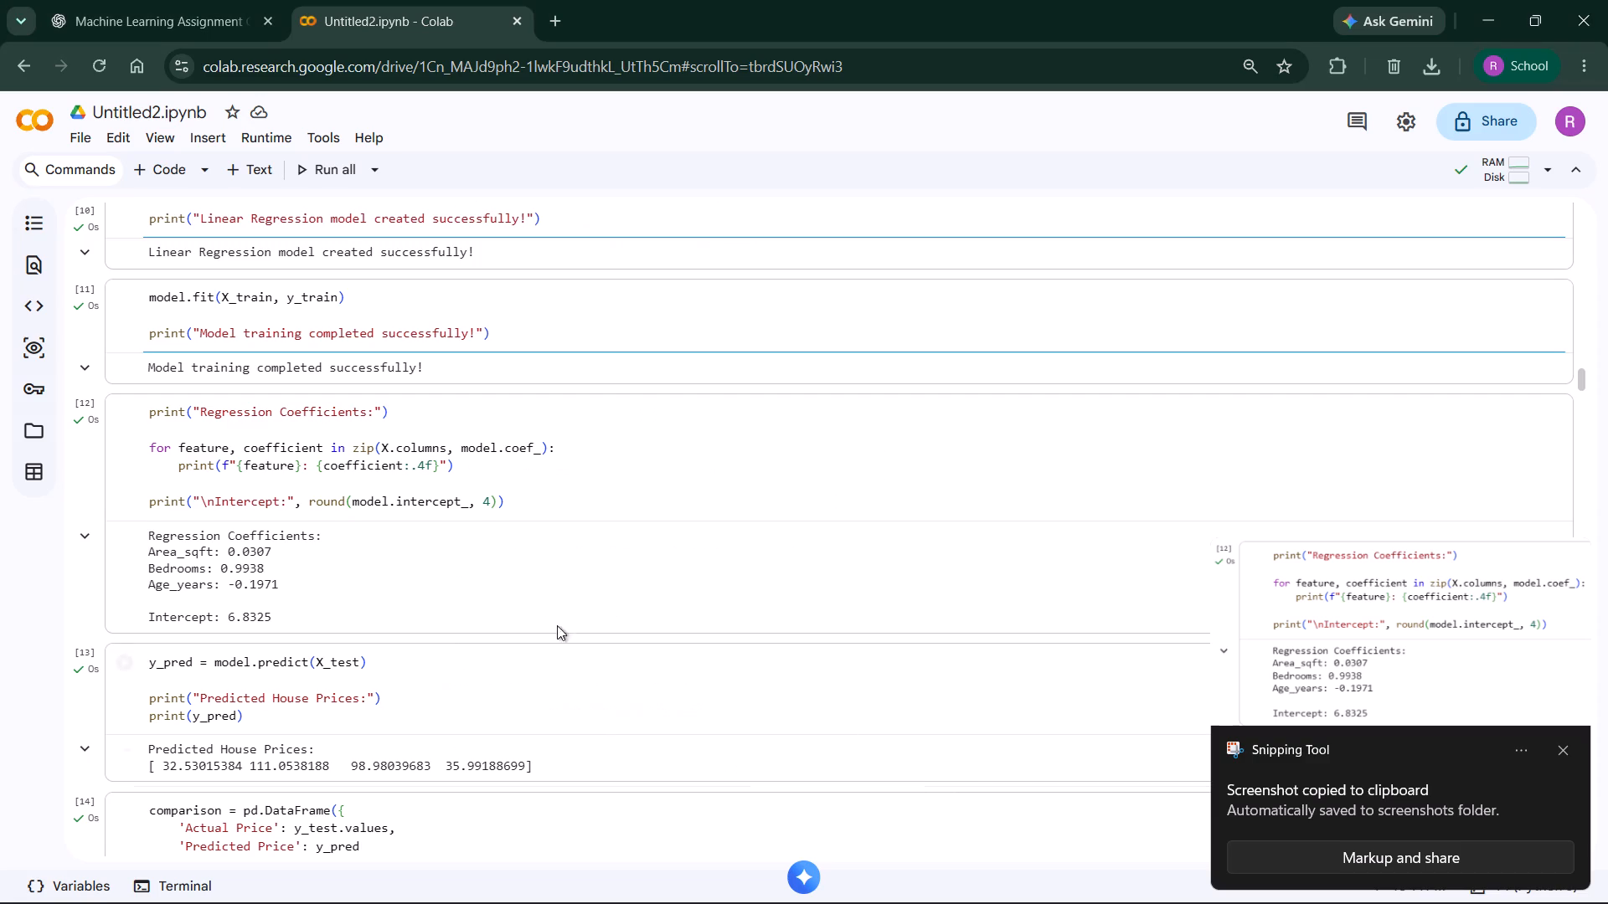
scroll(446, 627, down, 3)
key(alt+Tab)
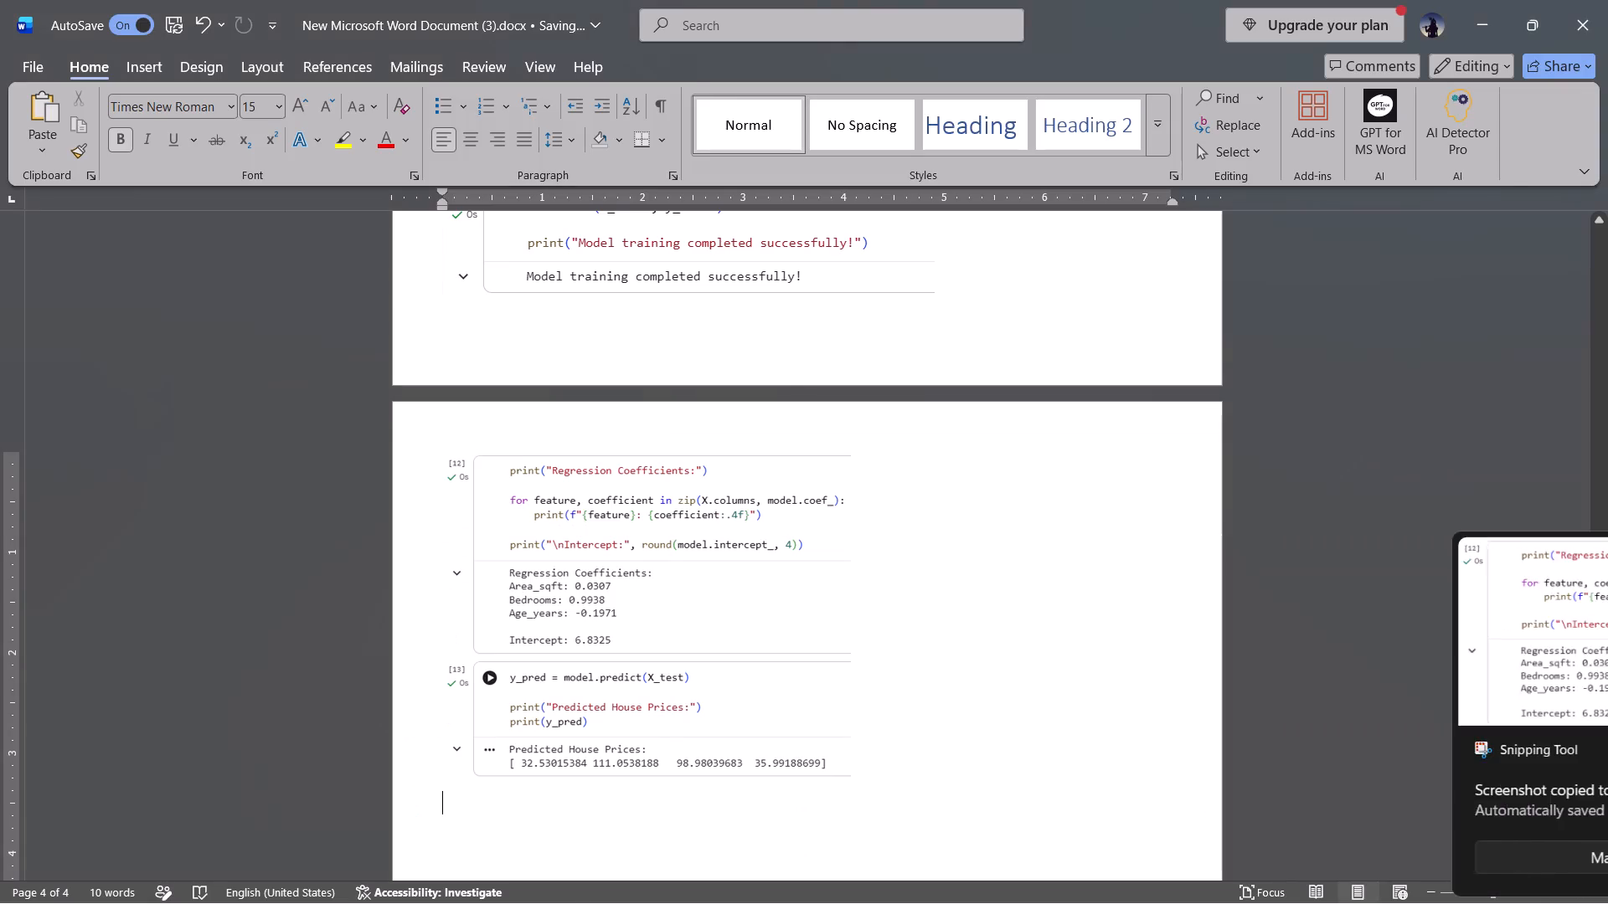
scroll(446, 627, down, 1)
key(alt+Tab)
scroll(446, 627, down, 1)
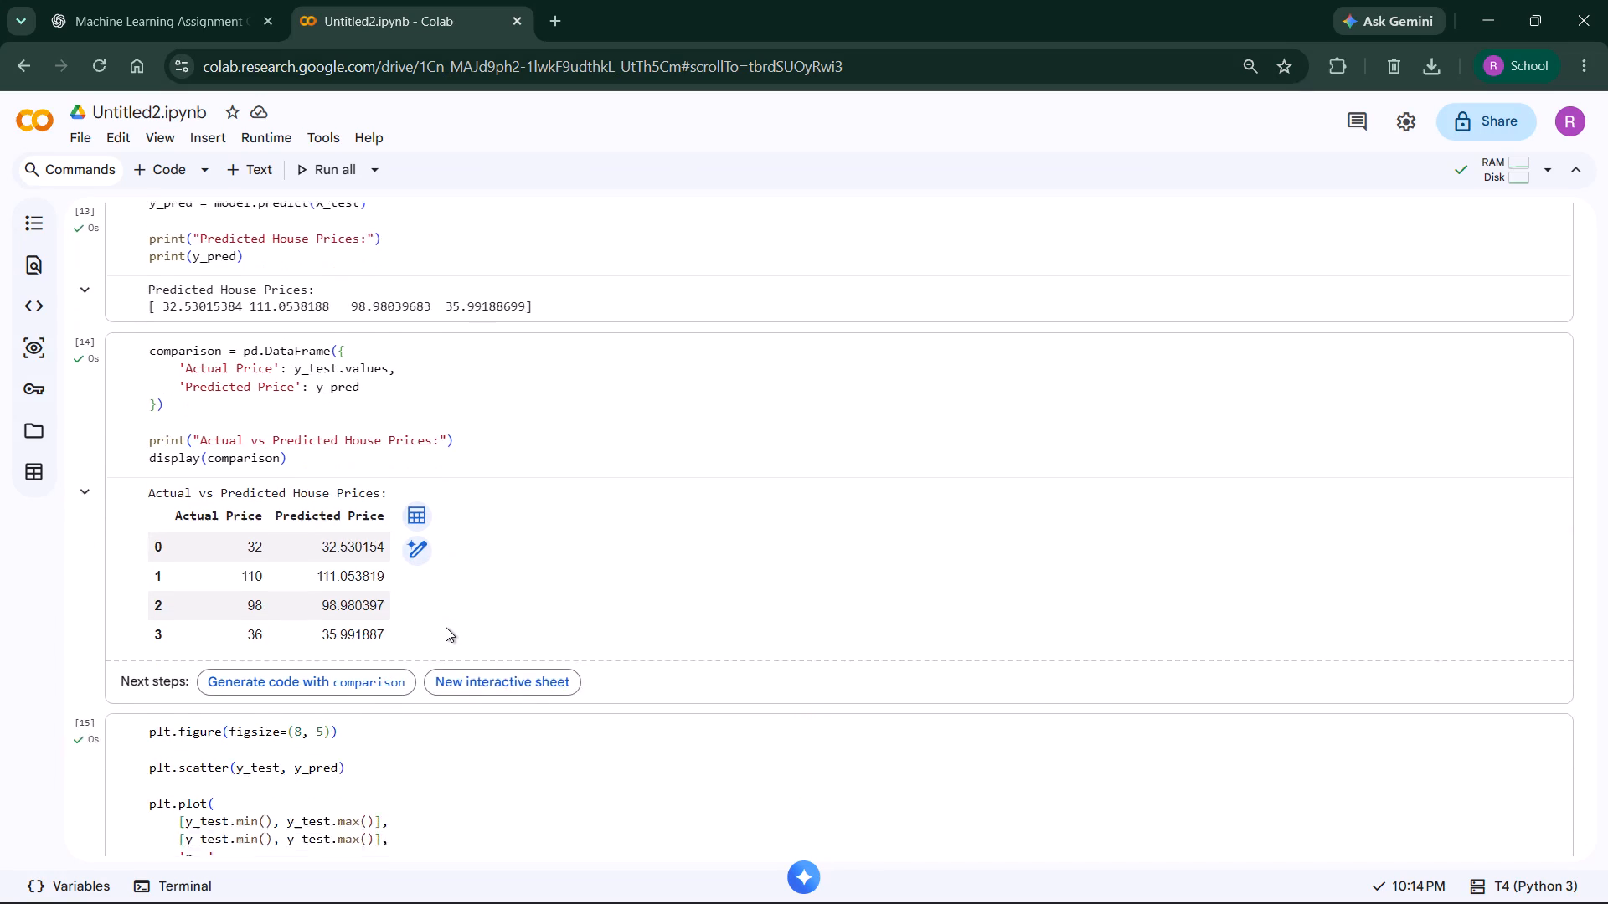
scroll(446, 627, down, 1)
scroll(446, 627, up, 1)
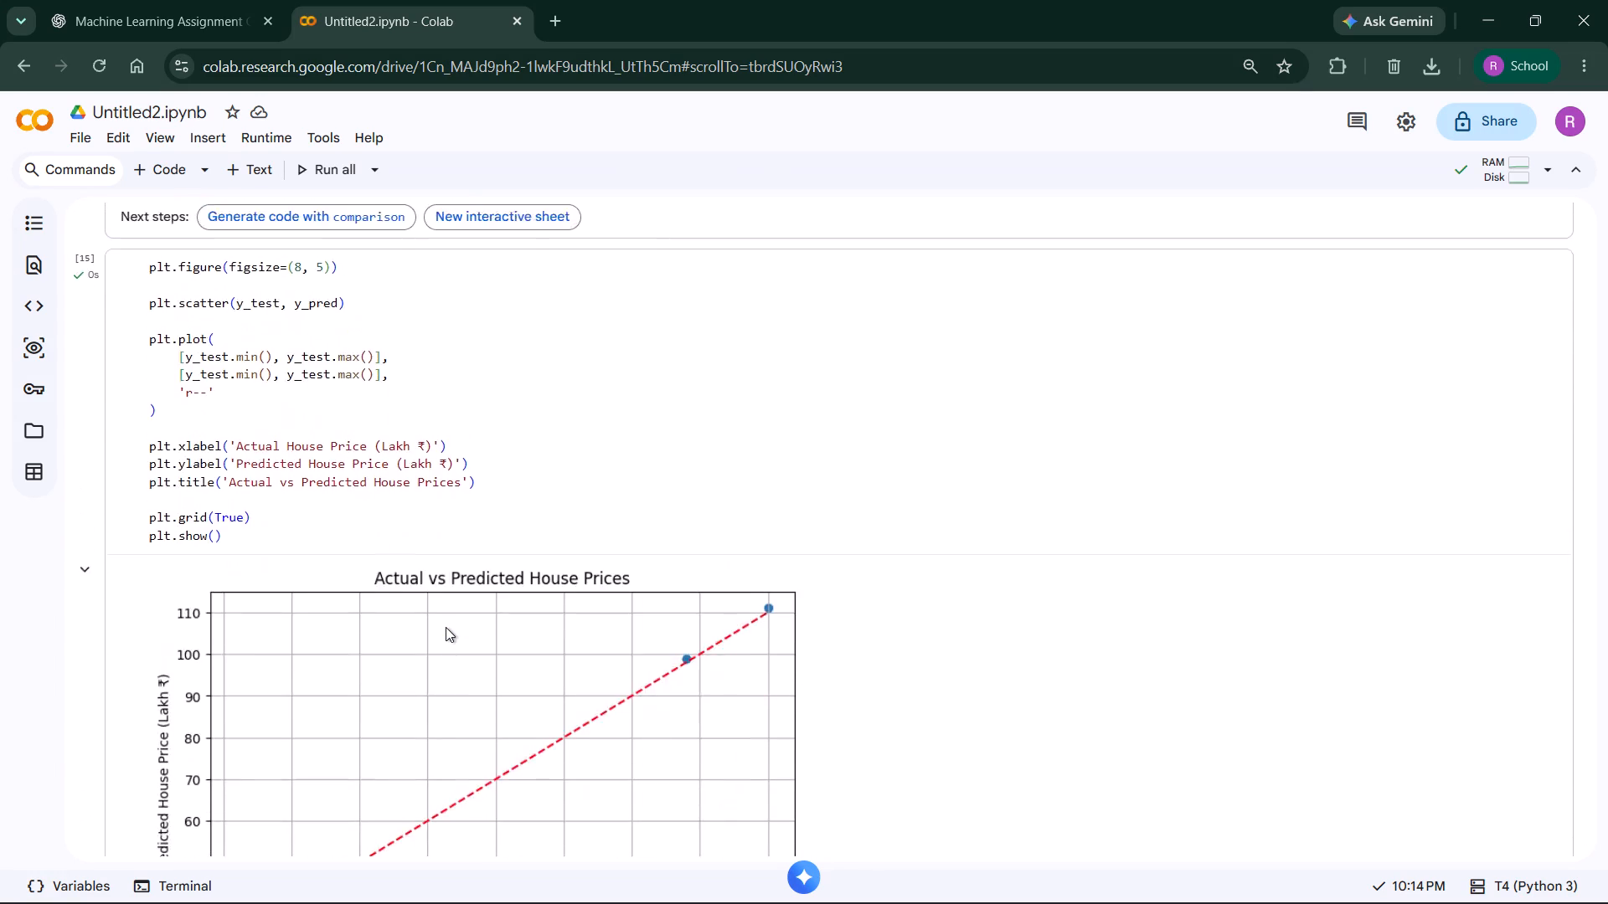
scroll(446, 627, up, 2)
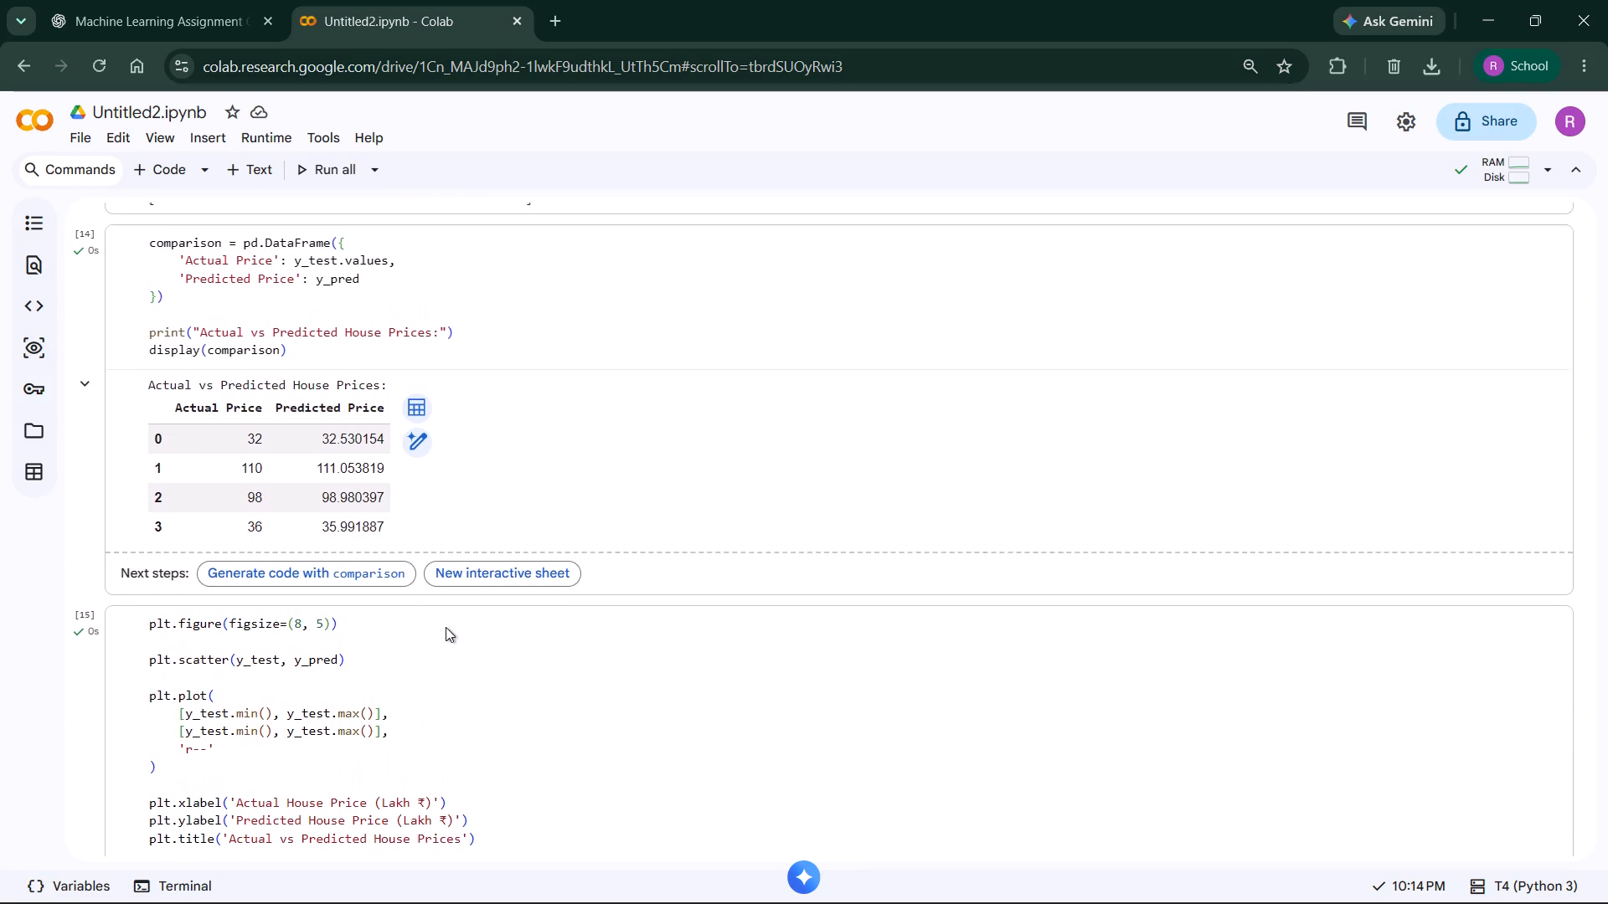
scroll(446, 627, up, 1)
key(alt+Tab)
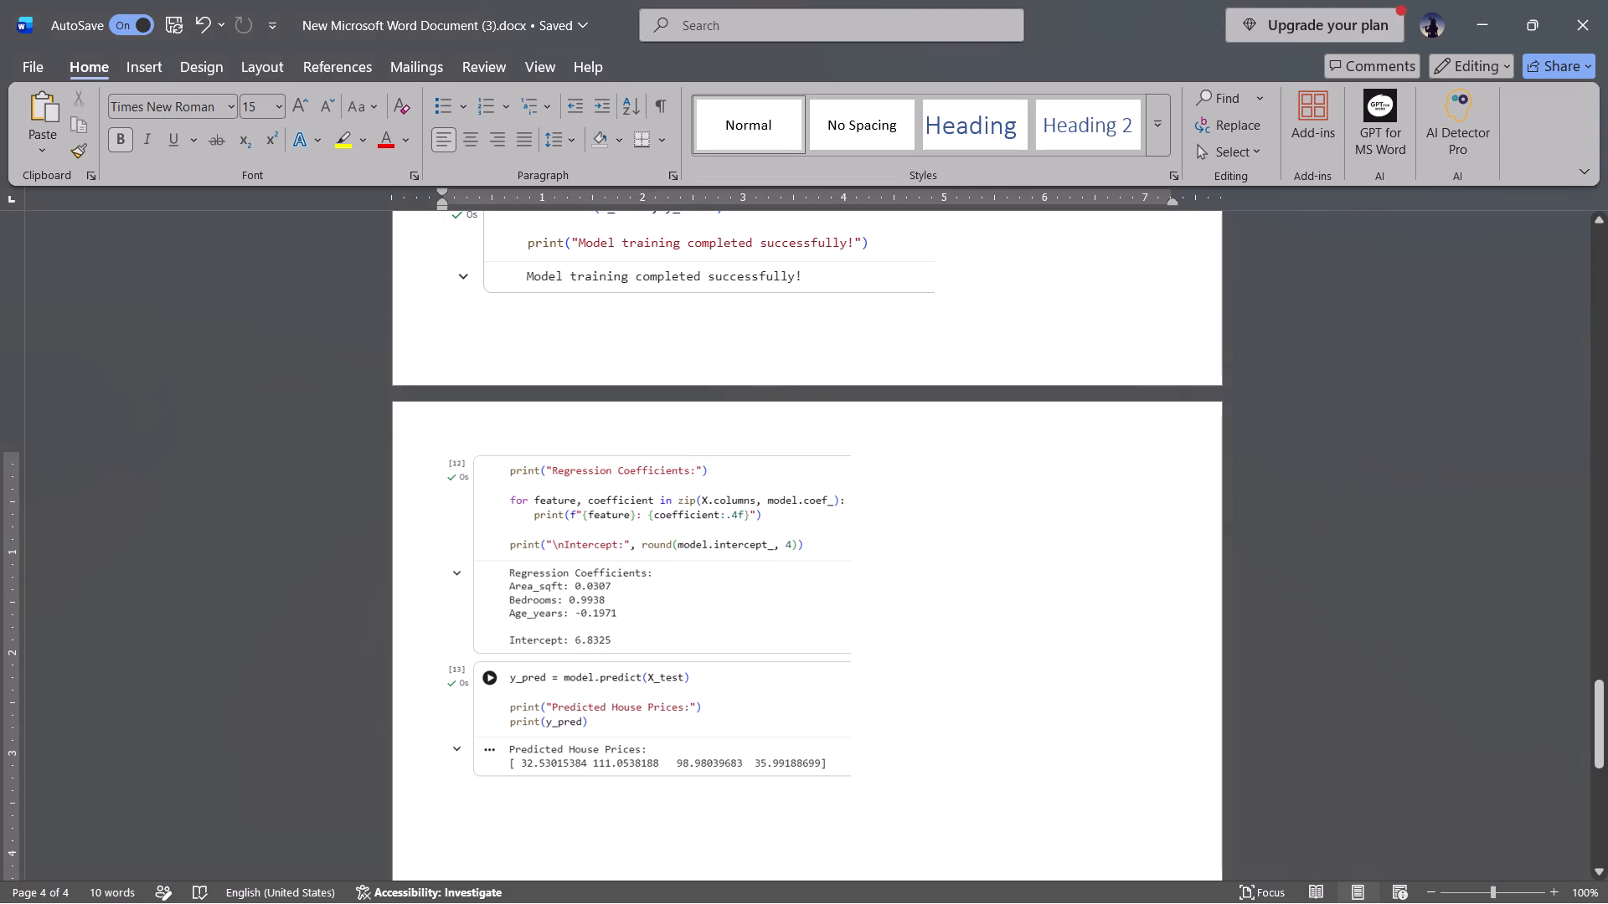
key(alt+Tab)
scroll(446, 627, down, 1)
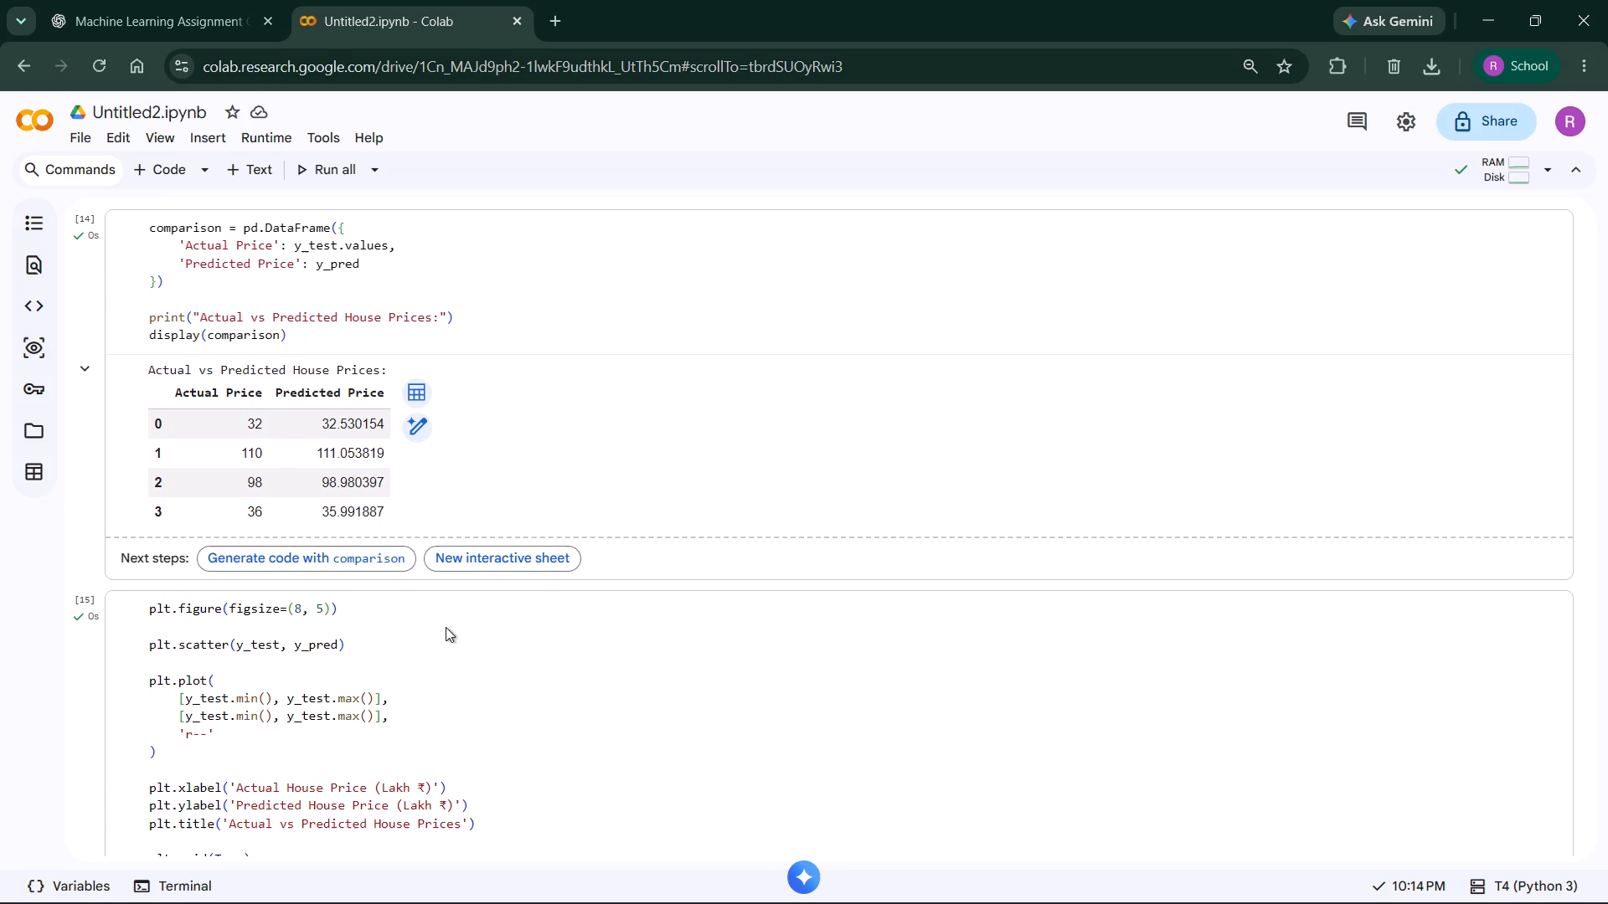
scroll(446, 627, down, 1)
key(Print)
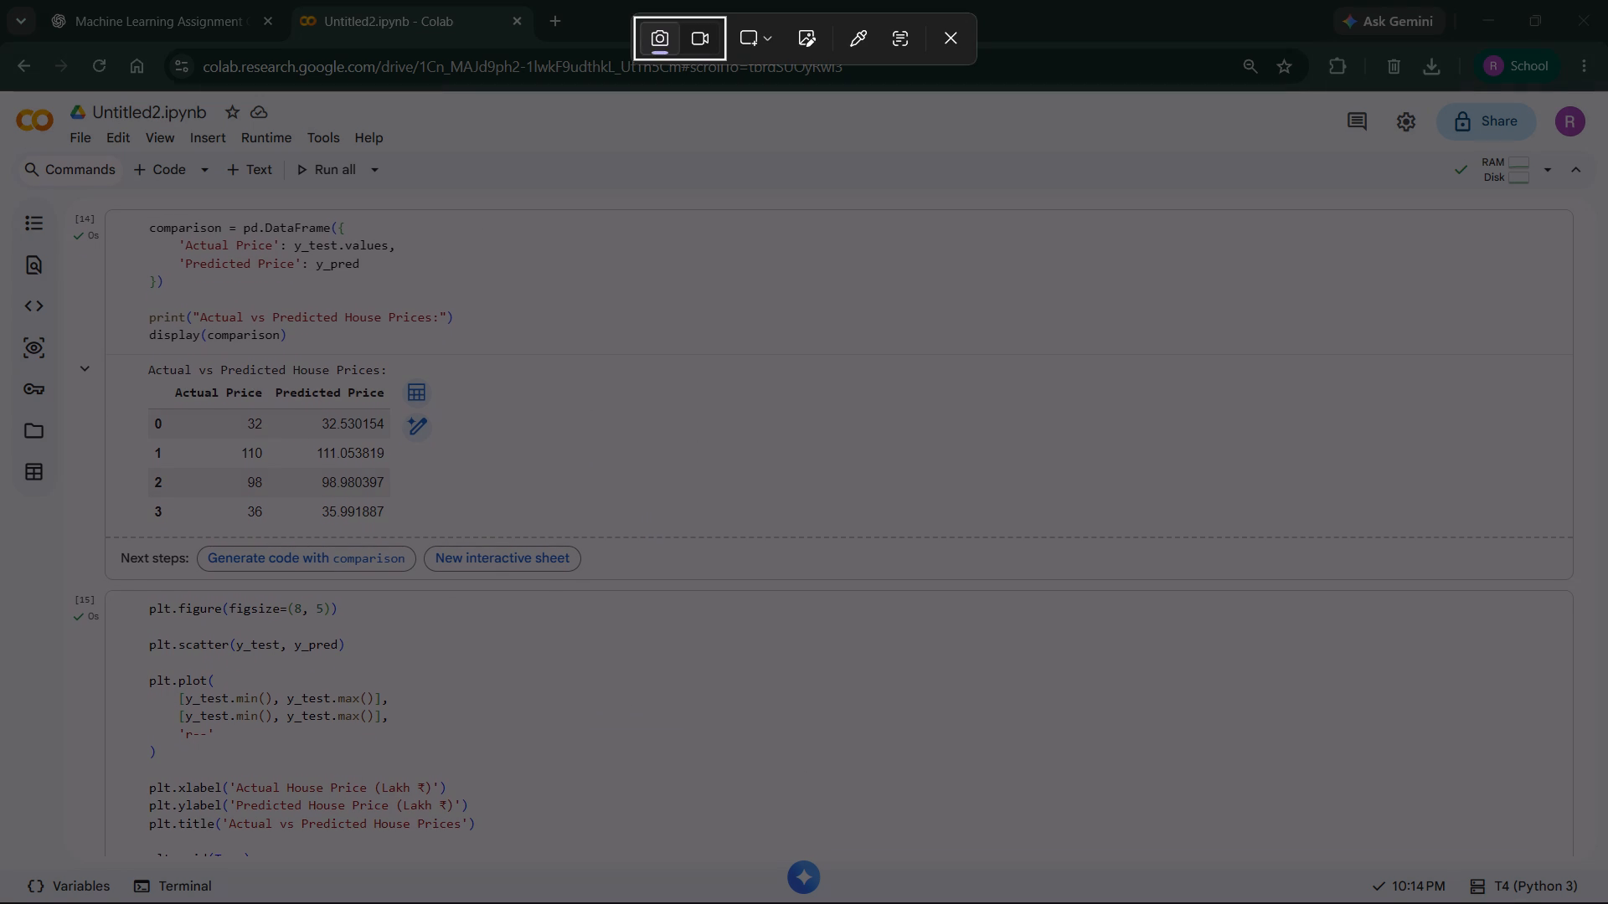
drag(68, 207, 608, 576)
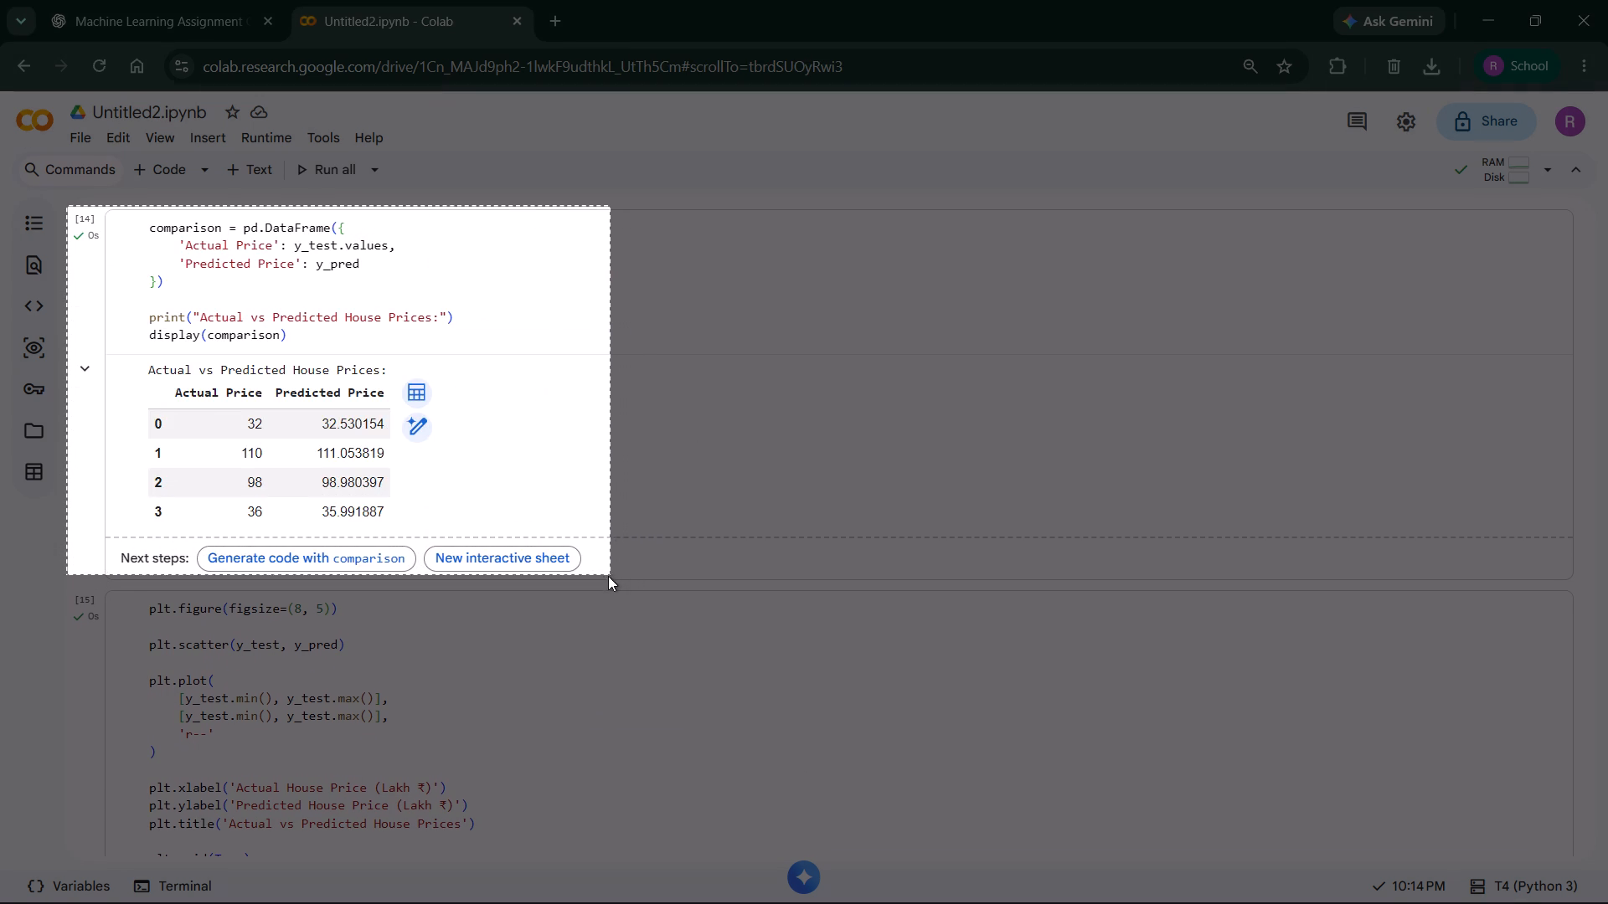
drag(608, 576, 595, 583)
key(alt+Tab)
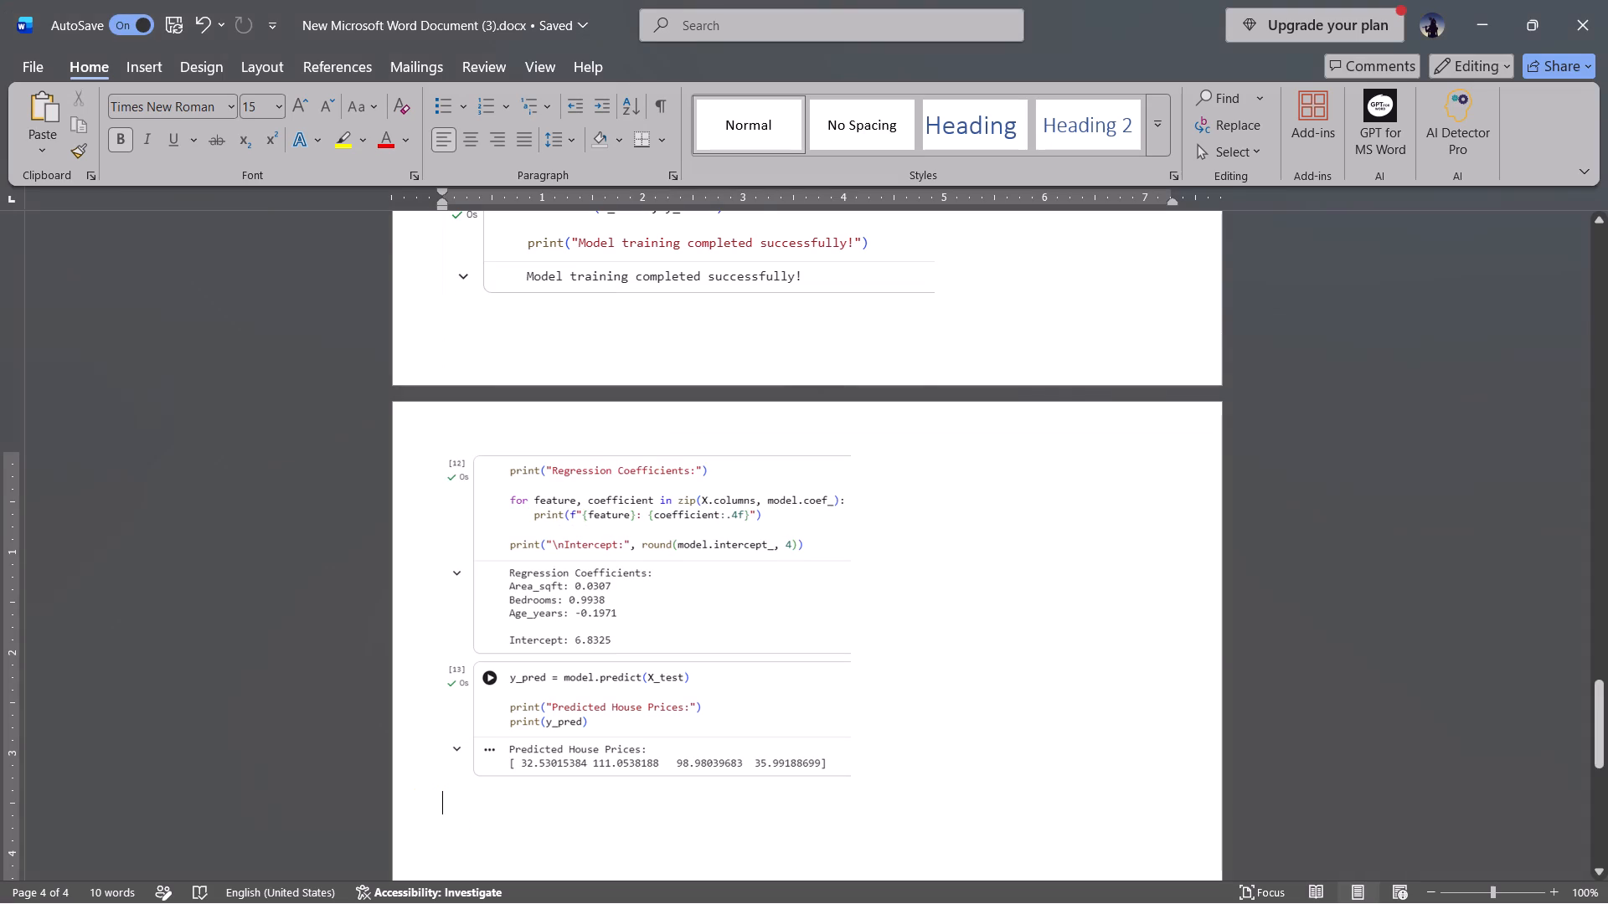
key(ctrl+v)
key(Return)
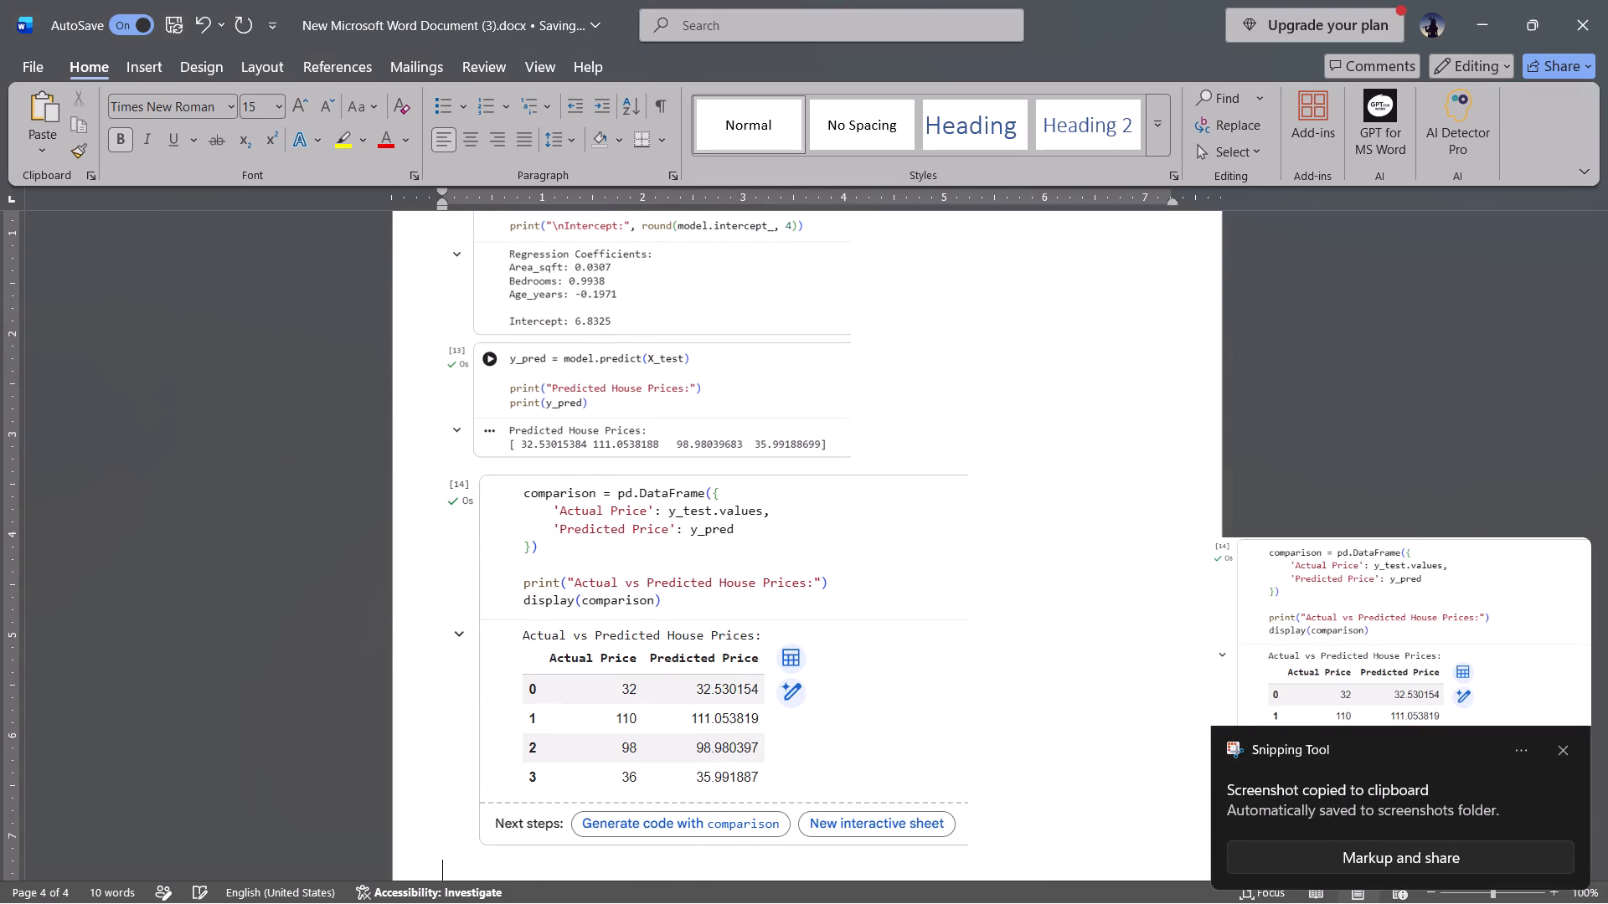
Capture the whole plt.figure cell together with its Actual vs Predicted House Prices plot in Colab and paste it below the comparison screenshot in Word.
key(alt+Tab)
scroll(613, 532, down, 2)
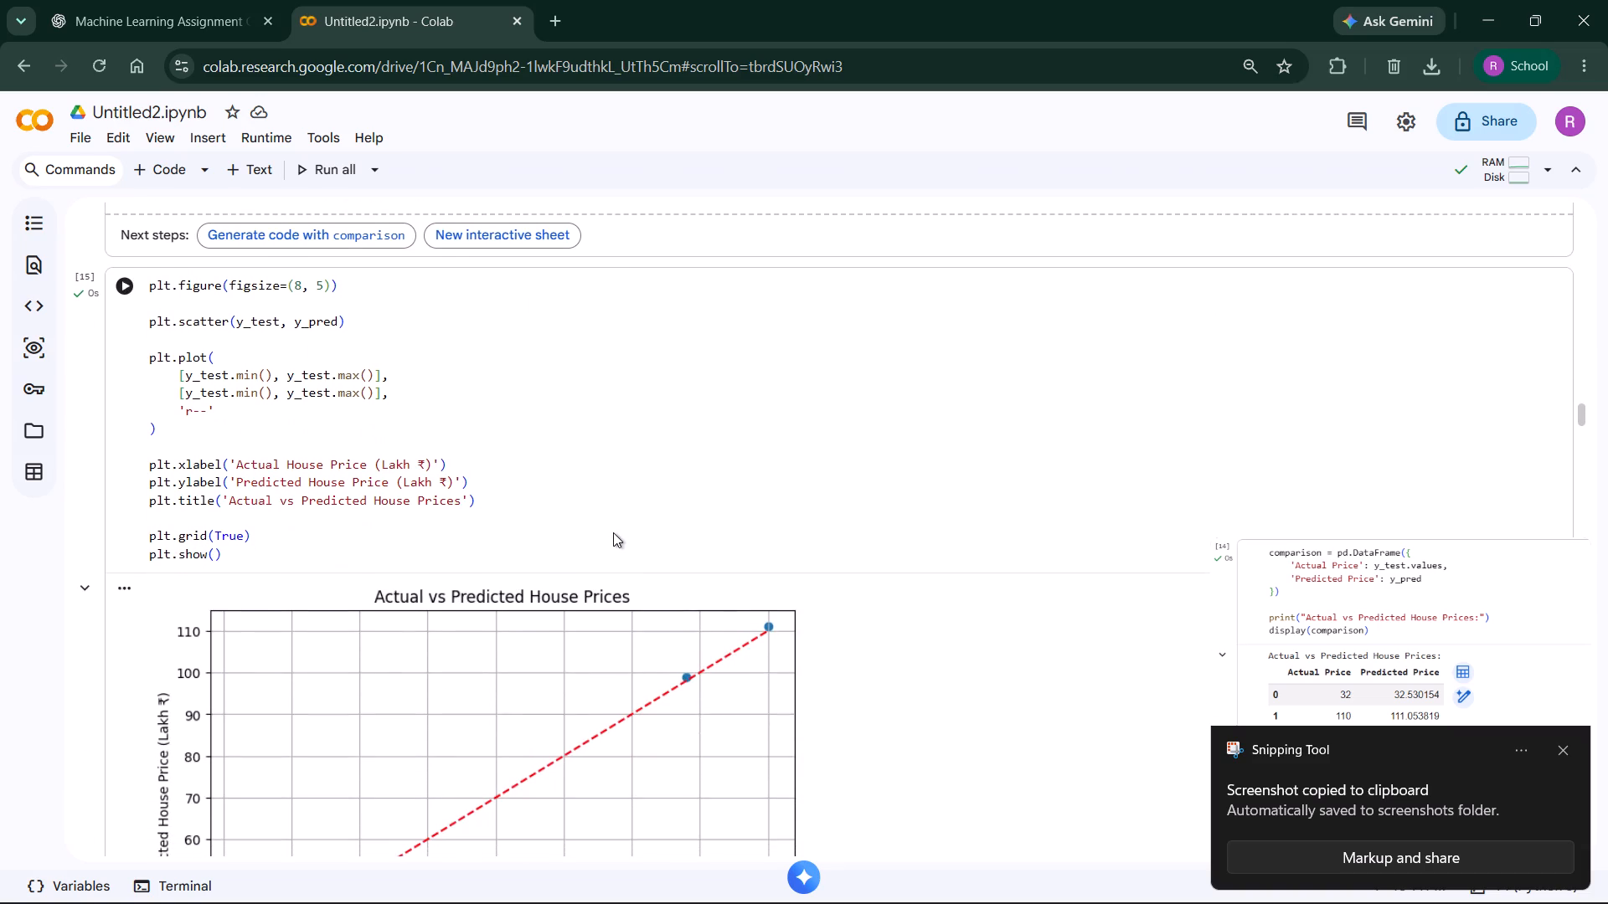
scroll(613, 532, down, 1)
key(ctrl+minus)
key(ctrl+minus)
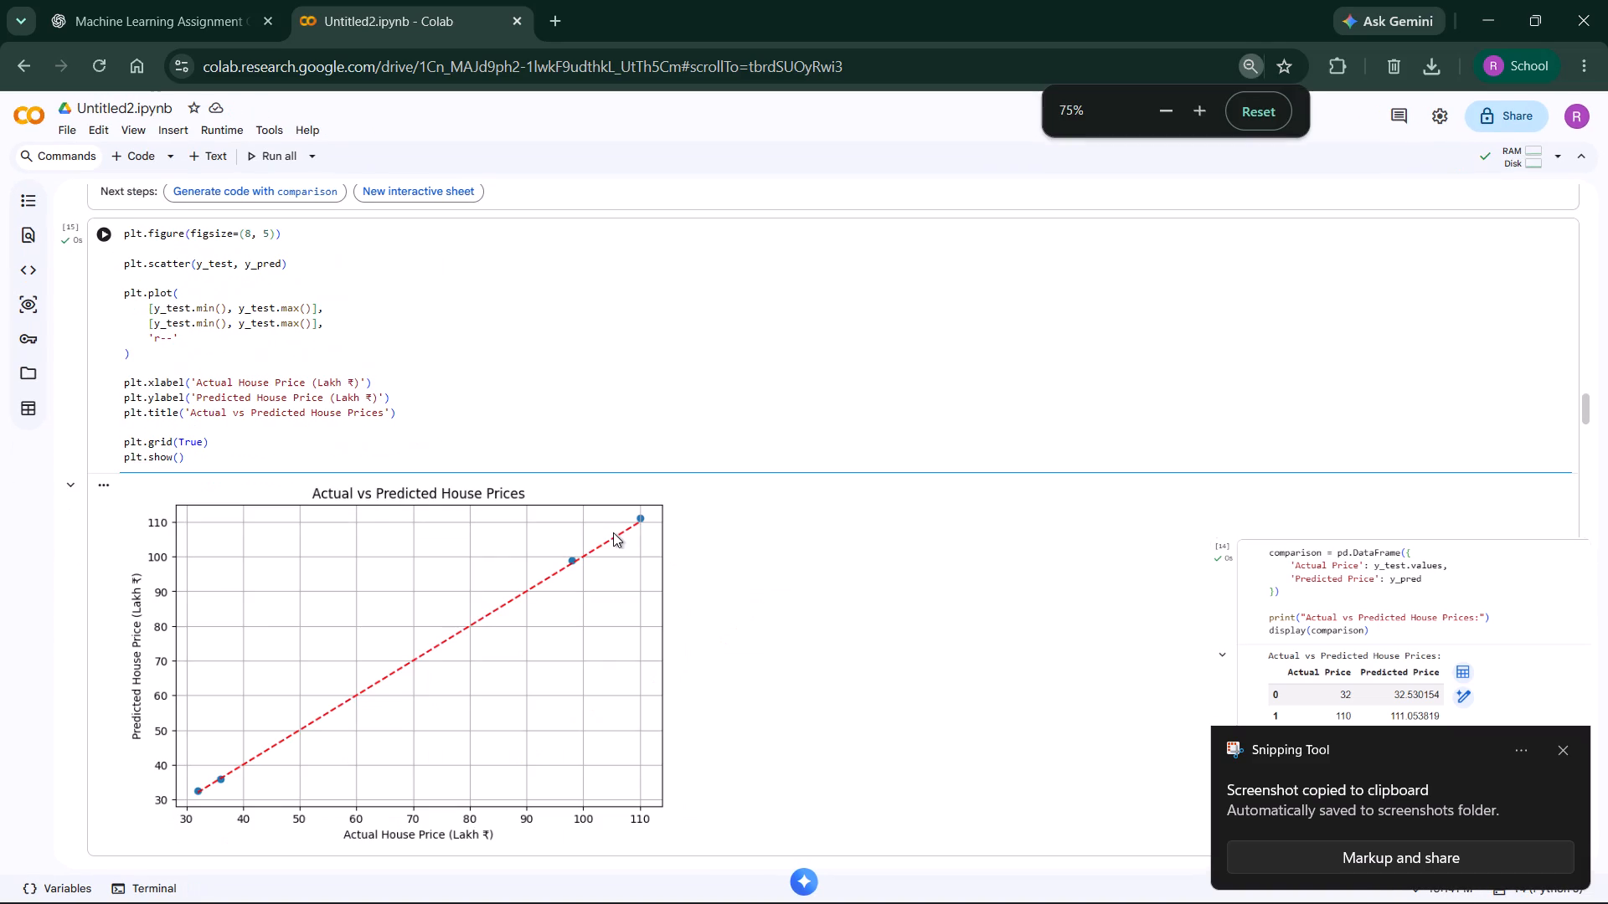
key(alt+Tab)
key(alt+Tab)
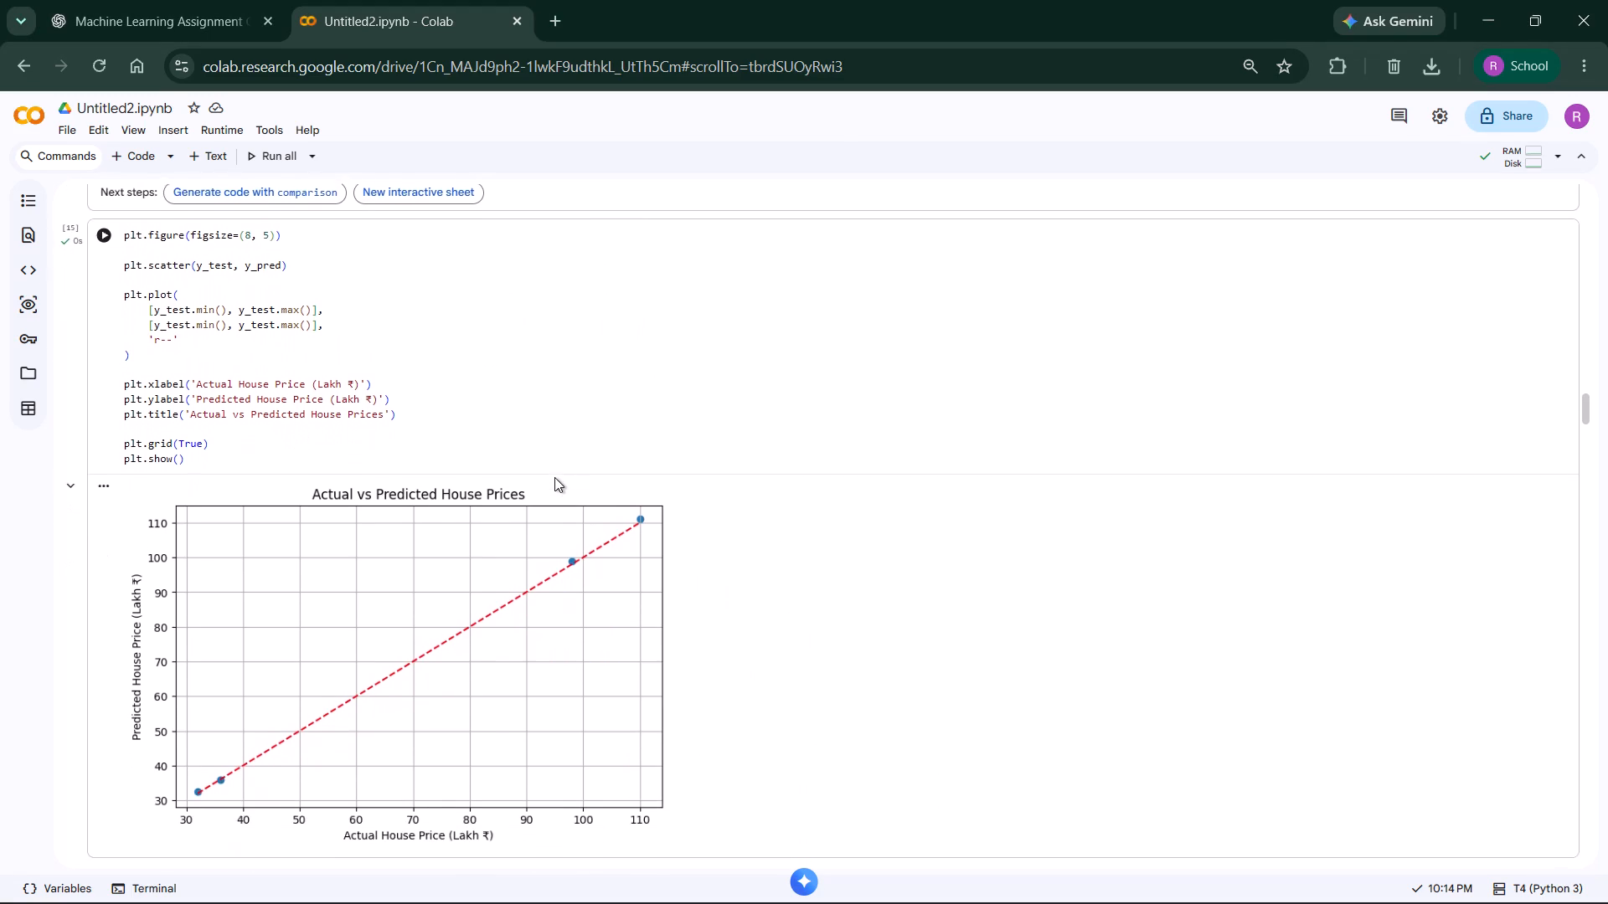
key(Print)
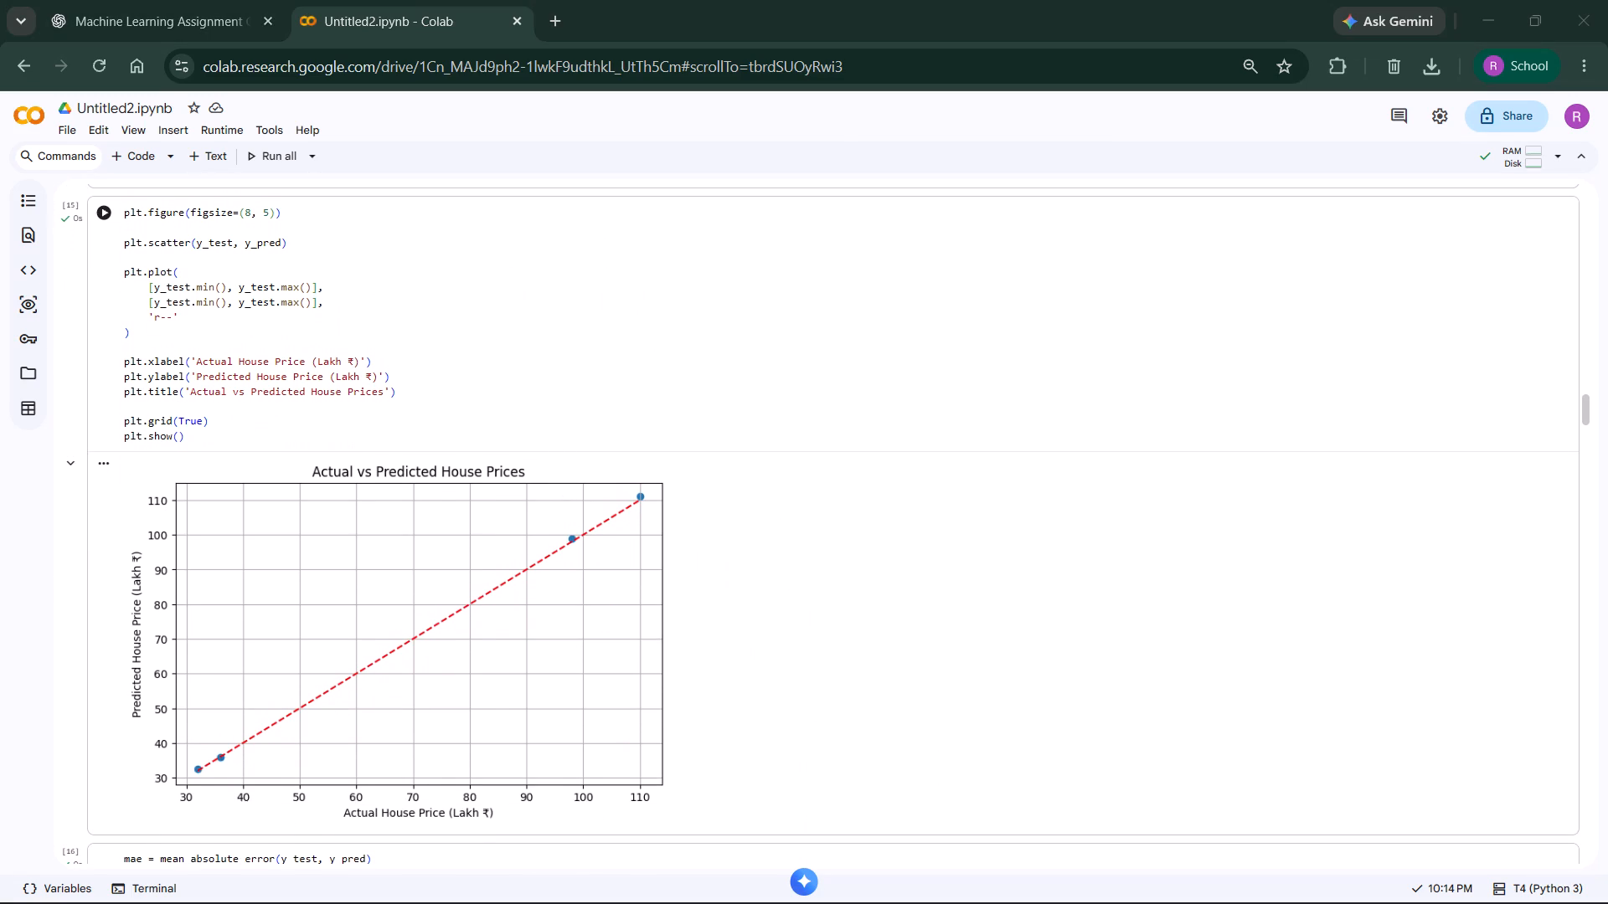
drag(53, 190, 672, 667)
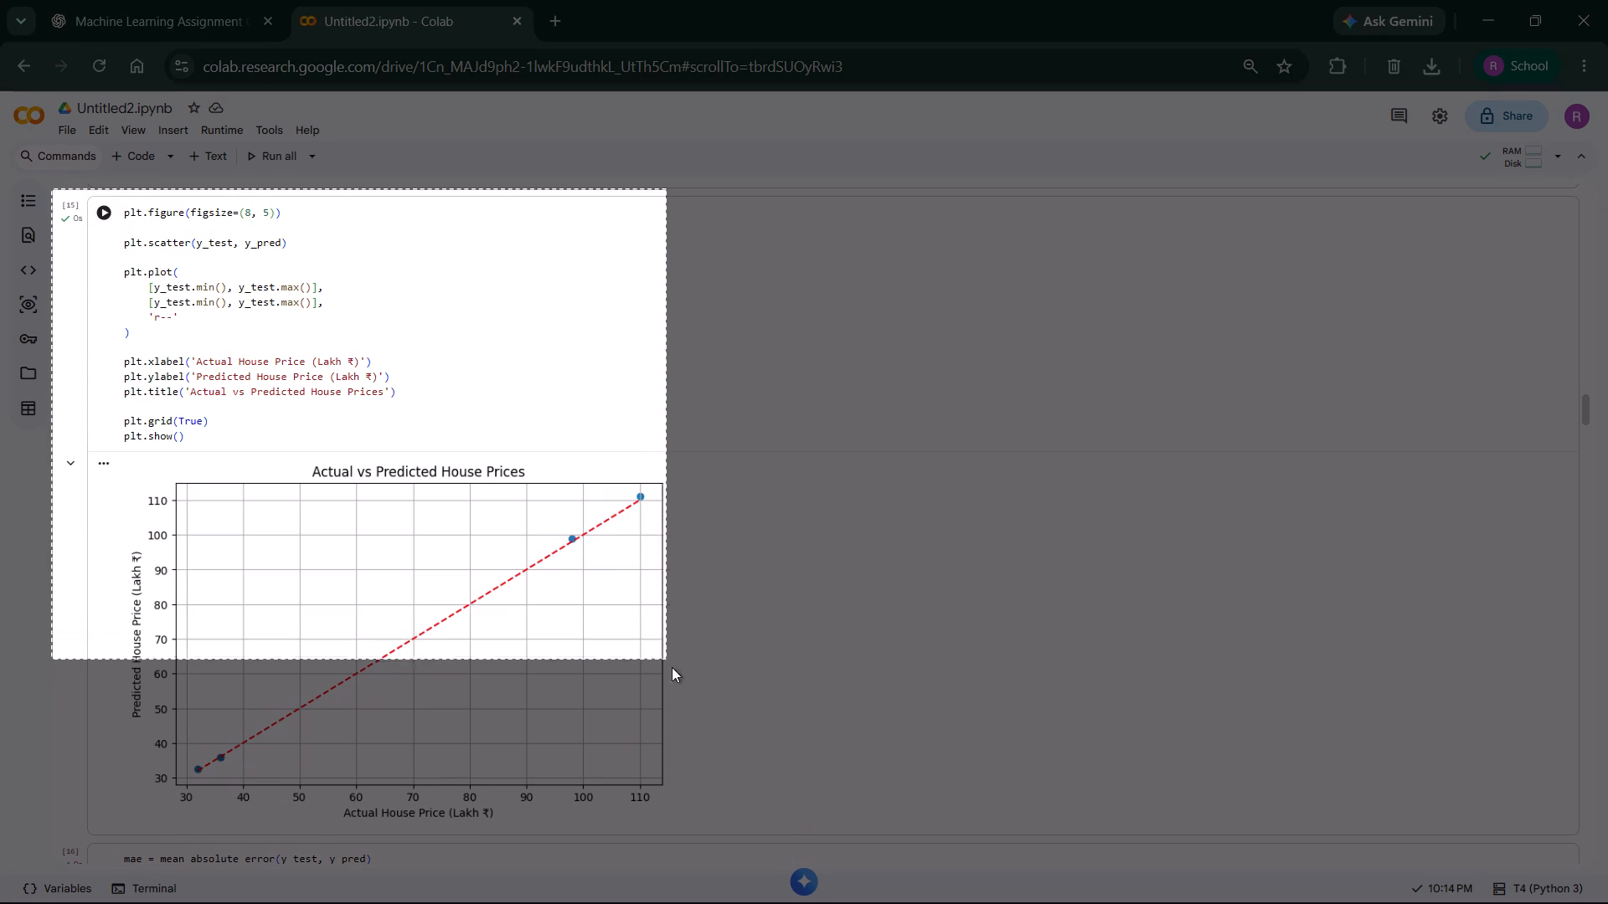
drag(672, 667, 684, 843)
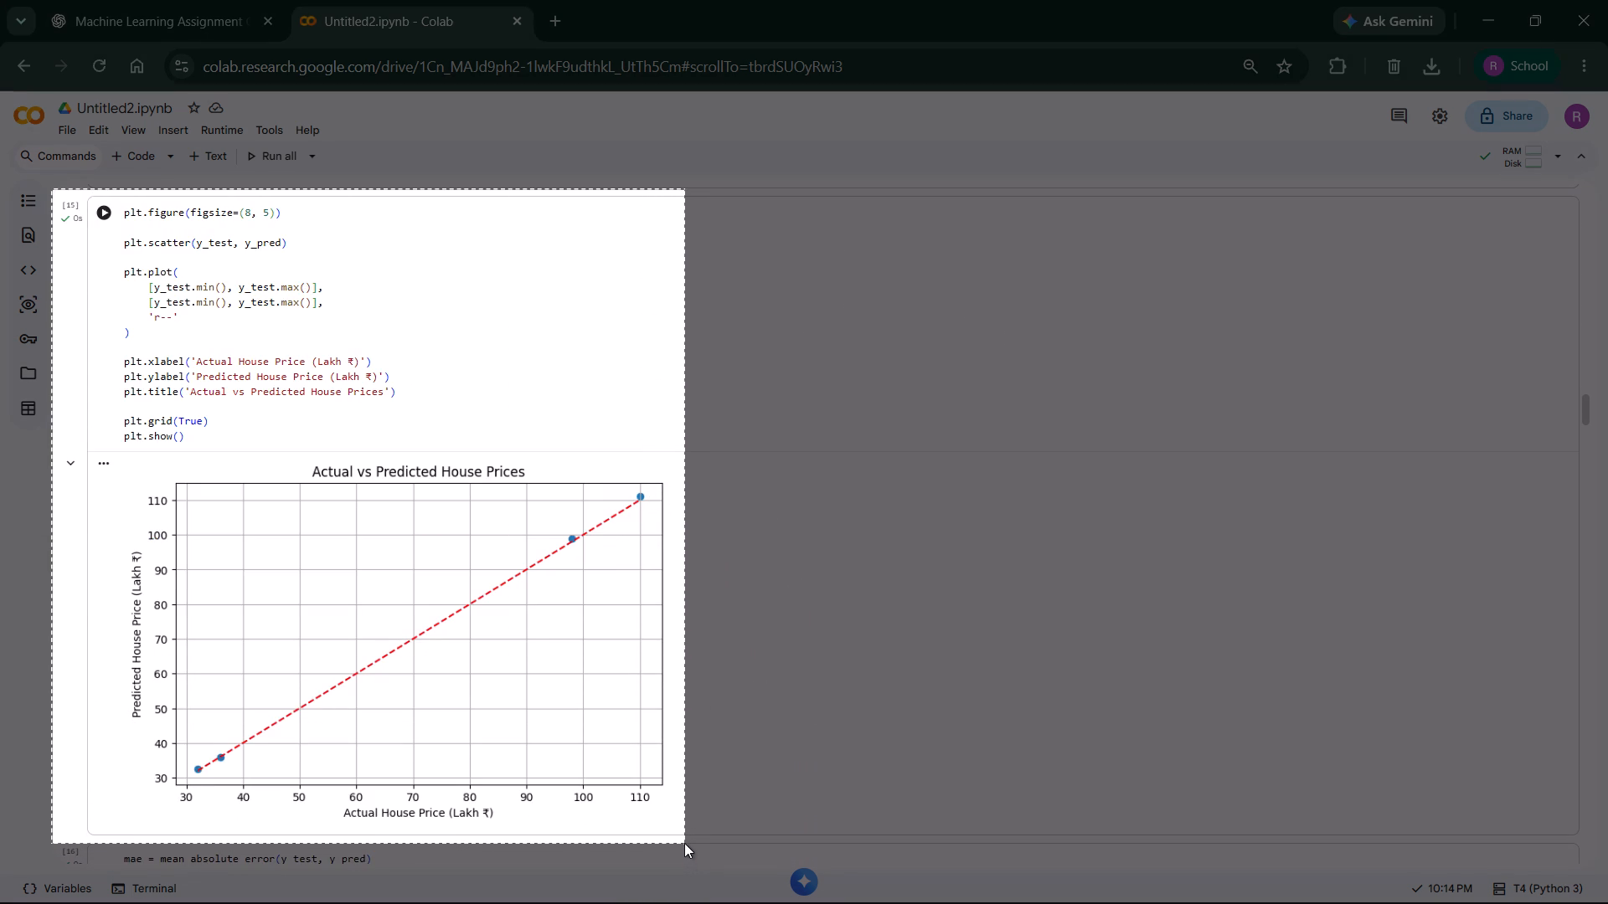
drag(684, 843, 683, 840)
key(alt+Tab)
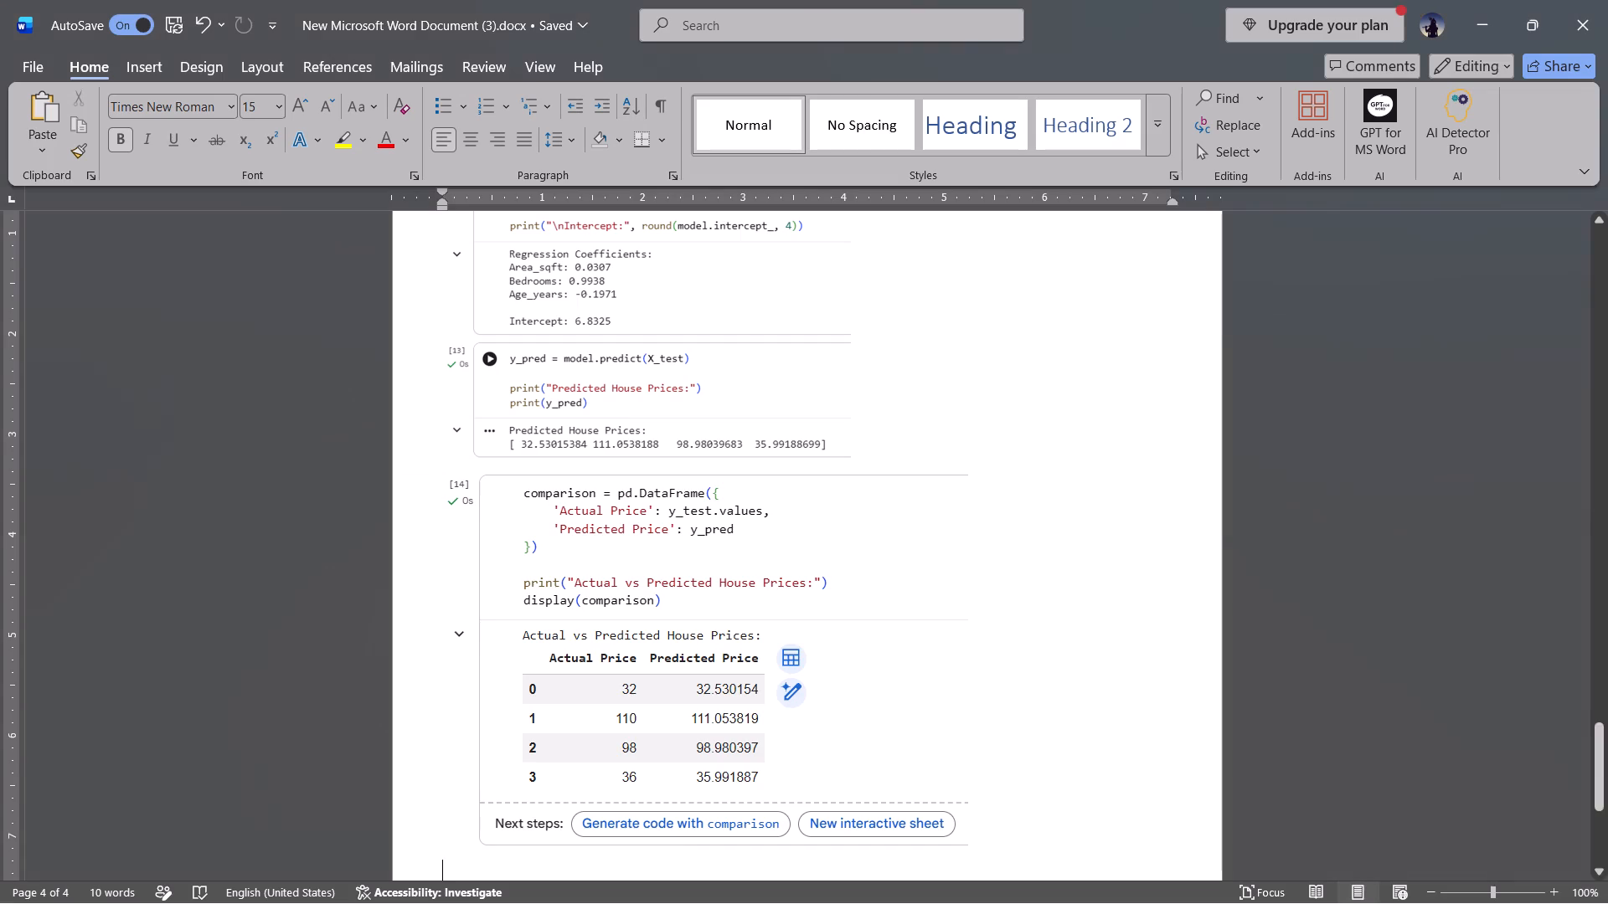
key(ctrl+v)
Resize the plot screenshot to about 6.3 inches wide by 5.6 inches high and start a new line below it.
click(862, 716)
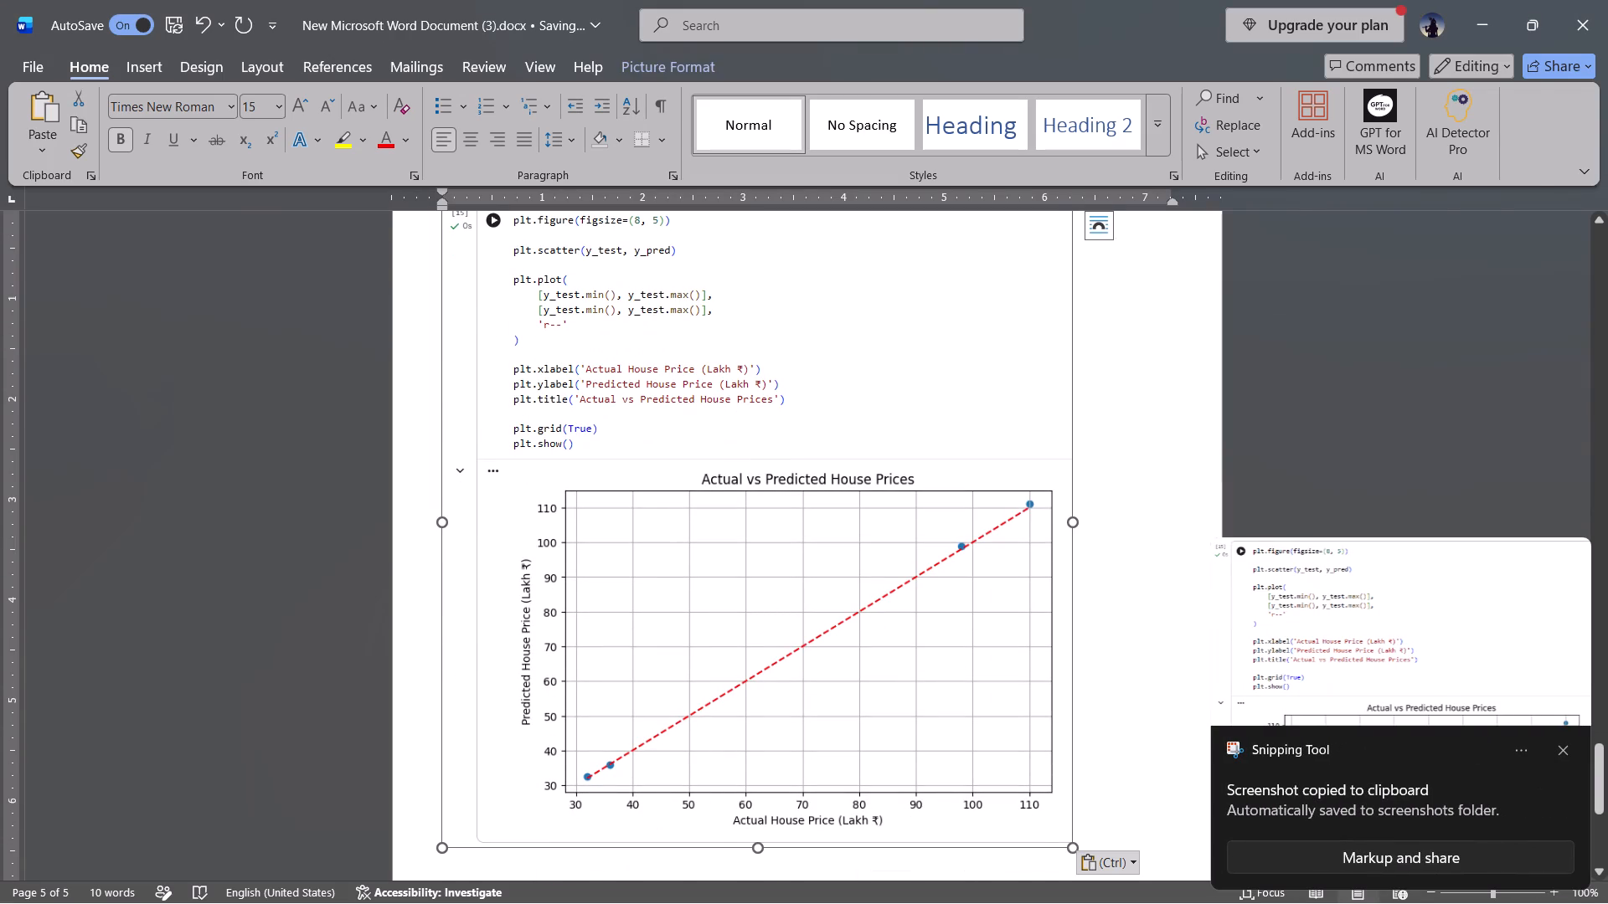
drag(1075, 844, 990, 741)
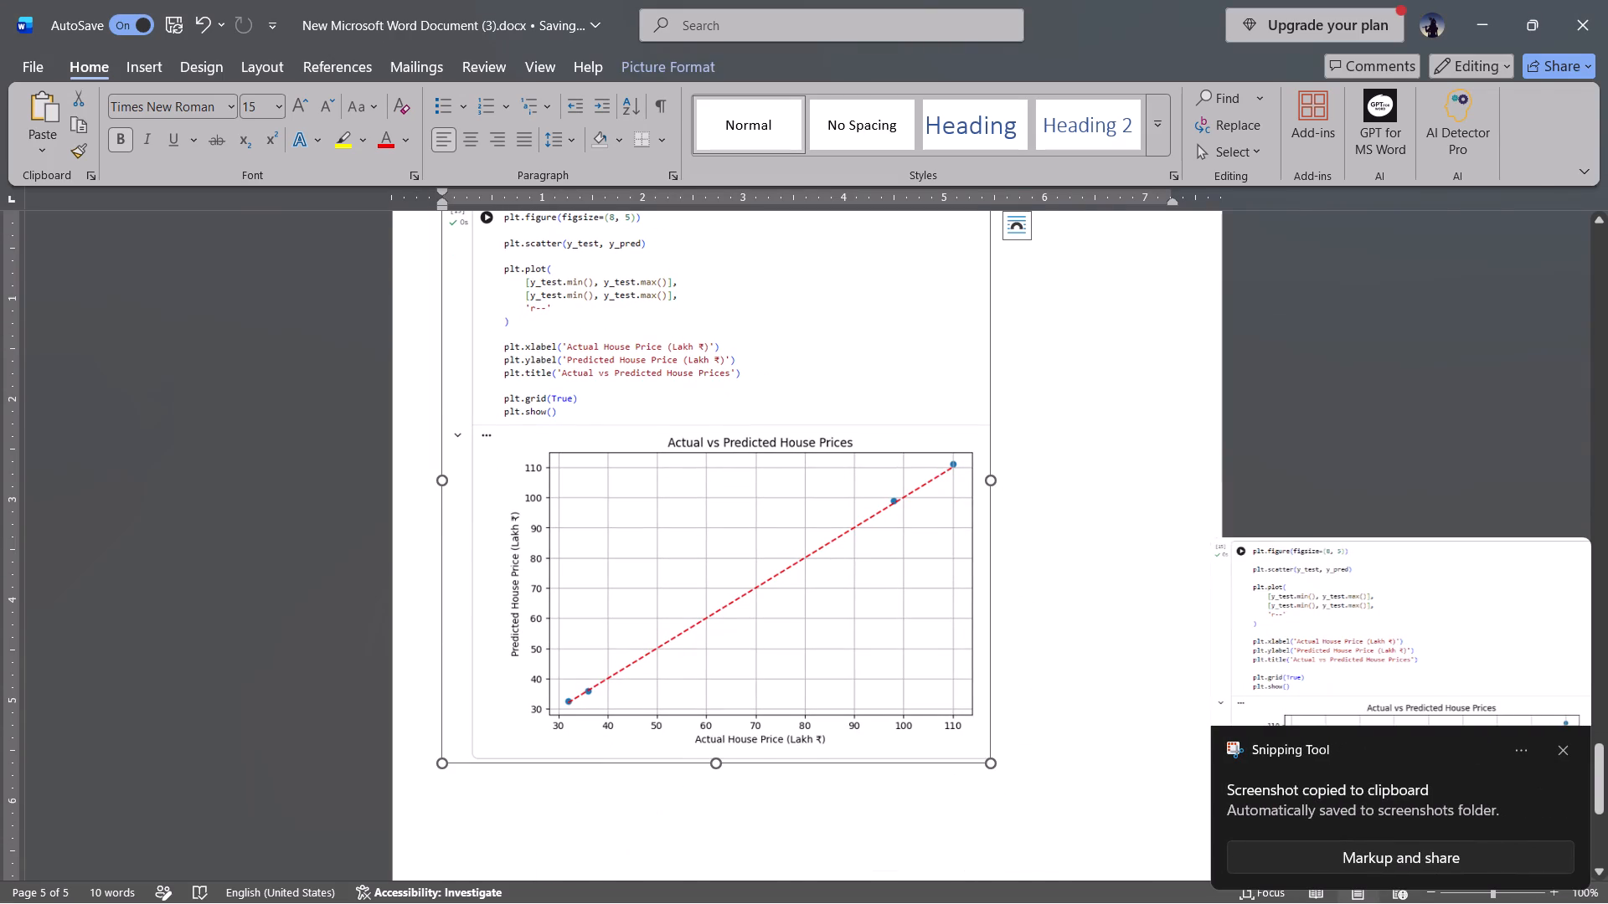
drag(990, 475, 1077, 491)
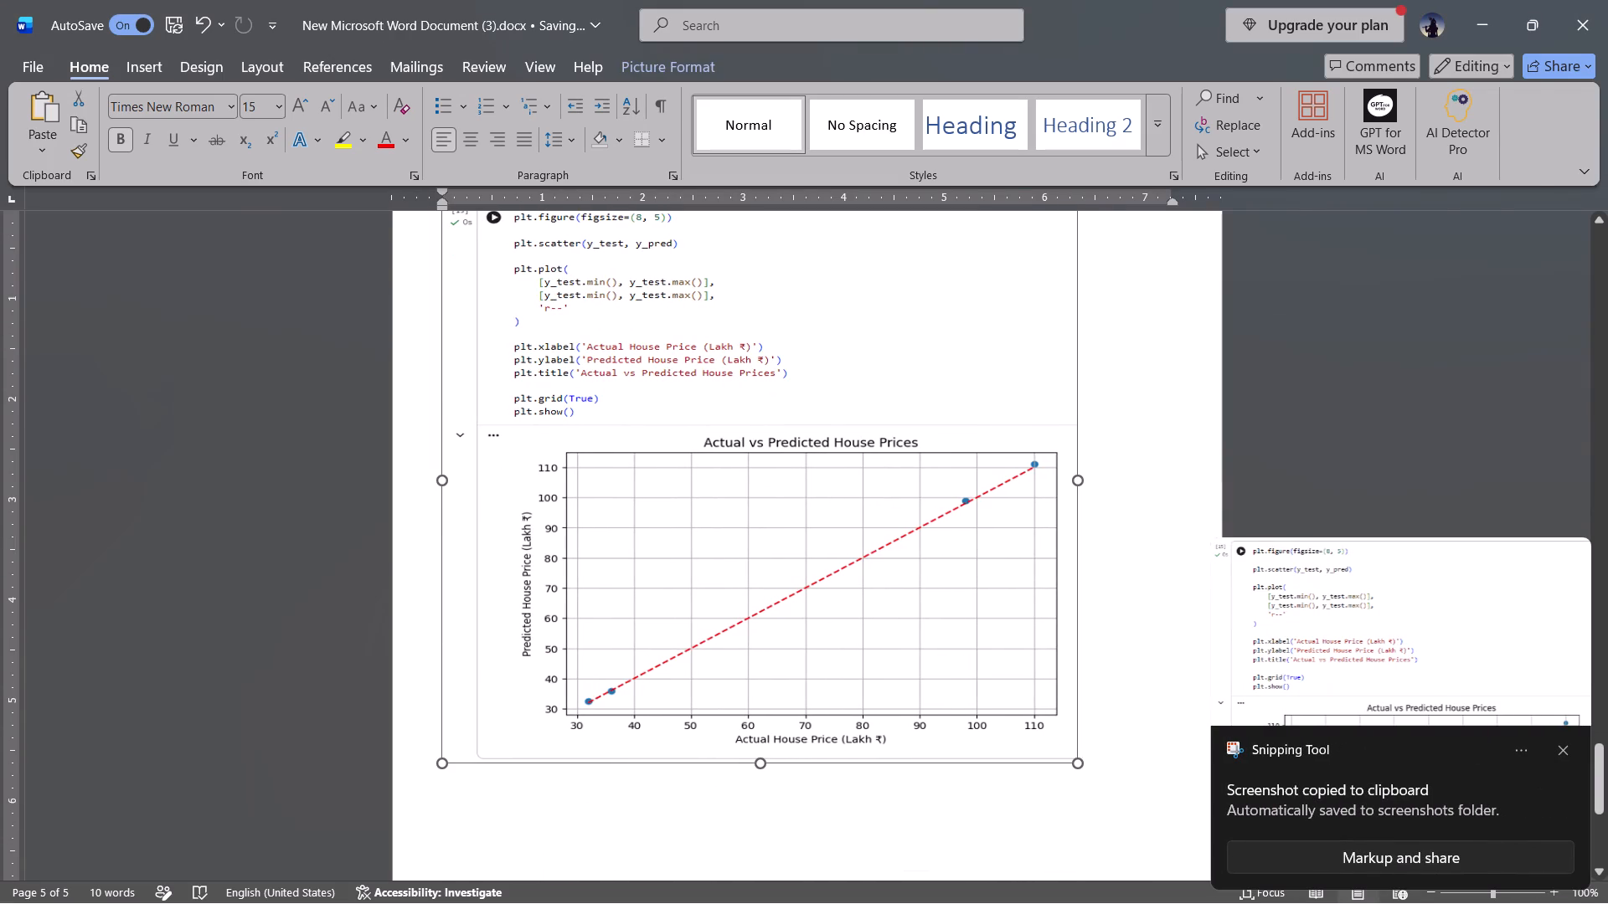
click(1147, 780)
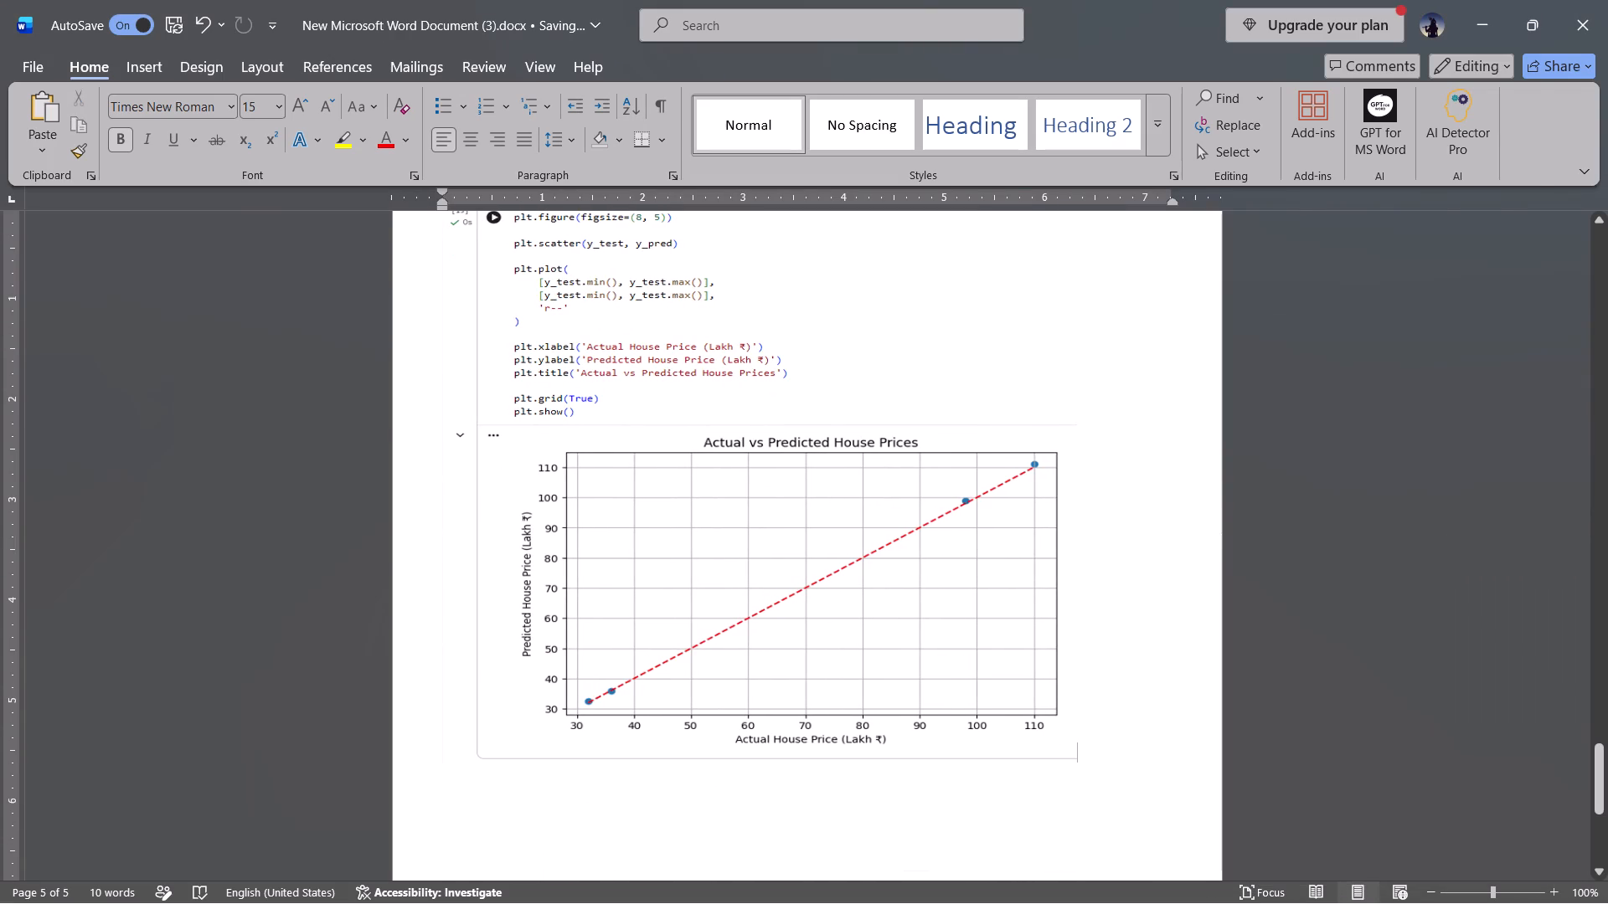
key(alt+Tab)
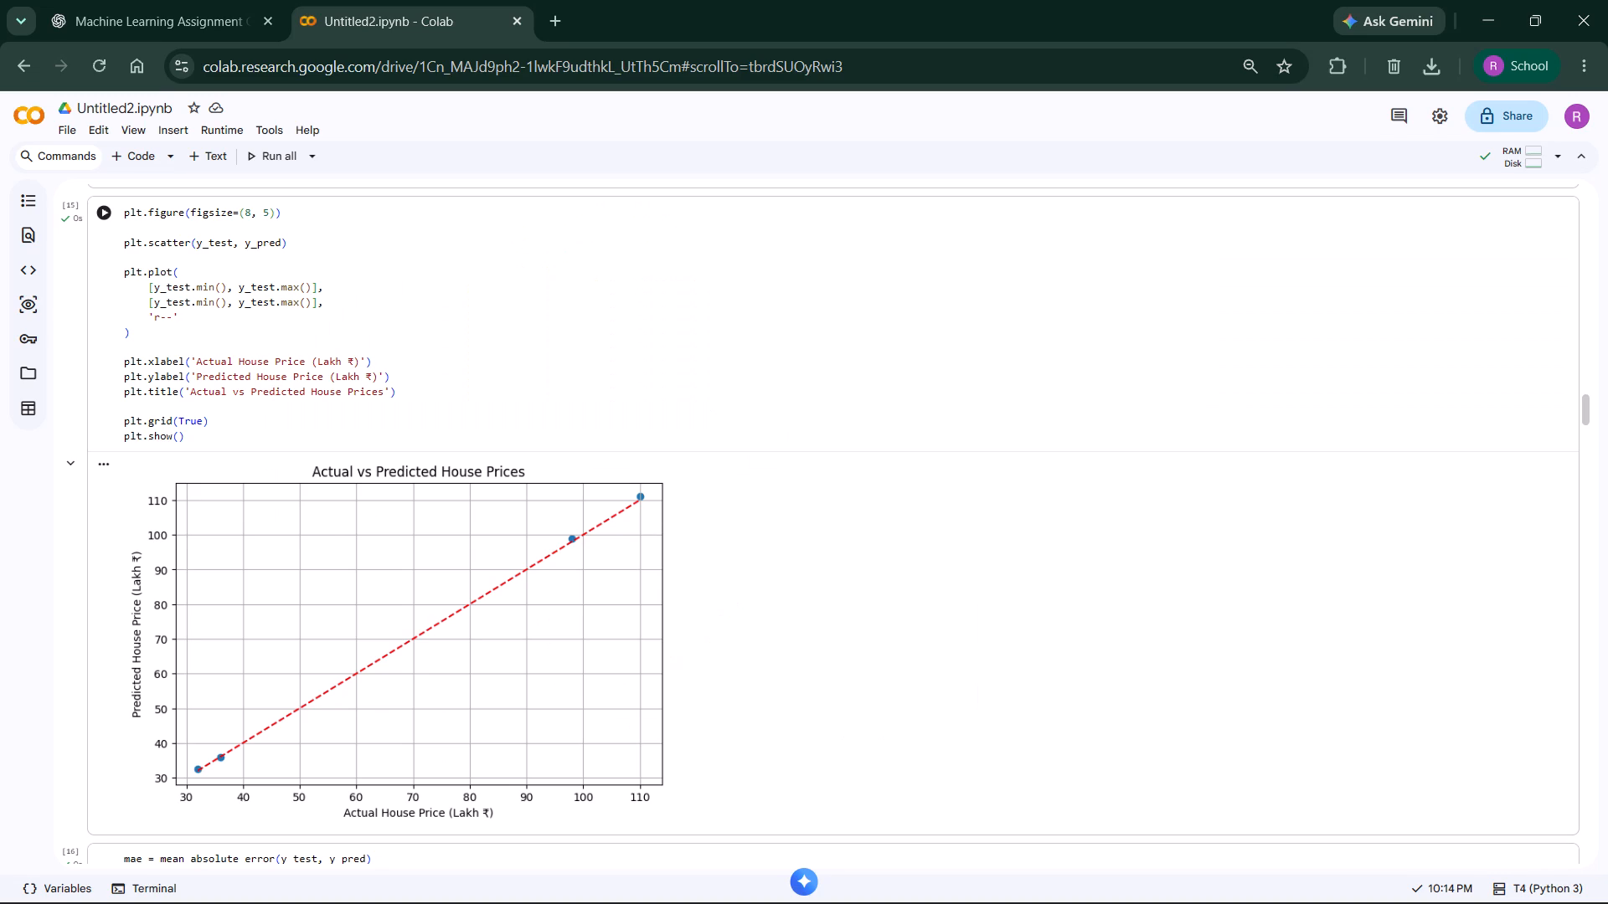
click(165, 322)
scroll(165, 322, up, 1)
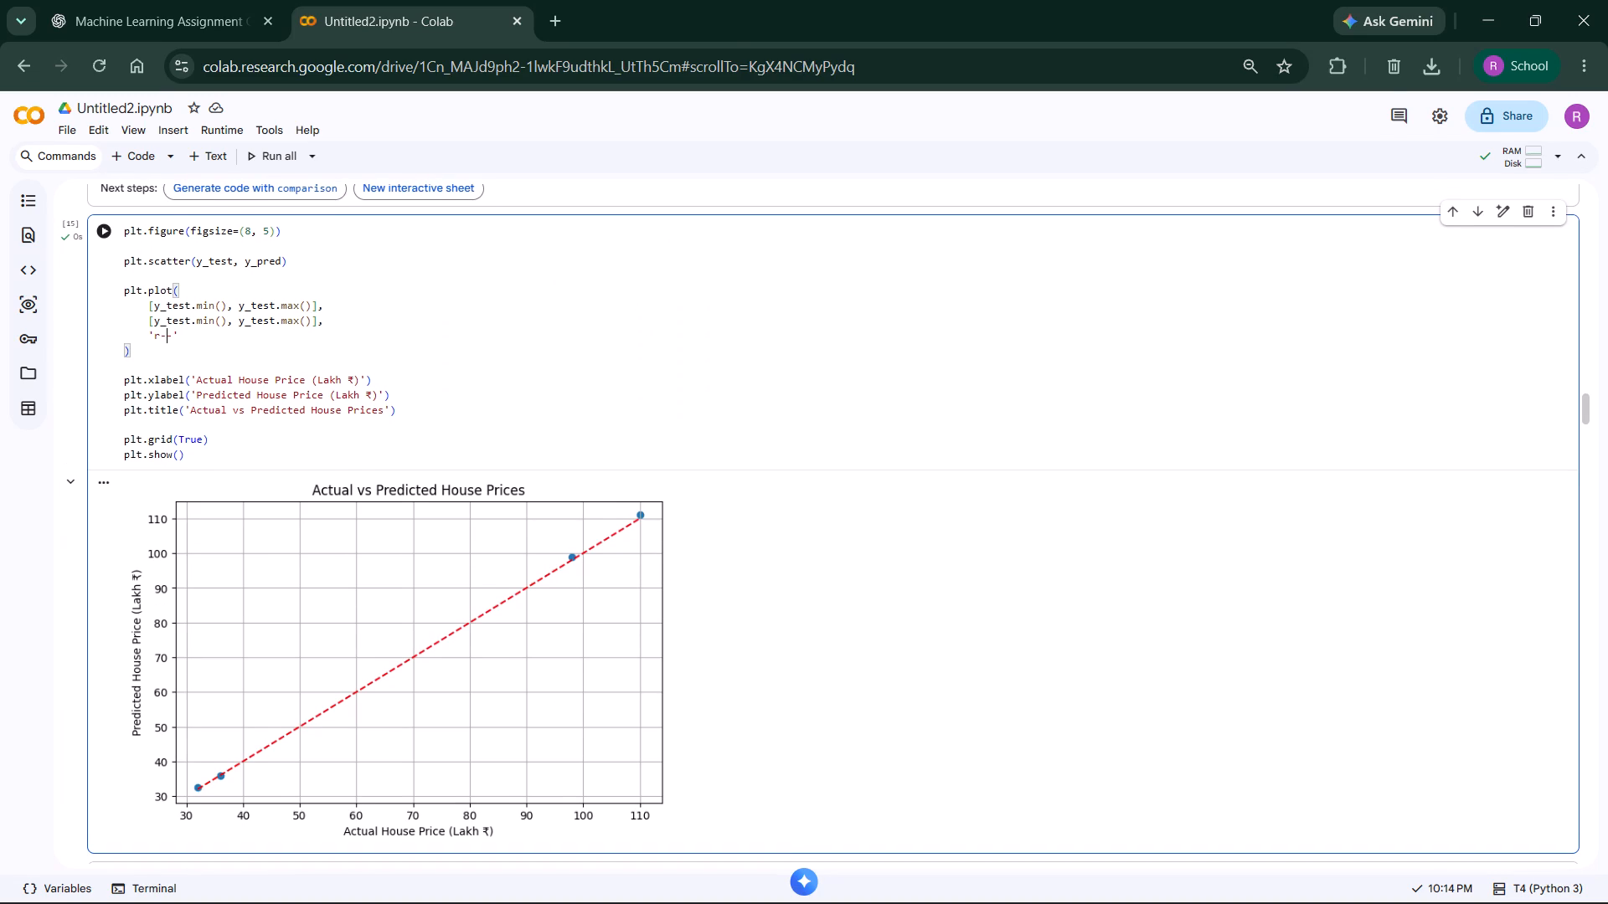
key(alt+Tab)
key(Return)
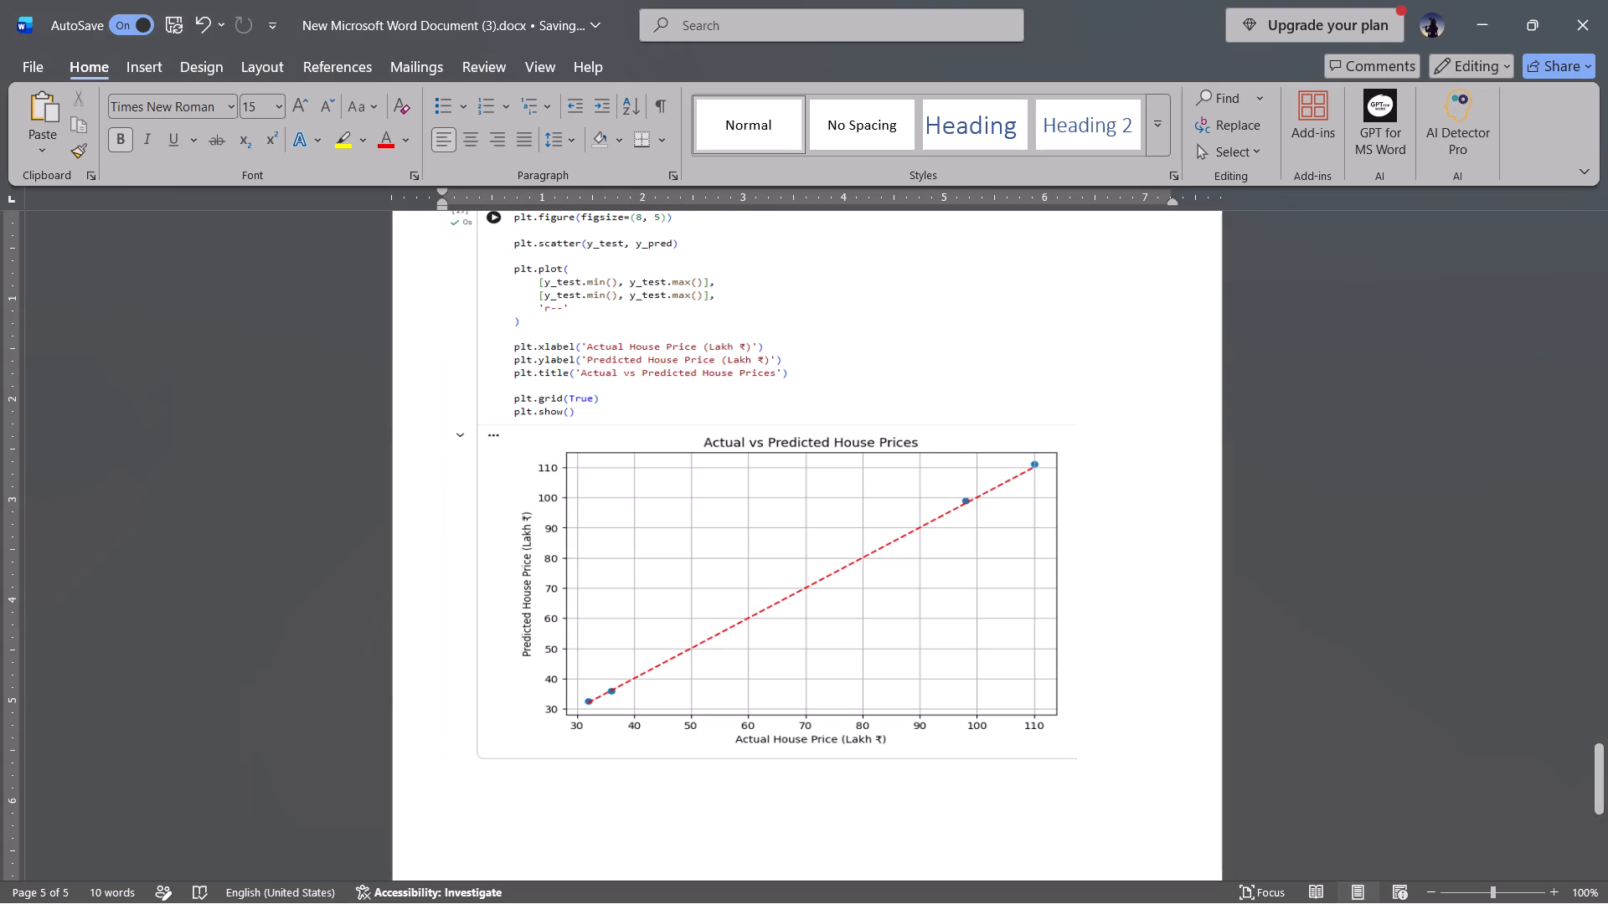
Capture the mae/mse/rmse/r2 cell with its Linear Regression Model Evaluation output in Colab and paste it below the plot screenshot in Word.
key(alt+Tab)
scroll(507, 698, down, 2)
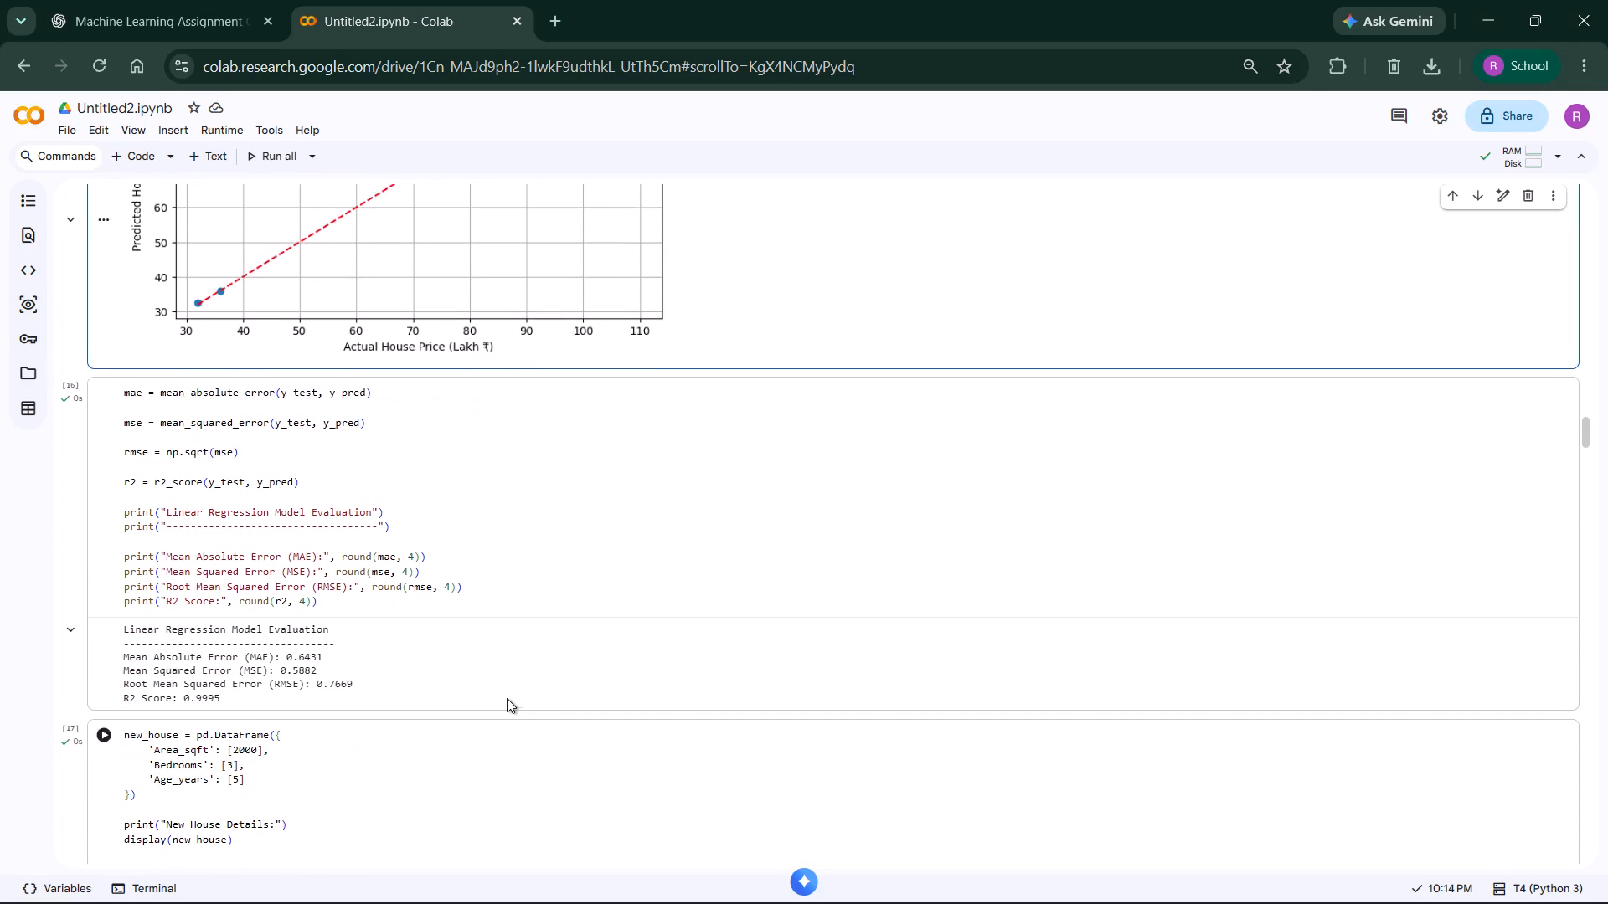
scroll(507, 698, down, 2)
key(ctrl+plus)
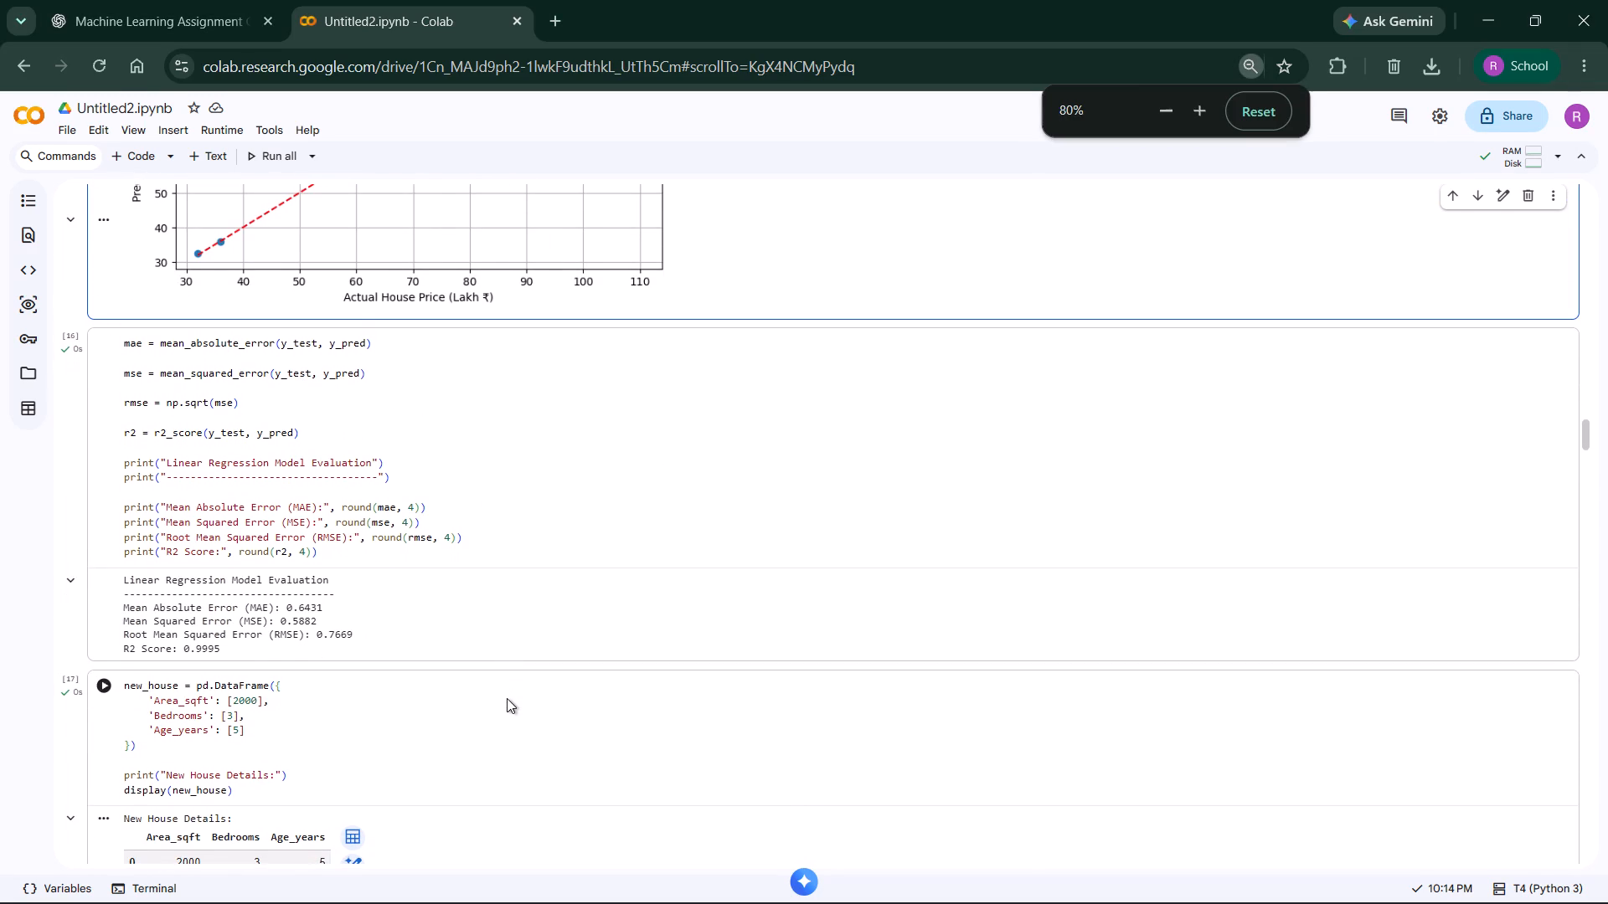
key(ctrl+plus)
key(ctrl+plus)
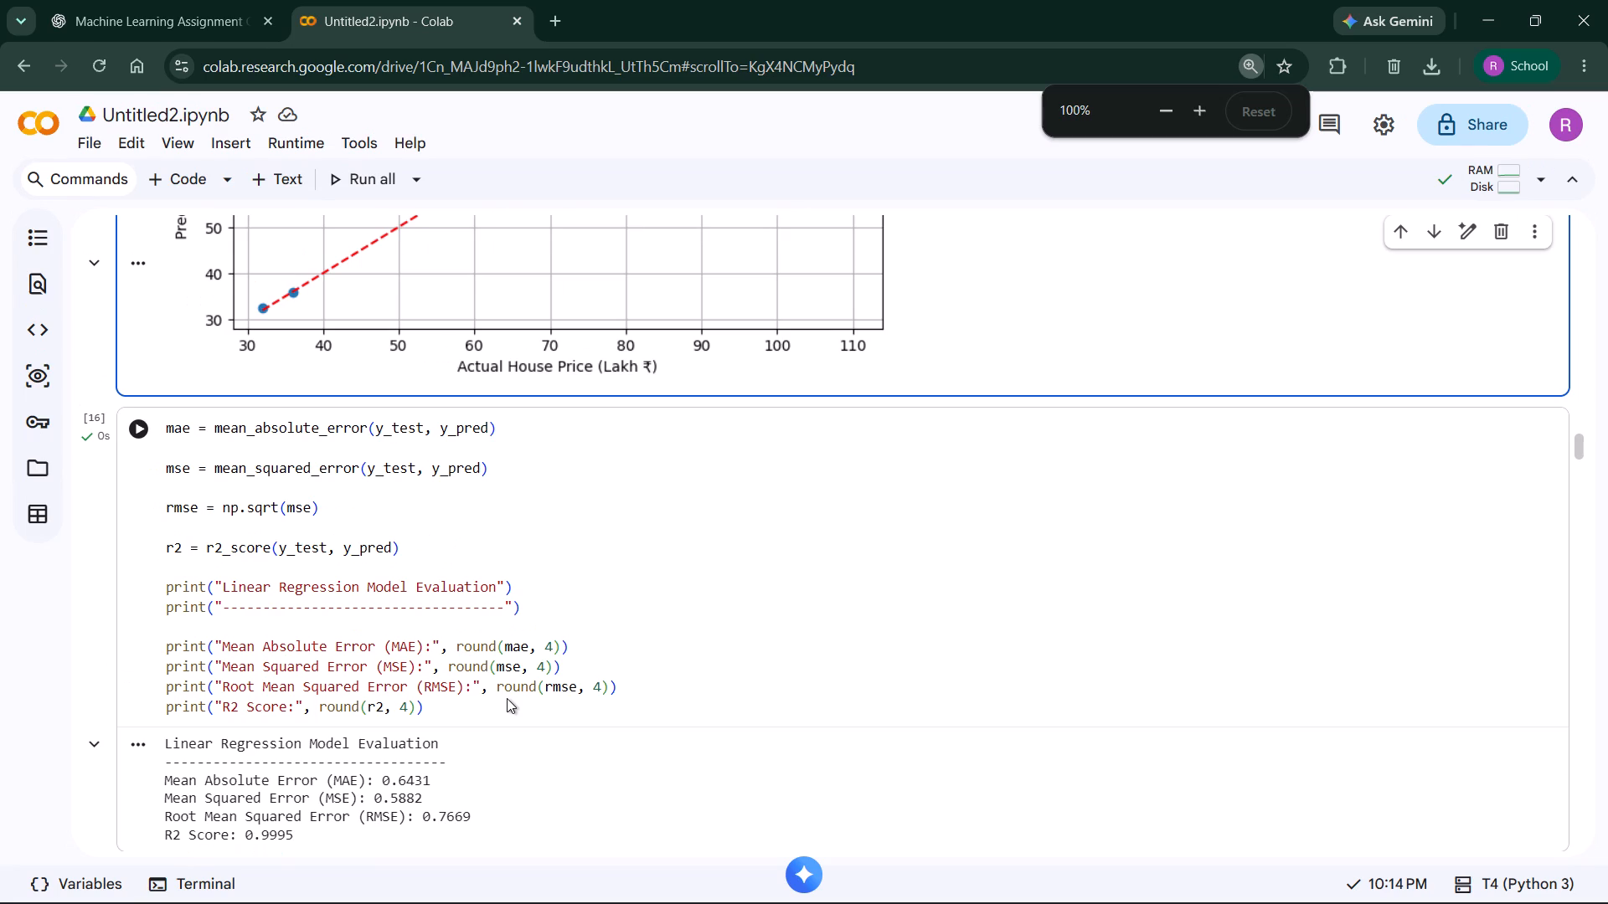
scroll(507, 698, down, 1)
key(Print)
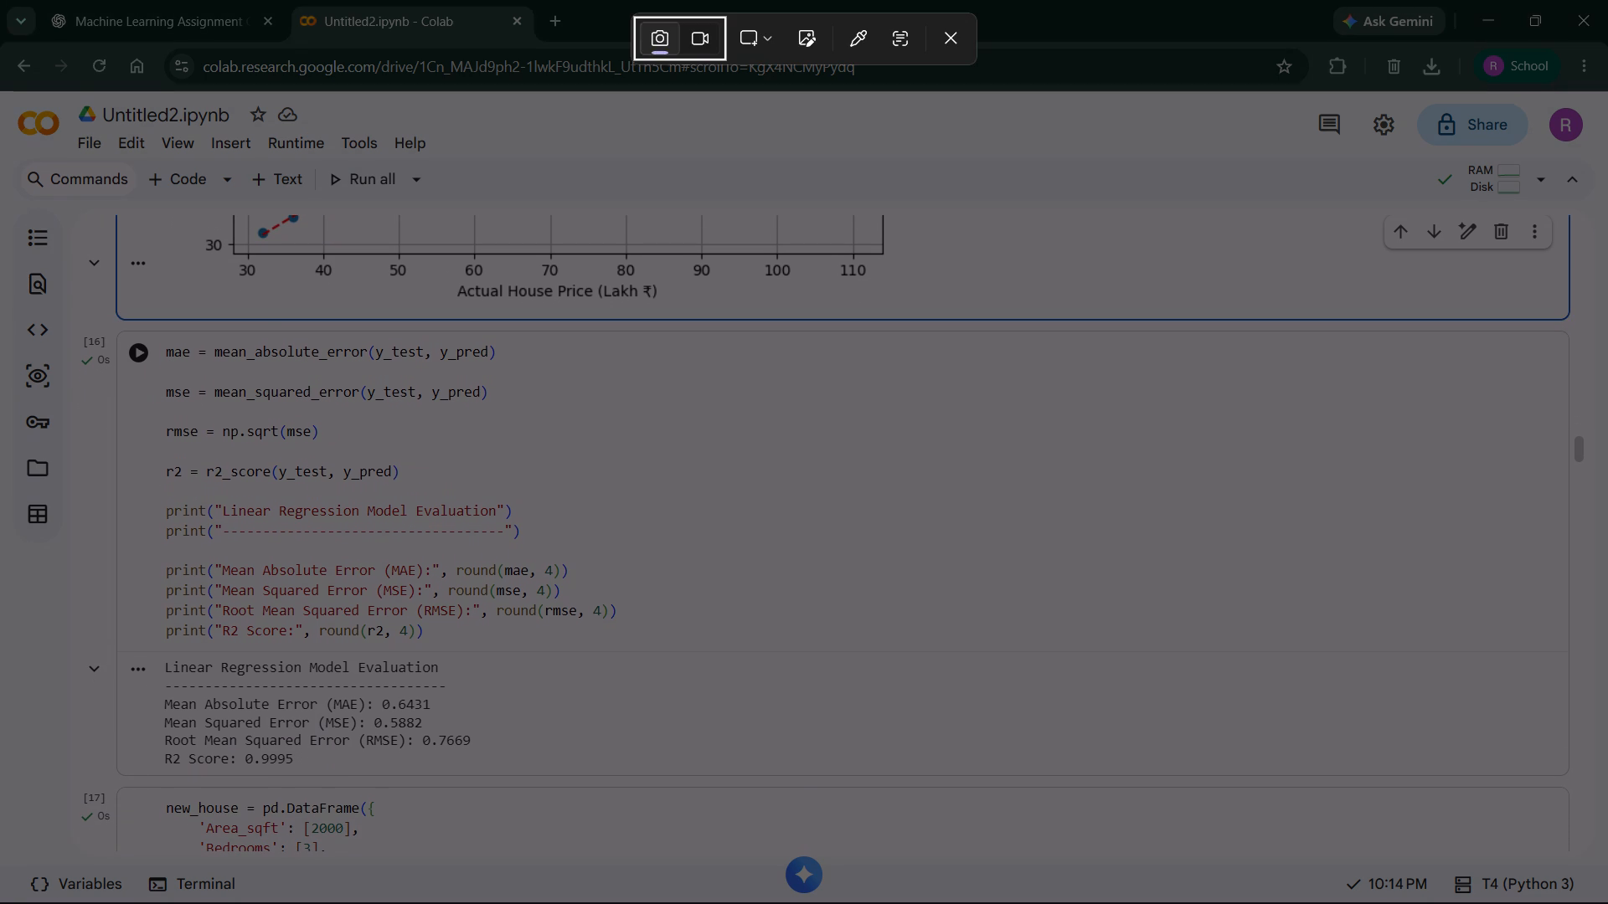
drag(67, 328, 621, 786)
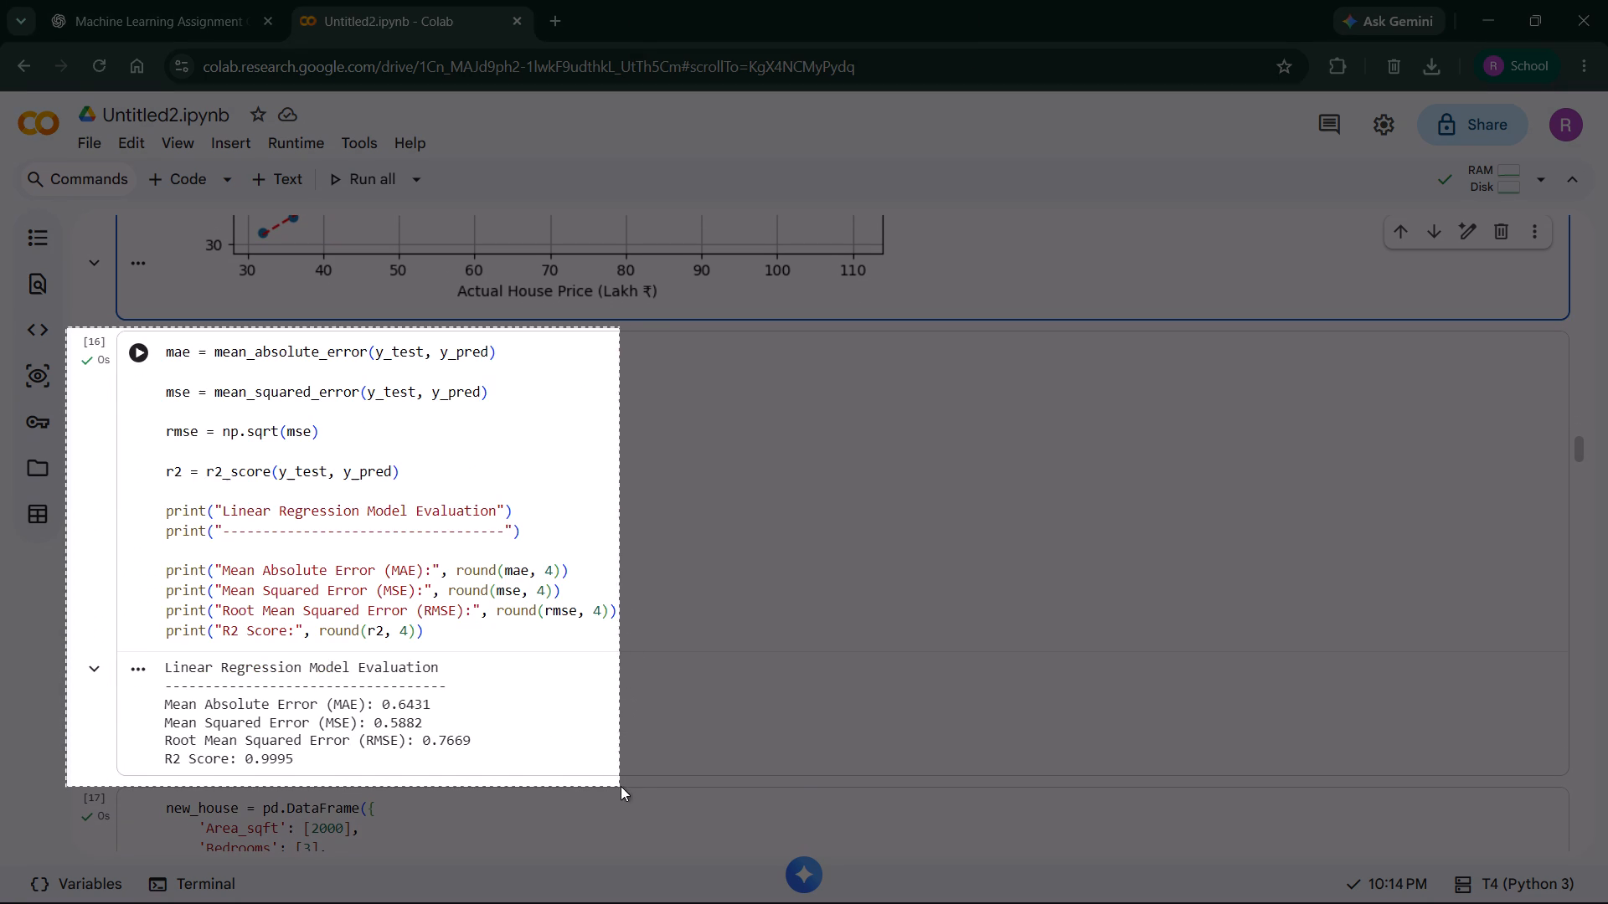
drag(621, 786, 635, 780)
key(alt+Tab)
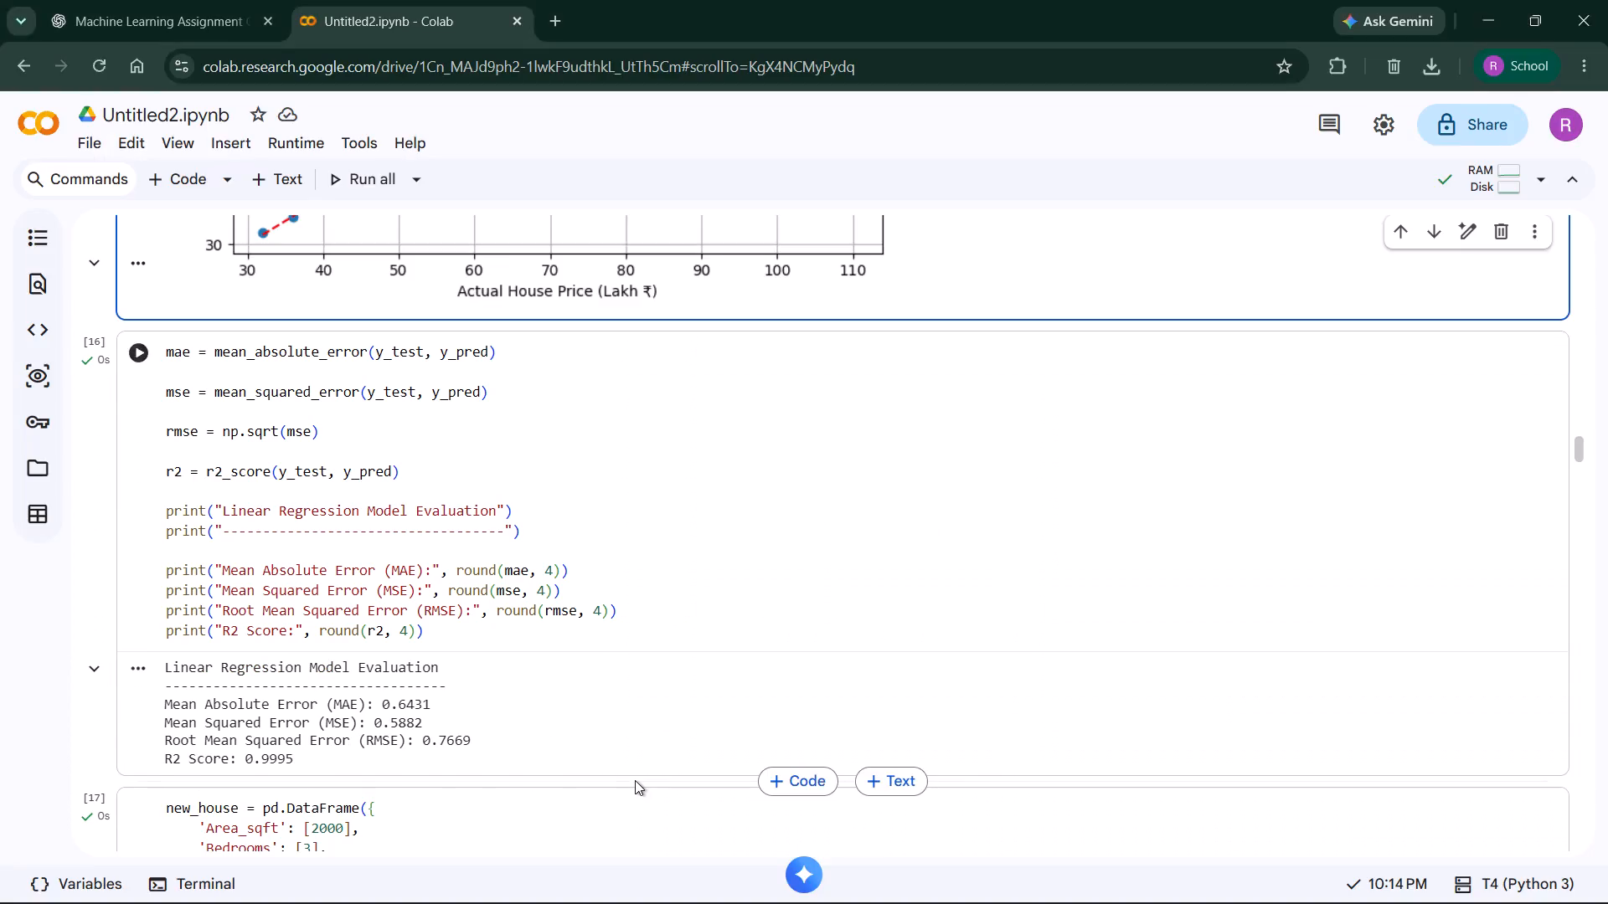
key(ctrl+v)
Capture the new_house and predicted_price cells with their outputs in one Colab screenshot and paste it below the model evaluation screenshot in Word.
key(alt+Tab)
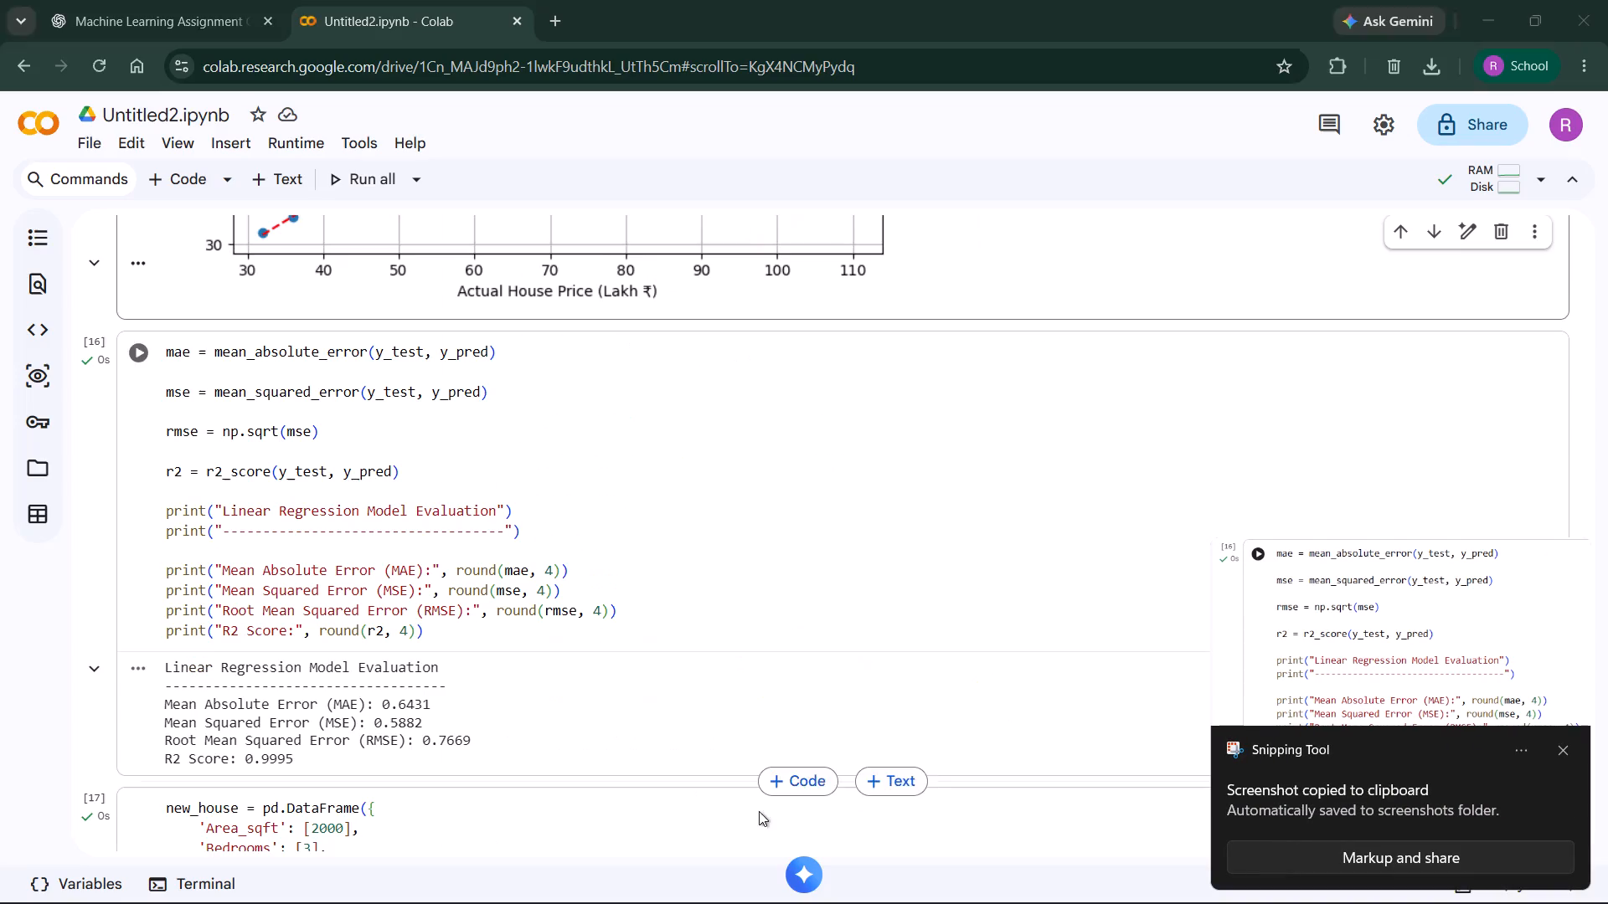
scroll(504, 717, down, 4)
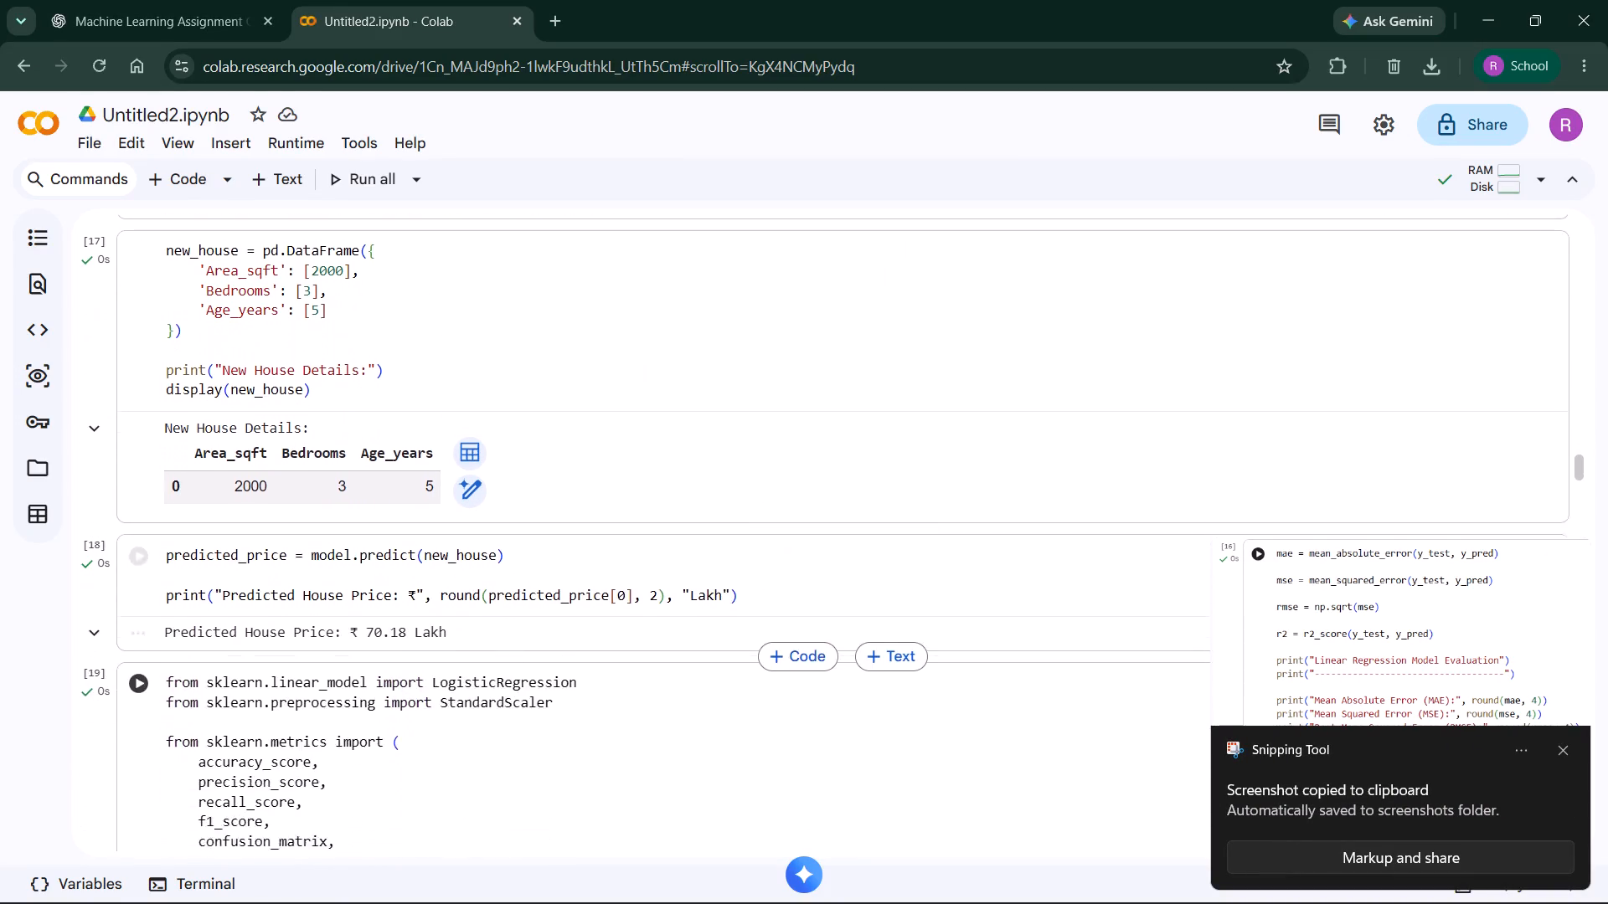
scroll(504, 717, down, 2)
key(Print)
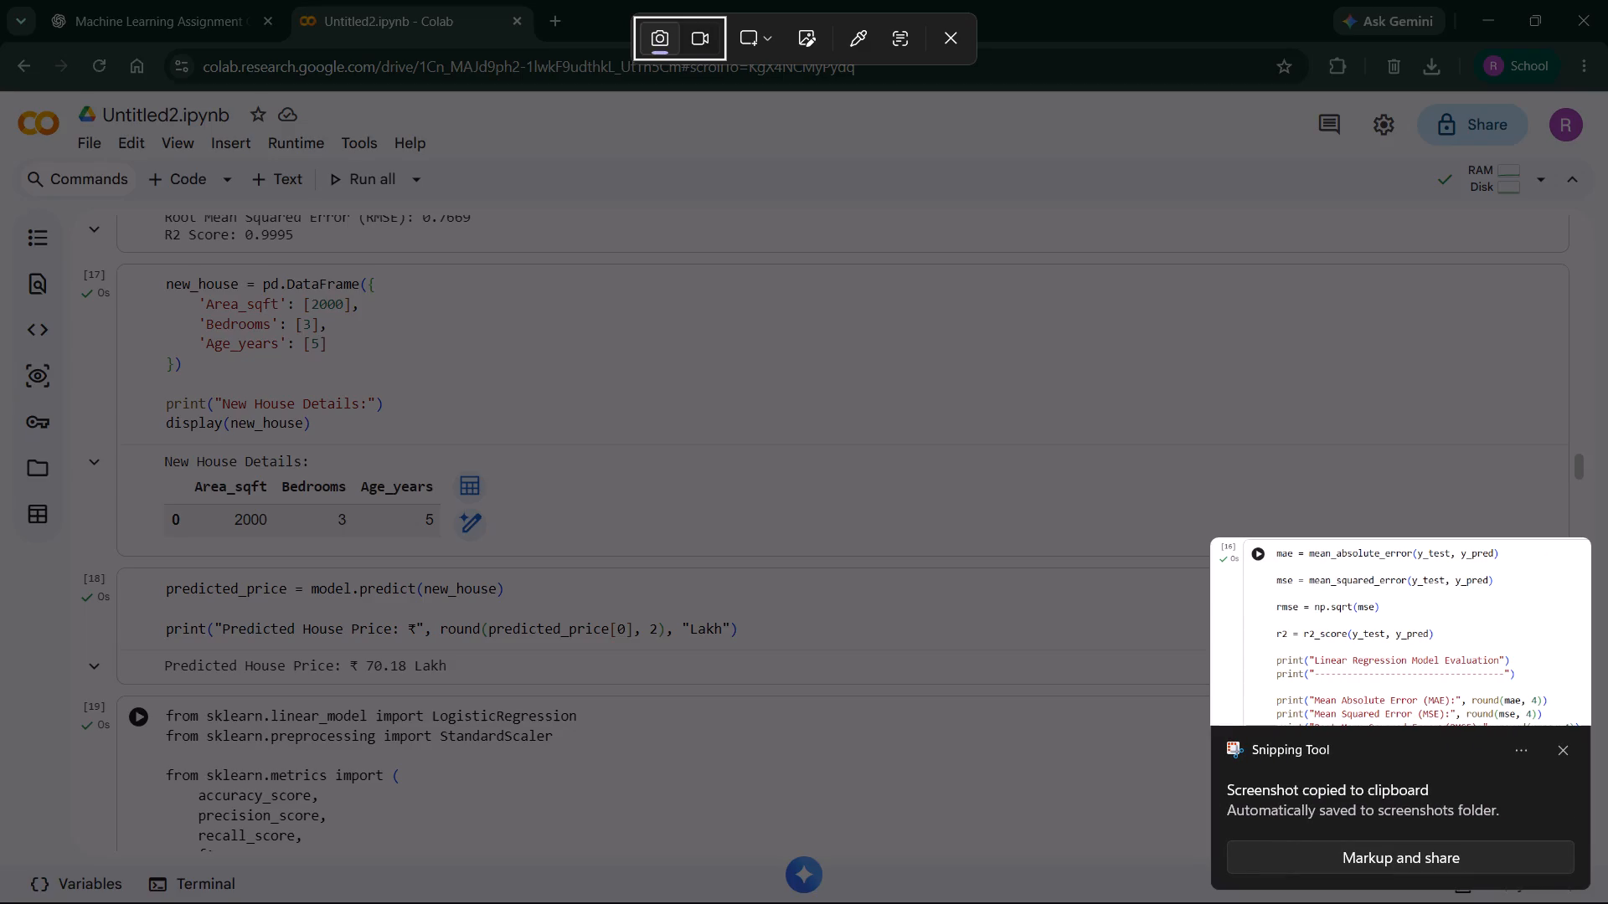
drag(75, 265, 560, 515)
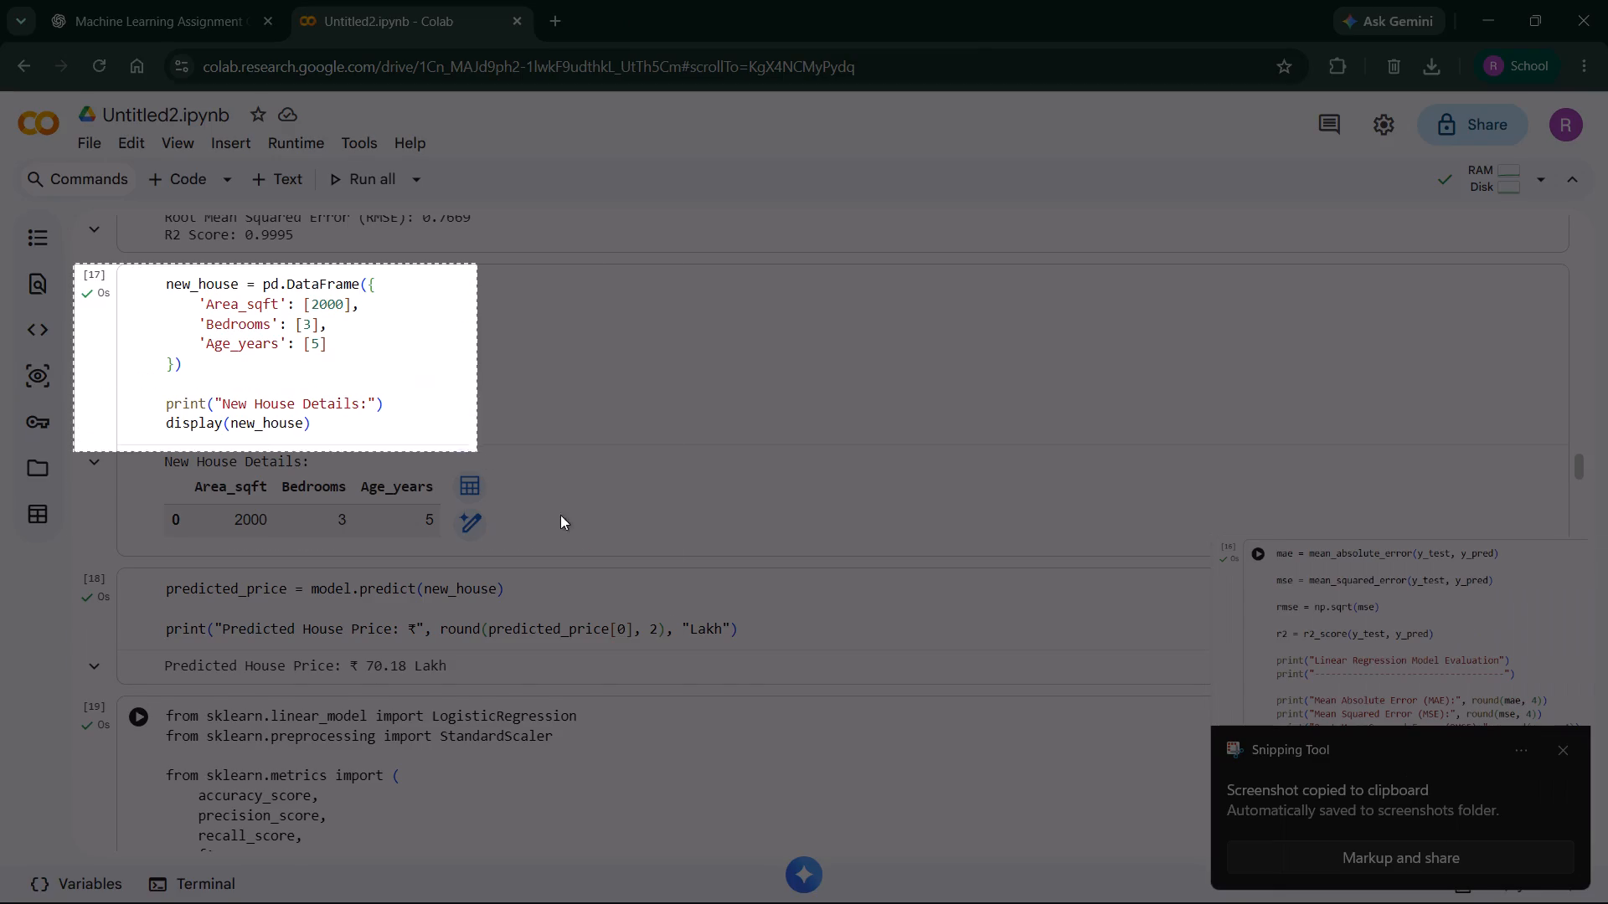
drag(560, 515, 751, 688)
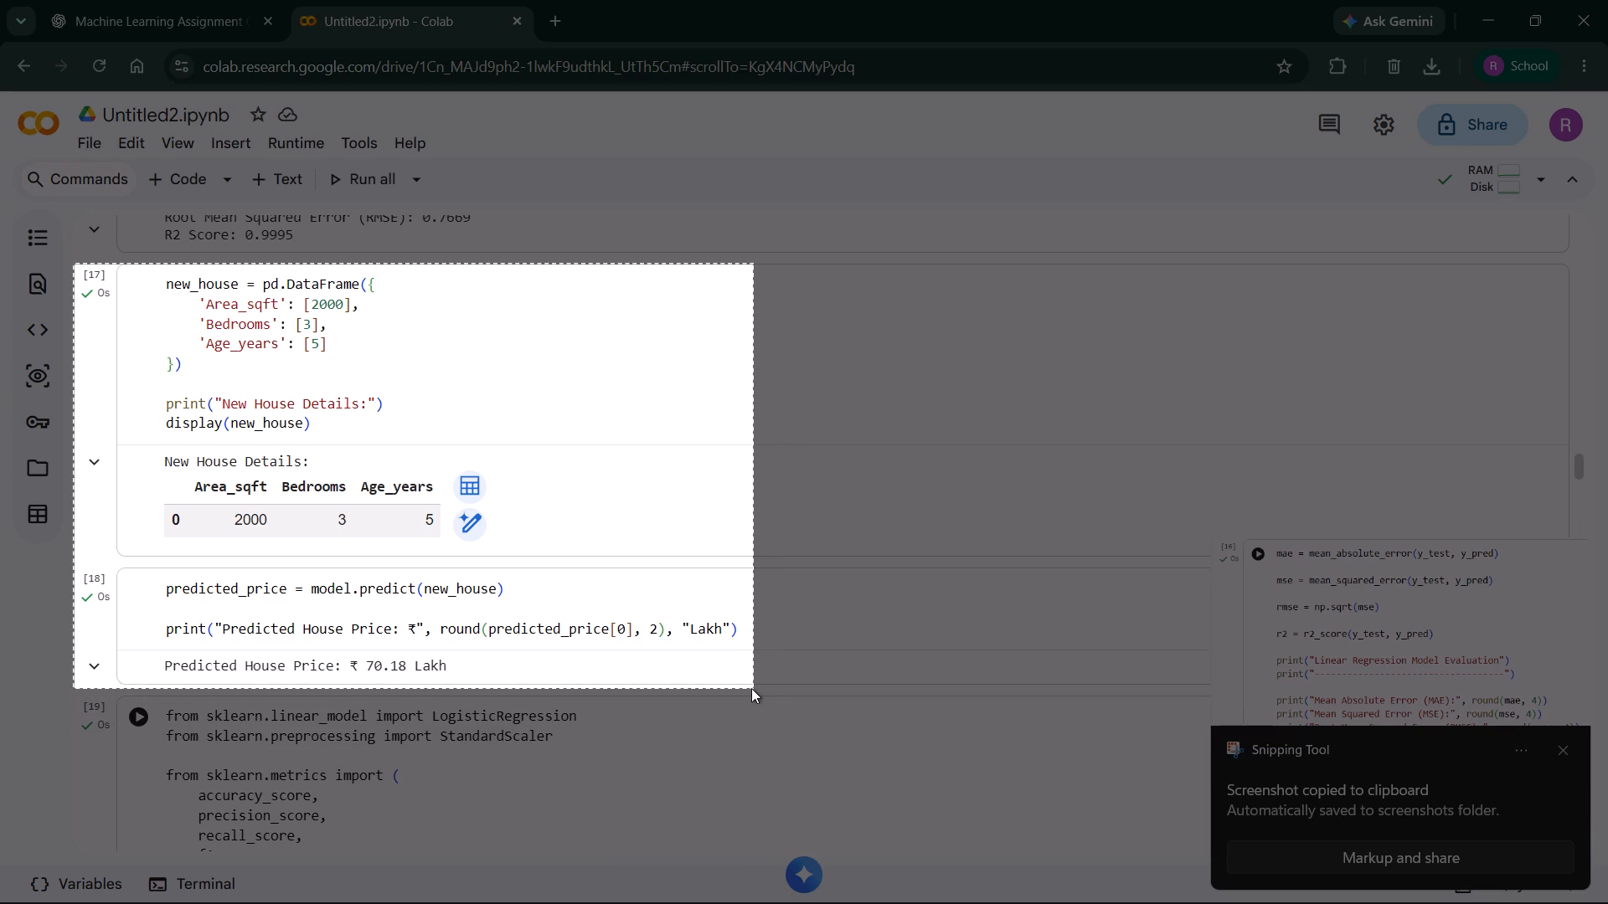
drag(751, 688, 749, 691)
key(alt+Tab)
key(ctrl+v)
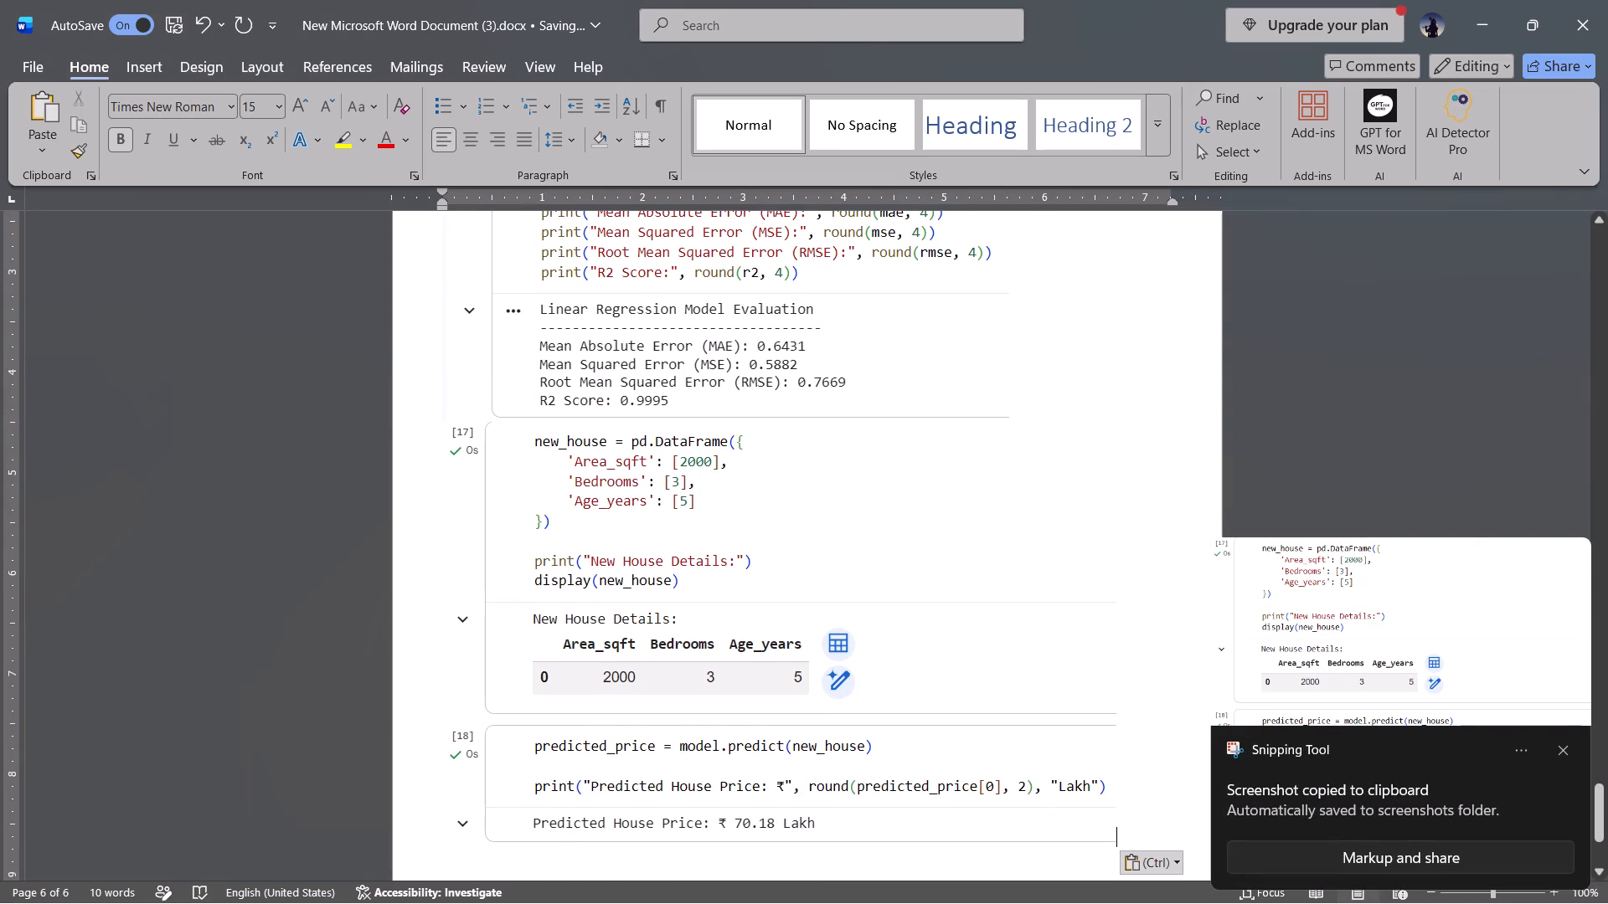
Capture the LogisticRegression library import cell with its output message in Colab and paste it after the predicted price screenshot in Word.
key(alt+Tab)
scroll(640, 660, down, 2)
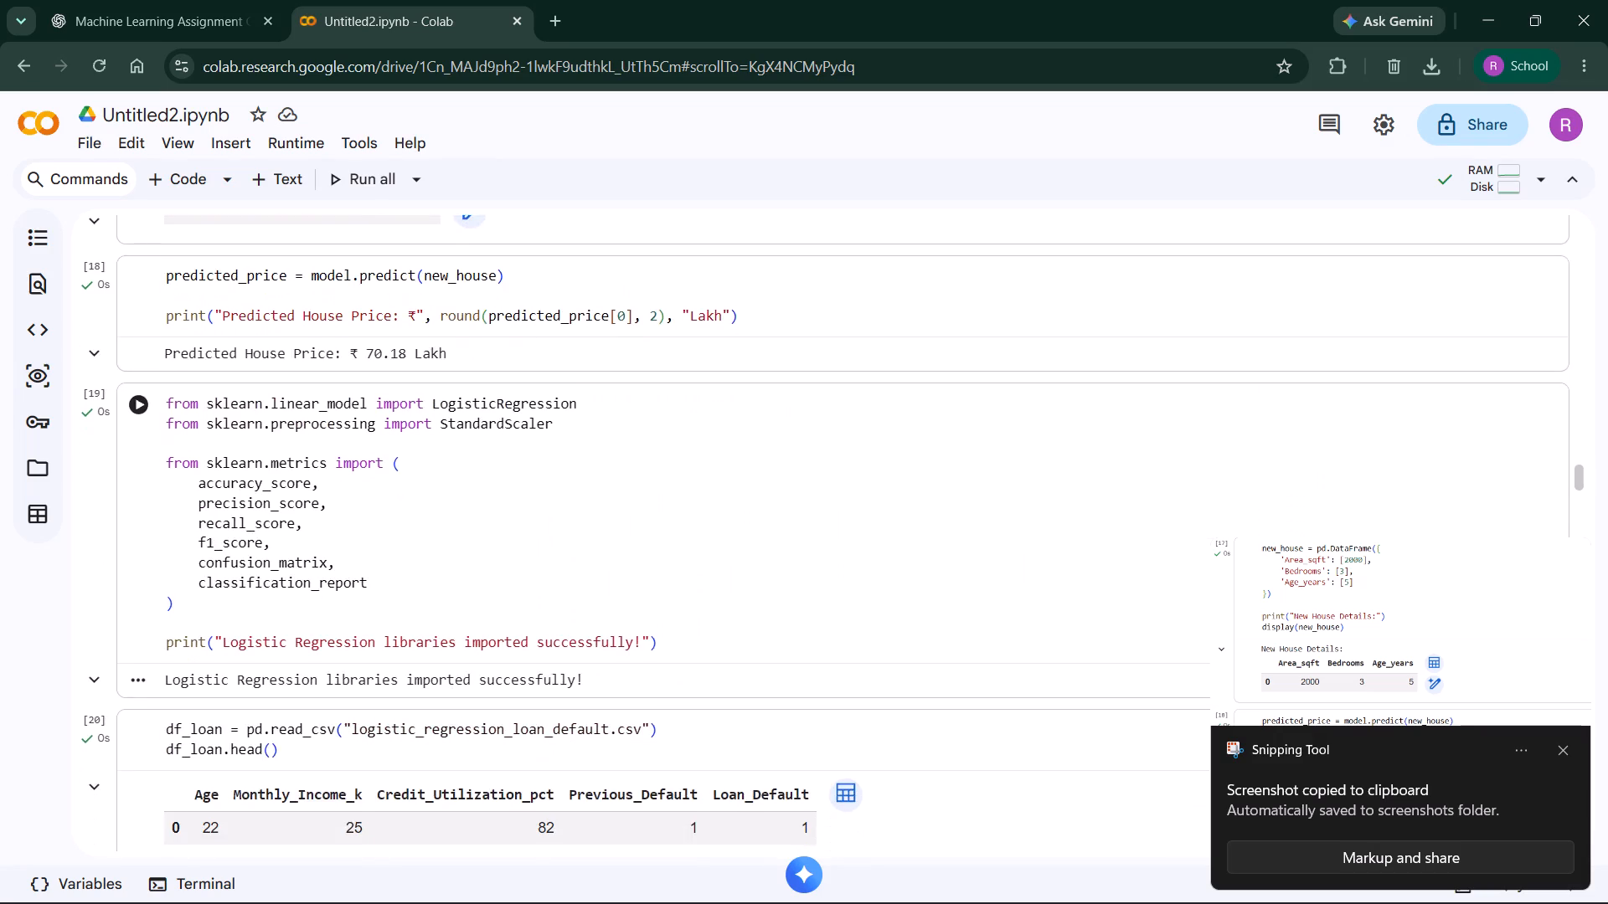
scroll(640, 660, down, 2)
key(Print)
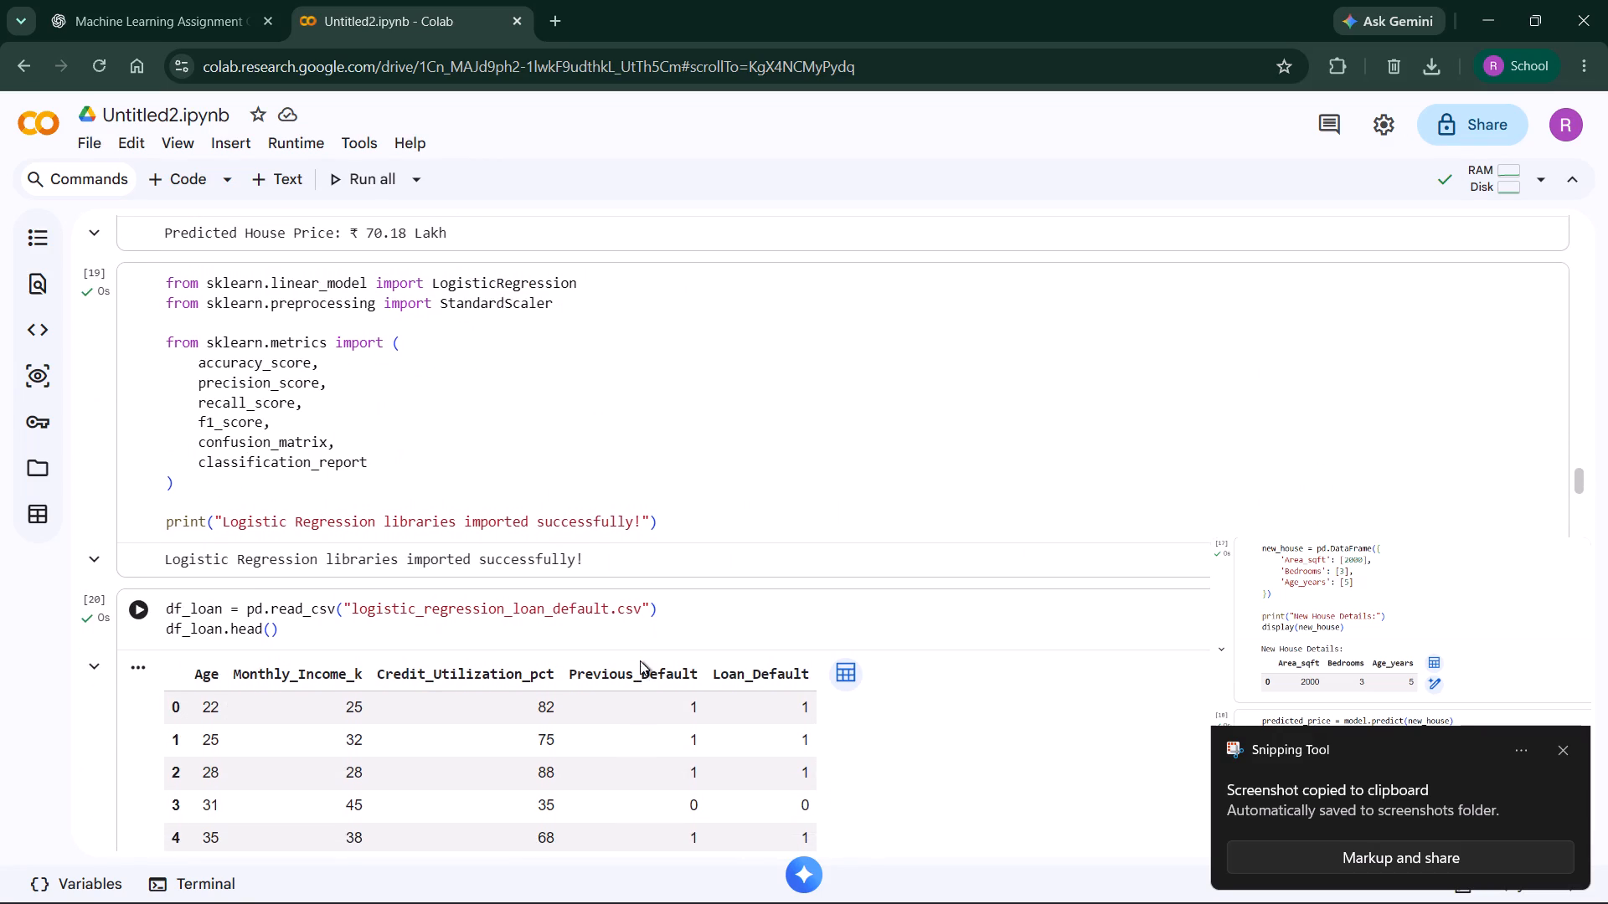
drag(70, 262, 714, 516)
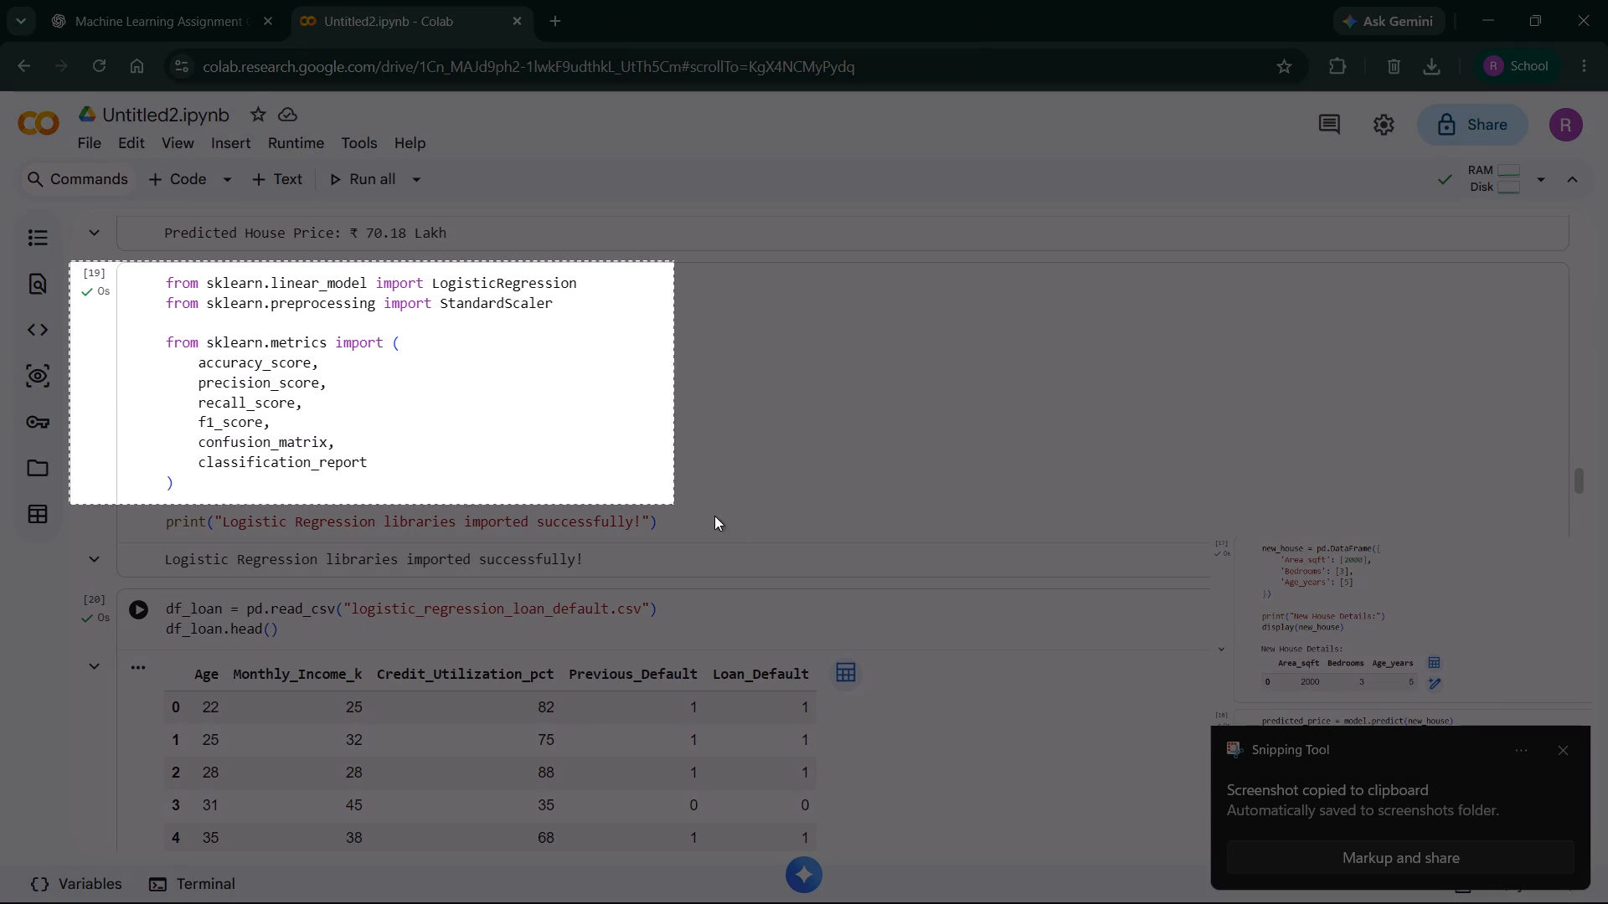
drag(714, 516, 677, 580)
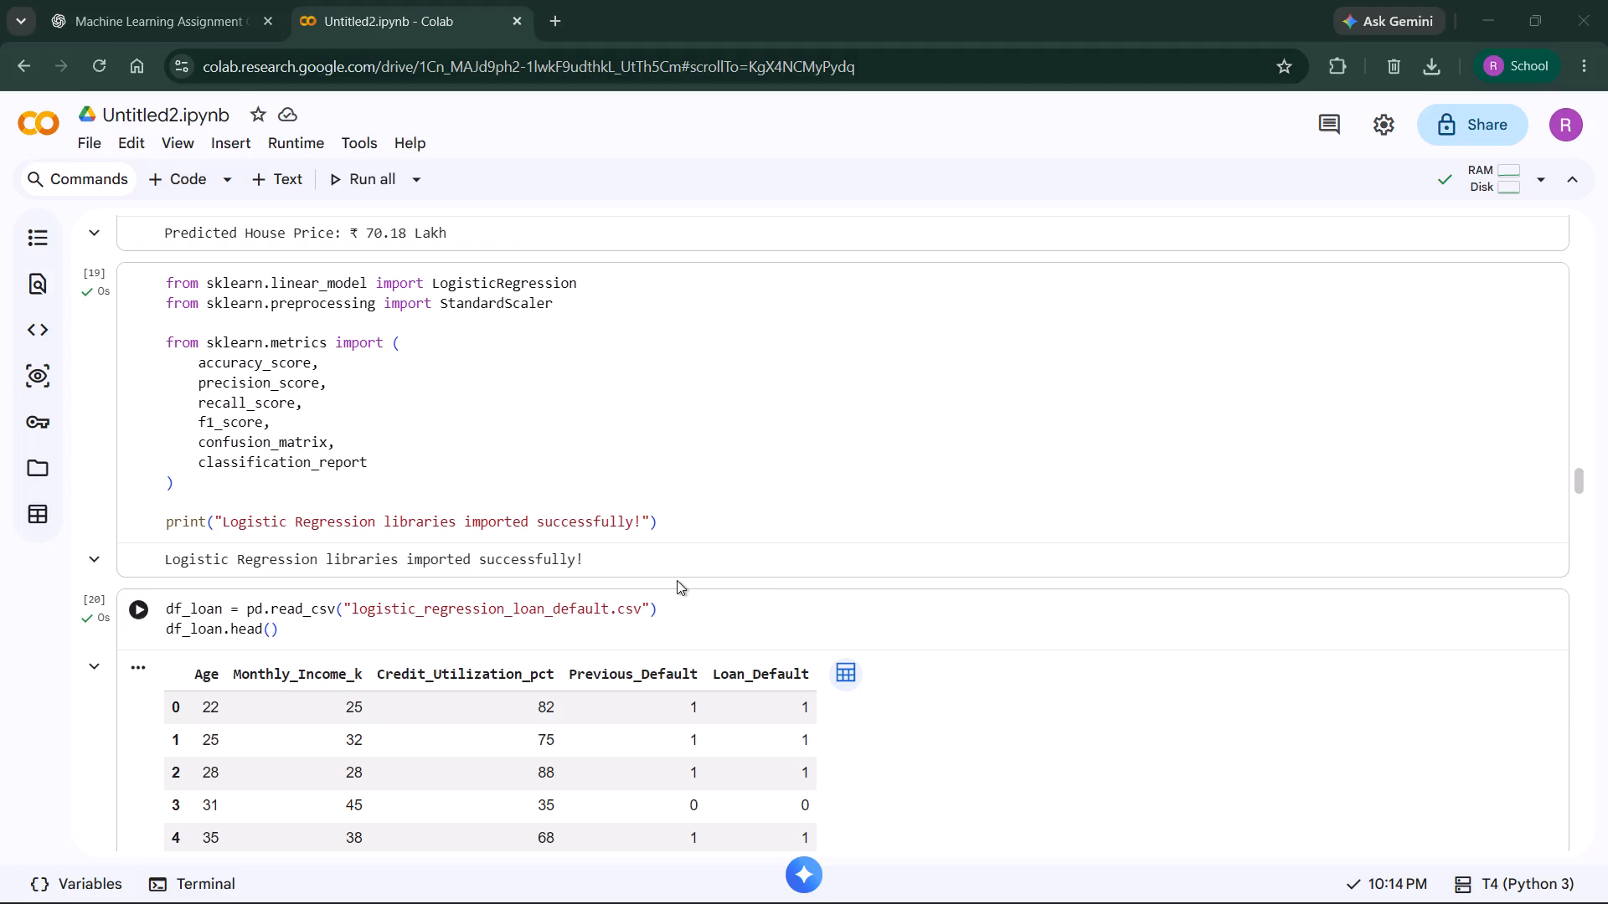
key(alt+Tab)
key(ctrl+v)
Capture the df_loan read_csv and head() cell with its five-row table in Colab and paste it below the imports screenshot in Word.
key(alt+Tab)
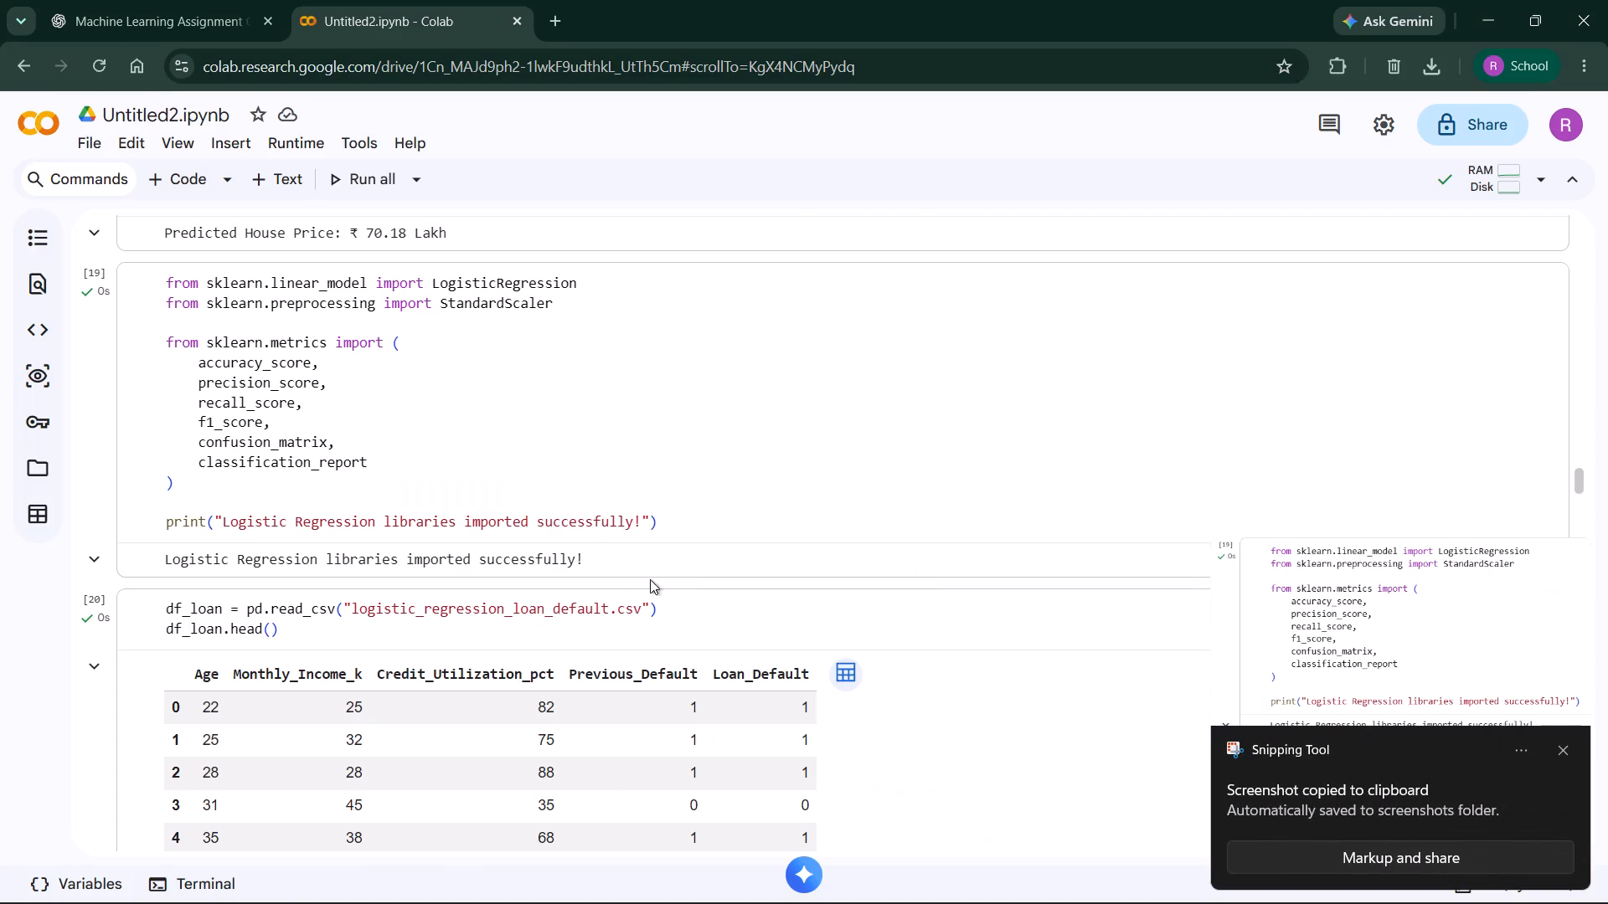
scroll(577, 563, down, 2)
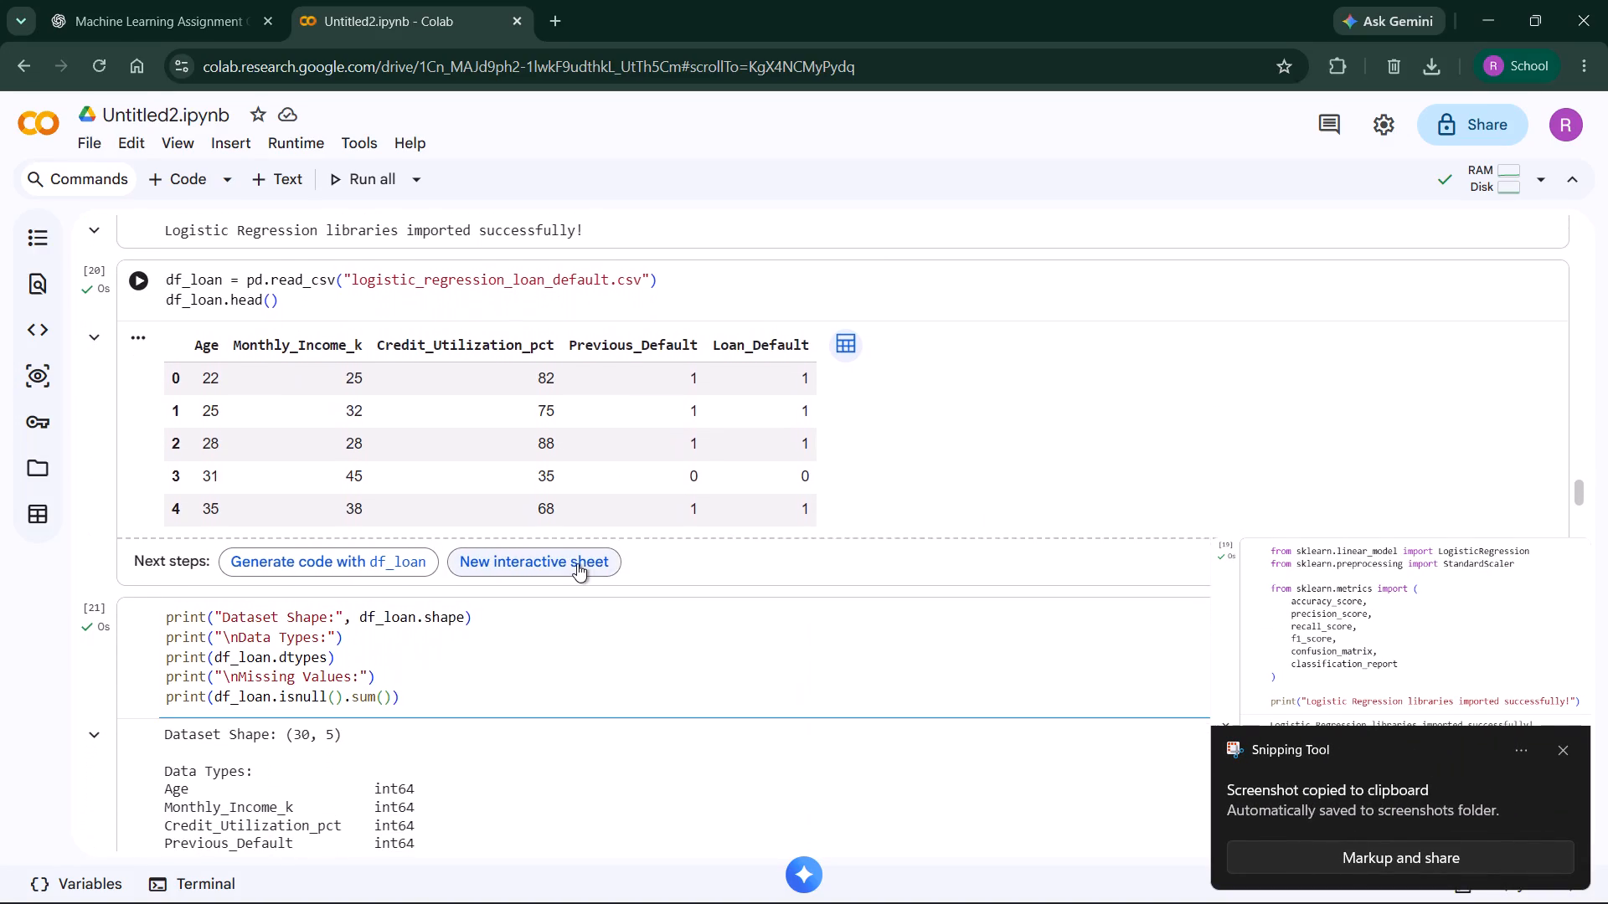
scroll(577, 563, down, 2)
key(Print)
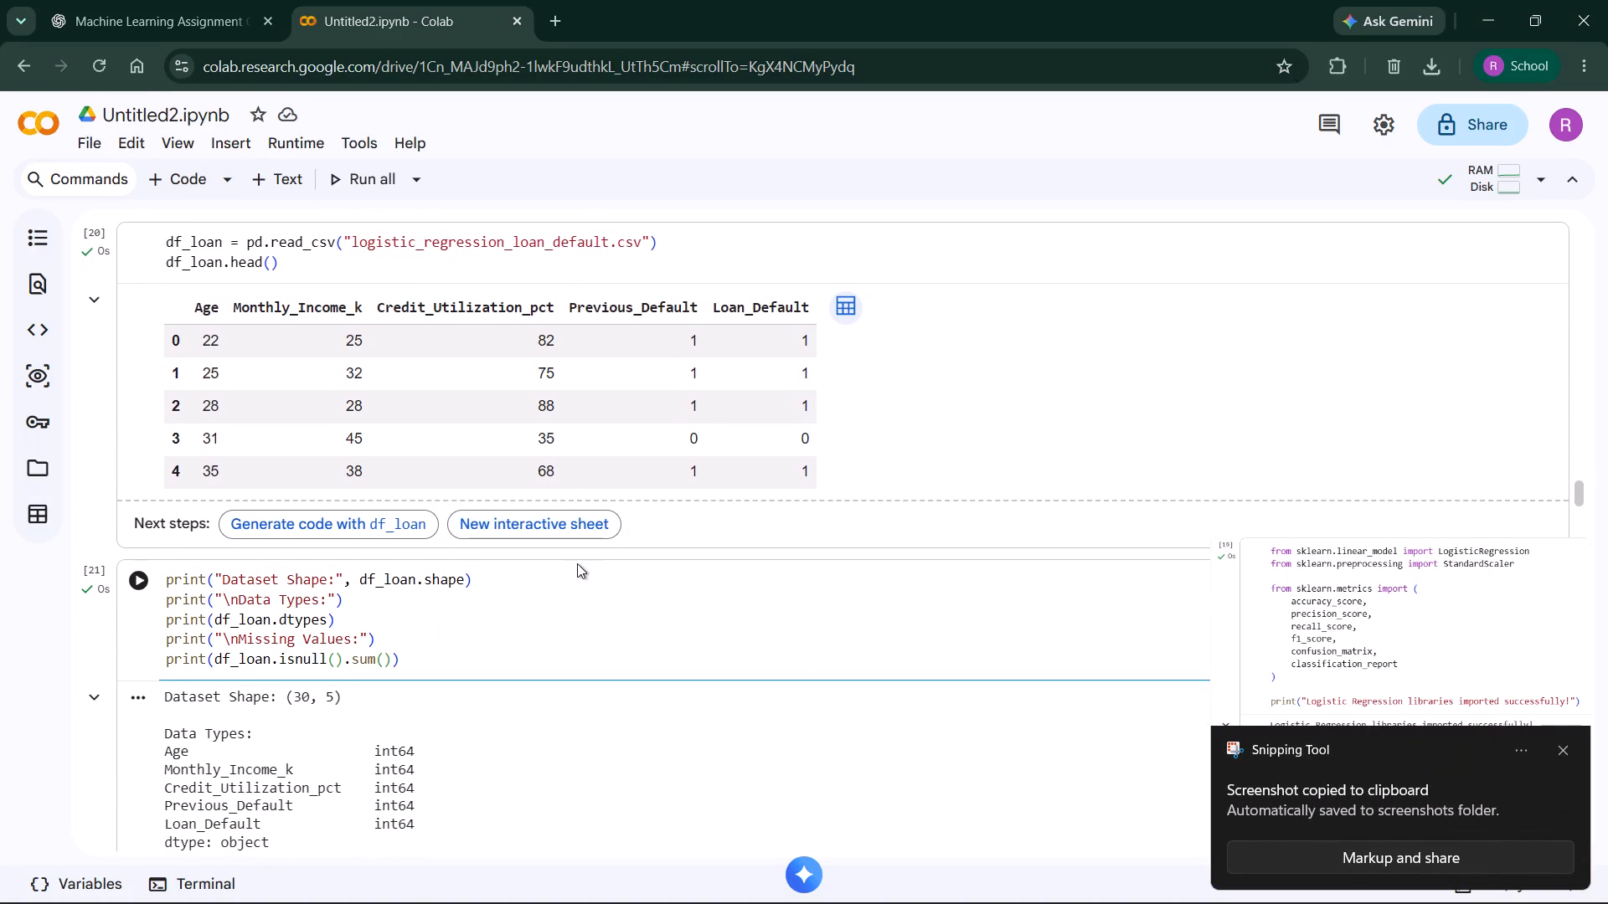
drag(70, 213, 891, 597)
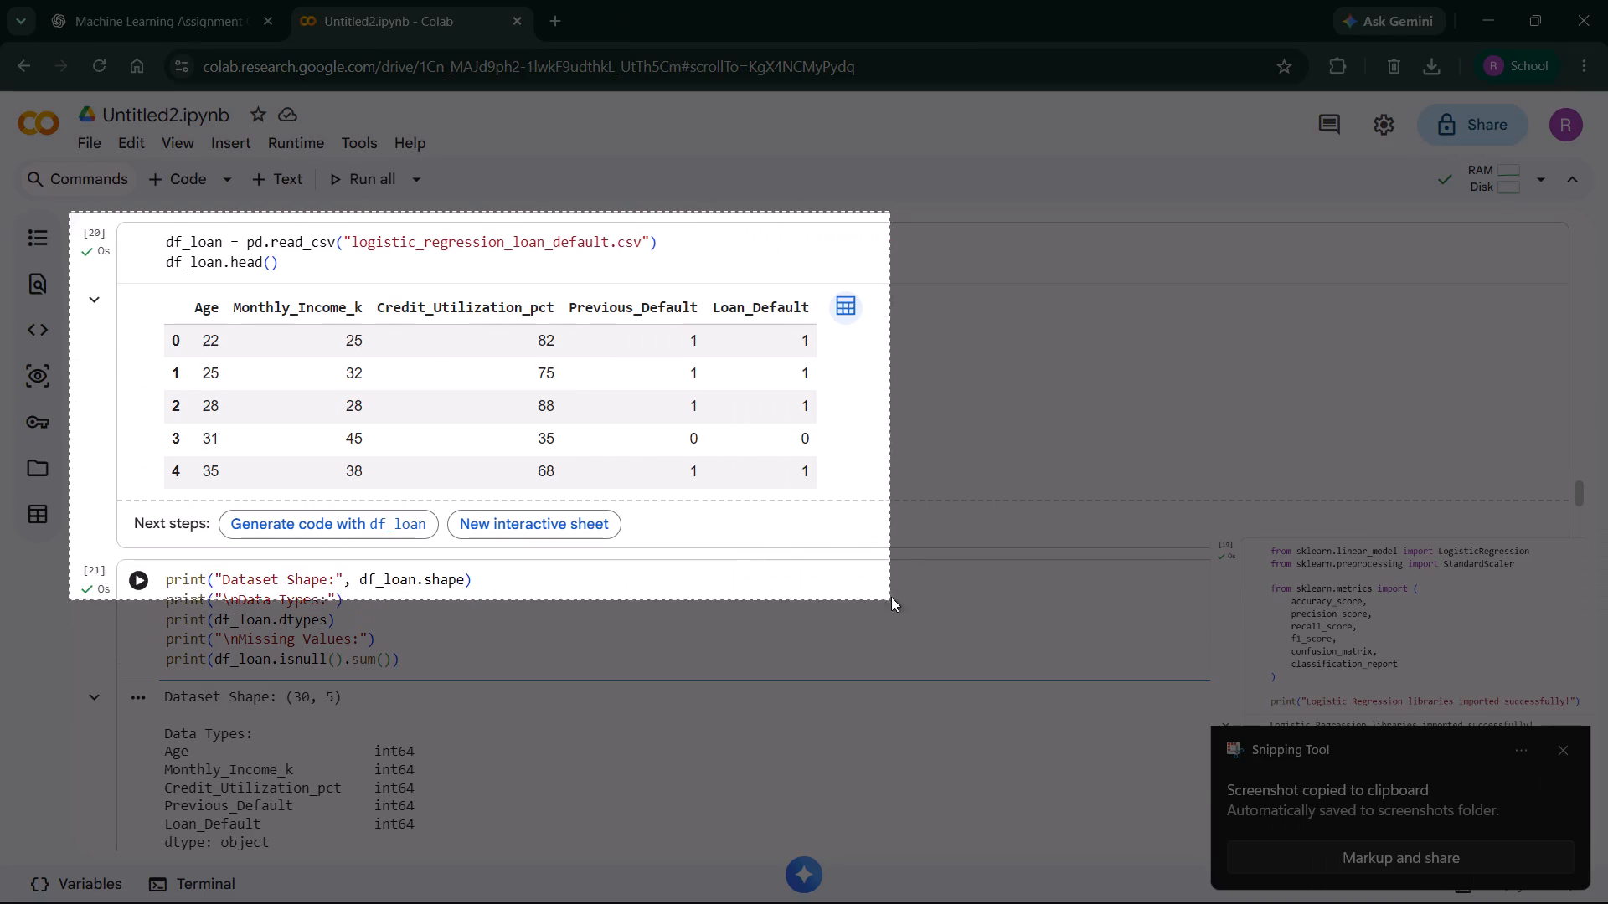
drag(891, 597, 868, 547)
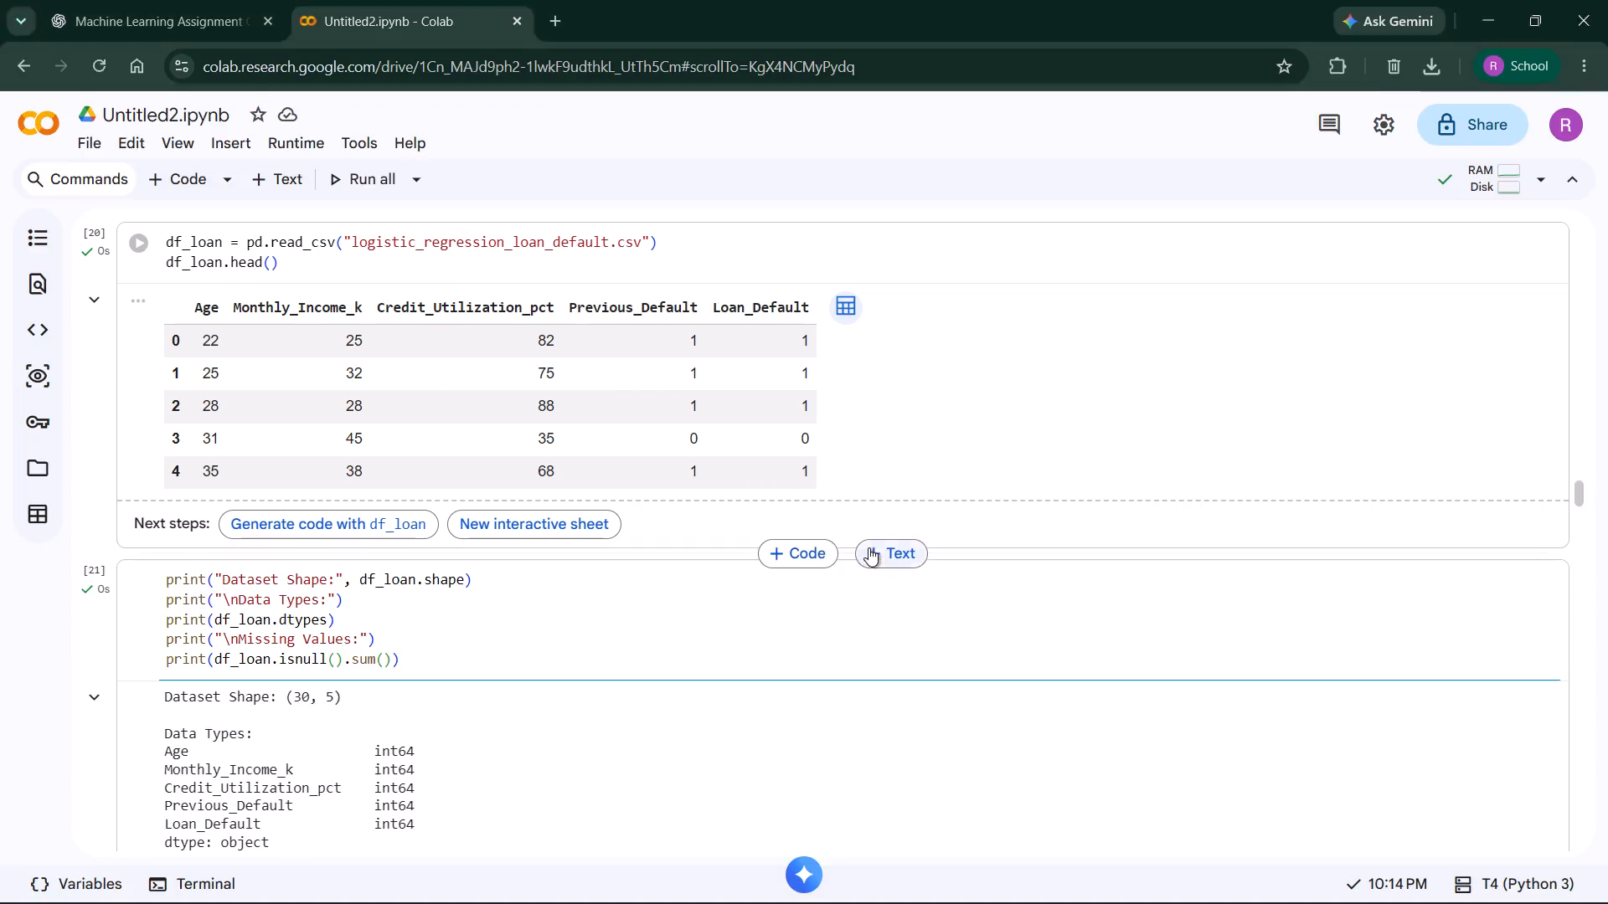
key(alt+Tab)
key(ctrl+v)
Capture the df_loan Dataset Shape, Data Types and Missing Values cell with its output in Colab and paste it after the df_loan.head() screenshot in Word.
key(alt+Tab)
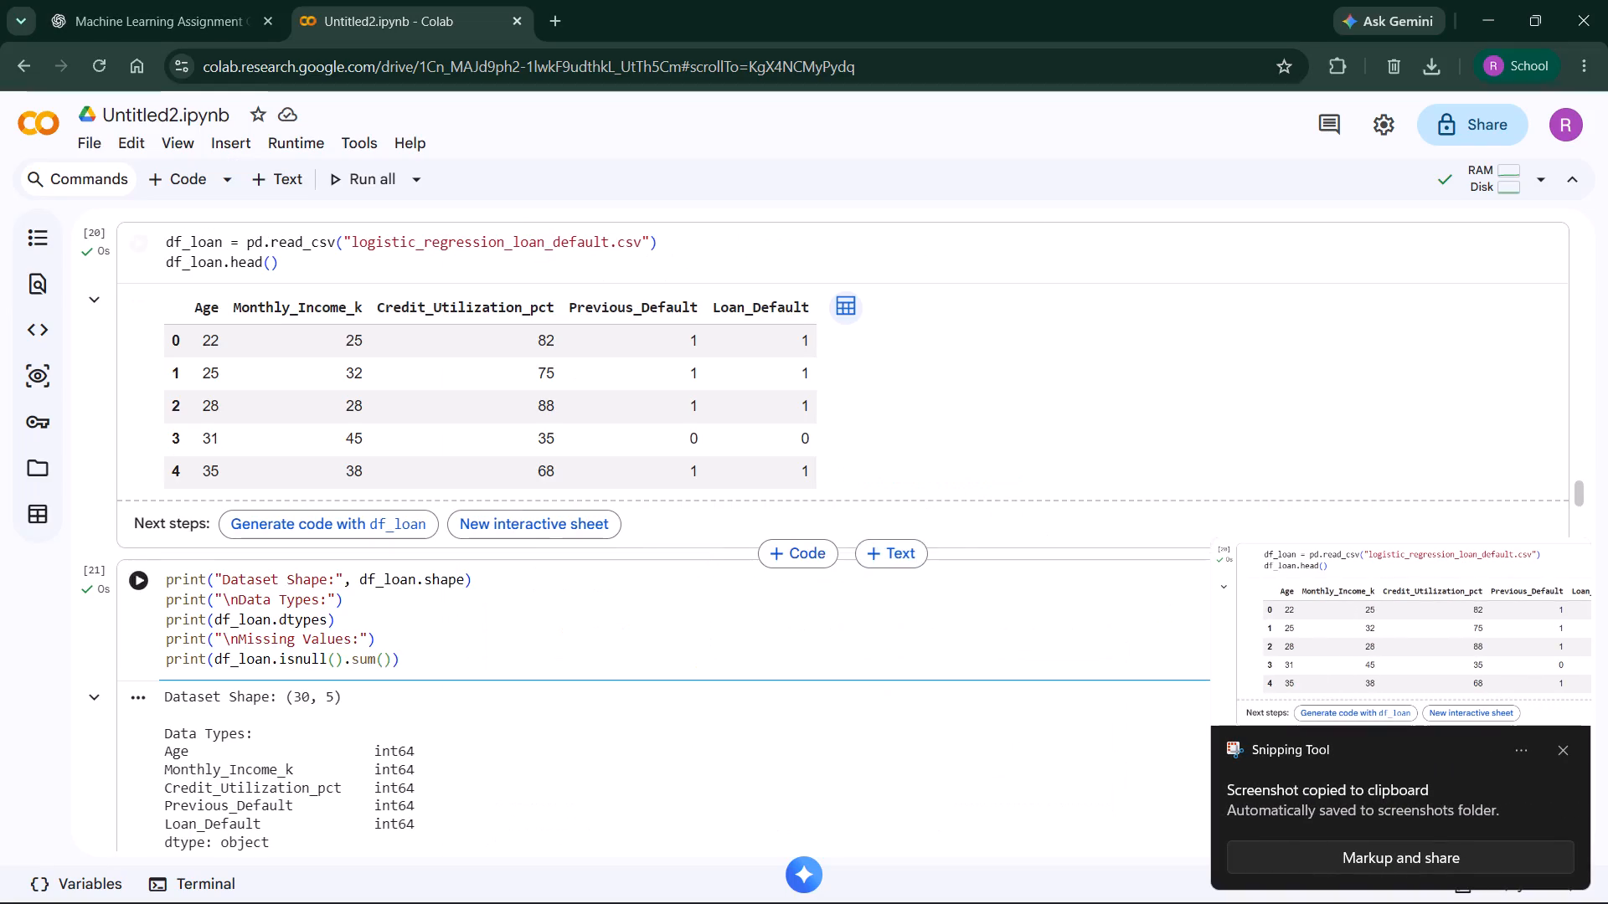
scroll(710, 592, down, 4)
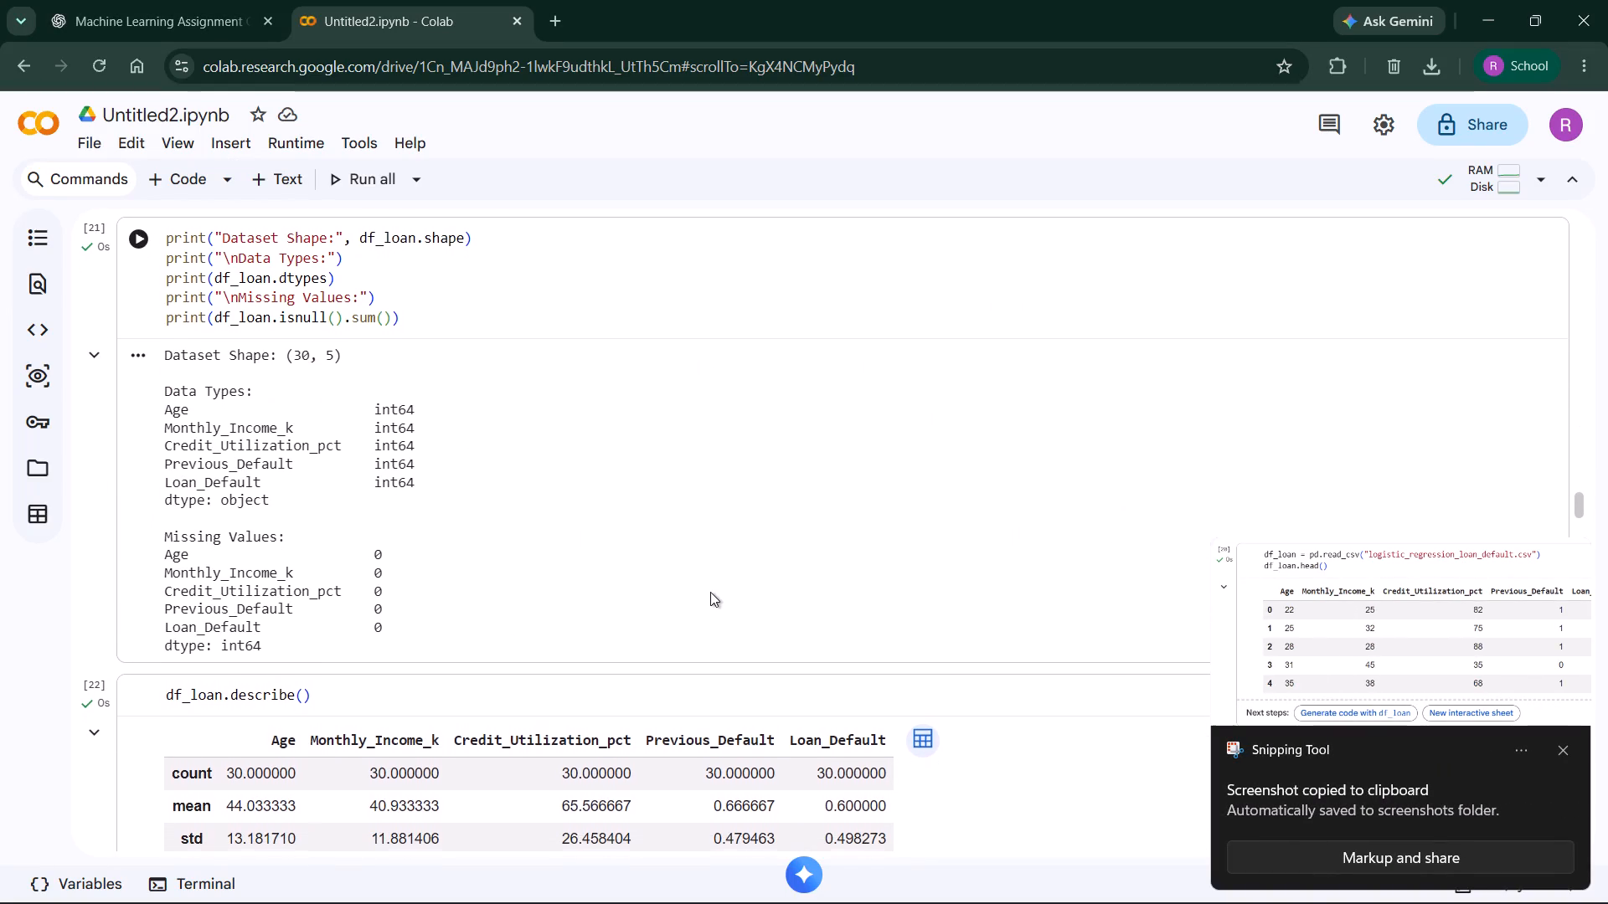
scroll(710, 592, down, 2)
key(Print)
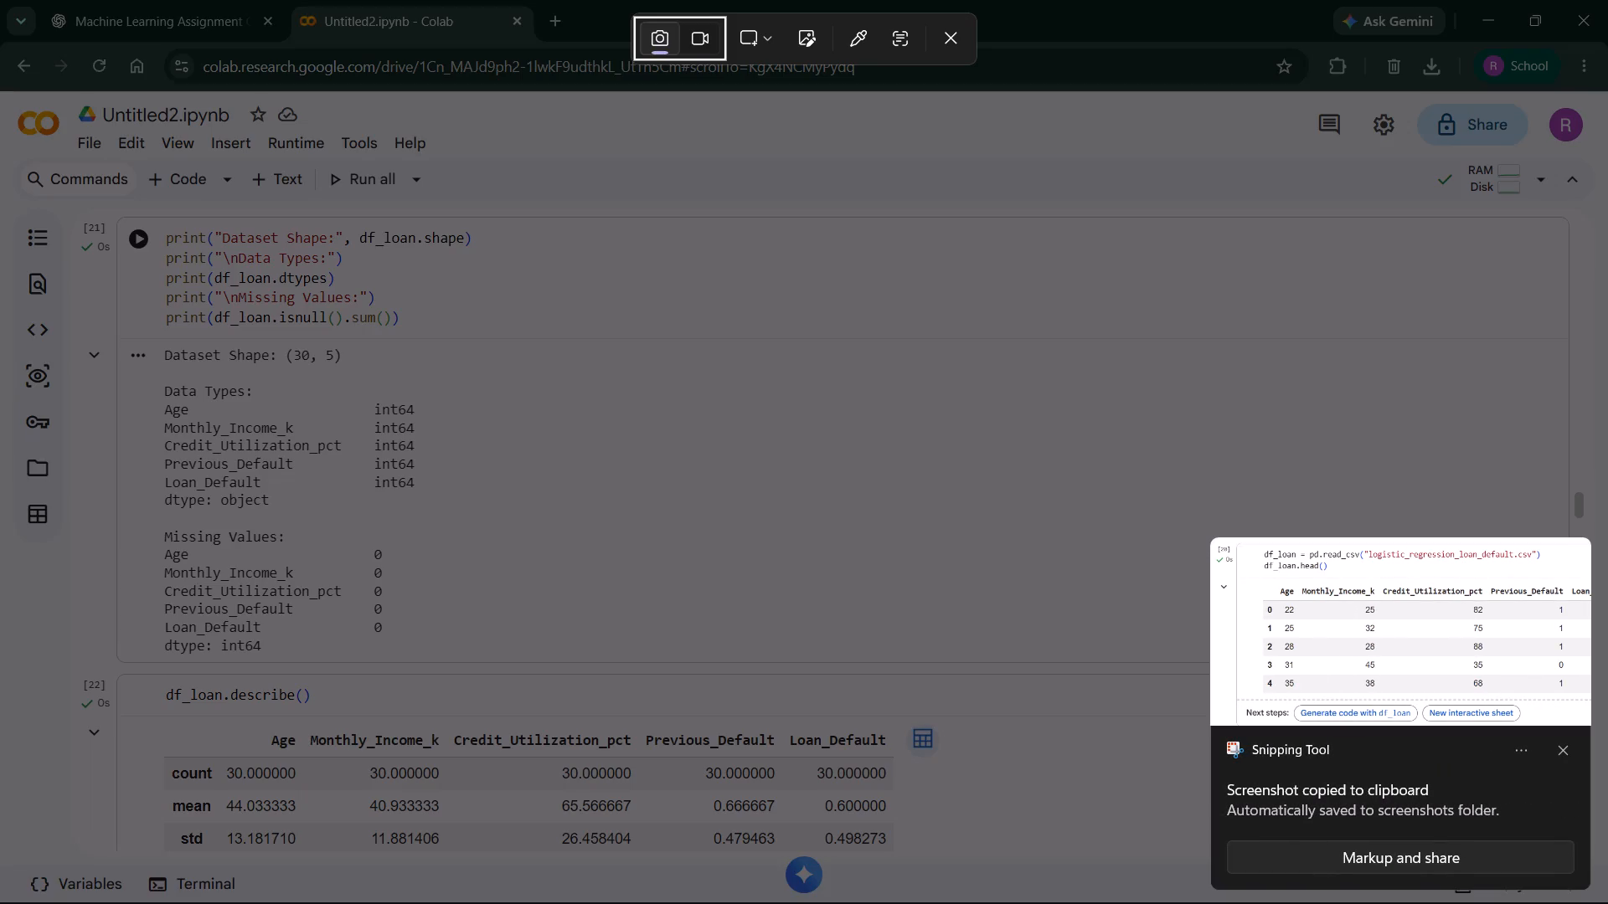
drag(75, 217, 518, 663)
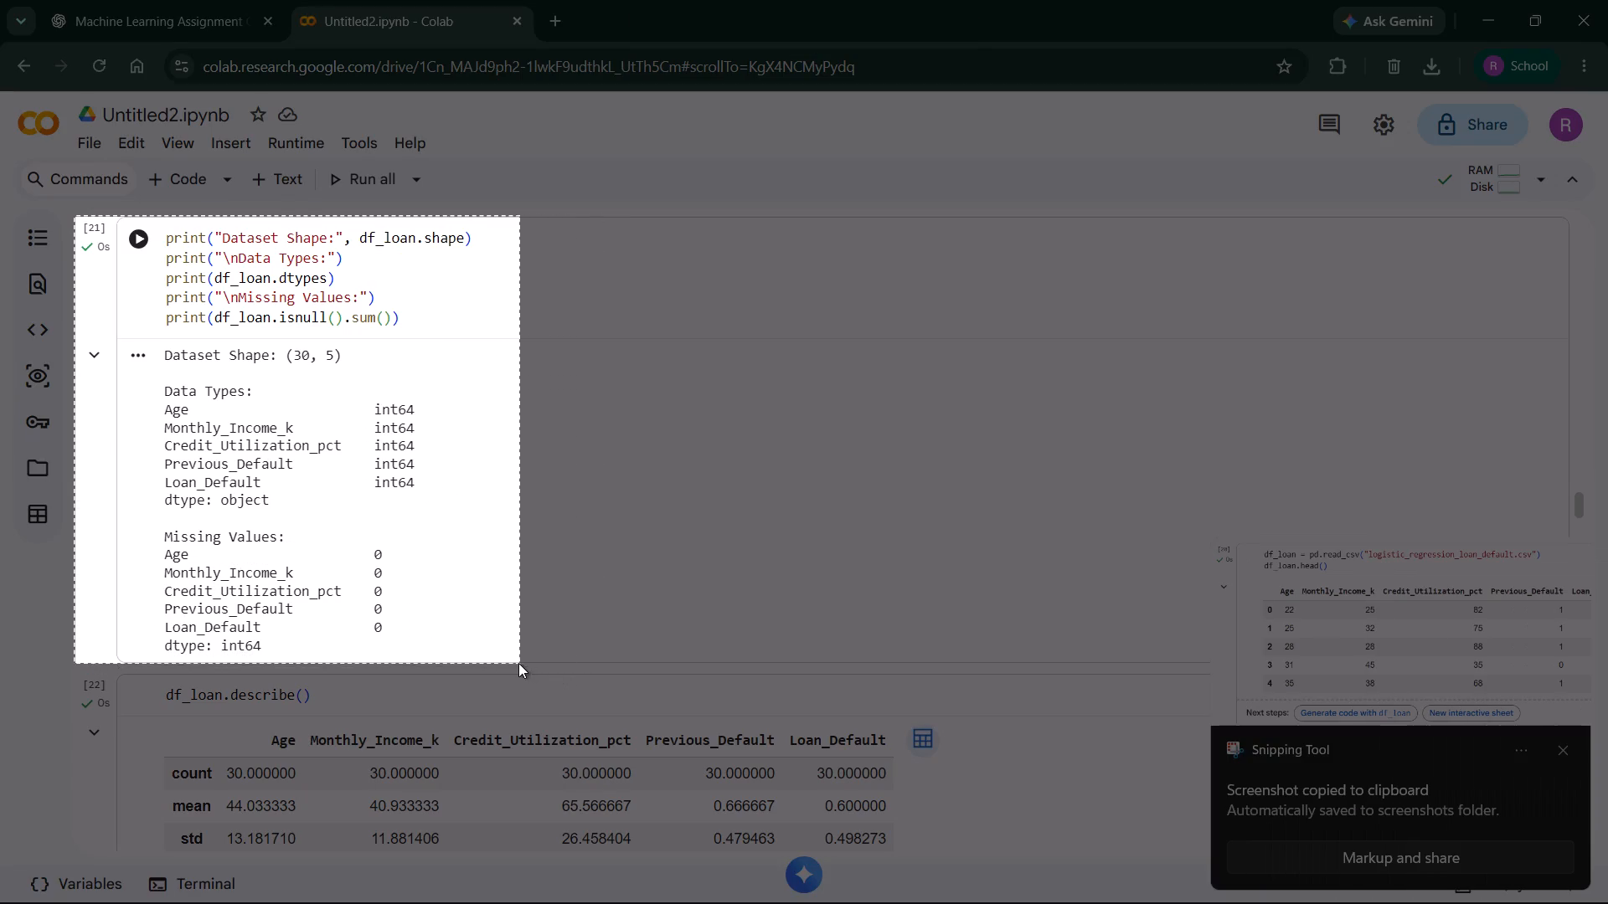
drag(518, 663, 494, 667)
key(alt+Tab)
key(ctrl+v)
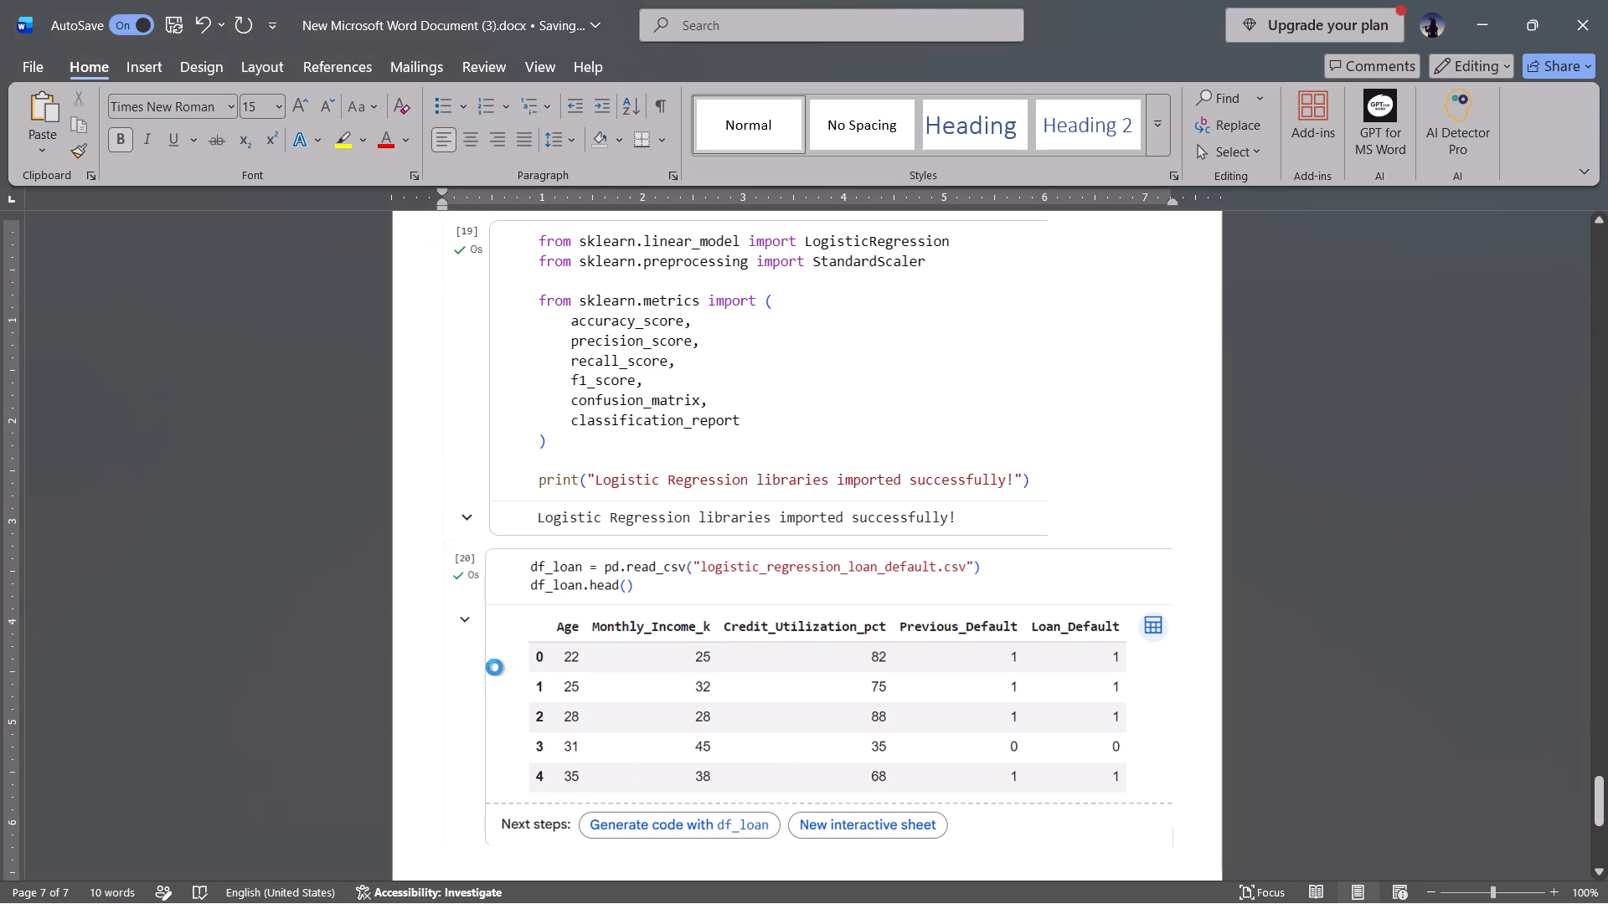
key(alt+Tab)
key(alt+Tab)
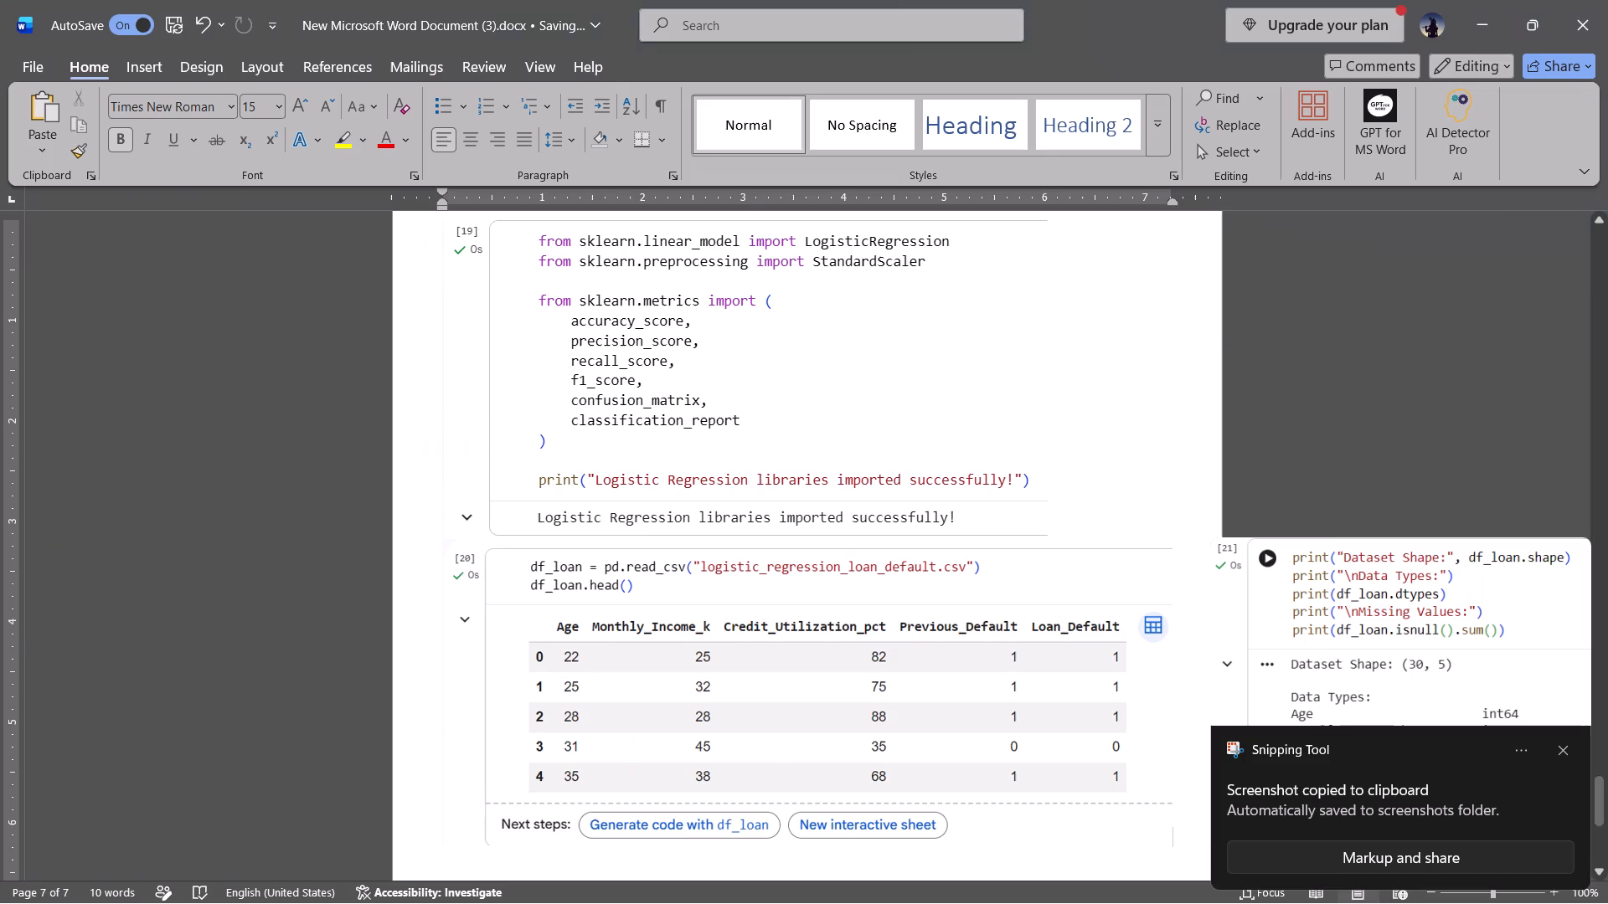
scroll(629, 691, down, 1)
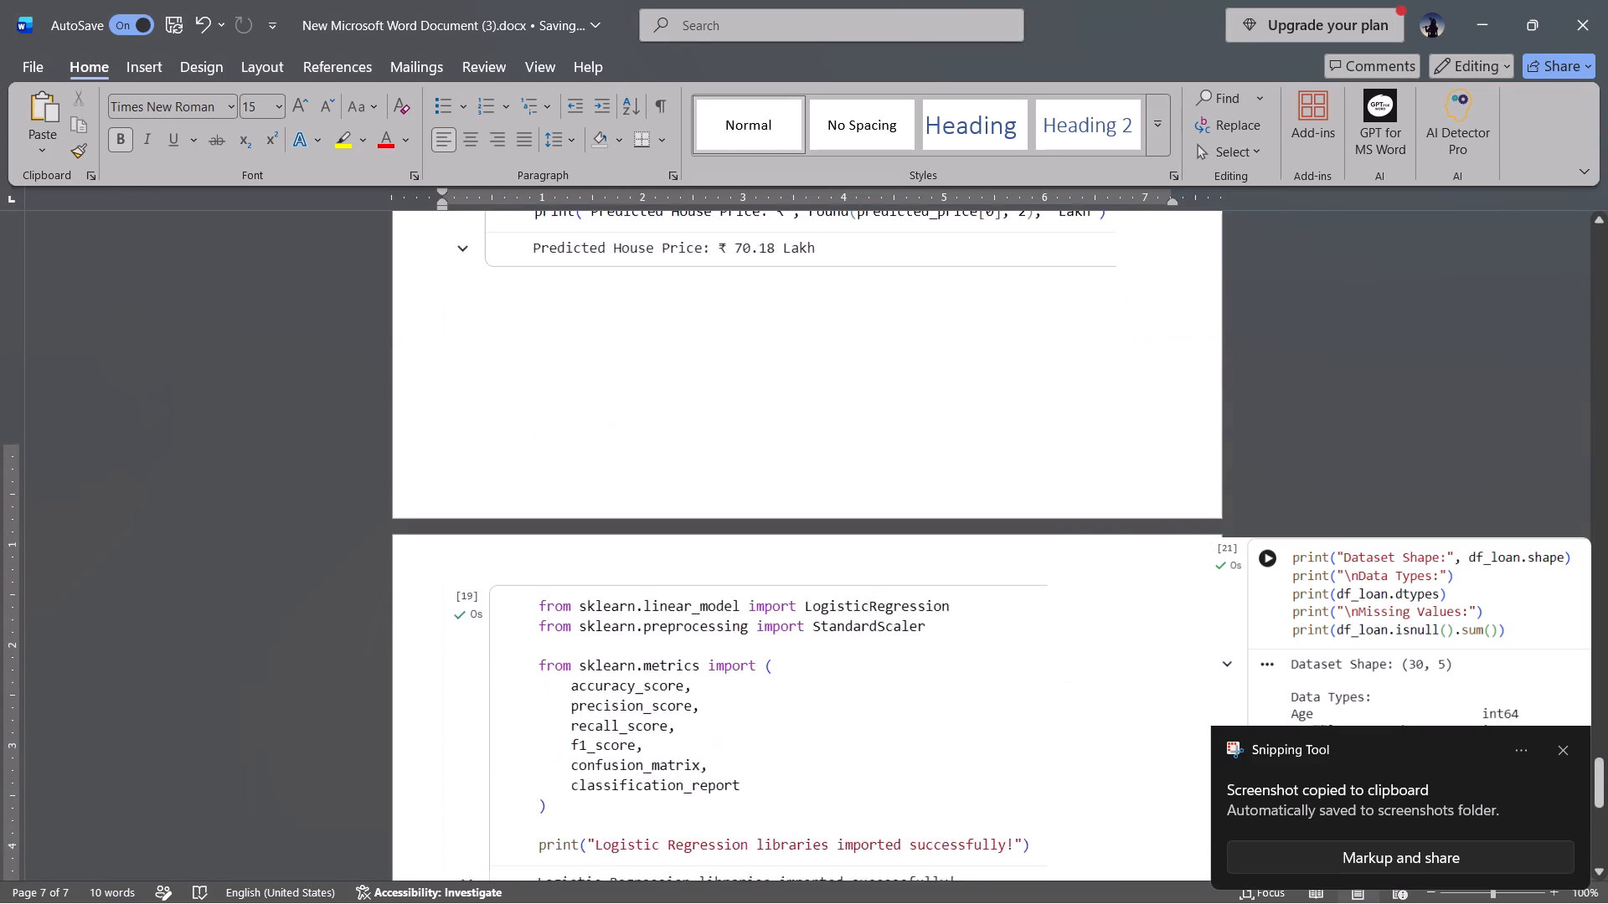
scroll(629, 691, down, 1)
key(ctrl+v)
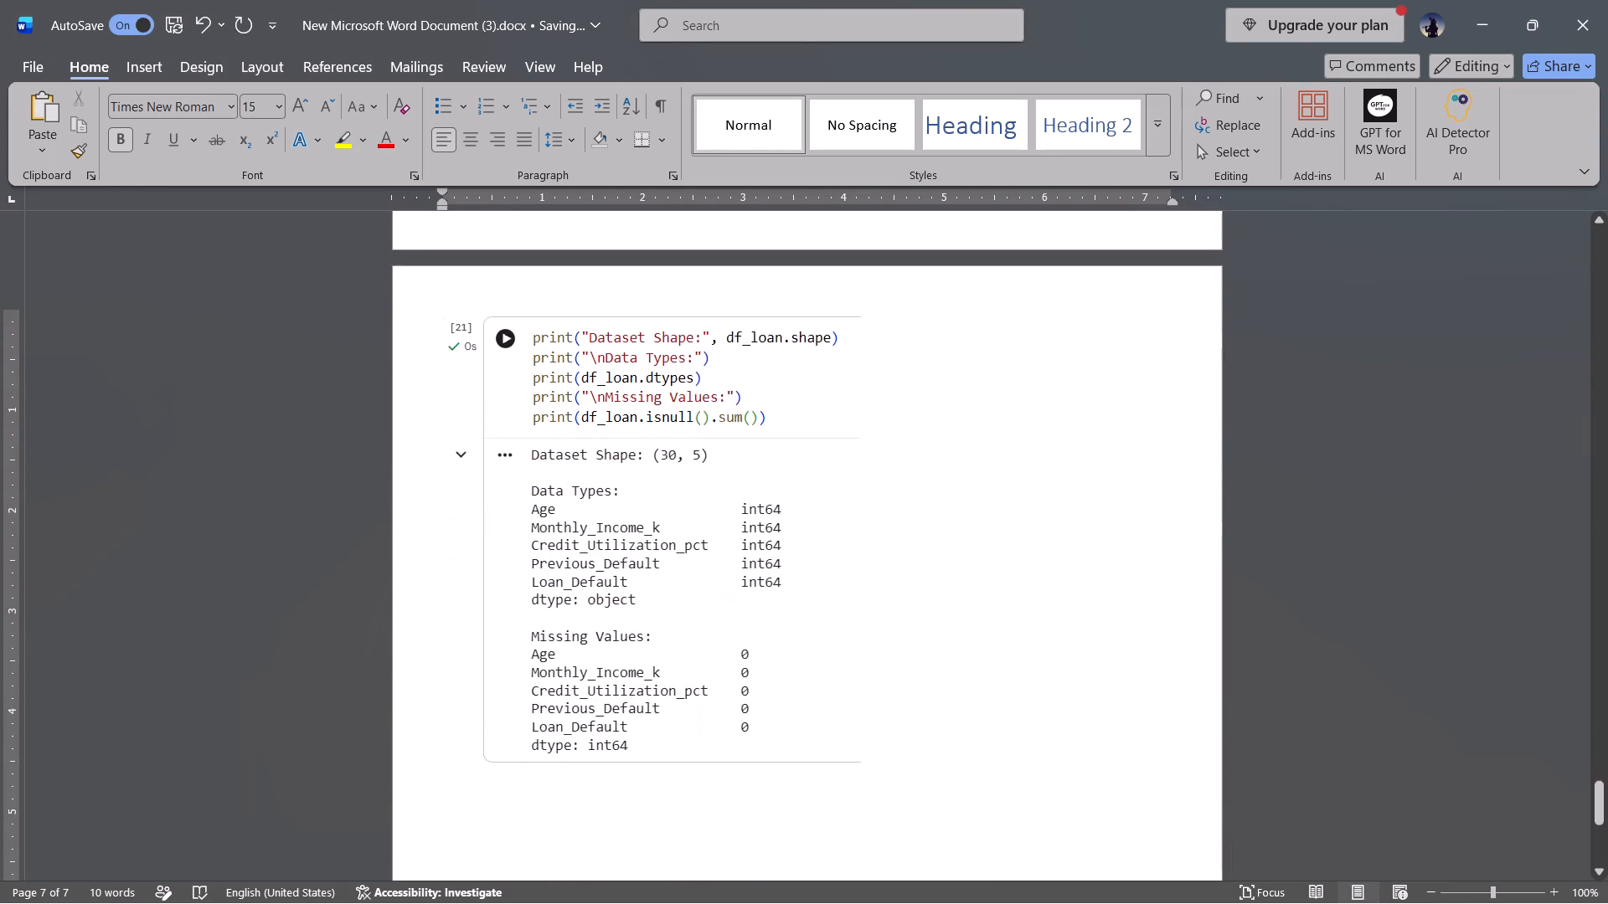
Capture the df_loan.describe() cell with its statistics table in Colab and paste it below the Dataset Shape screenshot in Word.
key(alt+Tab)
scroll(521, 589, down, 2)
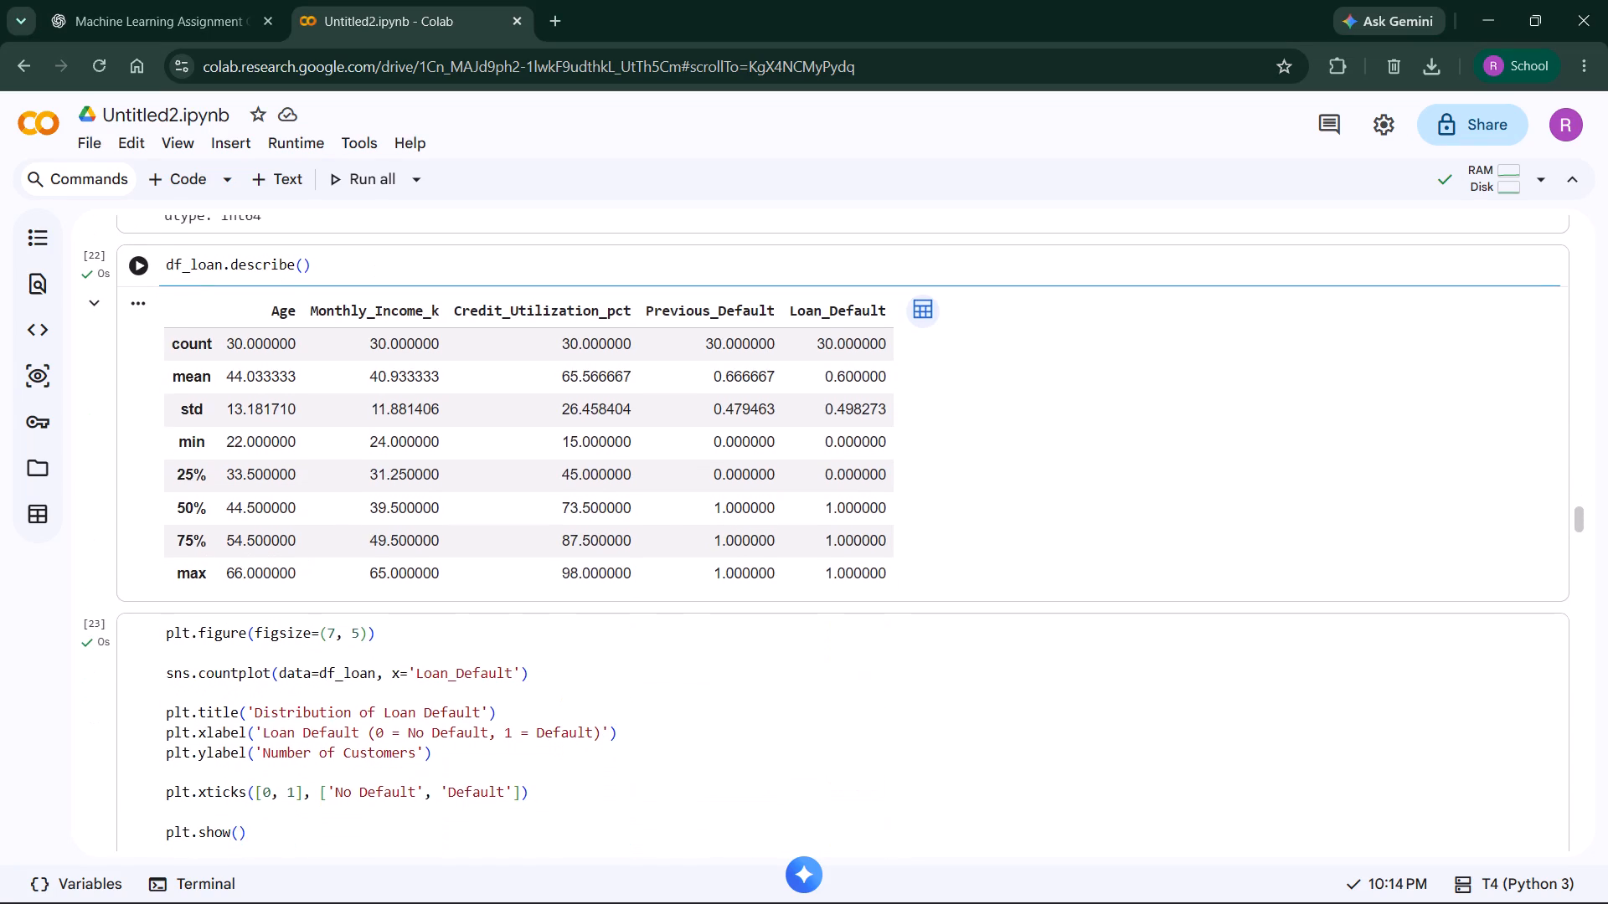
key(alt+Tab)
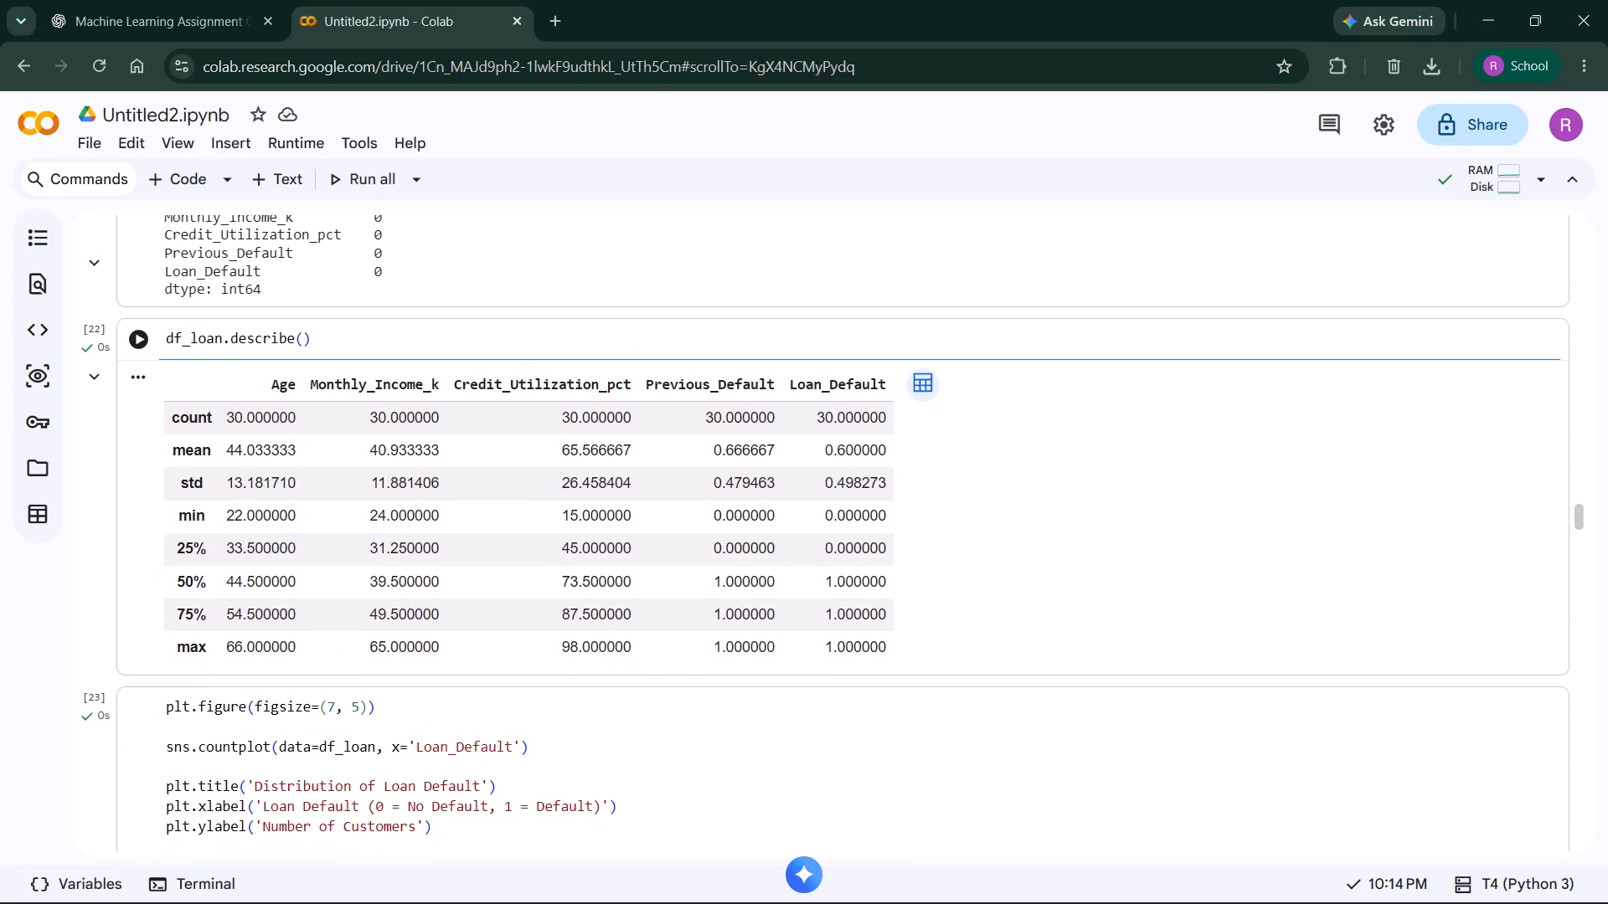
key(alt+Tab)
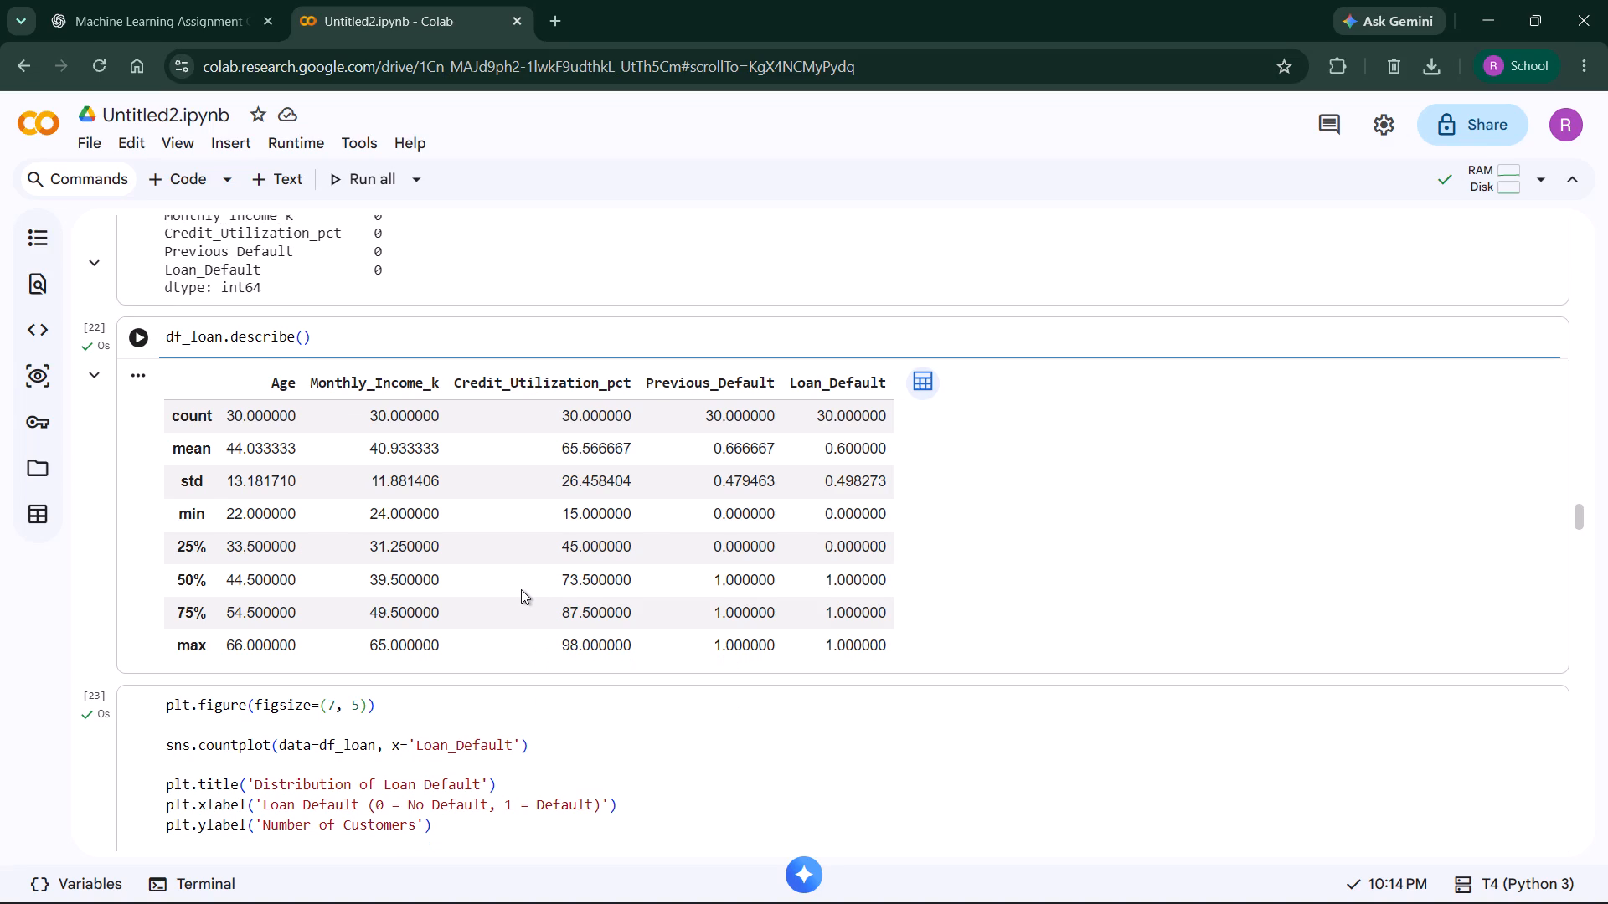
key(Print)
drag(76, 315, 937, 679)
key(alt+Tab)
key(ctrl+v)
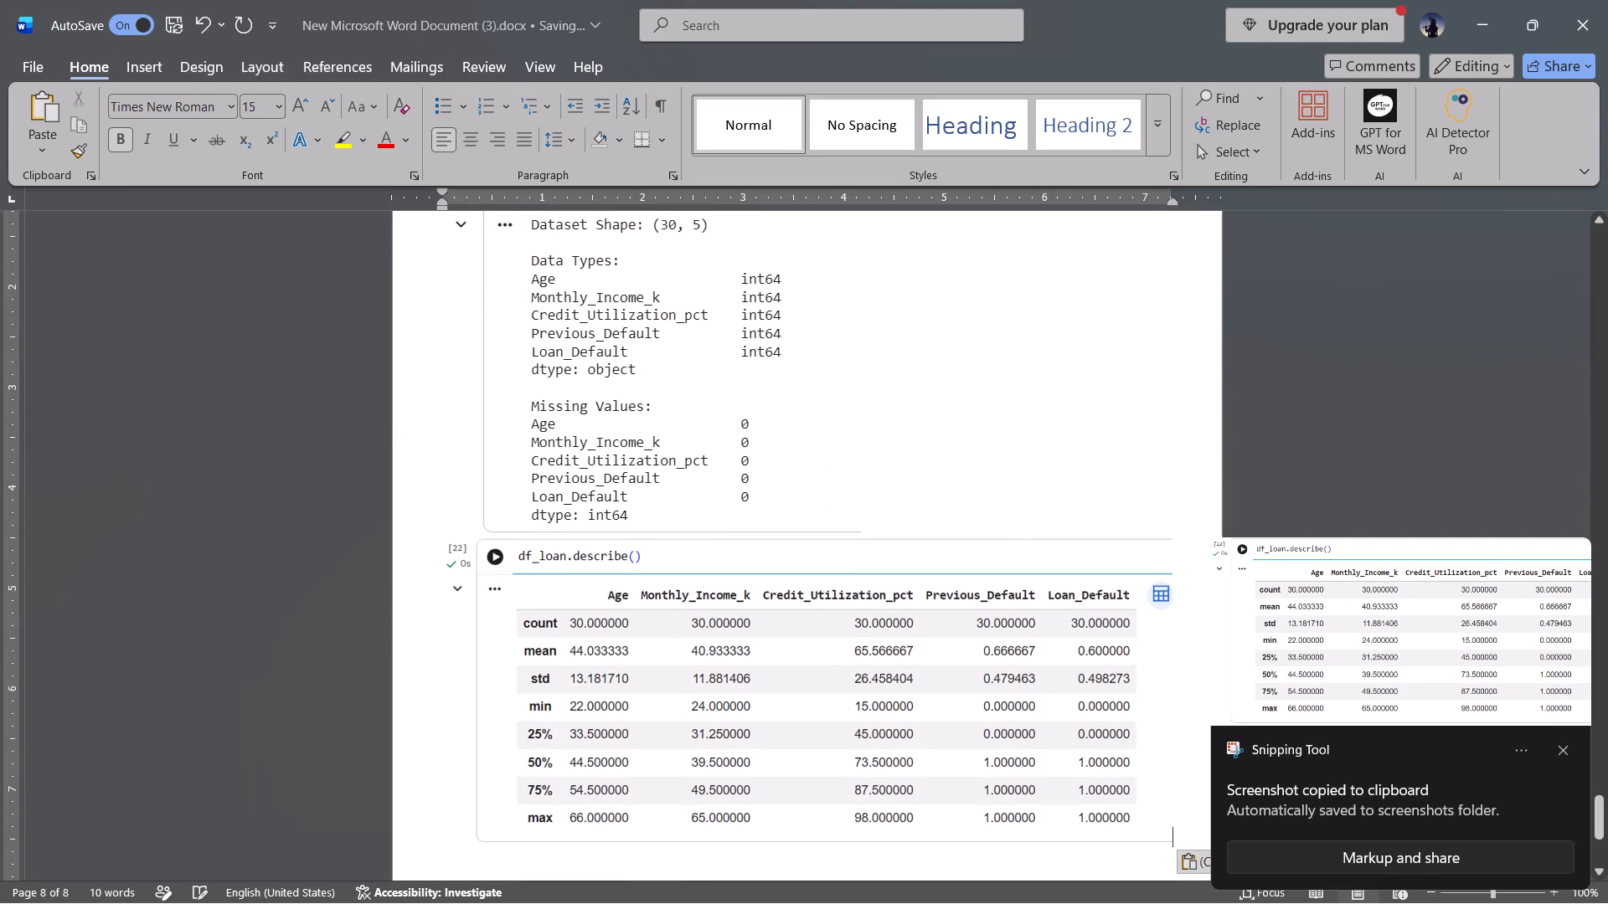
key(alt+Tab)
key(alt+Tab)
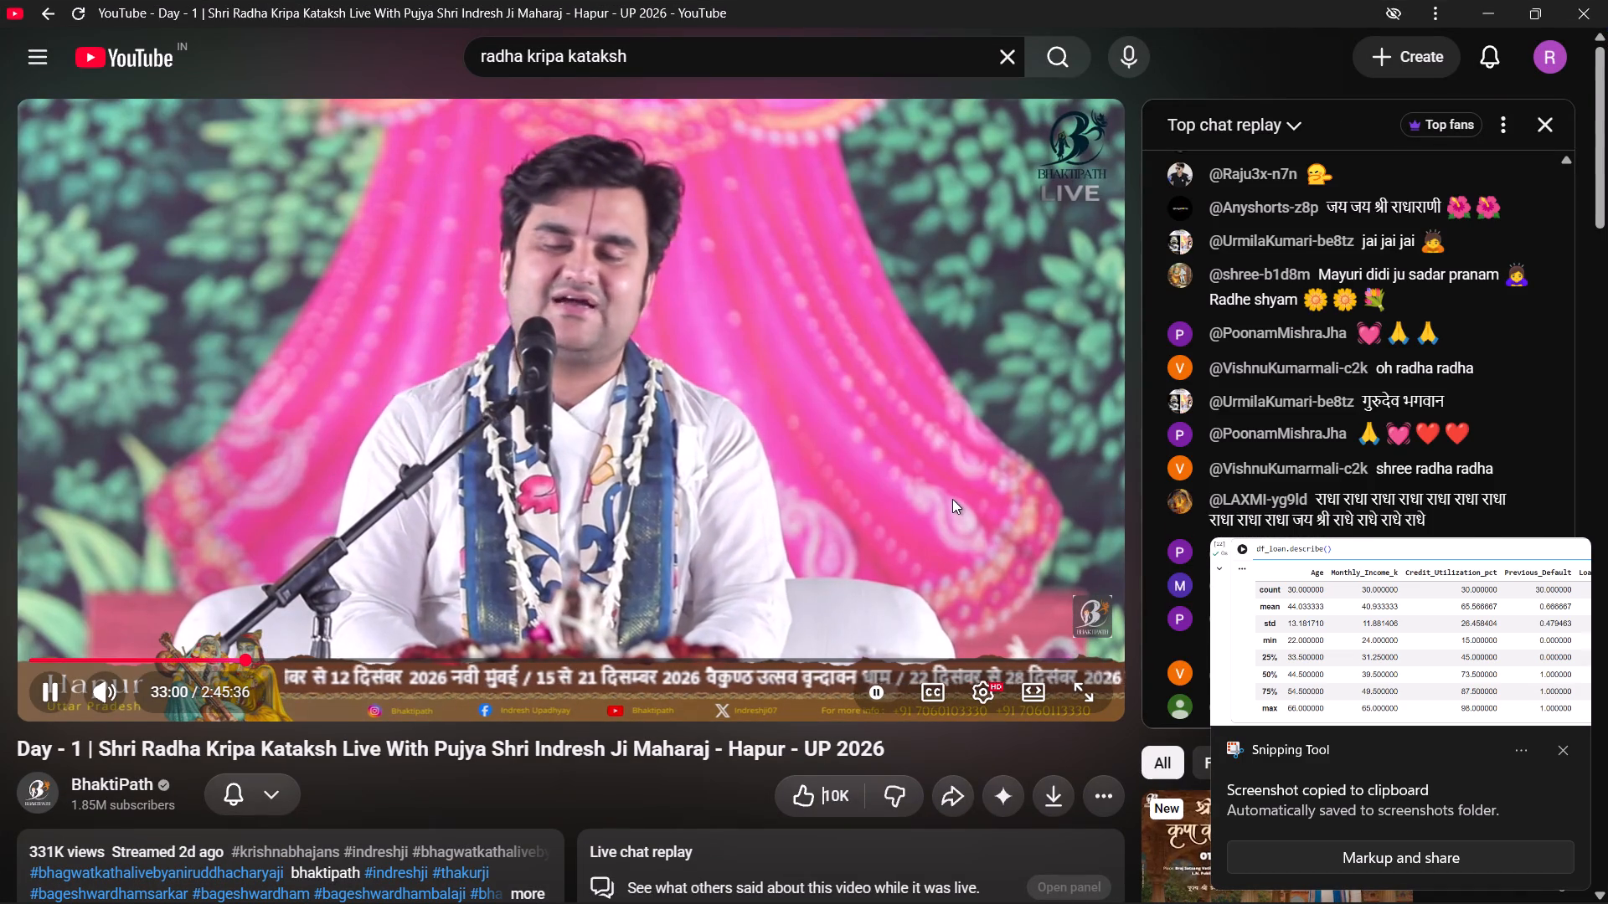
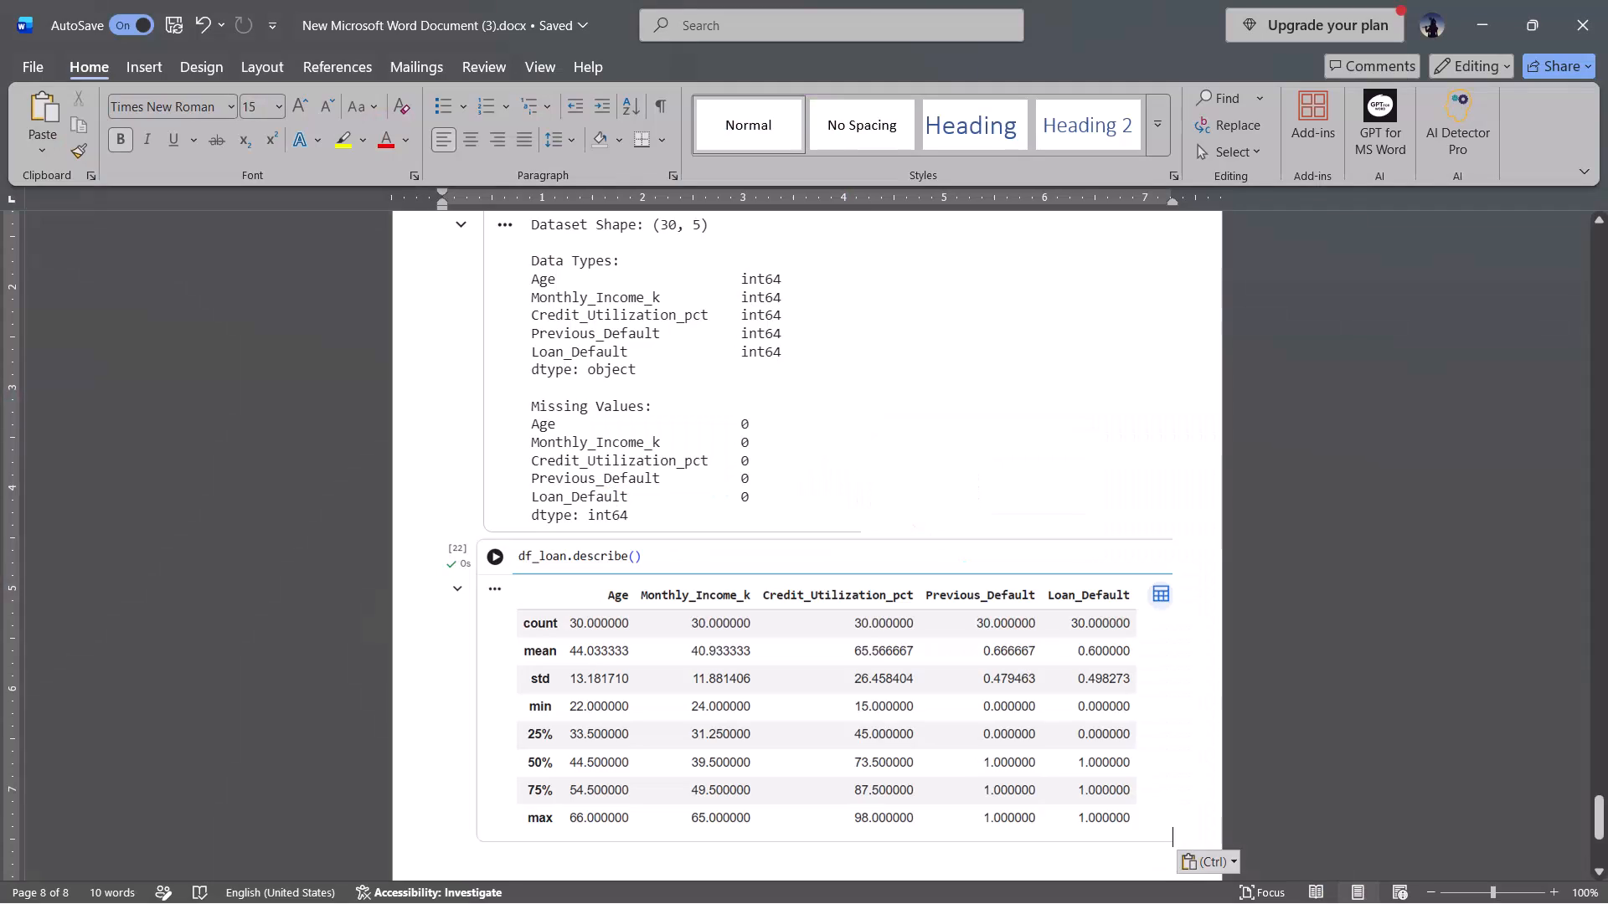
Capture the 'Distribution of Loan Default' countplot cell with its chart in Colab and paste it after the df_loan.describe() screenshot in Word.
key(alt+Tab)
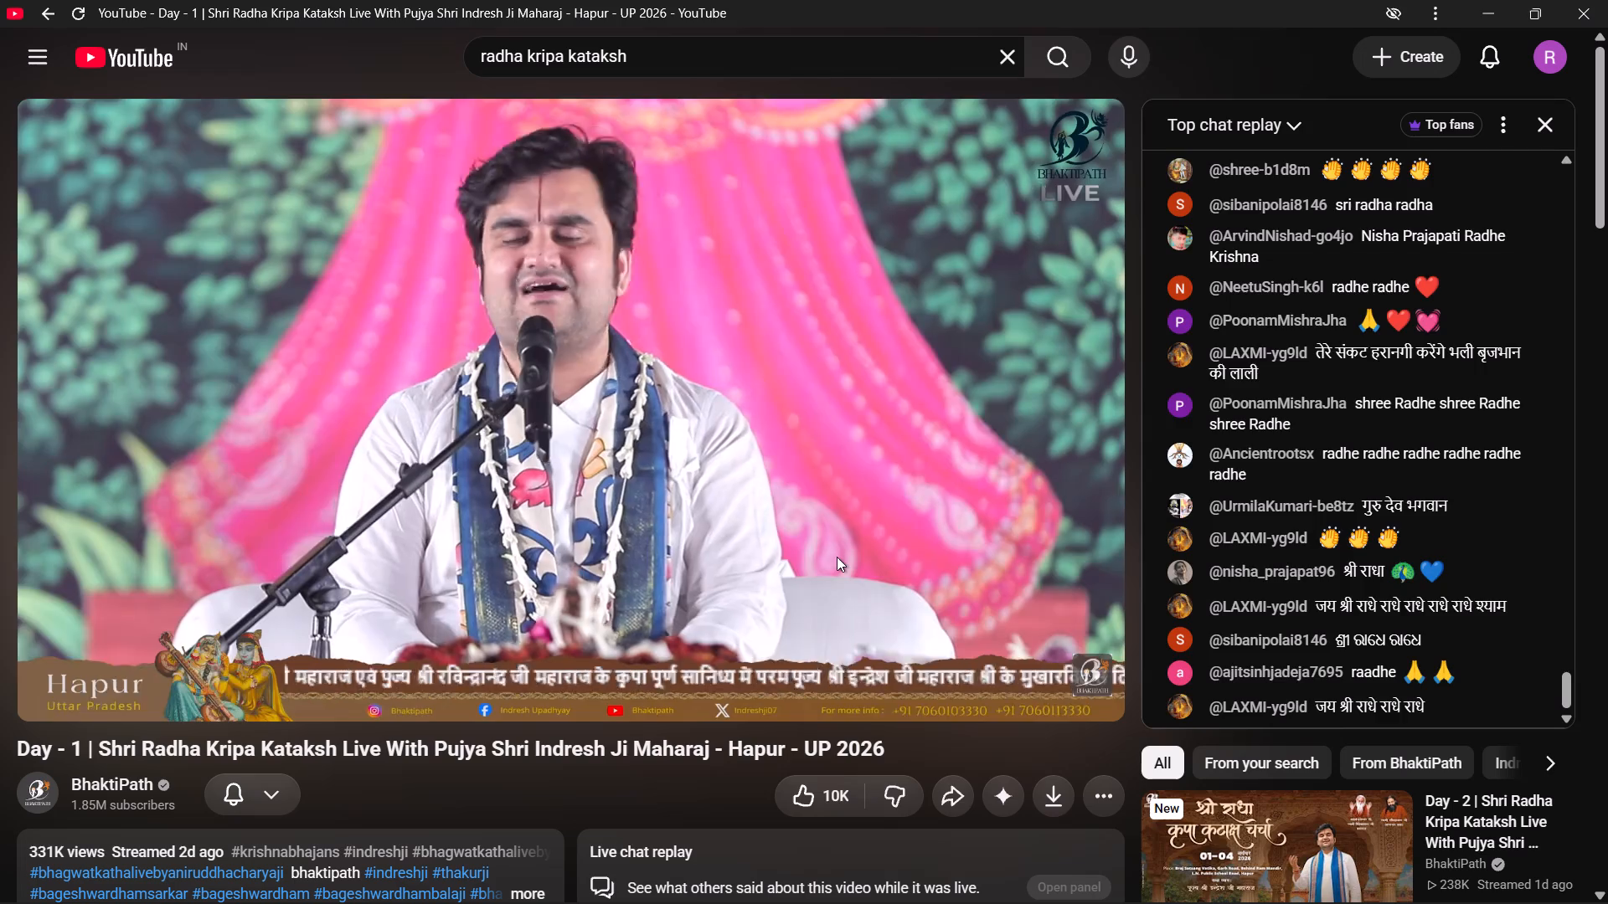
key(alt+Tab)
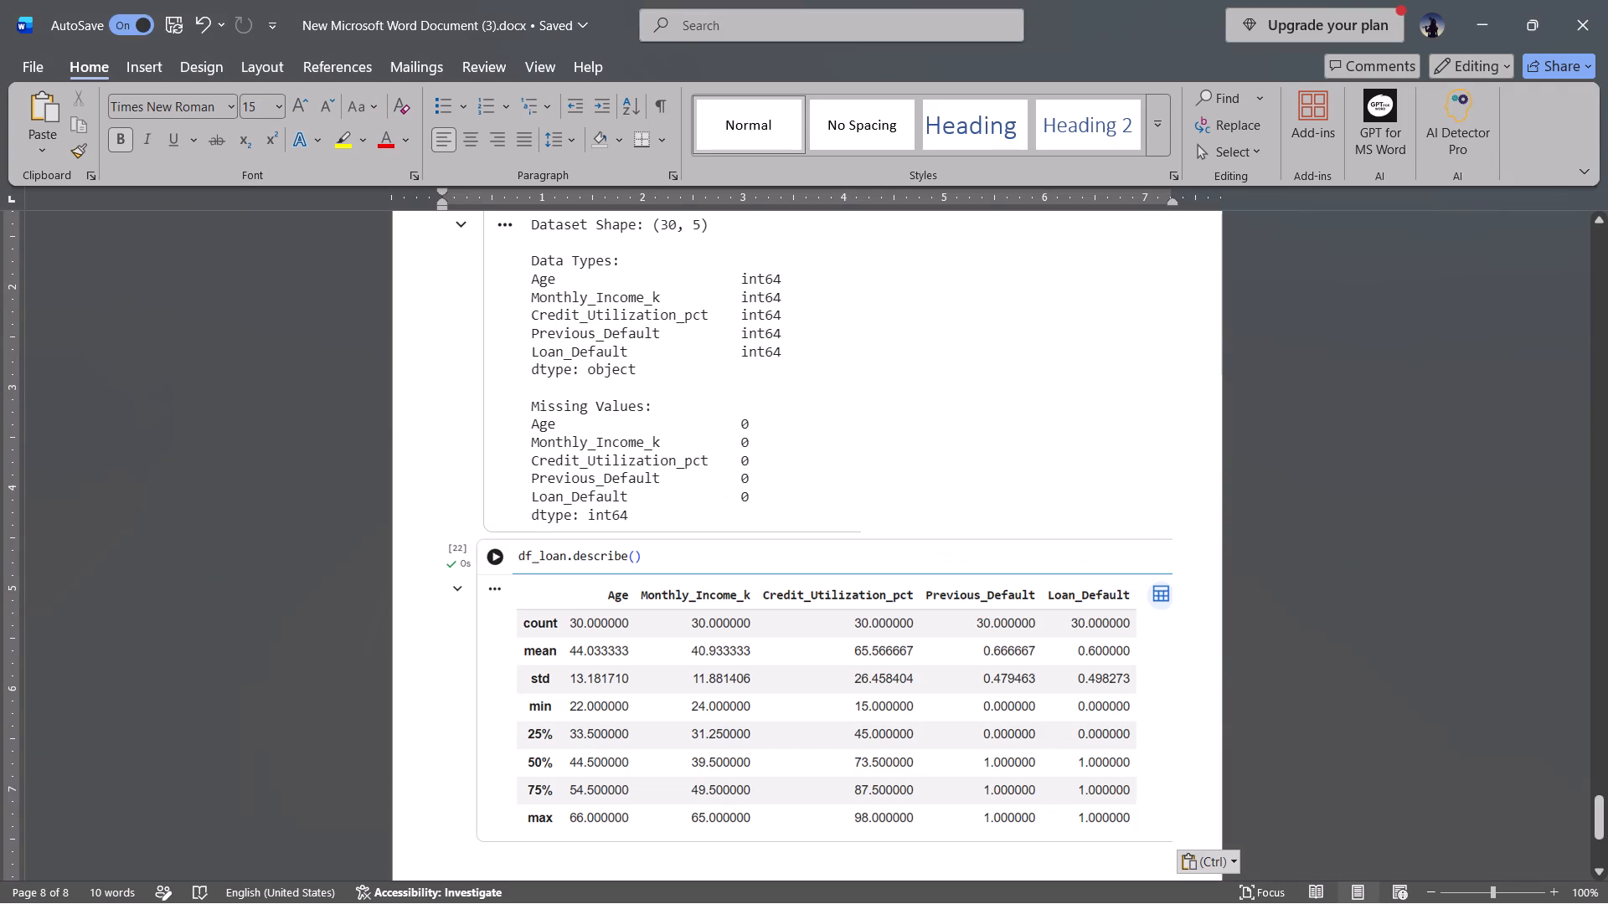
key(alt+Tab)
key(alt+Tab)
scroll(673, 478, down, 1)
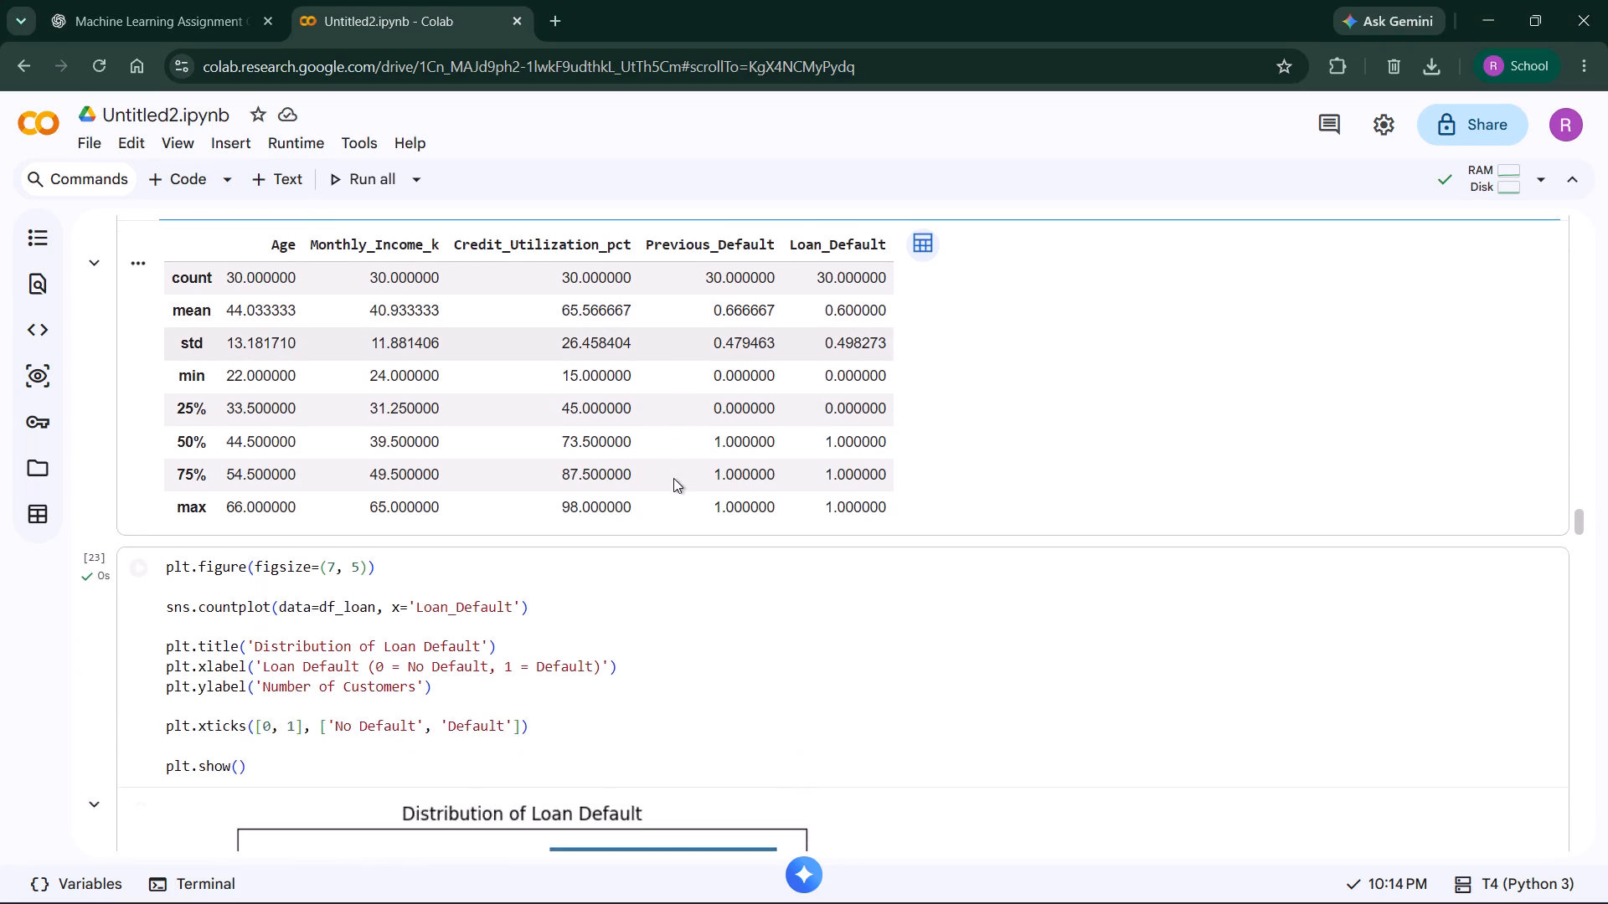
scroll(673, 478, down, 2)
scroll(673, 478, up, 1)
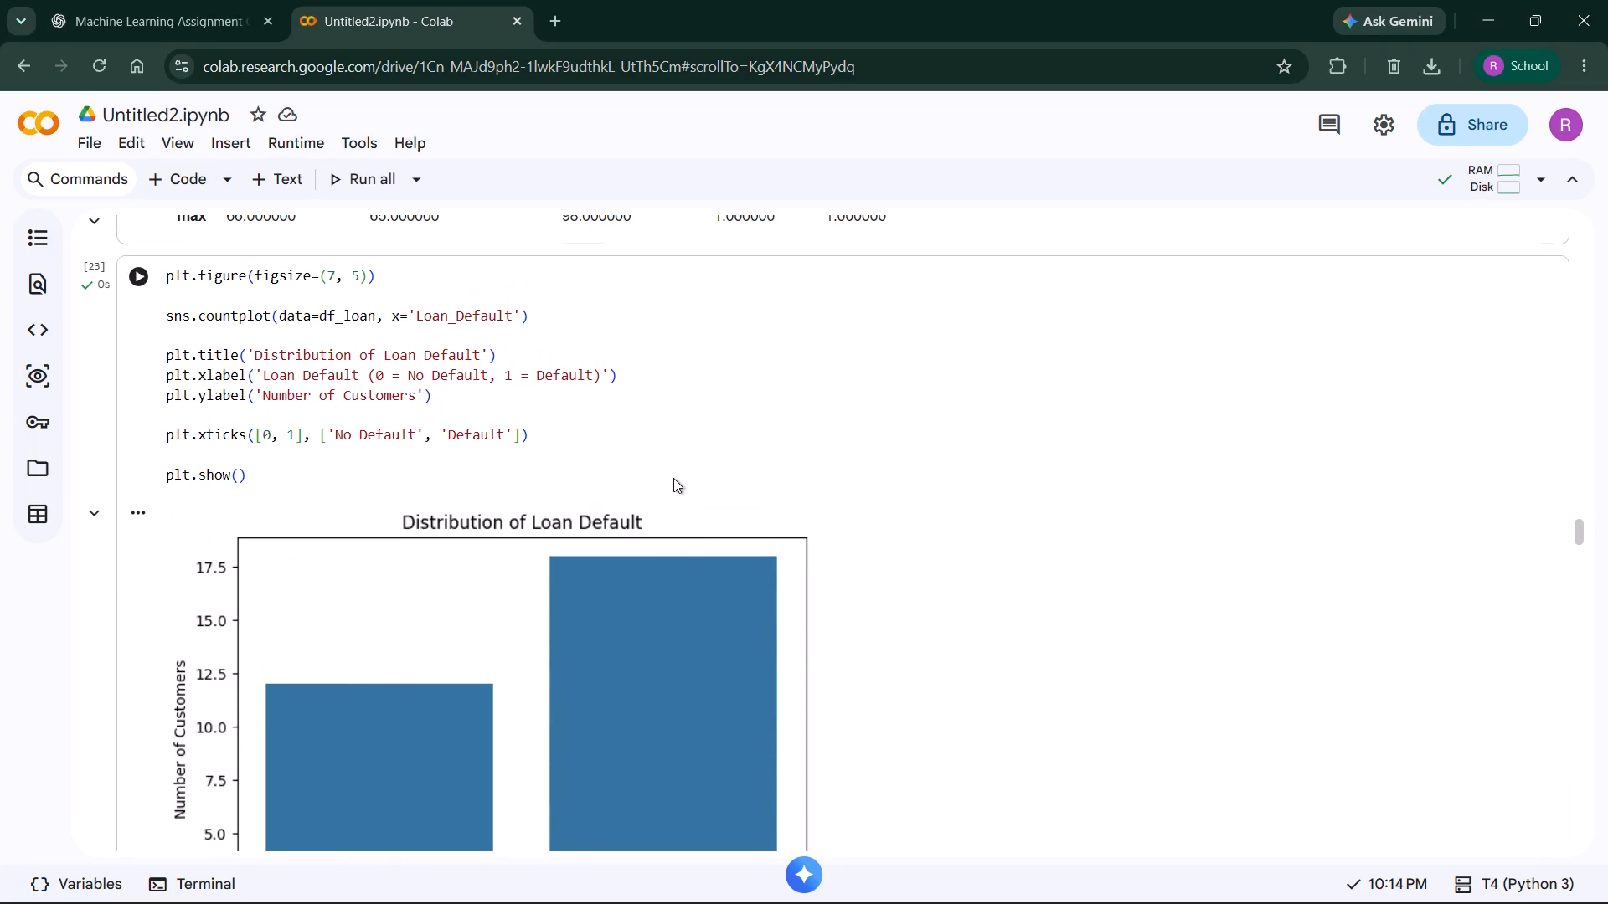
key(ctrl+minus)
key(ctrl+minus)
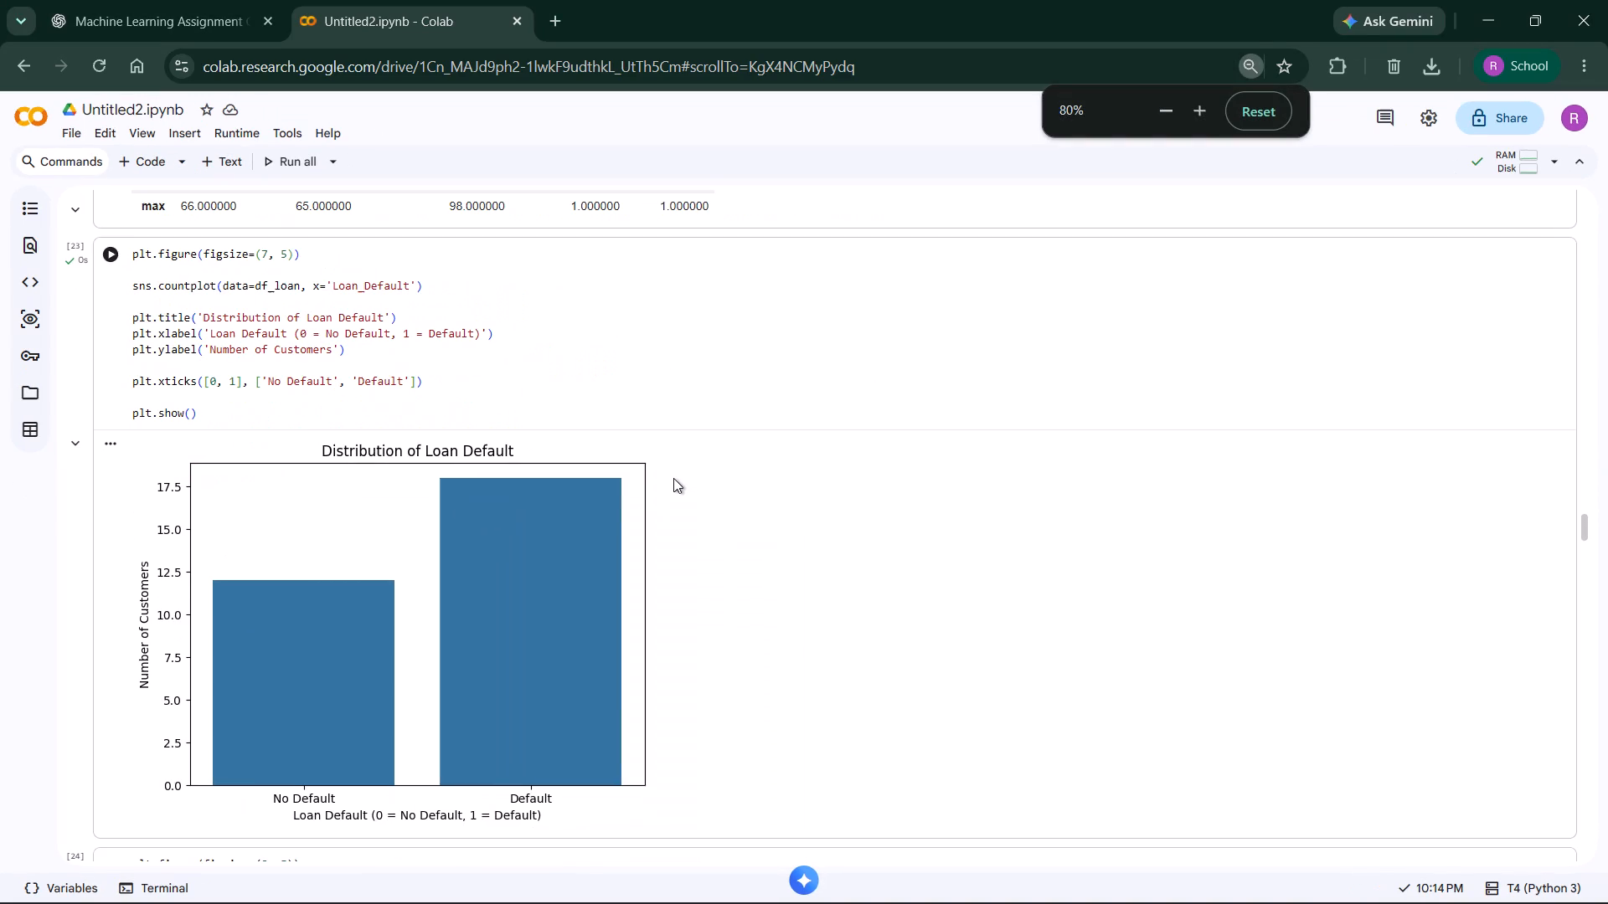
key(Print)
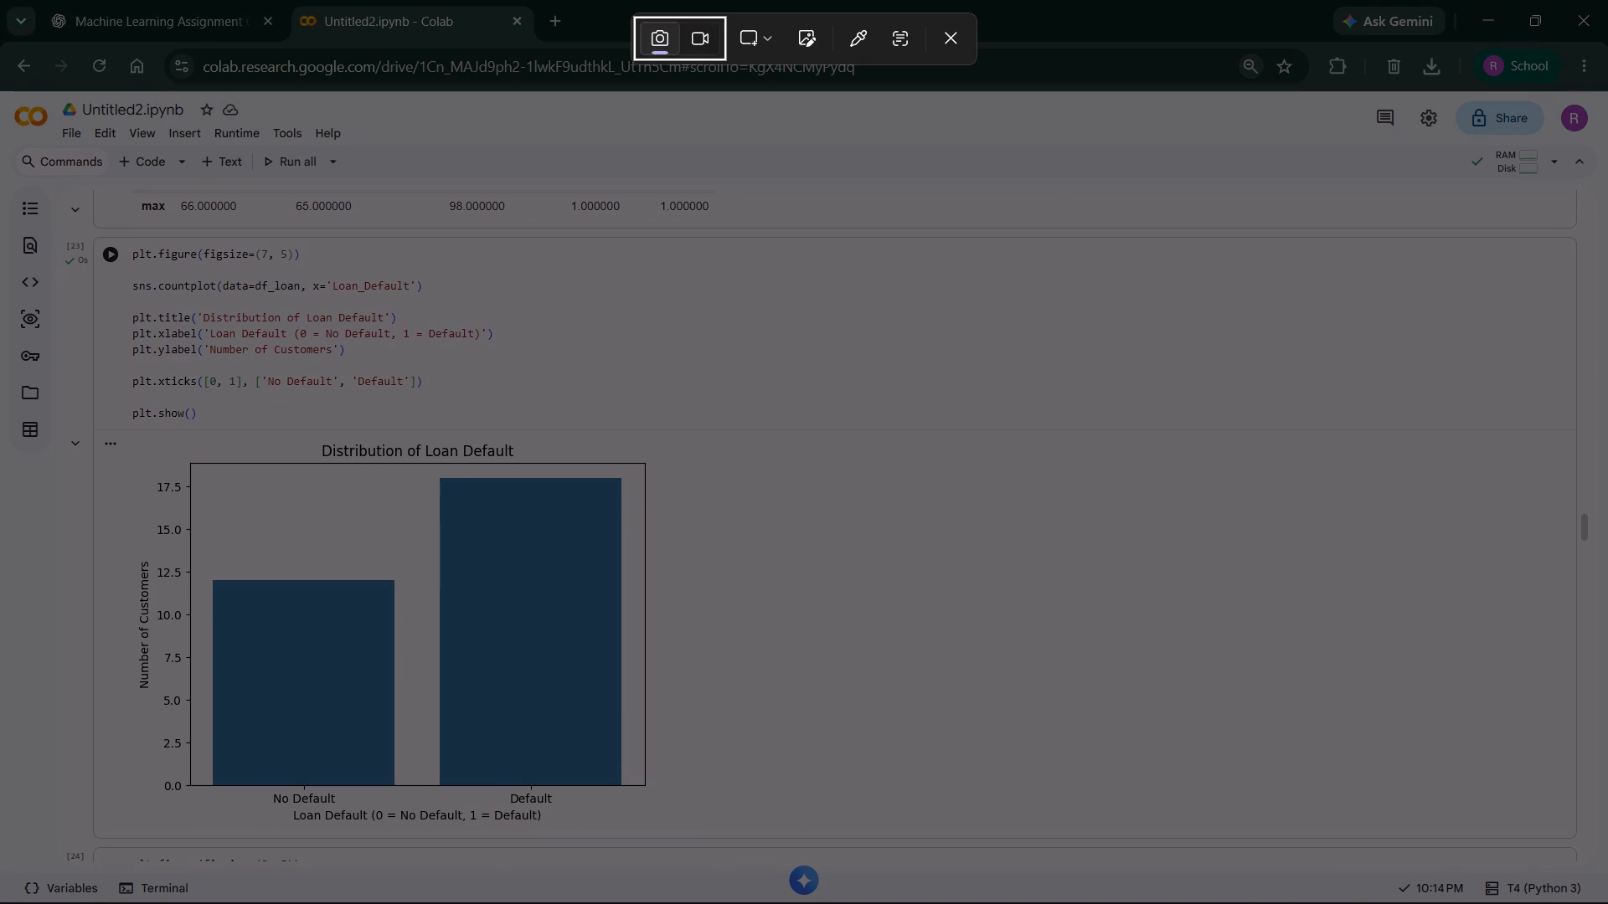
drag(58, 239, 712, 849)
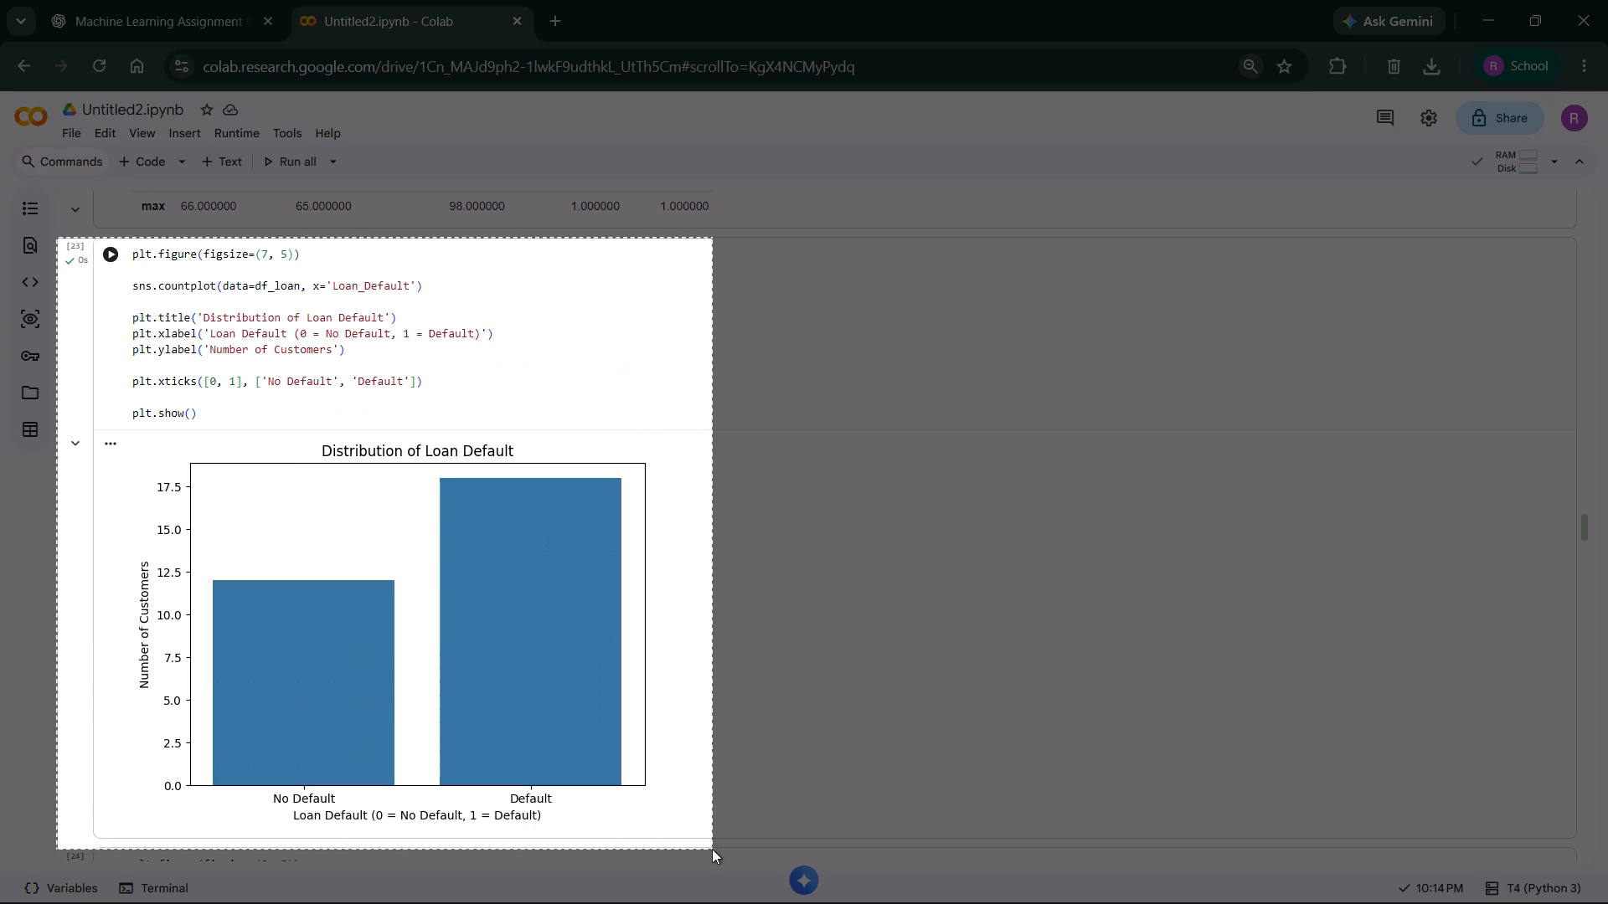
drag(712, 849, 671, 839)
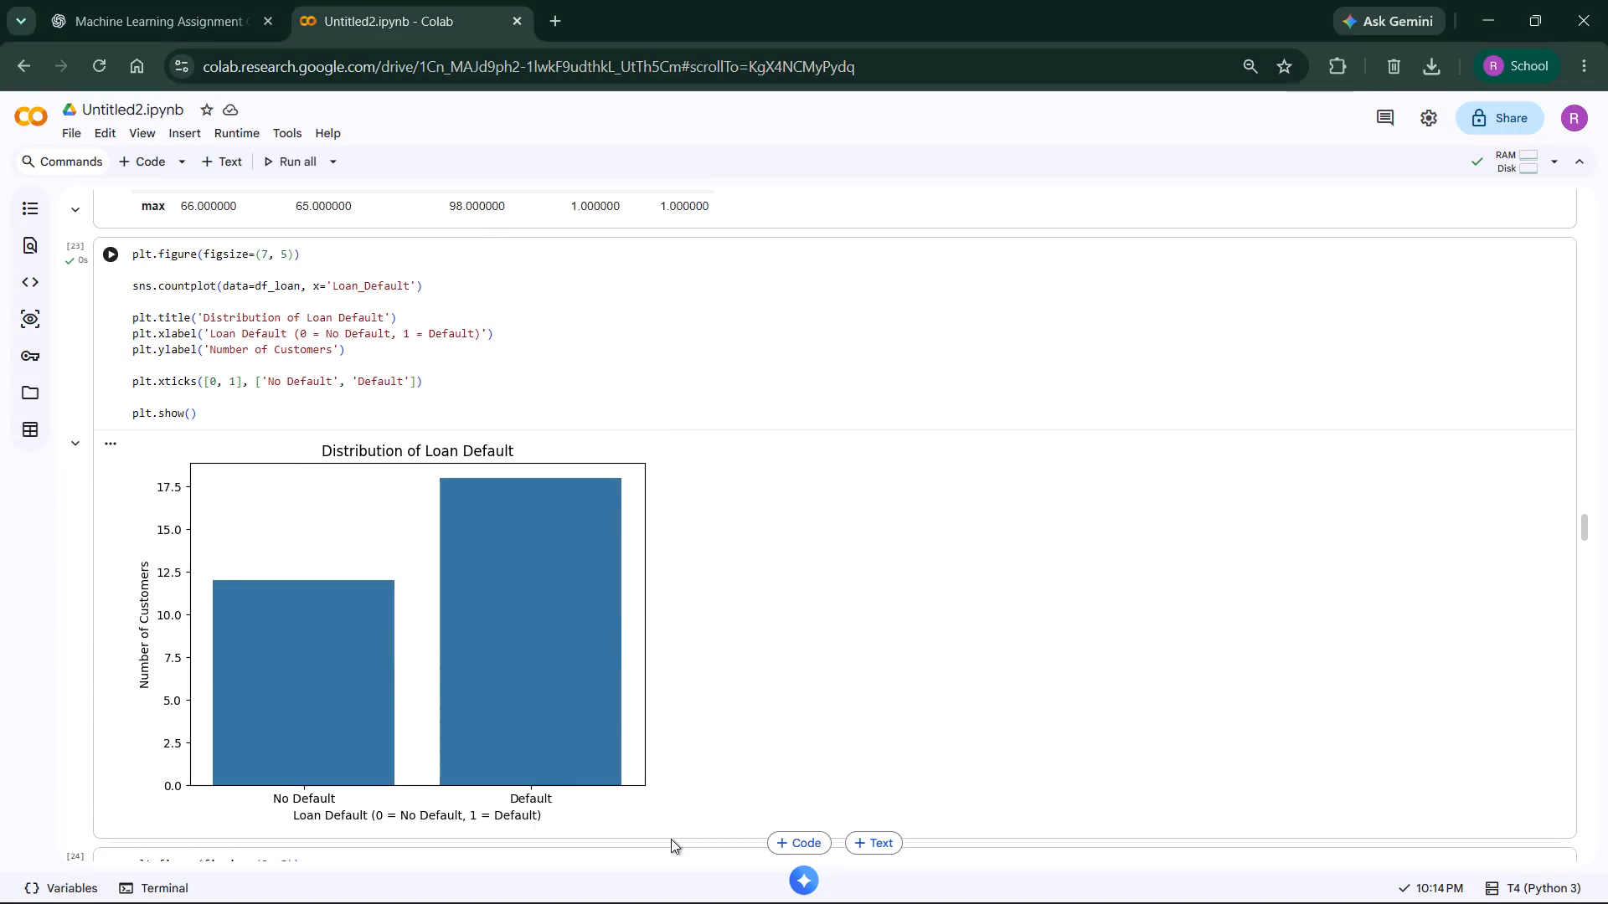
key(alt+Tab)
key(ctrl+v)
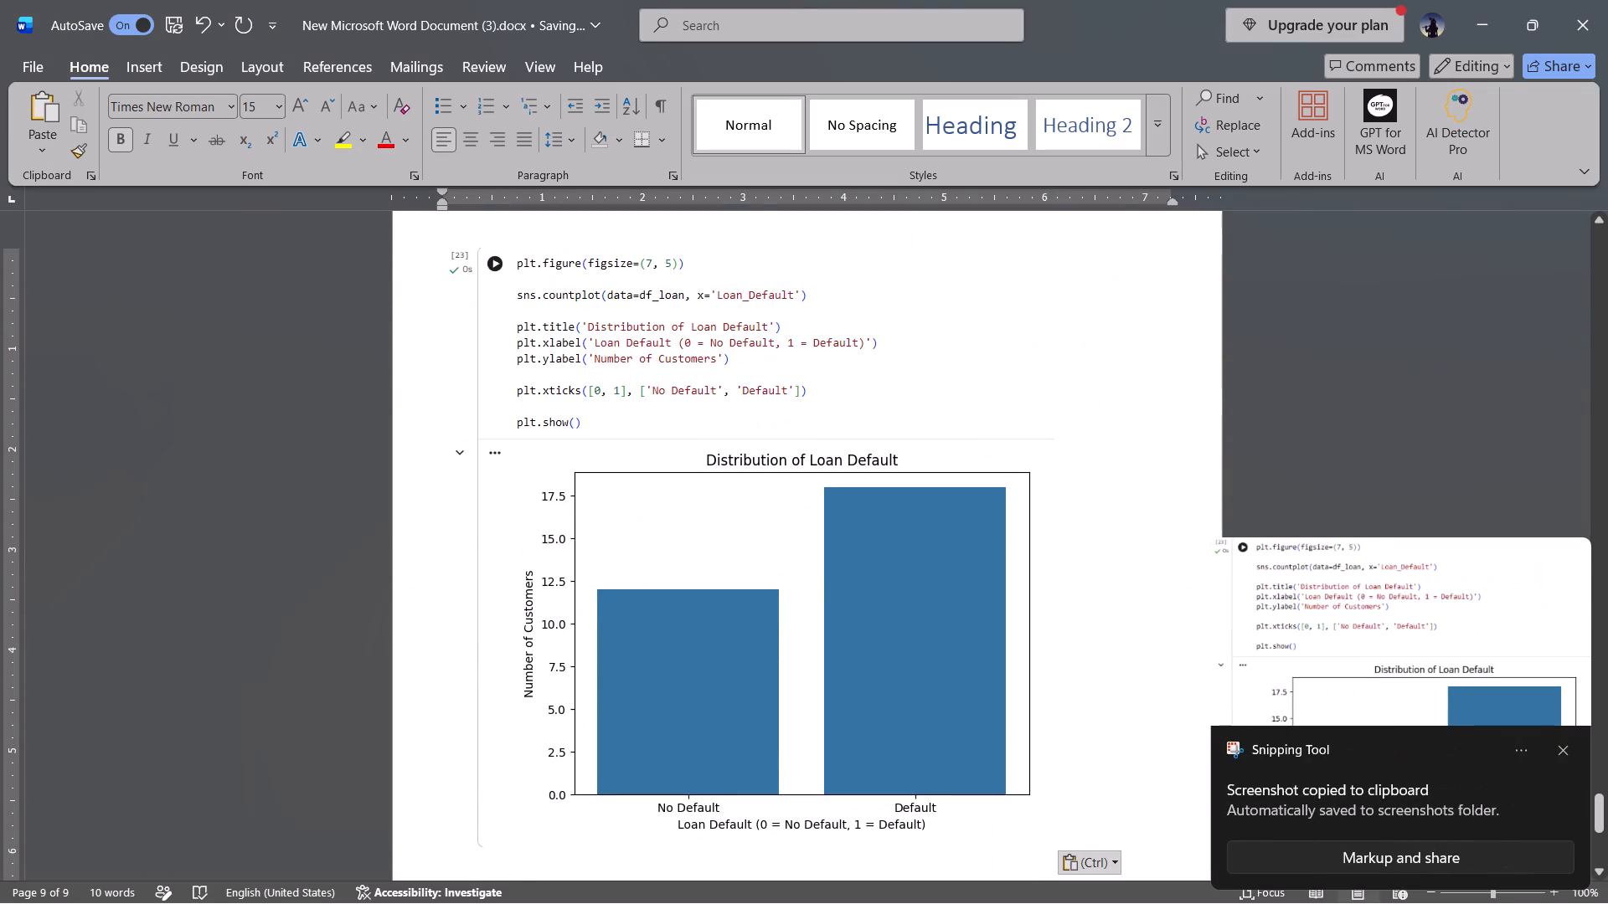
Shrink the Distribution of Loan Default screenshot proportionally to about 5.4 inches wide and start a new line after it.
click(930, 804)
drag(1057, 841, 982, 763)
click(1056, 783)
key(Return)
Capture the 'Credit Utilization vs Loan Default' boxplot cell with its chart in Colab and paste it below the Distribution of Loan Default screenshot in Word.
key(alt+Tab)
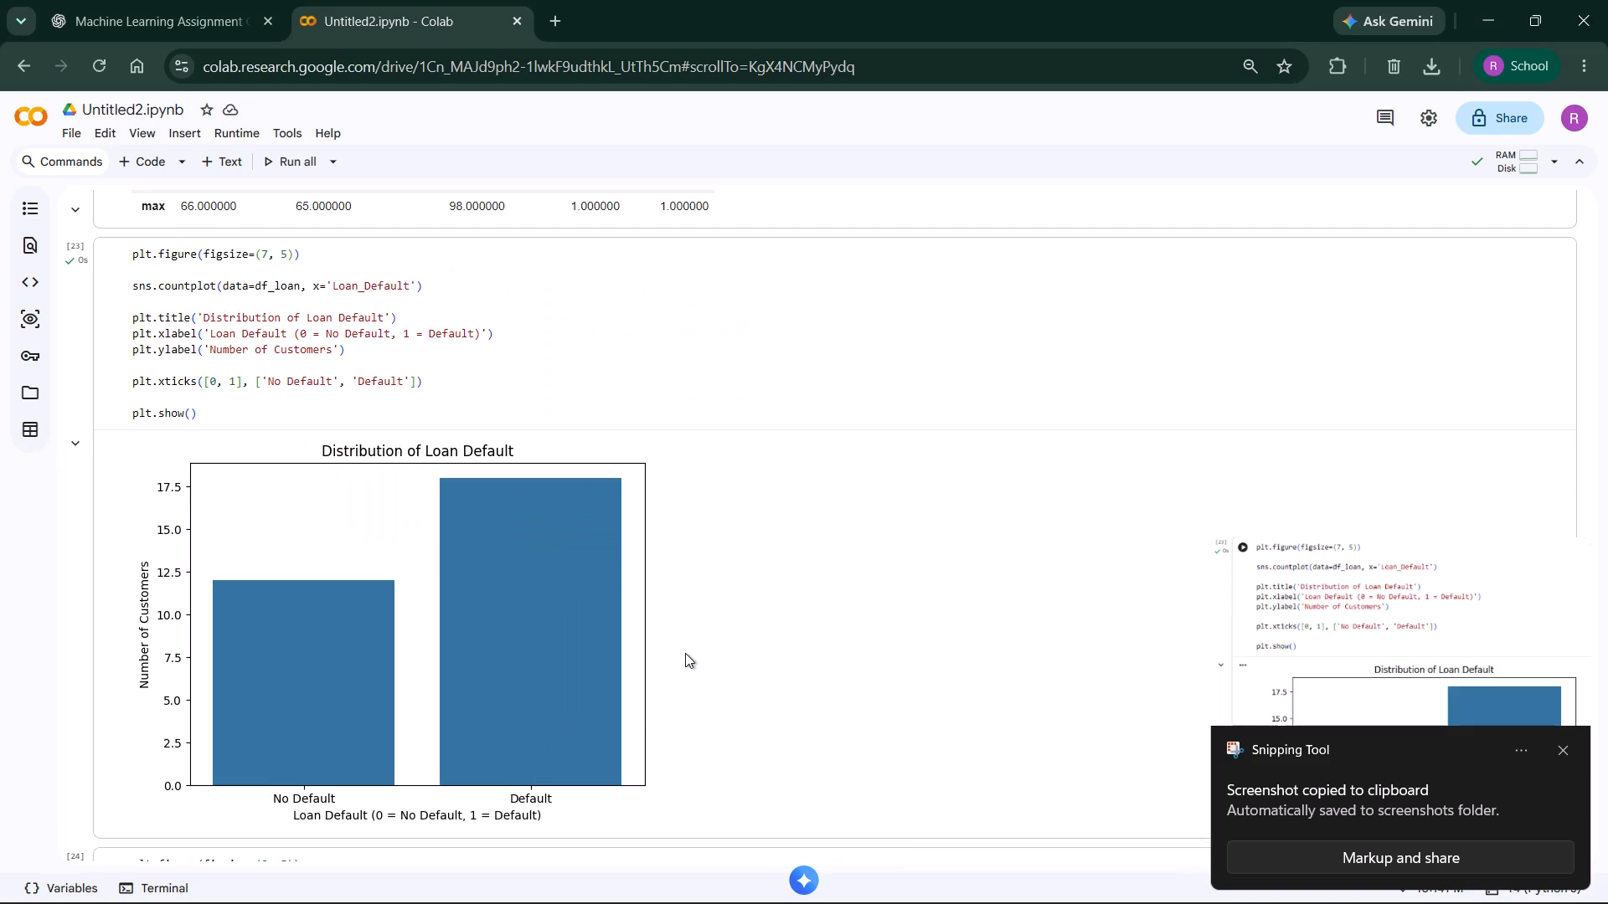
scroll(685, 653, down, 2)
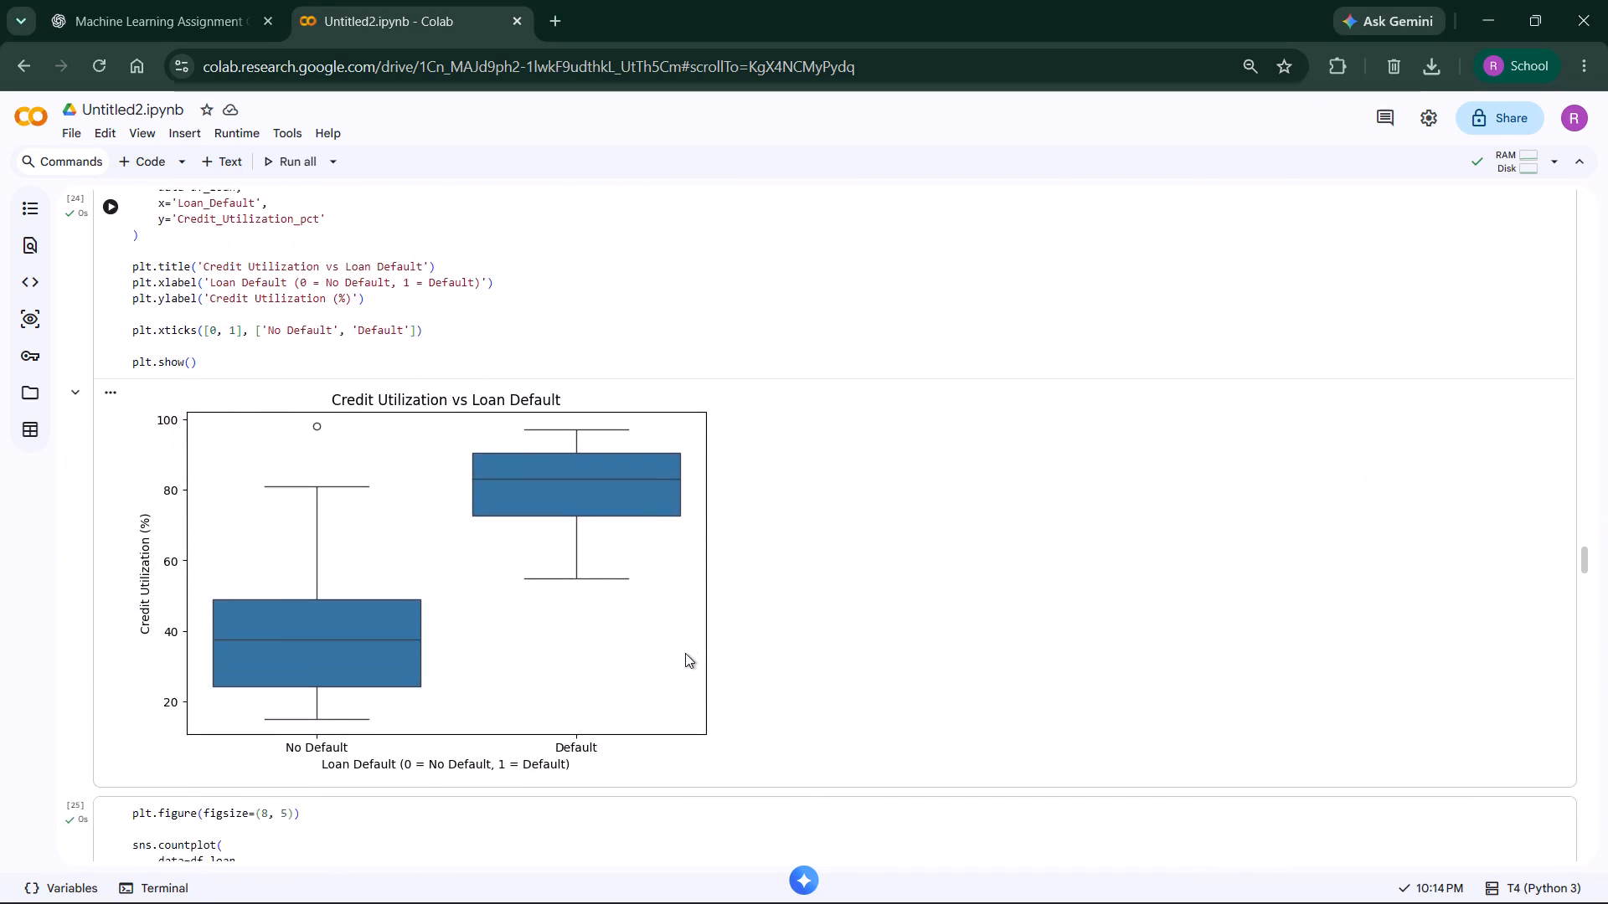
scroll(685, 653, down, 2)
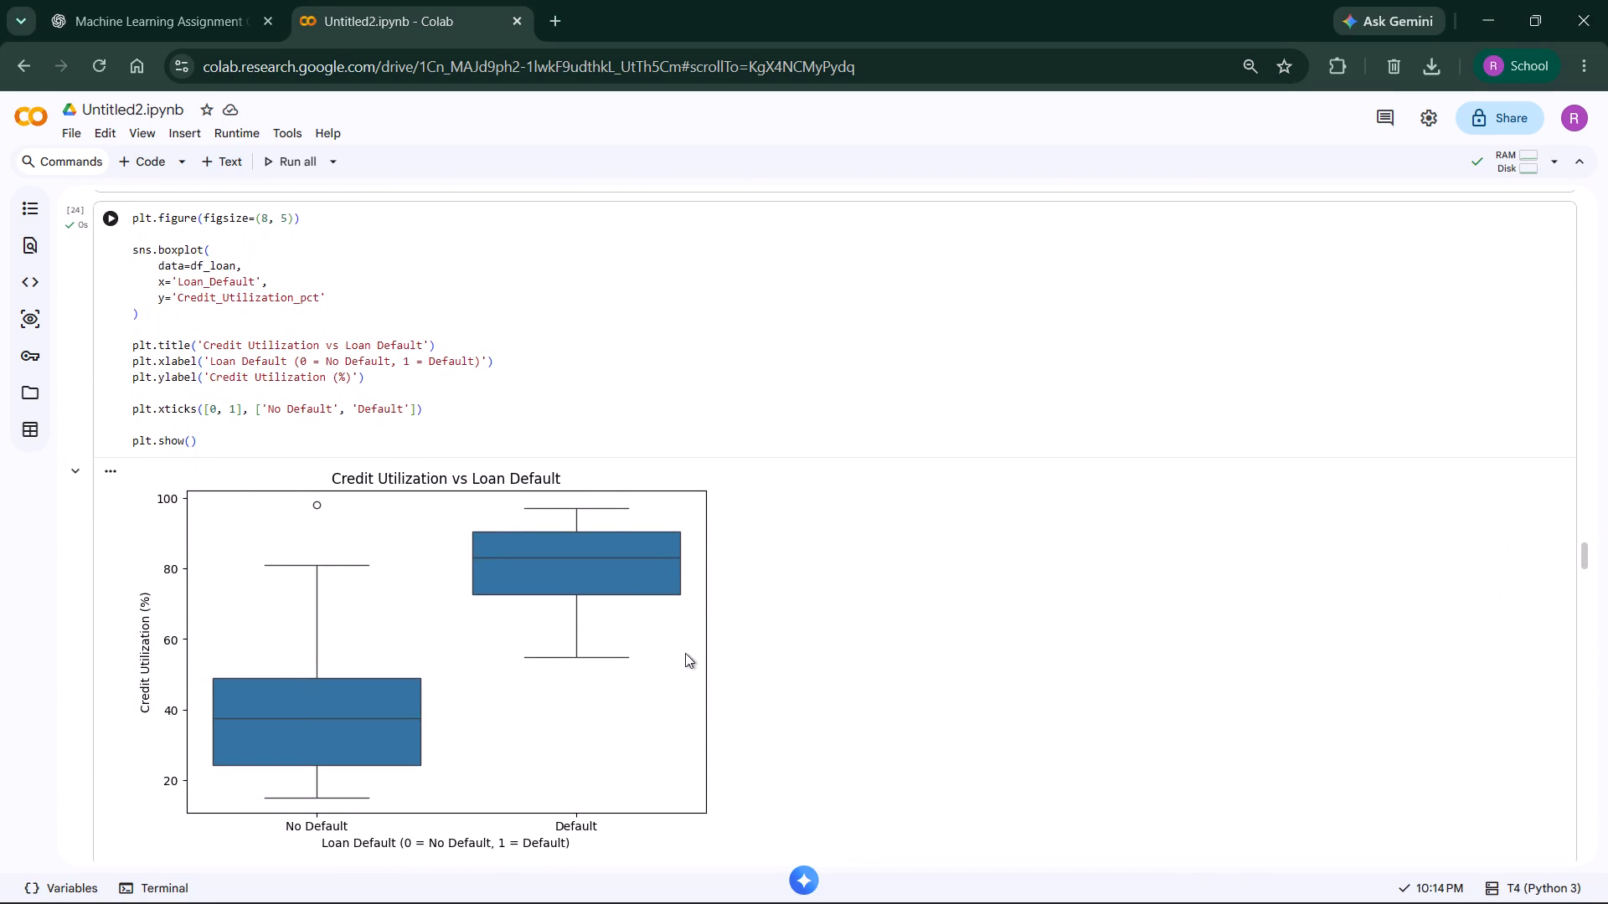
key(Print)
drag(53, 197, 541, 634)
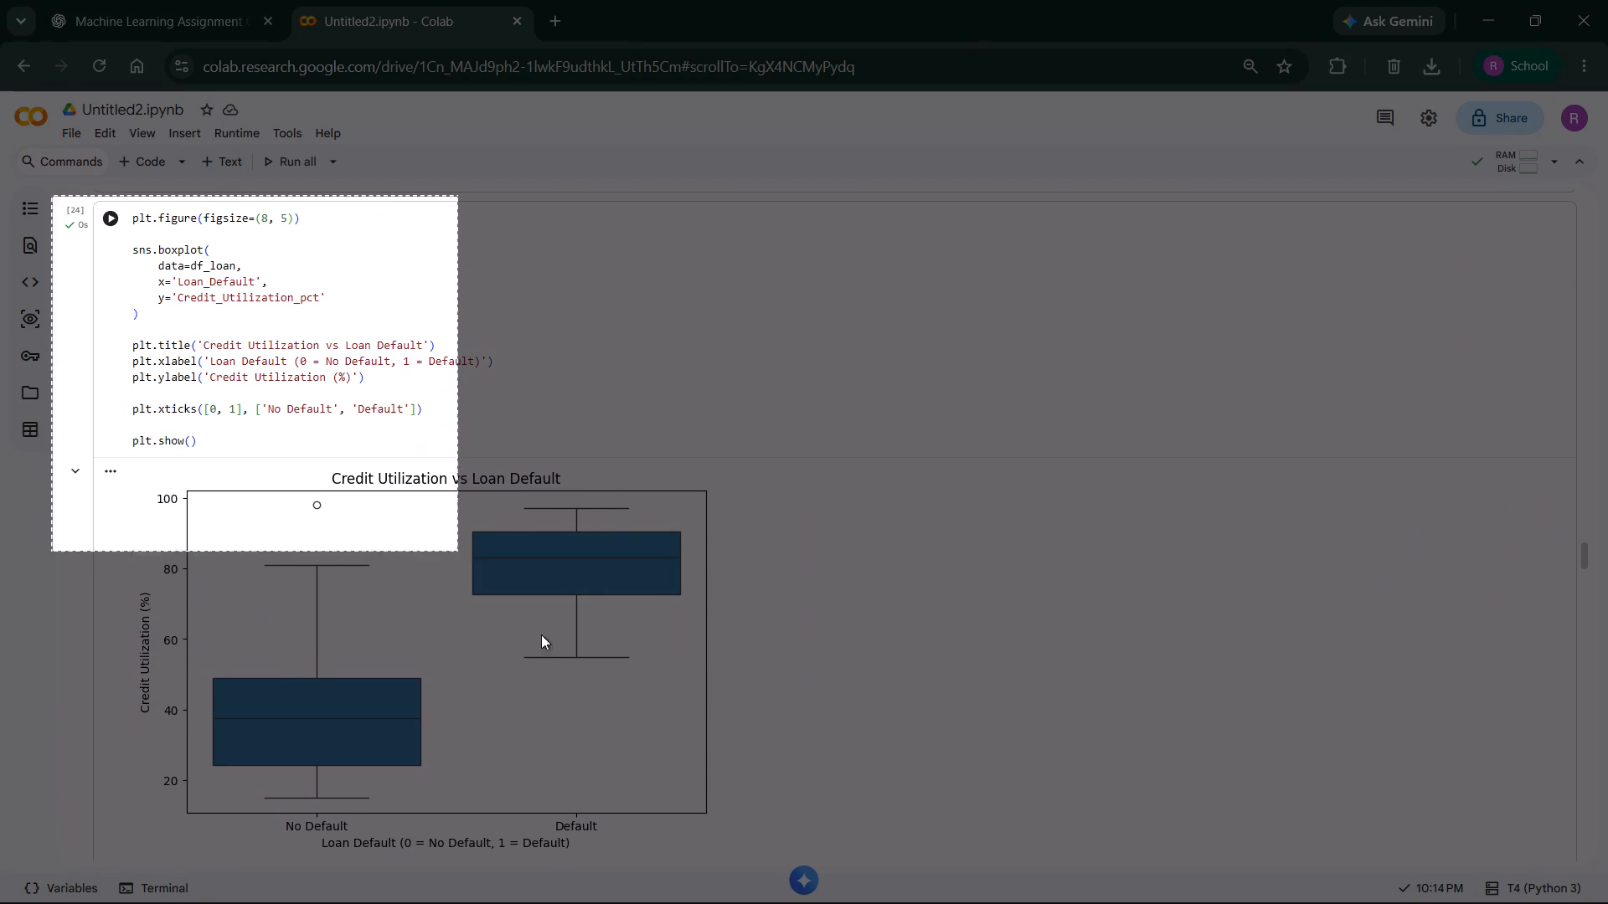
drag(541, 634, 711, 874)
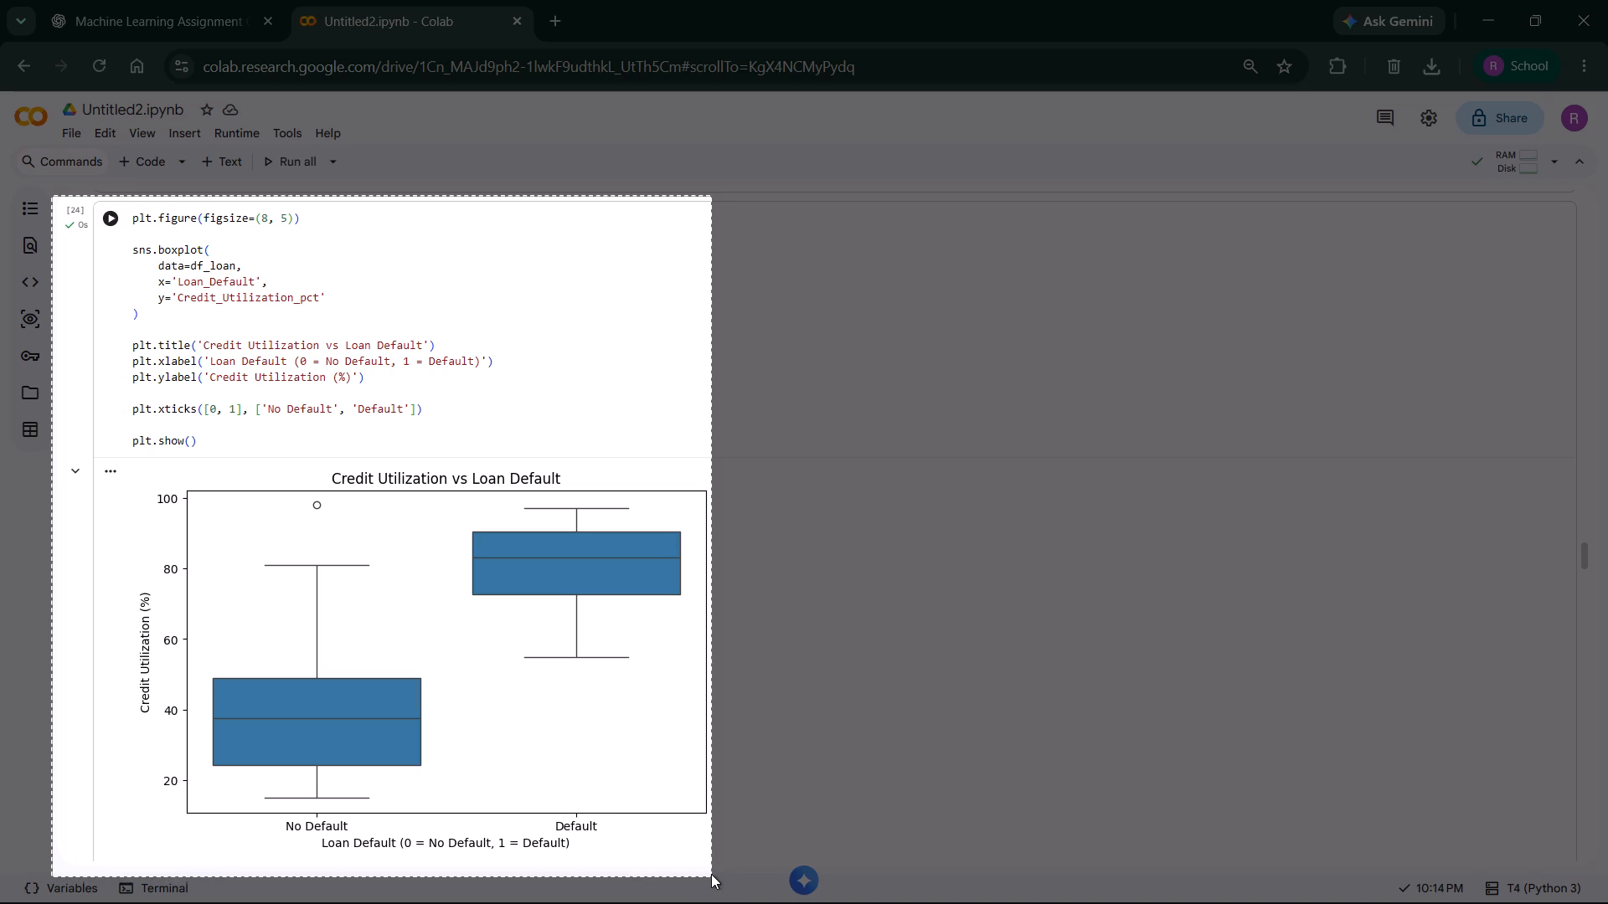
drag(711, 874, 719, 855)
key(alt+Tab)
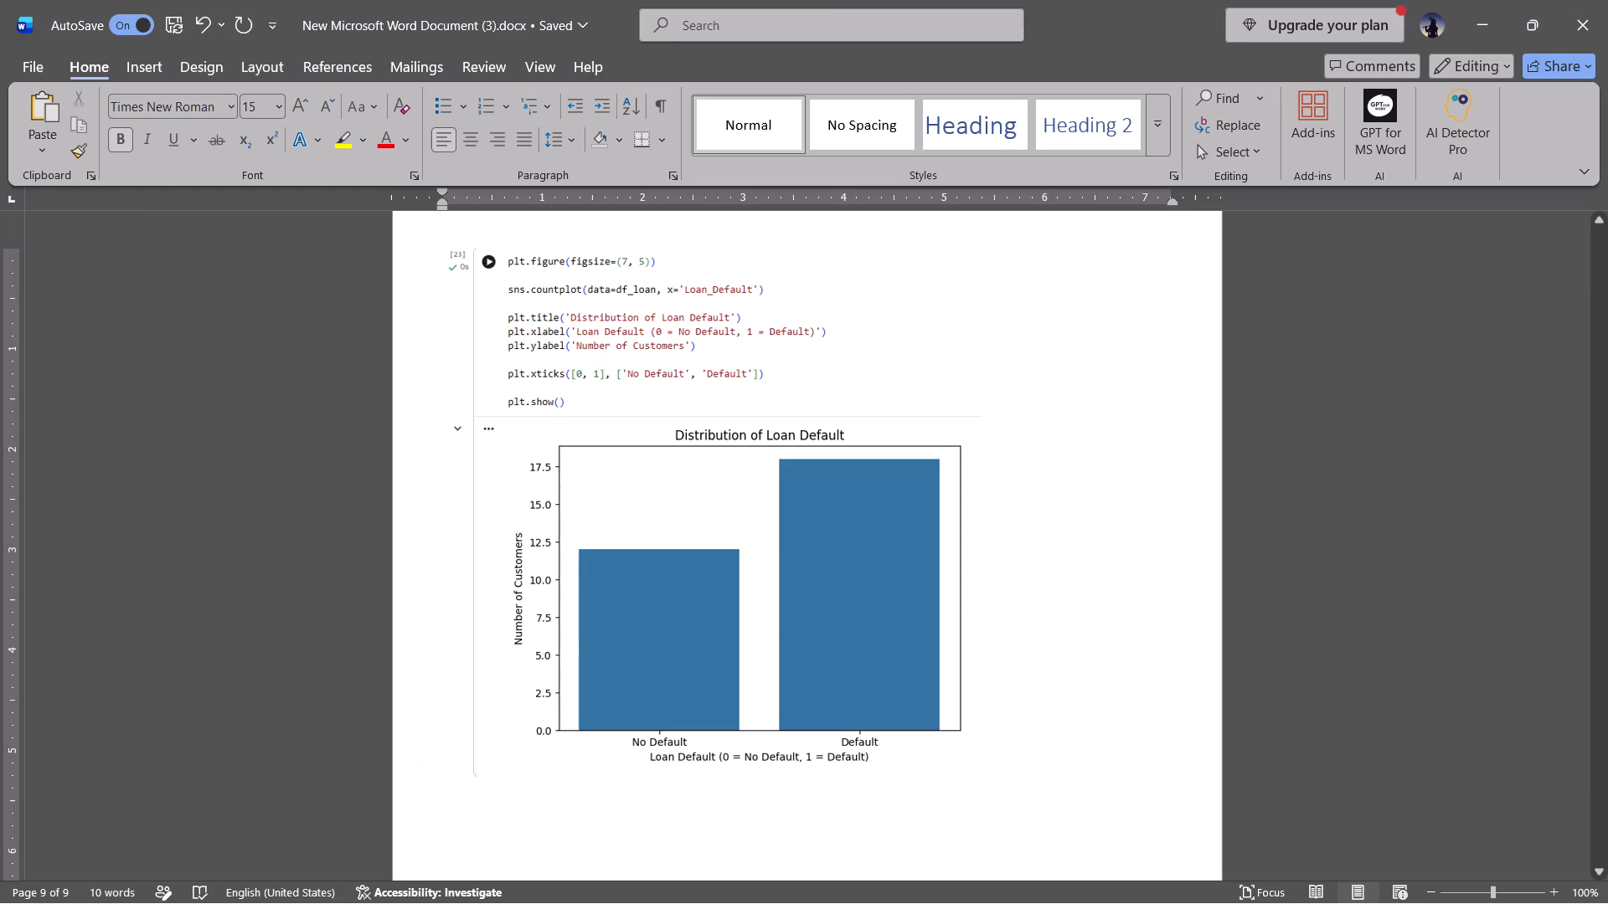
key(ctrl+v)
Shrink the Credit Utilization boxplot screenshot proportionally to about 5.1 inches wide so it fits beneath the countplot, and place the cursor after it.
click(770, 737)
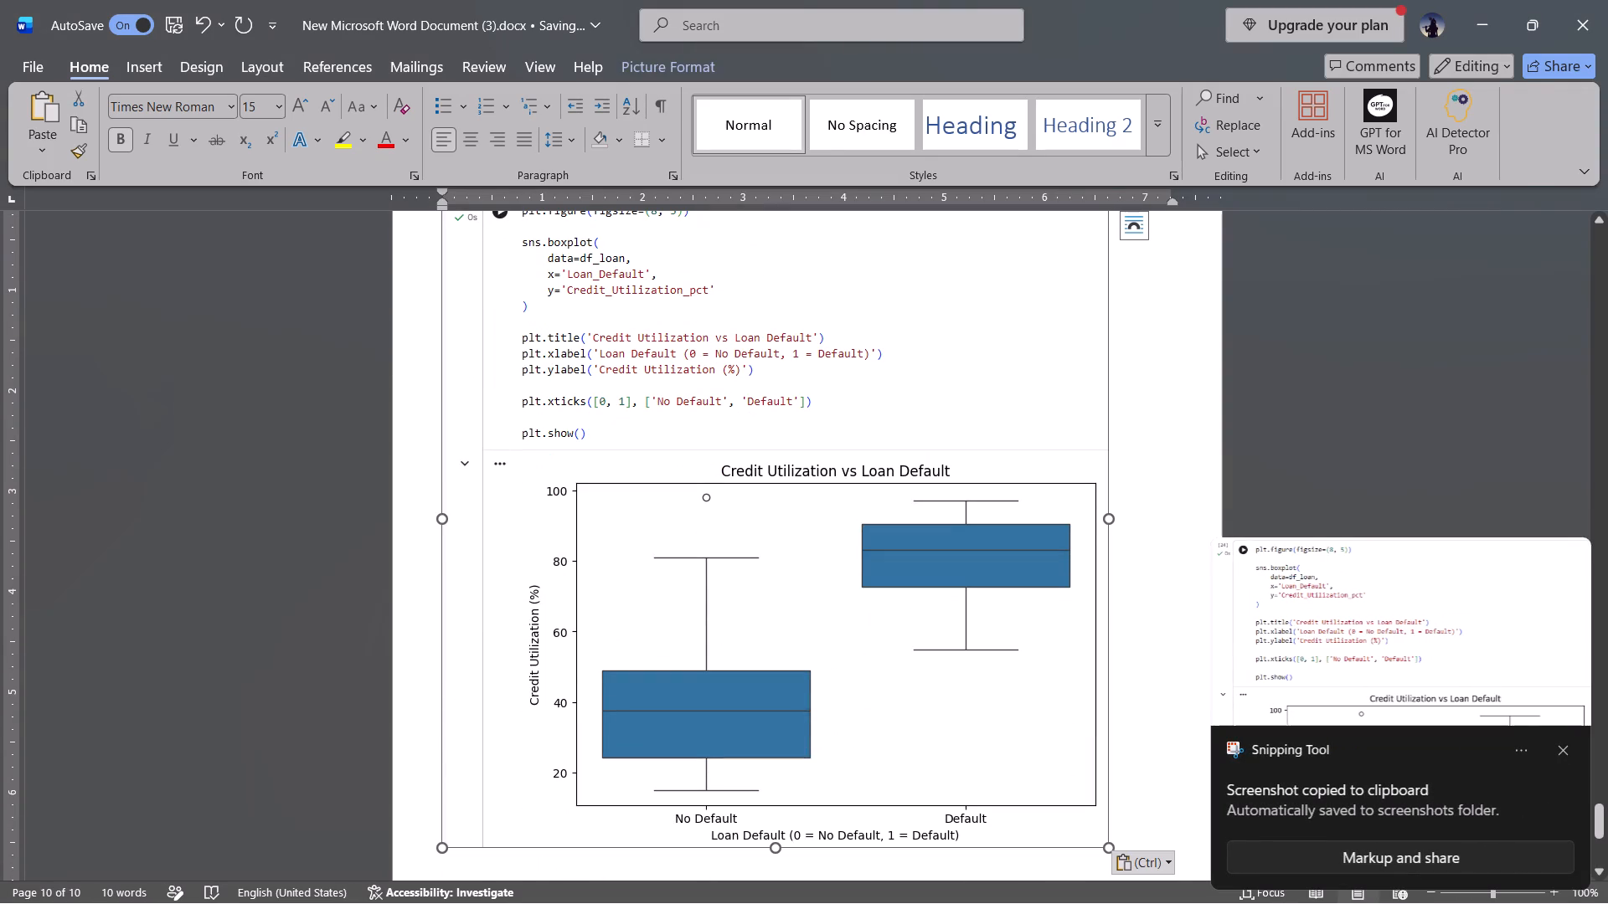
drag(1112, 843, 953, 686)
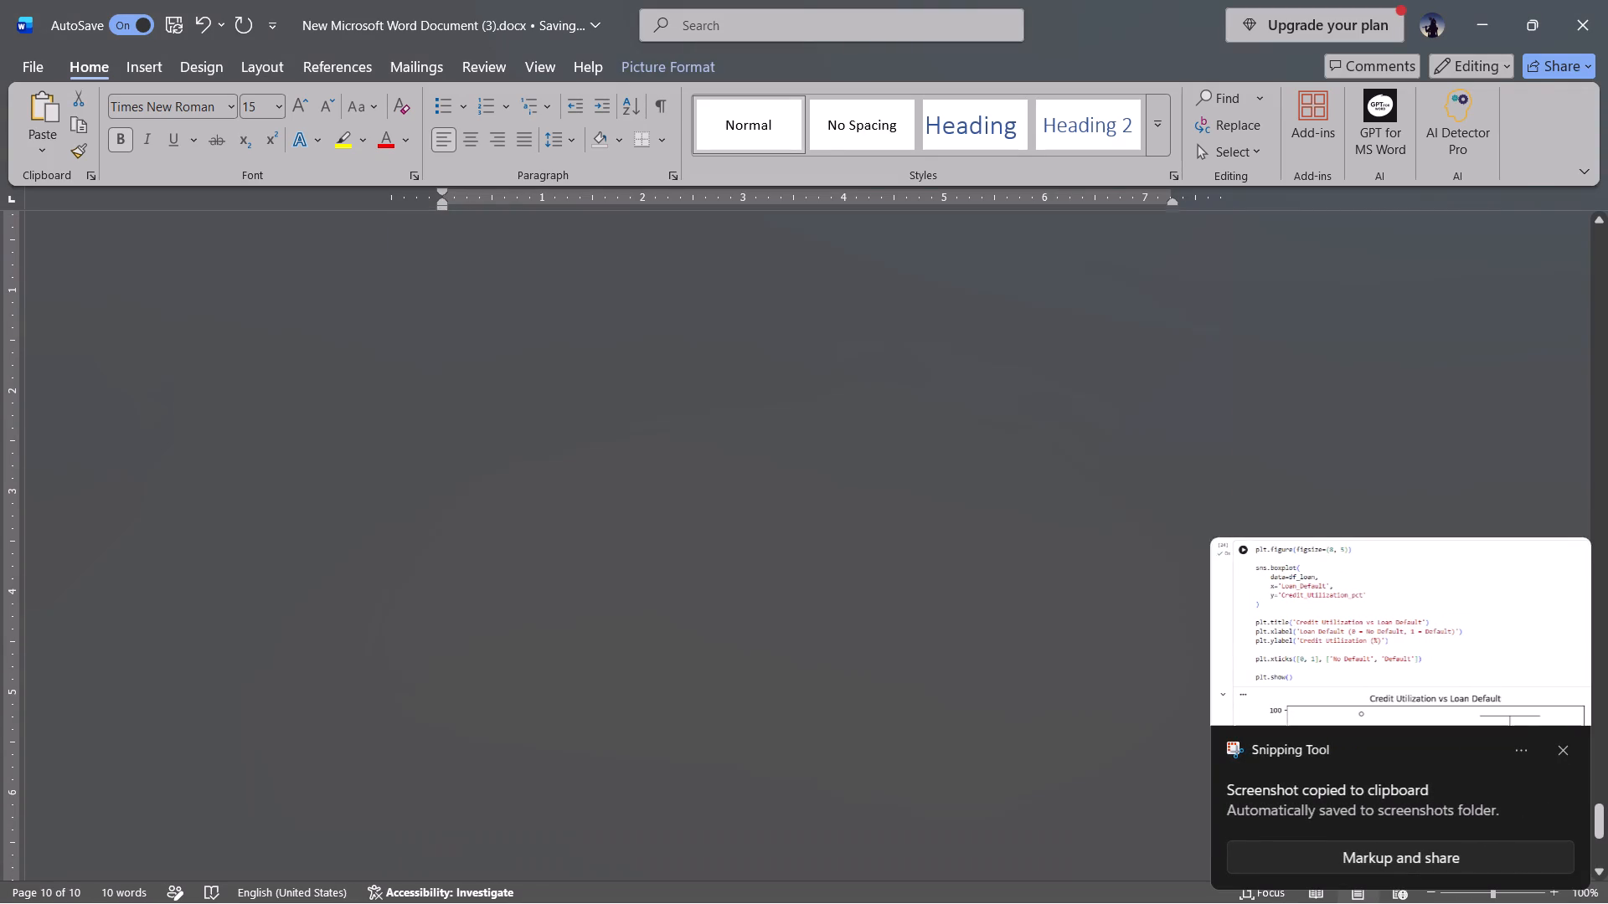
click(1000, 735)
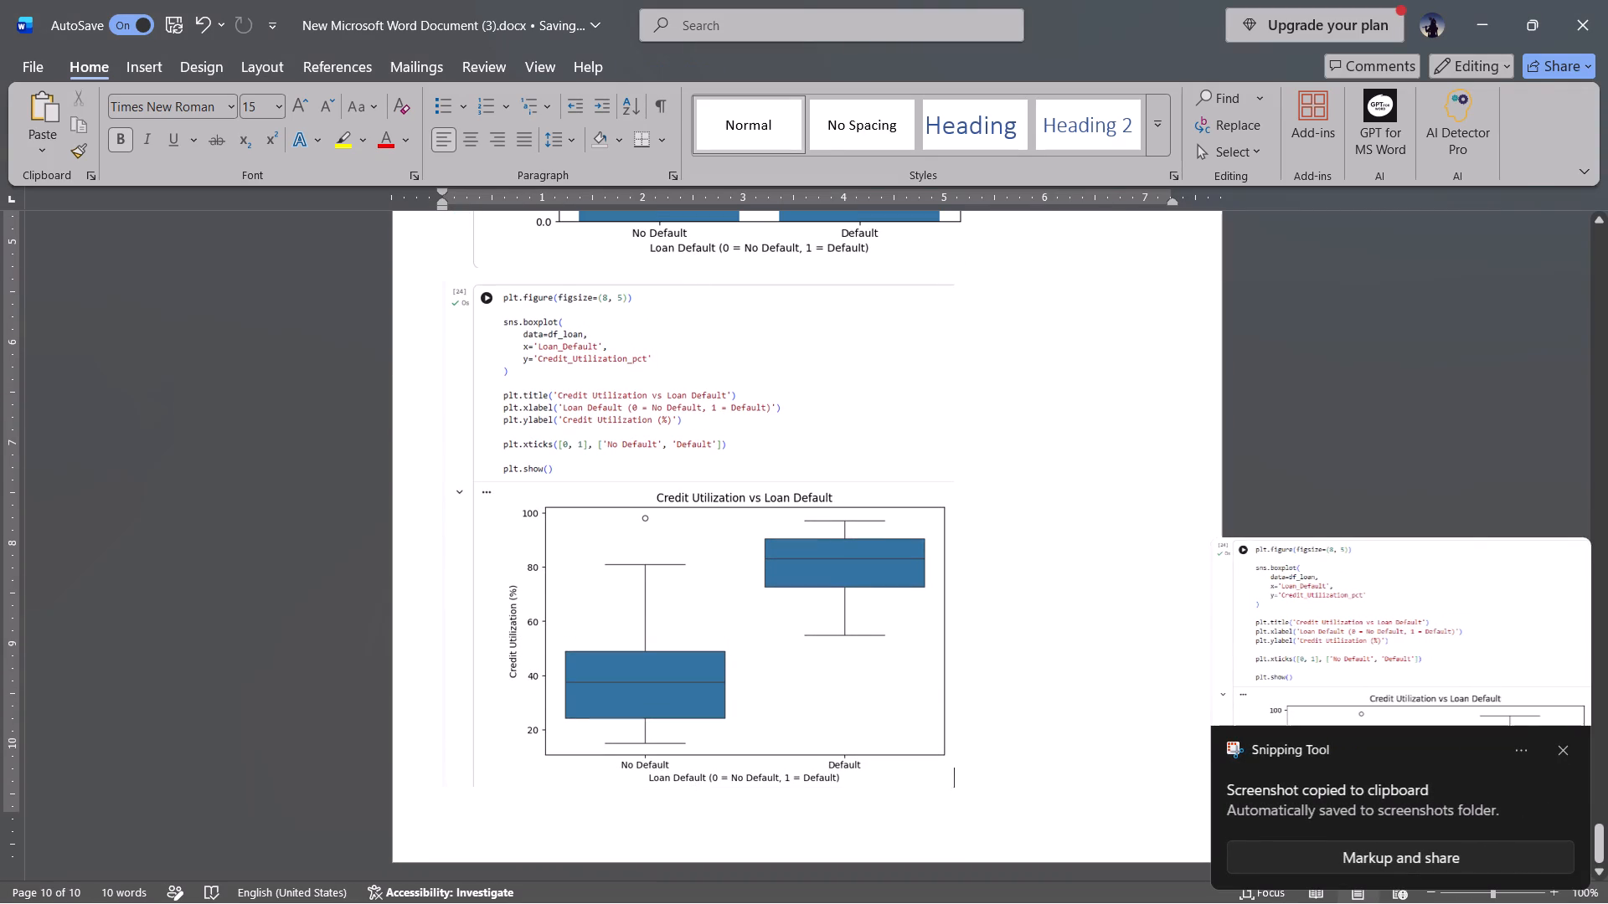
Capture the 'Previous Default History vs Loan Default' countplot cell with its chart in Colab and paste it after the boxplot screenshot in Word.
key(alt+Tab)
scroll(730, 631, down, 2)
key(alt+Tab)
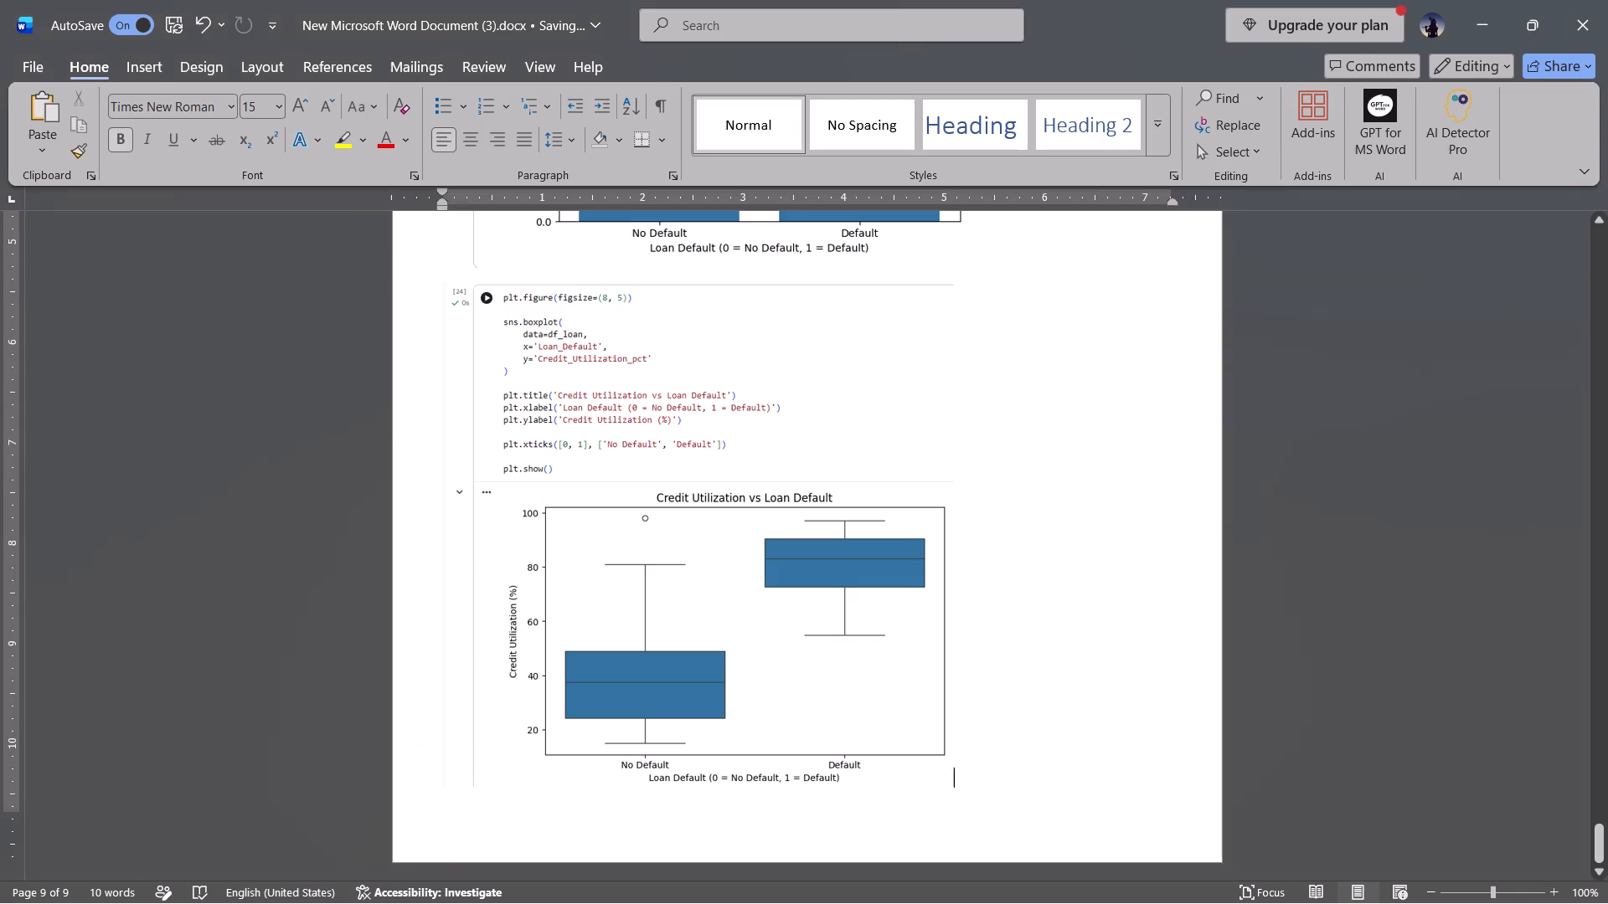
key(alt+Tab)
scroll(730, 631, down, 2)
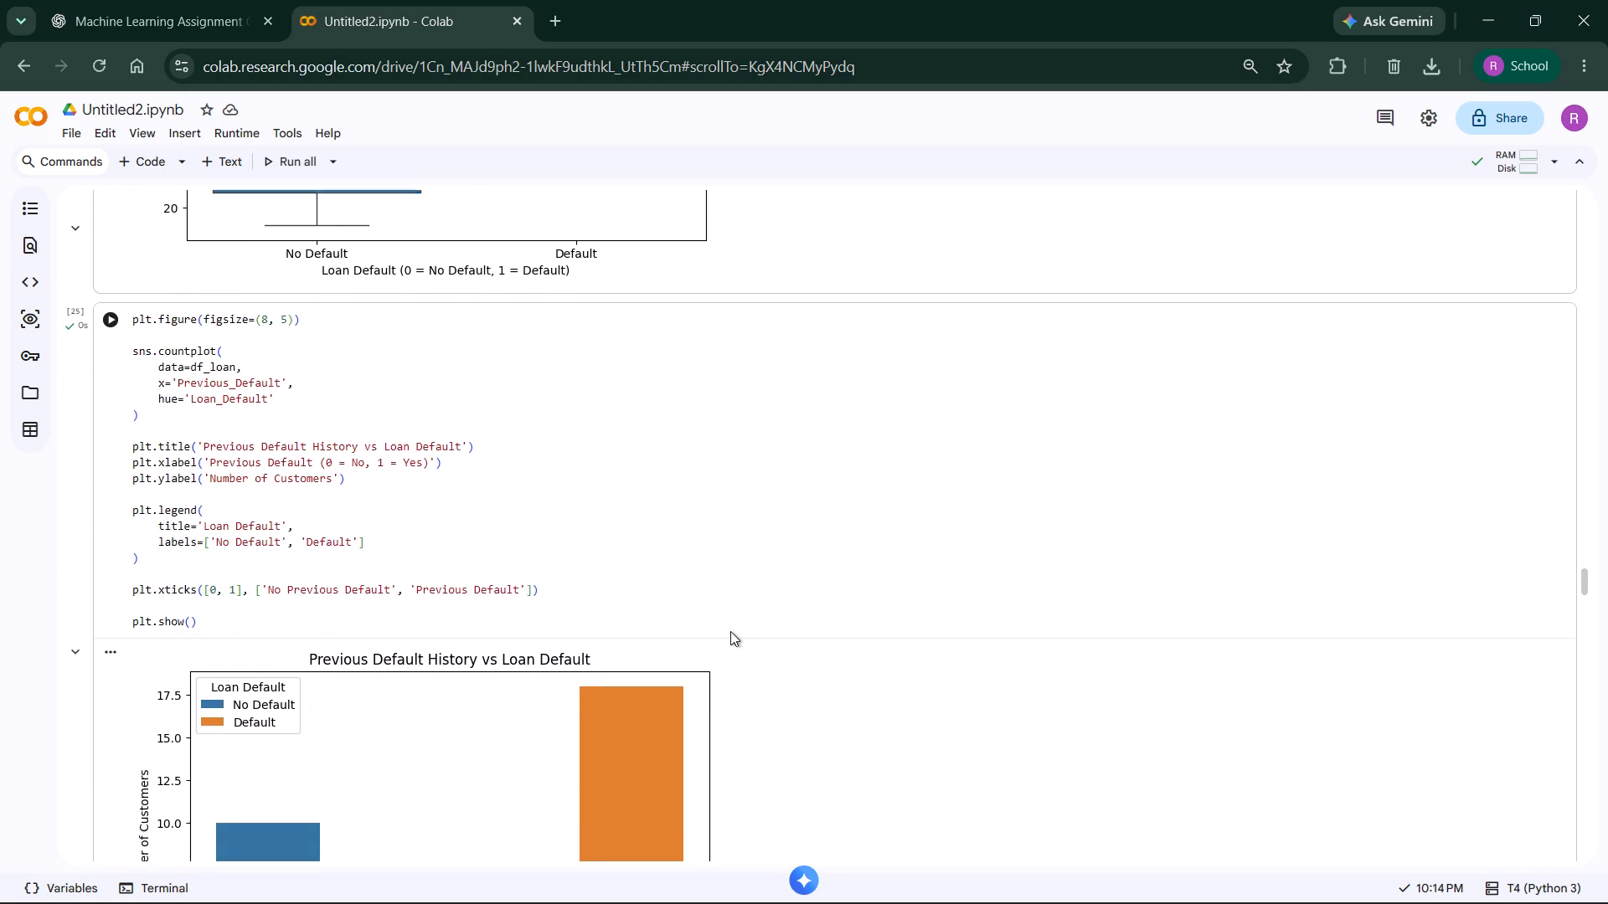
scroll(730, 631, down, 3)
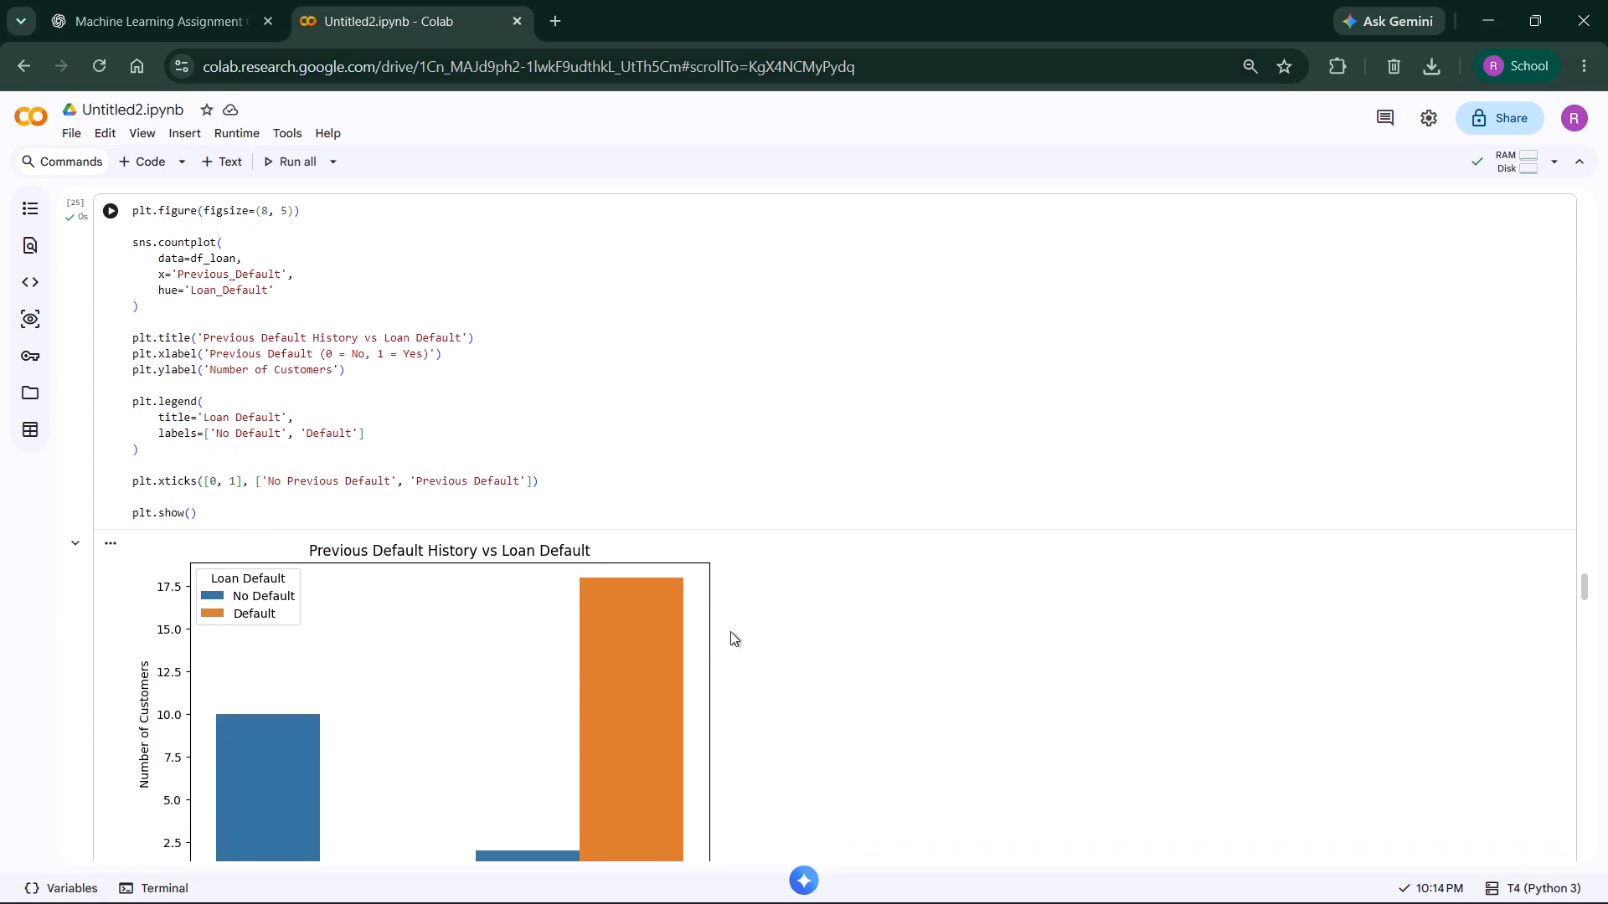
key(ctrl+minus)
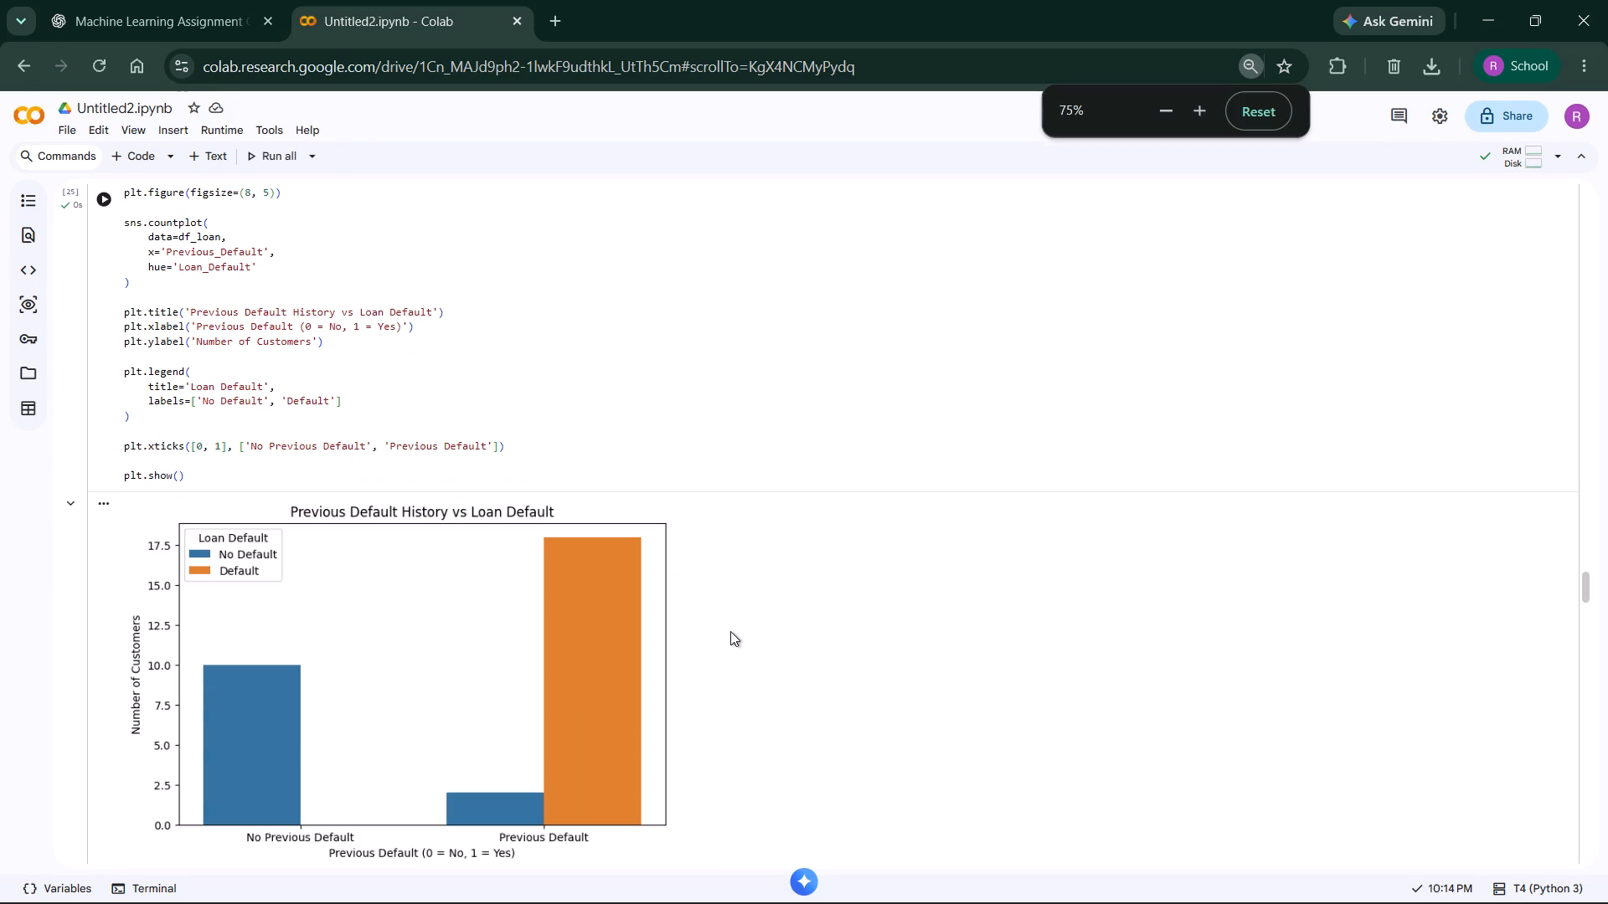
key(ctrl+minus)
key(ctrl+plus)
key(Print)
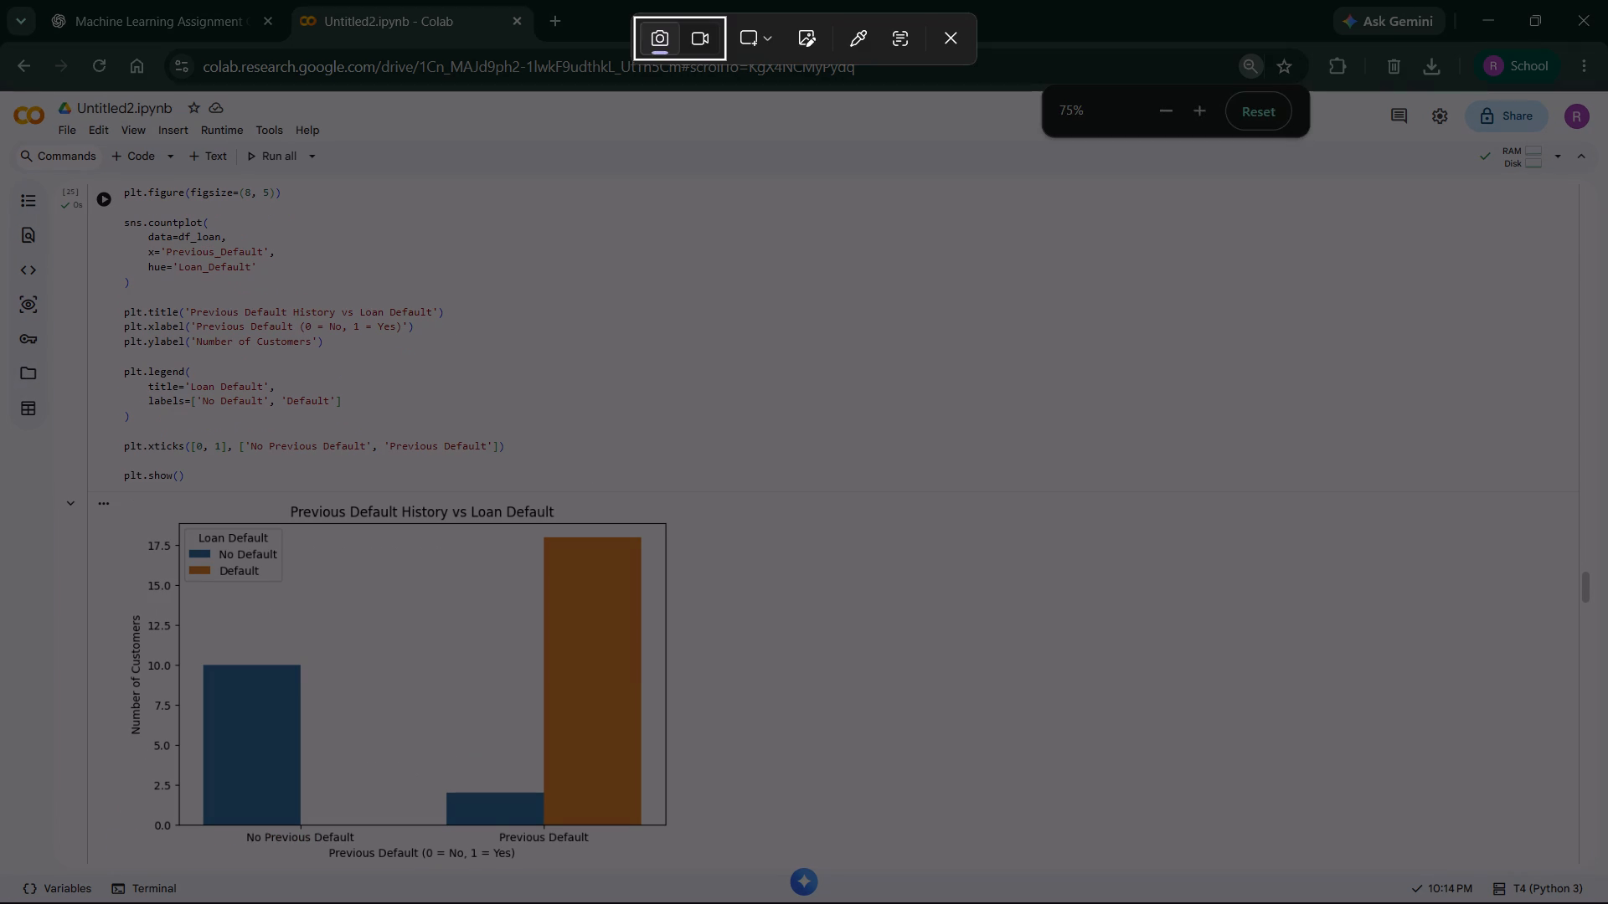
drag(54, 179, 684, 895)
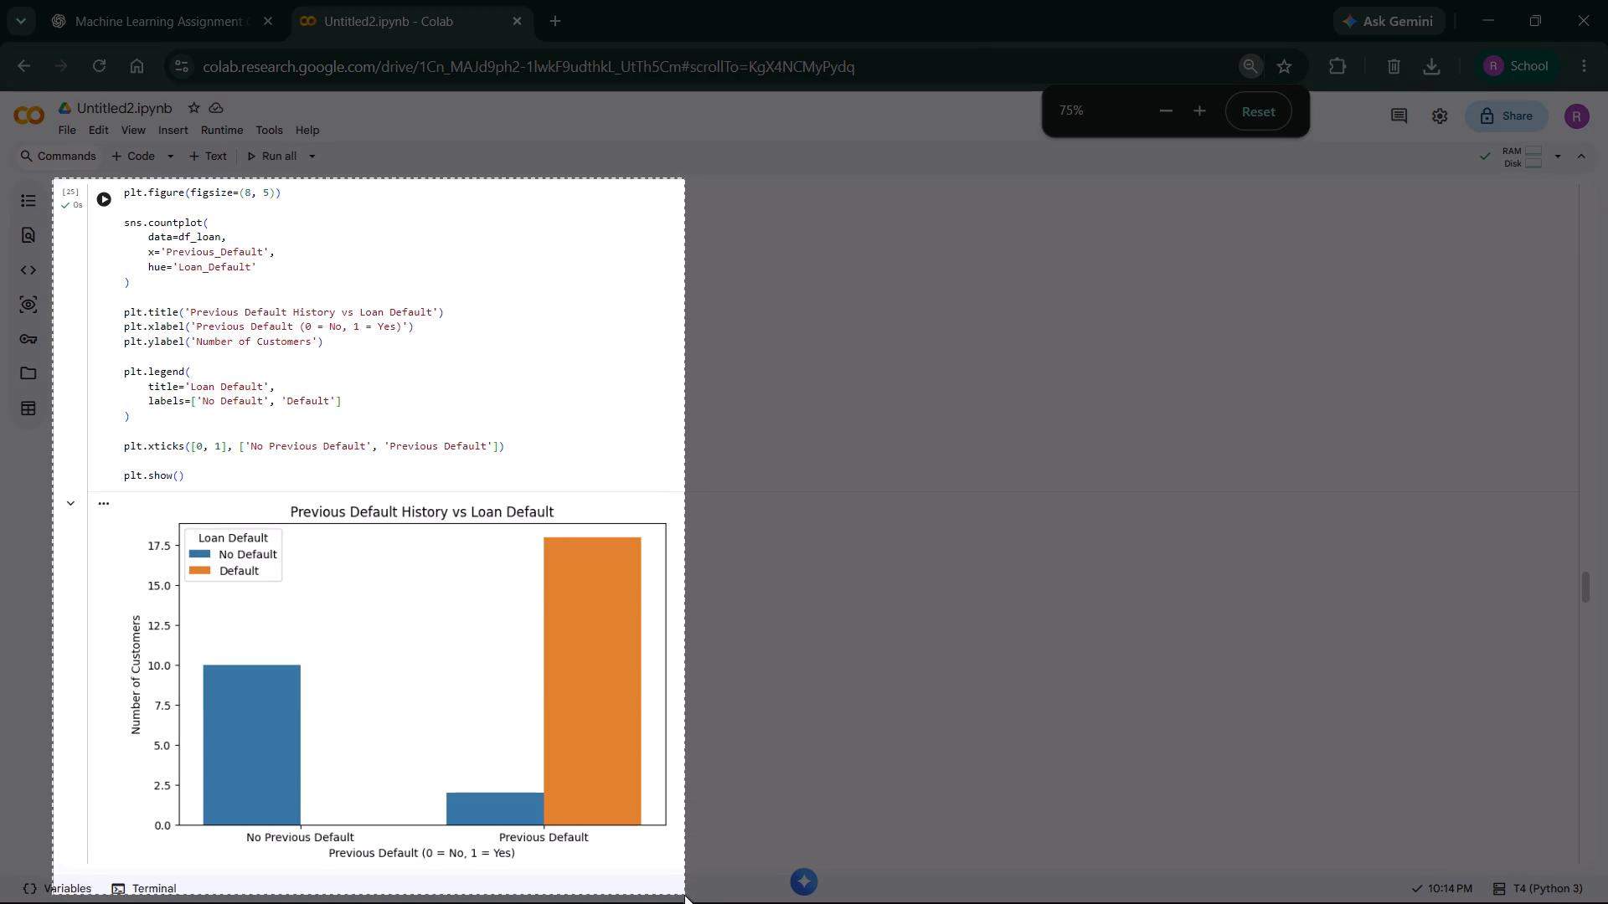
drag(684, 895, 685, 869)
key(alt+Tab)
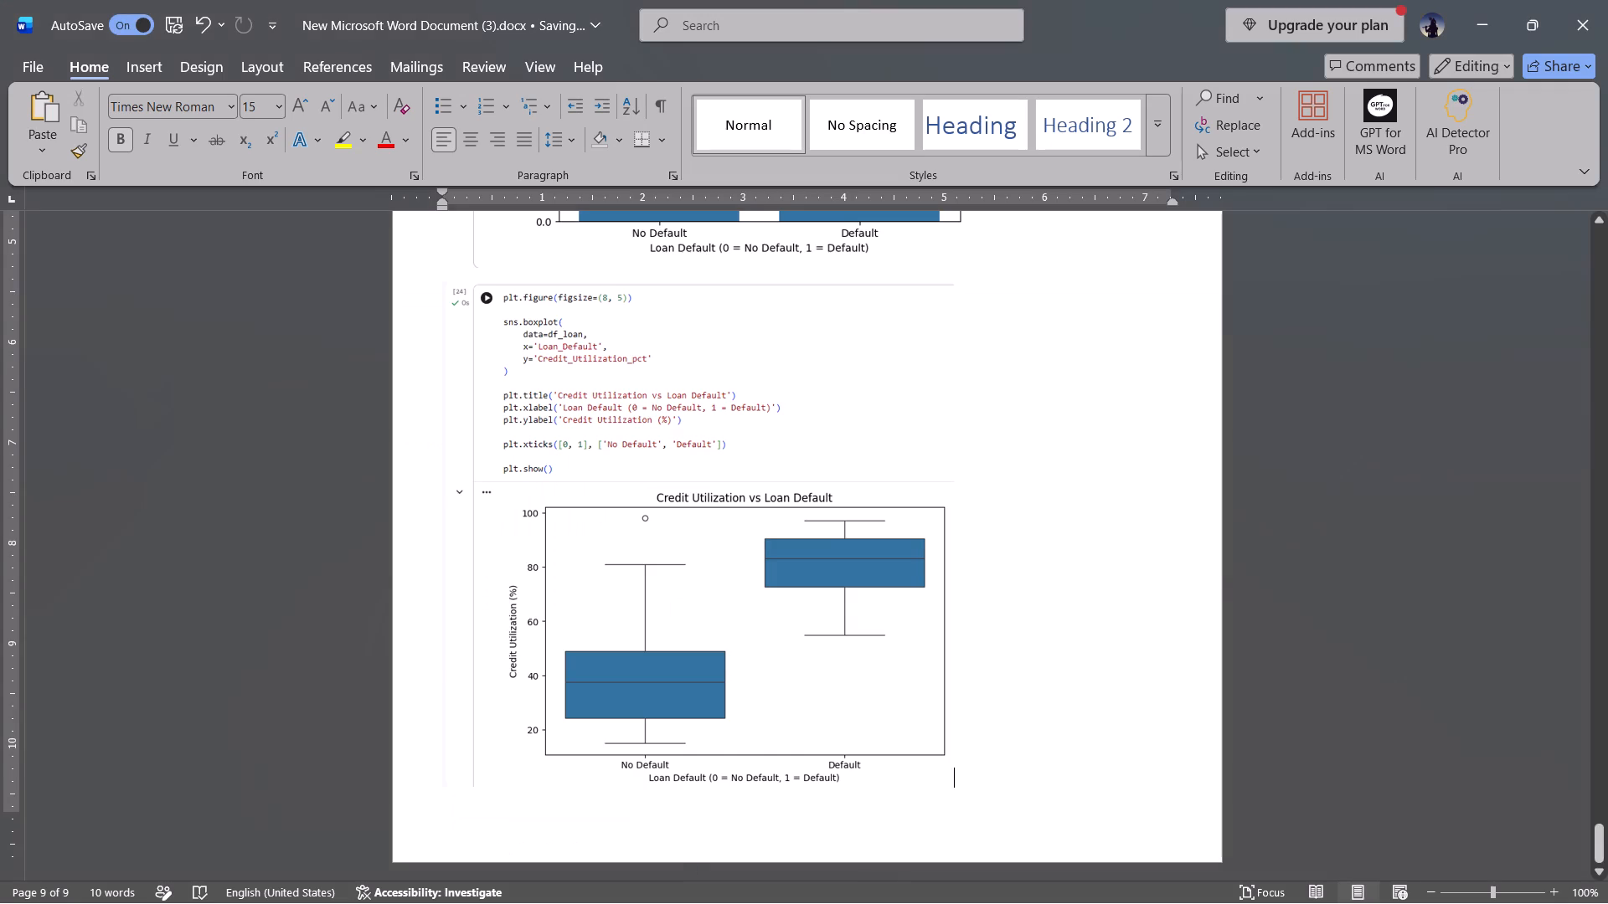
key(ctrl+v)
Shrink the Previous Default History screenshot proportionally to about 5.4 inches wide and start a new line after it.
click(781, 754)
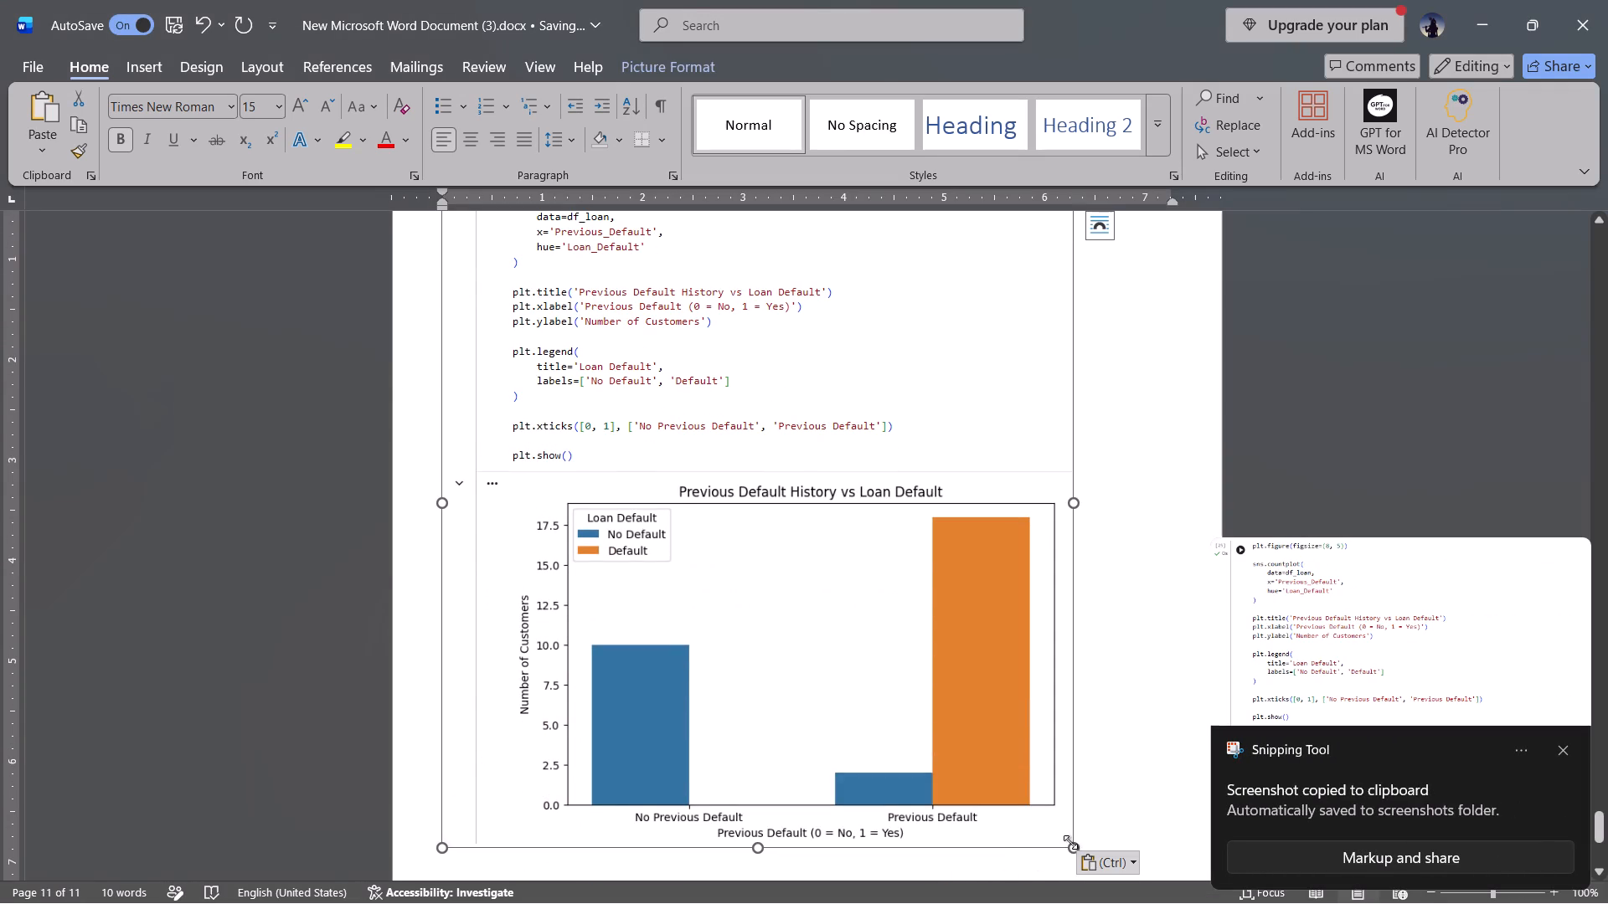
drag(1078, 845, 977, 752)
click(1061, 742)
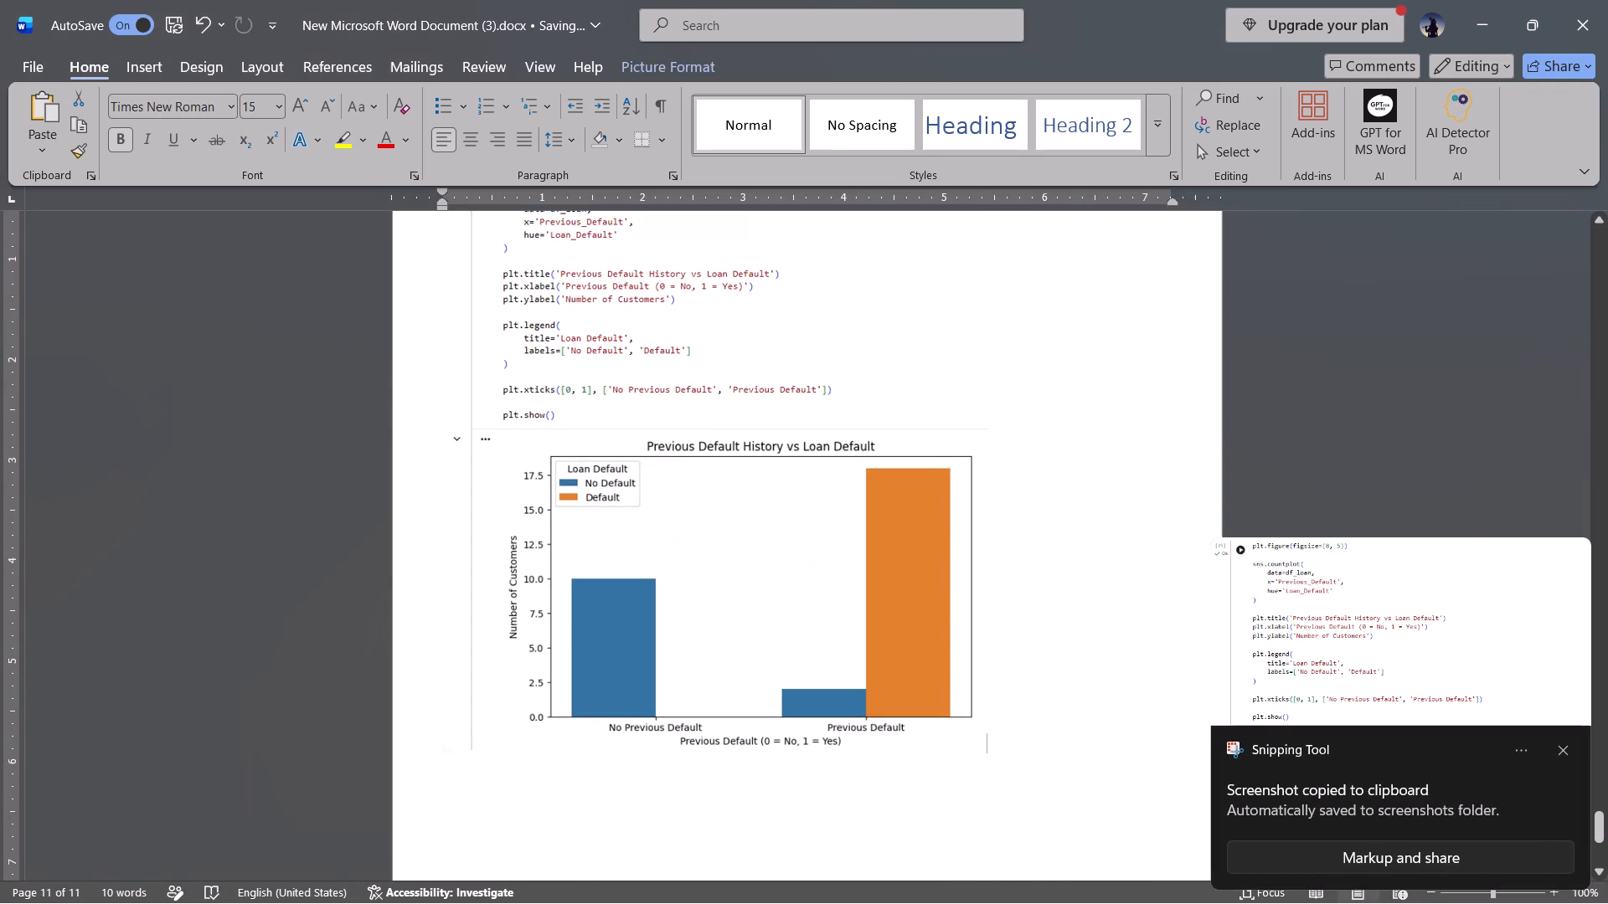
key(Return)
Capture the default_rate groupby cell with its output in Colab, paste it below the Previous Default History screenshot in Word, and start a new line.
key(alt+Tab)
scroll(590, 555, down, 2)
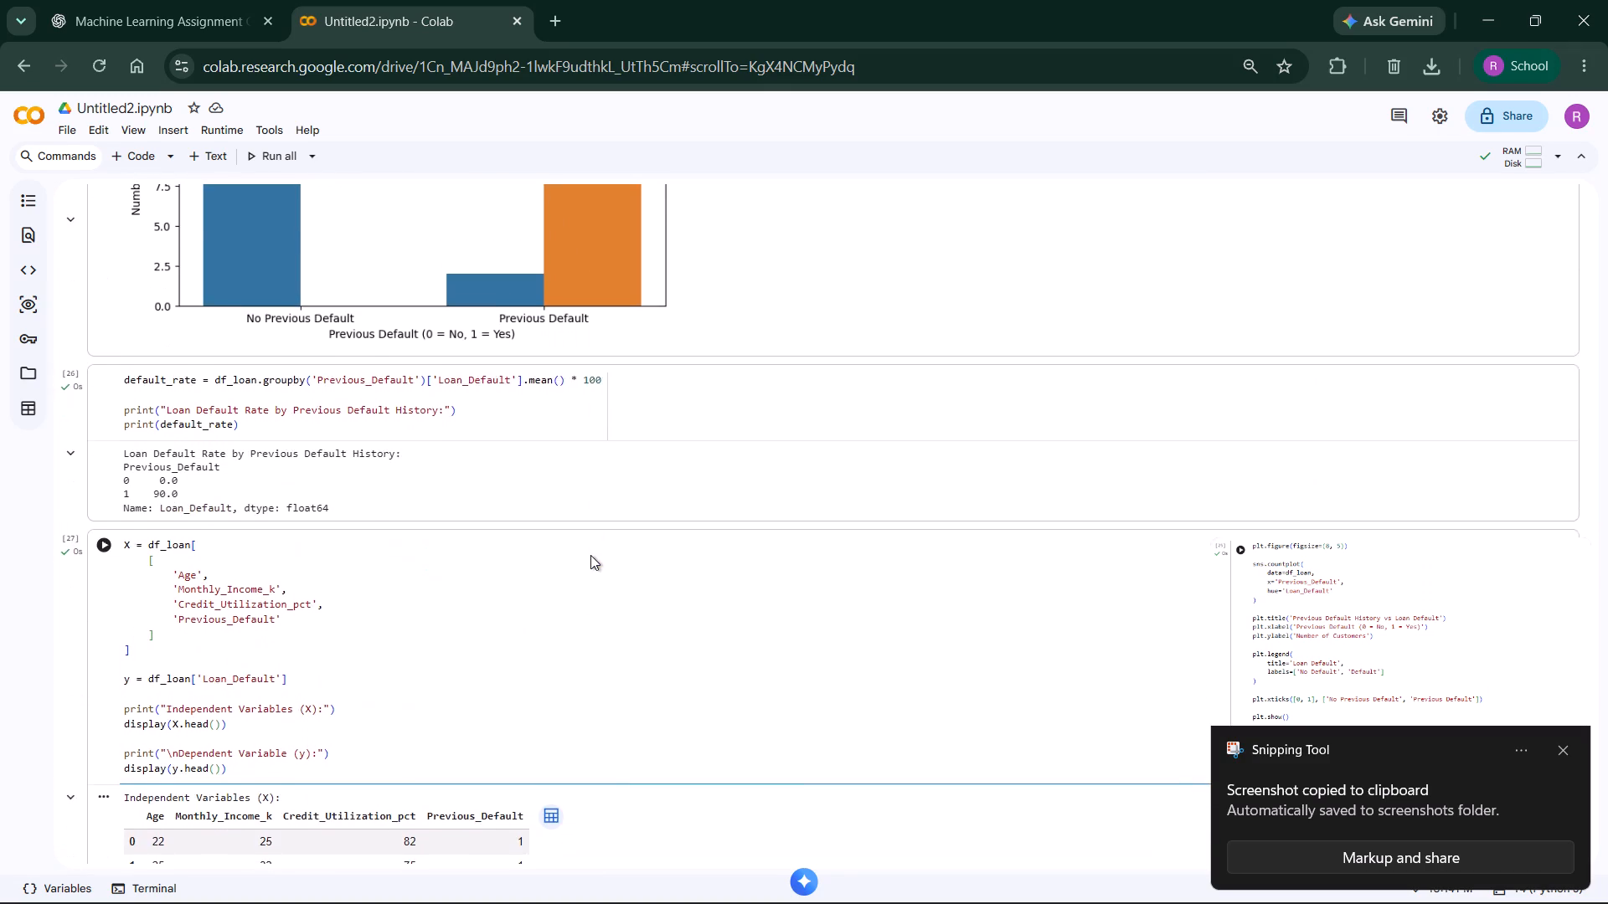
scroll(590, 555, down, 2)
key(ctrl+plus)
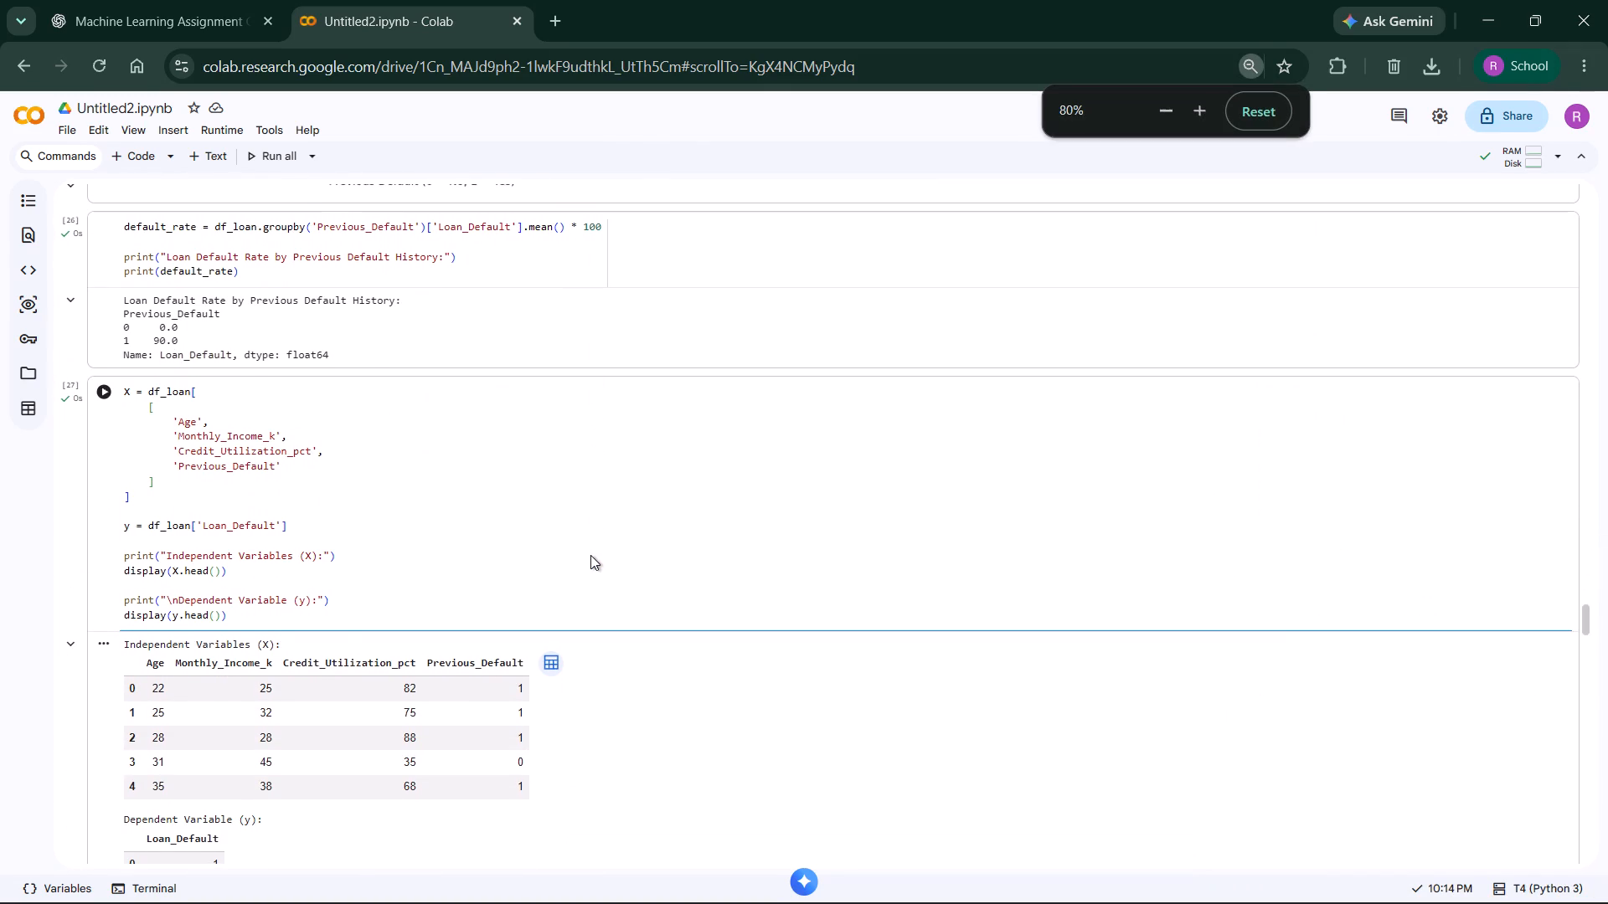
key(ctrl+plus)
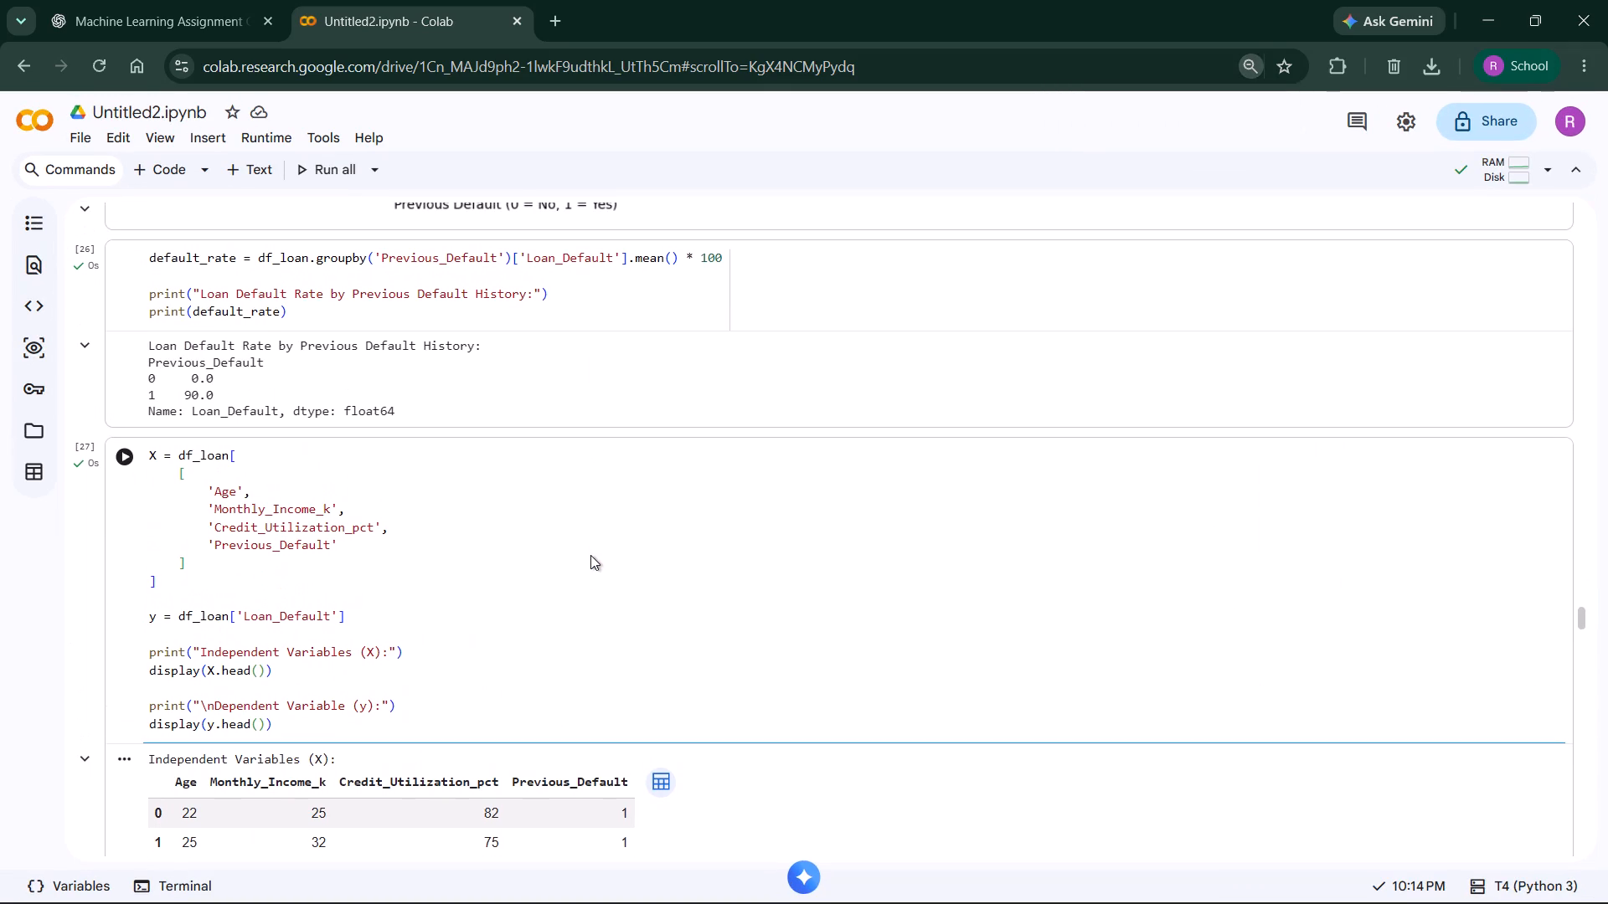
key(Print)
drag(70, 234, 436, 418)
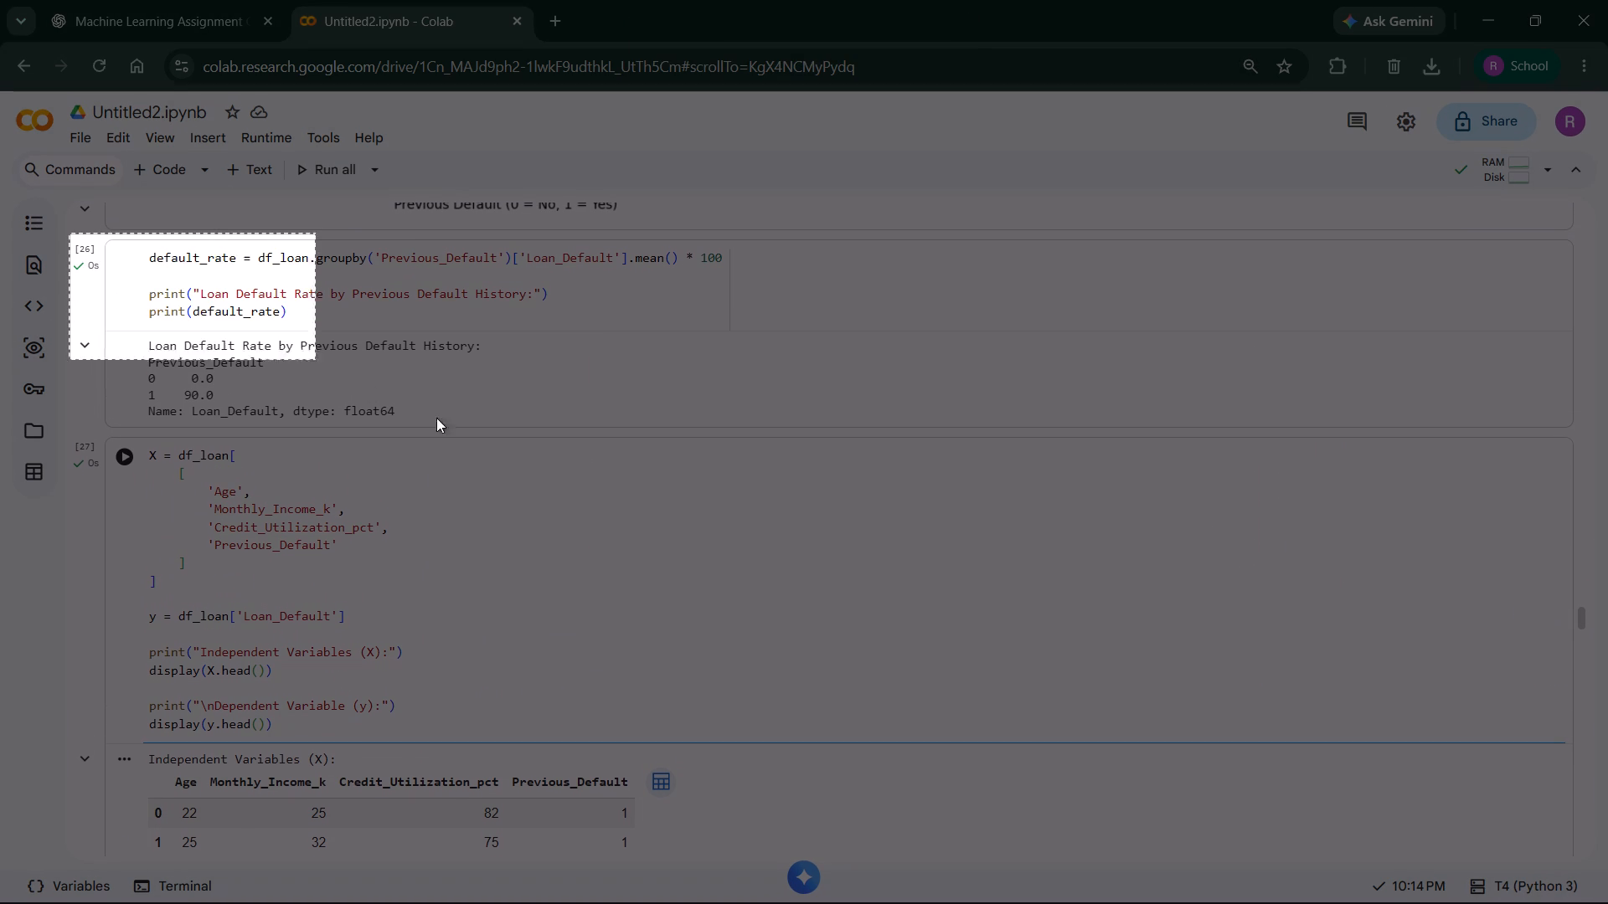
drag(436, 418, 749, 436)
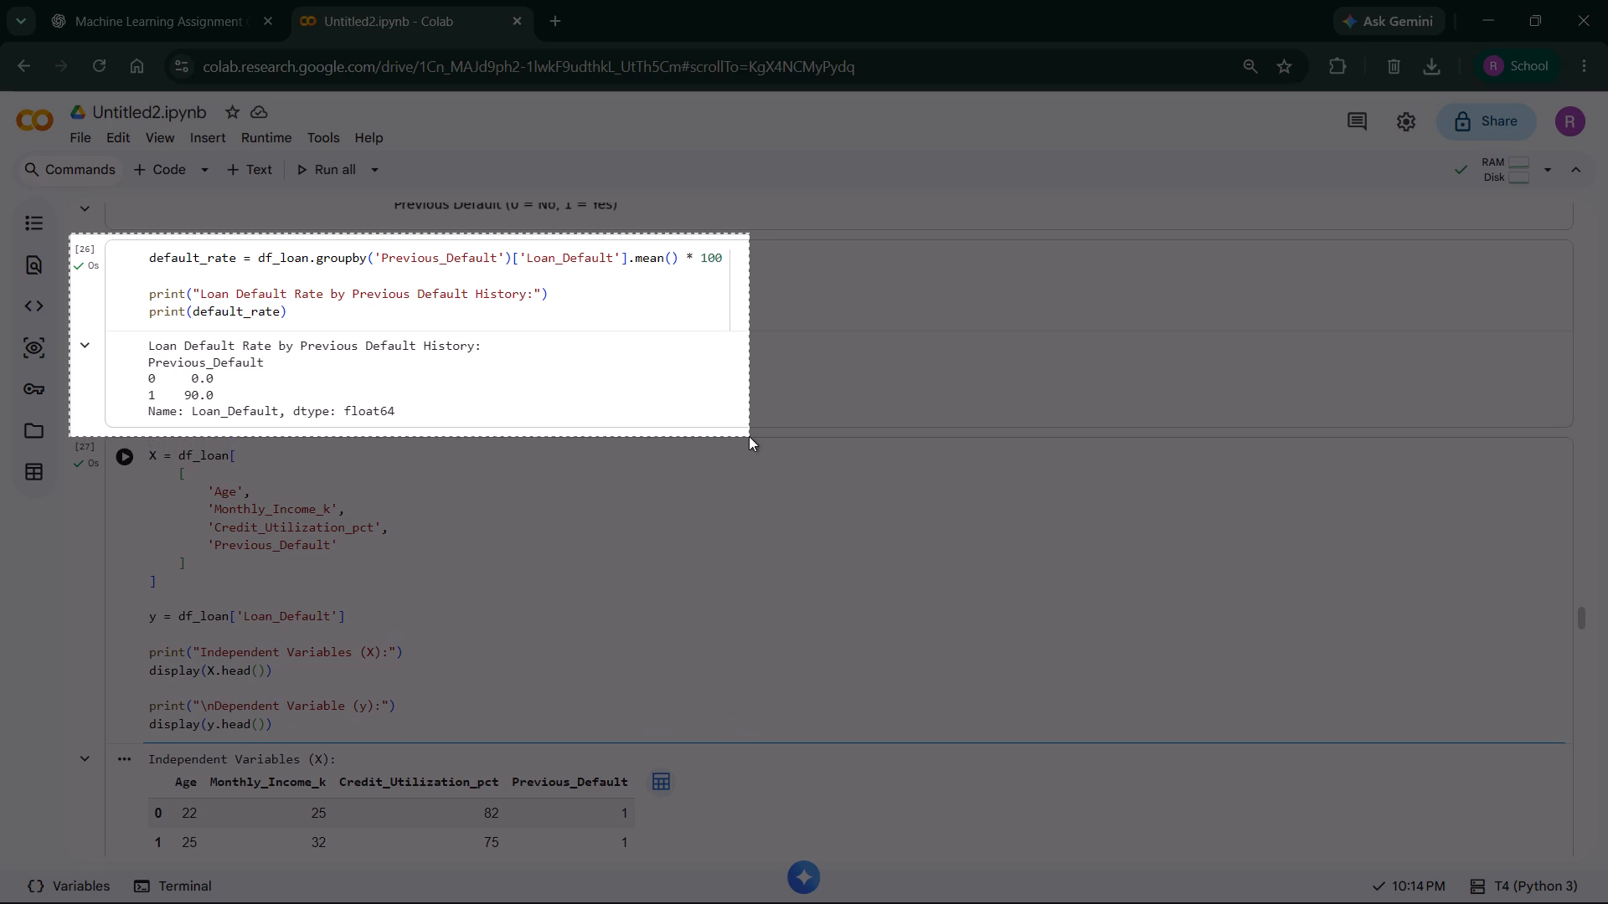
drag(749, 436, 749, 435)
key(alt+Tab)
key(ctrl+v)
key(Return)
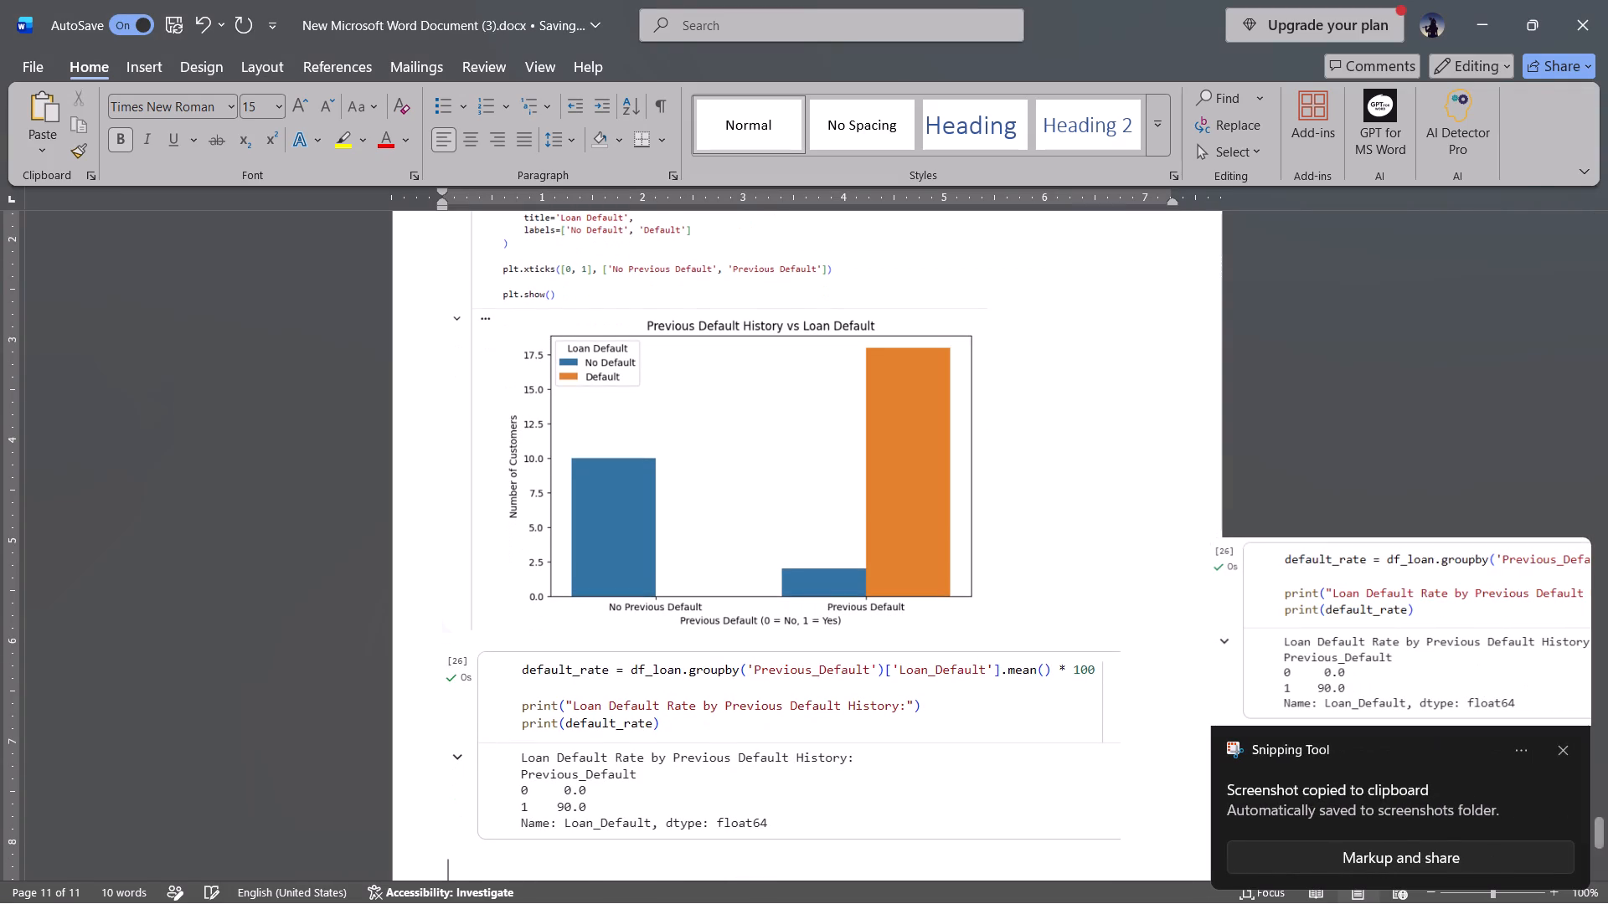
Capture the cell defining X and y with its Independent and Dependent Variable tables in Colab, and paste it after the default_rate screenshot in Word.
key(alt+Tab)
scroll(493, 473, down, 1)
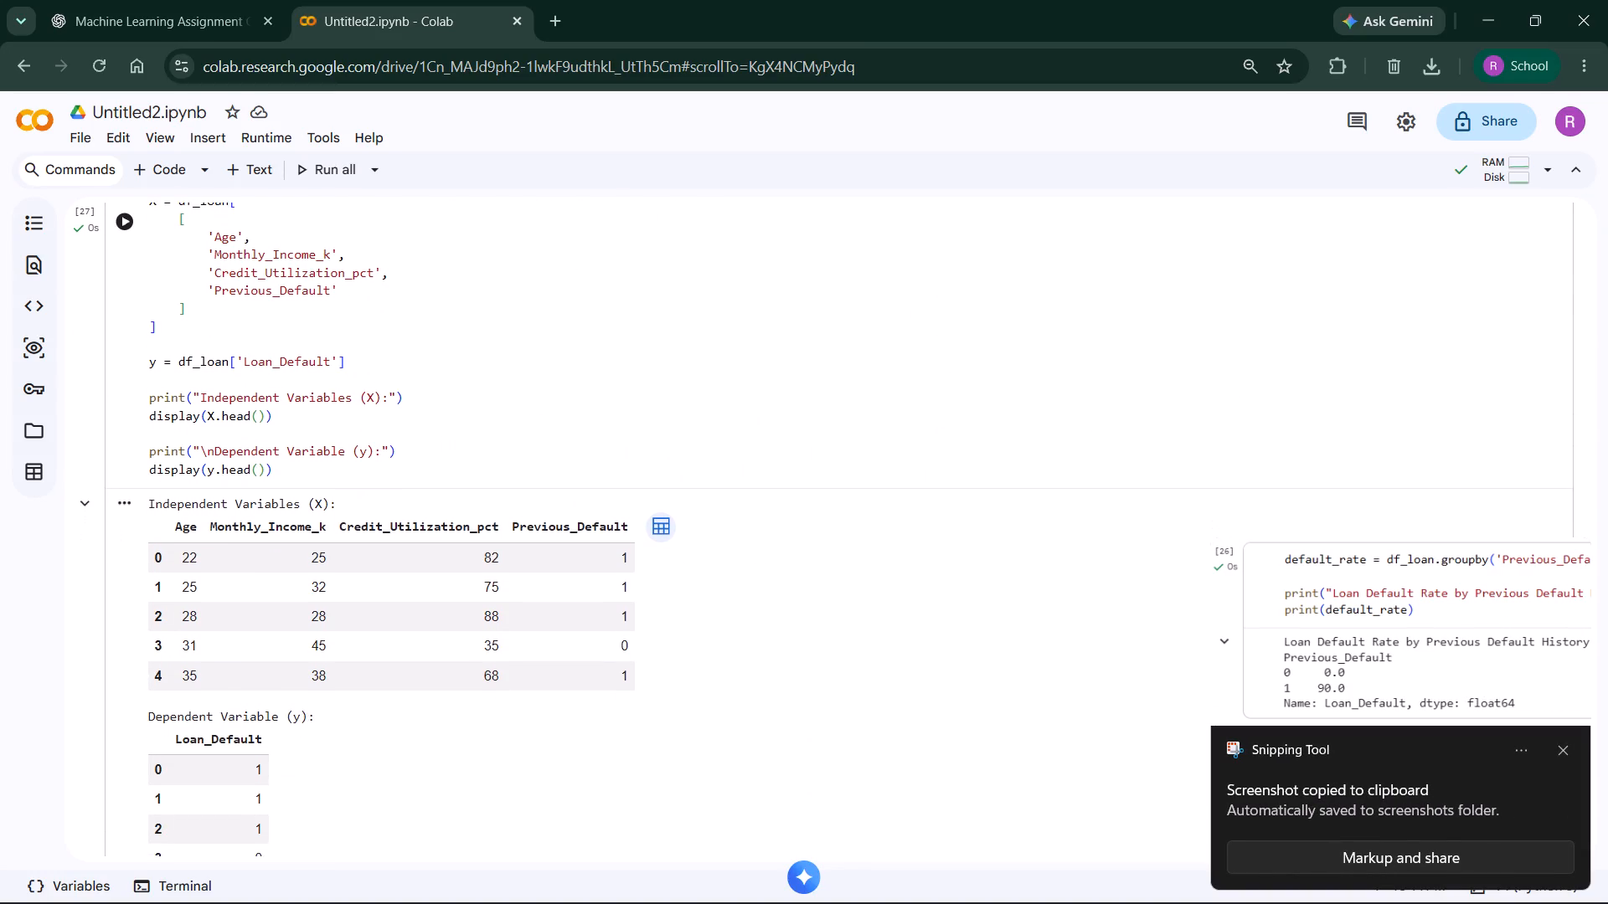
scroll(493, 473, down, 2)
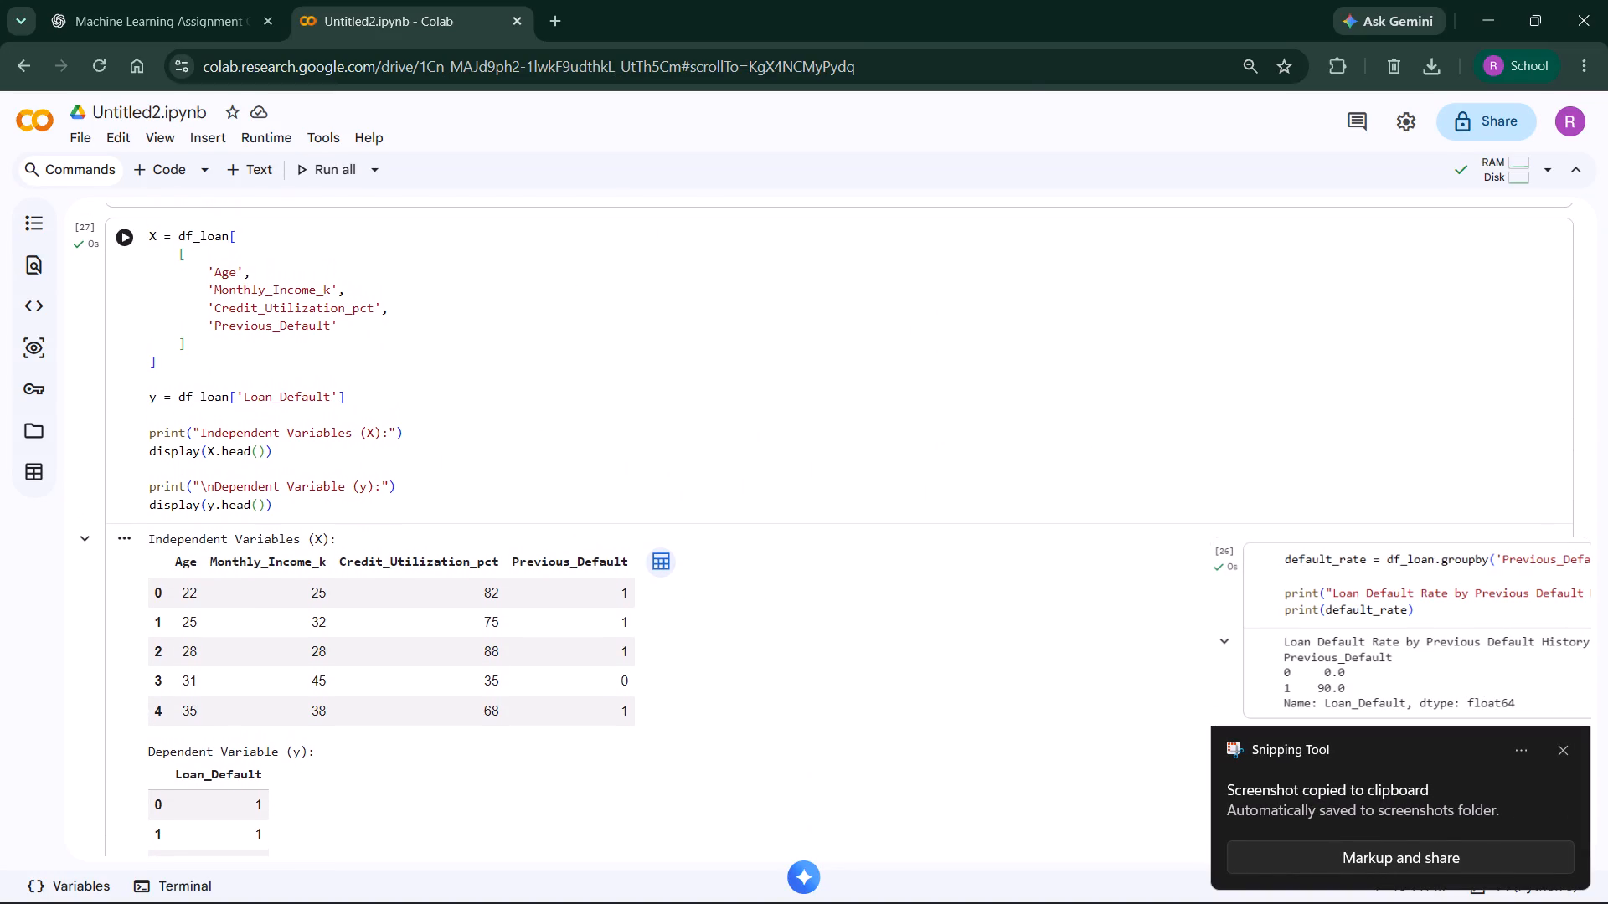
key(ctrl+minus)
key(ctrl+minus)
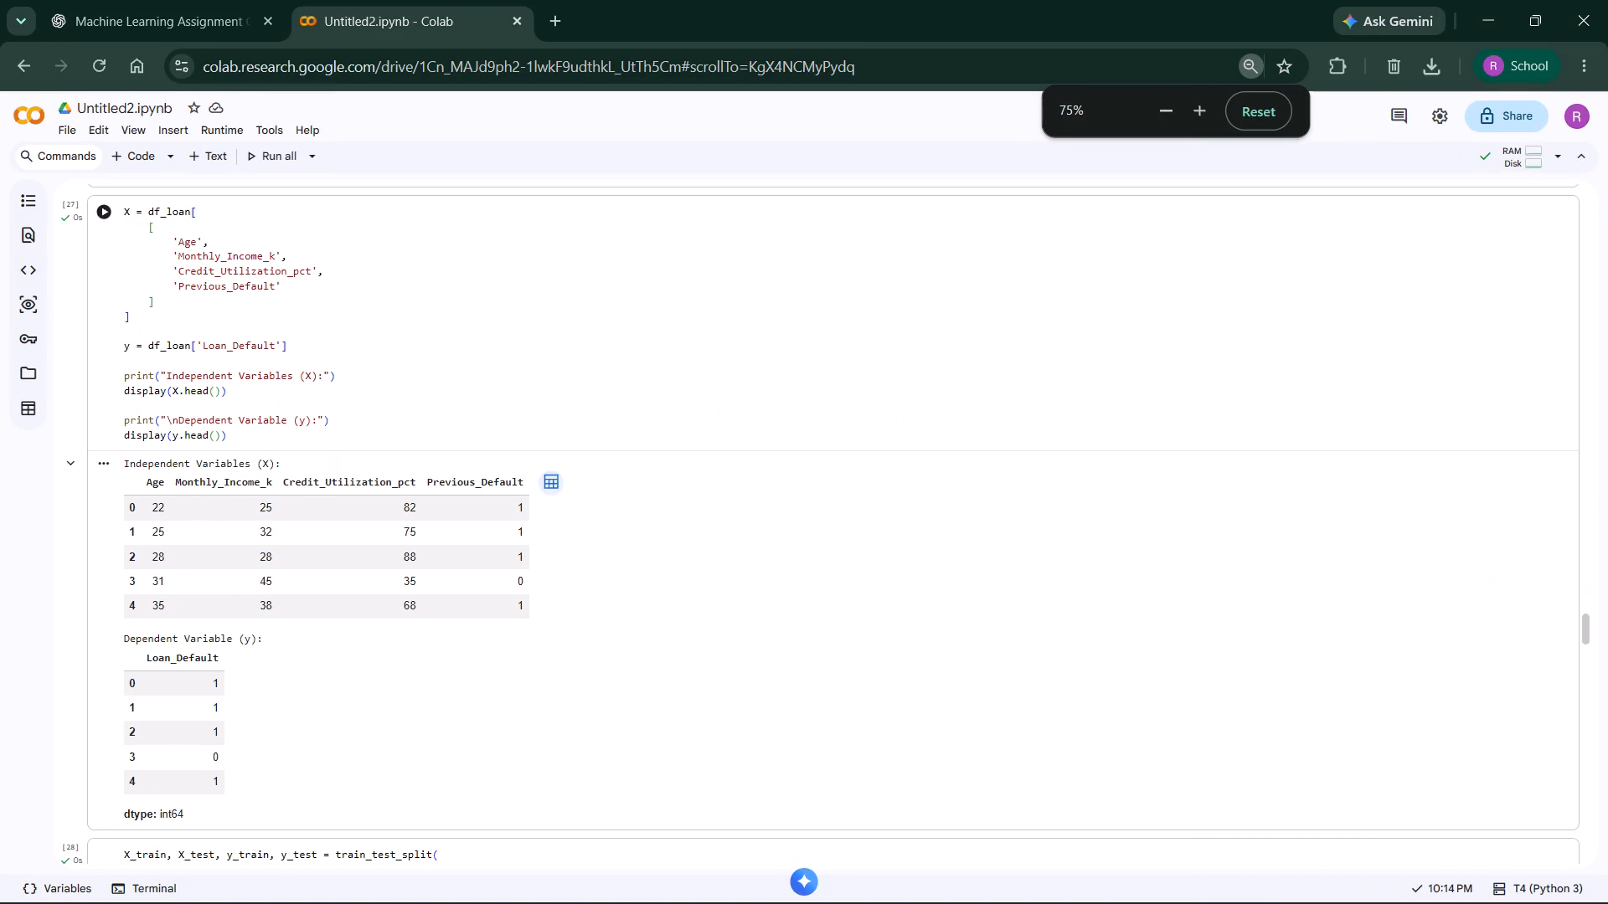
key(Print)
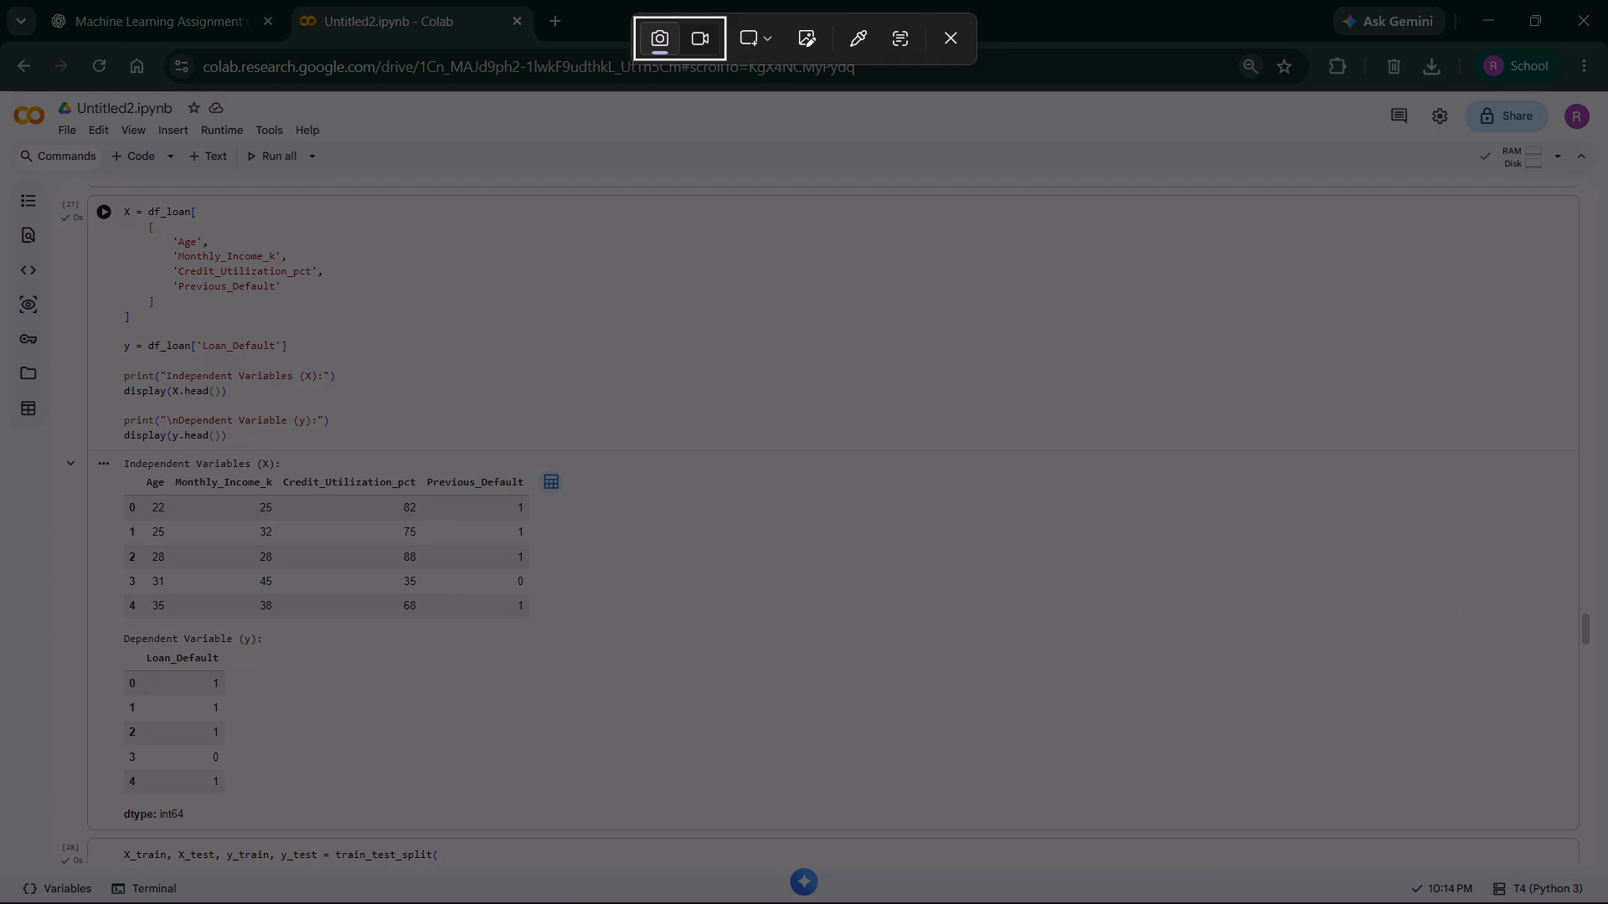
drag(55, 198, 568, 825)
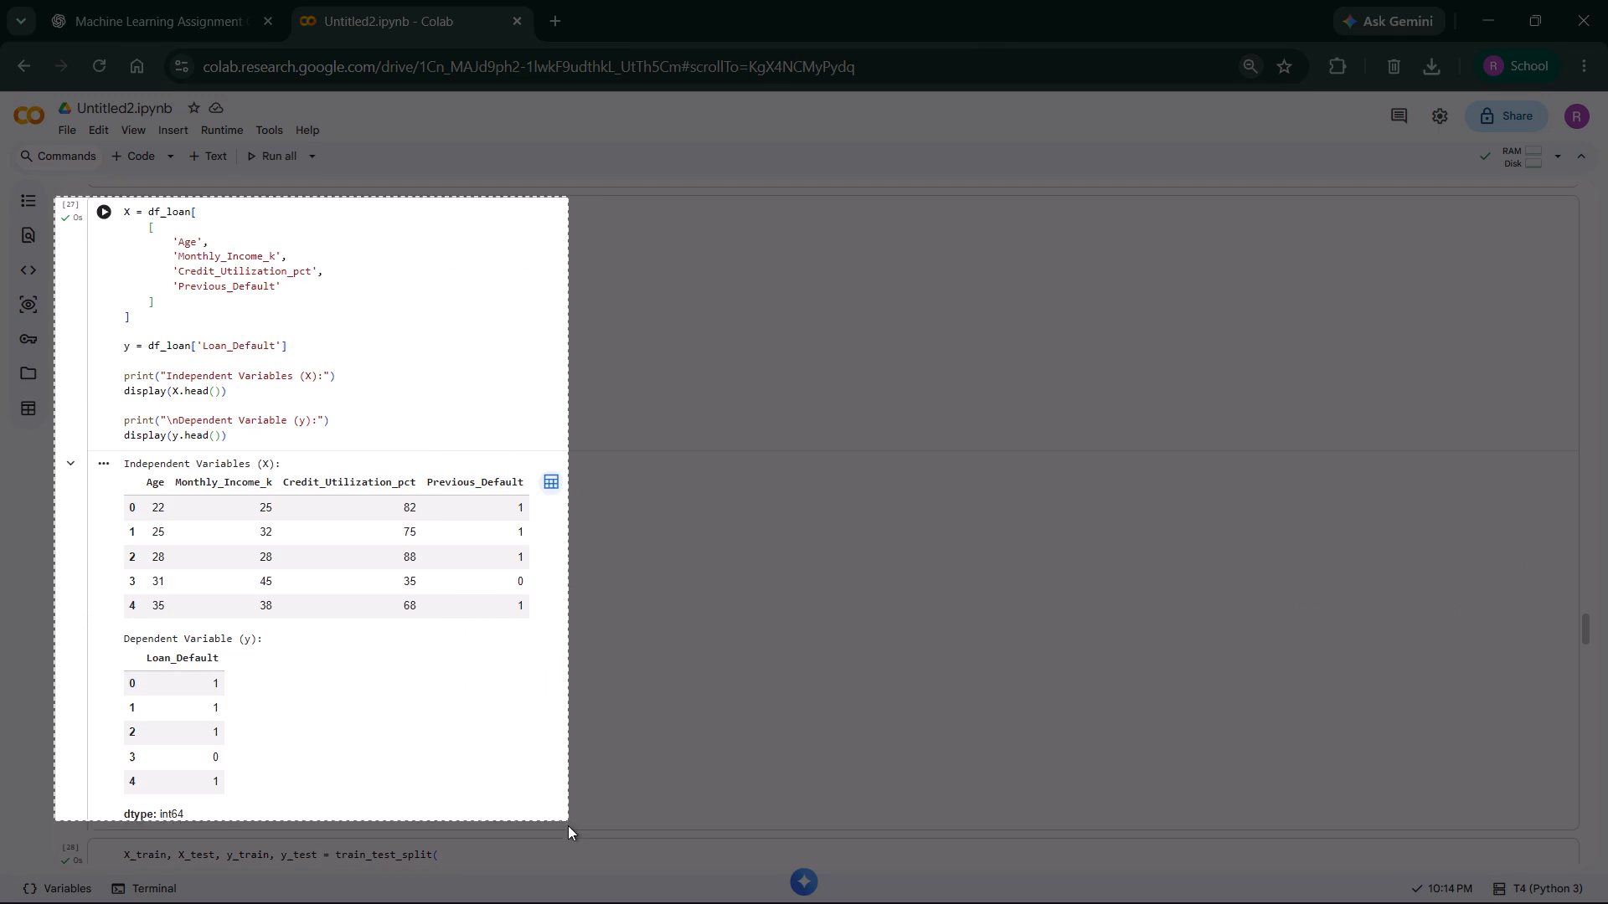
drag(568, 825, 580, 832)
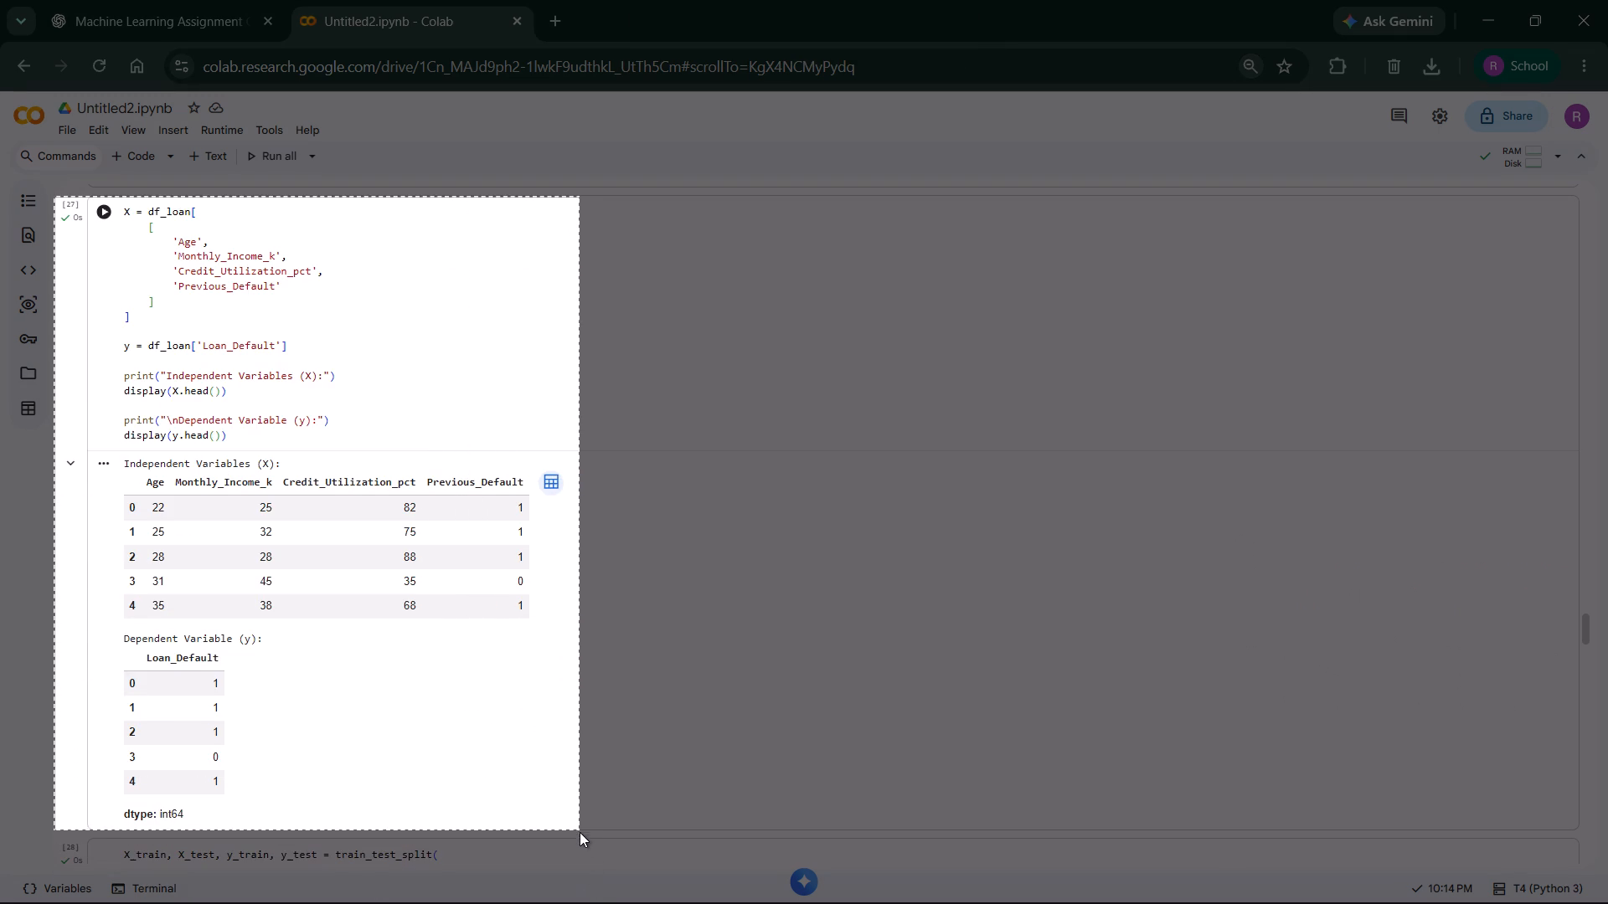
drag(580, 832, 583, 835)
key(alt+Tab)
key(ctrl+v)
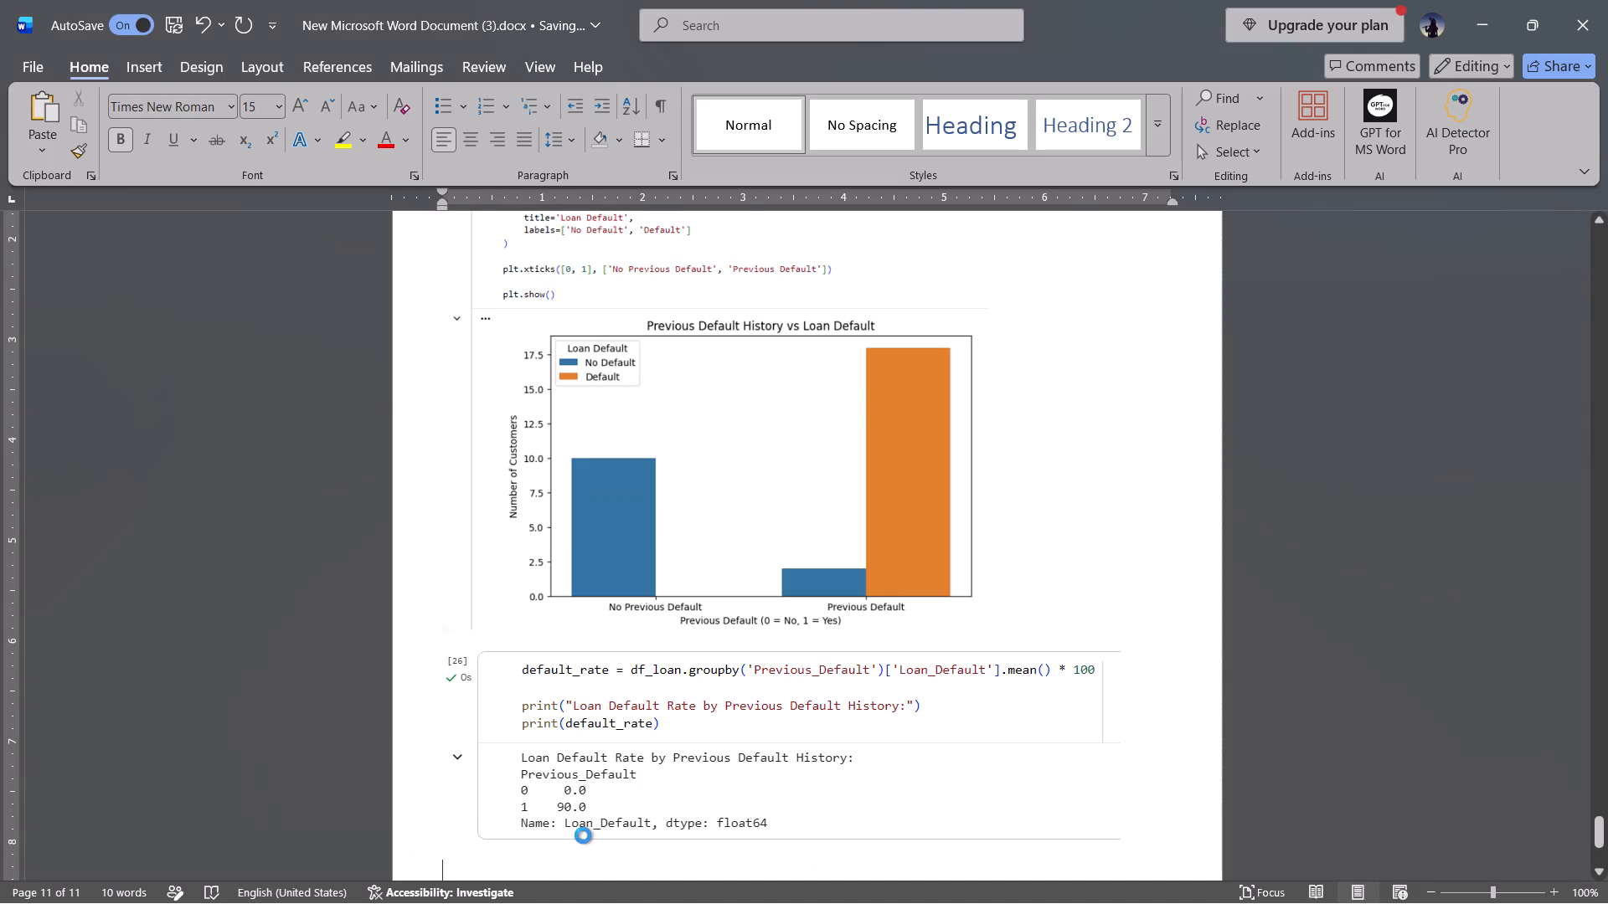
Capture the train_test_split cell with its class distribution output in Colab and paste it after the independent and dependent variables screenshot in Word.
key(alt+Tab)
scroll(646, 729, down, 1)
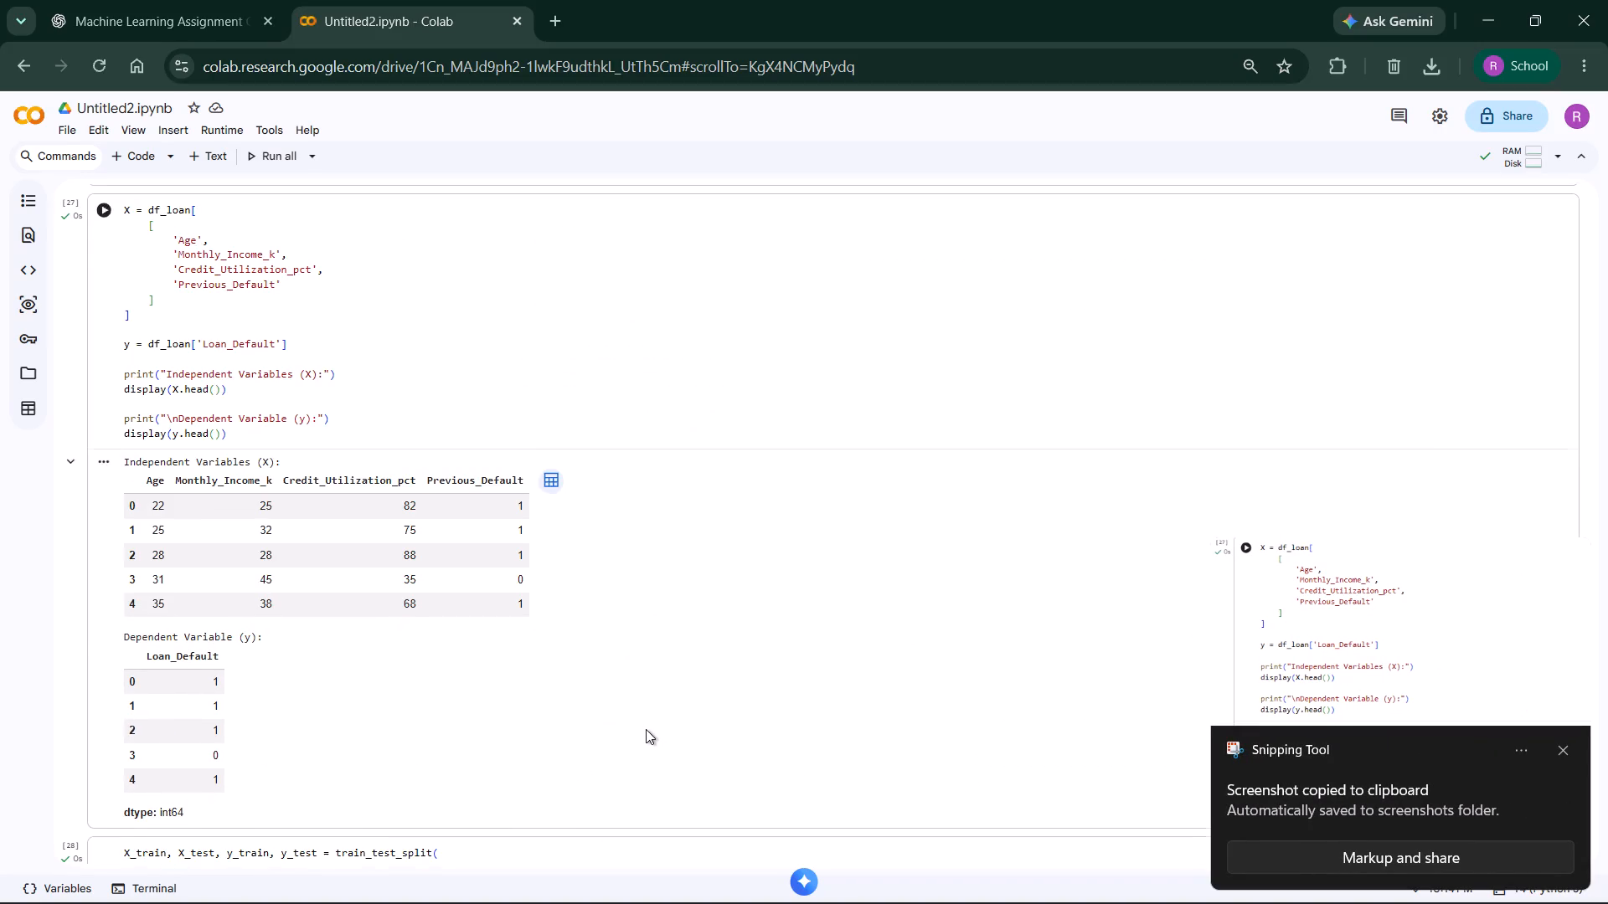
scroll(646, 729, down, 5)
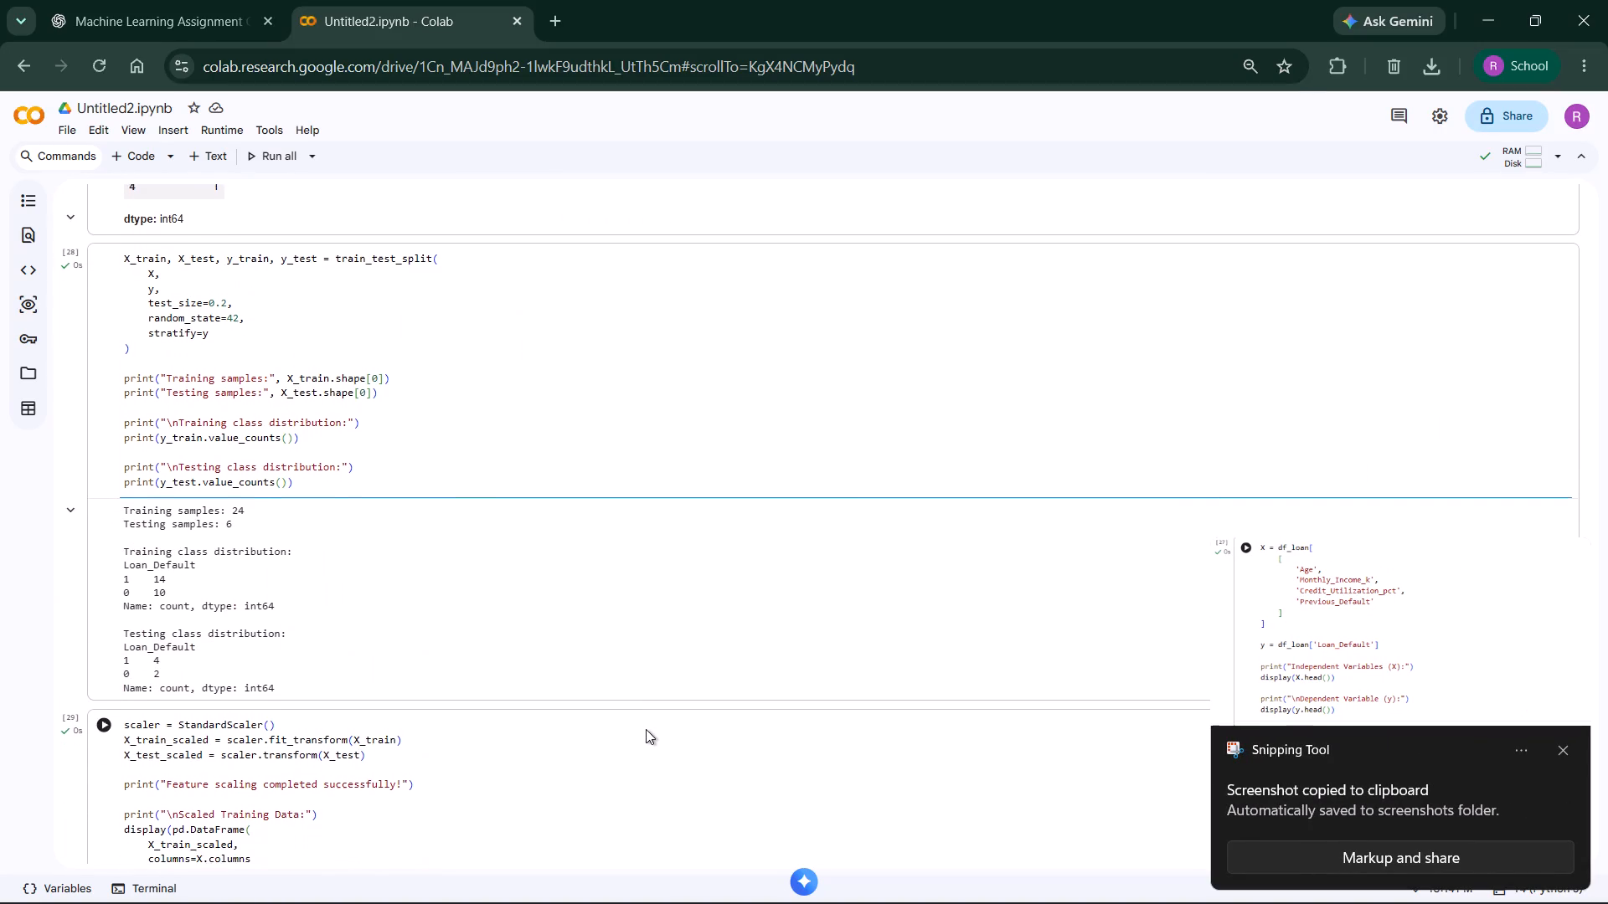
scroll(646, 729, down, 1)
key(Print)
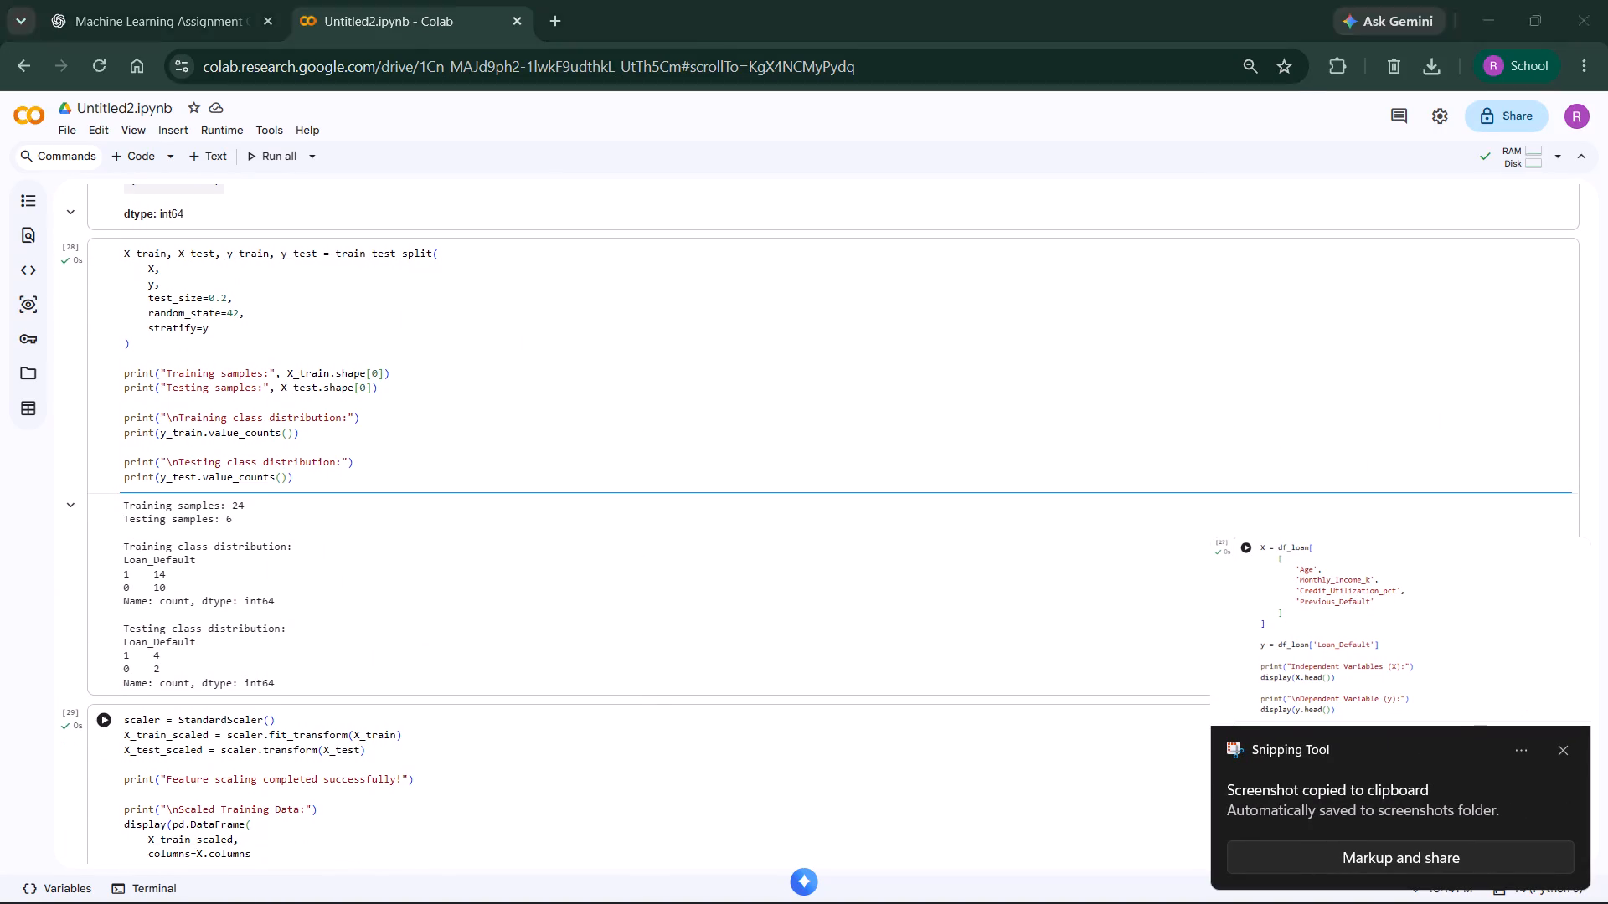
drag(54, 236, 571, 599)
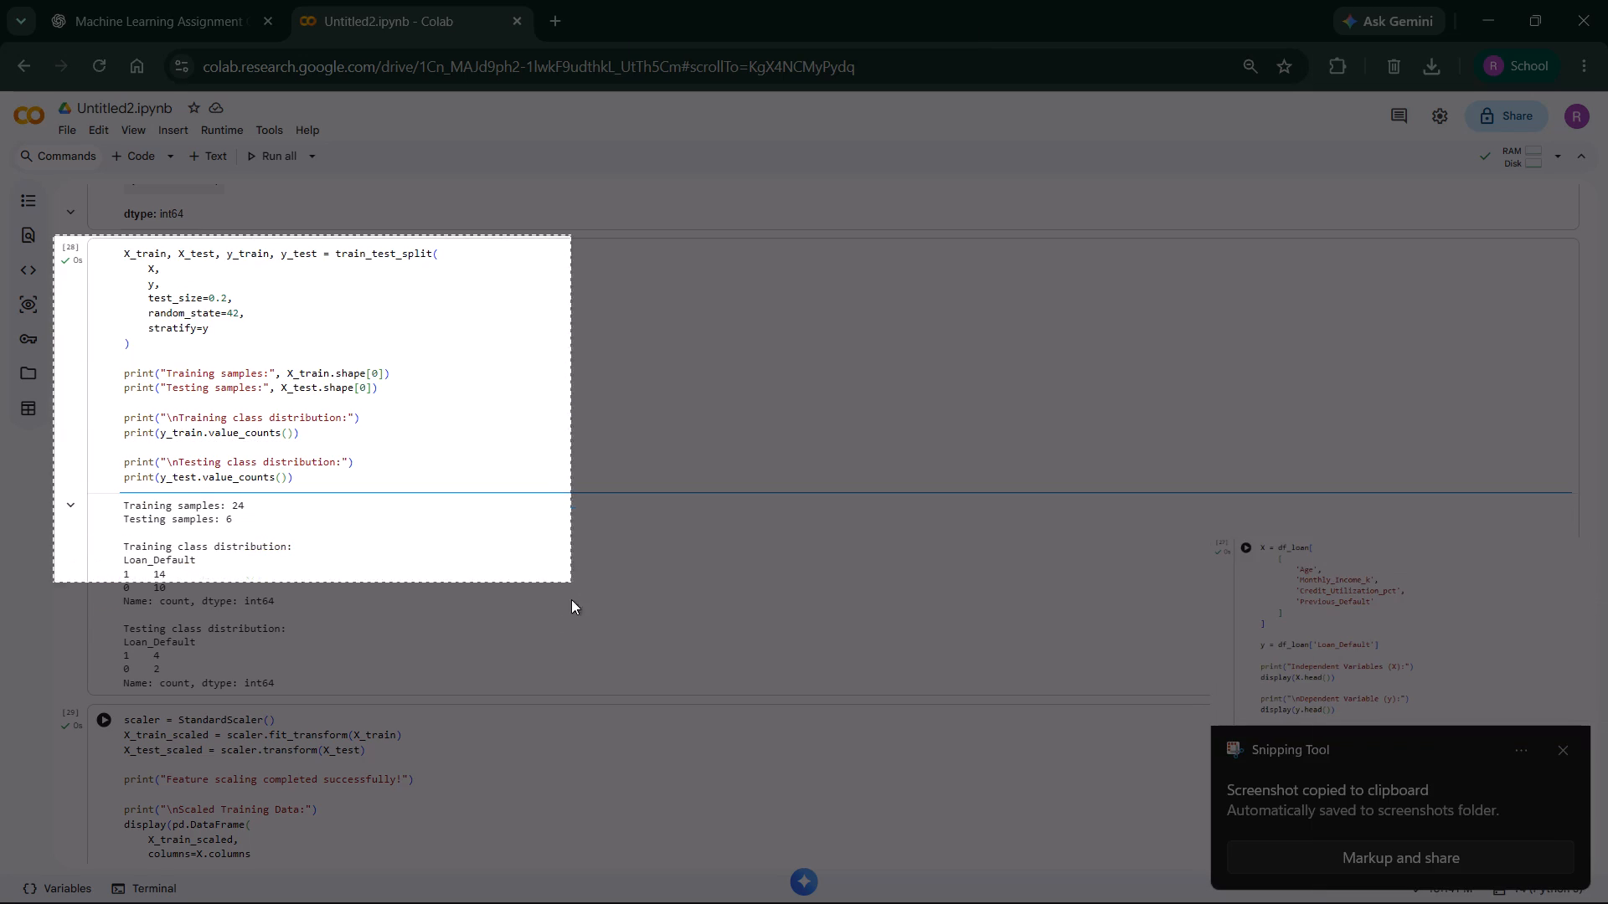
drag(571, 599, 419, 699)
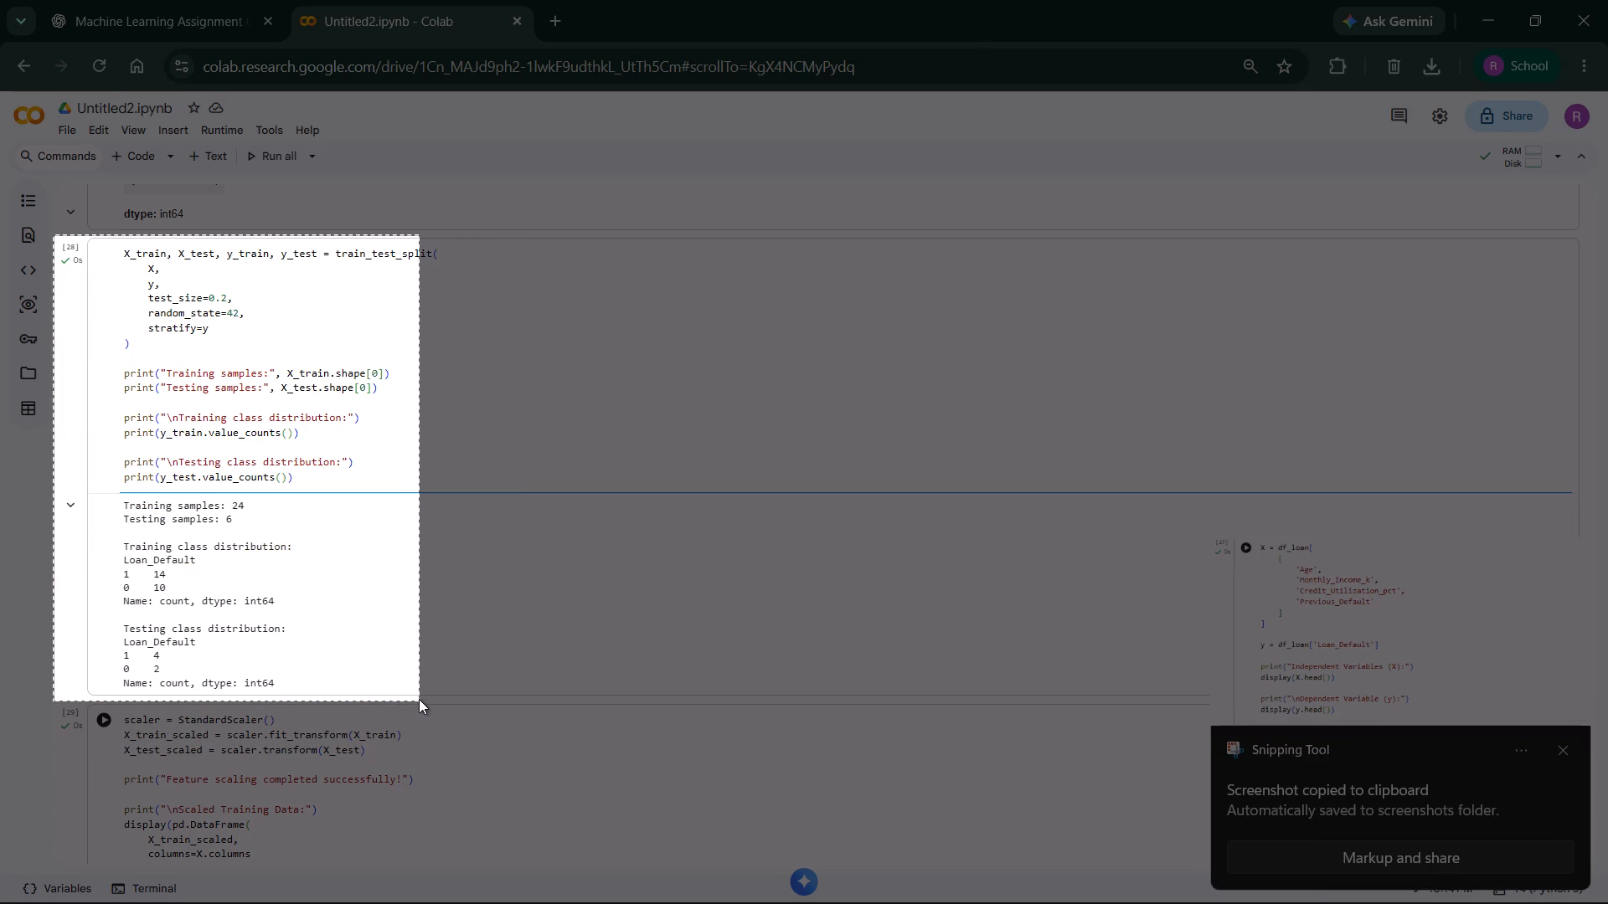
drag(419, 699, 455, 697)
key(alt+Tab)
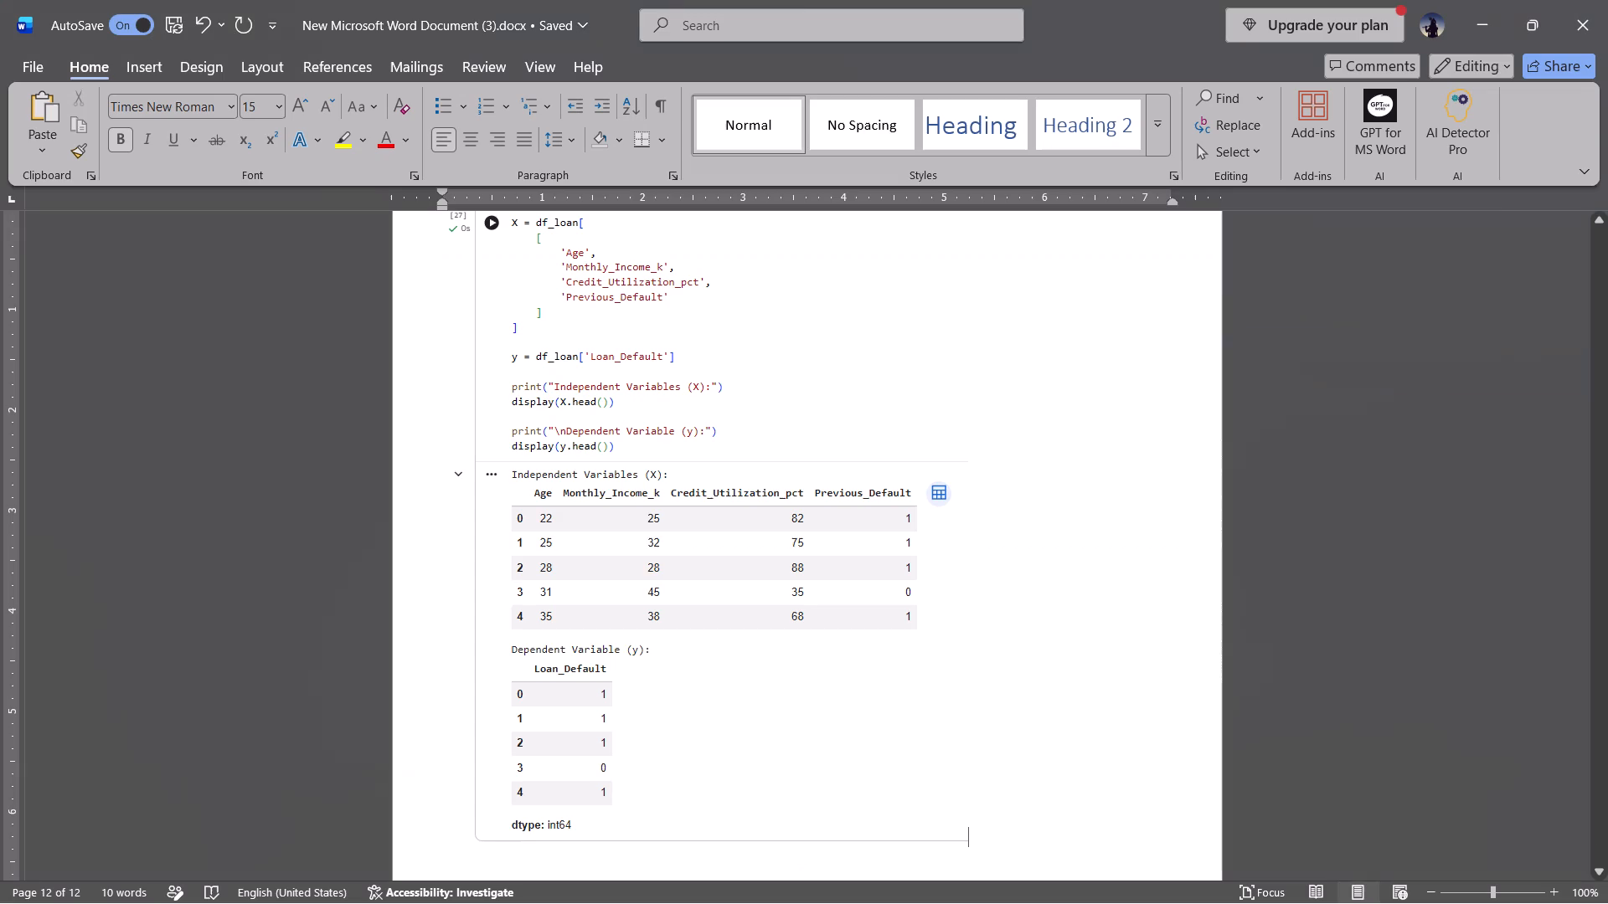
key(ctrl+v)
Capture the StandardScaler cell with its Scaled Training Data table in Colab and paste it after the train_test_split screenshot in Word.
key(alt+Tab)
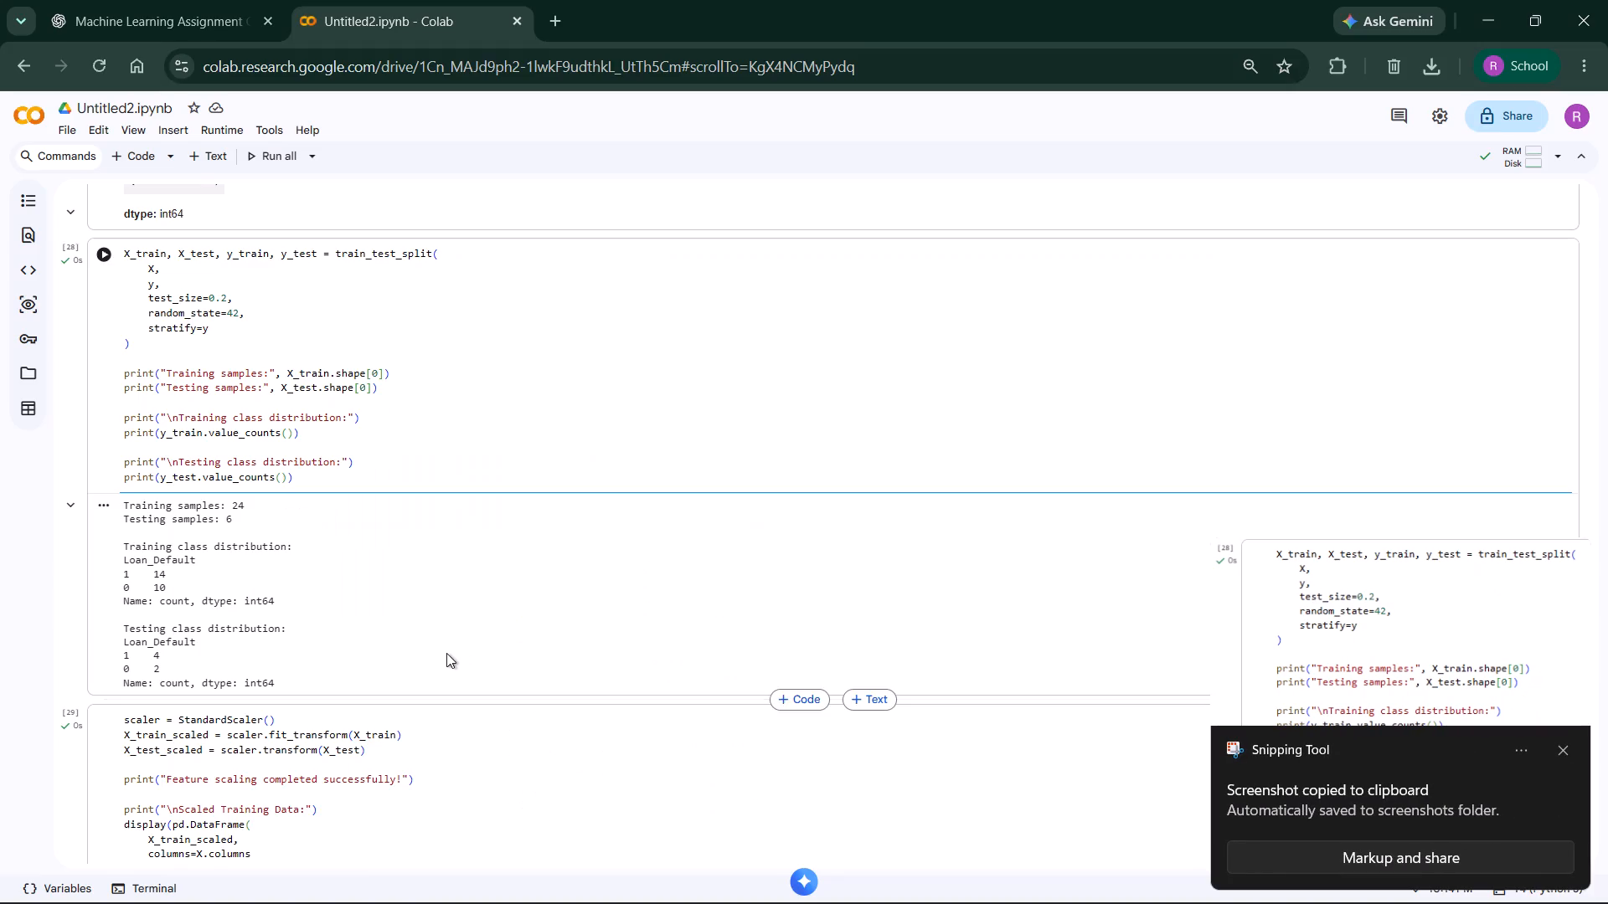
scroll(446, 653, down, 4)
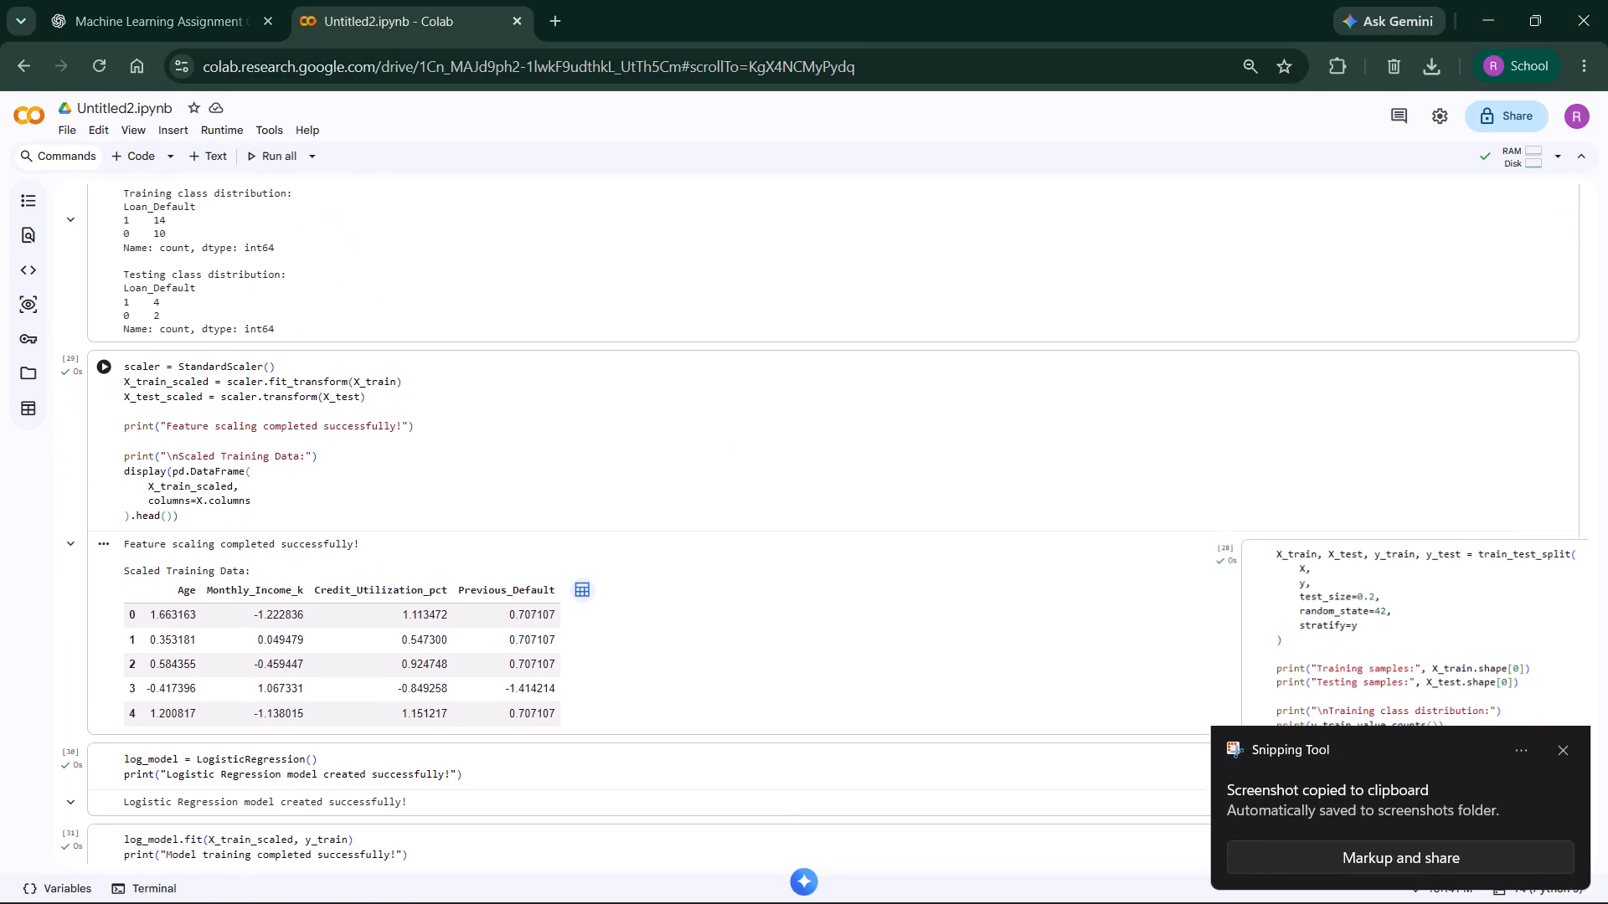
scroll(446, 653, down, 1)
key(alt+Tab)
key(alt+Tab)
scroll(446, 653, down, 1)
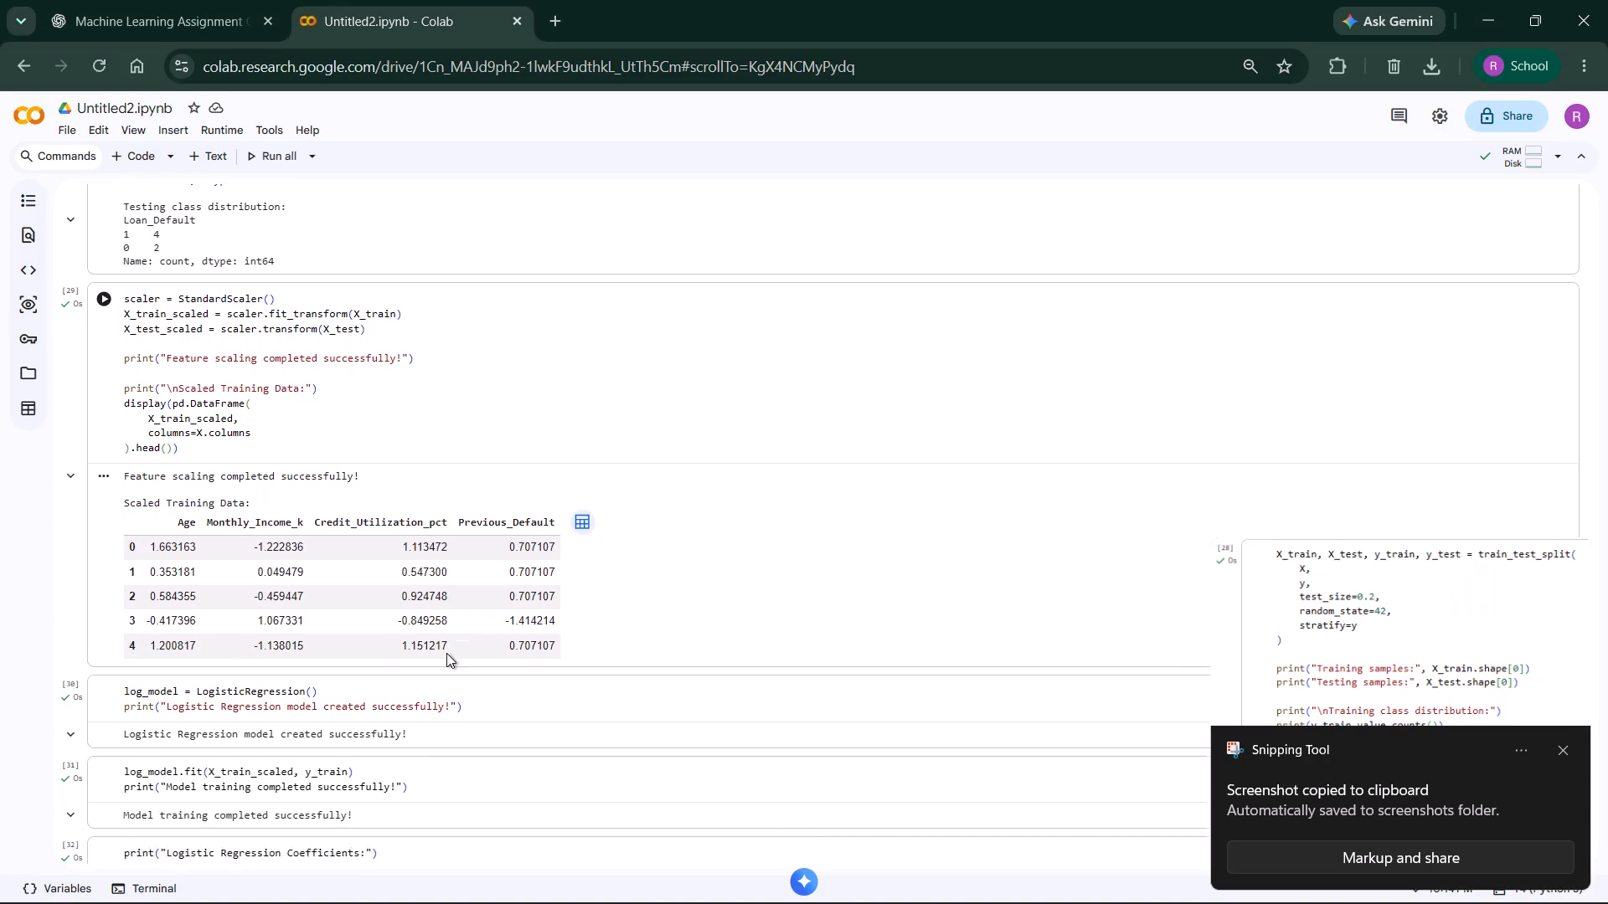
scroll(446, 653, down, 1)
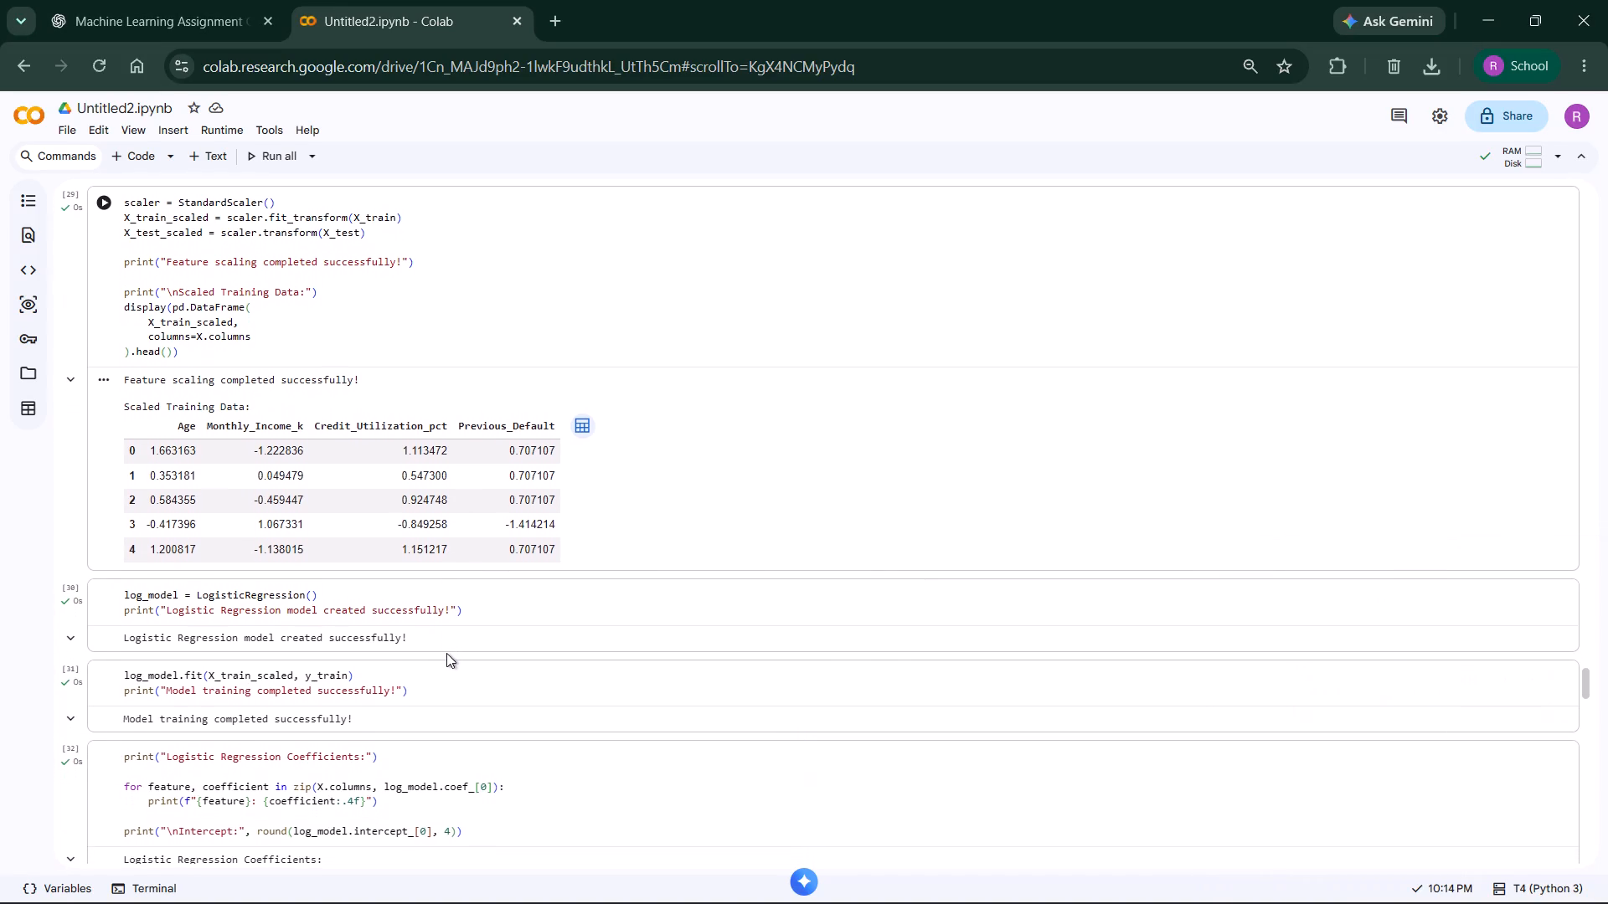
scroll(446, 653, down, 1)
key(Print)
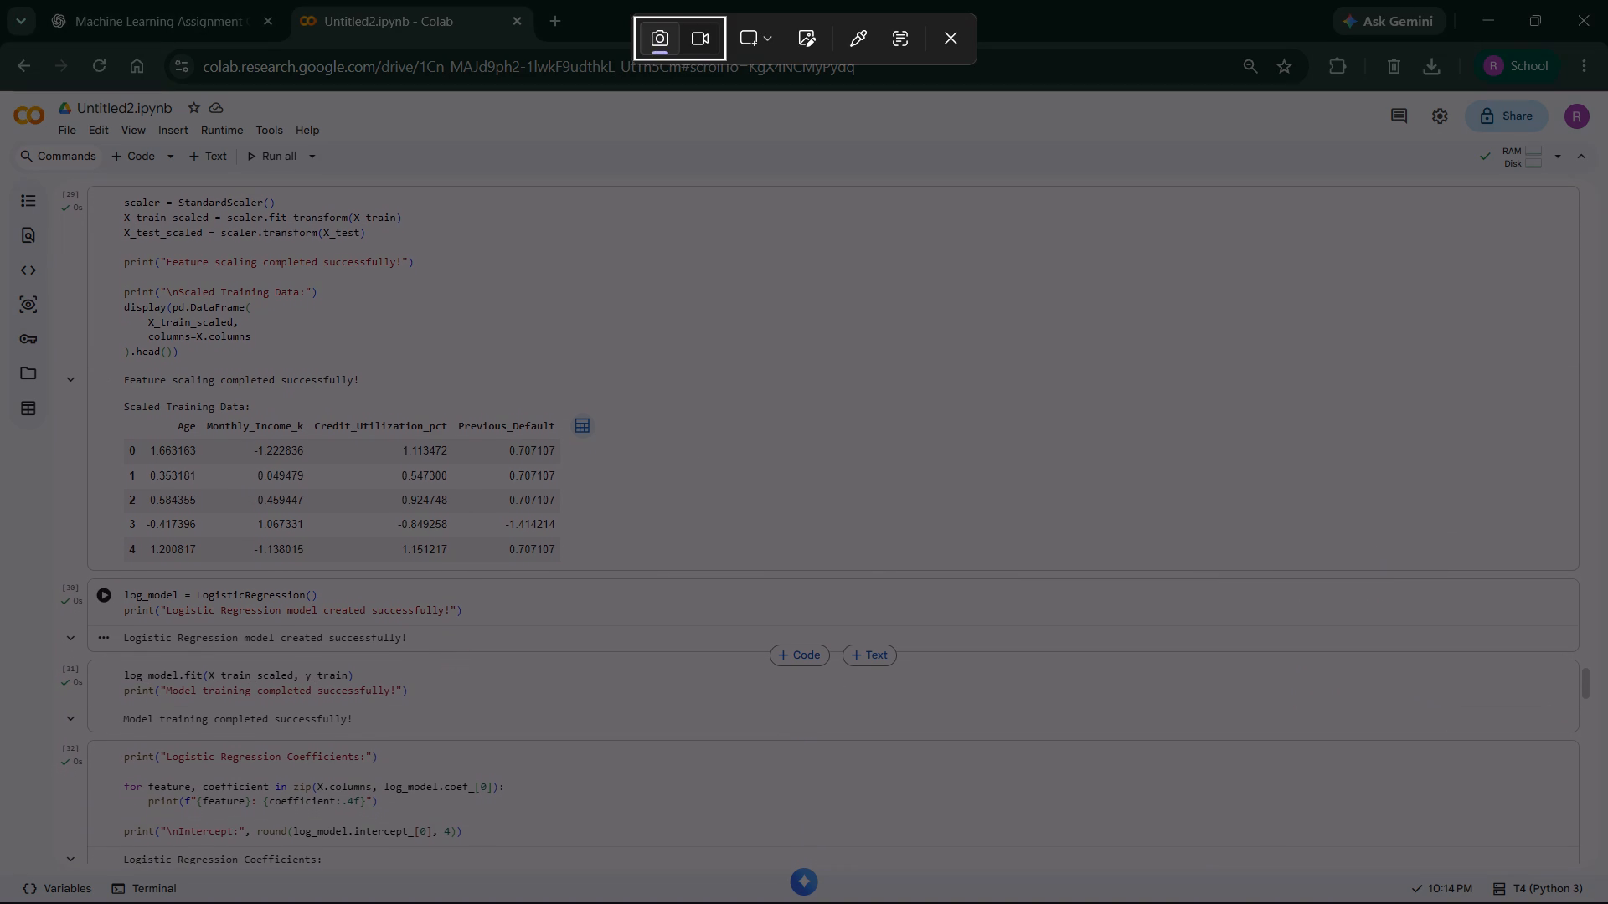
drag(54, 181, 628, 580)
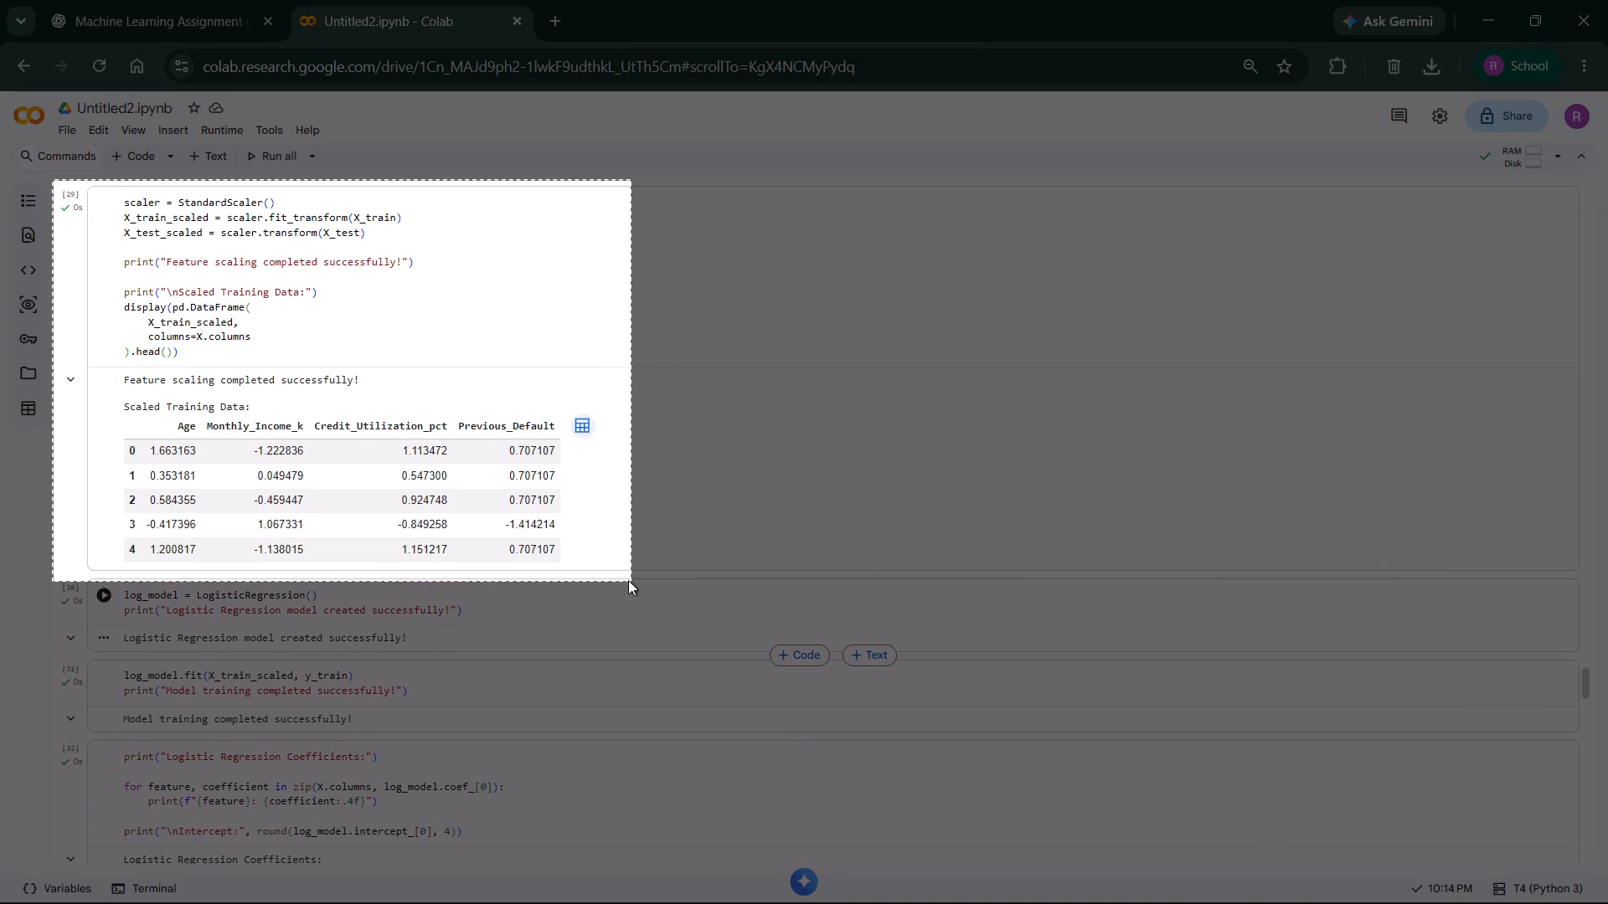
drag(628, 580, 606, 572)
key(alt+Tab)
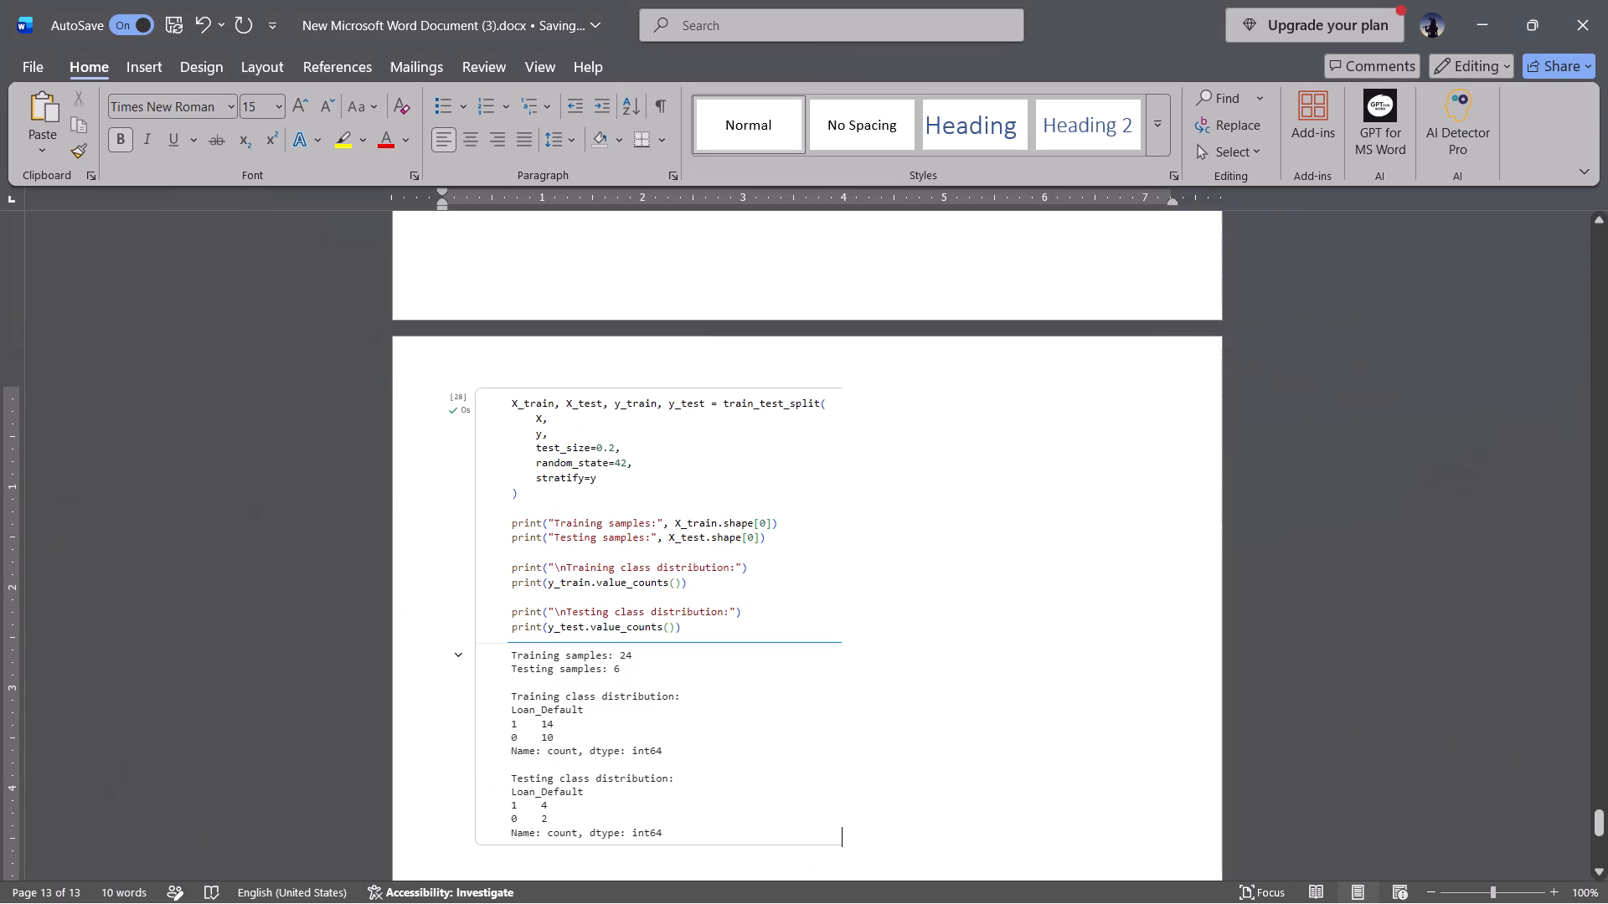
key(ctrl+v)
Capture the LogisticRegression creation, model fitting and coefficients cells together in Colab and paste them after the StandardScaler screenshot in Word.
key(alt+Tab)
scroll(561, 578, down, 1)
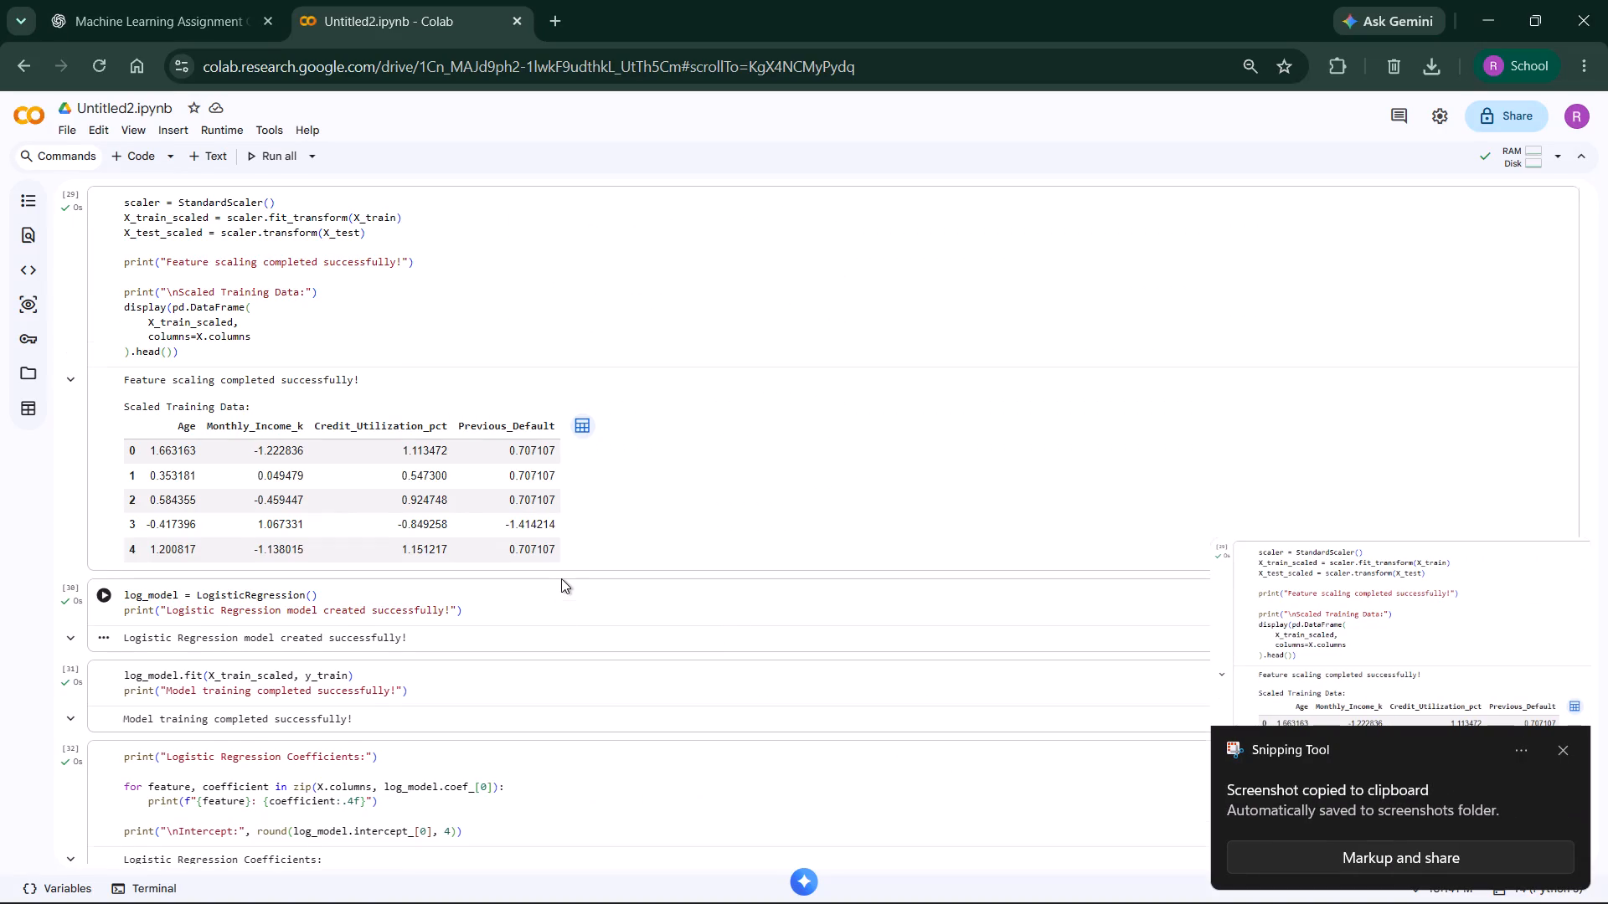
scroll(561, 578, down, 2)
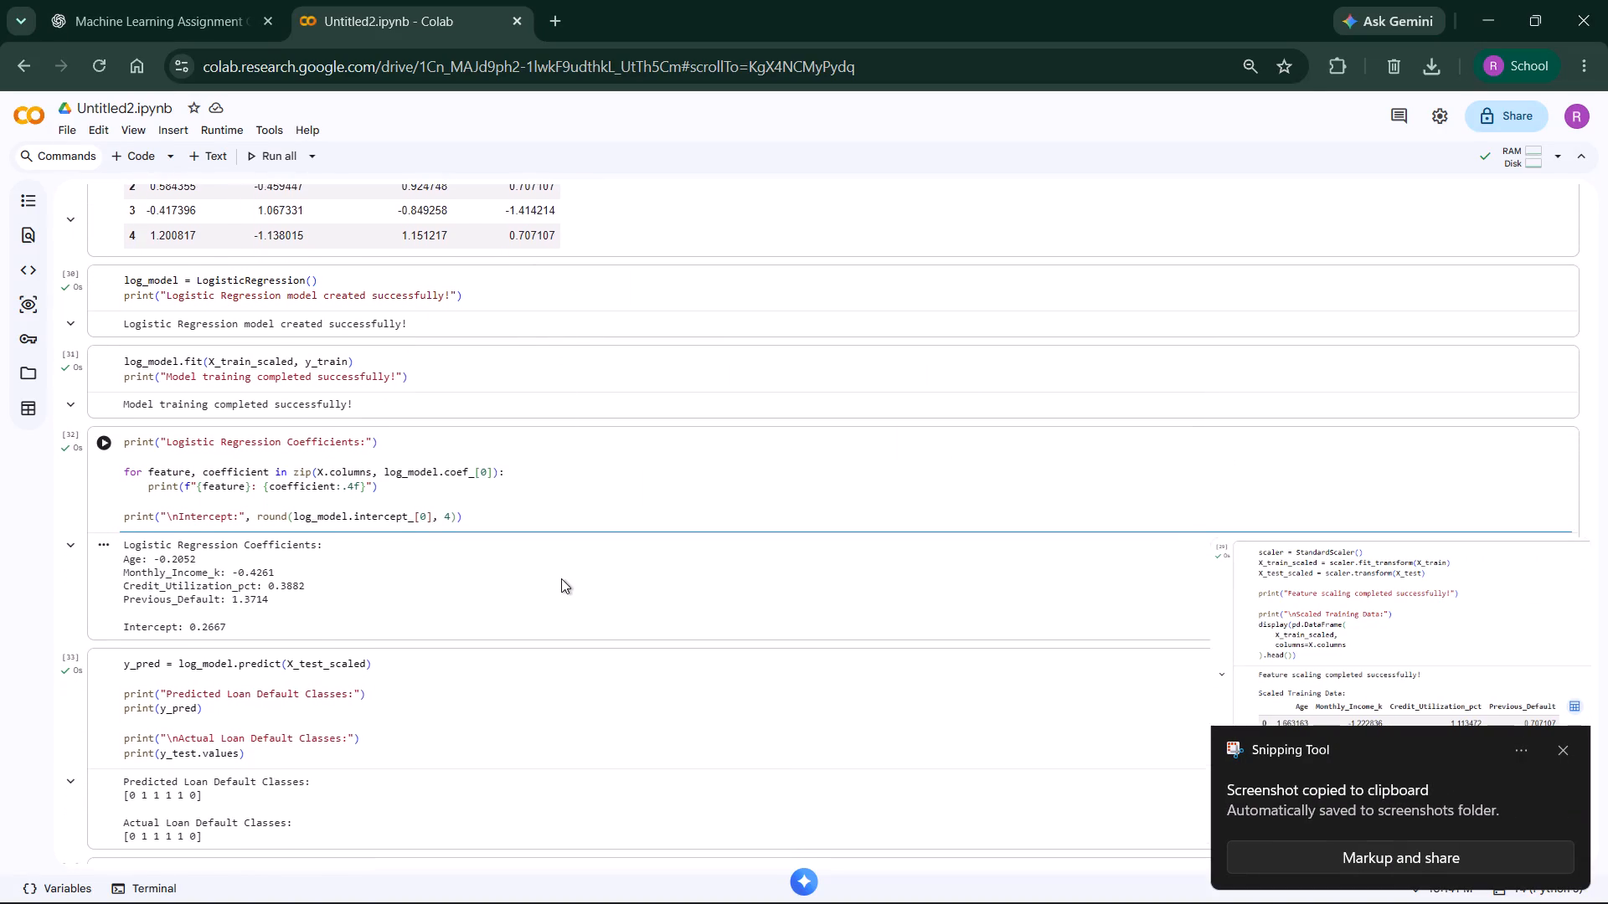
scroll(561, 578, down, 1)
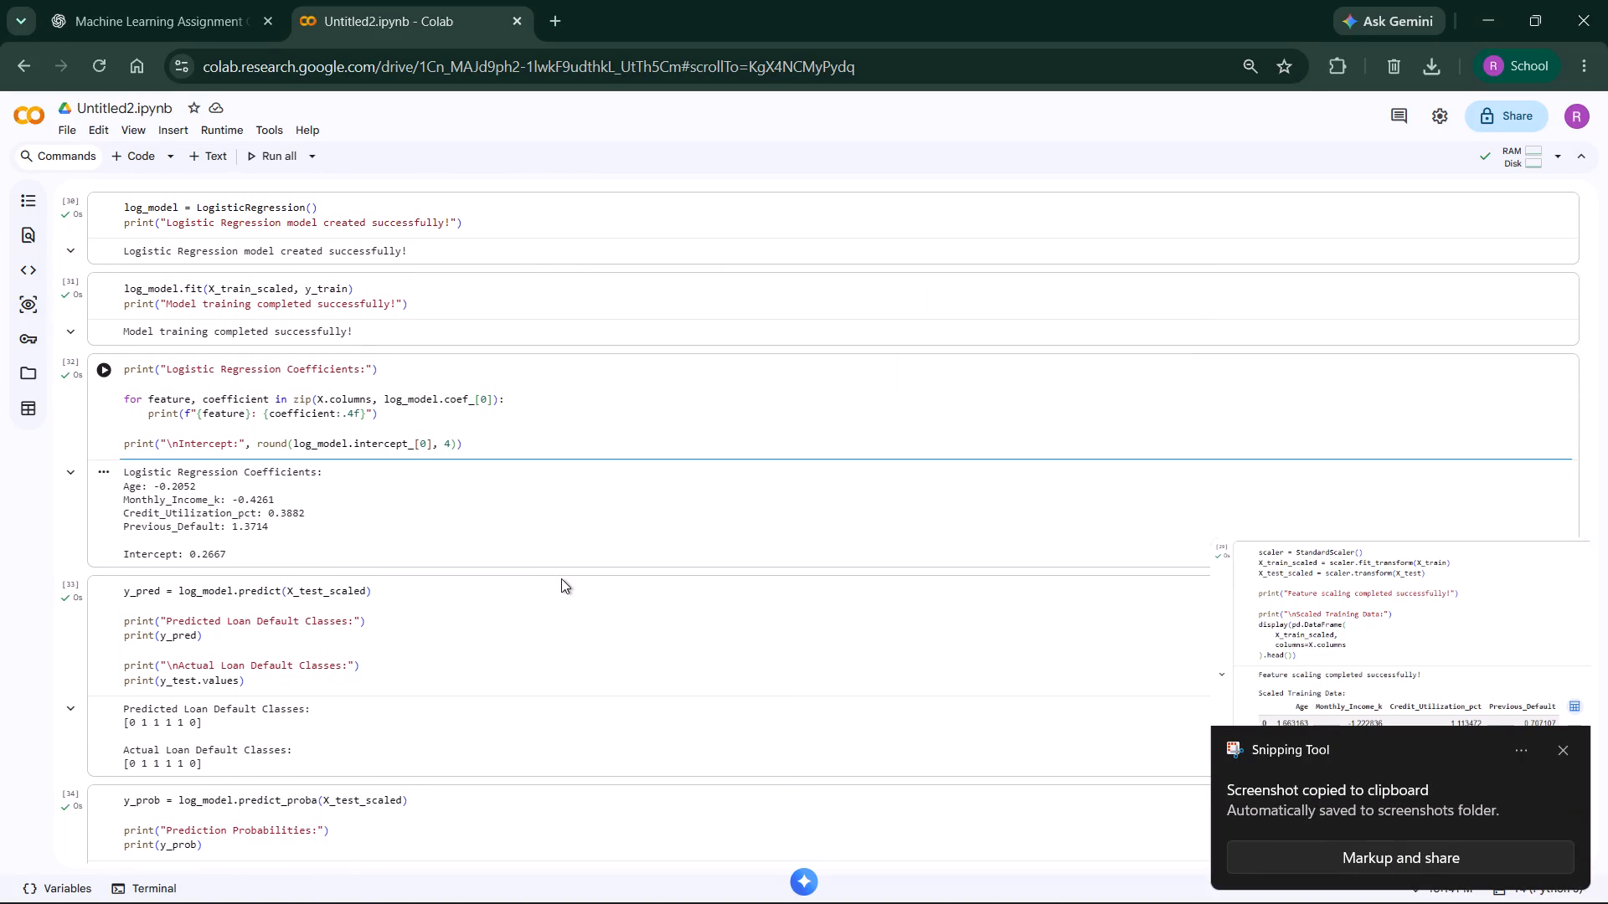
scroll(561, 578, down, 1)
key(Print)
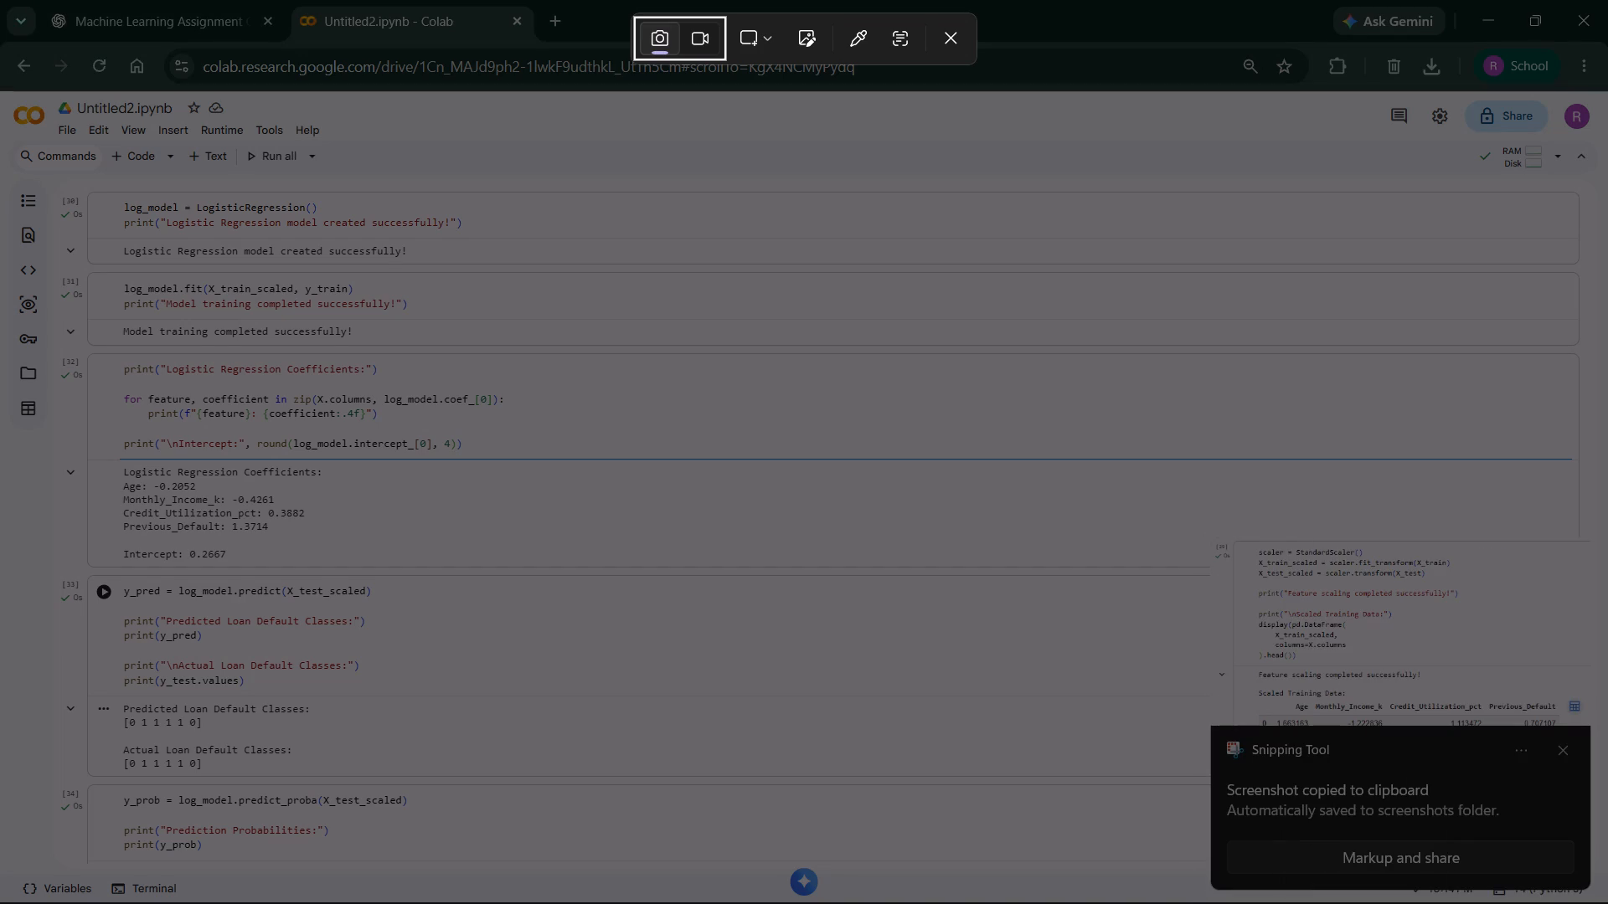
drag(54, 191, 550, 569)
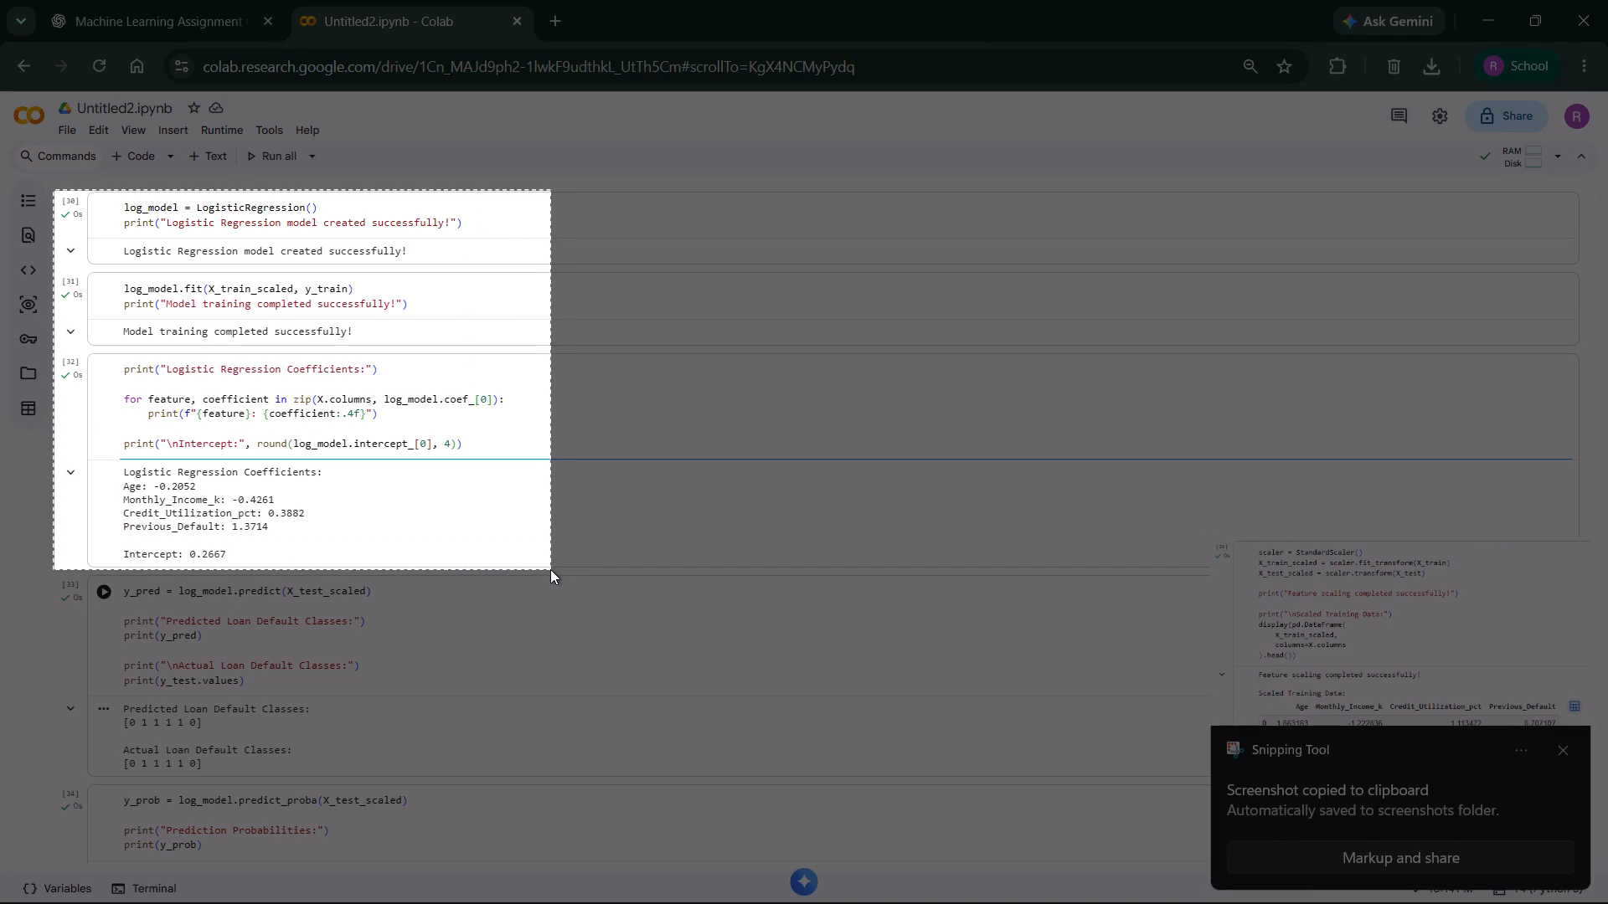
drag(550, 569, 525, 571)
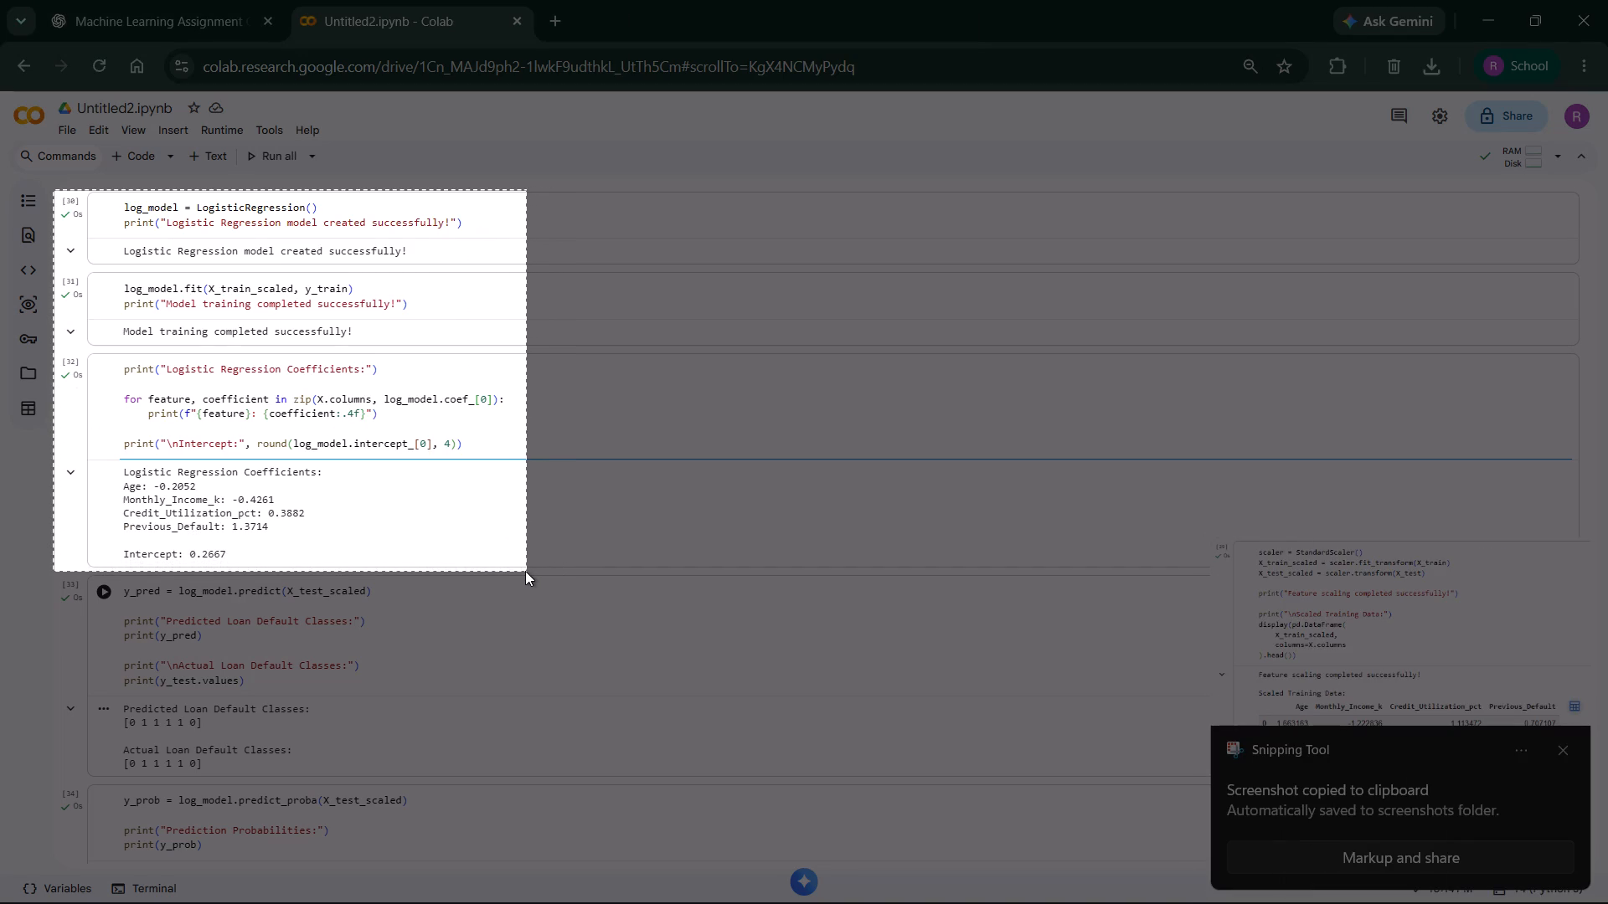
drag(525, 571, 513, 571)
key(alt+Tab)
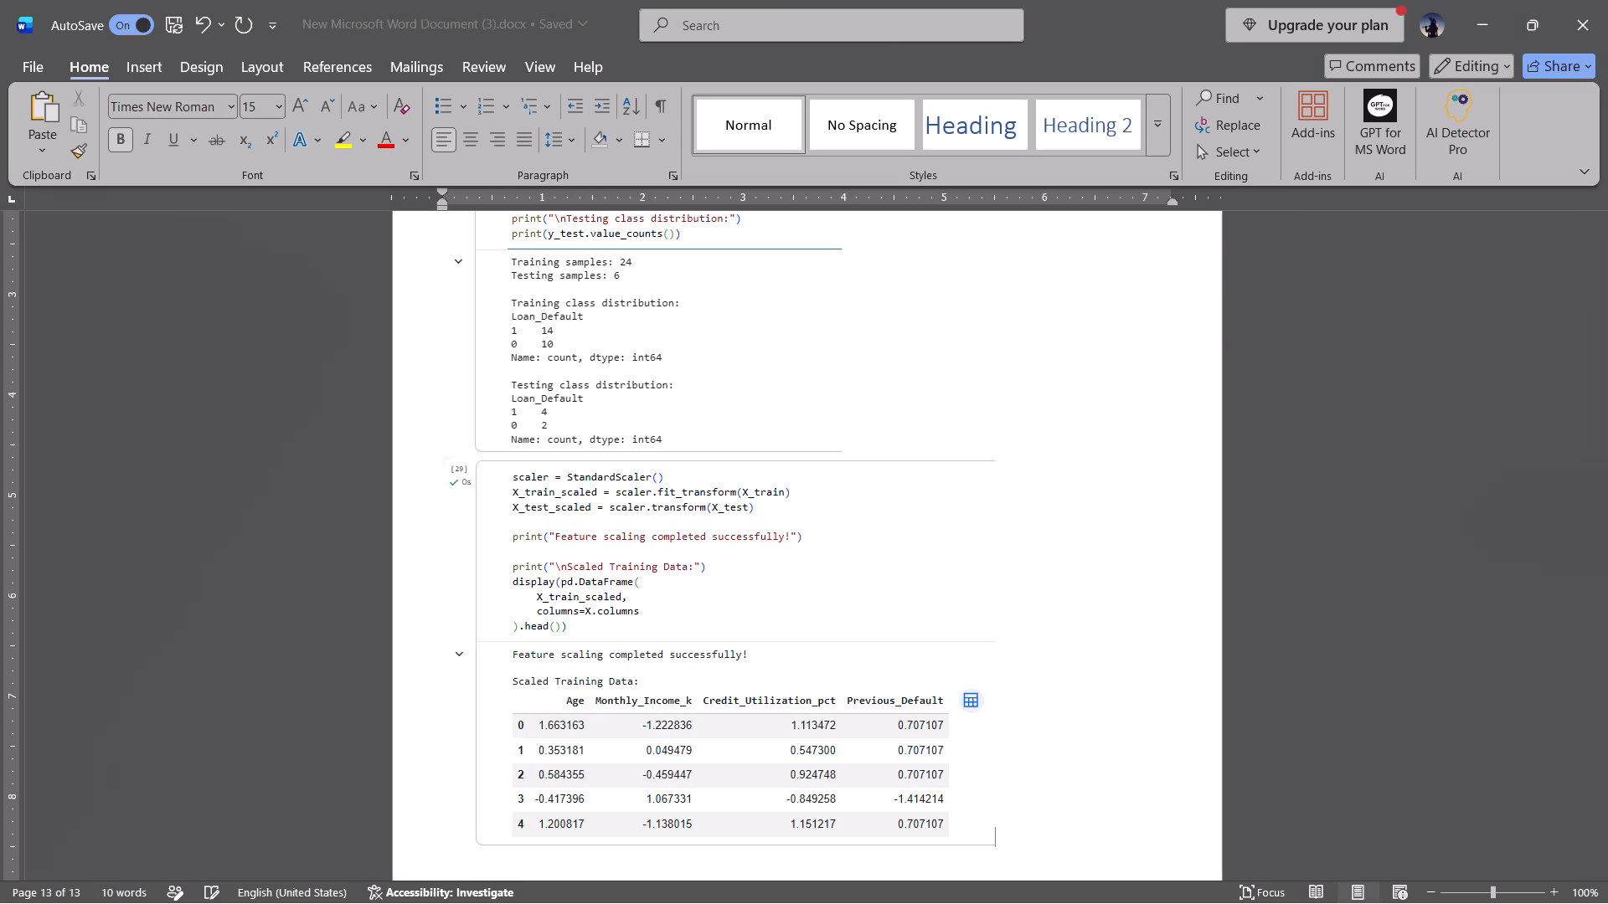
key(ctrl+v)
ctrl+click(513, 571)
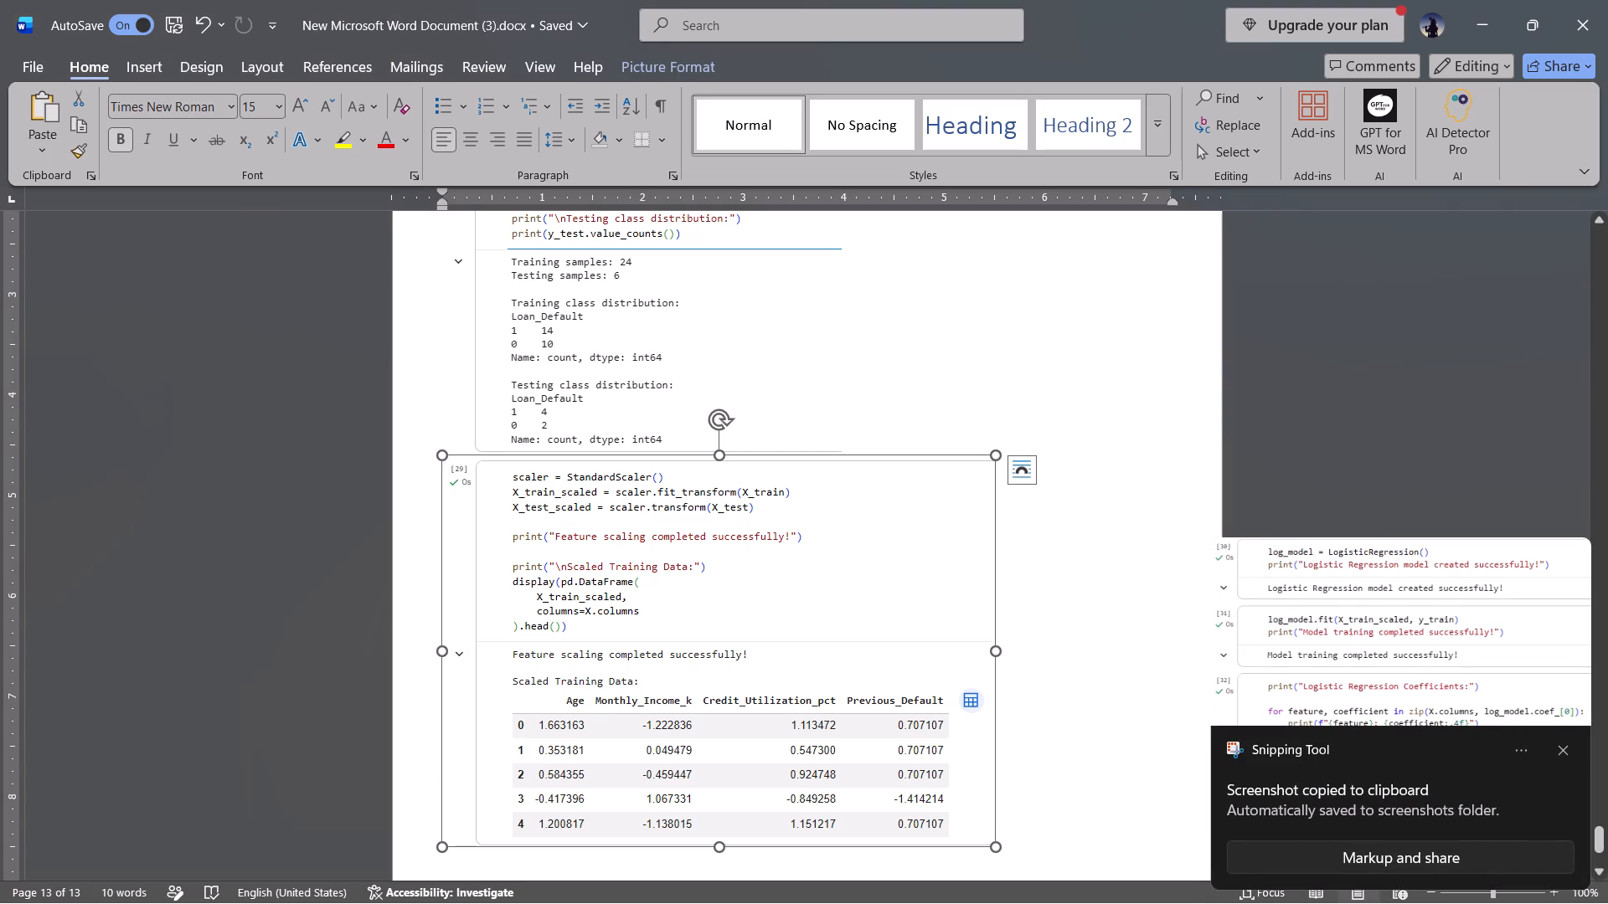
click(1039, 808)
key(ctrl+v)
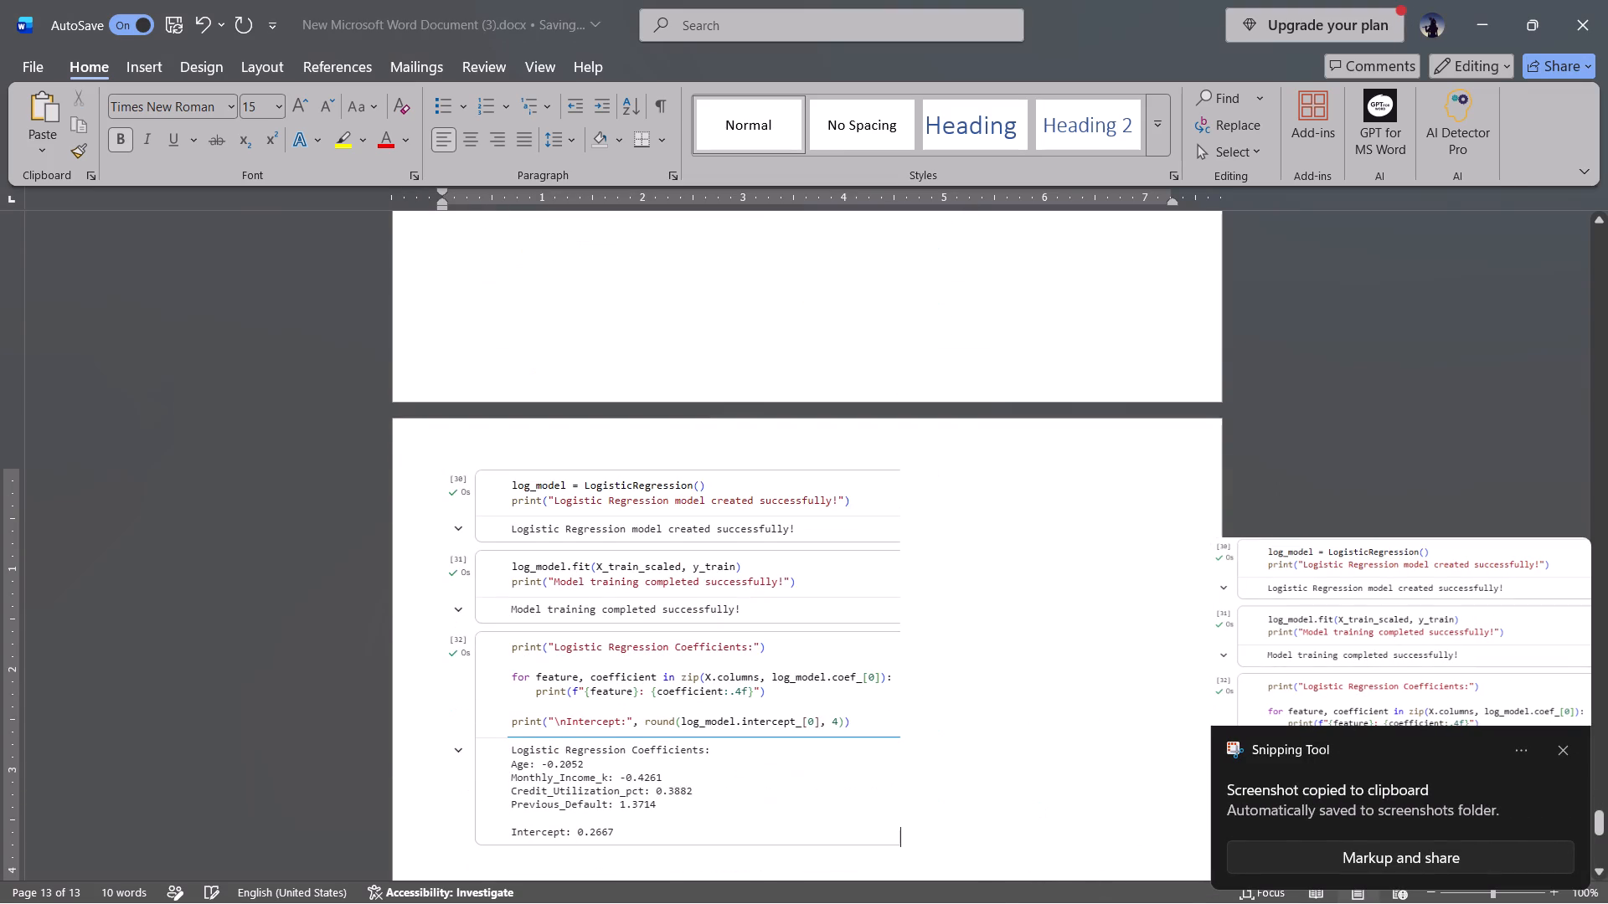
Capture the y_pred and y_prob prediction cells with their outputs in Colab and paste them after the coefficients screenshot in Word.
key(alt+Tab)
key(alt+Tab)
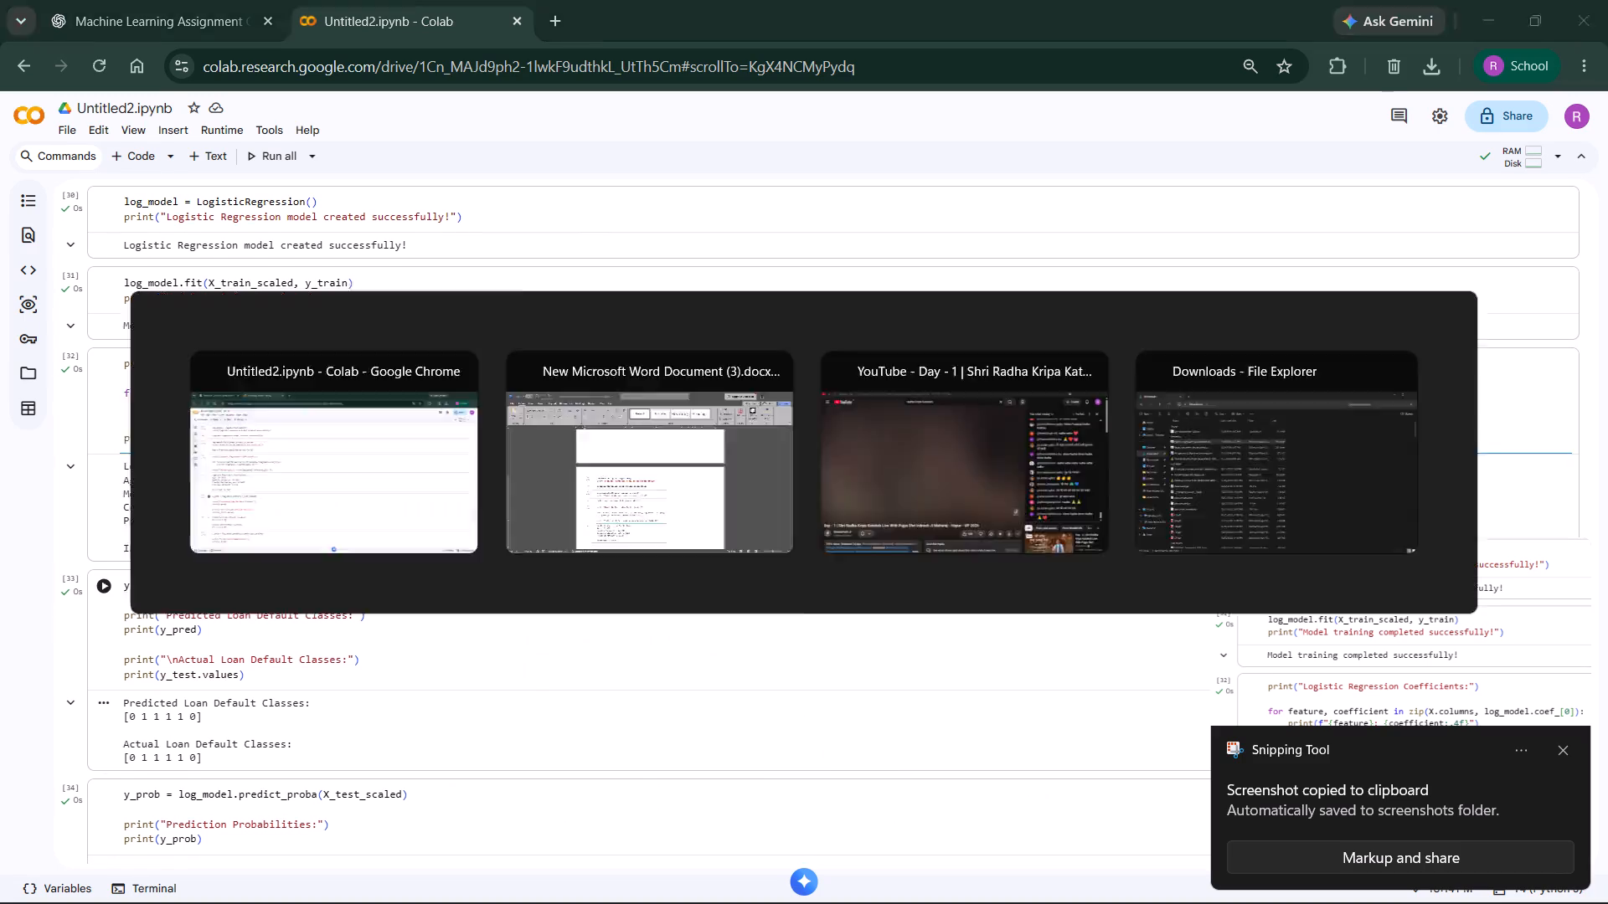
key(alt+Tab)
scroll(597, 636, down, 1)
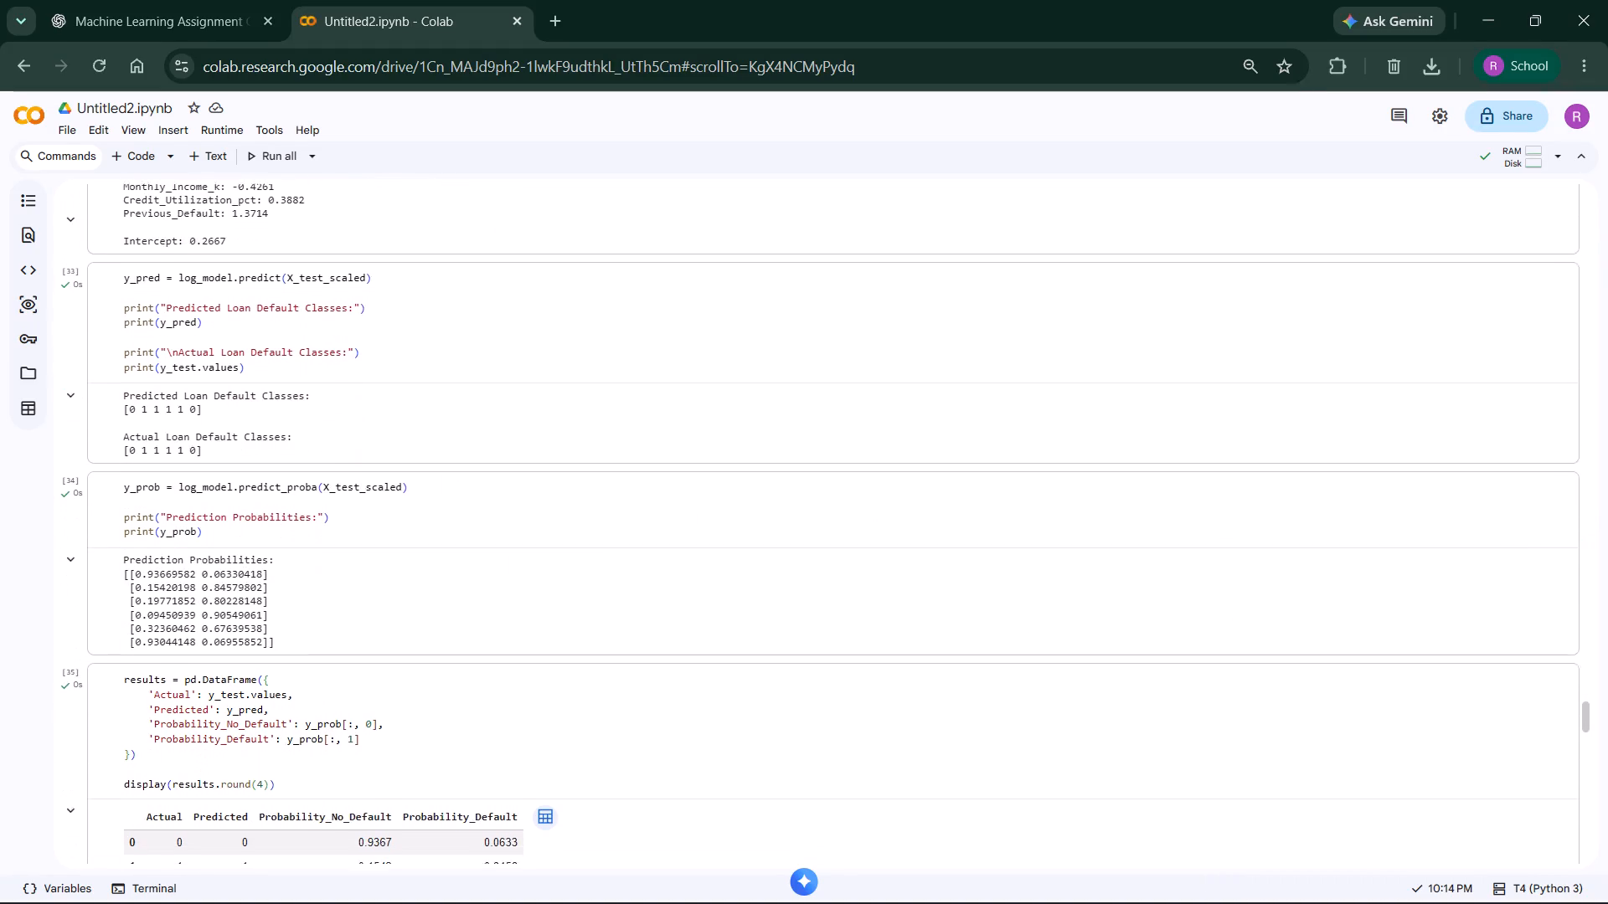
scroll(597, 636, down, 2)
key(Print)
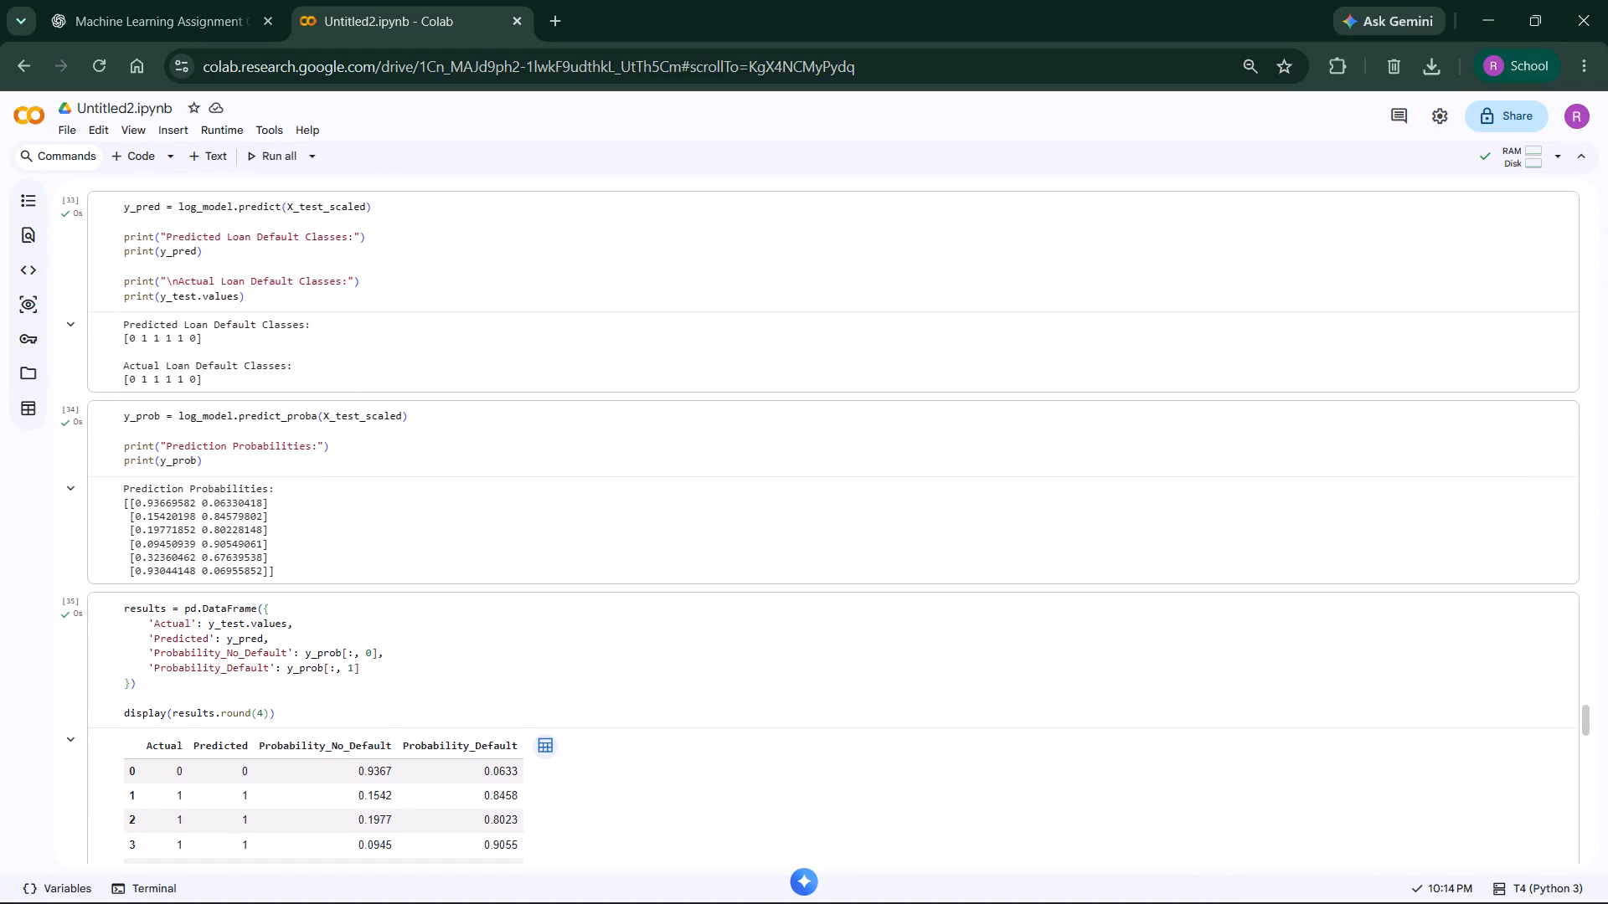
drag(52, 187, 548, 593)
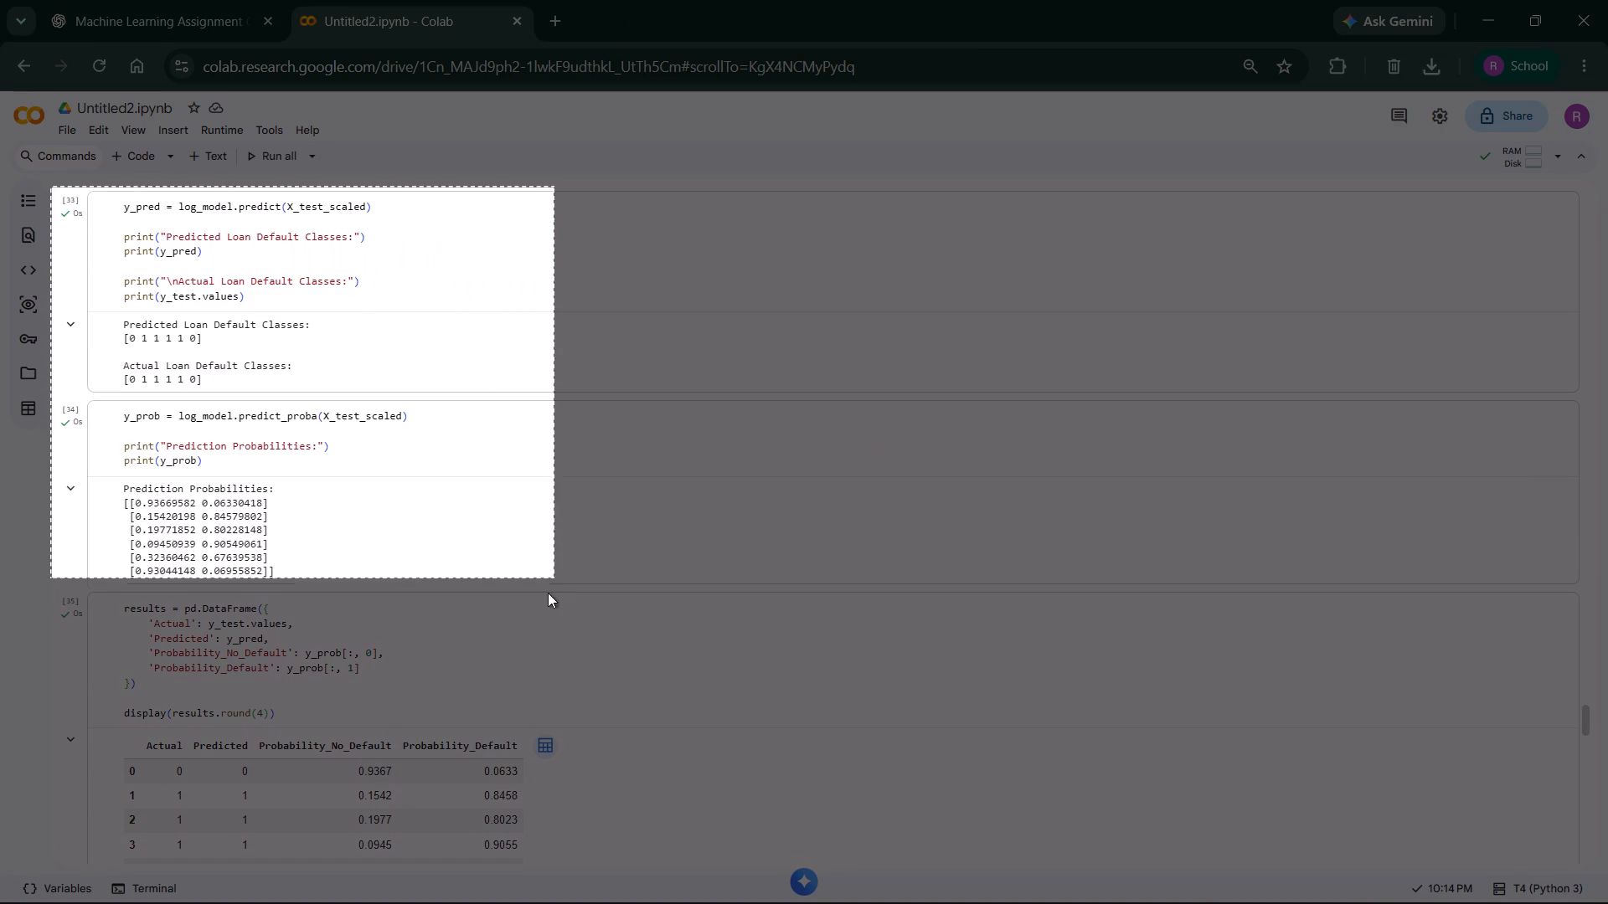
drag(548, 593, 421, 590)
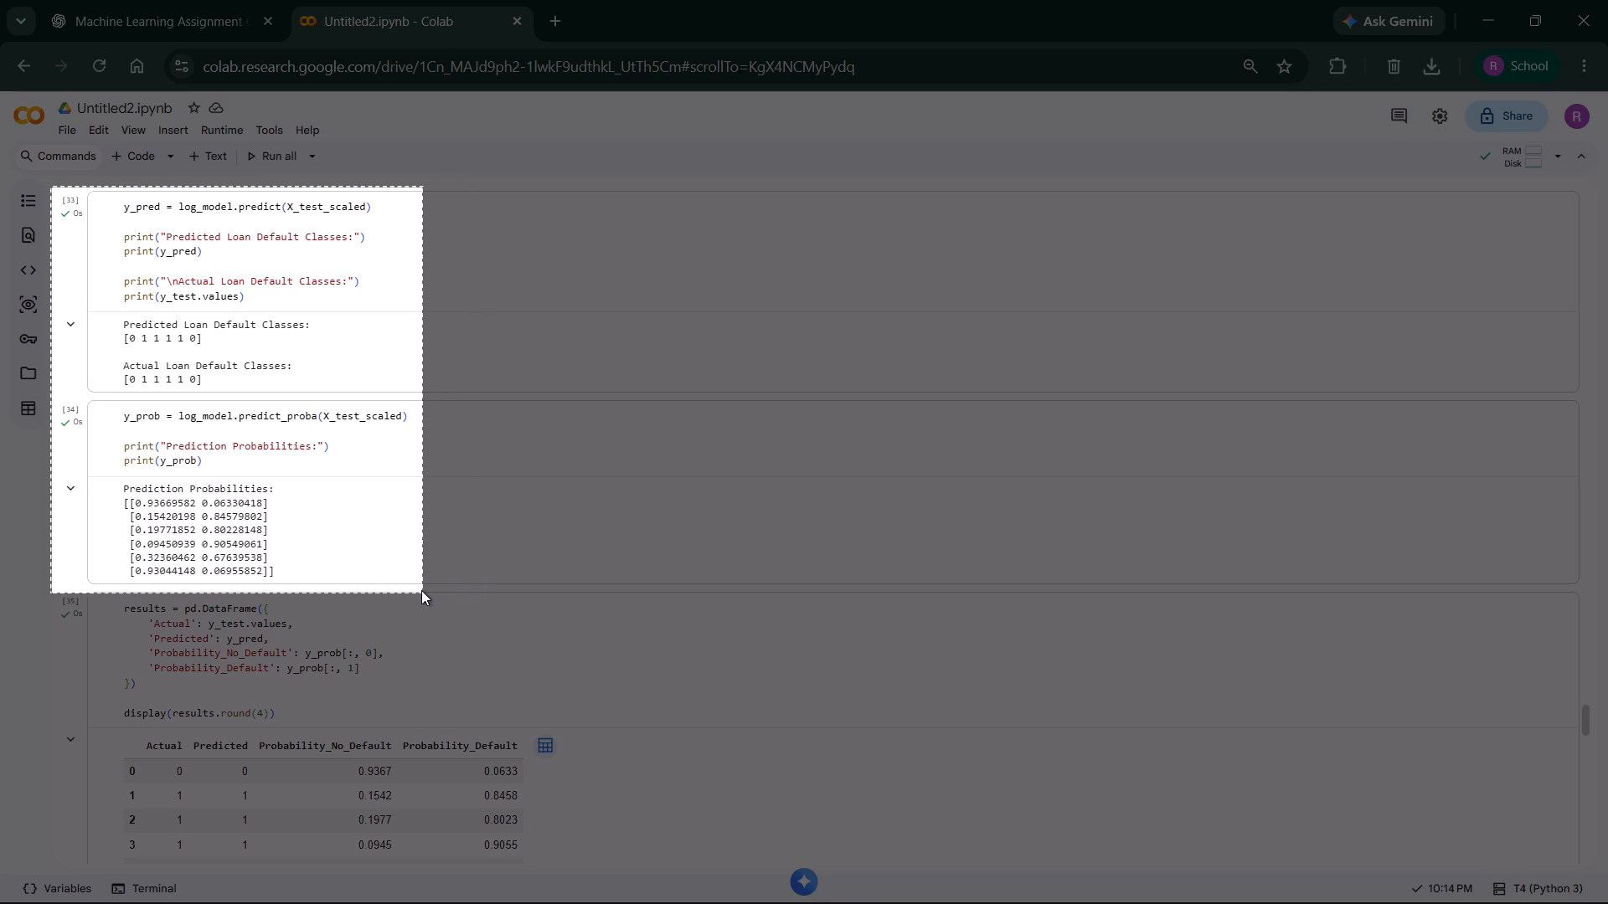
drag(421, 590, 416, 583)
key(alt+Tab)
key(ctrl+v)
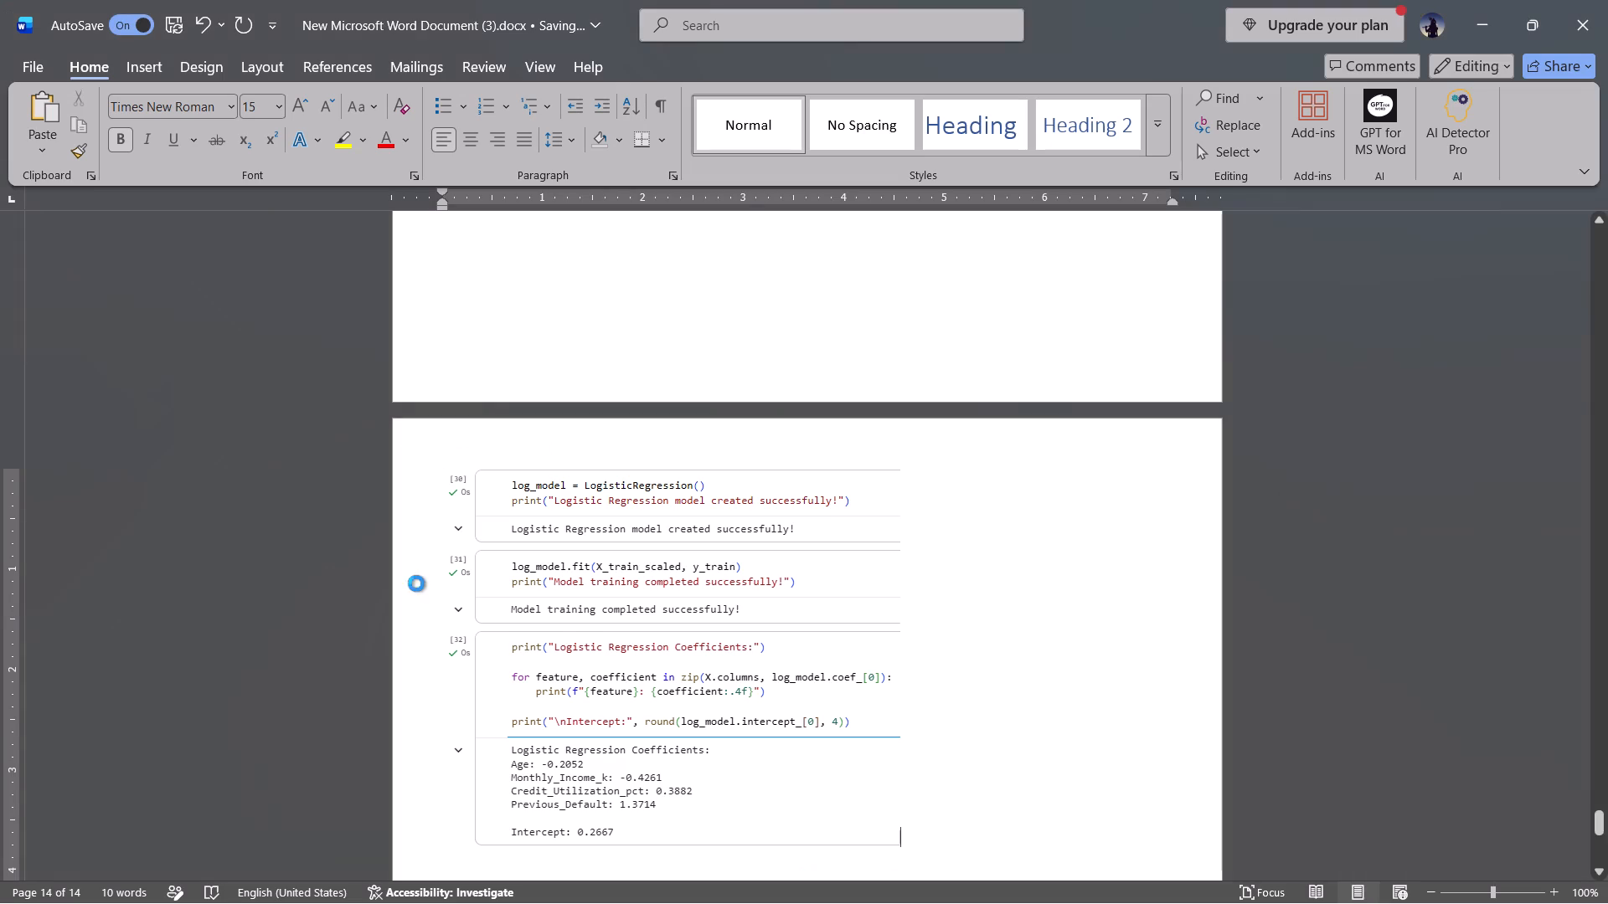
Capture the results DataFrame cell with its actual, predicted and probability table in Colab and paste it after the y_prob screenshot in Word.
key(alt+Tab)
scroll(415, 506, down, 1)
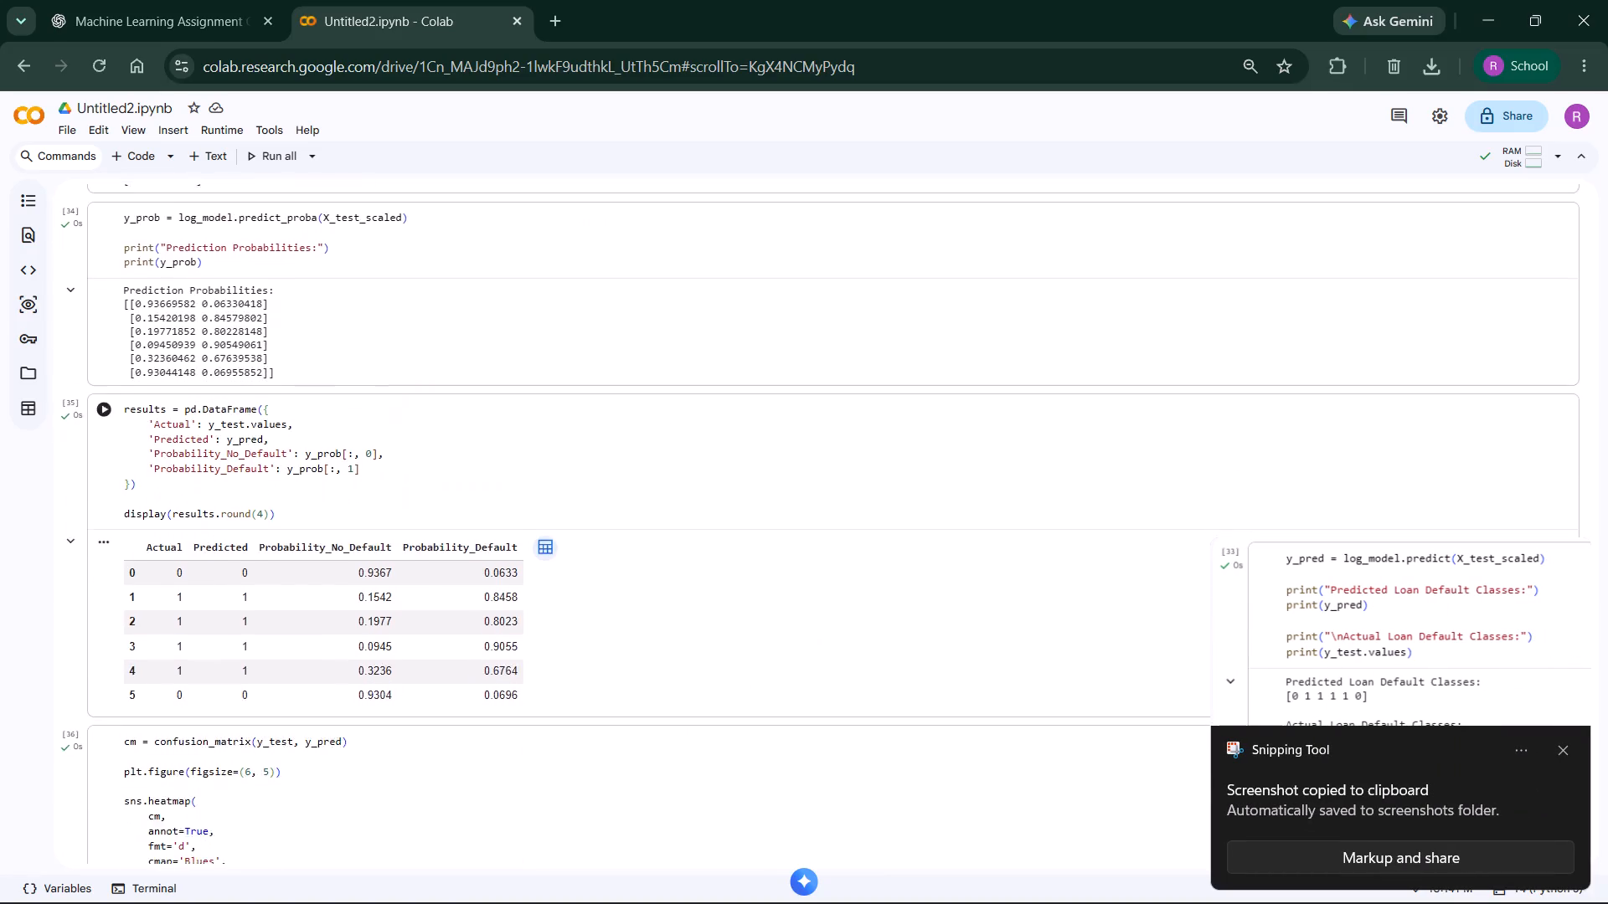
scroll(415, 506, down, 2)
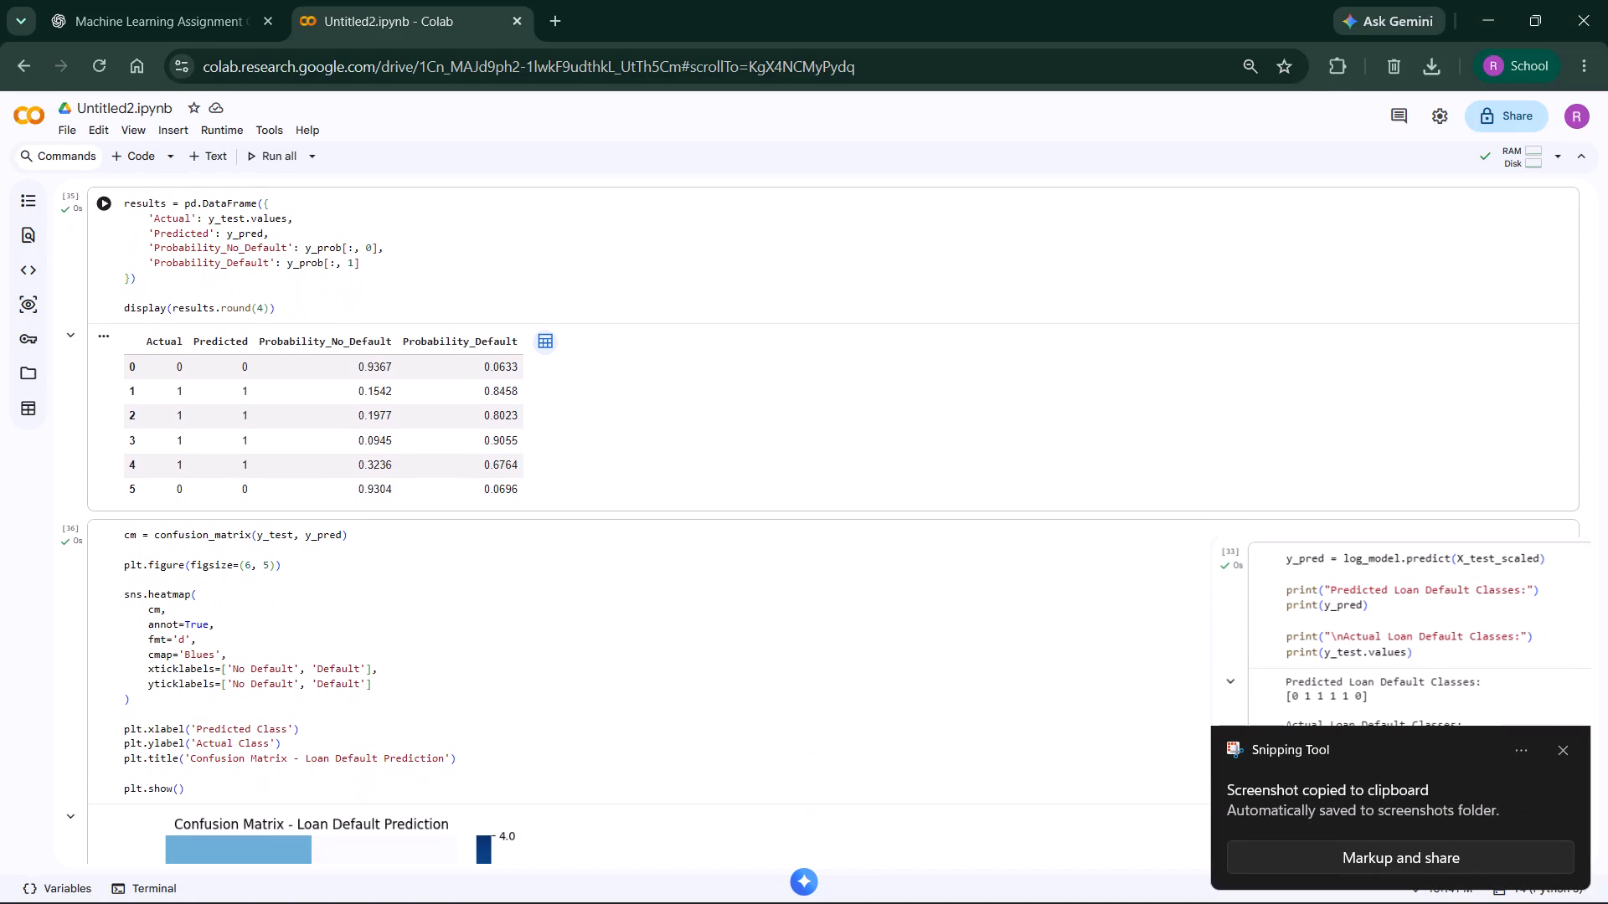
key(Print)
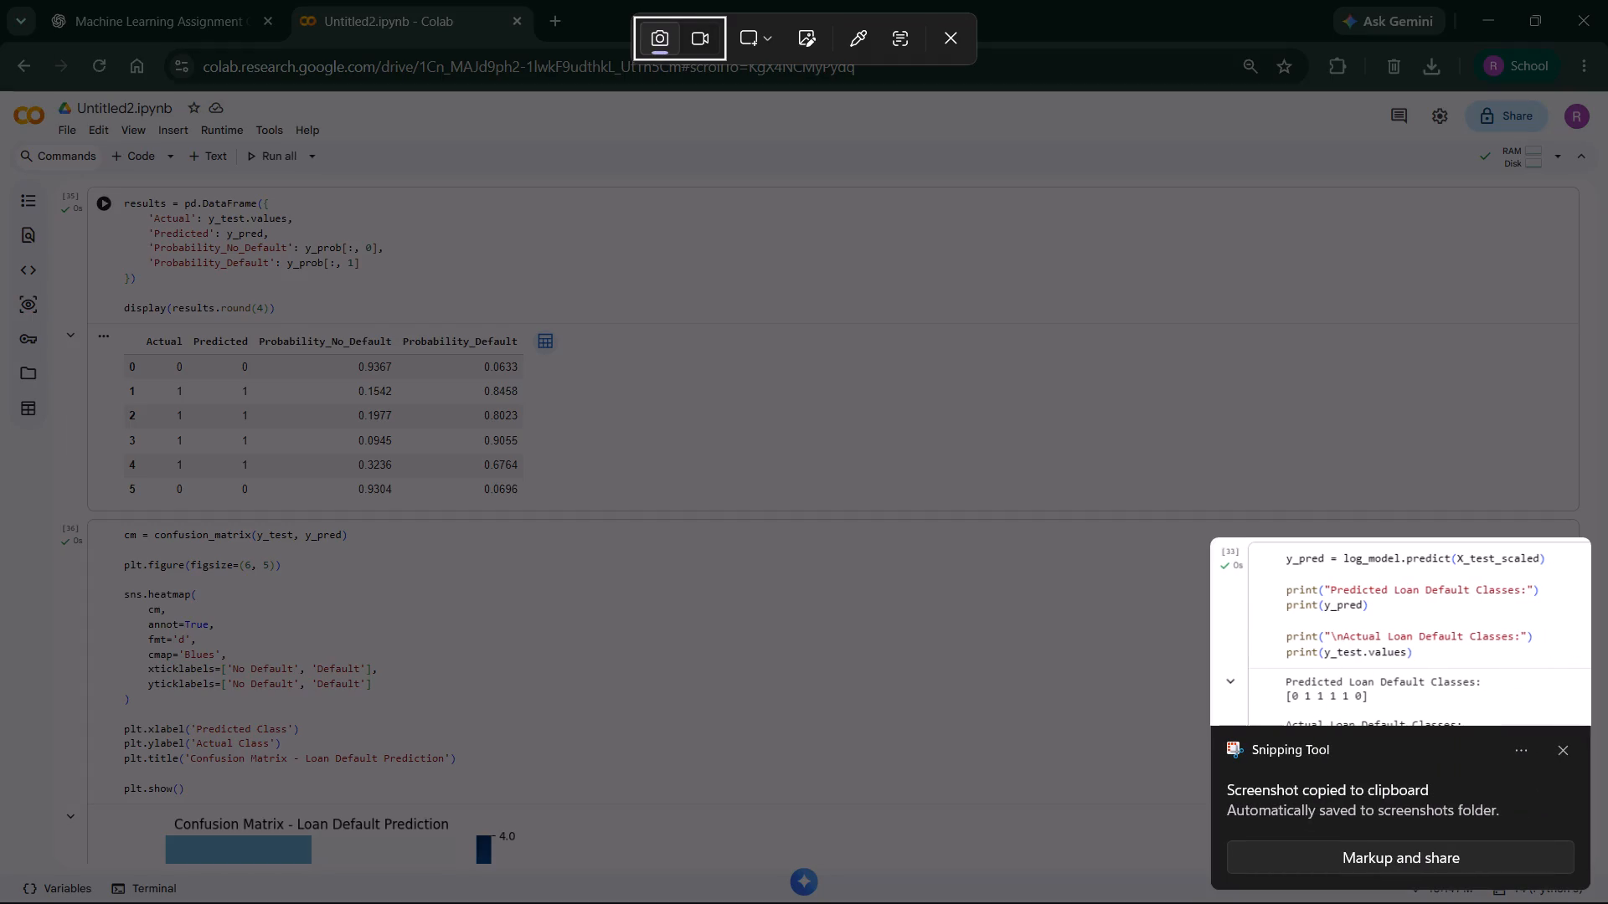
drag(51, 179, 572, 509)
key(alt+Tab)
key(ctrl+v)
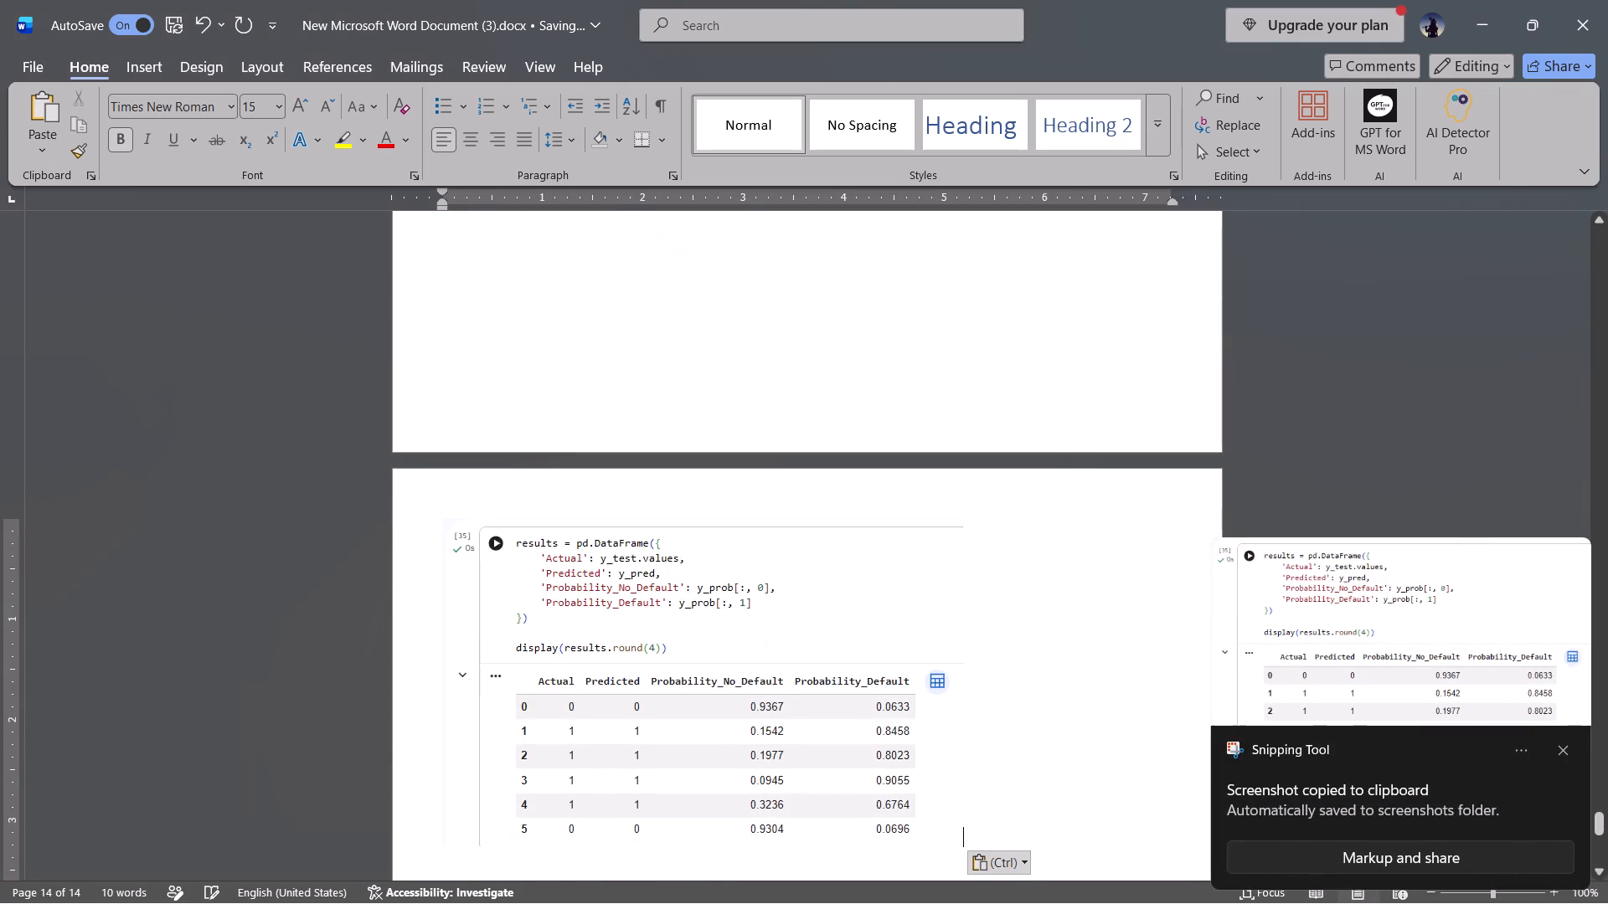
Capture the confusion_matrix cell with its Loan Default Prediction heatmap in Colab and paste it after the results table screenshot in Word.
key(alt+Tab)
scroll(466, 485, down, 3)
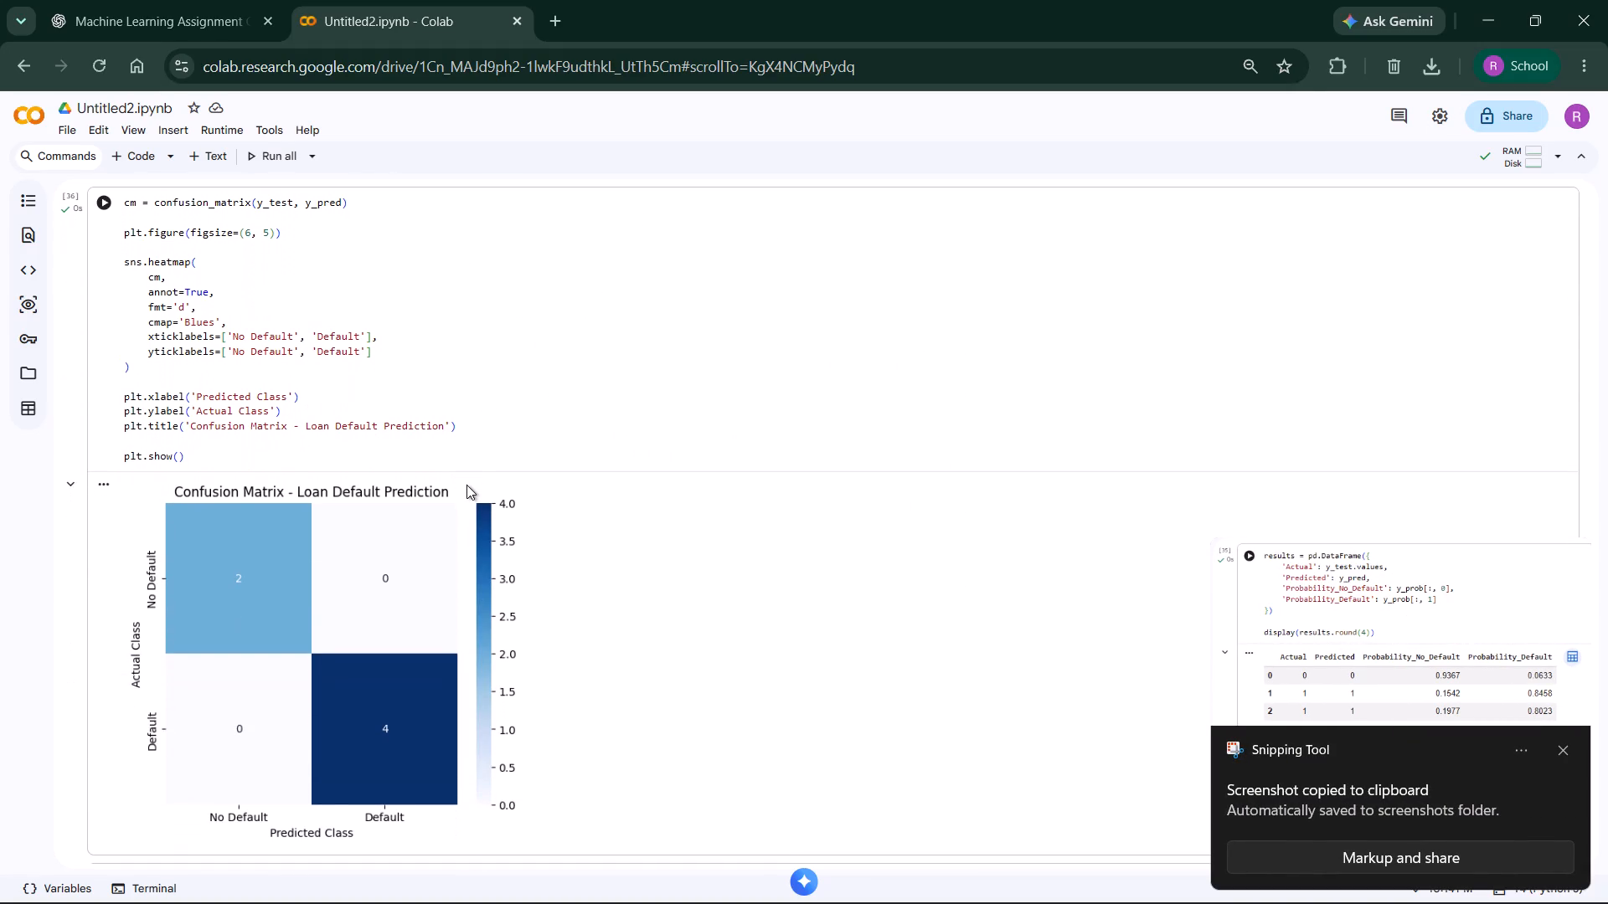
key(Print)
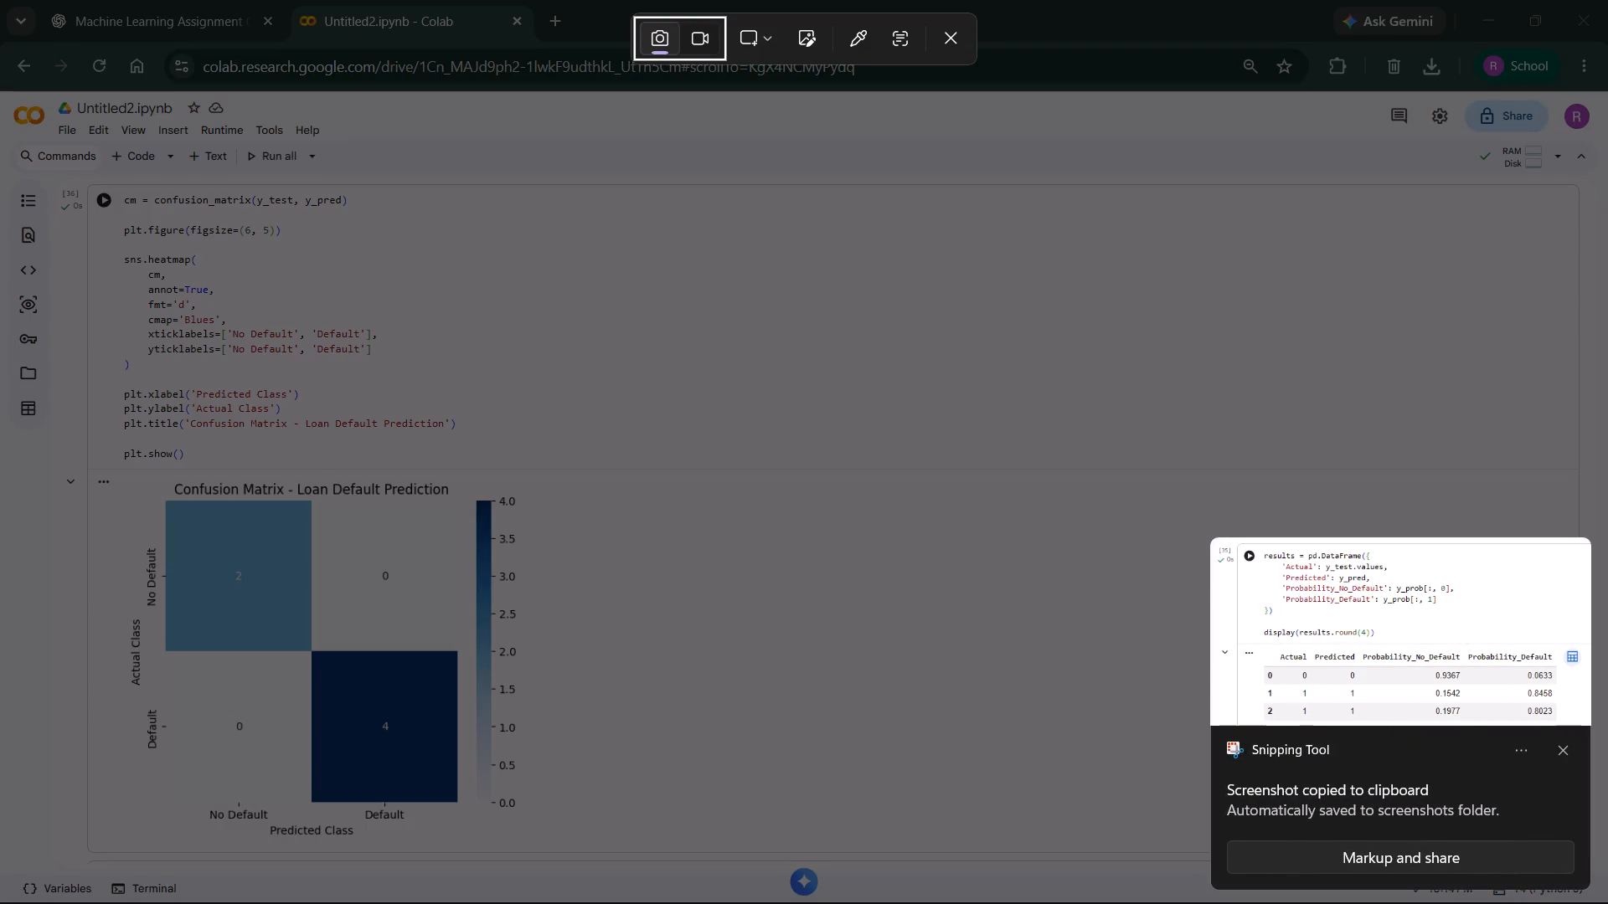
drag(48, 184, 595, 846)
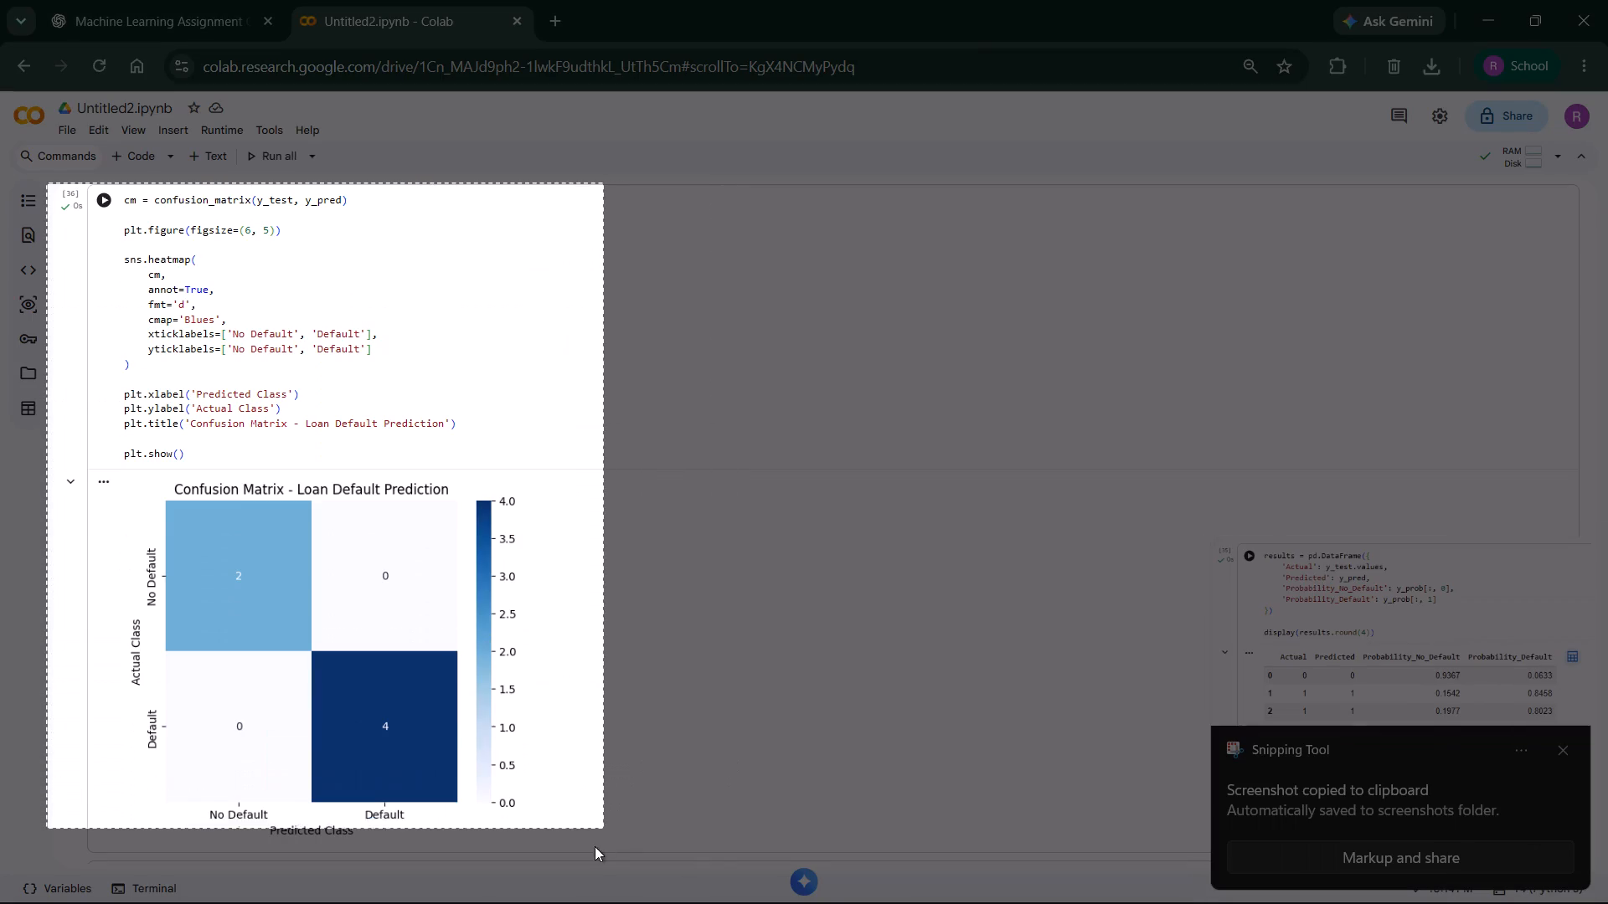
drag(595, 846, 542, 853)
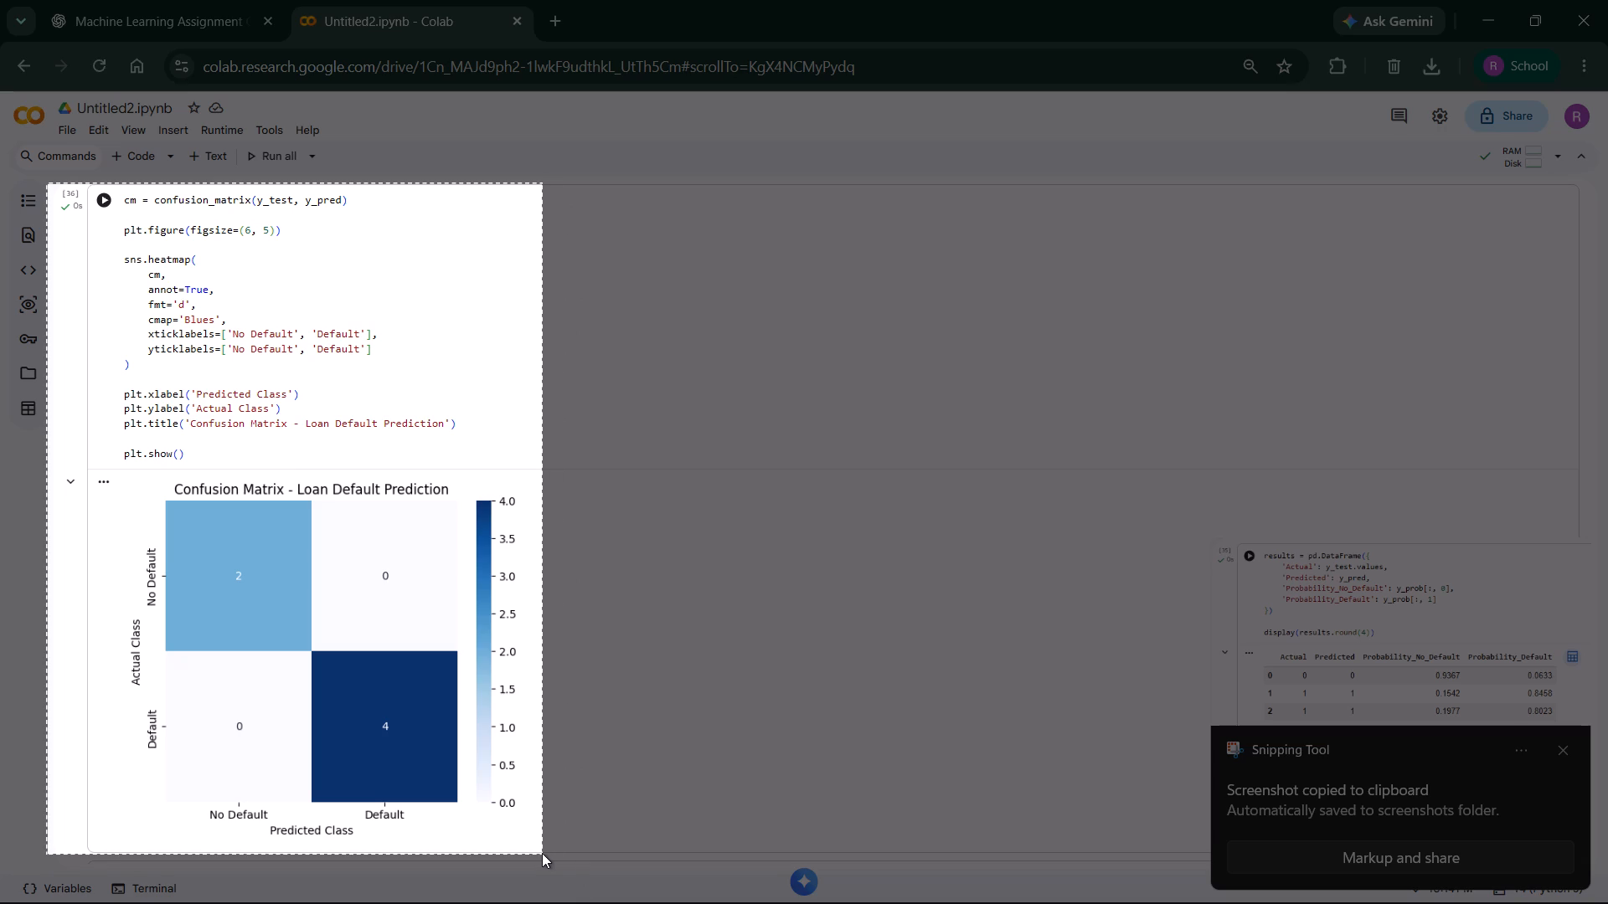
drag(542, 853, 543, 855)
key(alt+Tab)
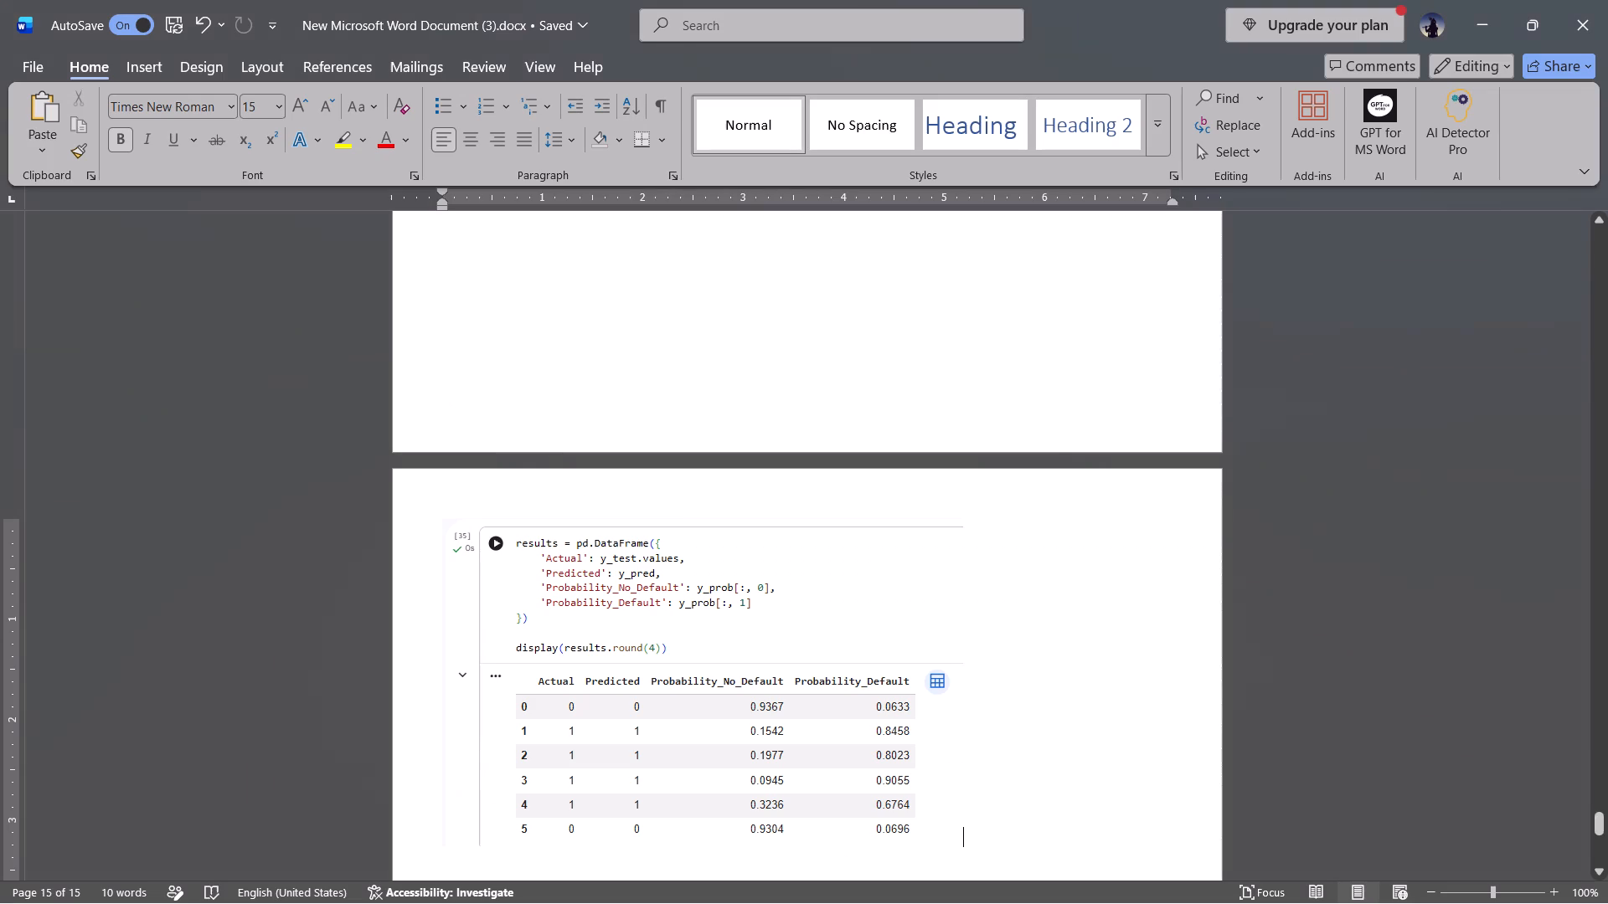
key(ctrl+v)
key(ctrl+v)
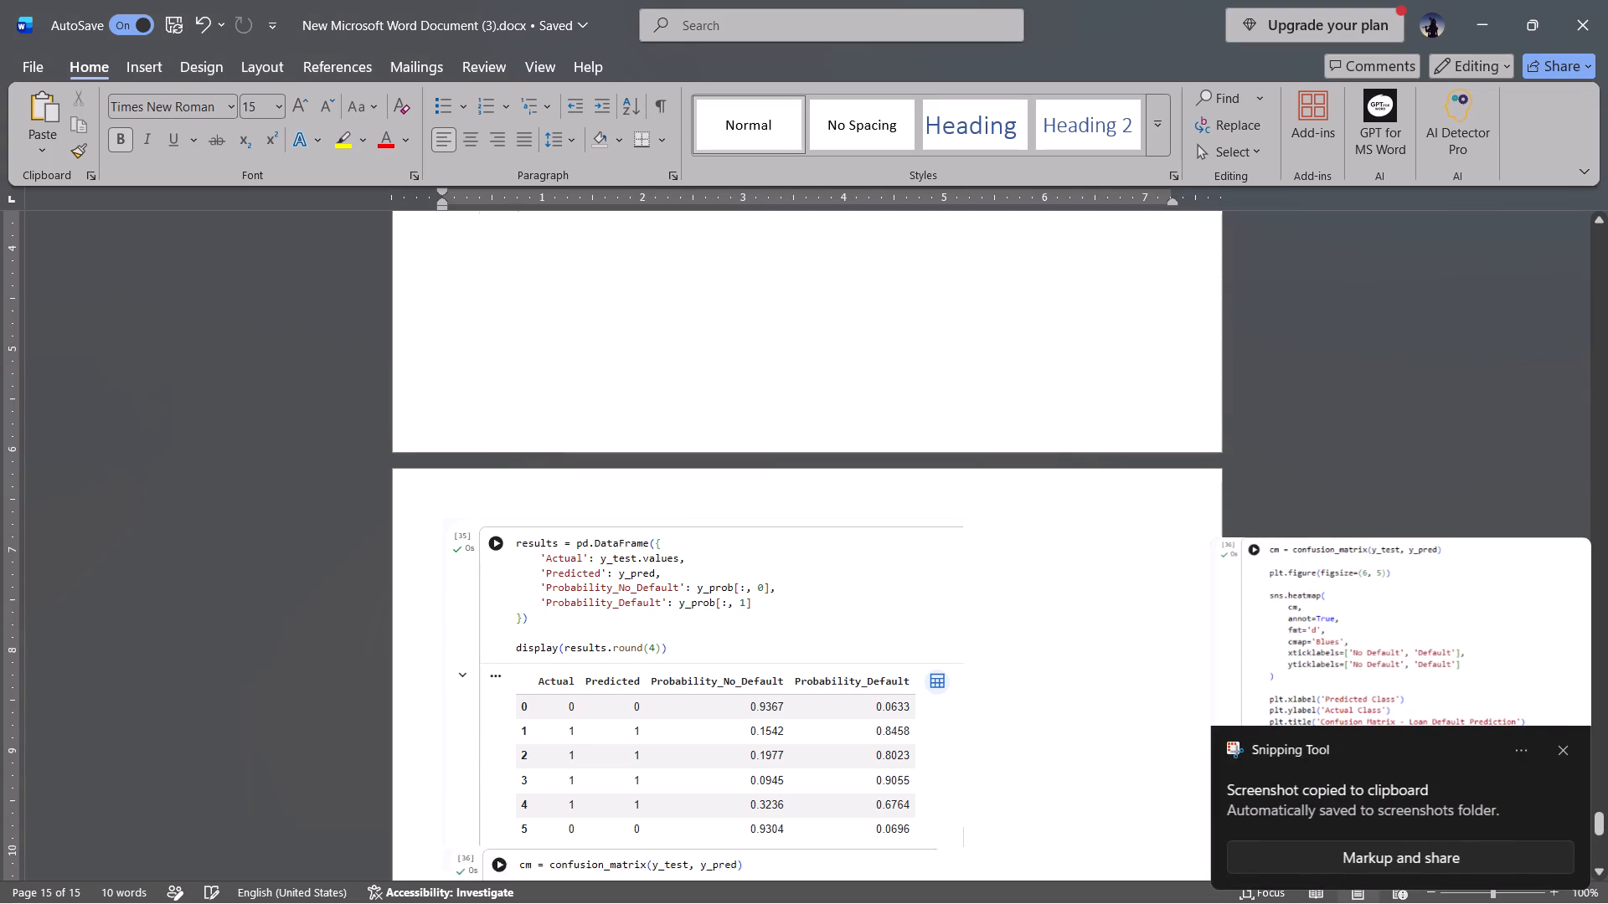
Capture the accuracy, precision, recall, F1 and specificity cell with its evaluation output in Colab and paste it after the confusion matrix in Word.
key(alt+Tab)
scroll(633, 721, down, 2)
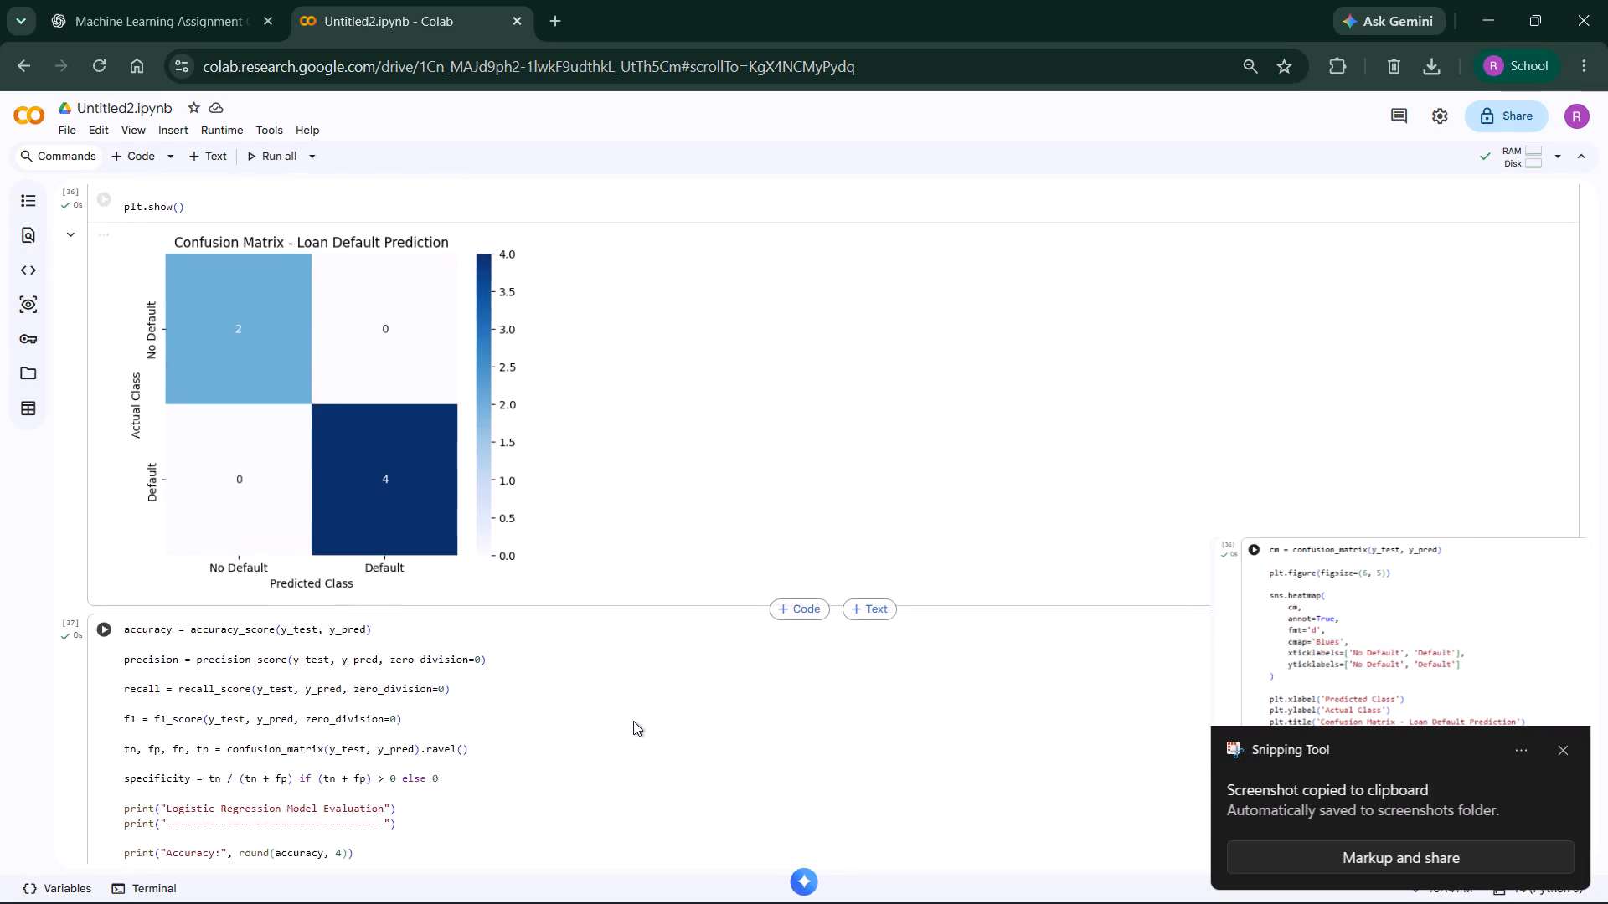
scroll(633, 721, down, 2)
key(Print)
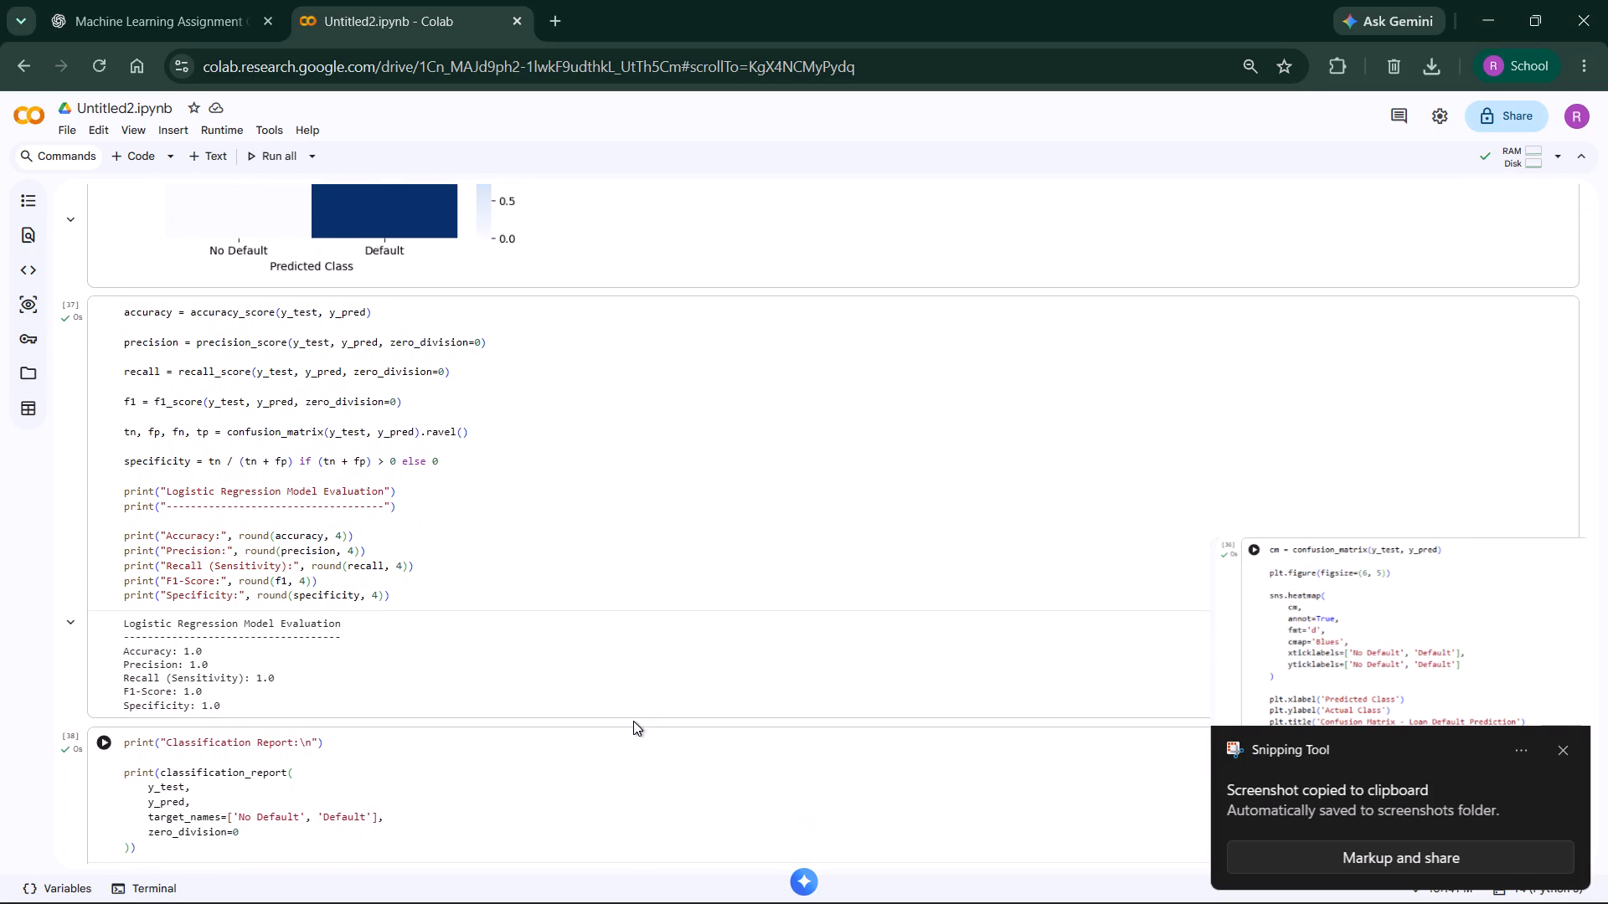
drag(57, 294, 451, 639)
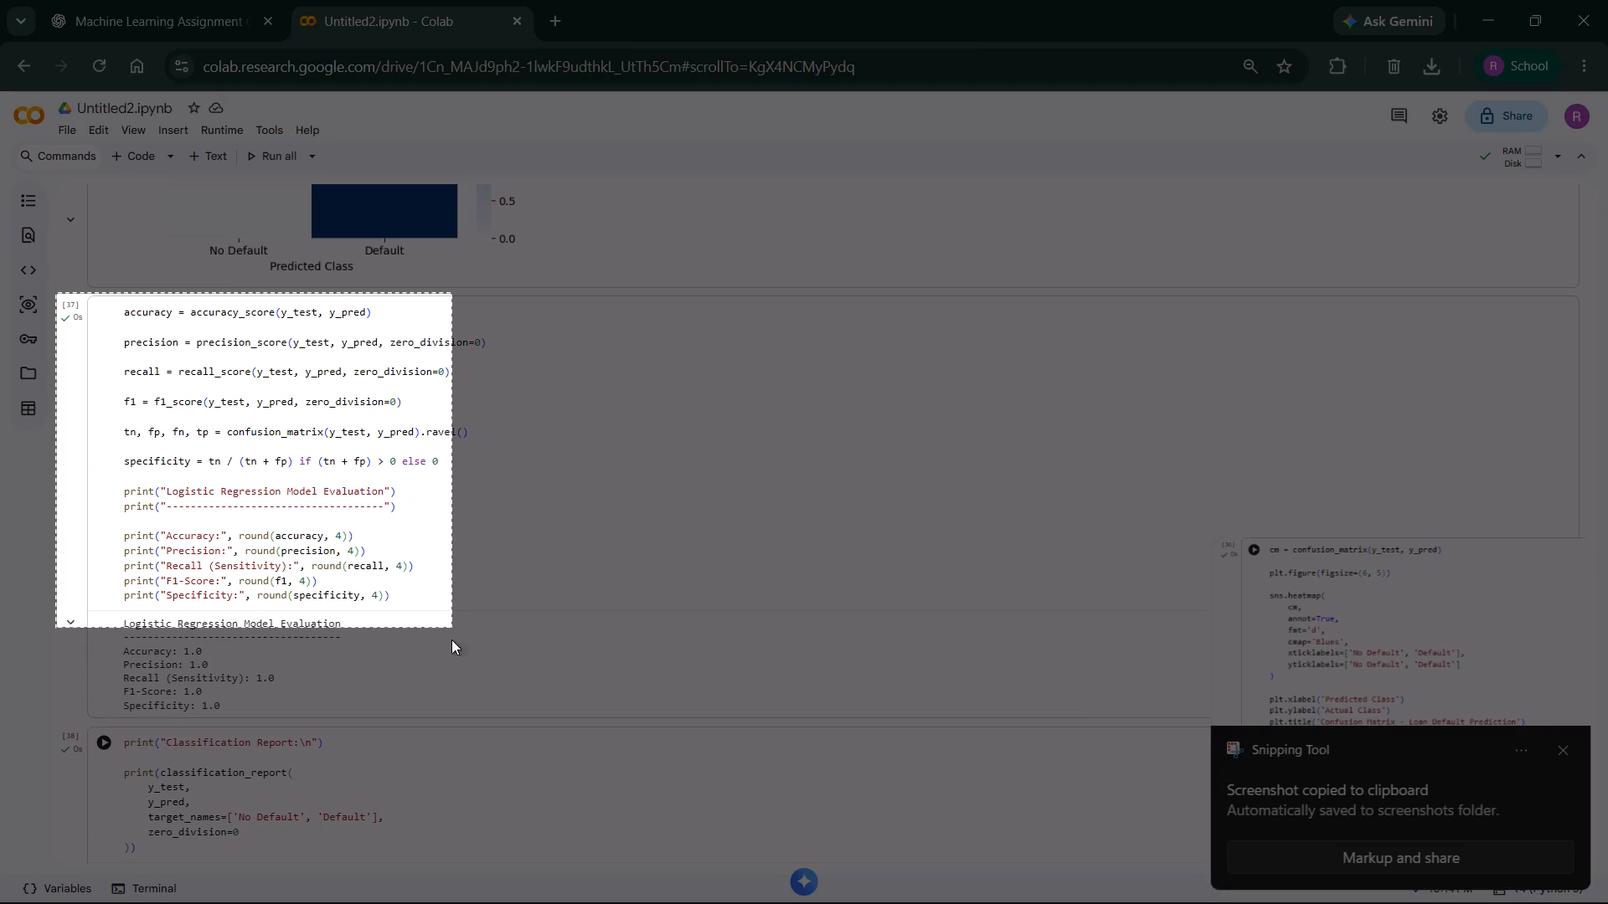
drag(451, 639, 491, 715)
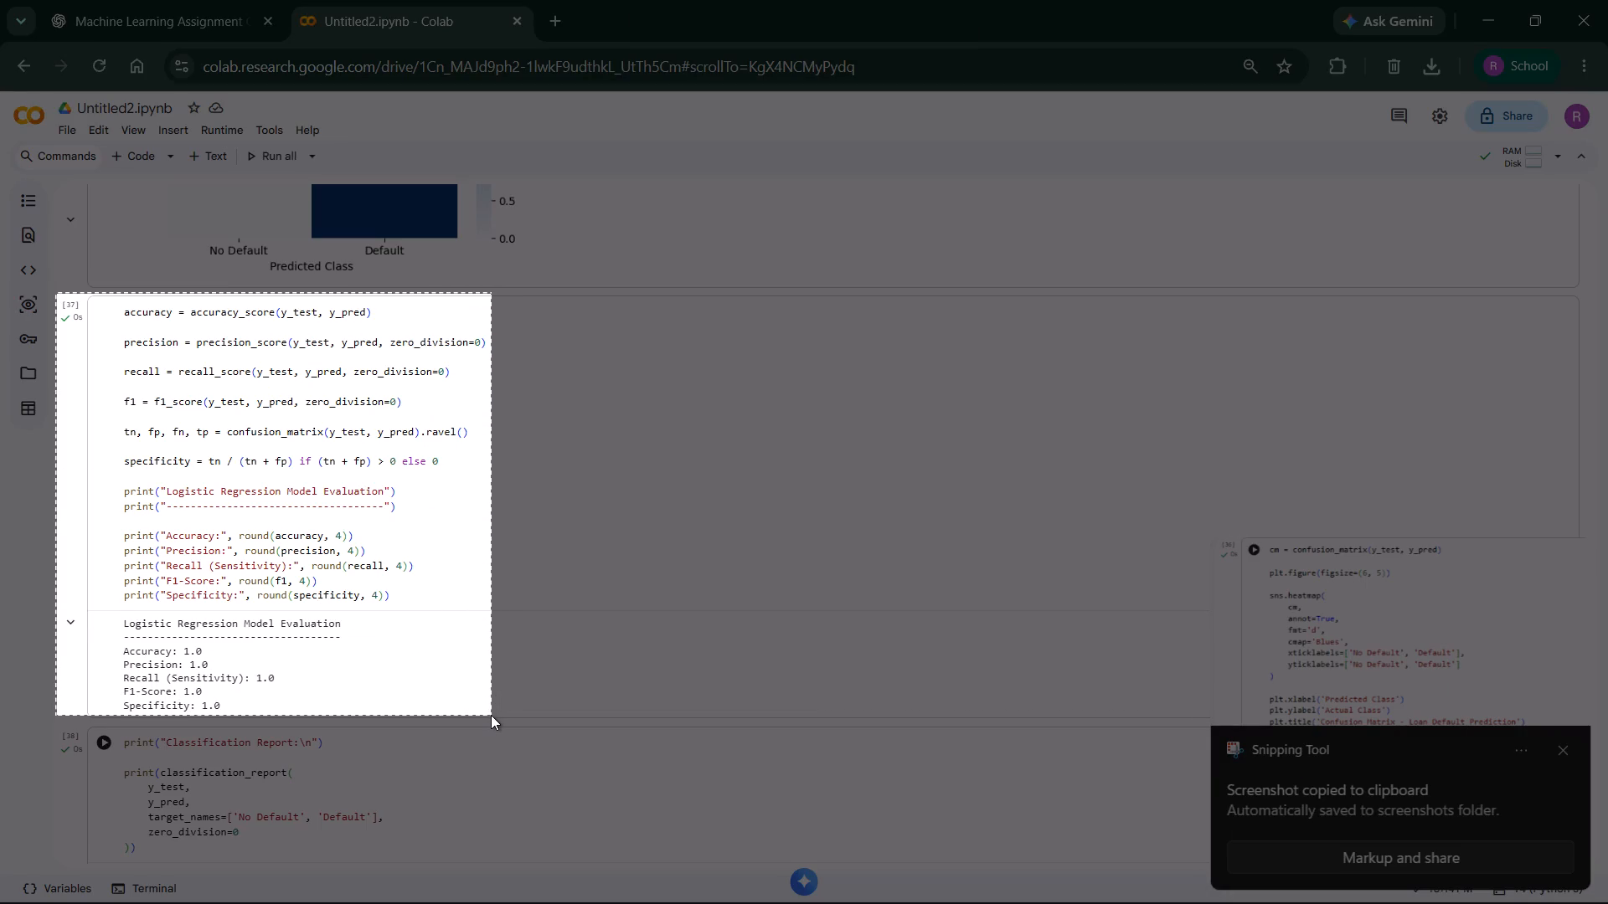
drag(491, 715, 485, 727)
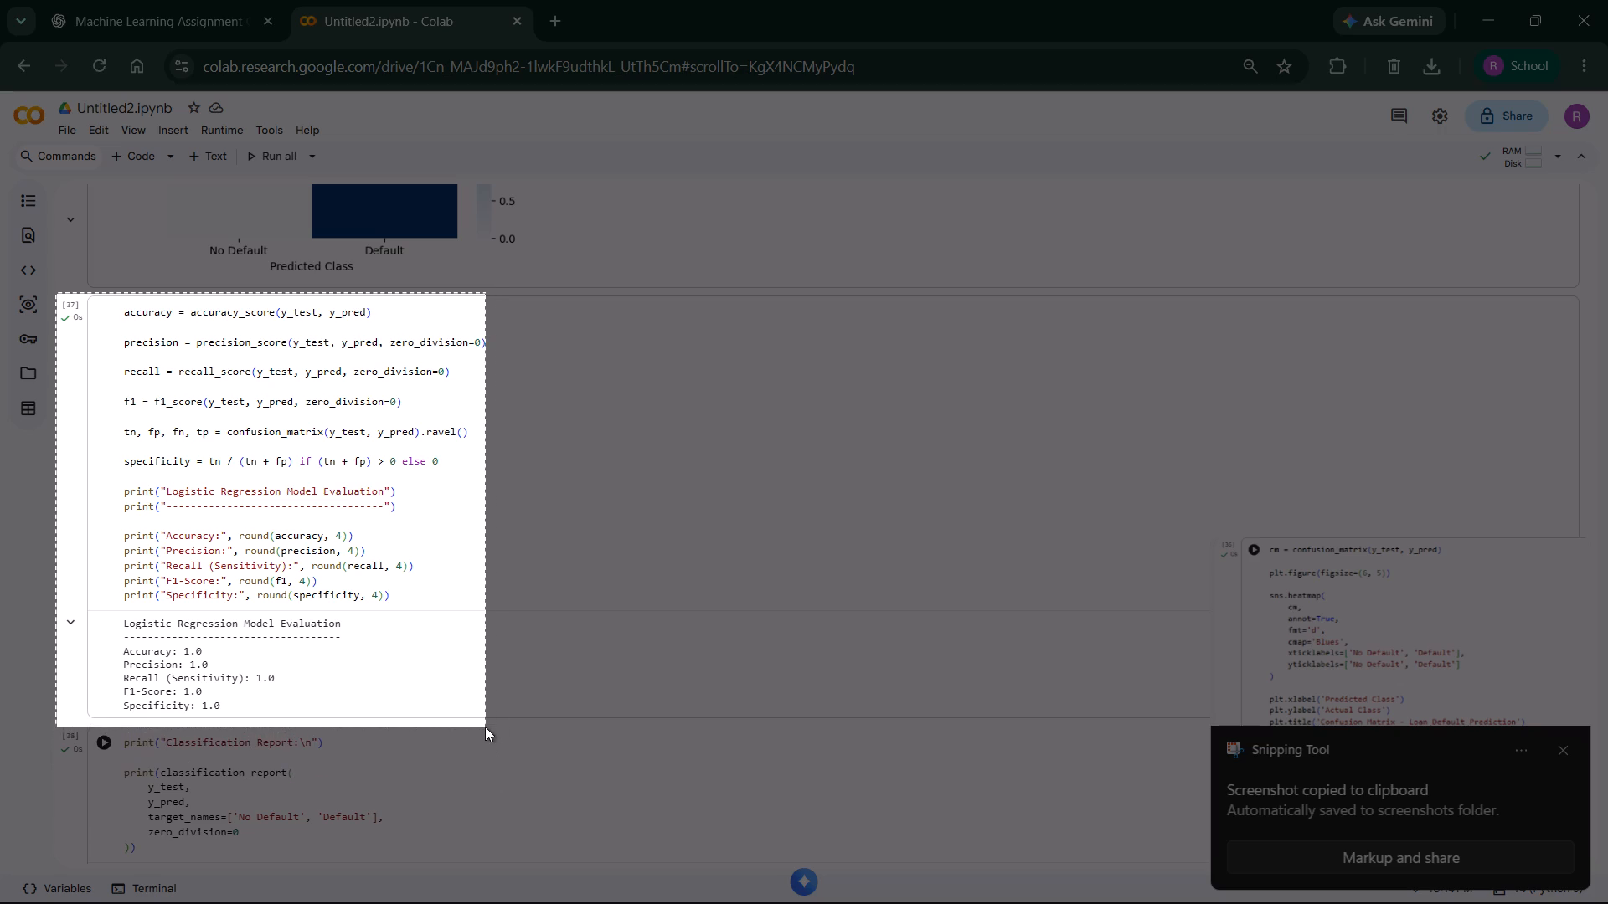
drag(485, 727, 495, 722)
key(alt+Tab)
key(ctrl+v)
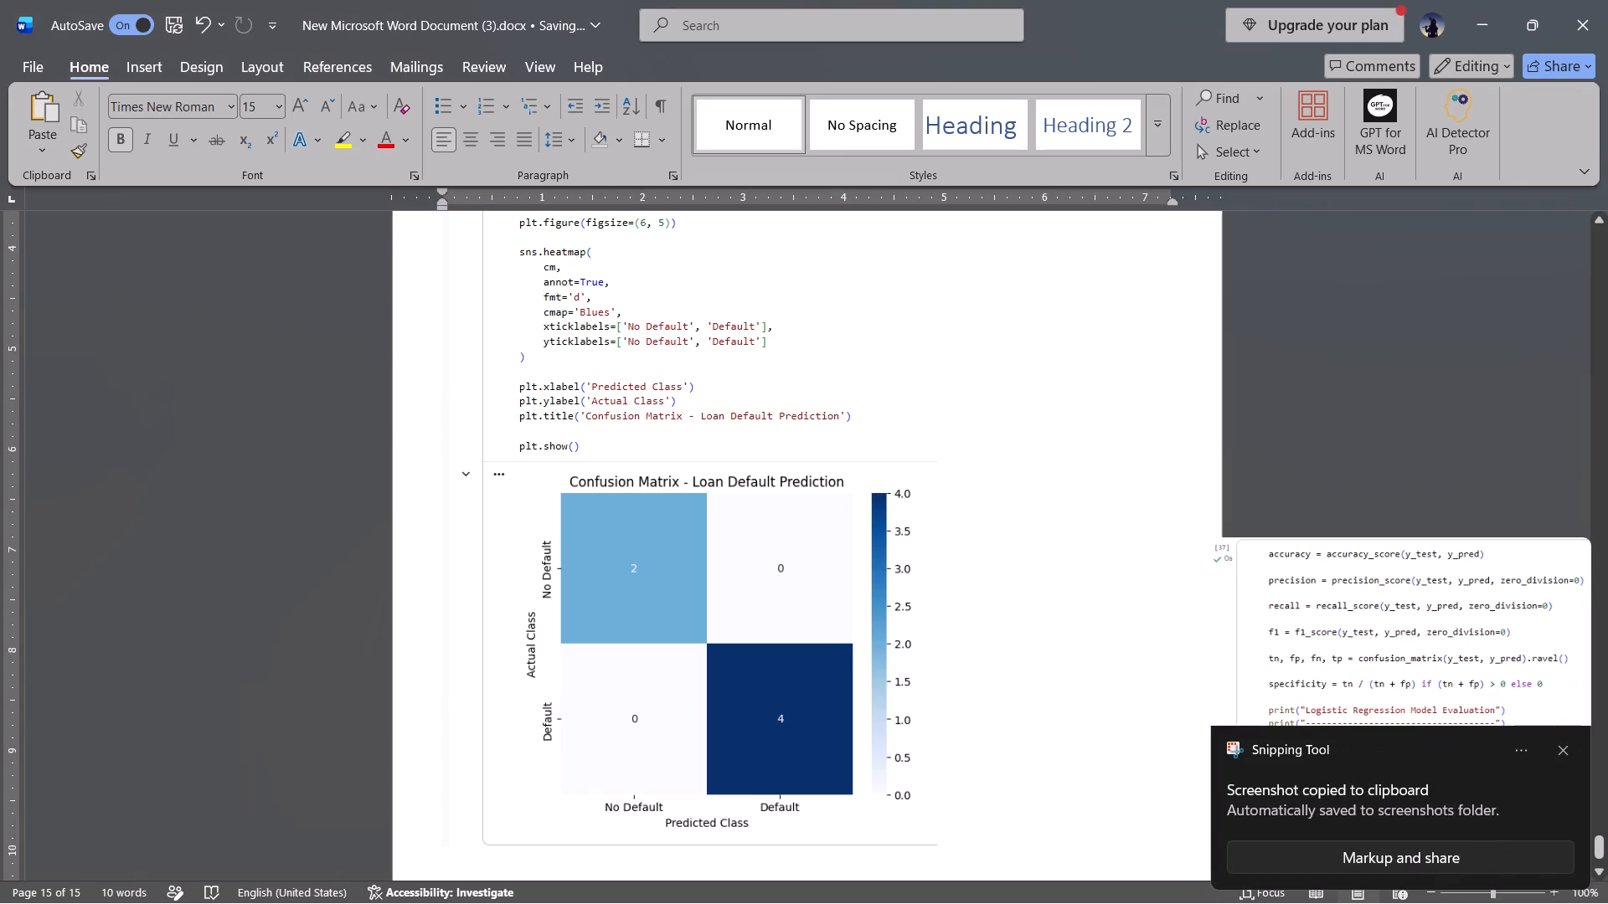
key(ctrl+v)
Capture the Classification Report and new_customer cells together with their outputs in Colab and paste them after the model evaluation screenshot in Word.
key(alt+Tab)
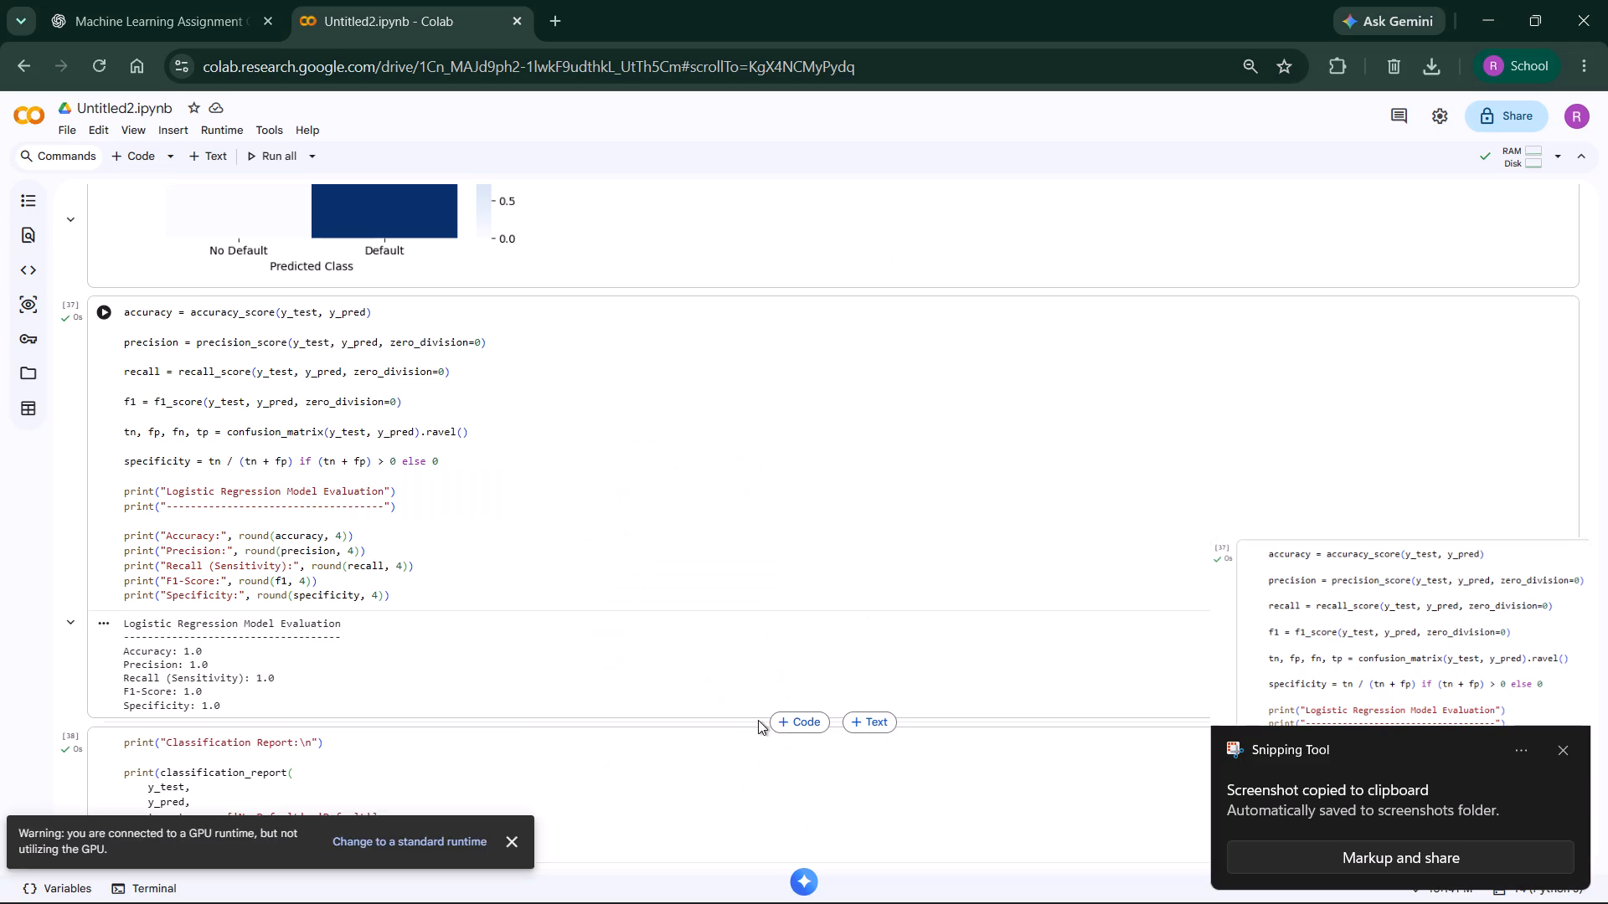
scroll(551, 663, down, 2)
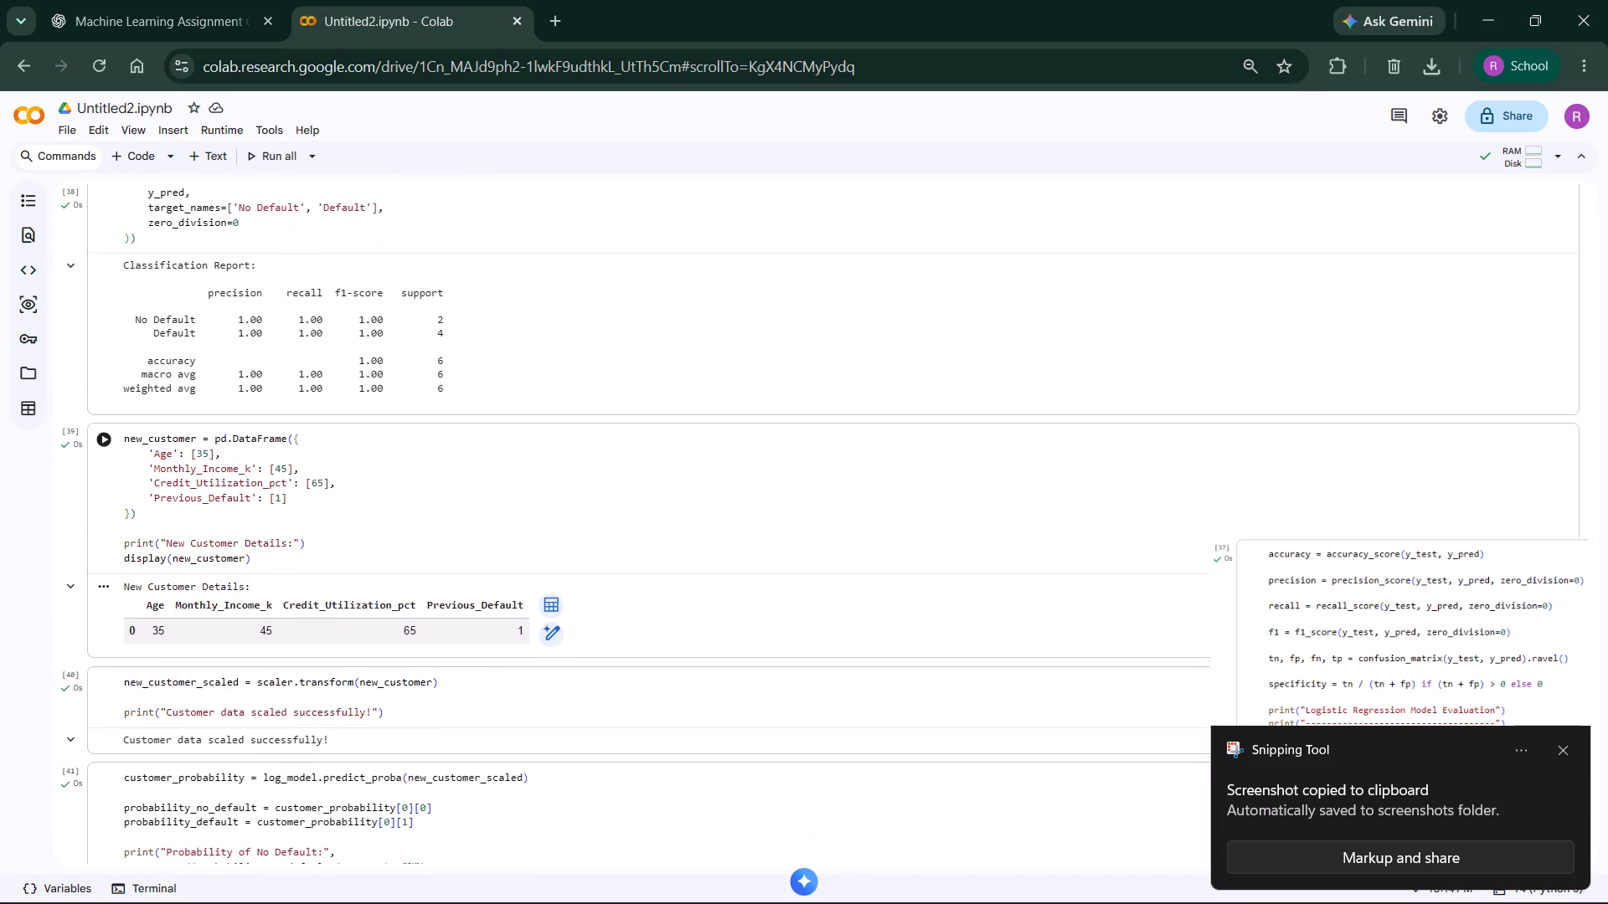
scroll(551, 663, down, 2)
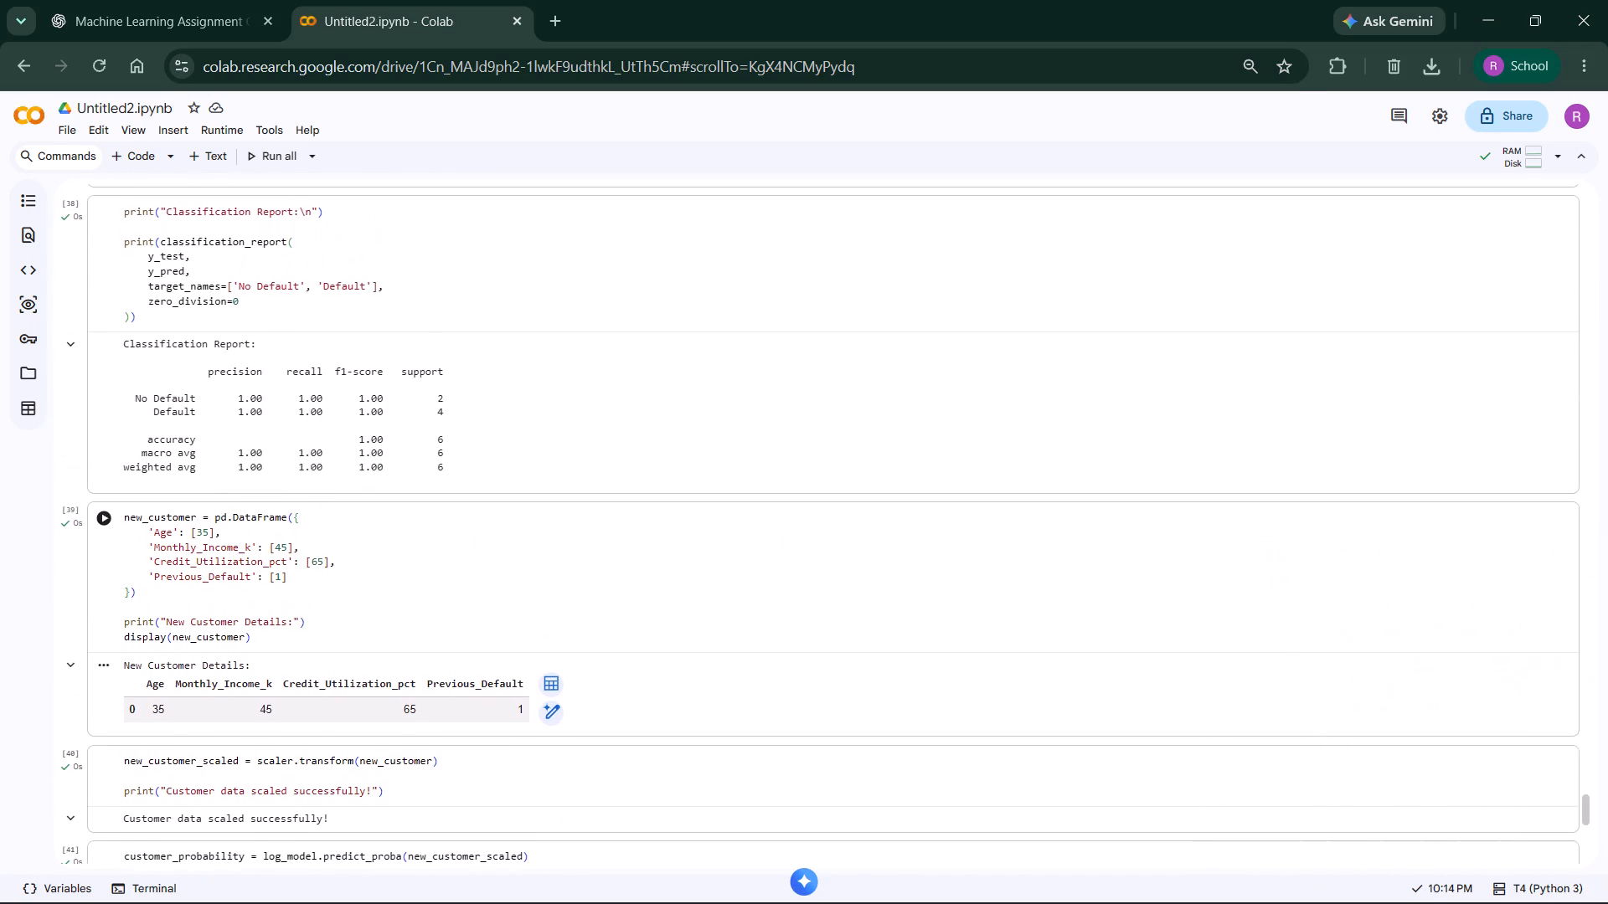
scroll(551, 663, up, 1)
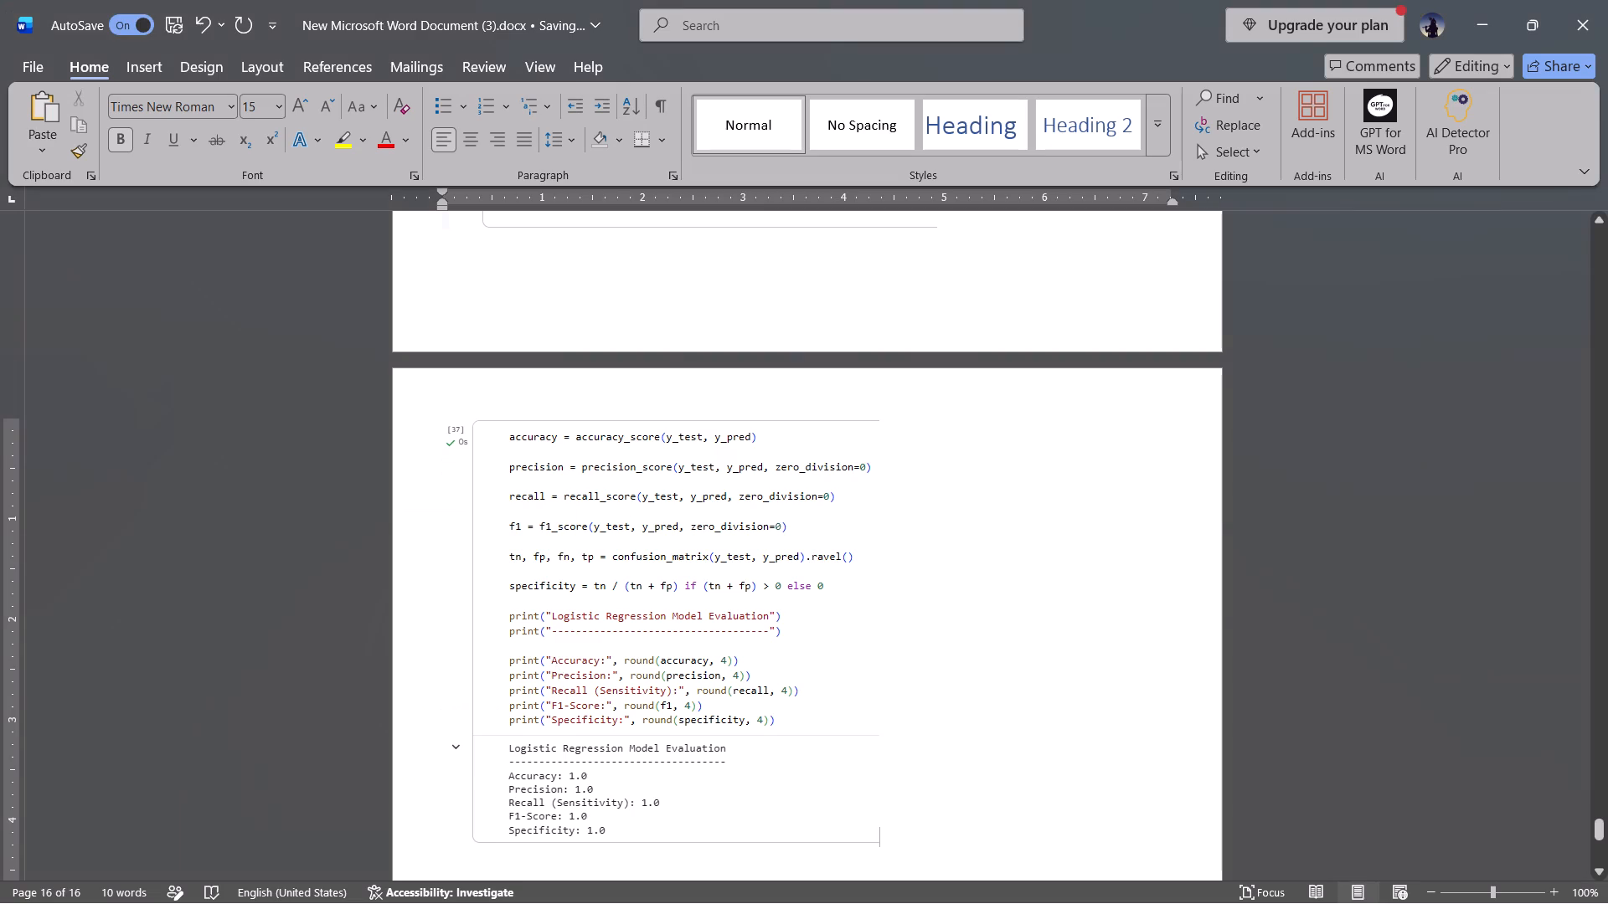
key(Print)
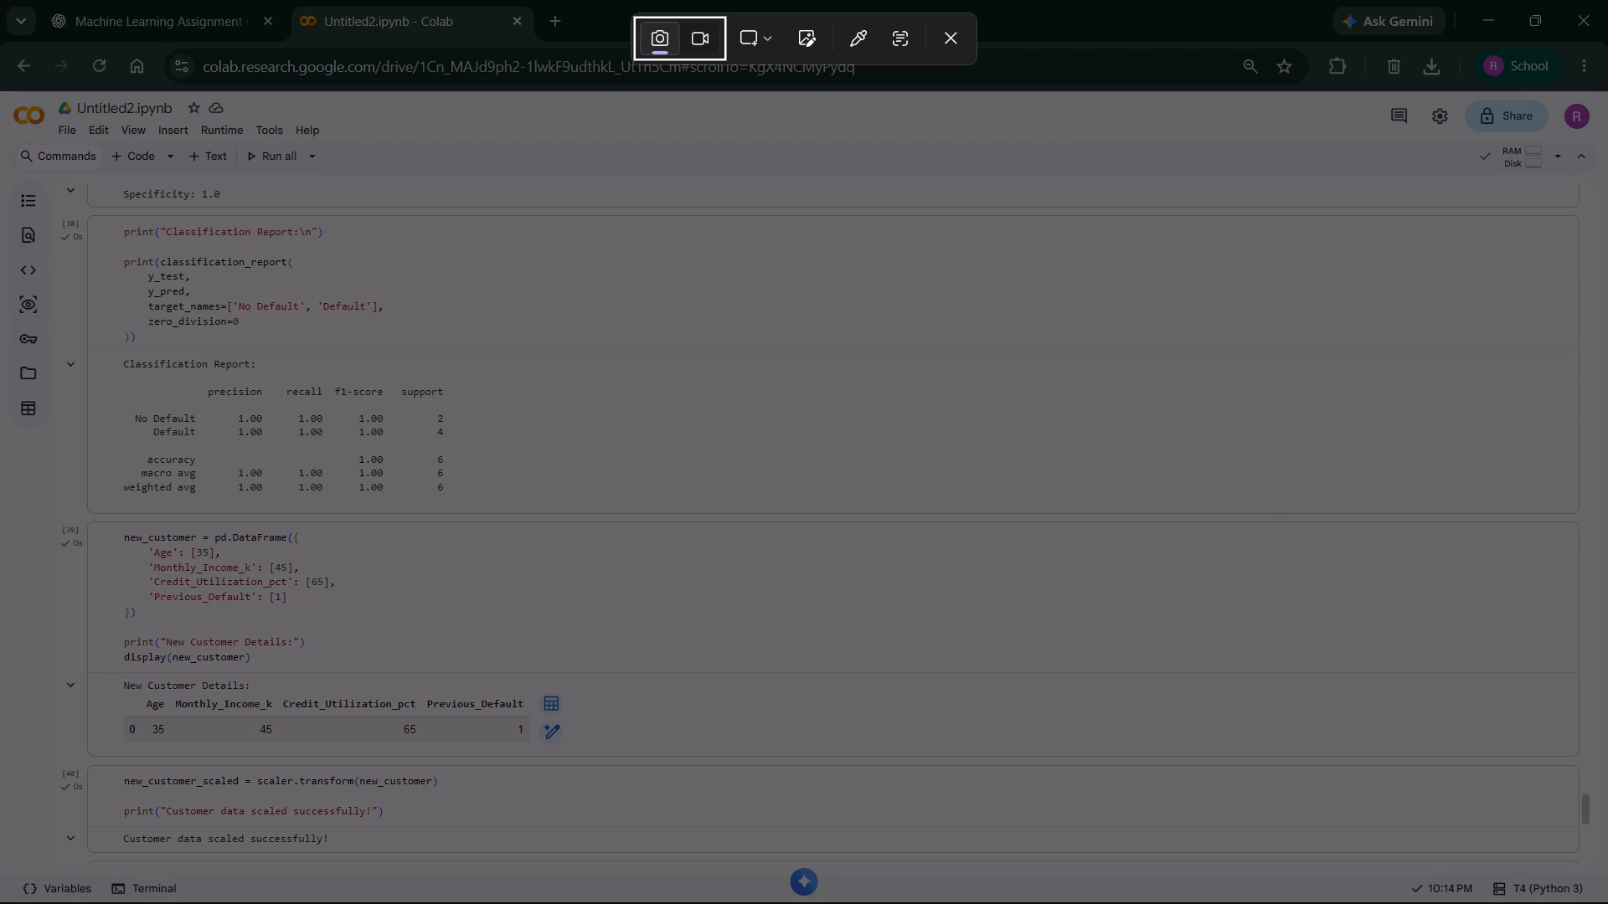
drag(51, 212, 618, 711)
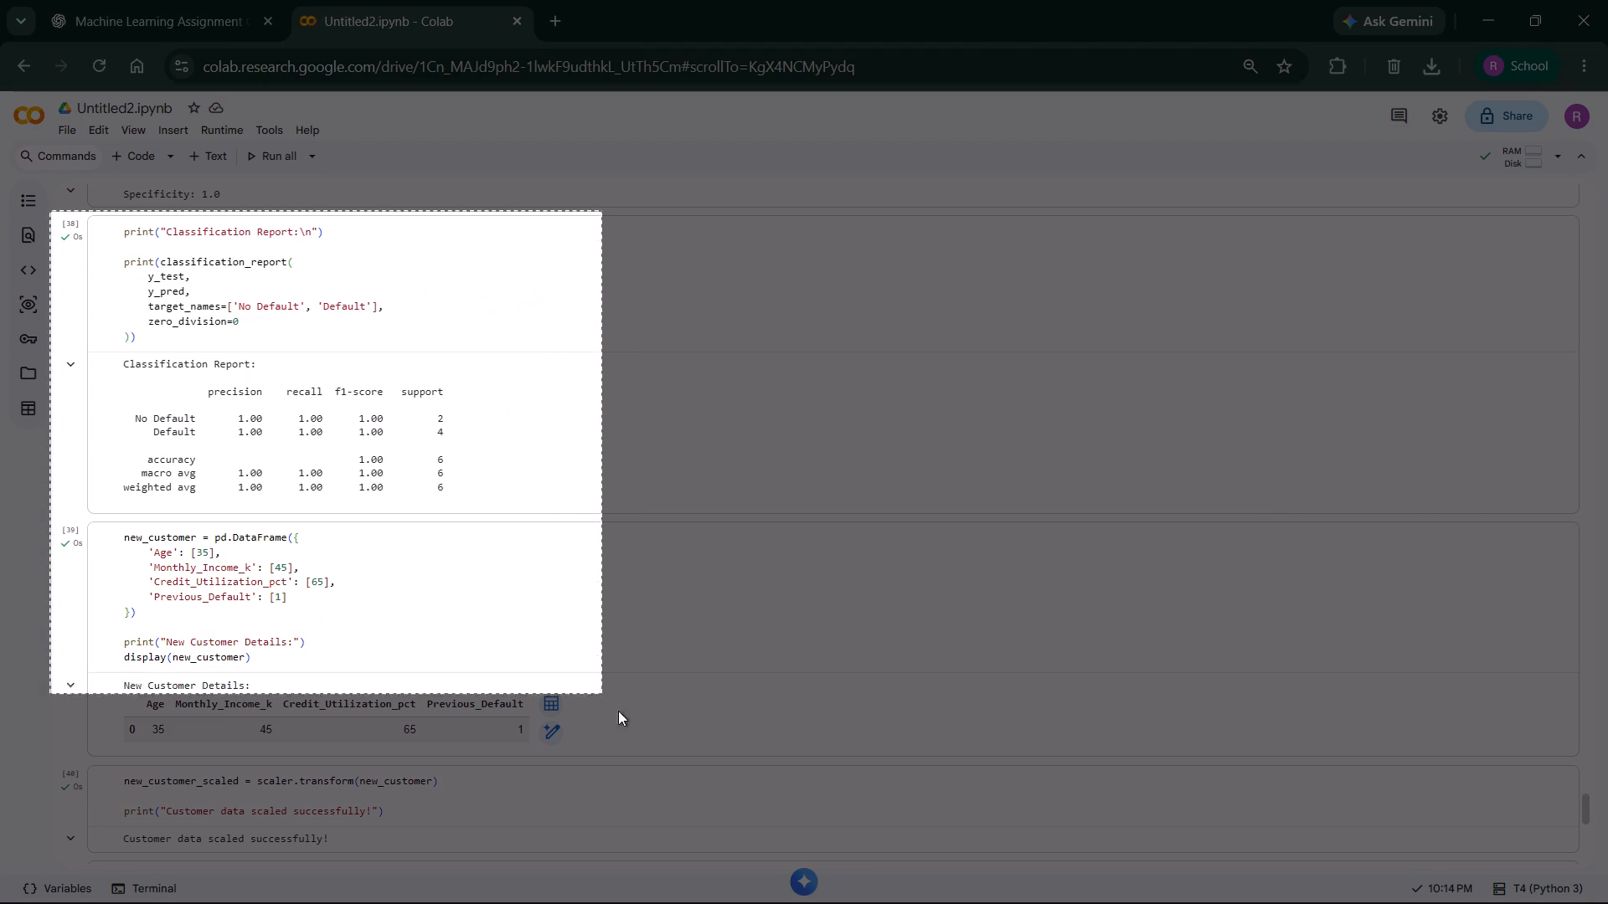
drag(618, 711, 580, 756)
key(alt+Tab)
key(ctrl+v)
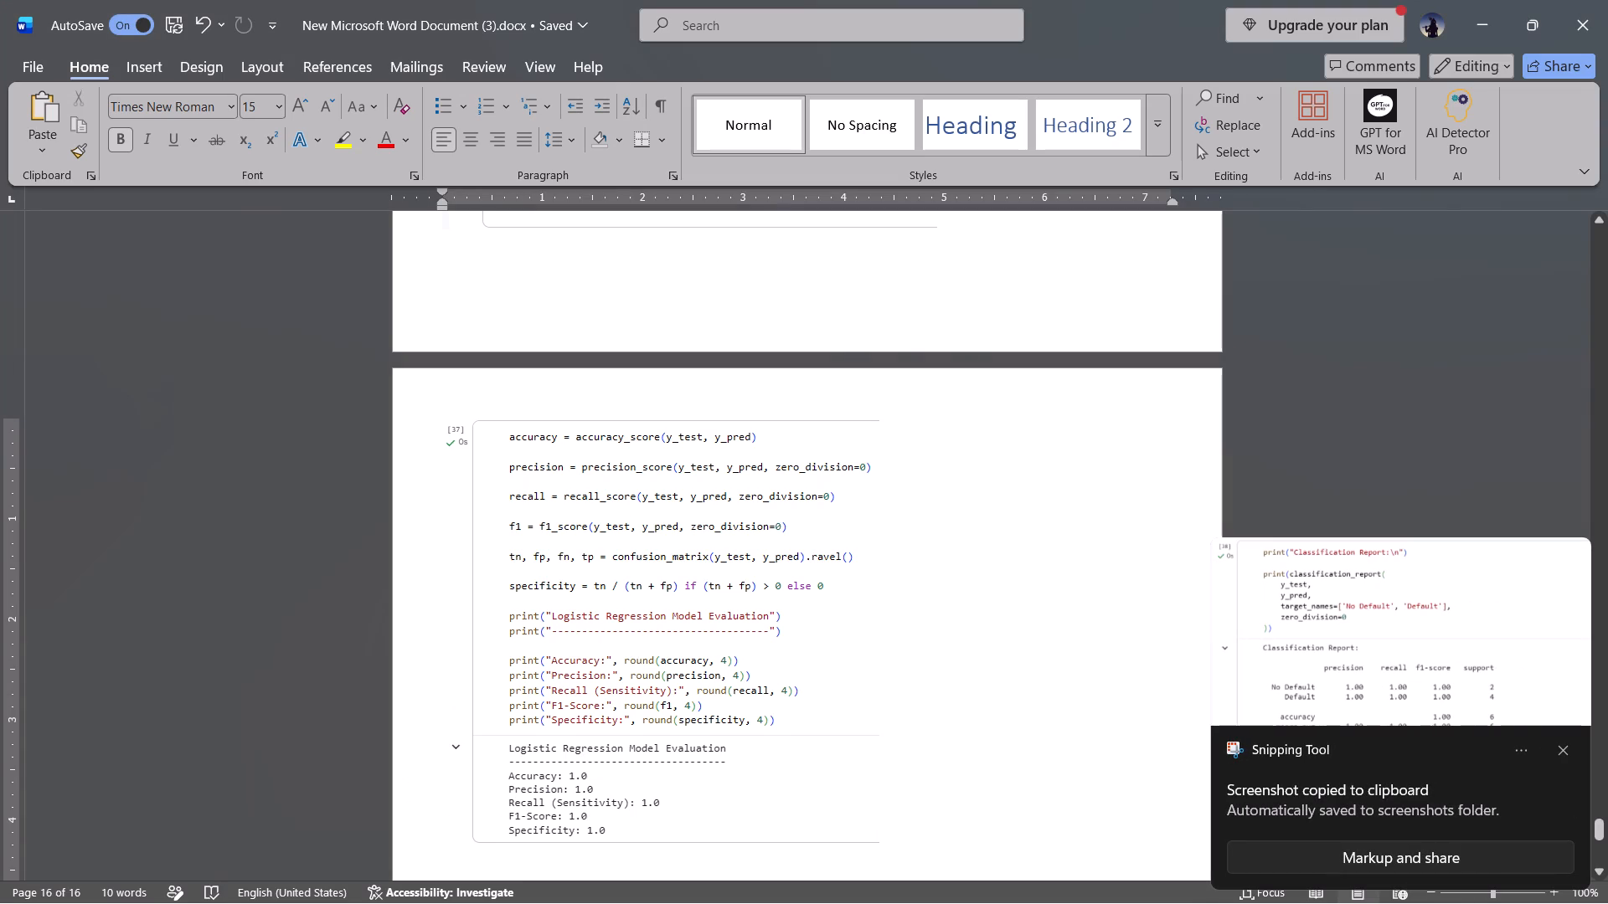
key(ctrl+v)
Capture the new_customer_scaled, customer_probability and threshold cells together in Colab and paste them after the New Customer Details screenshot in Word.
key(alt+Tab)
scroll(587, 701, down, 3)
key(alt+Tab)
key(alt+Tab)
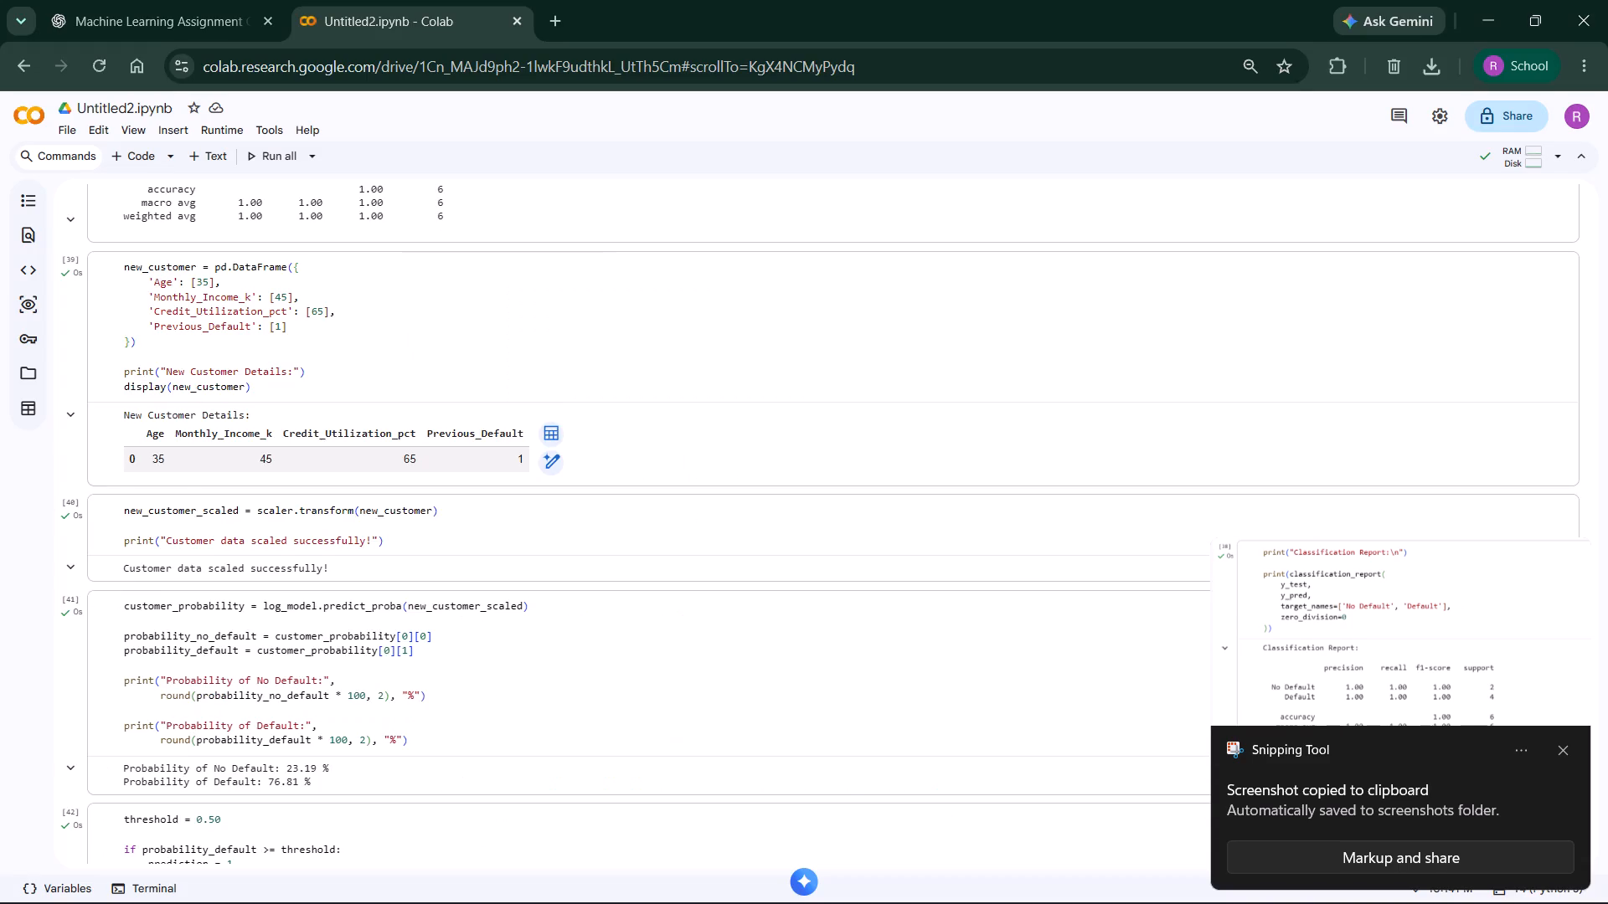
scroll(587, 701, down, 2)
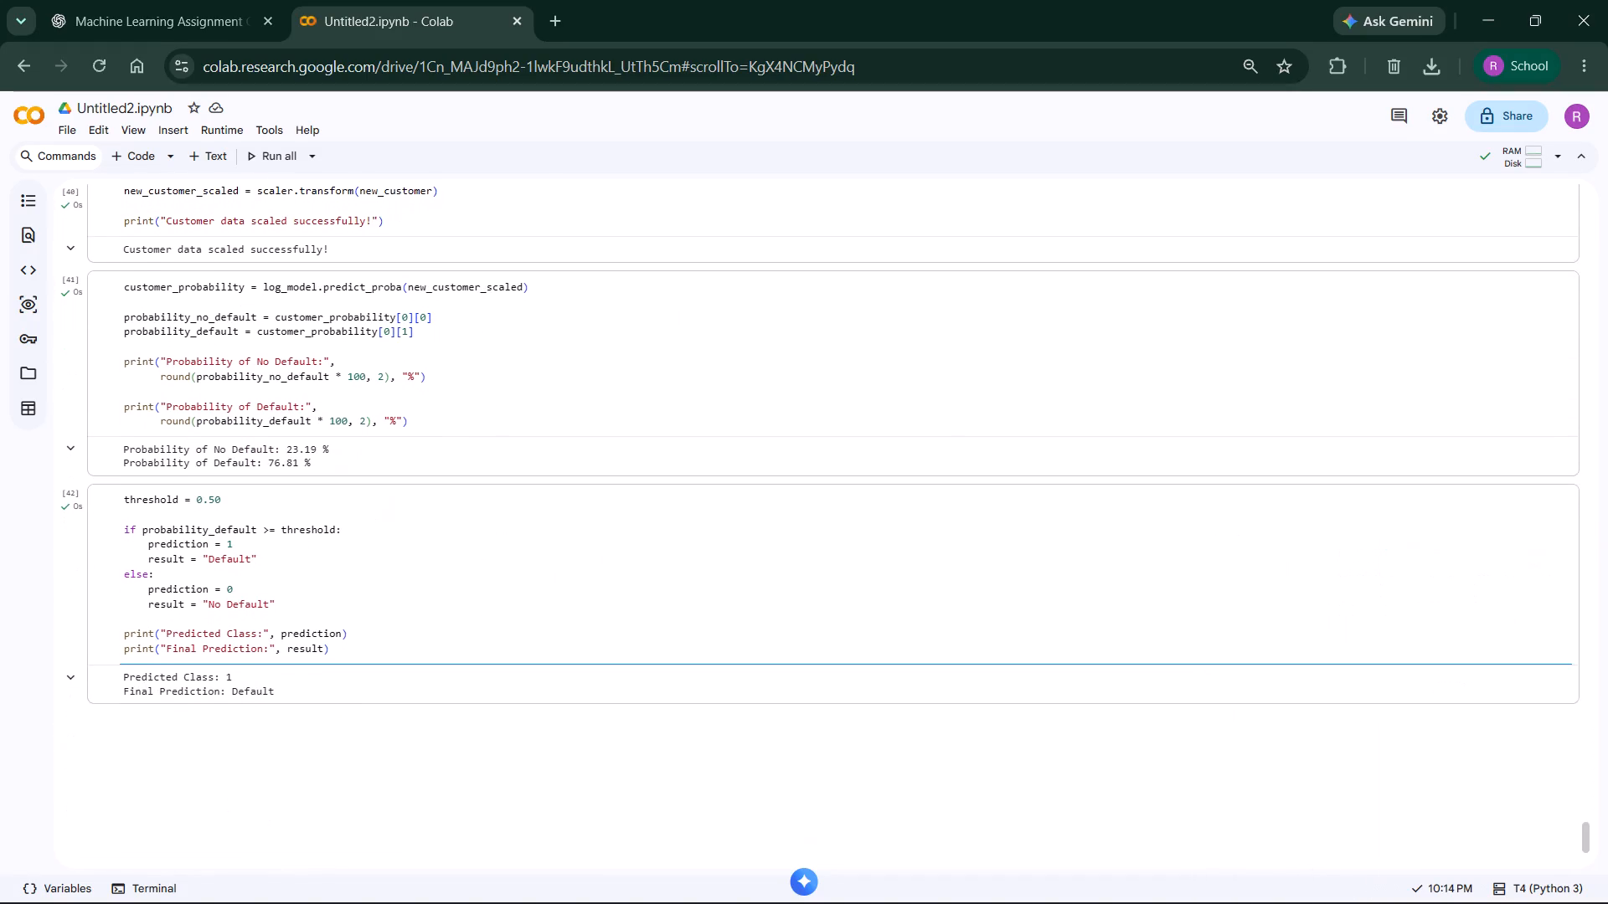
scroll(587, 701, down, 1)
key(Print)
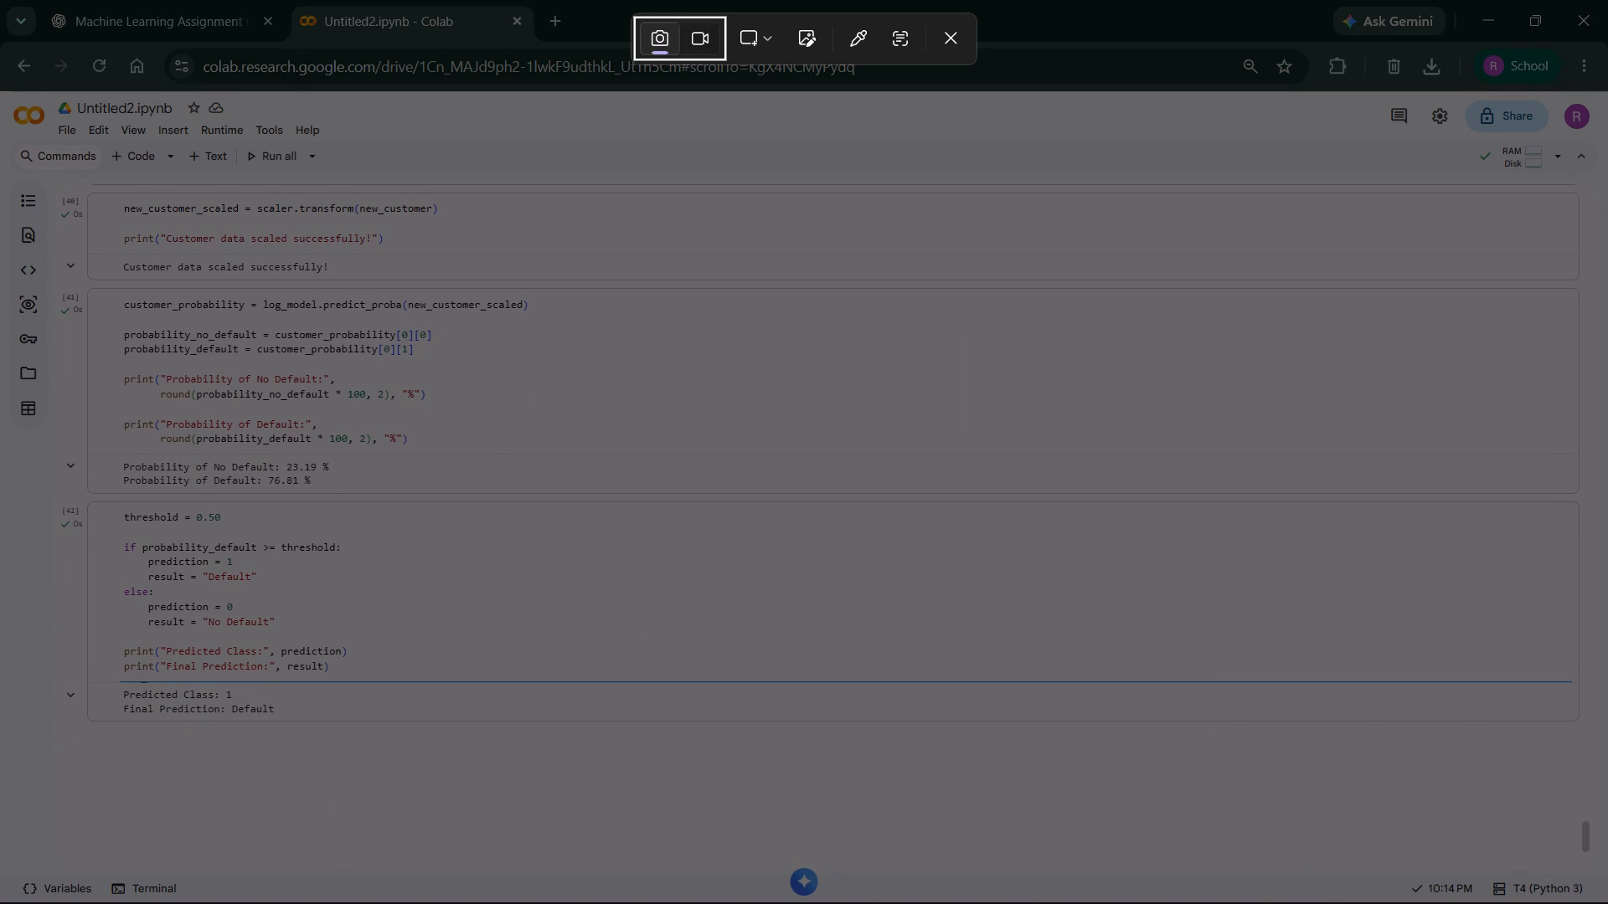
drag(49, 193, 540, 734)
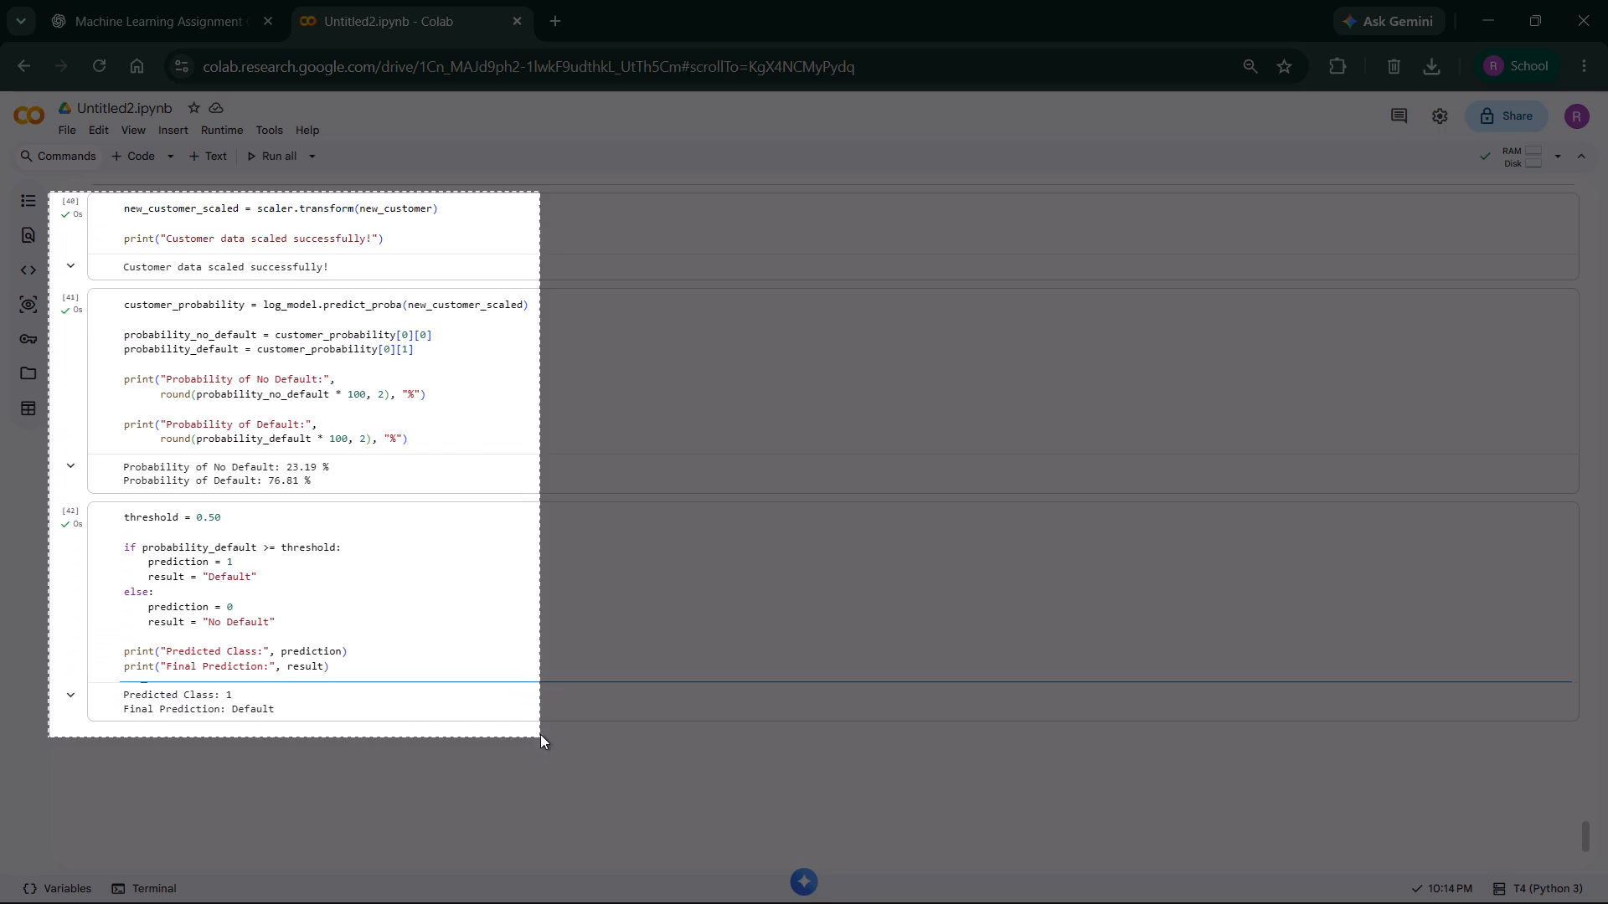
drag(540, 734, 539, 724)
key(alt+Tab)
key(ctrl+v)
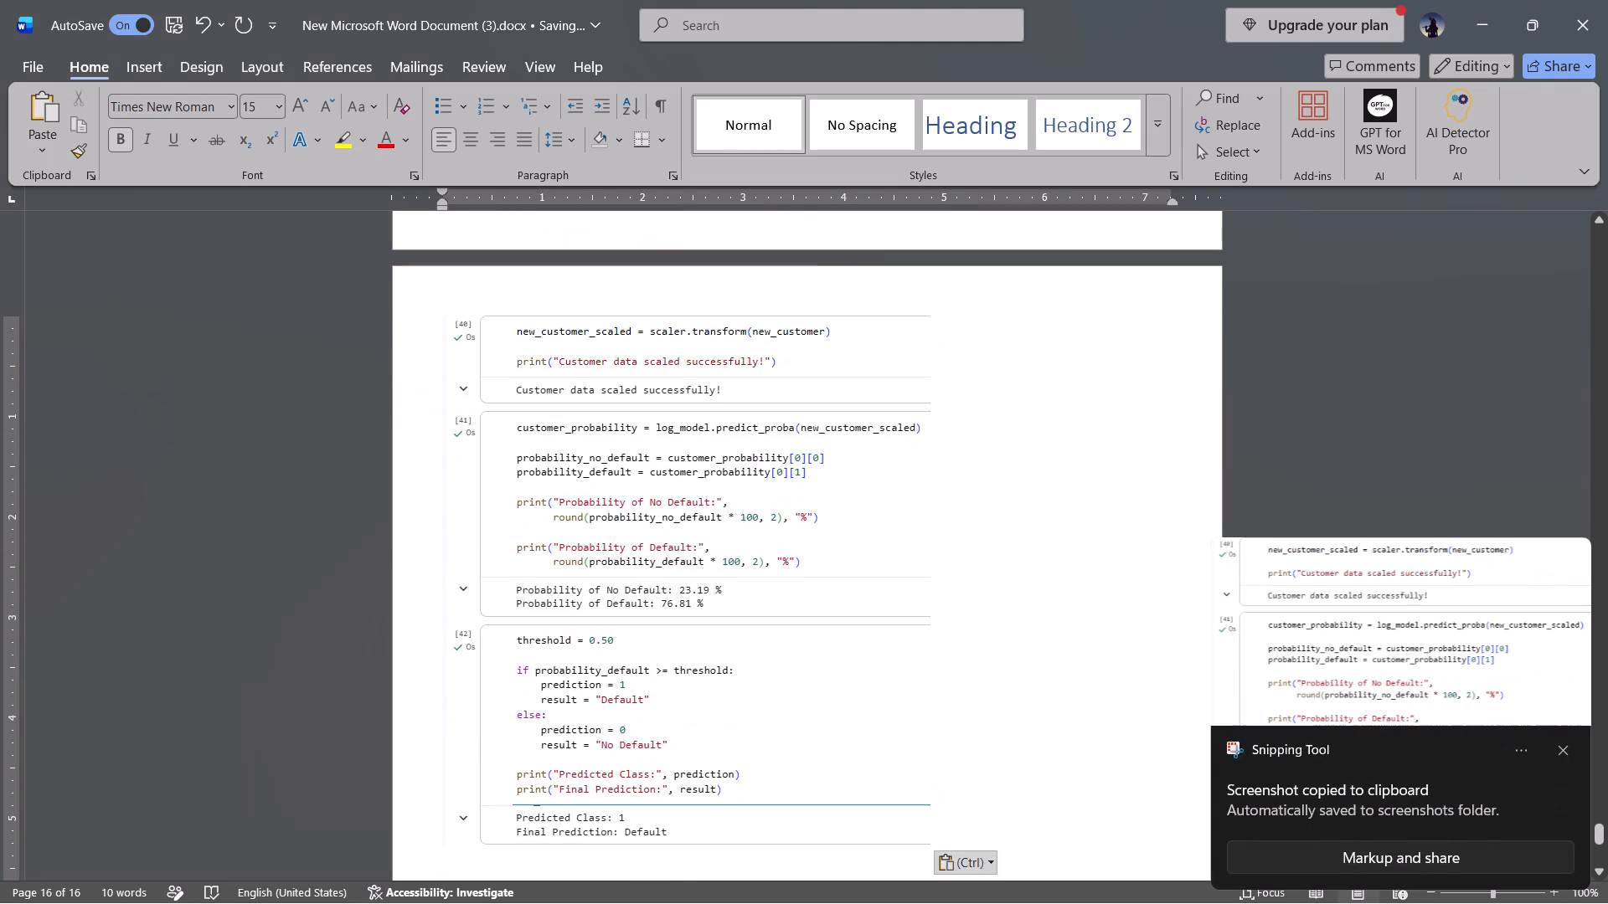
Shrink the df.describe() screenshot on the document's first page proportionally to about 2.9 inches wide.
scroll(734, 723, up, 4)
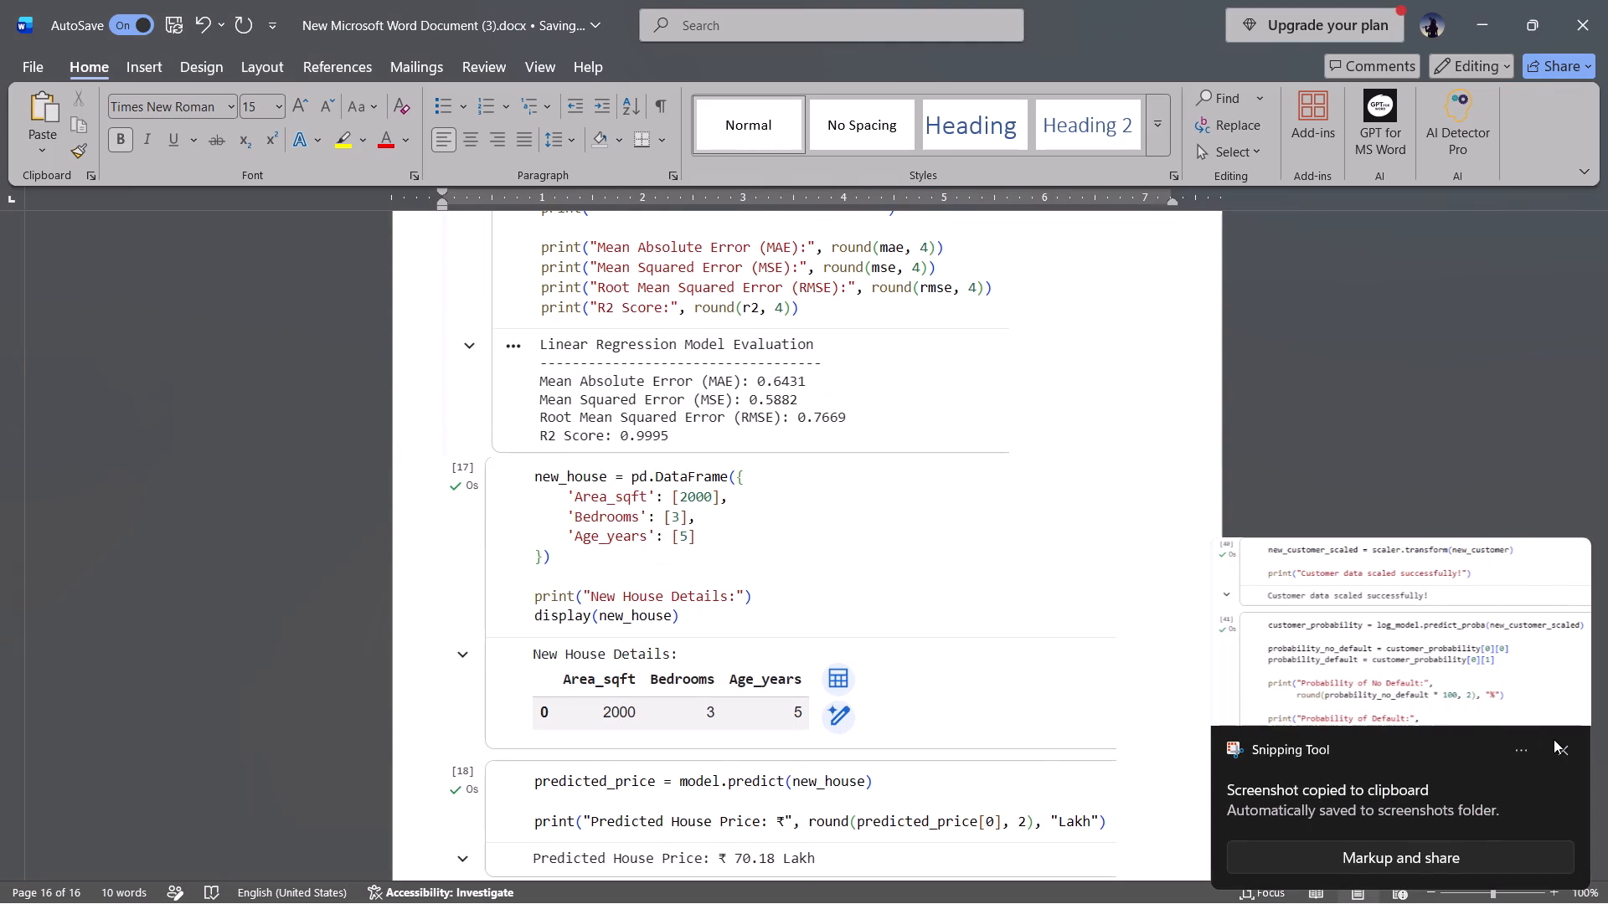
click(1554, 739)
scroll(942, 603, up, 6)
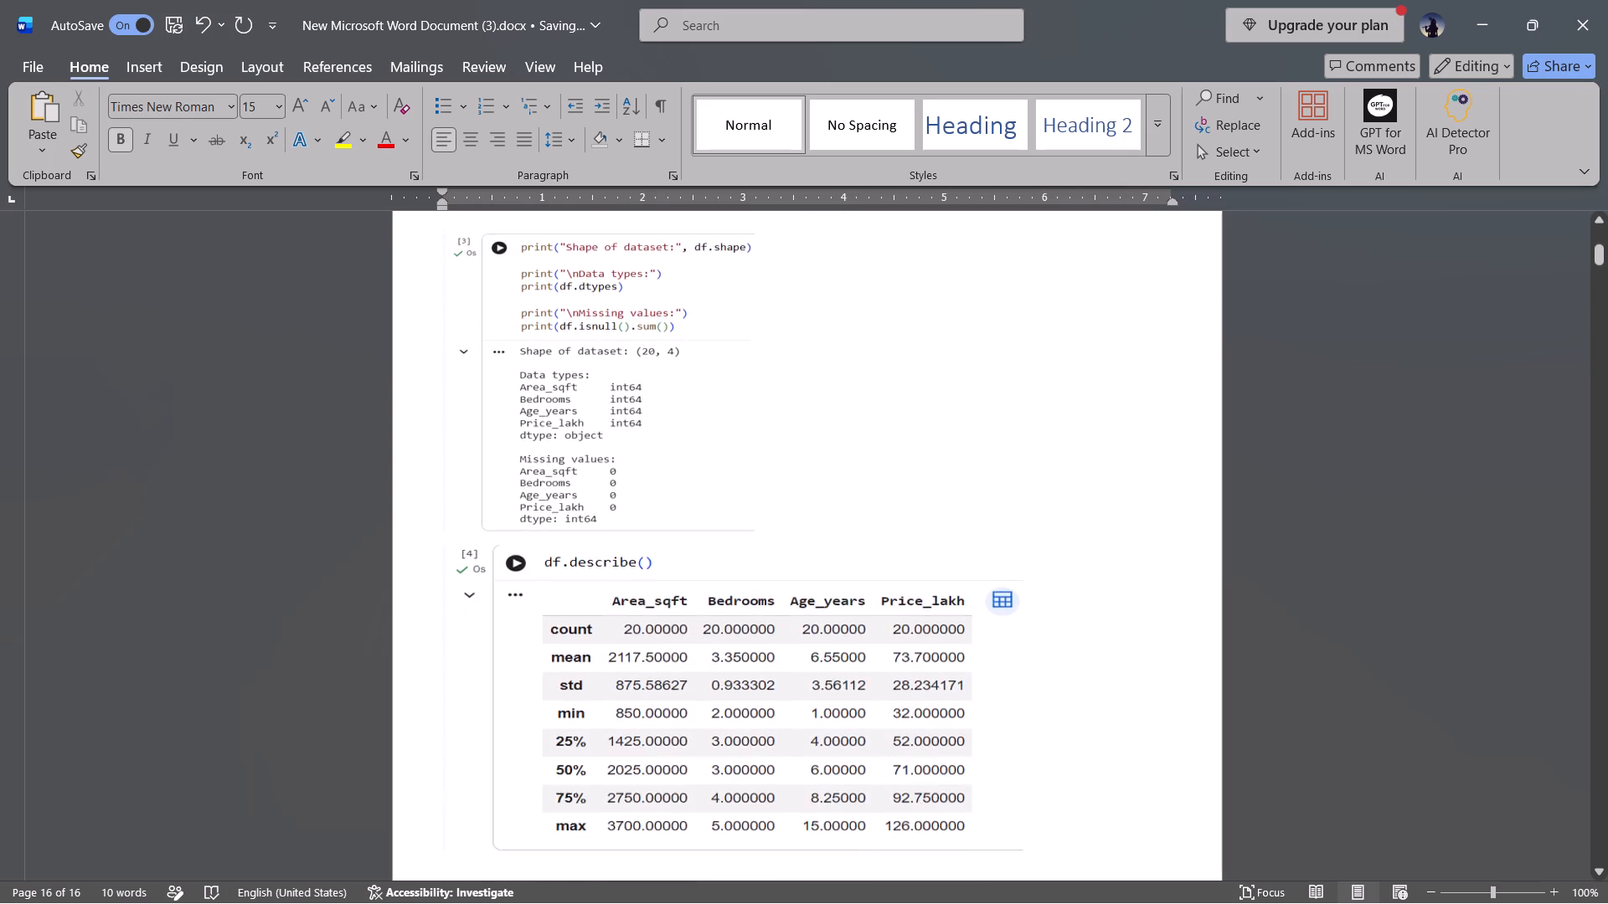
click(819, 615)
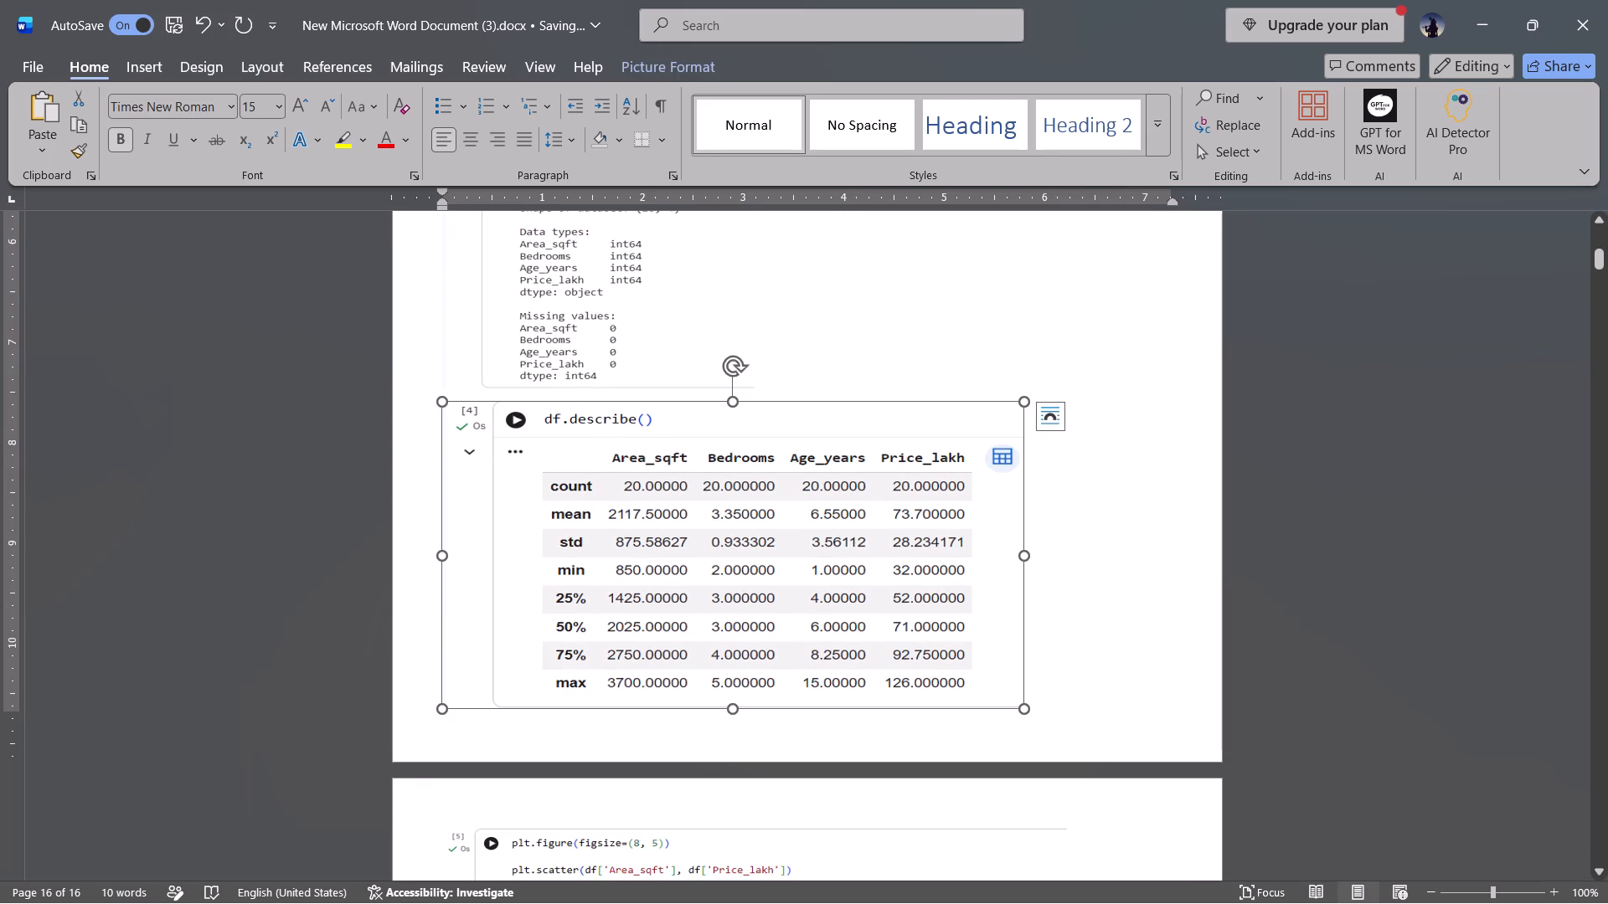
drag(1019, 706, 953, 654)
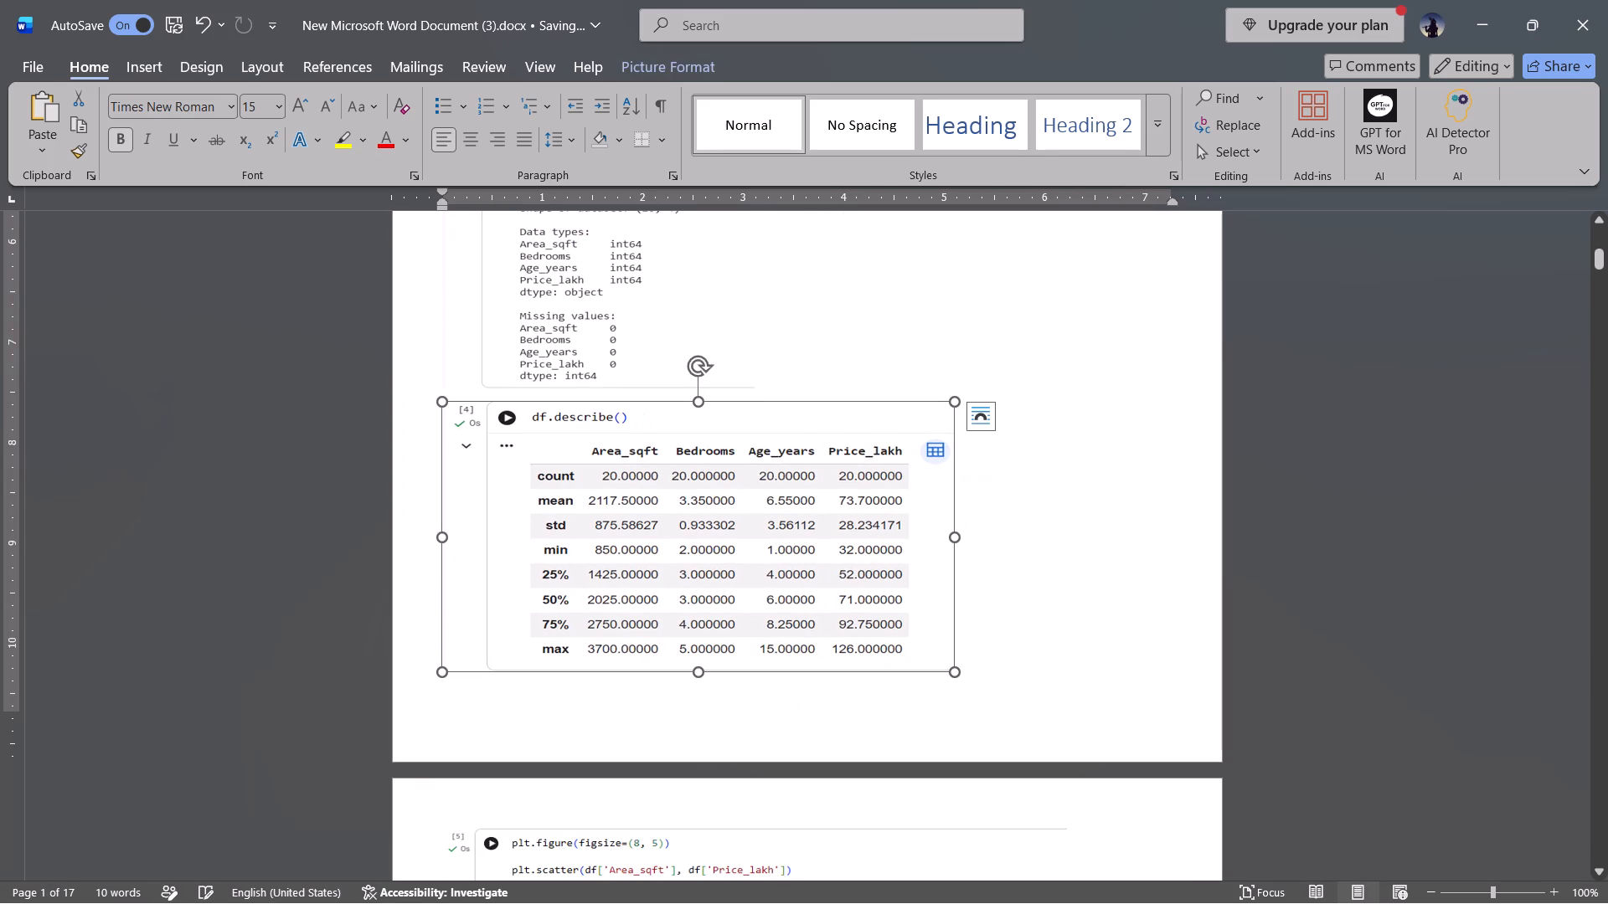
drag(952, 671, 843, 592)
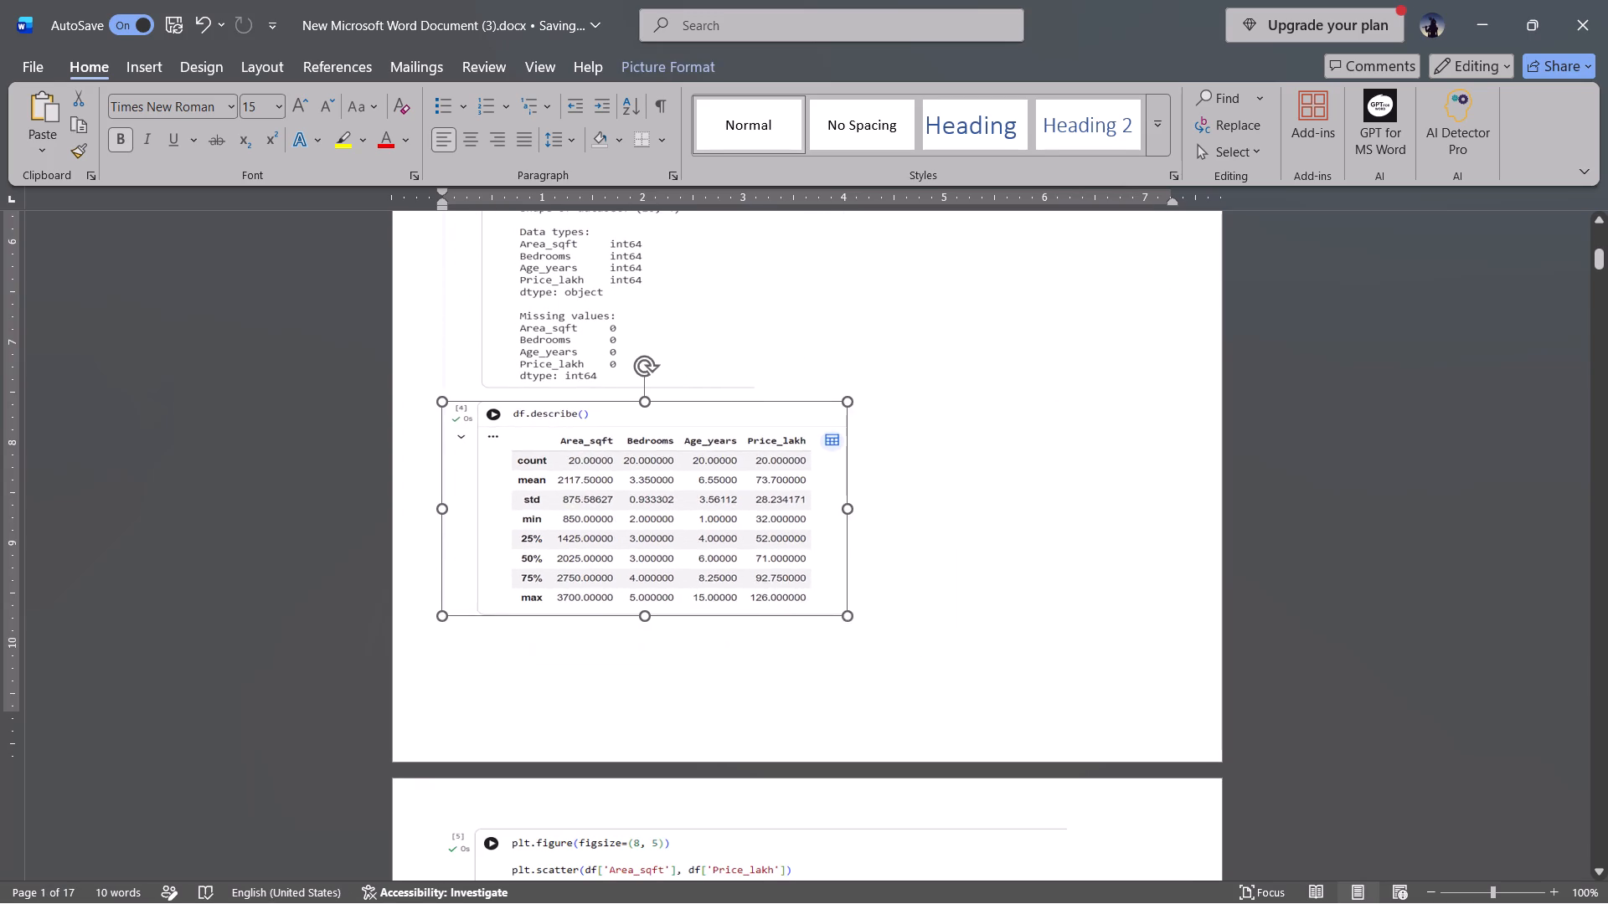
drag(843, 592, 815, 576)
drag(816, 602, 746, 557)
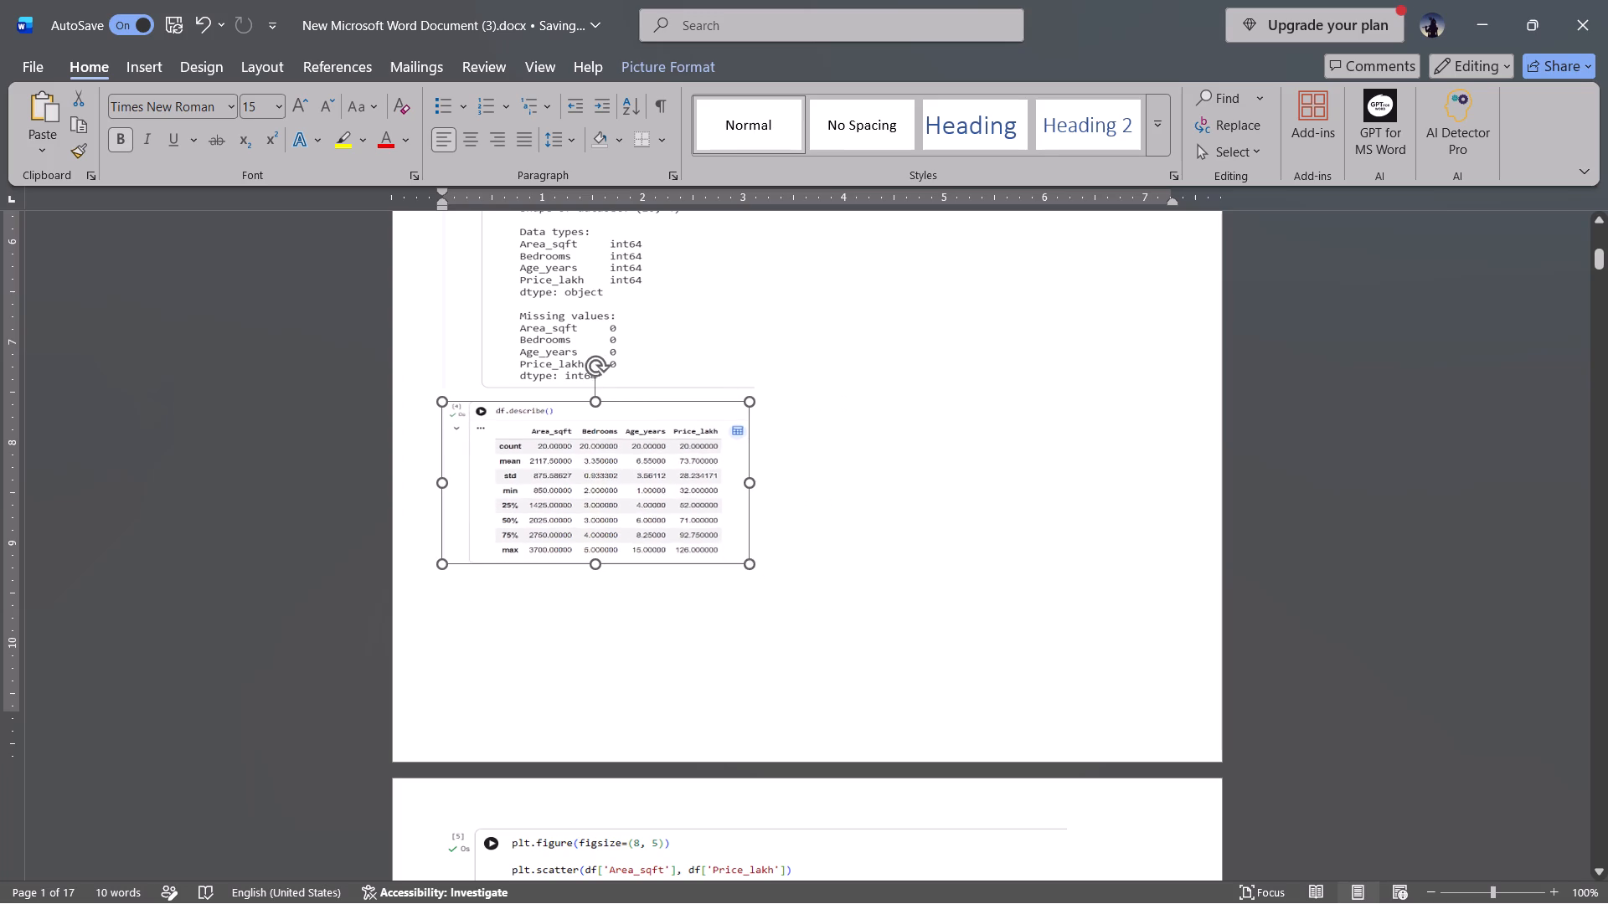
drag(746, 557, 732, 549)
scroll(704, 522, up, 1)
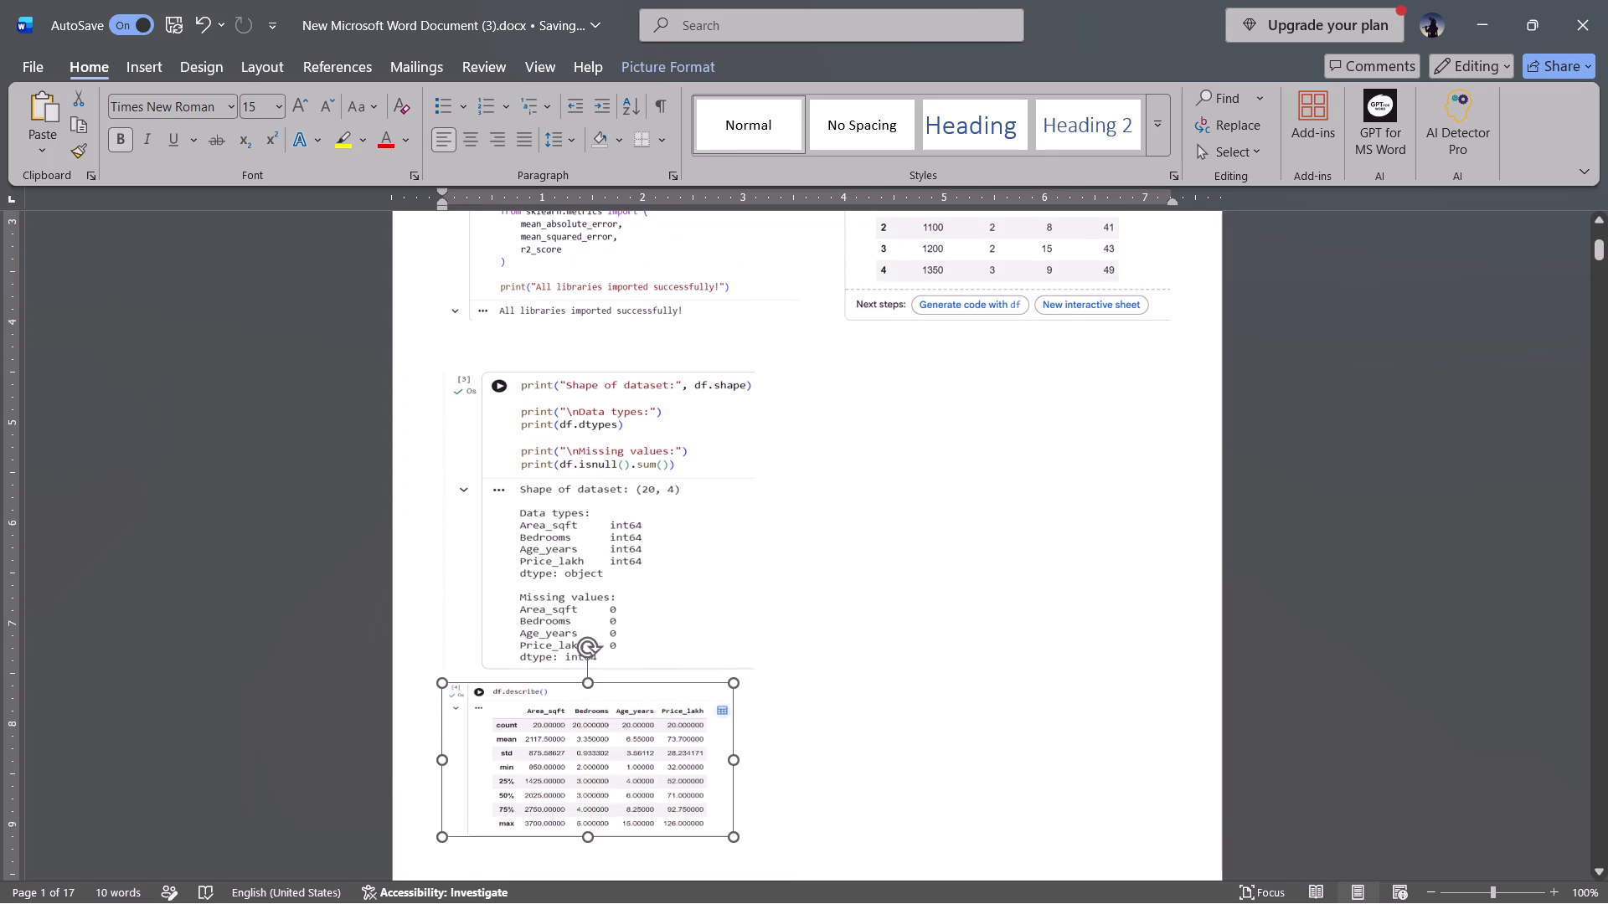
Shrink the dataset shape and missing values screenshot to about 3 inches wide and place the df.describe() screenshot beside it.
click(657, 480)
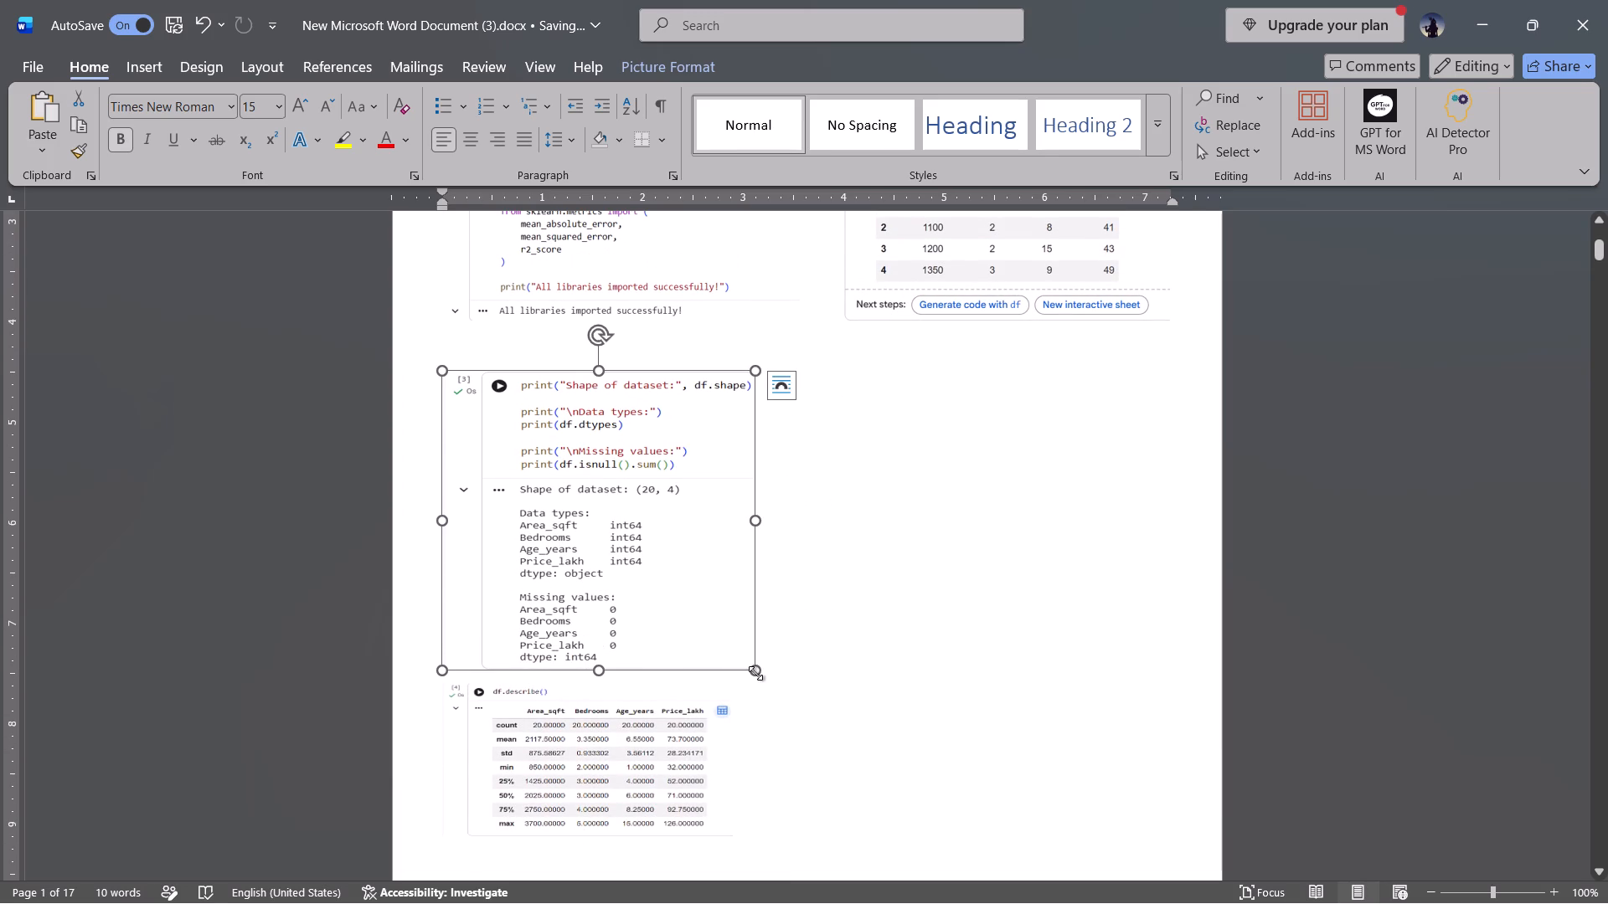
drag(755, 673, 738, 660)
click(647, 750)
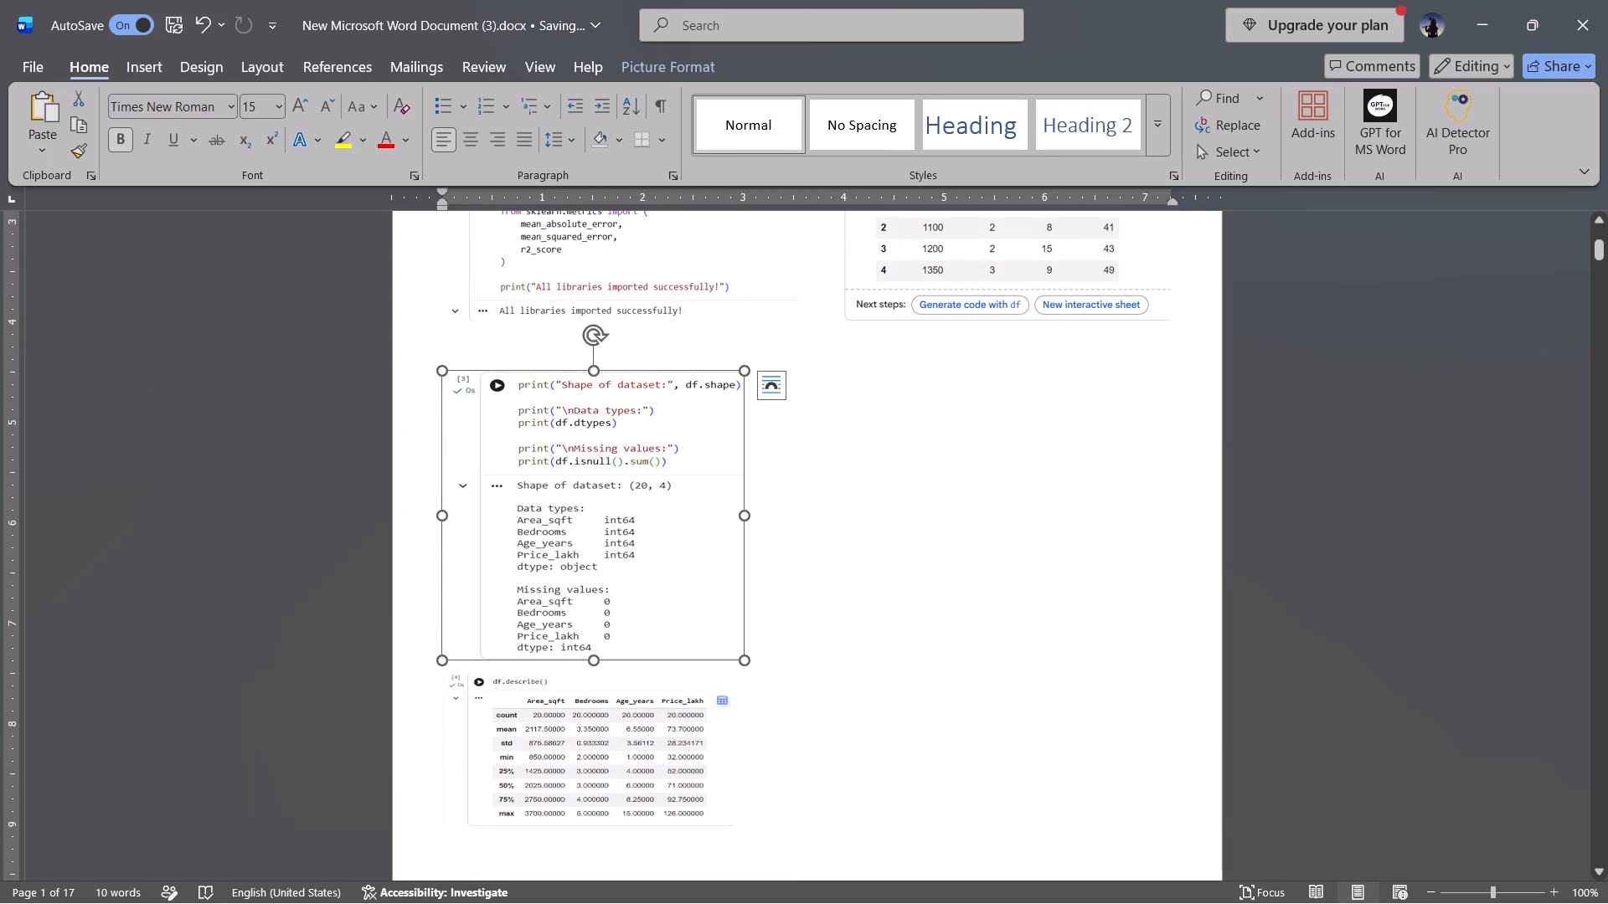
drag(647, 750, 908, 566)
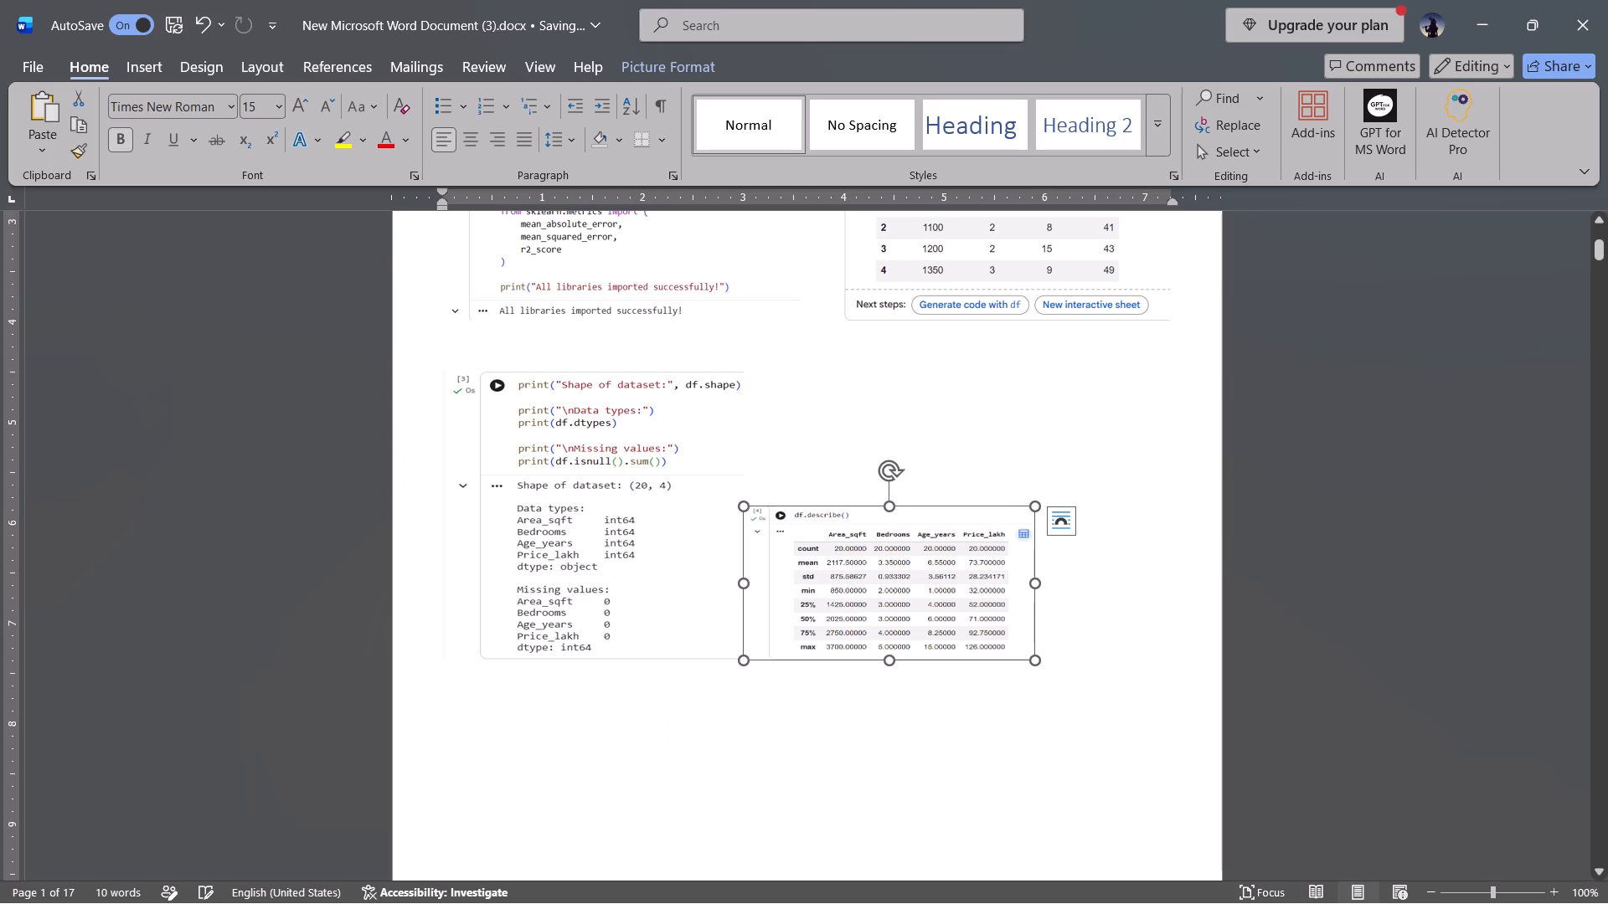
Enlarge the df.describe() screenshot to about 4.2 inches wide and stretch it to the height of the neighbouring dataset shape screenshot.
drag(1037, 506, 1147, 435)
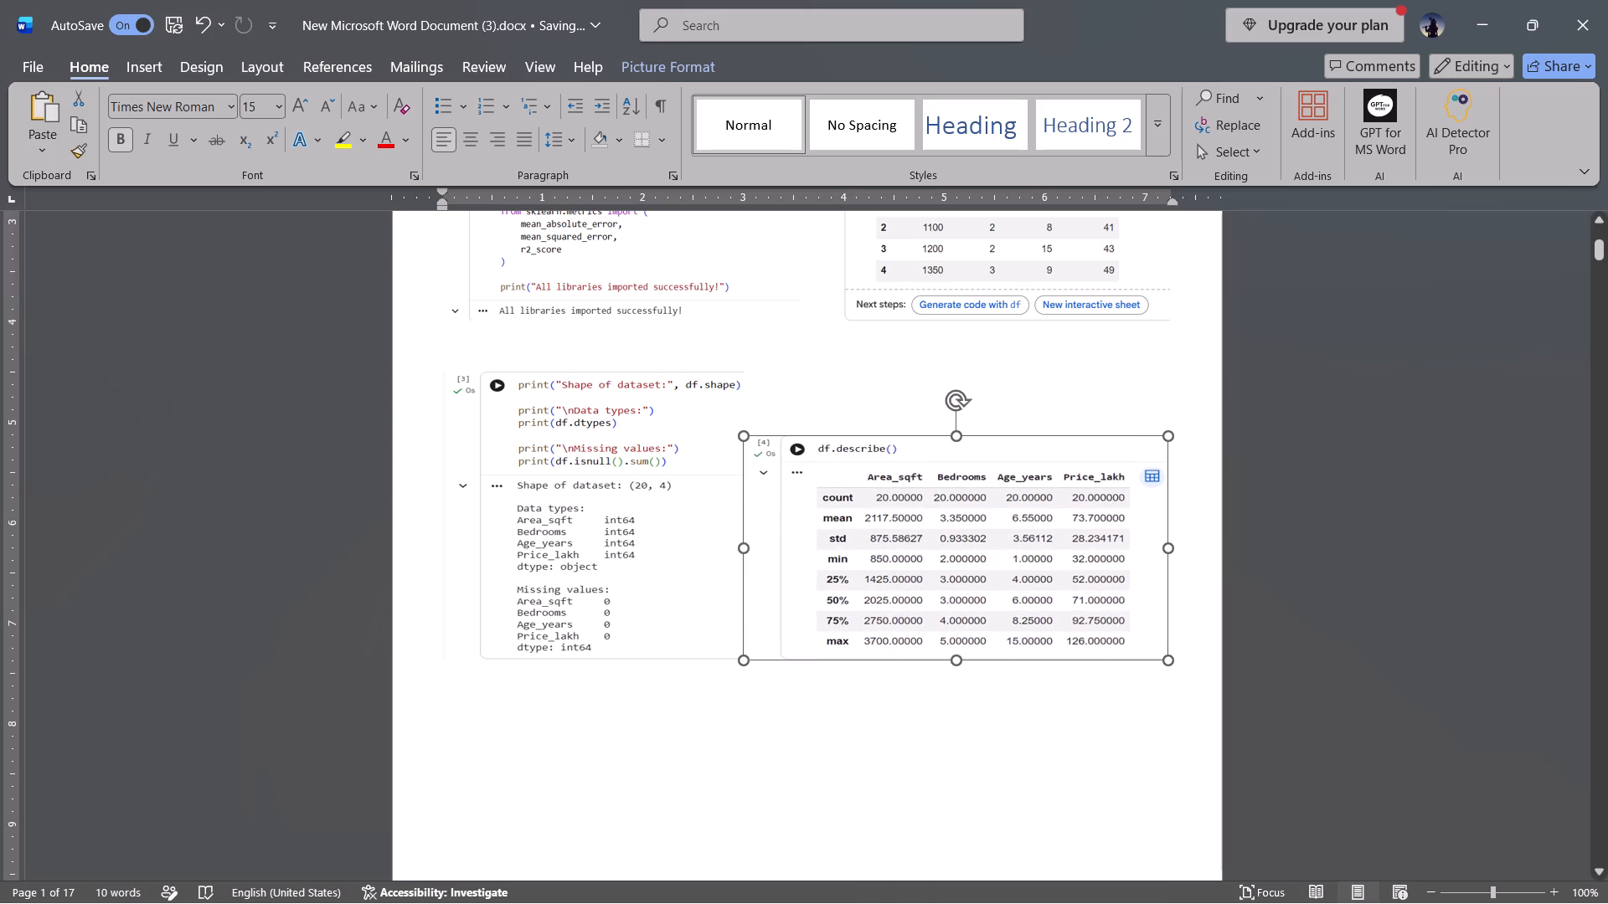
drag(1147, 435, 1103, 437)
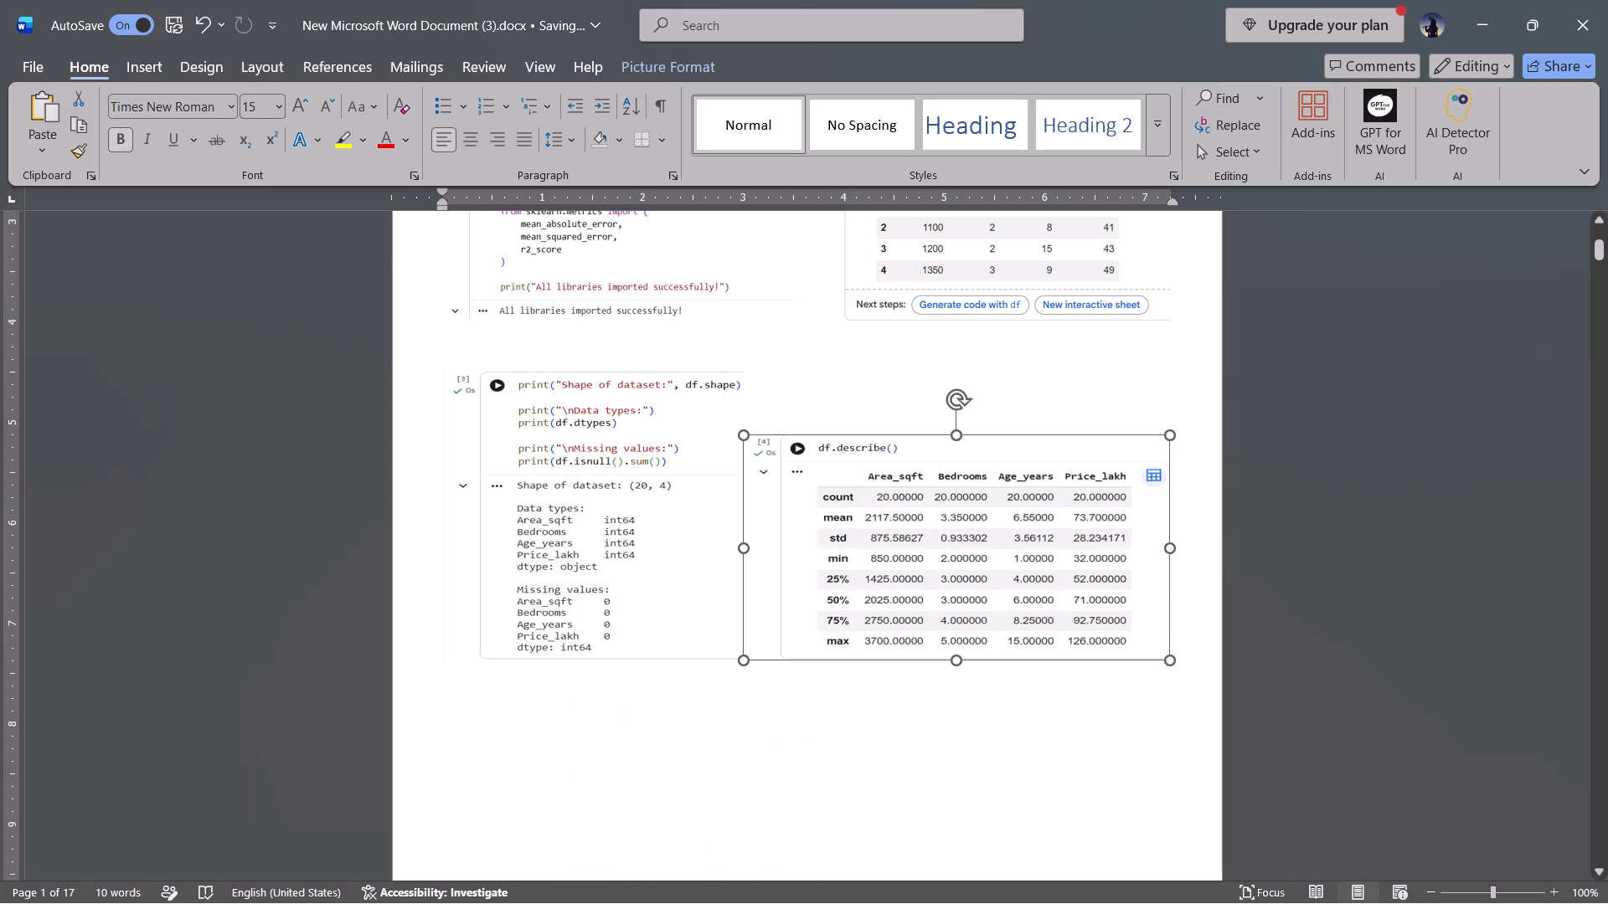
drag(1103, 437, 1110, 439)
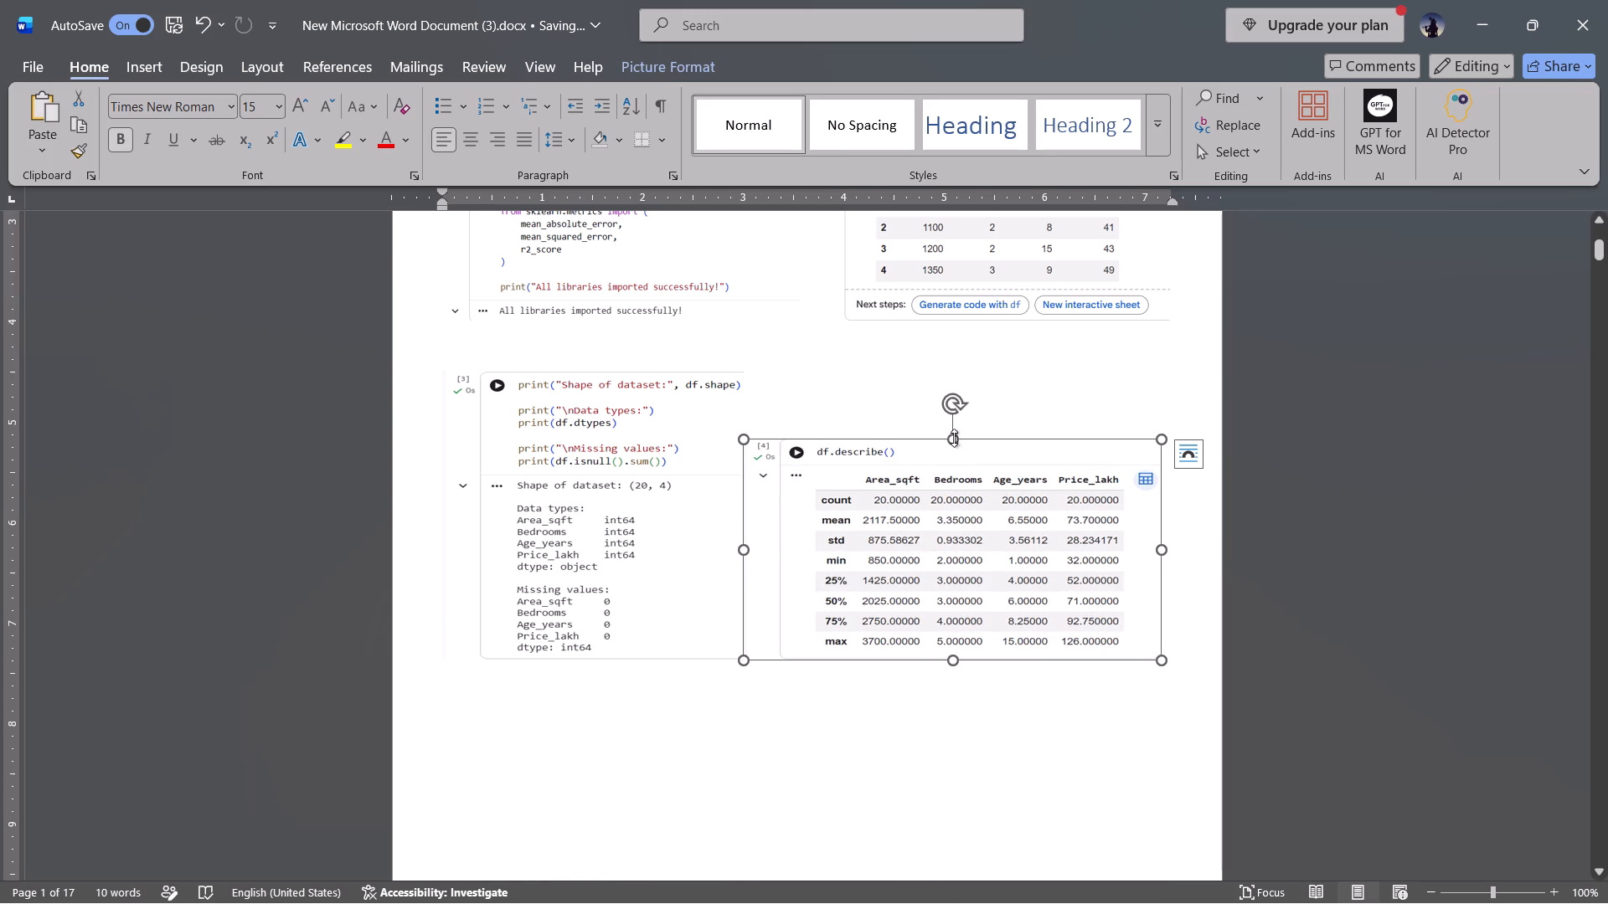
drag(953, 438, 956, 397)
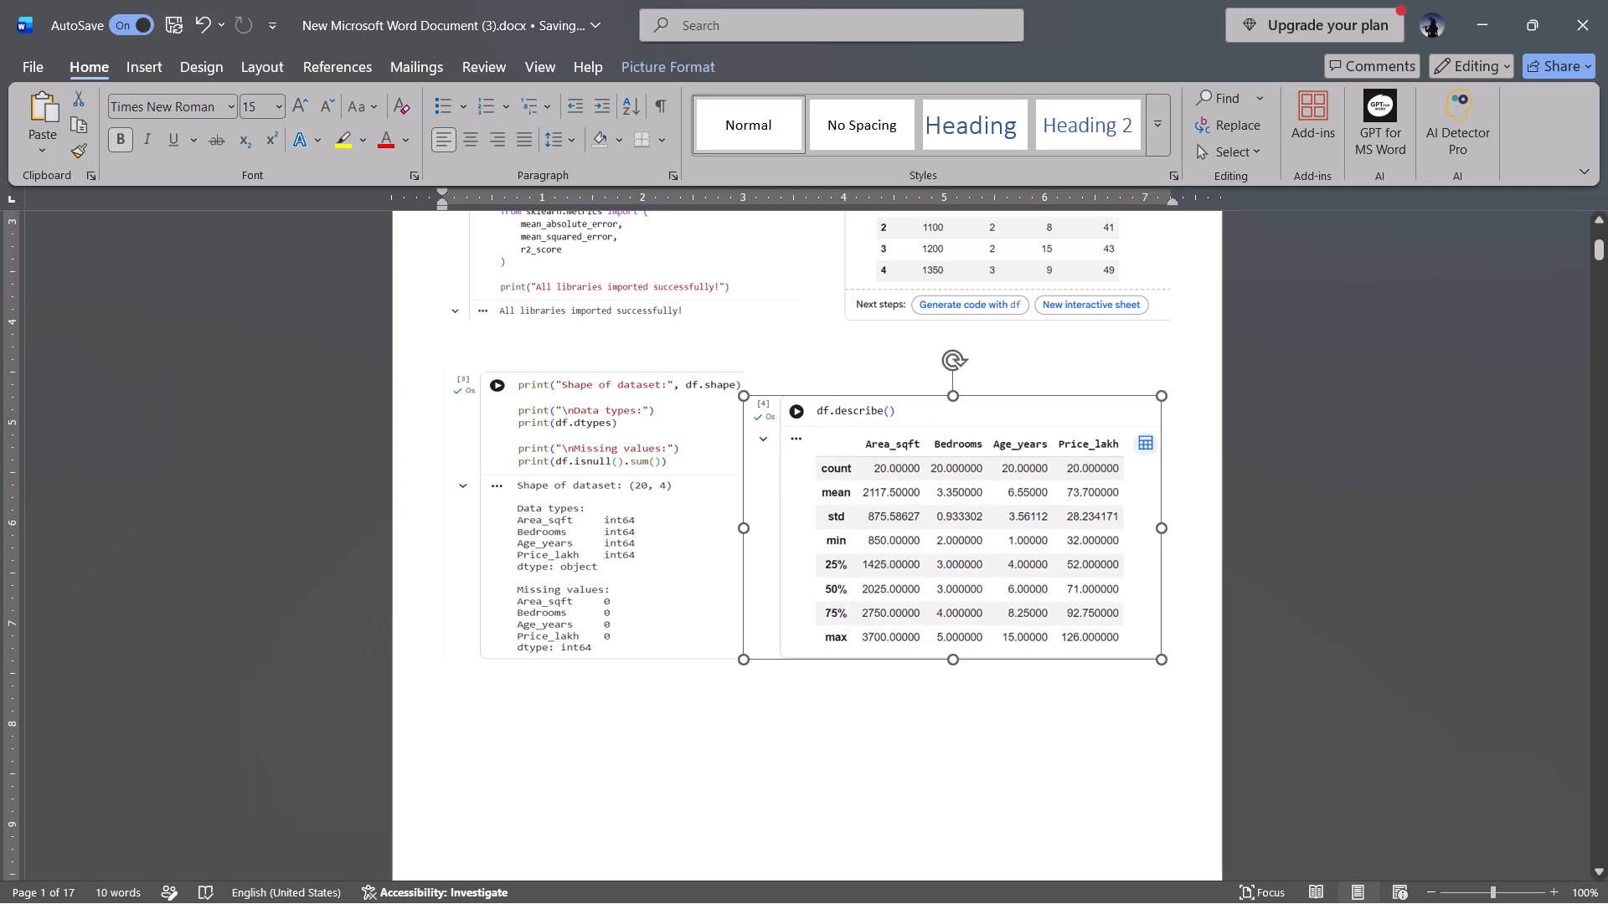
drag(956, 397, 961, 372)
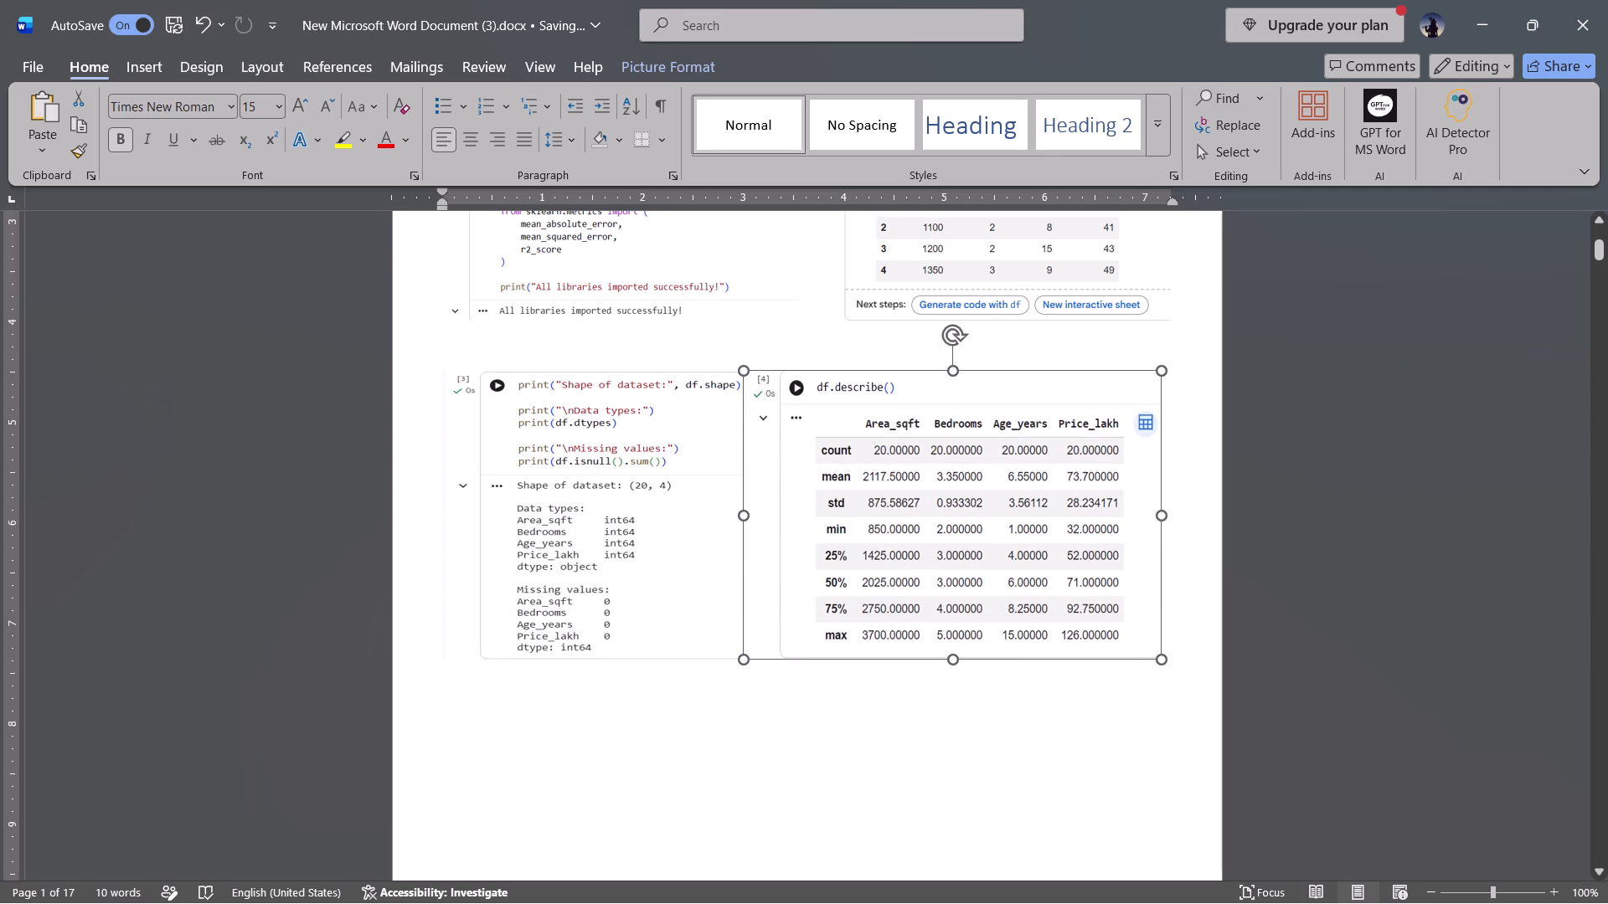
Enlarge the dataset shape screenshot to about 3.1 inches wide and align the top edge of the df.describe() screenshot with it.
click(678, 617)
drag(743, 660, 750, 665)
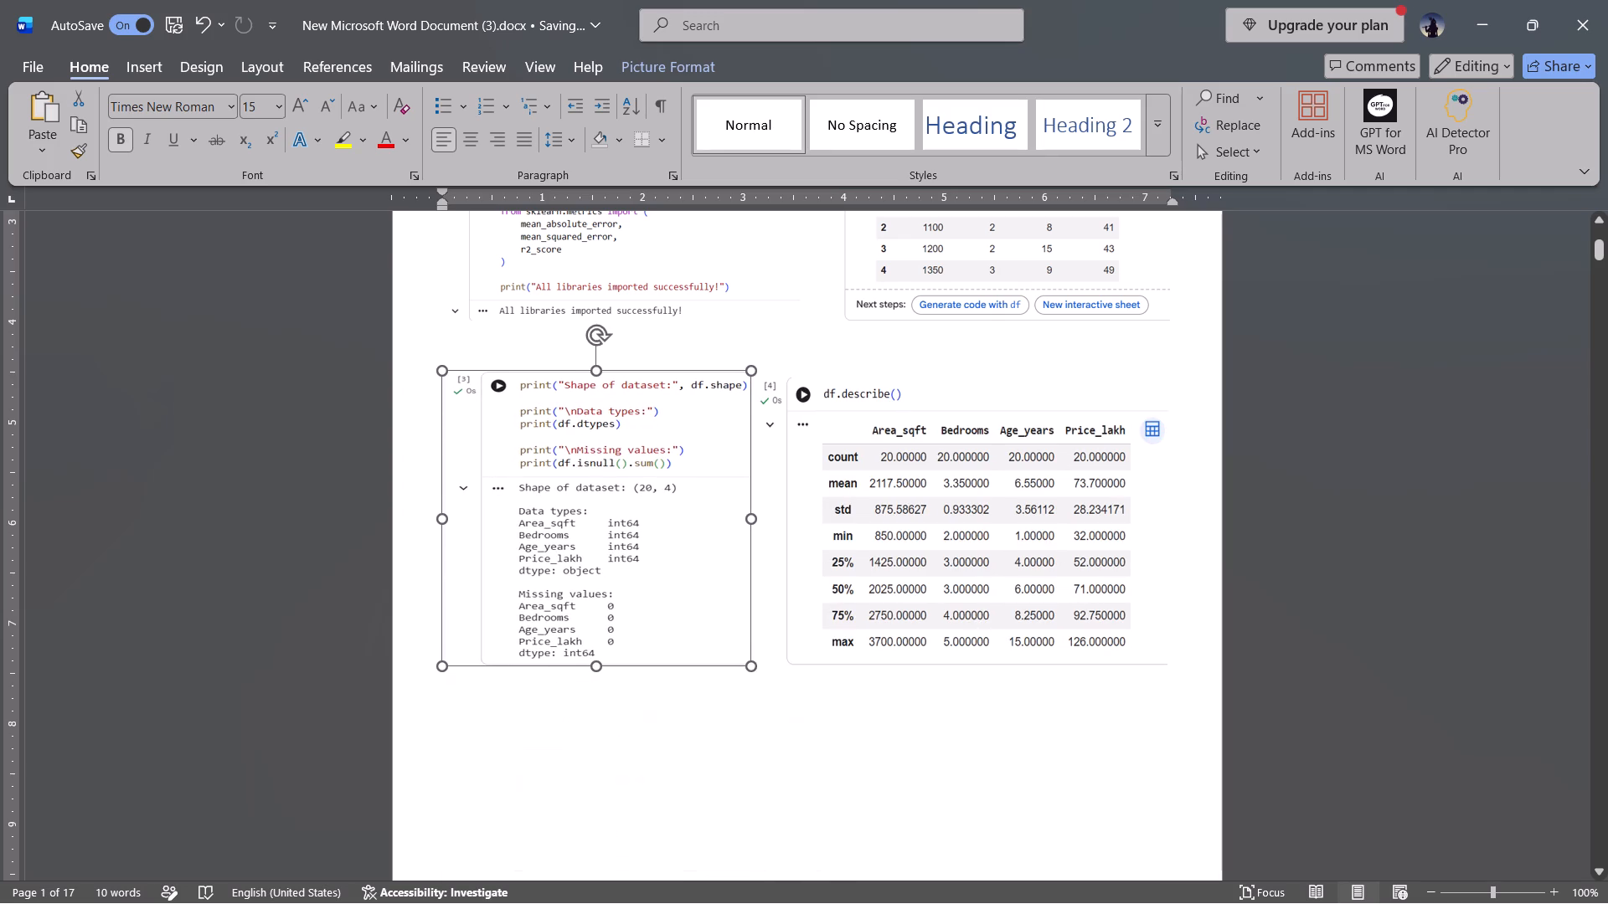
drag(750, 665, 752, 665)
click(998, 516)
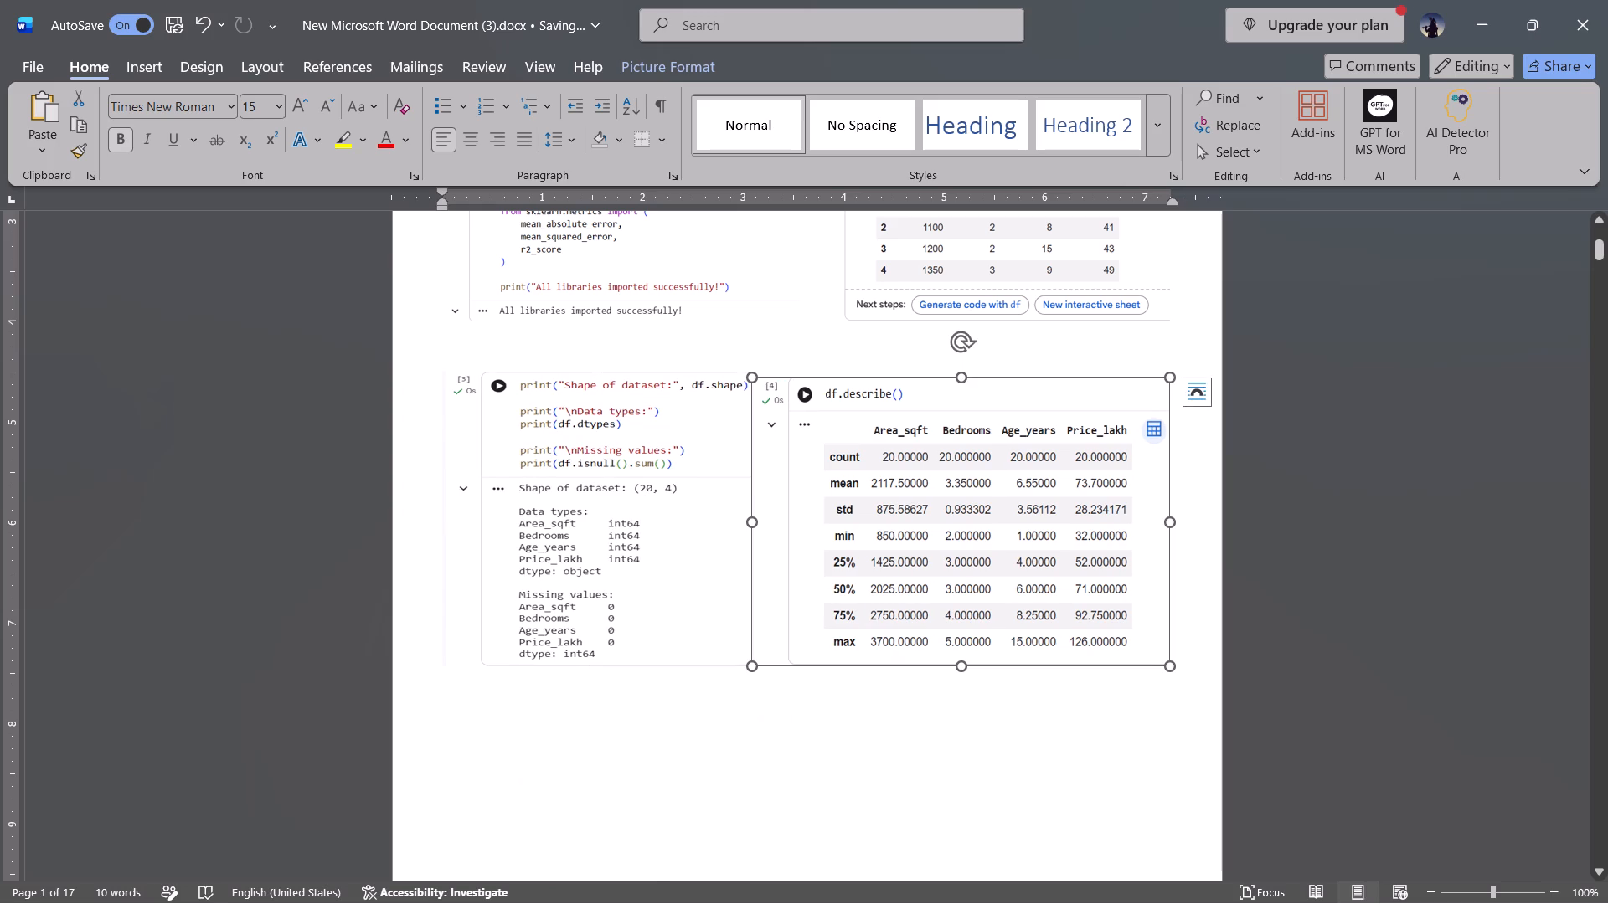
click(957, 372)
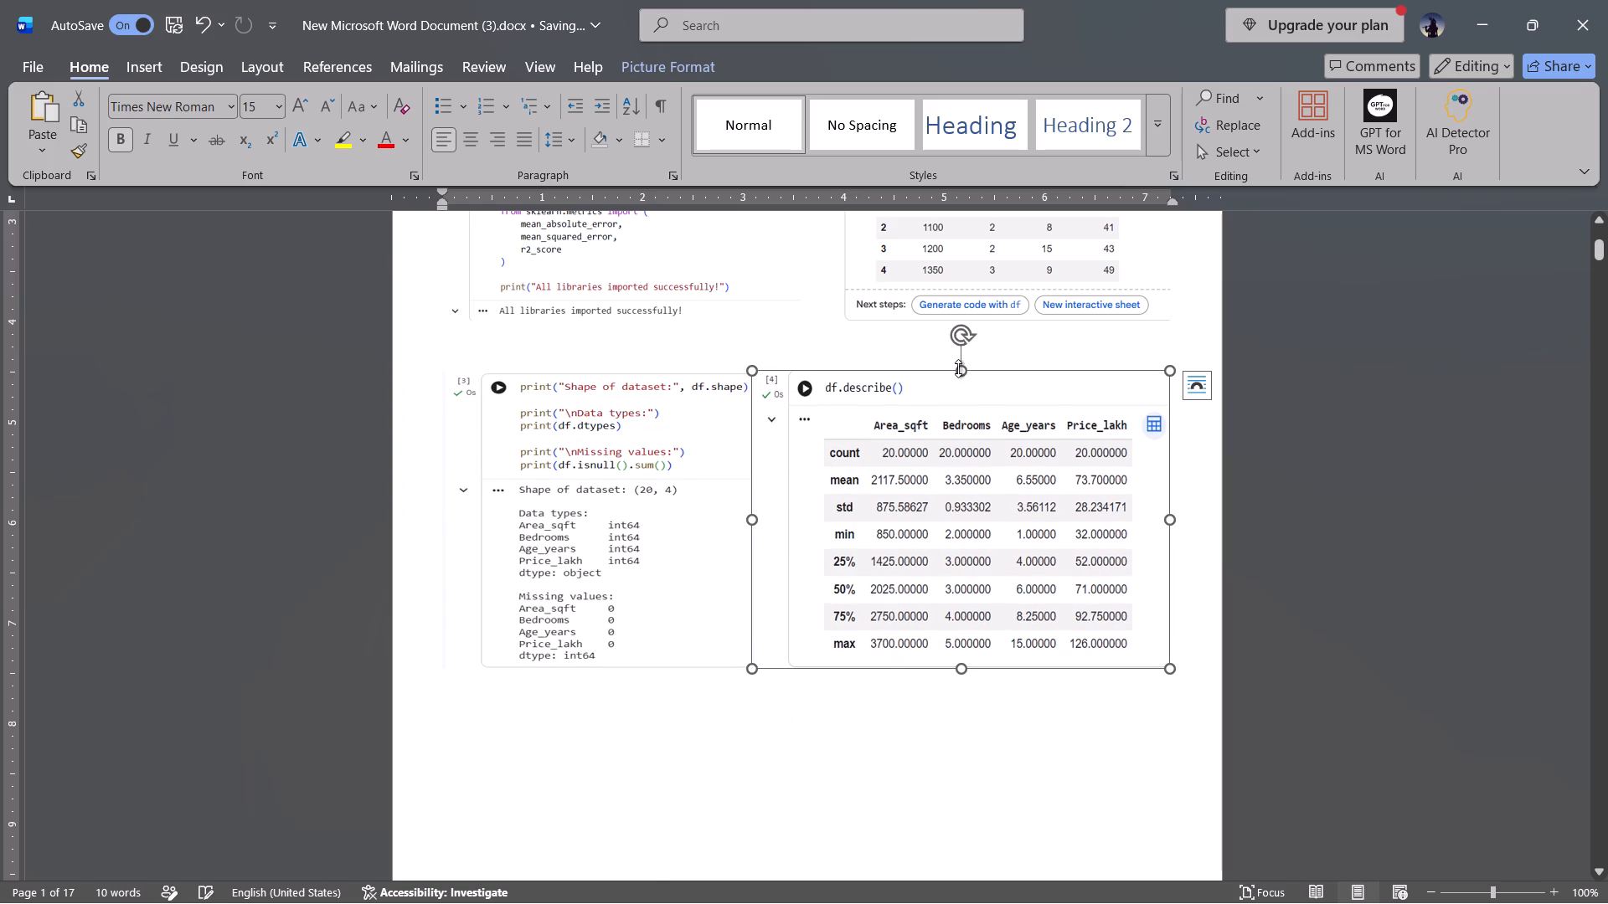
click(843, 706)
Resize the House Area vs House Price scatter plot screenshot to about 6.4 inches wide and 4.5 inches high.
scroll(843, 706, down, 1)
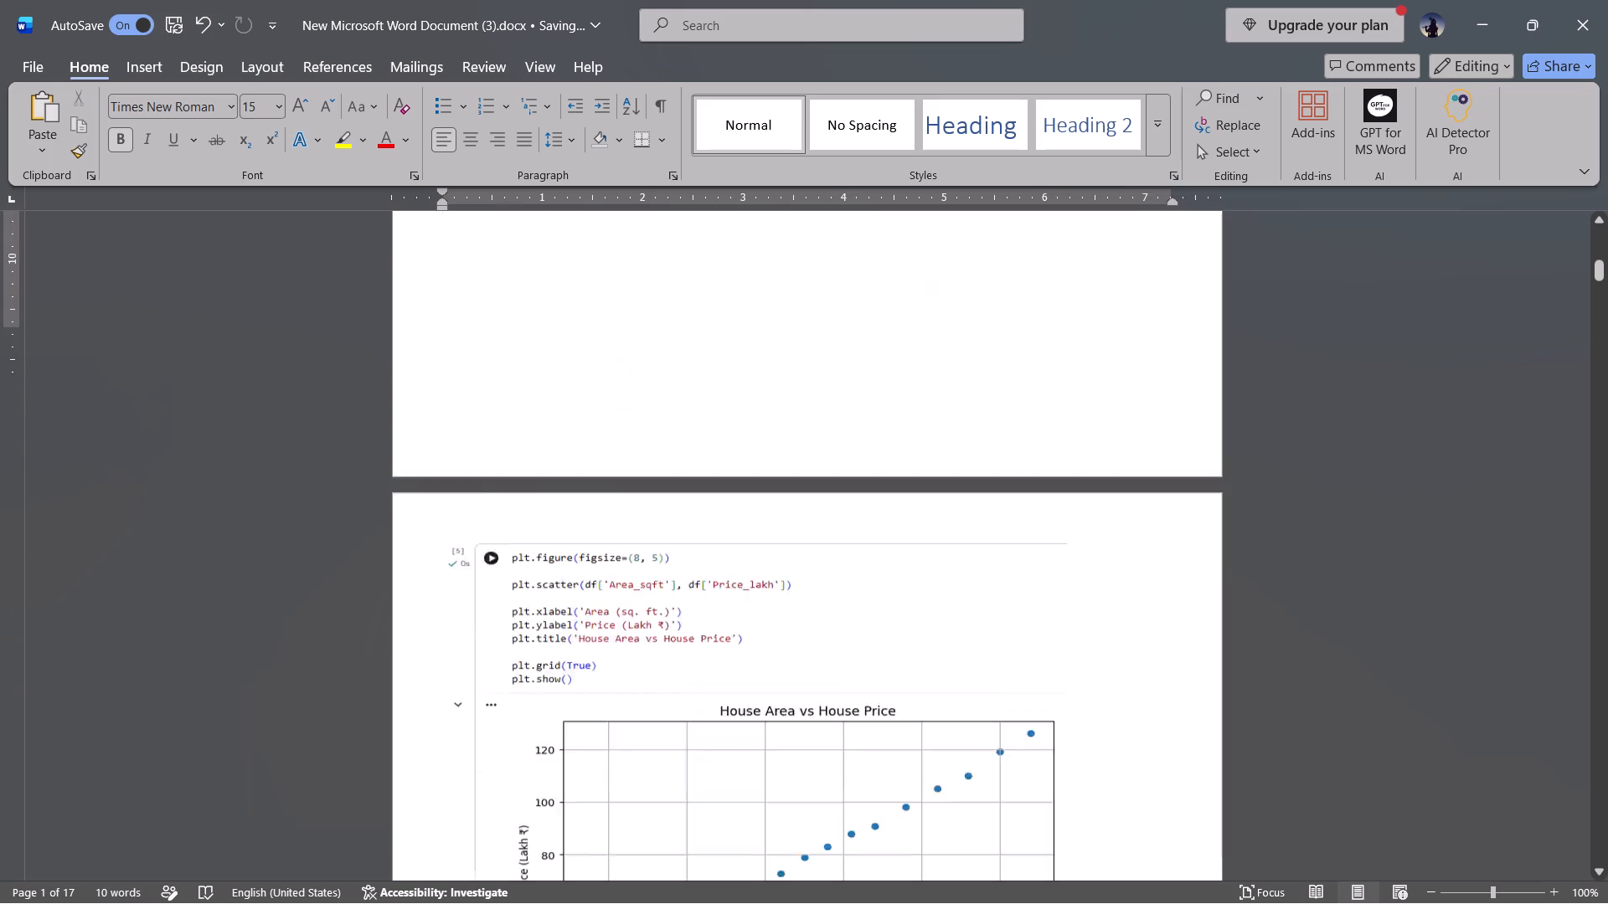
scroll(843, 706, down, 1)
click(836, 614)
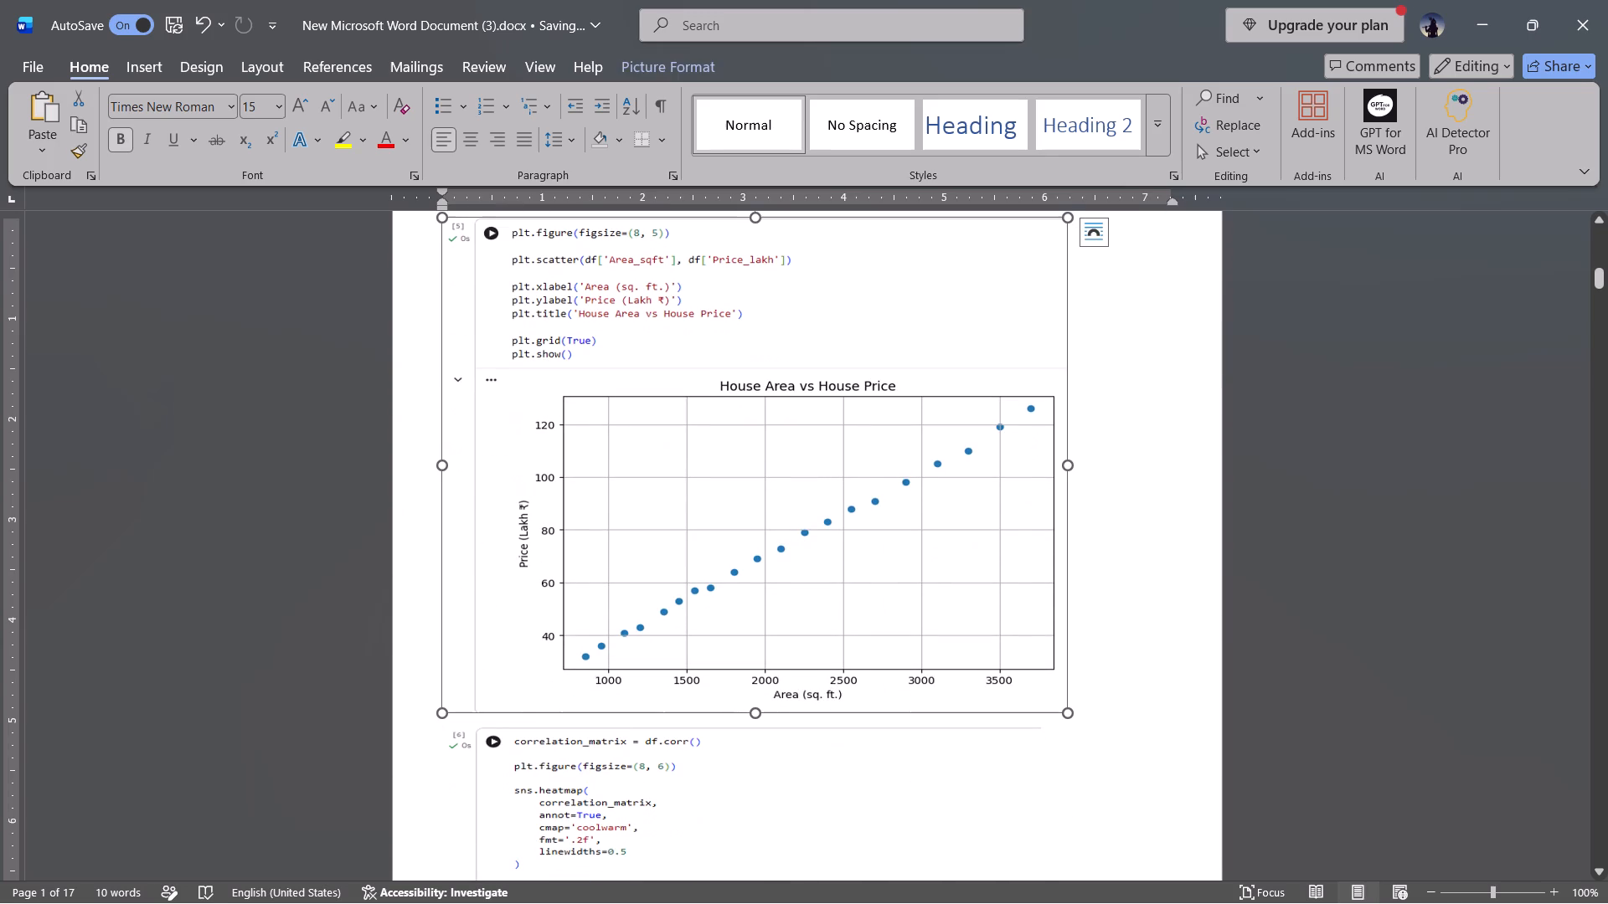
drag(1066, 711, 1080, 684)
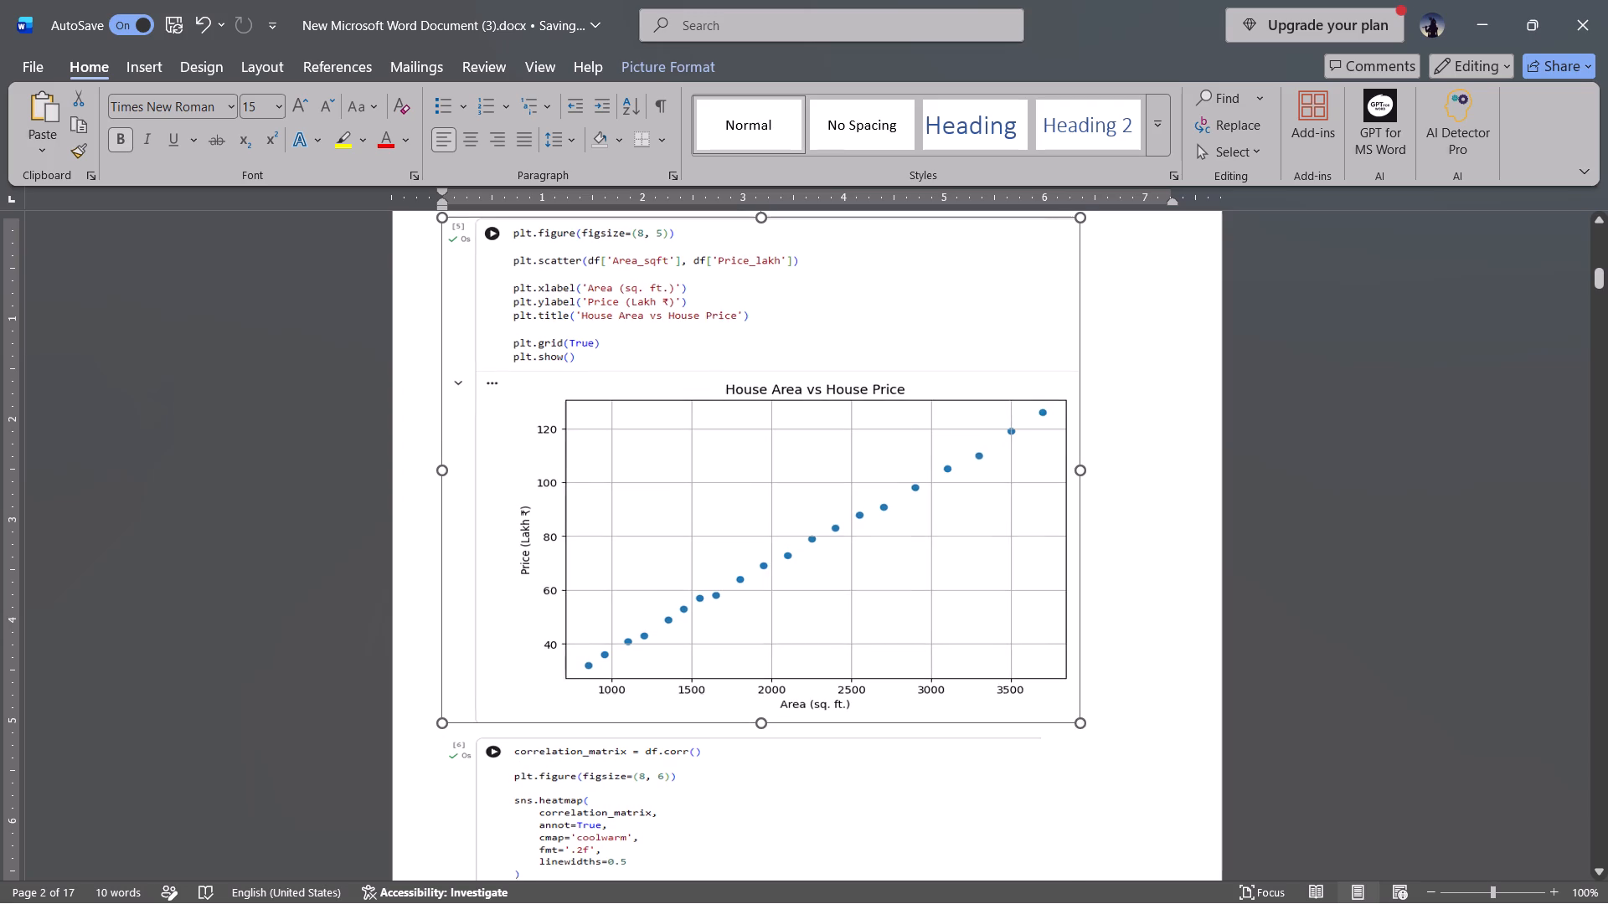
drag(1080, 684, 1014, 648)
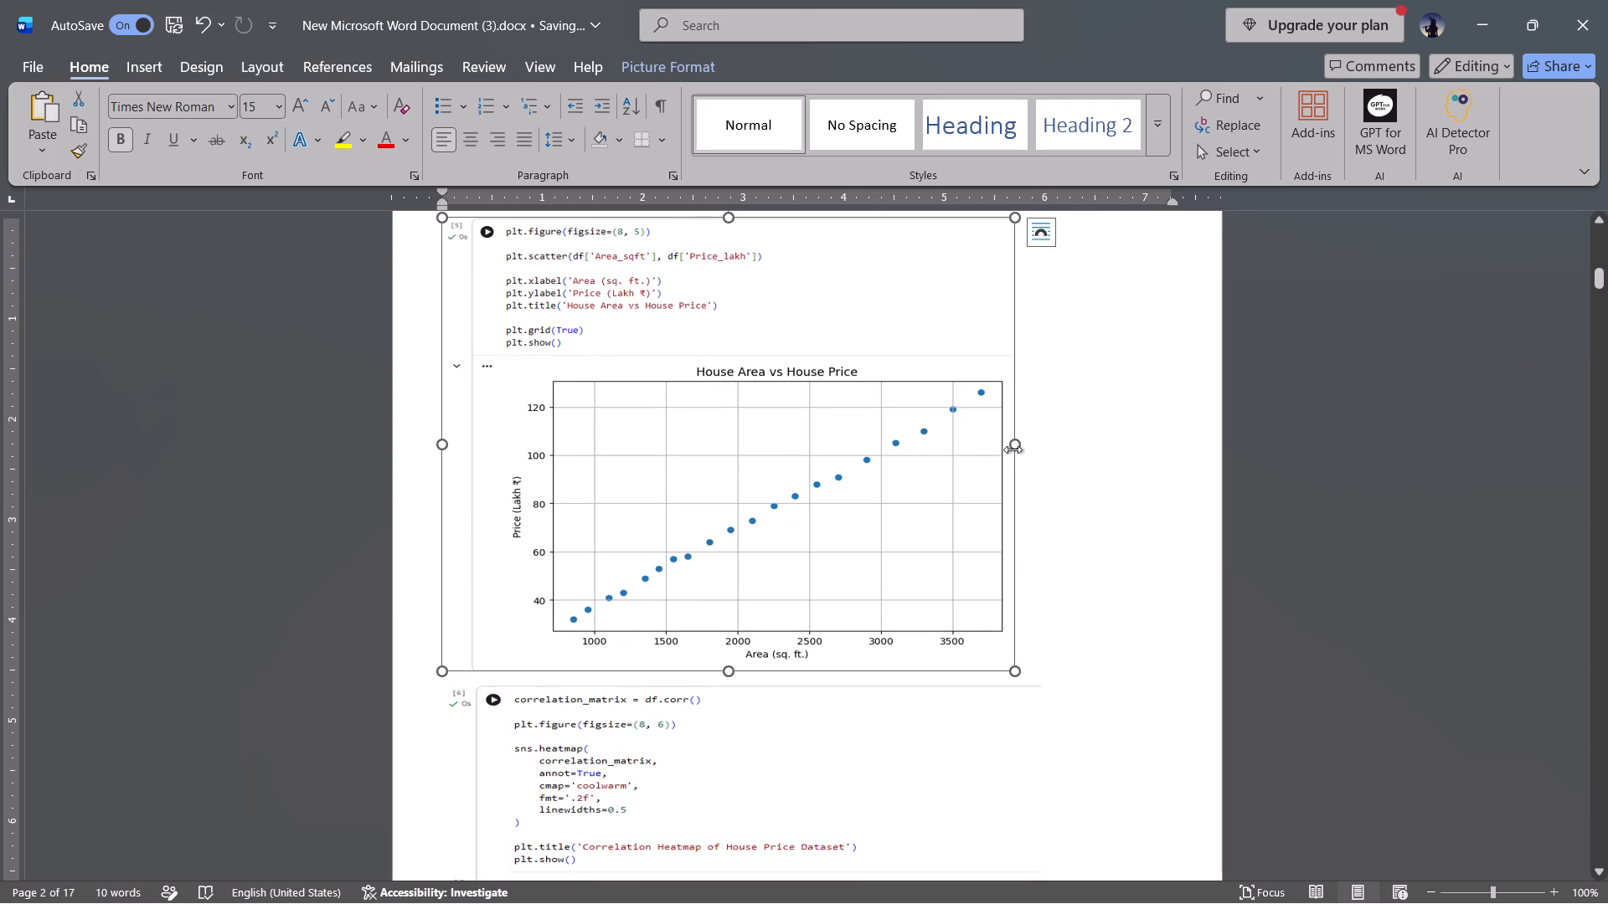
drag(1013, 449, 1088, 450)
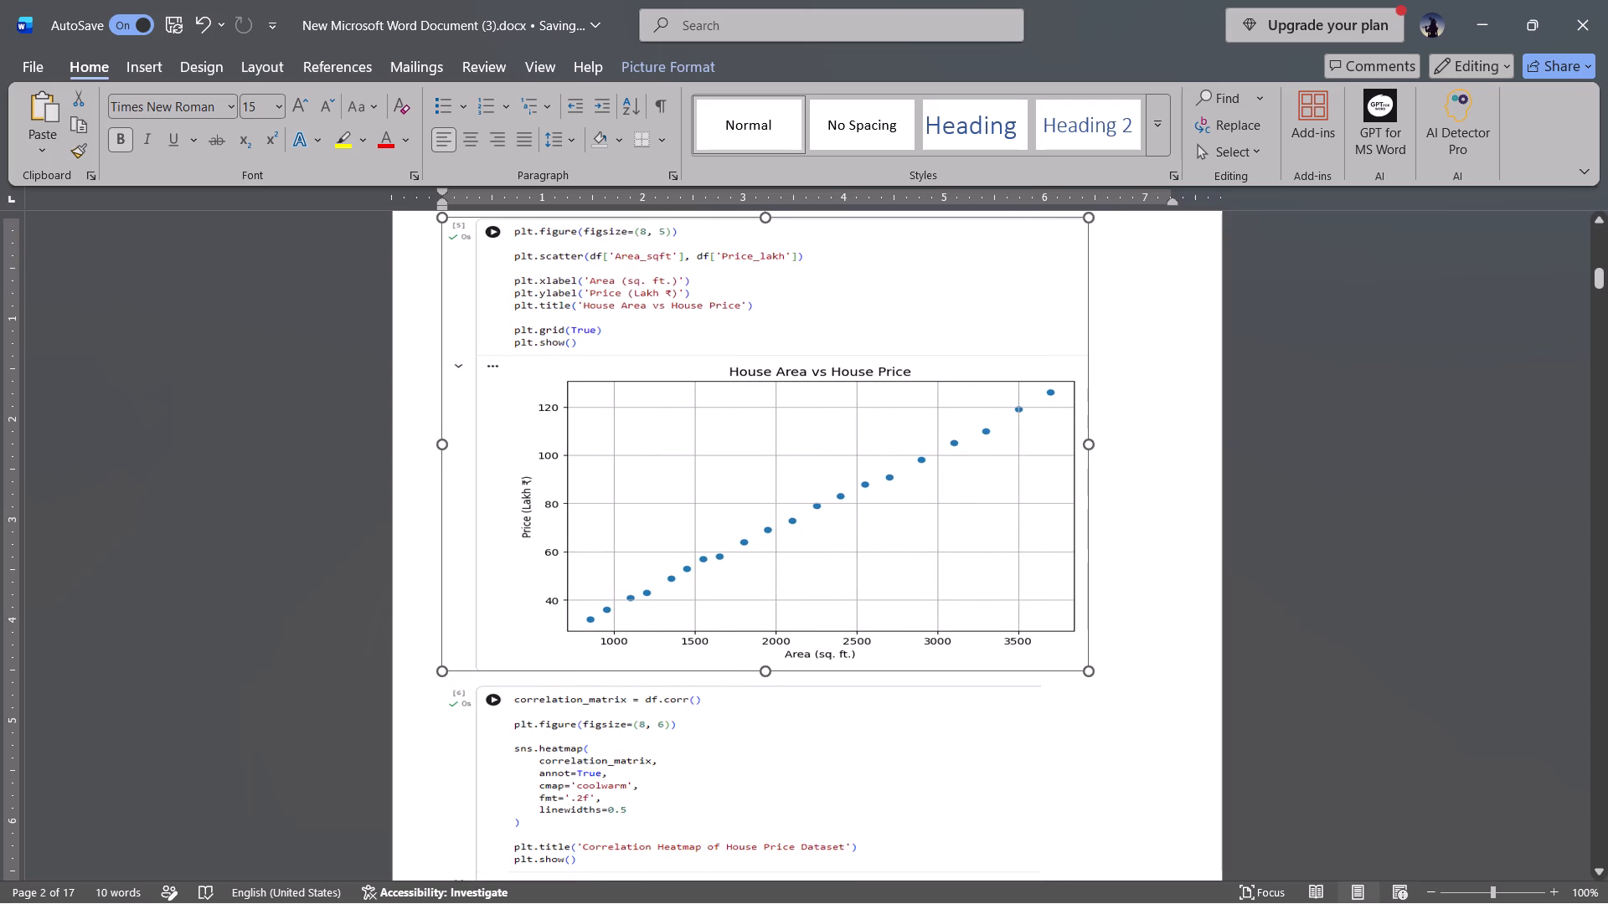
Shrink the correlation heatmap screenshot below the scatter plot, then stretch only its width to about 6.3 inches.
scroll(834, 722, down, 1)
click(813, 588)
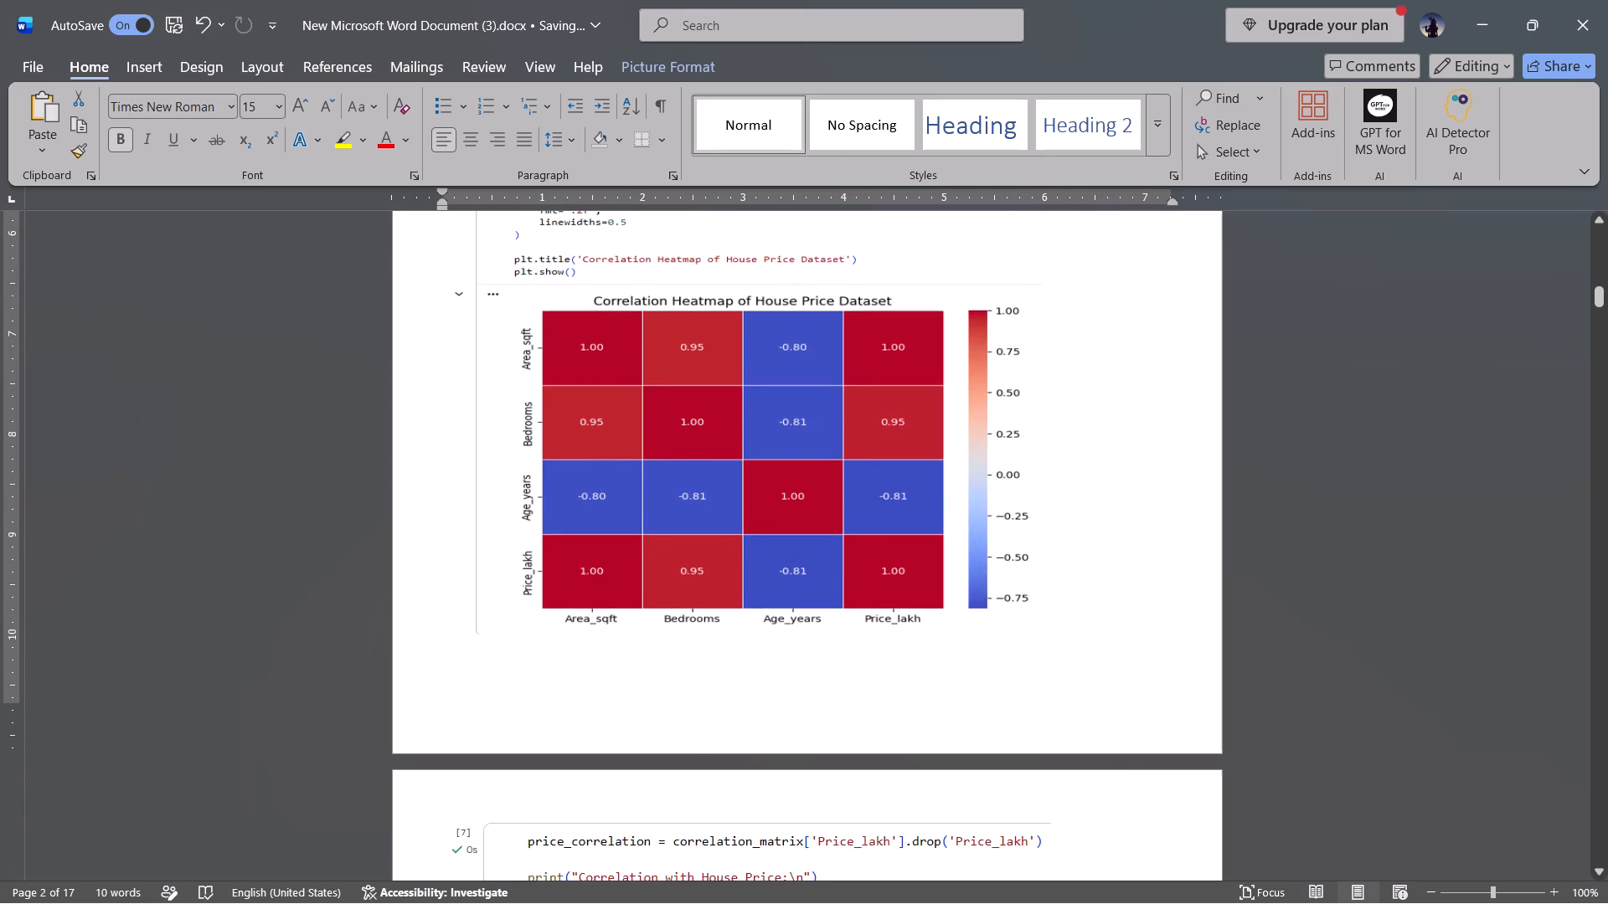
drag(1038, 629, 1025, 618)
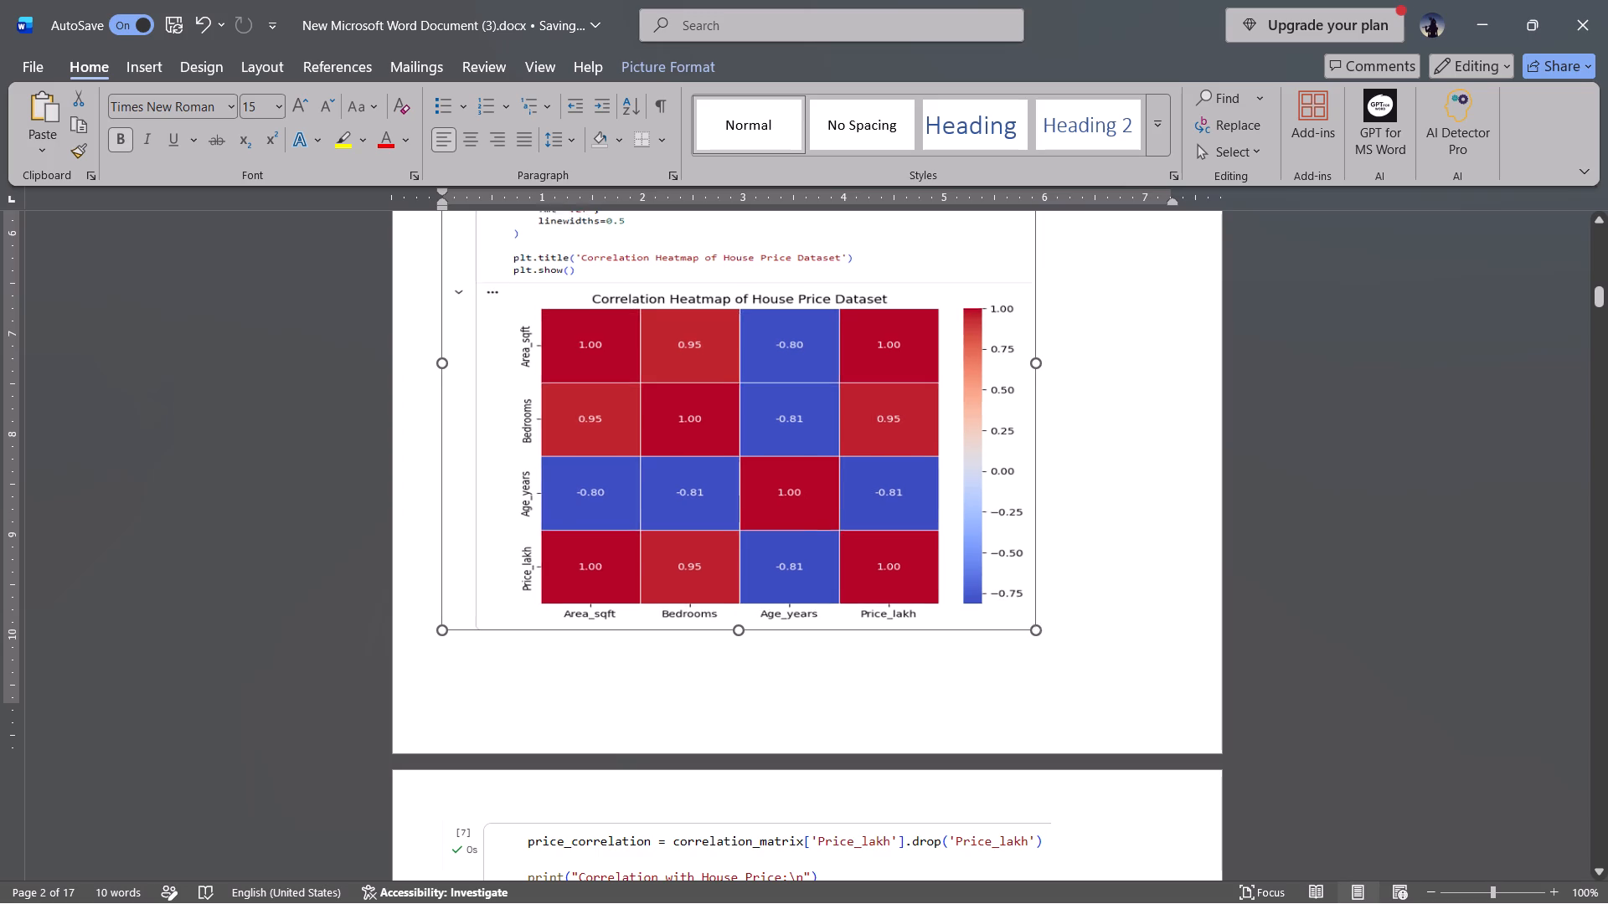
drag(1025, 618, 997, 595)
scroll(997, 595, up, 2)
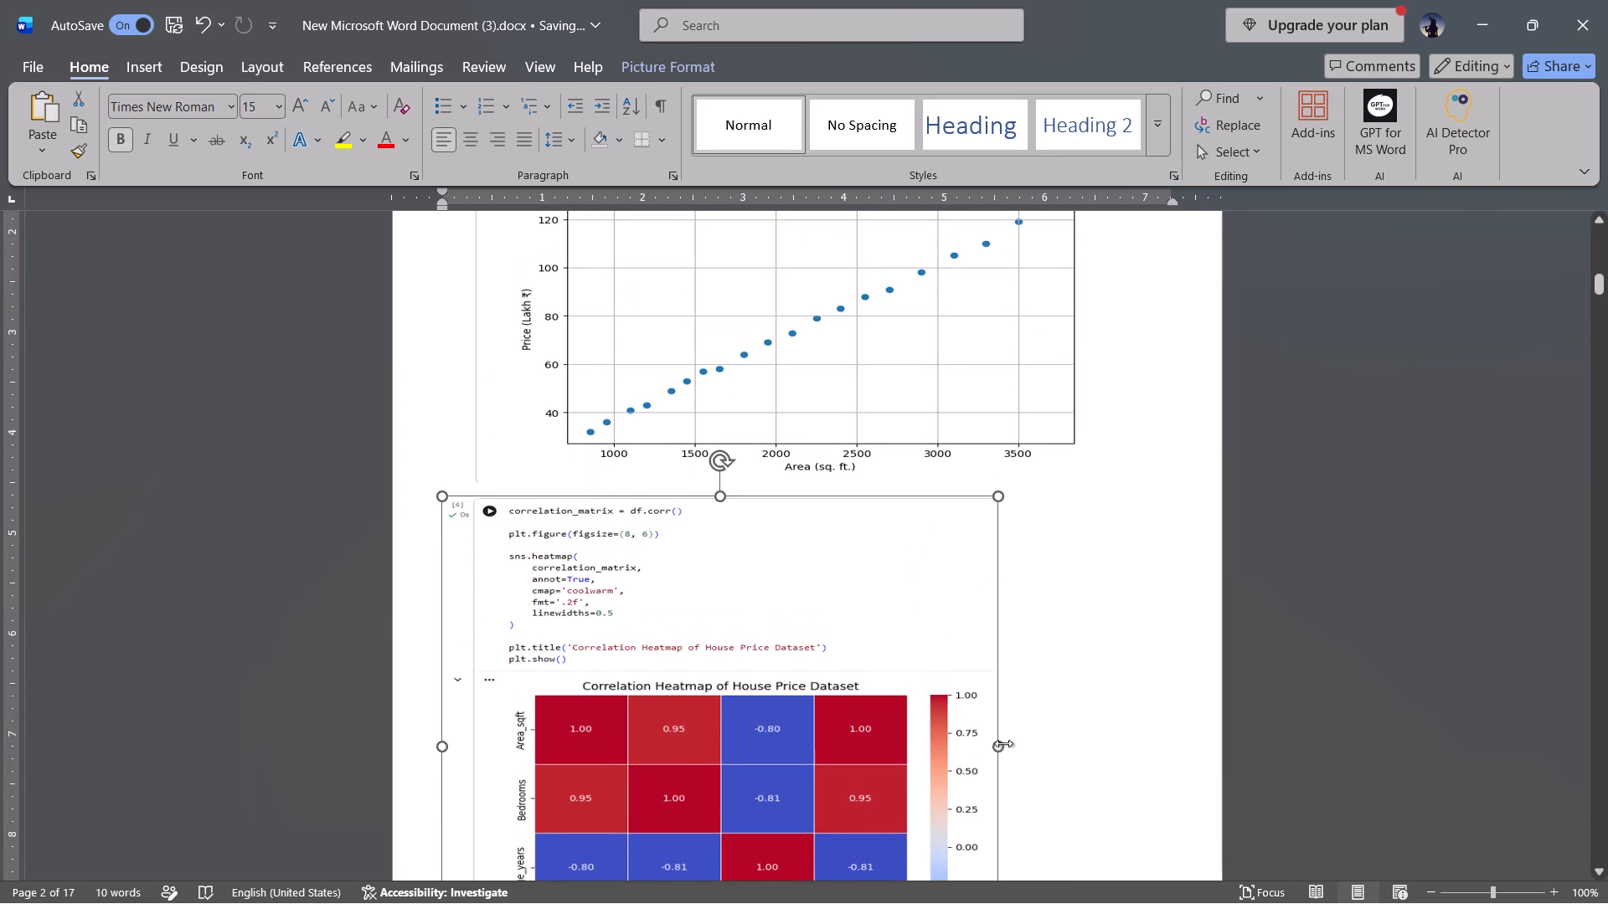
drag(1002, 747, 1077, 732)
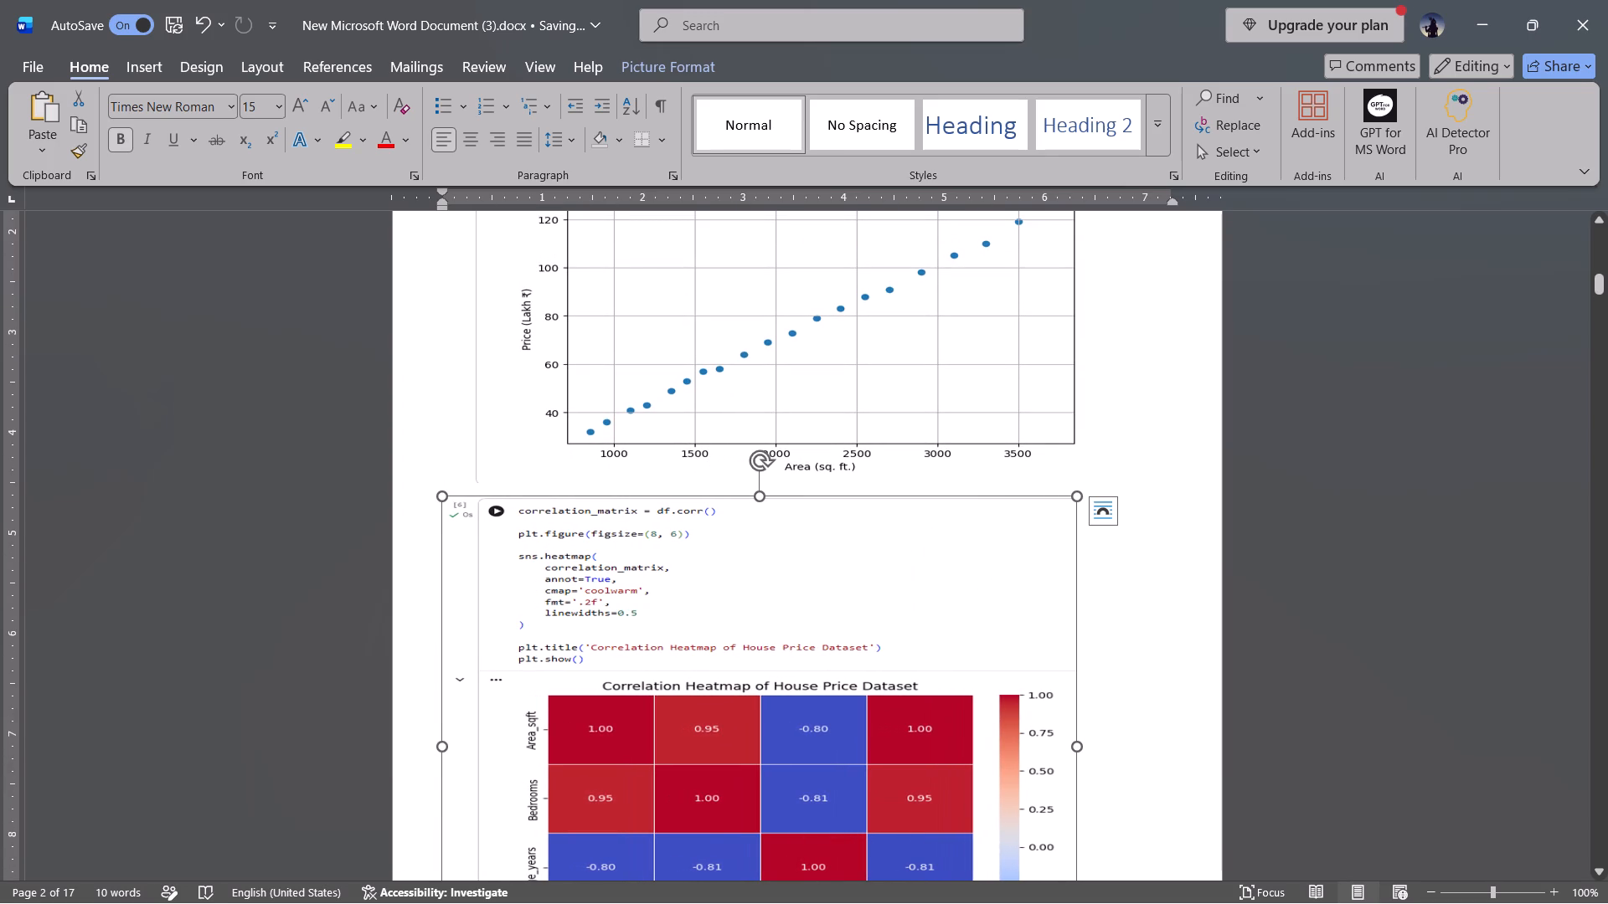
Add a blank line between the scatter plot and the correlation heatmap, and enlarge the heatmap proportionally to about 6.6 inches wide.
click(1100, 460)
key(Return)
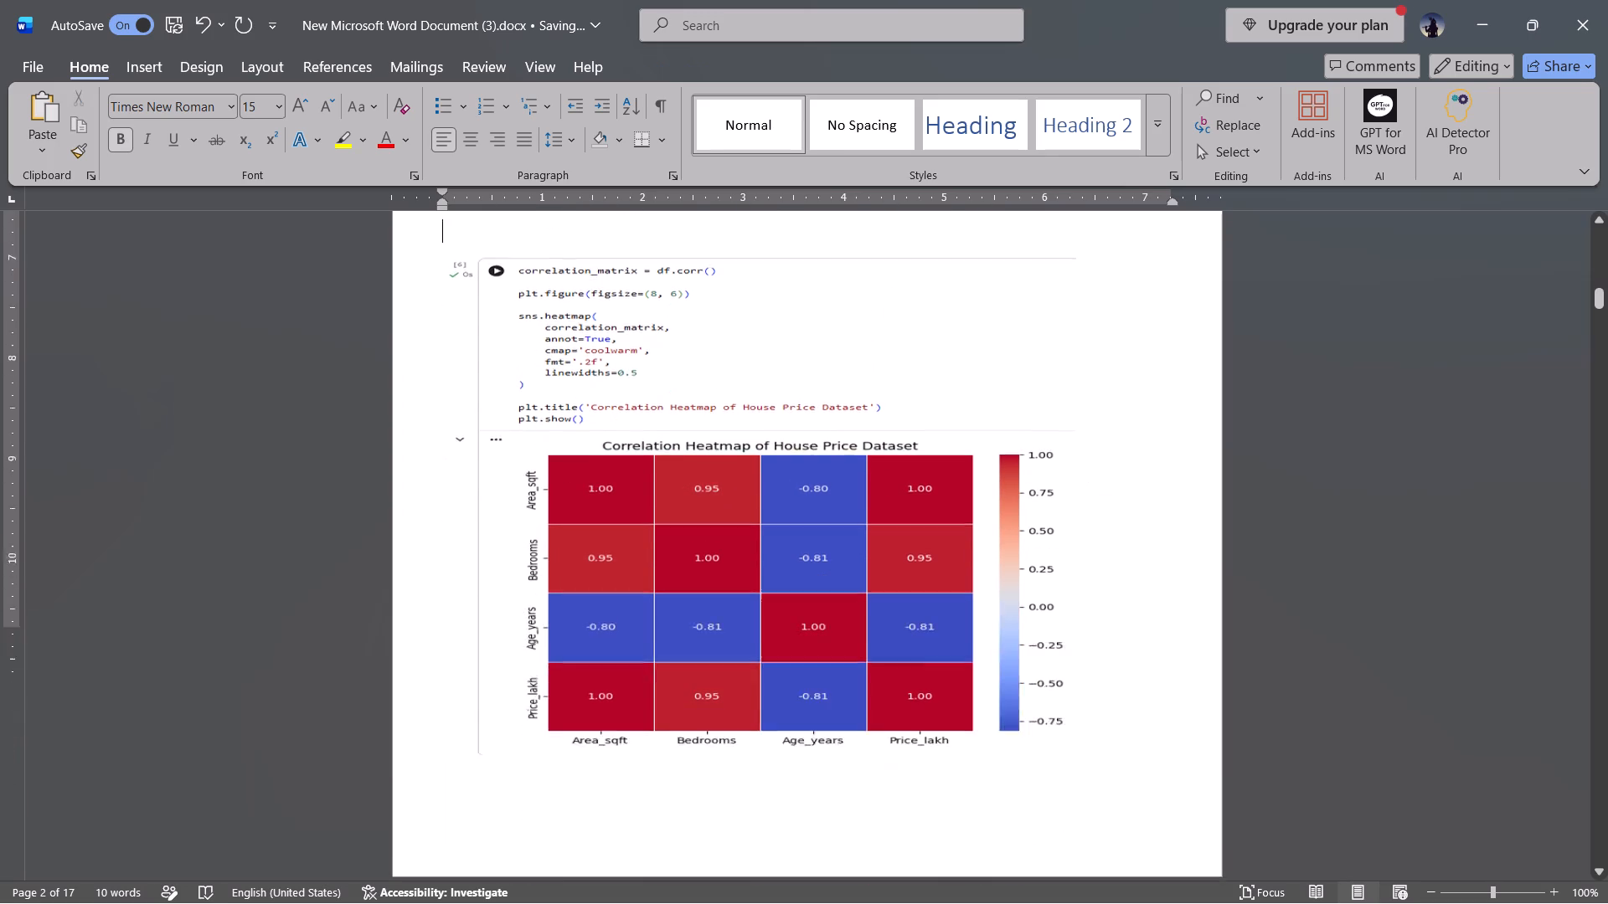
click(990, 501)
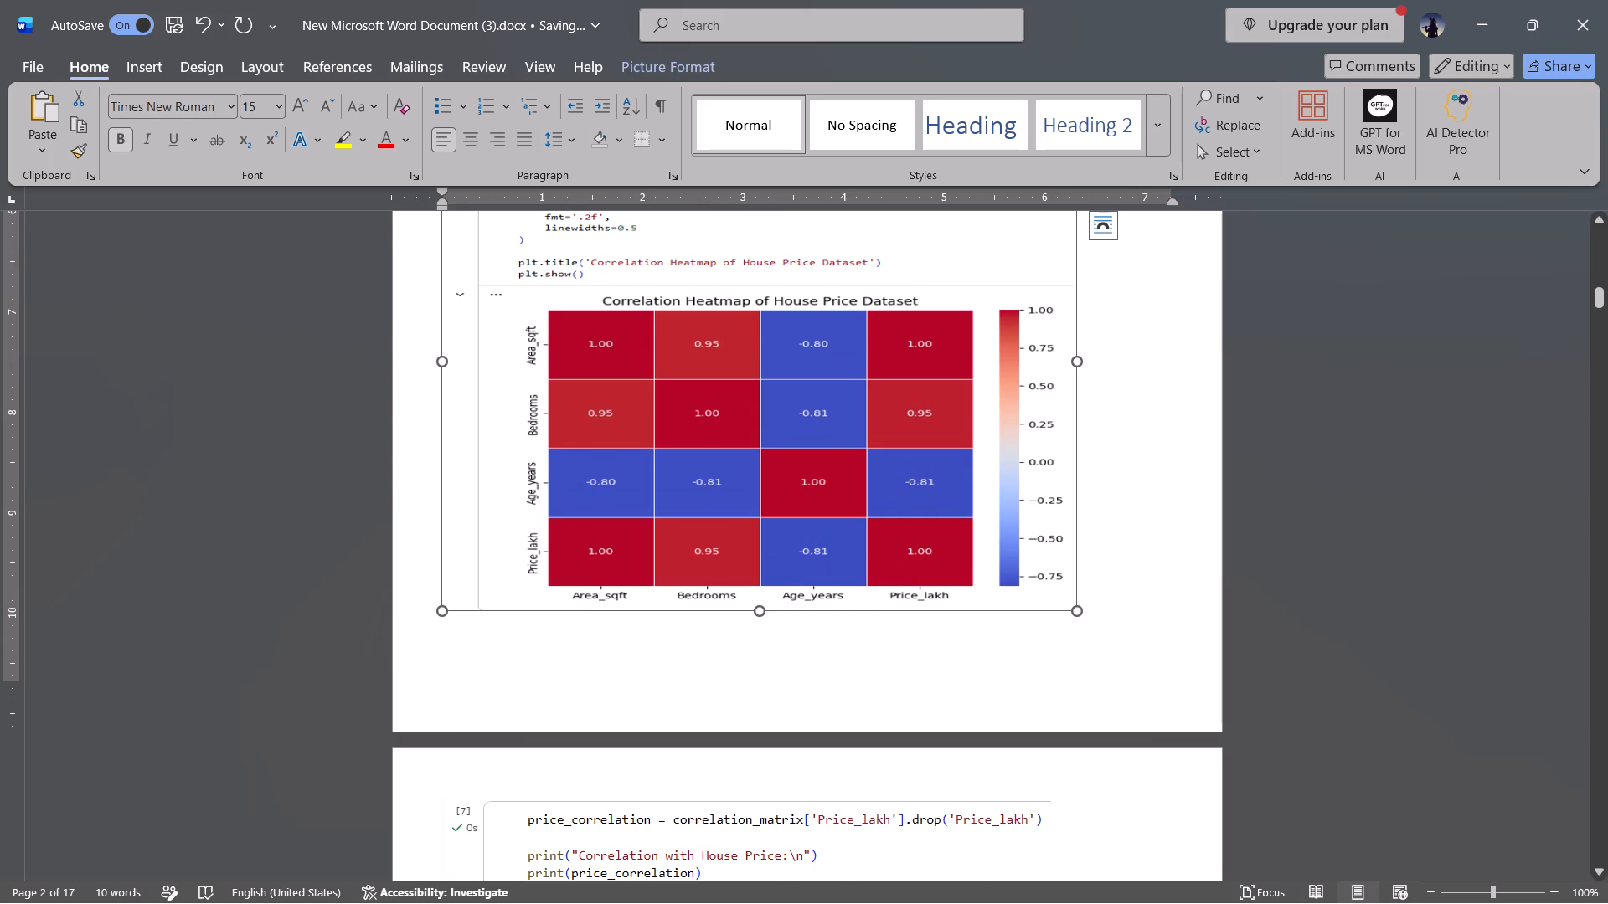
drag(1077, 614, 1105, 631)
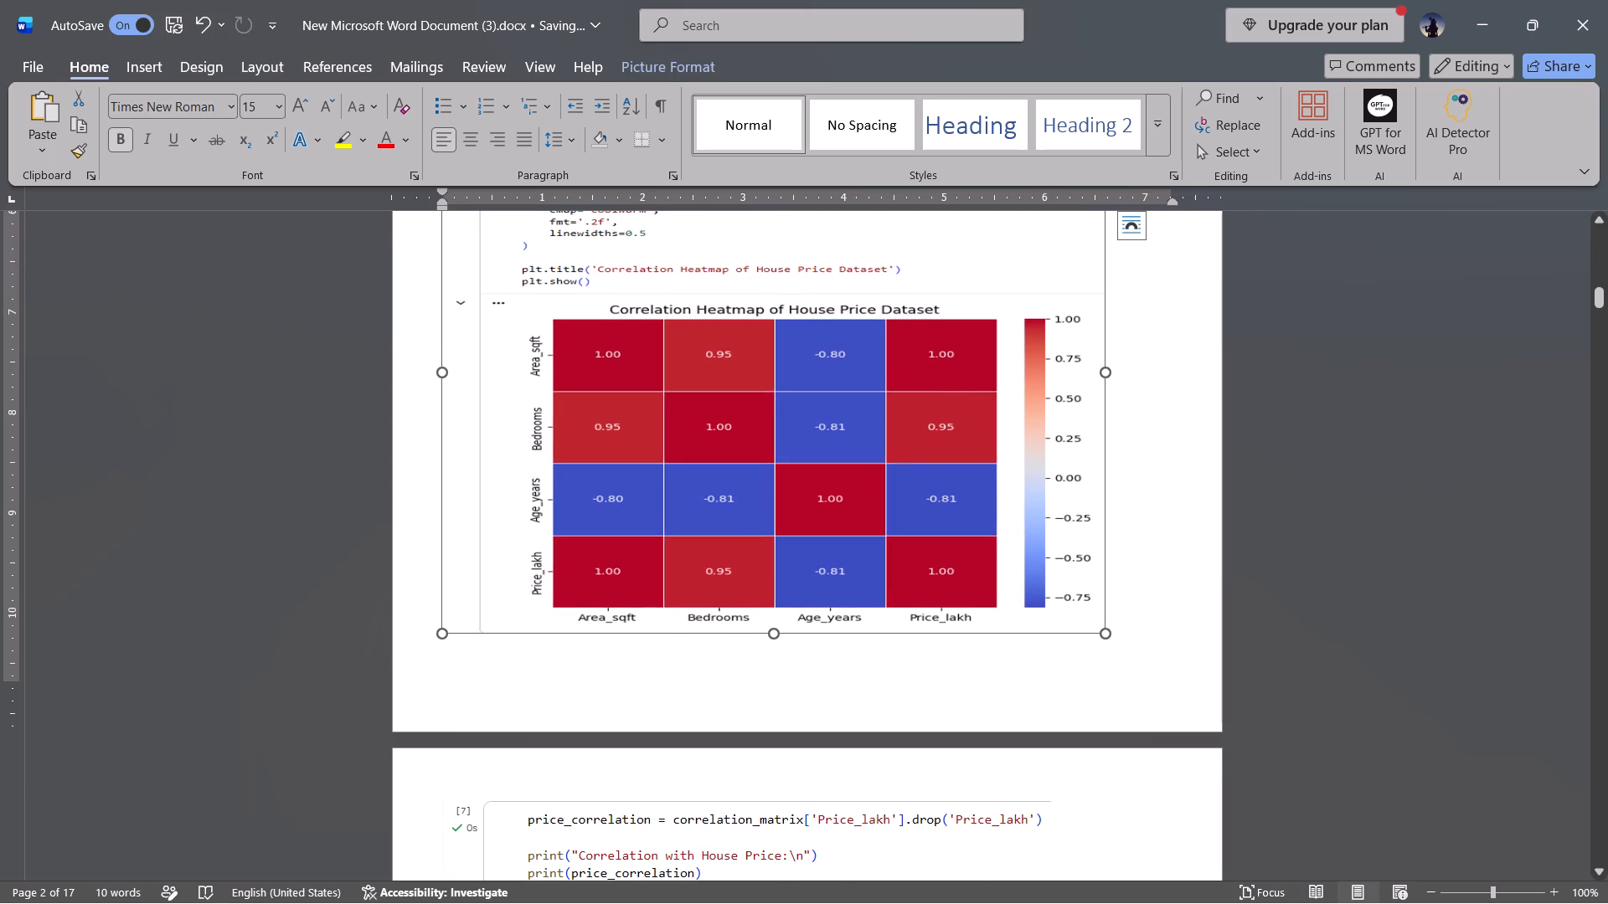
Shrink the price_correlation screenshot on page 3 proportionally to about 5.3 inches wide.
scroll(1003, 598, up, 1)
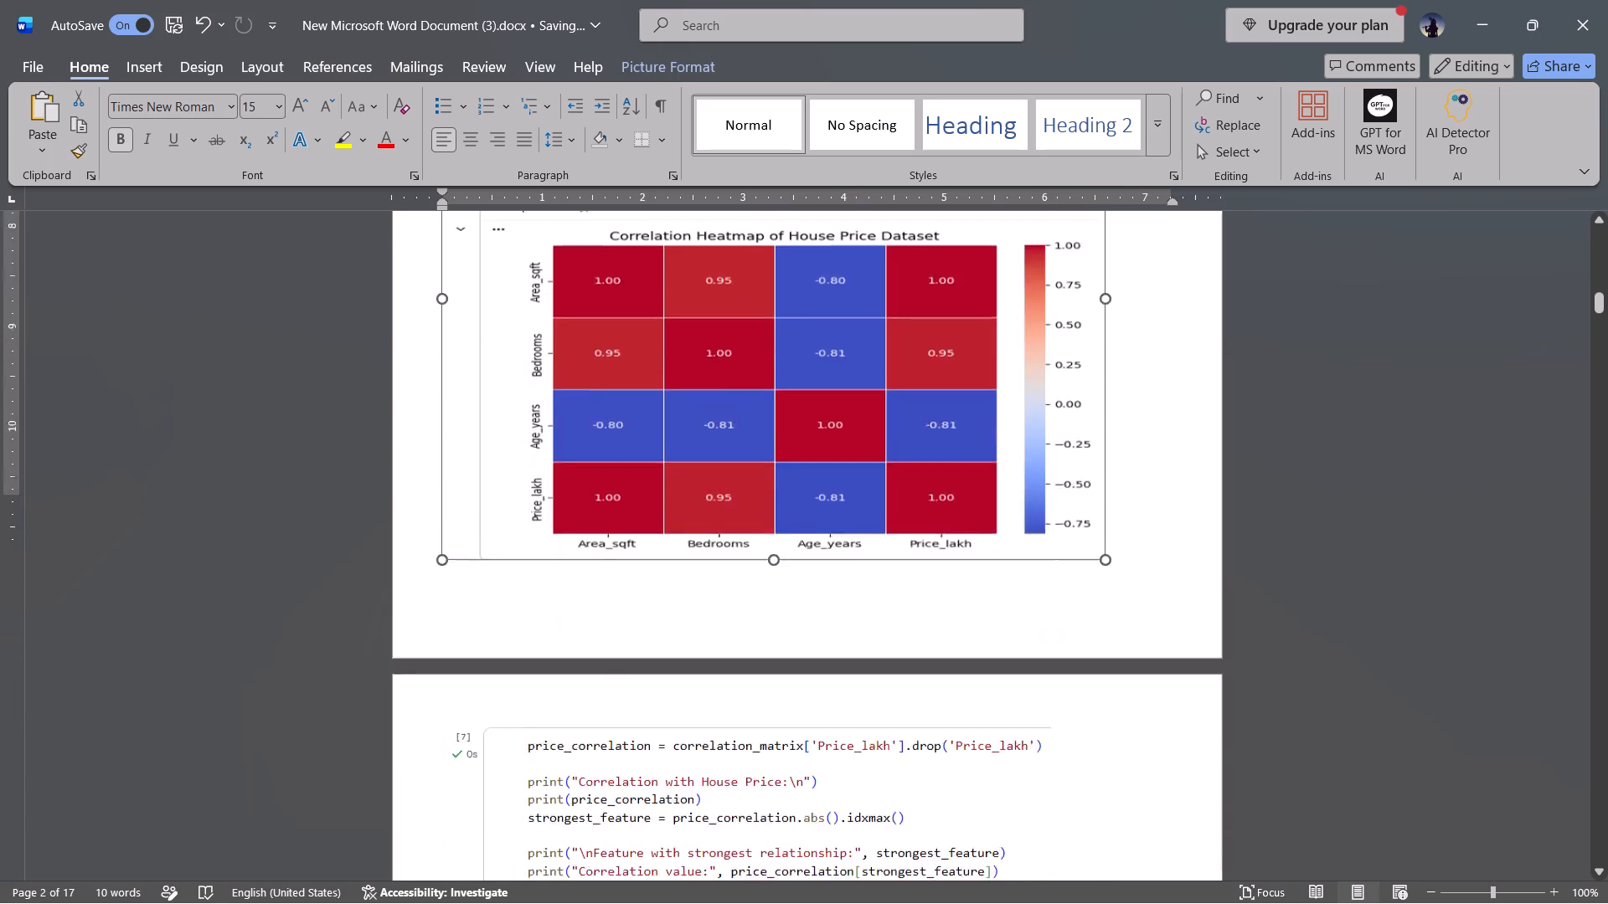
click(845, 576)
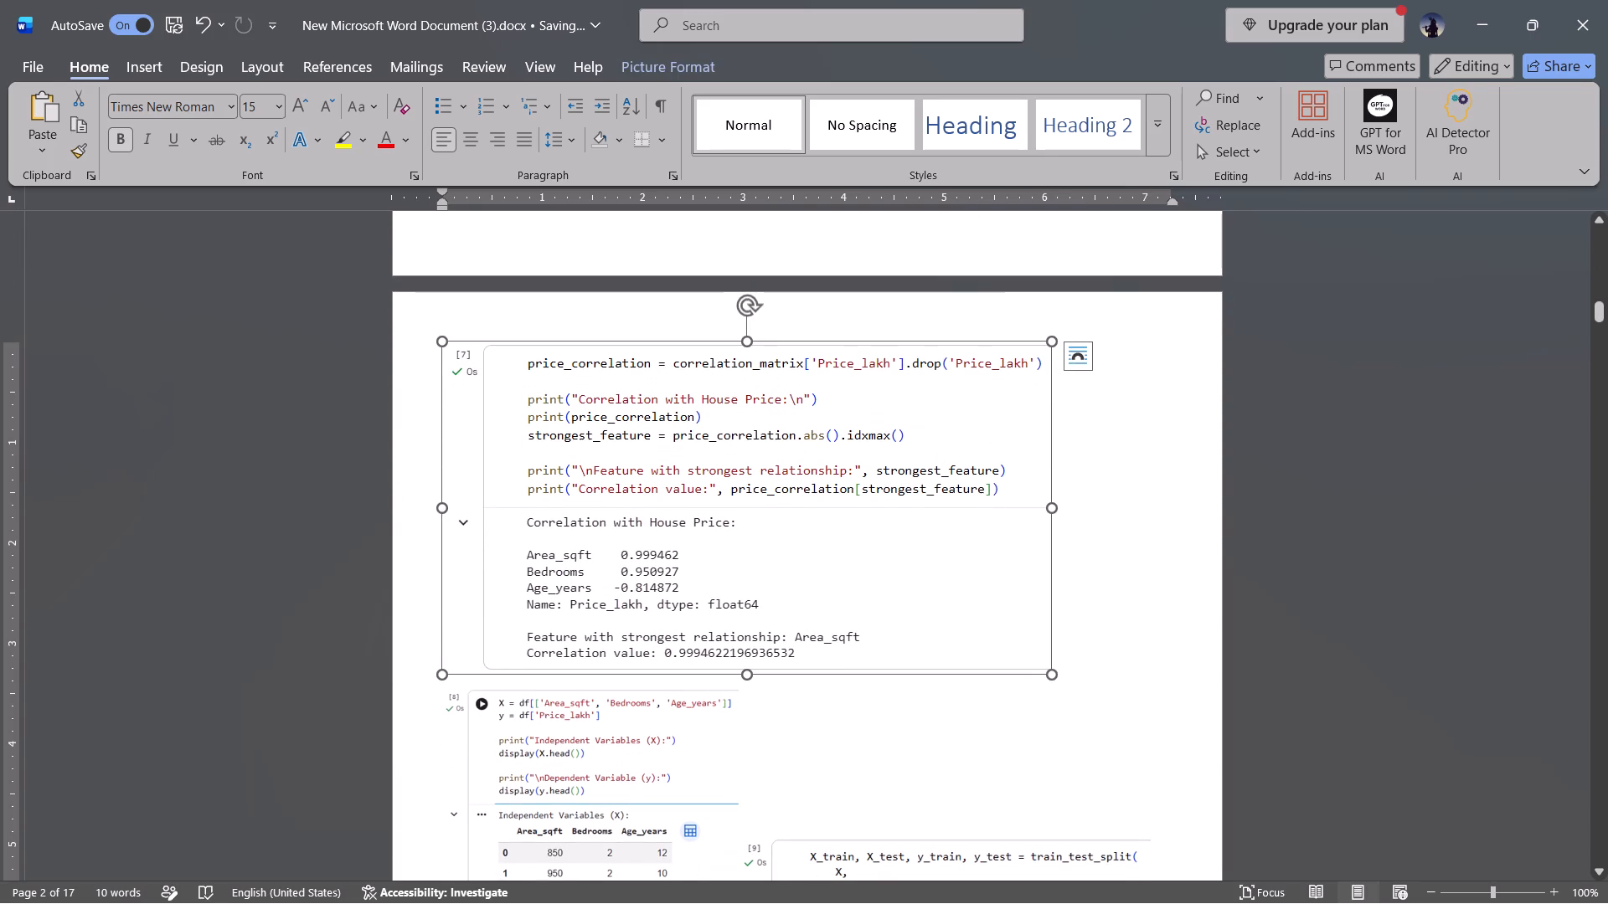
drag(1050, 679, 979, 623)
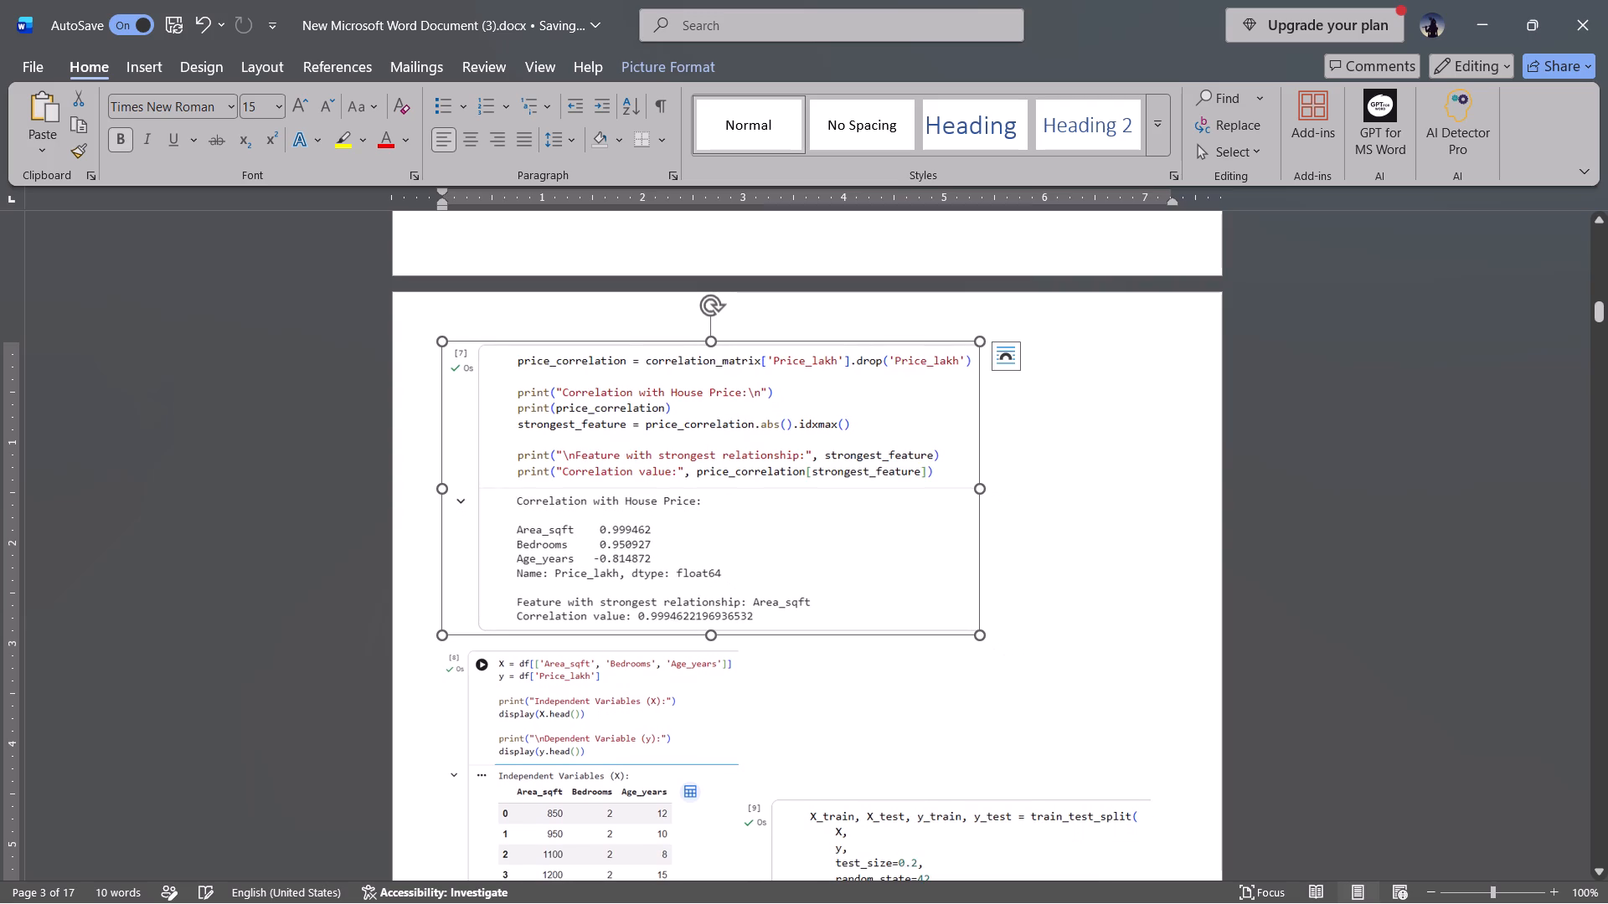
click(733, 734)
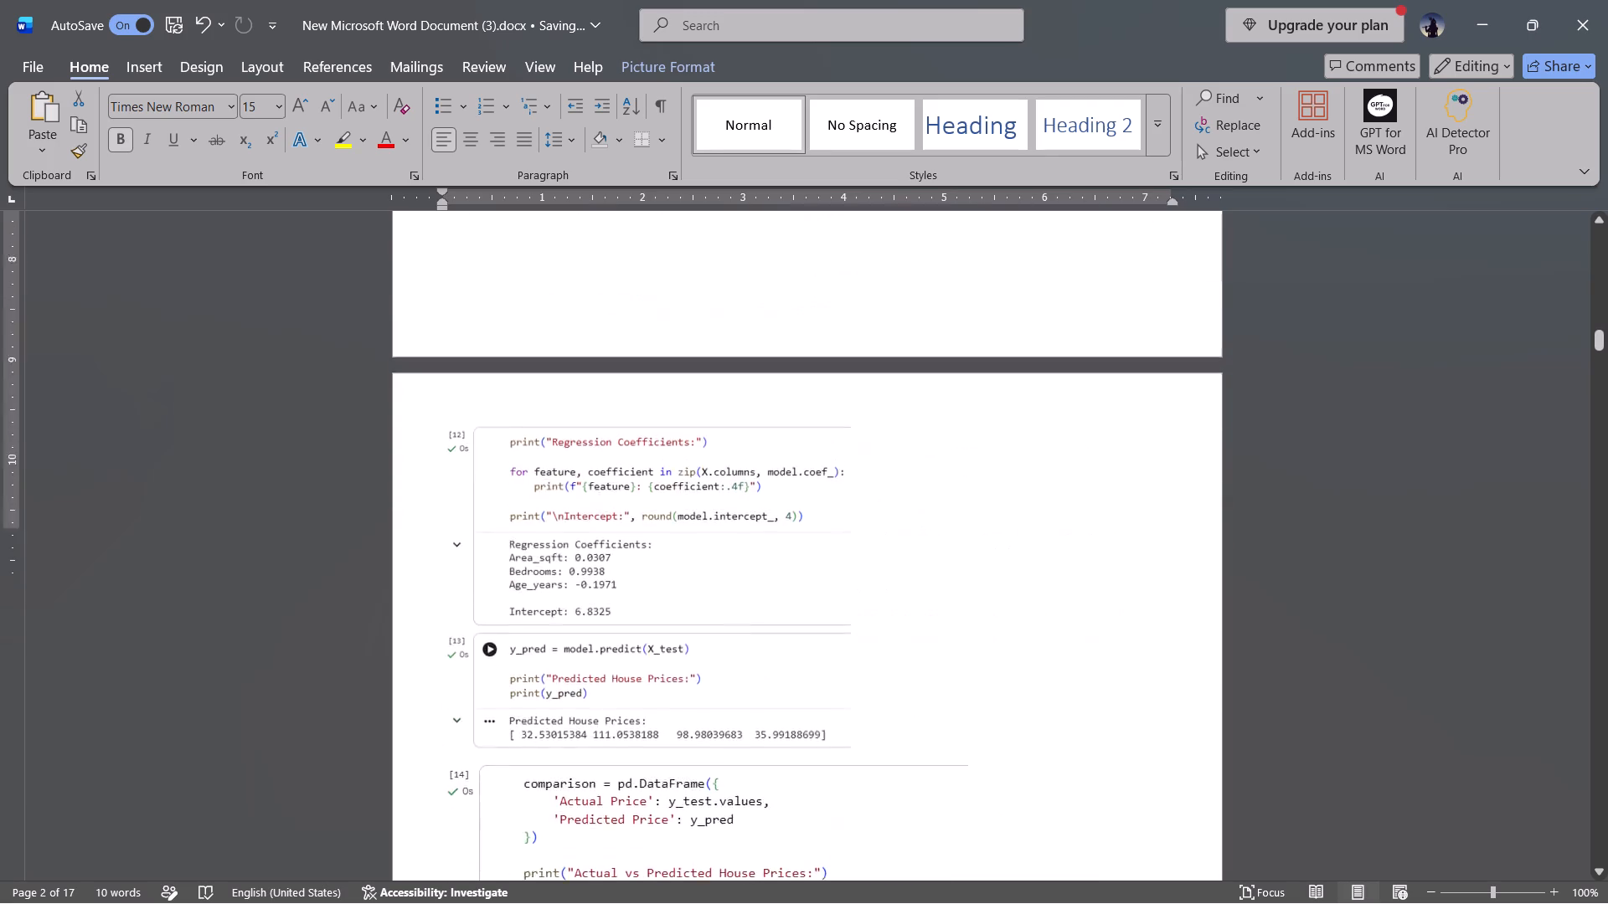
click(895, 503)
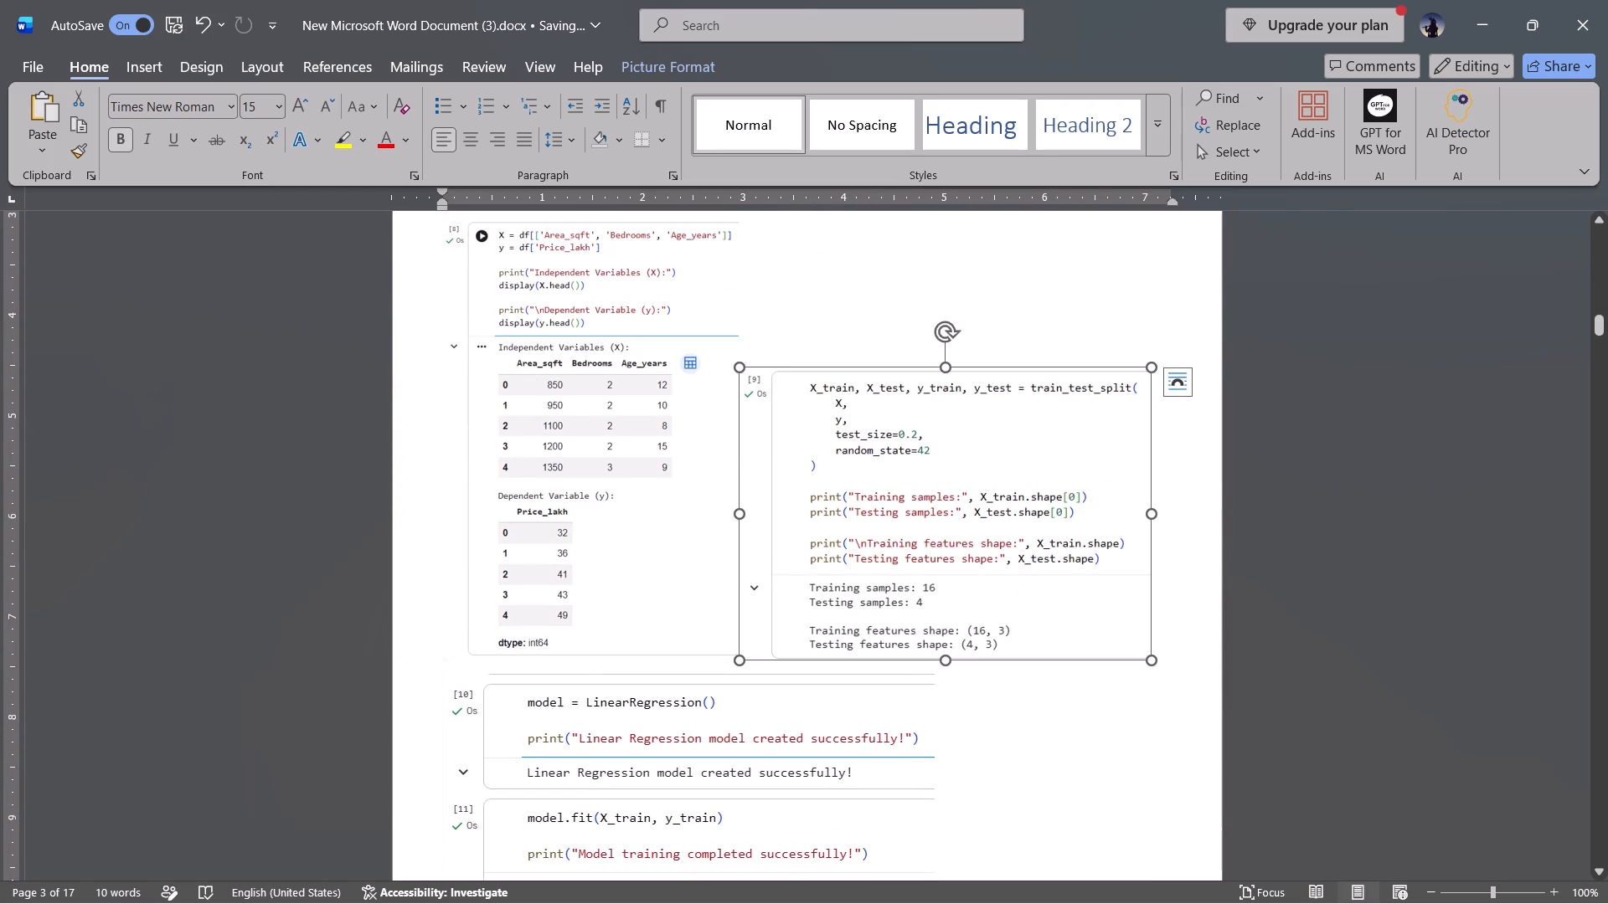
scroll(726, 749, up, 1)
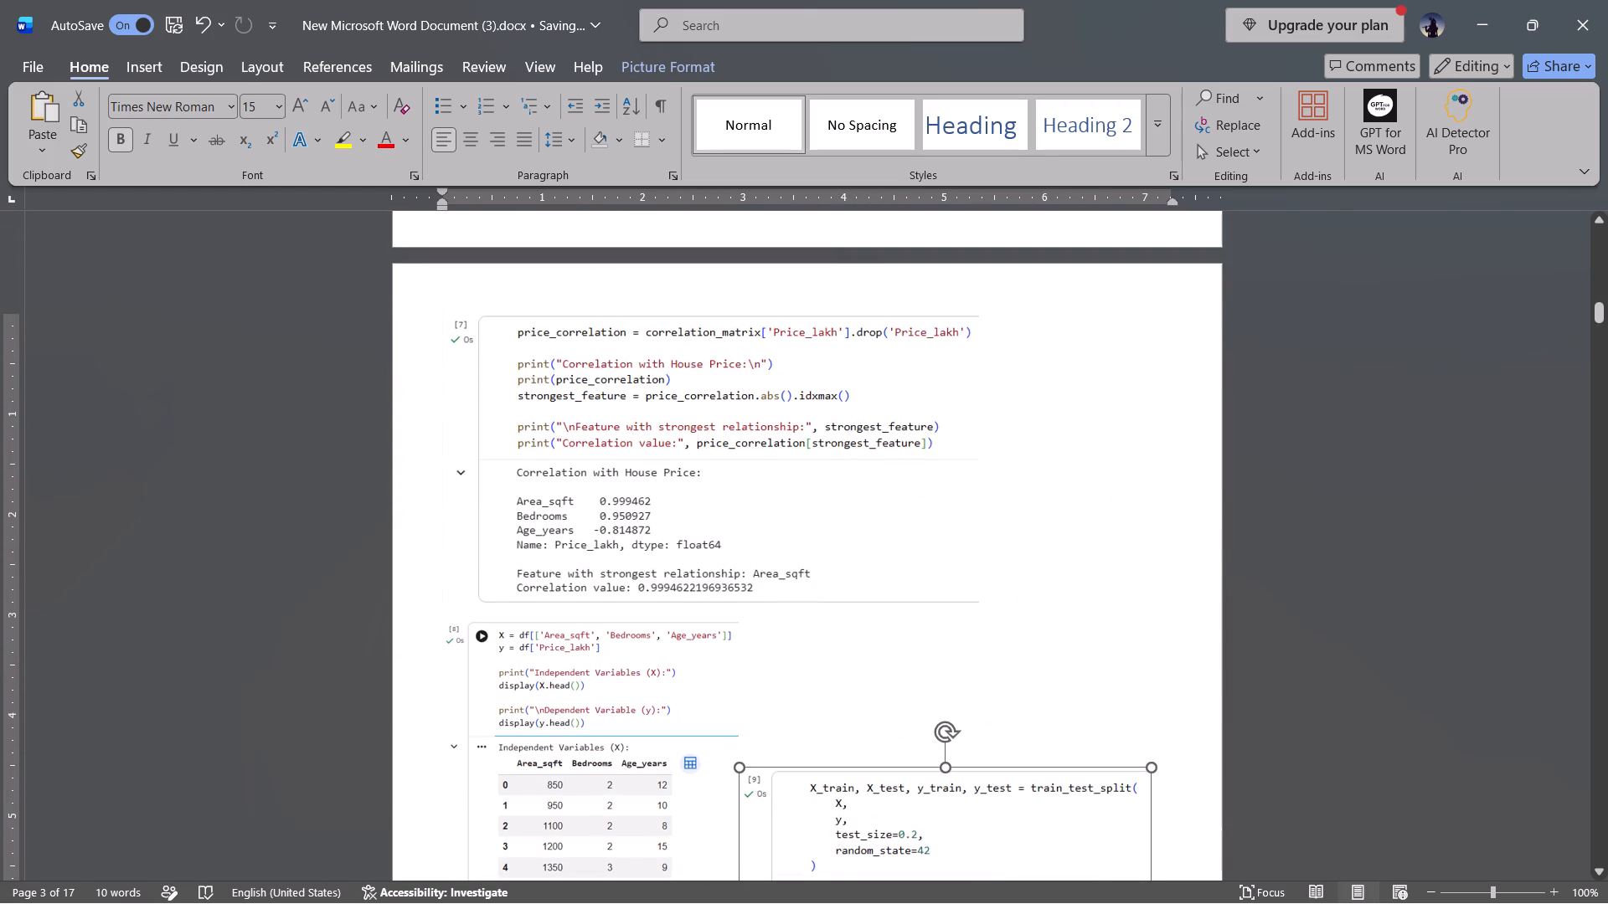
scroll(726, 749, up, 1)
Shrink the Regression Coefficients and y_pred screenshot on page 4 proportionally to about 3.4 inches wide.
scroll(761, 582, down, 1)
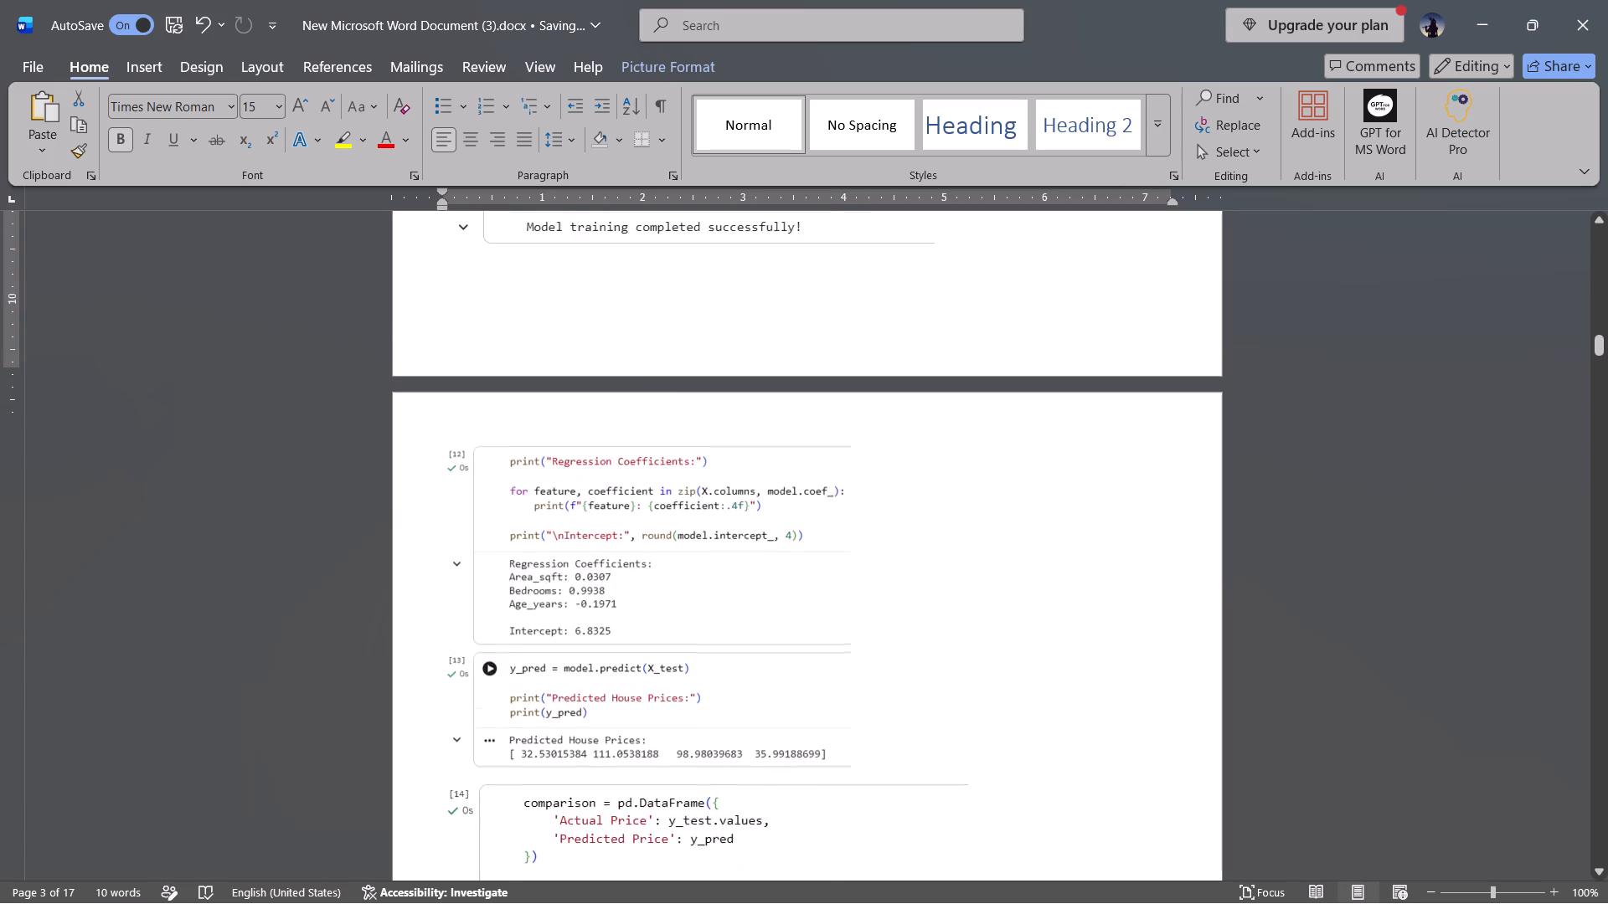
scroll(761, 582, down, 2)
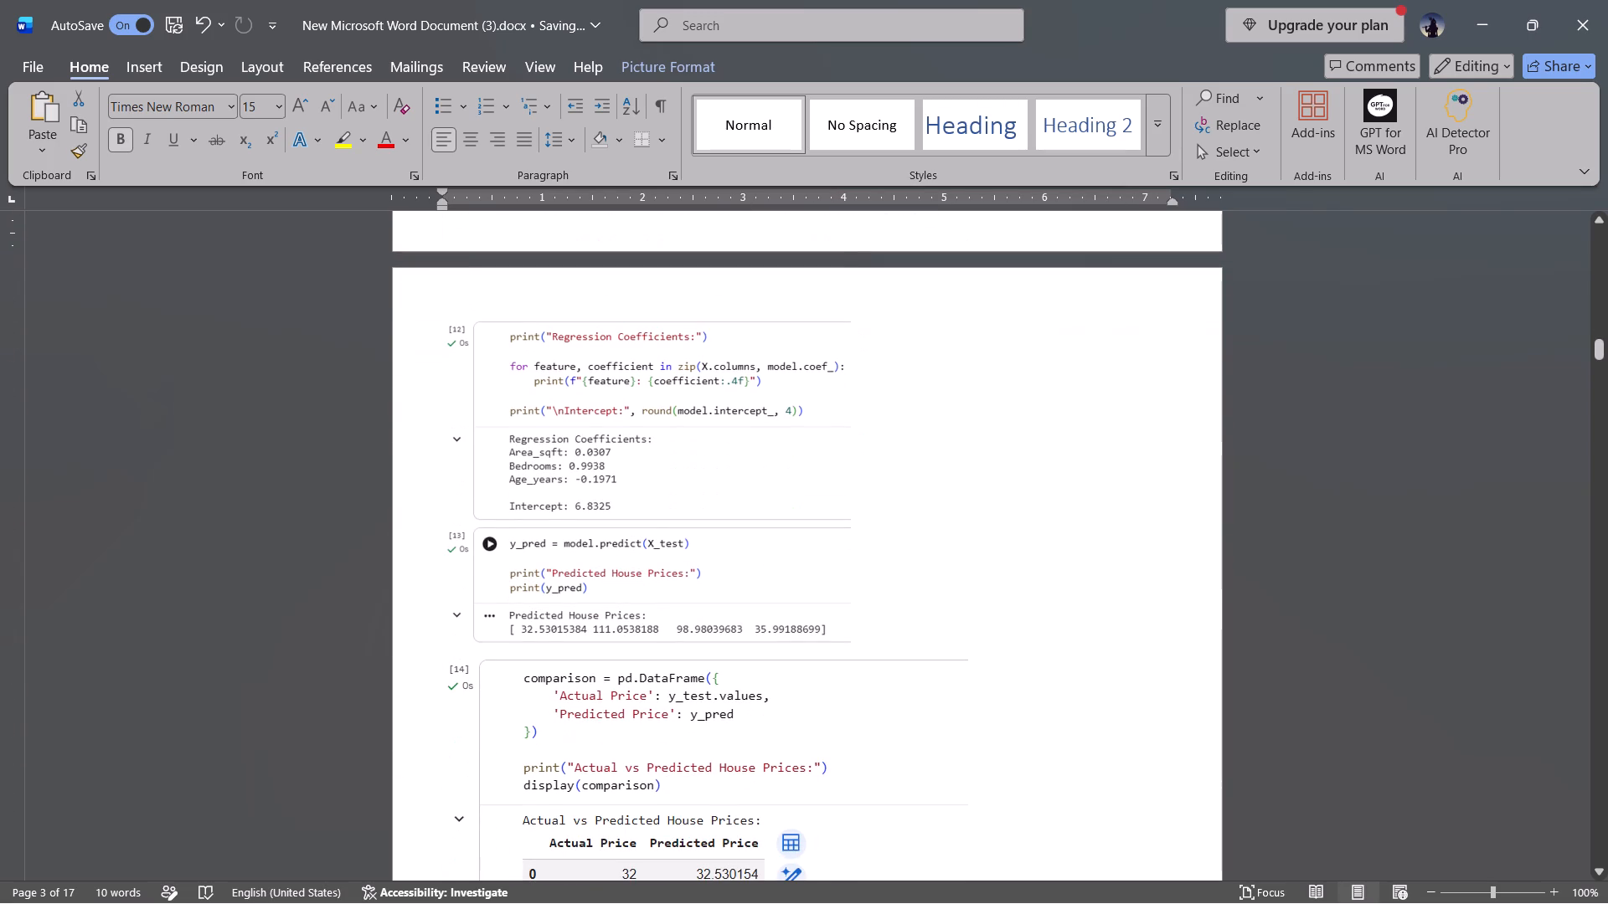
click(691, 482)
drag(850, 644, 782, 586)
Shrink the Actual vs Predicted House Prices table screenshot to about 3.6 inches wide and place it beside the Regression Coefficients screenshot.
click(759, 741)
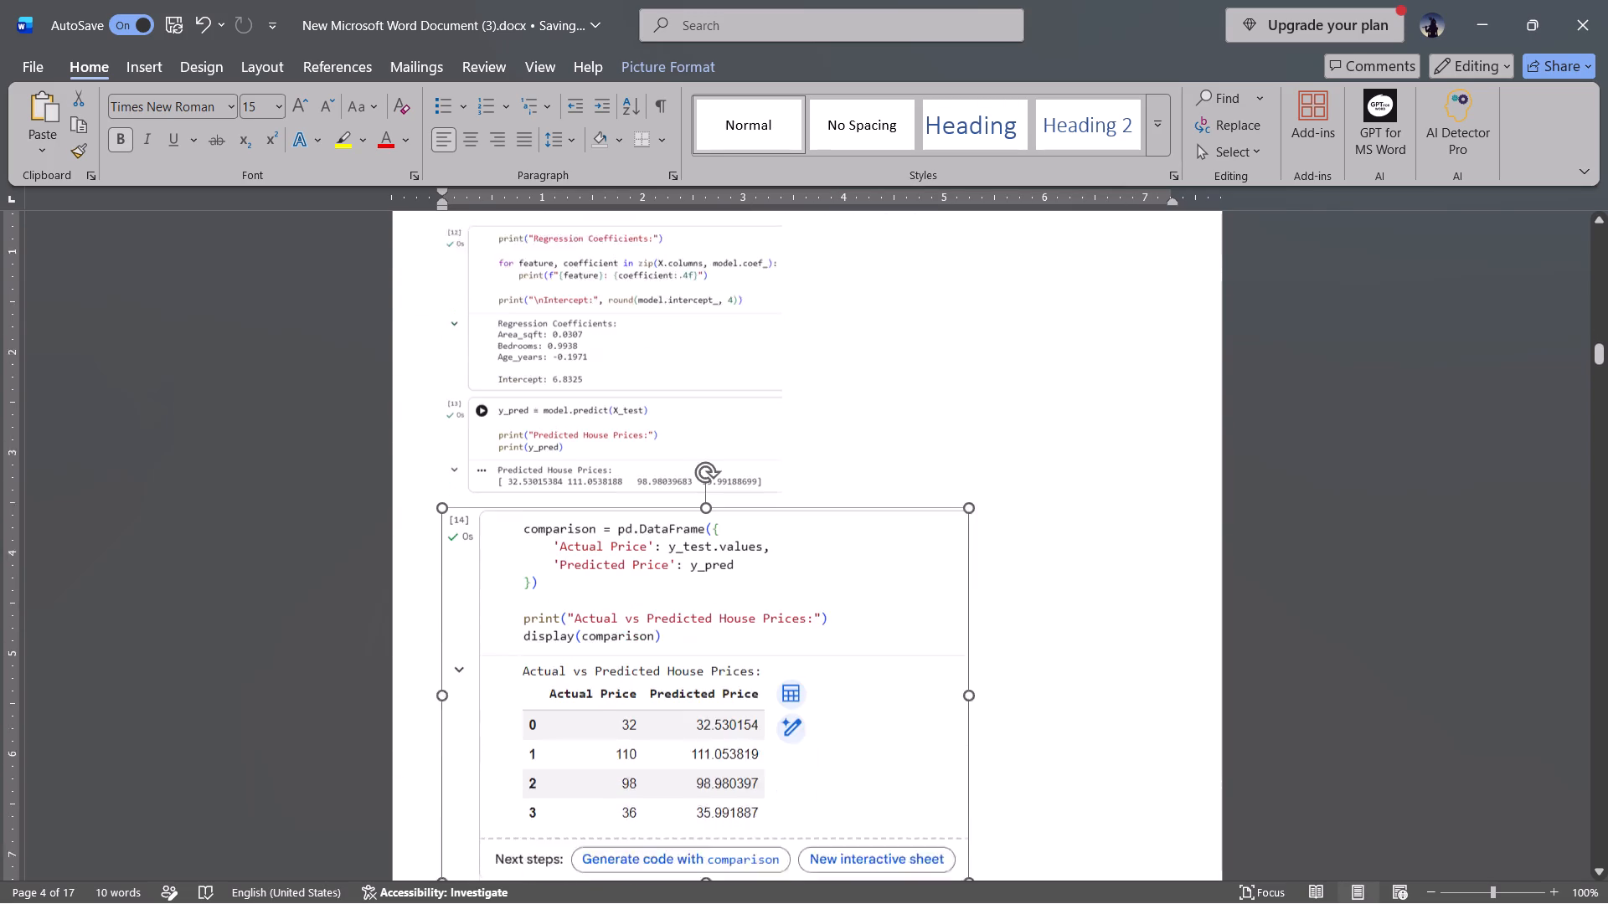
drag(970, 771, 867, 708)
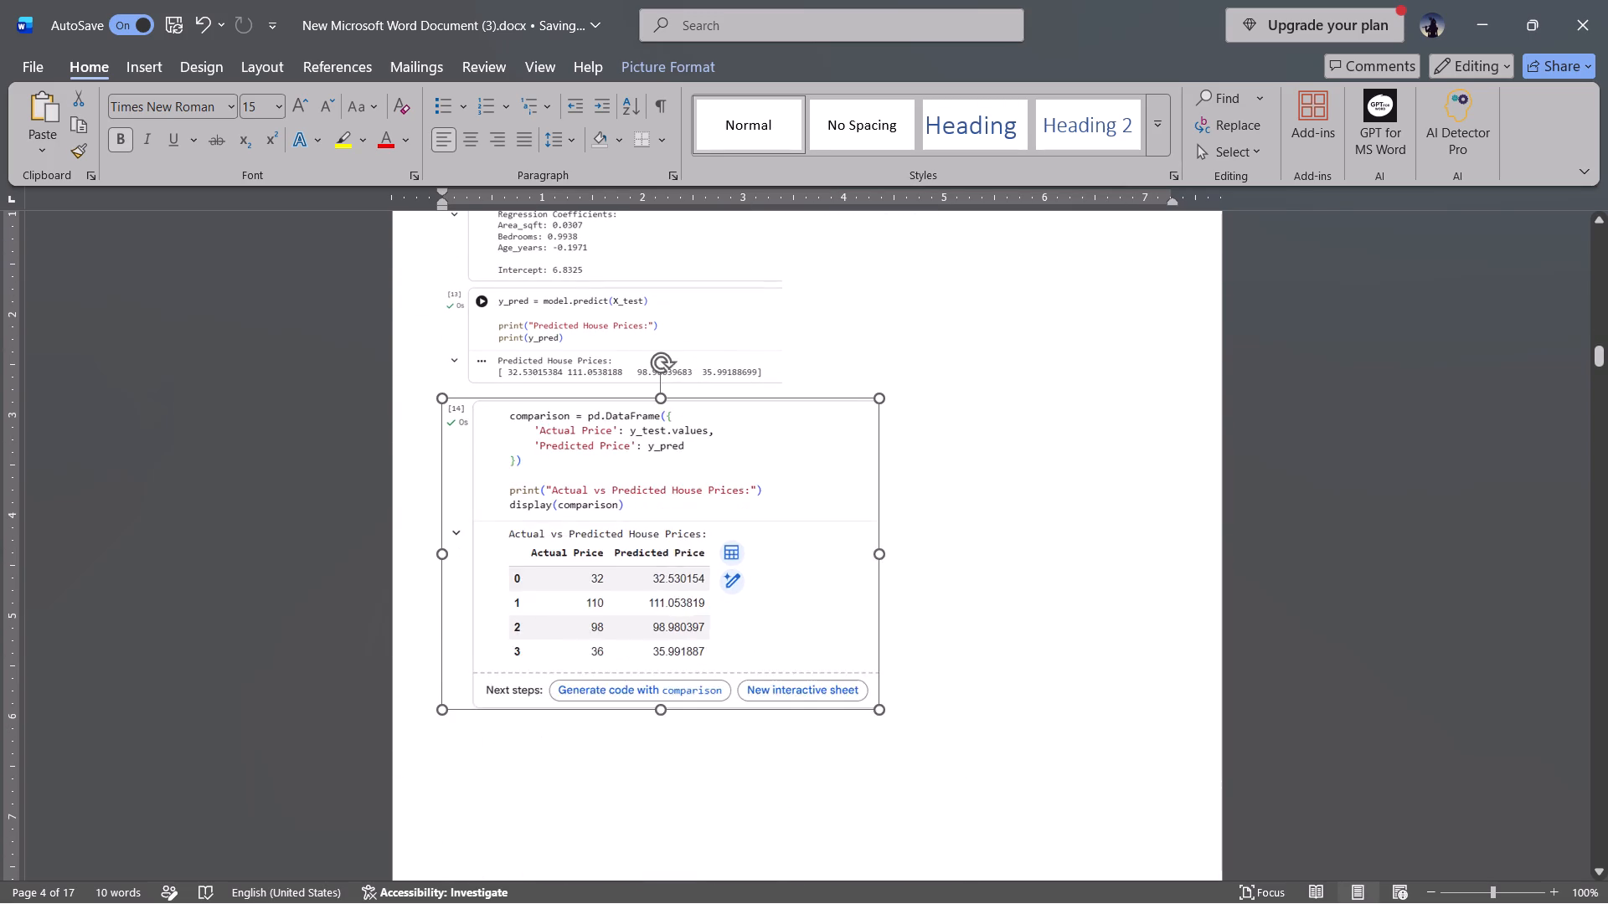
drag(867, 708, 749, 652)
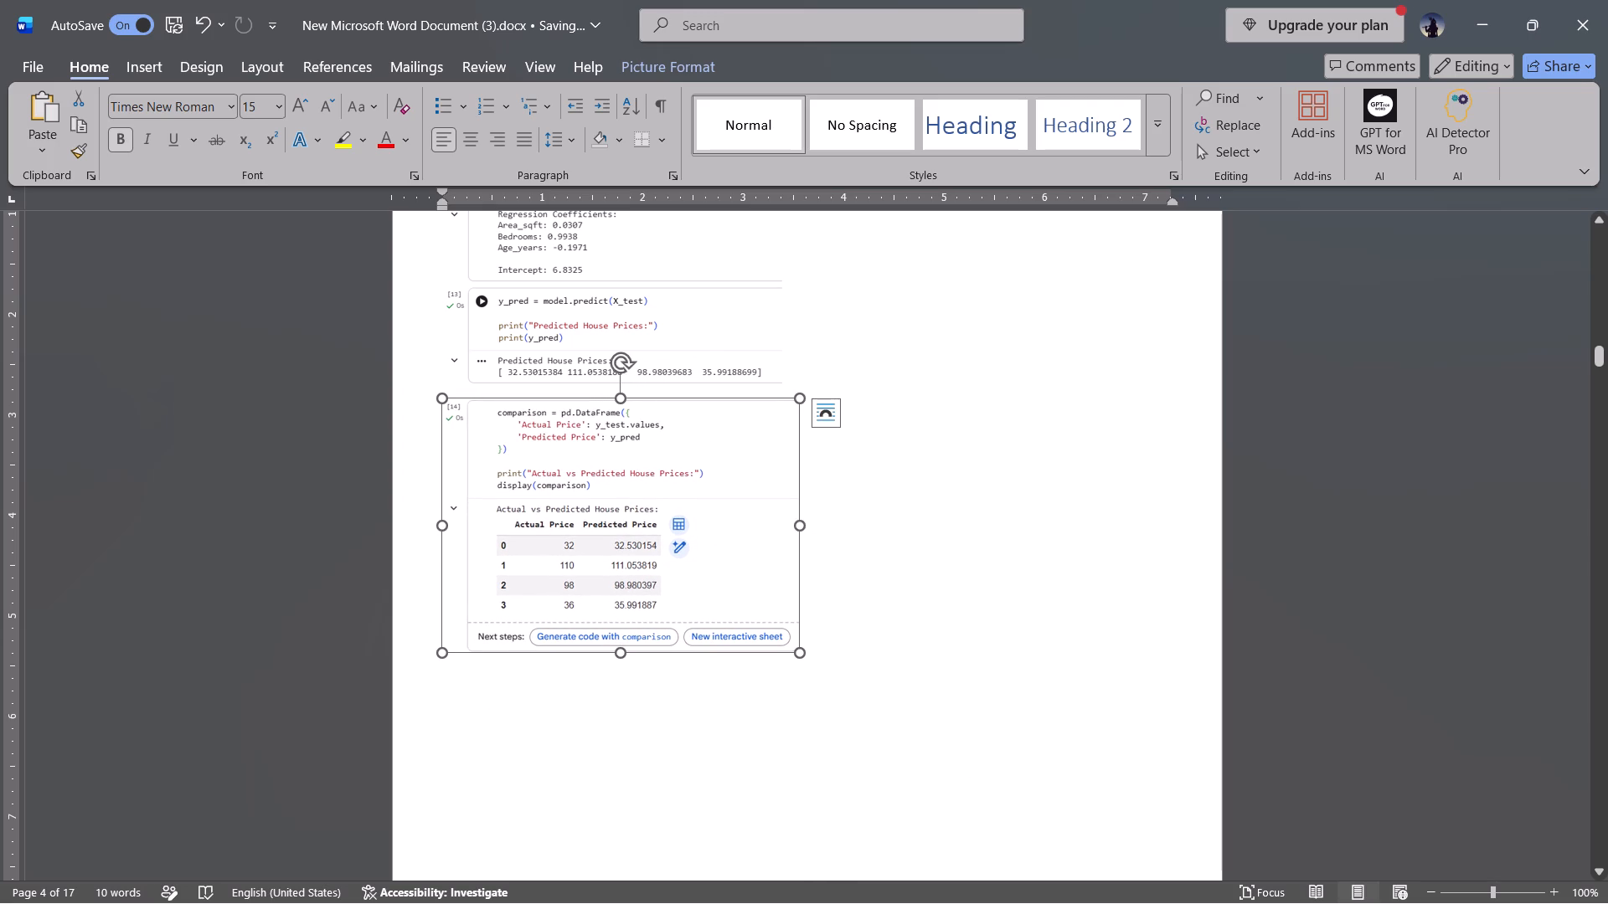
drag(647, 539, 932, 241)
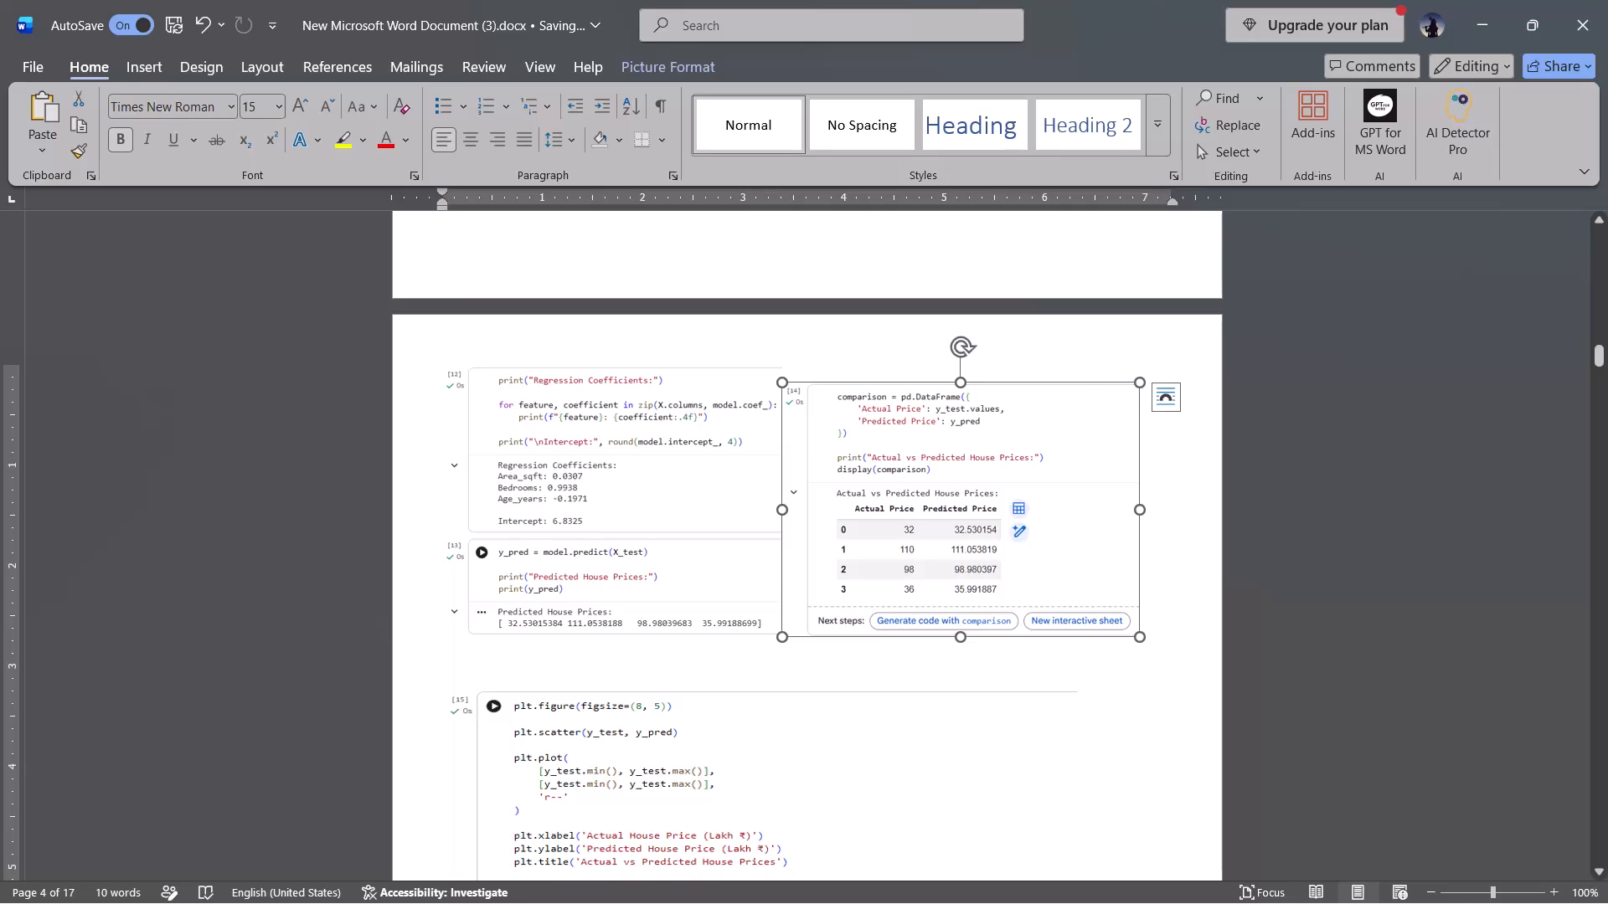
Add a space before the Actual vs Predicted House Prices table screenshot and enlarge the screenshot proportionally to about 3.8 inches wide.
key(space)
click(959, 514)
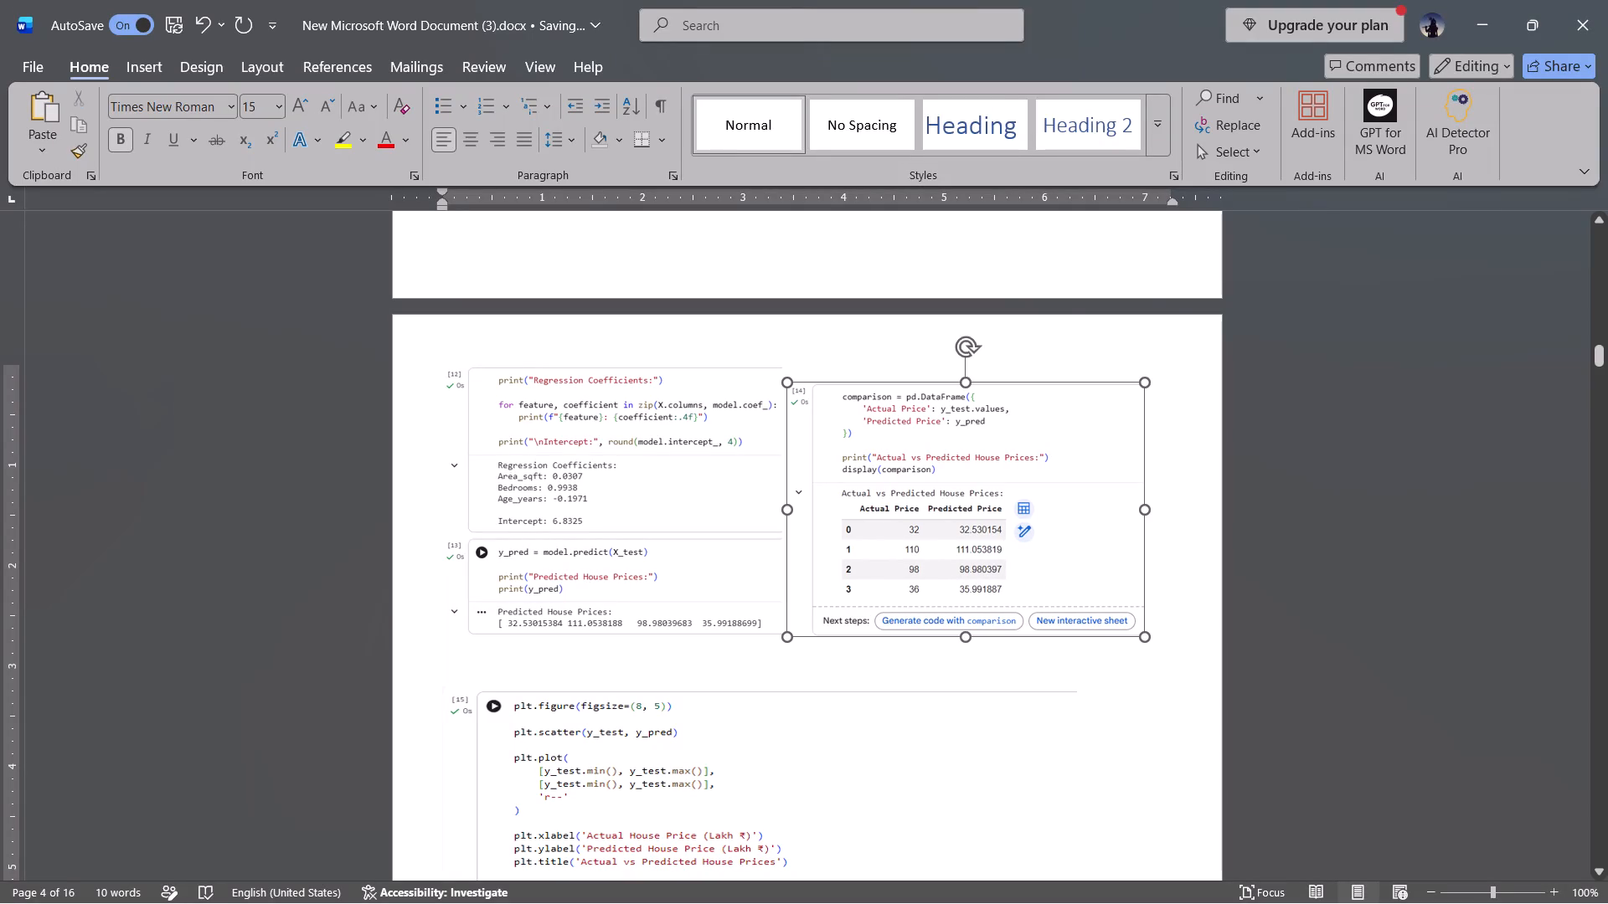
drag(1150, 374, 1129, 390)
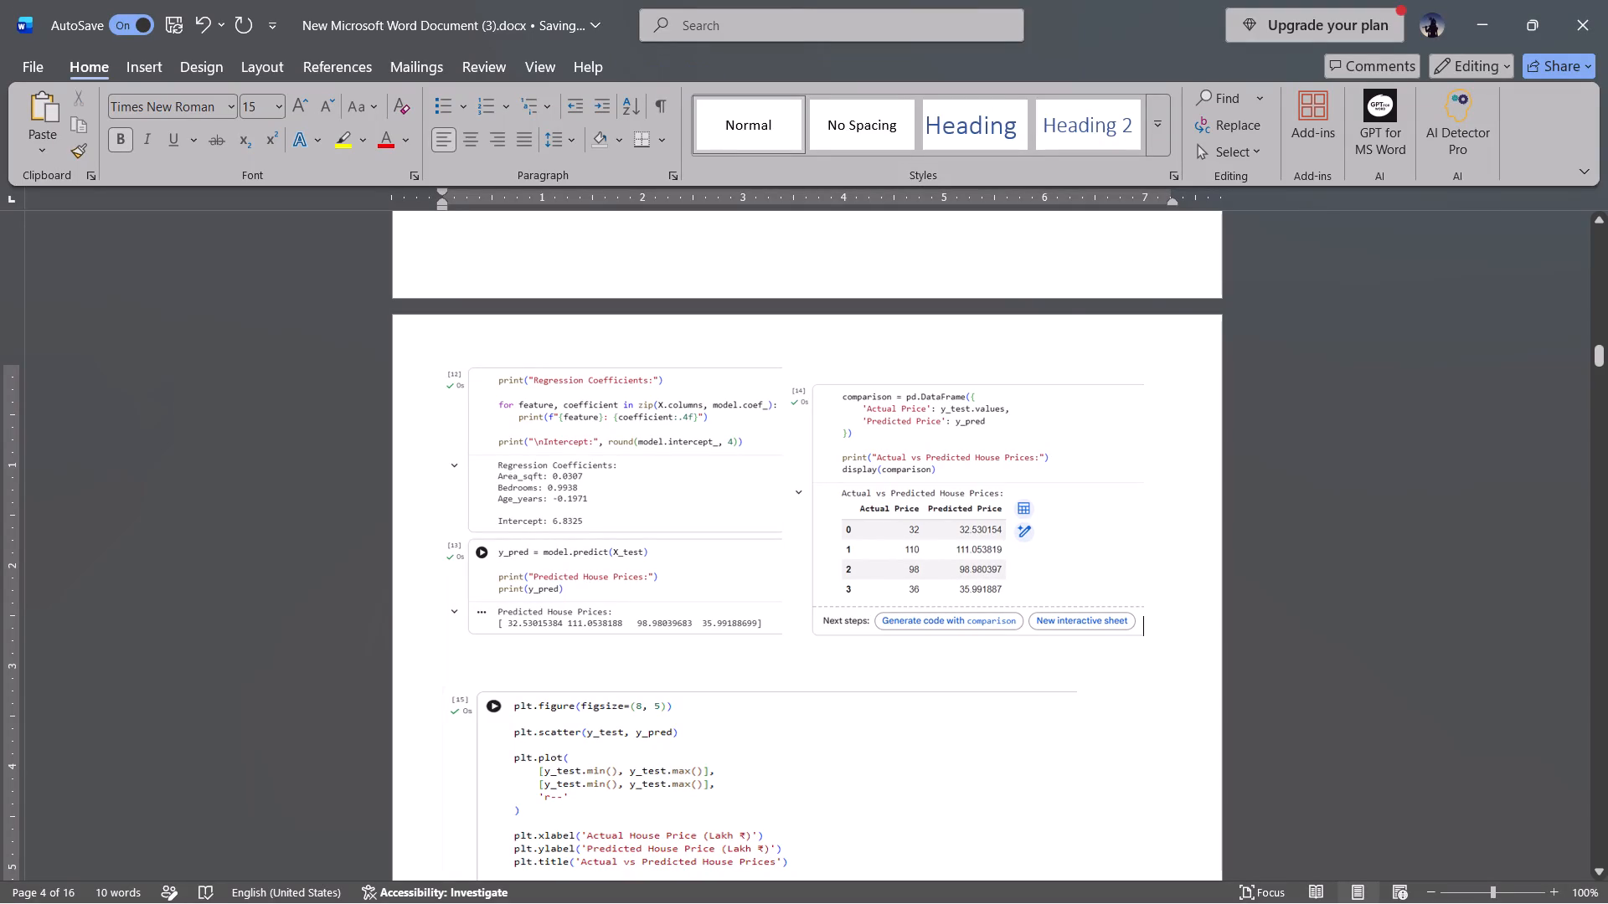
click(1129, 390)
drag(1147, 386, 1162, 377)
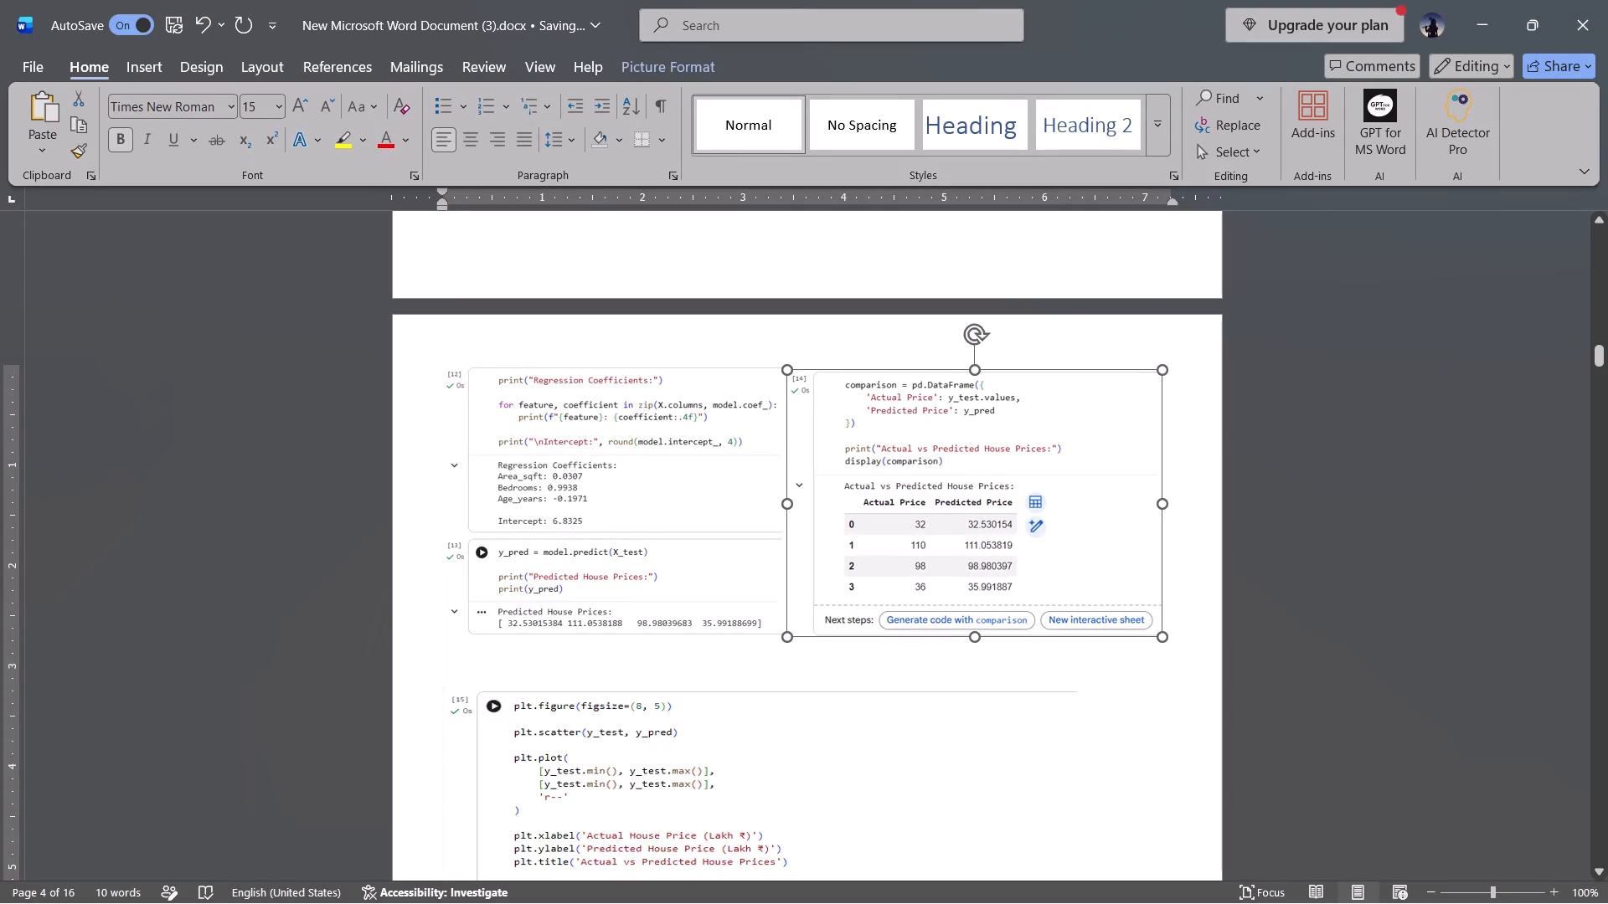
drag(1162, 377, 1166, 376)
Enlarge the Regression Coefficients and y_pred screenshot on page 4 proportionally to about 3.5 inches wide.
click(719, 510)
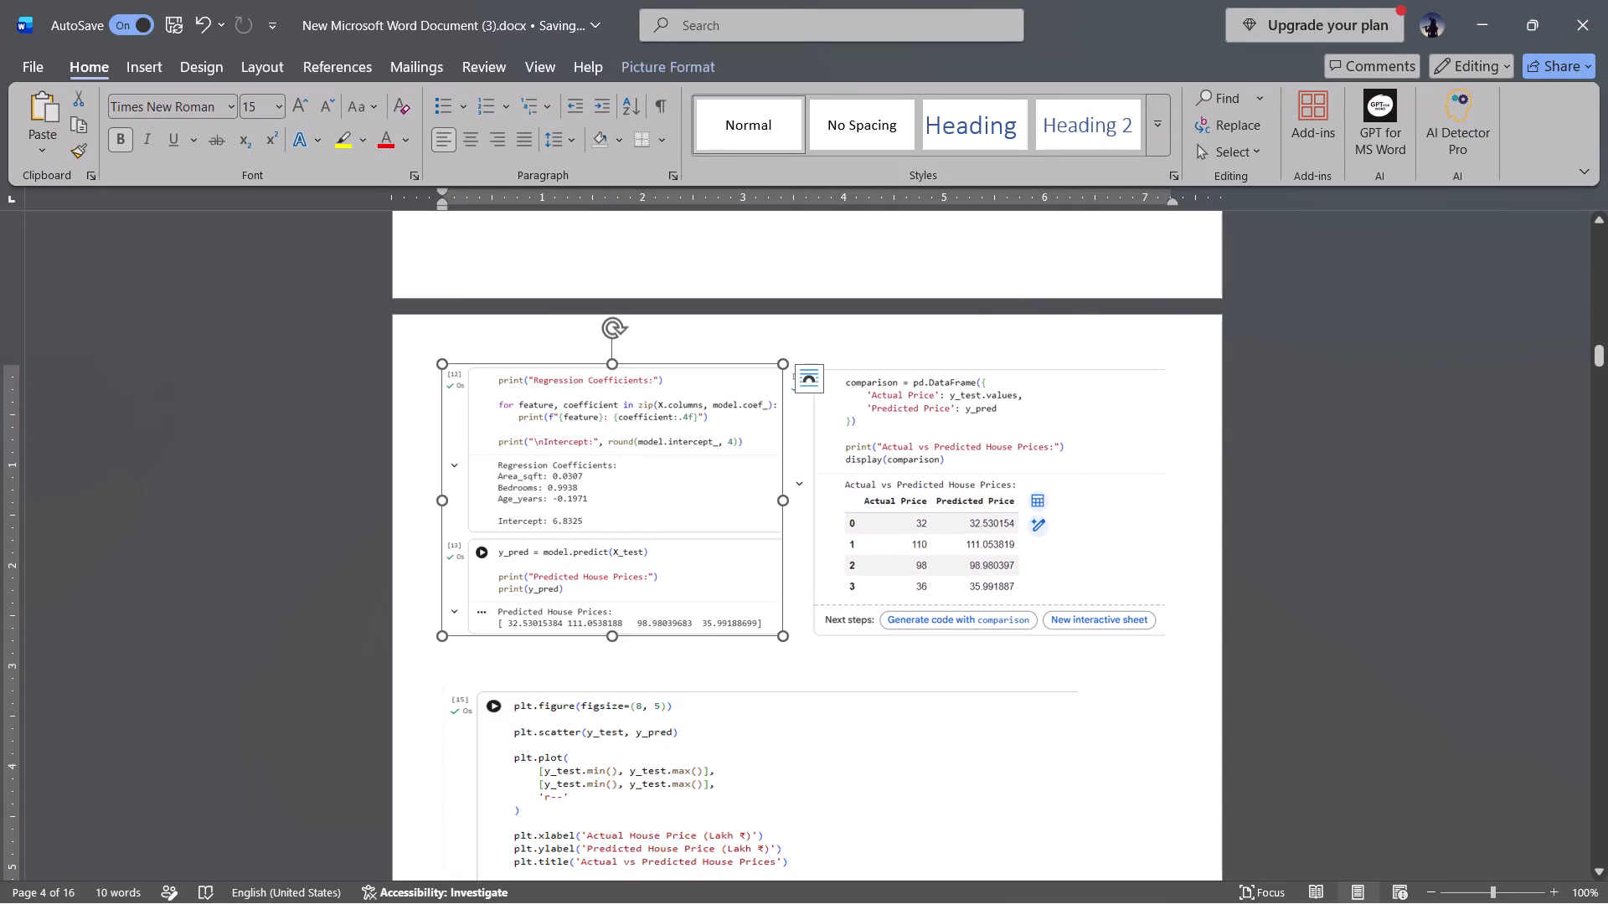
click(780, 640)
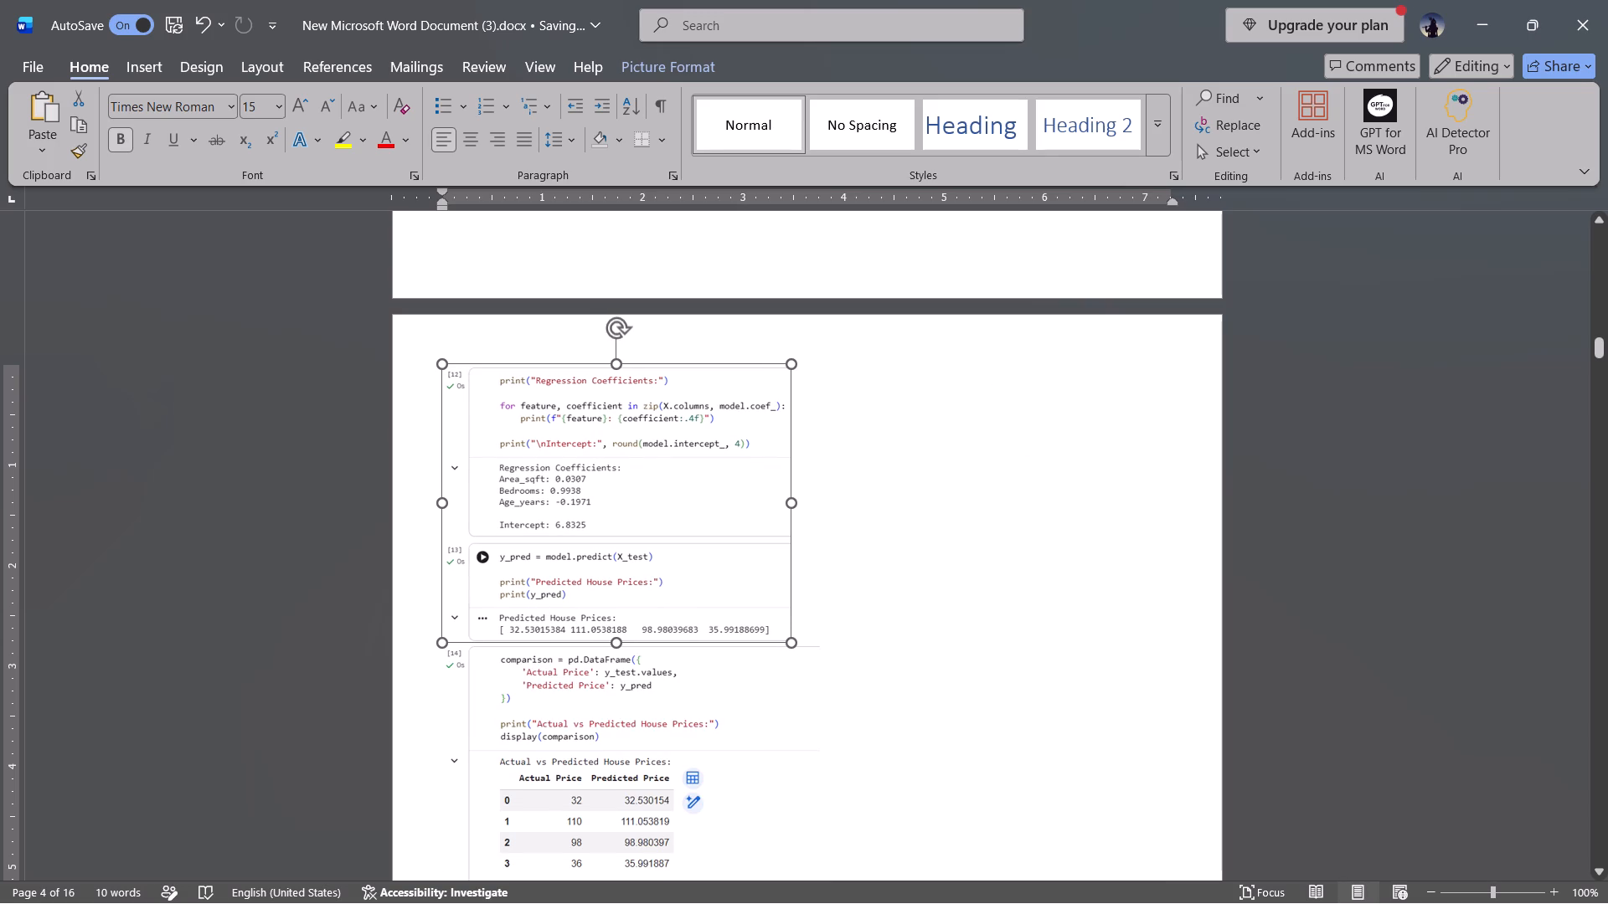
Fit the Actual vs Predicted table screenshot beside the Regression Coefficients one at about 3.7 by 2.7 inches, separated by an extra space.
click(666, 706)
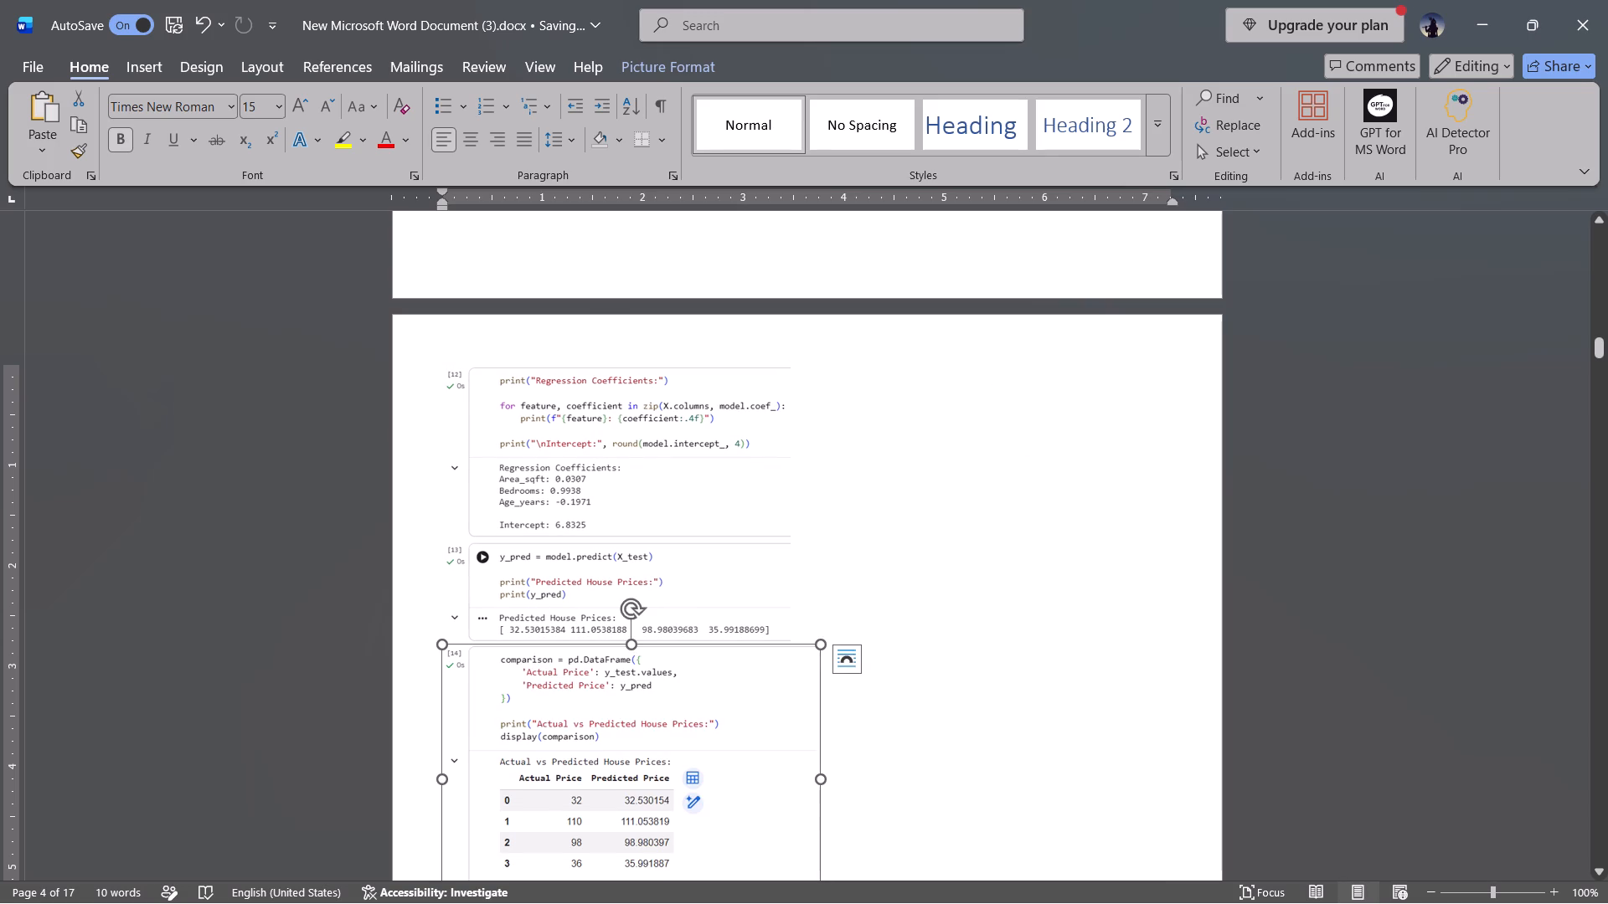
click(819, 645)
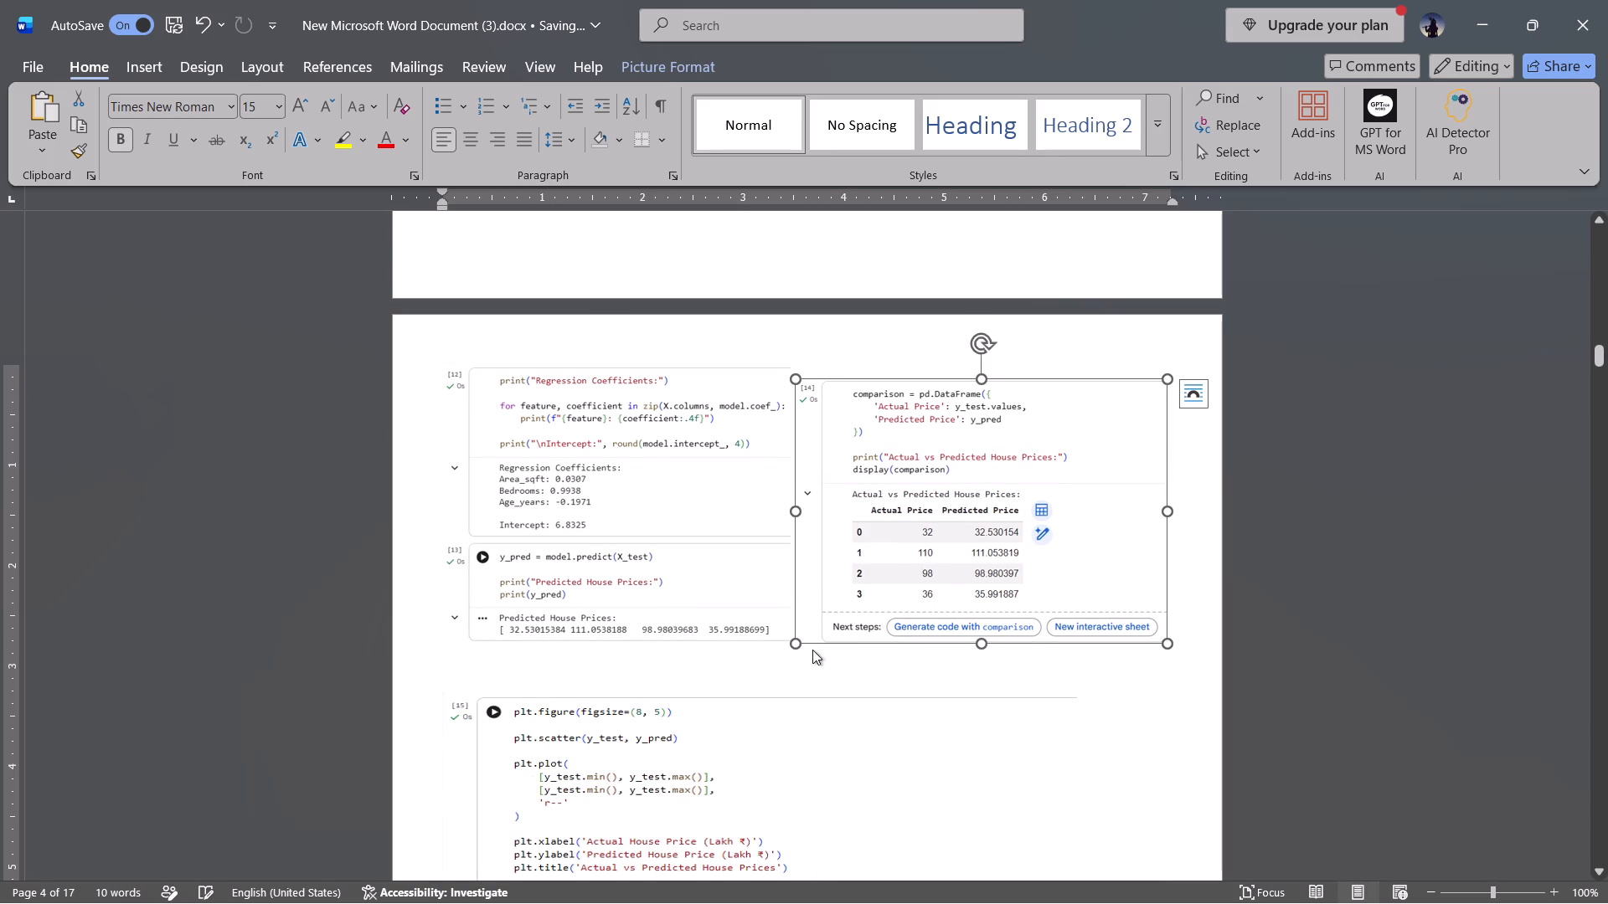
click(981, 378)
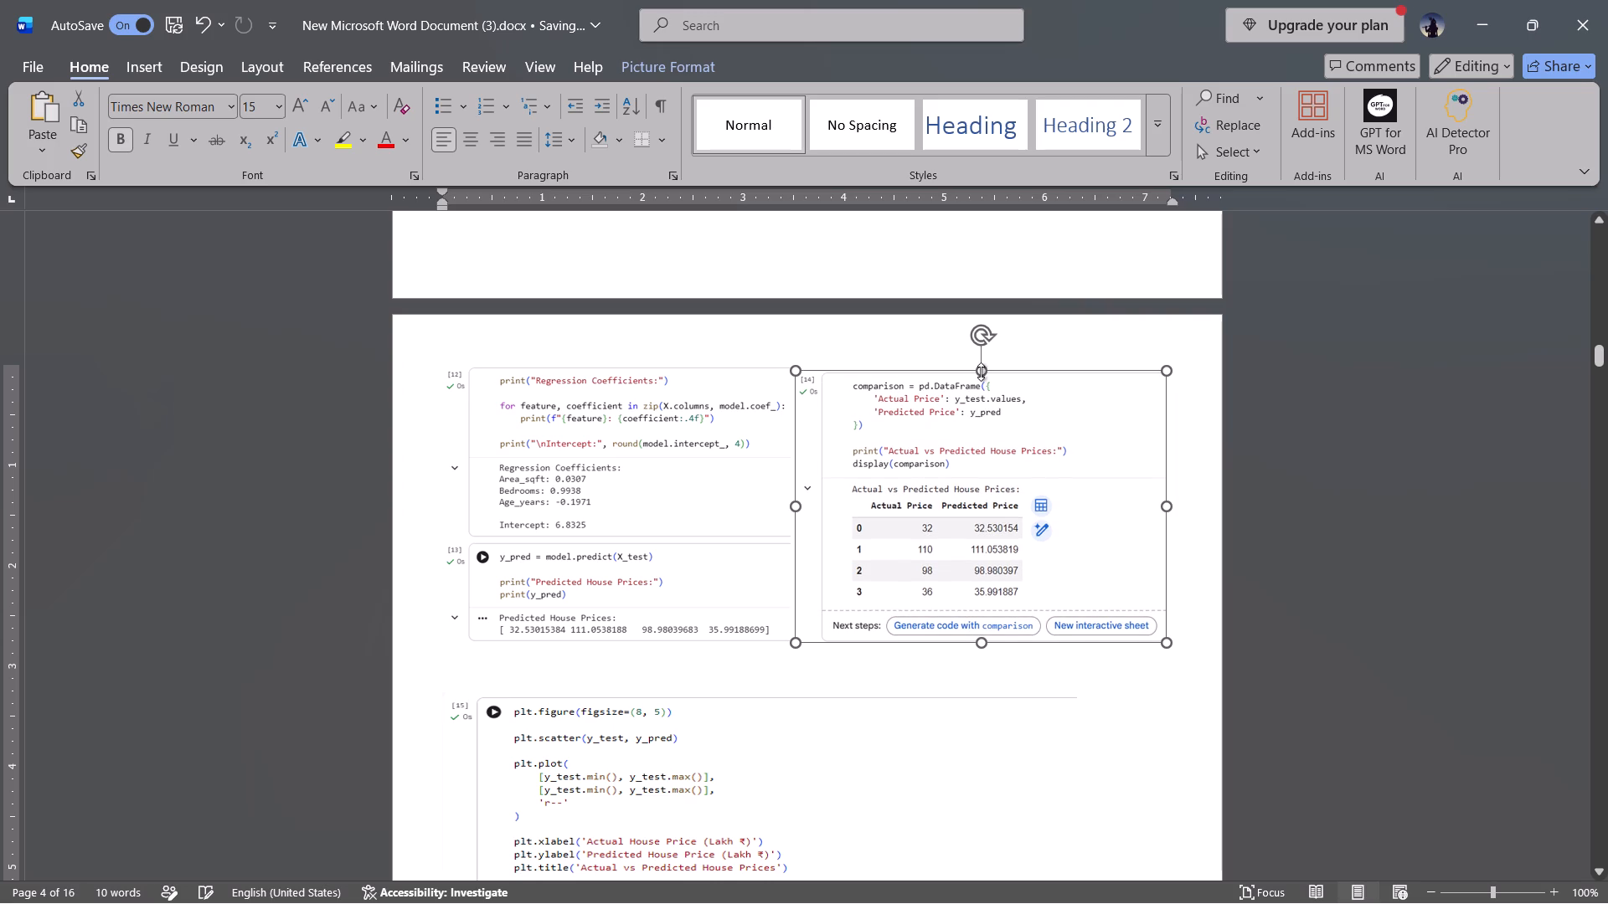
key(space)
Enlarge the Actual vs Predicted House Prices plot screenshot on page 4 proportionally to about 6.4 inches wide.
scroll(945, 586, down, 1)
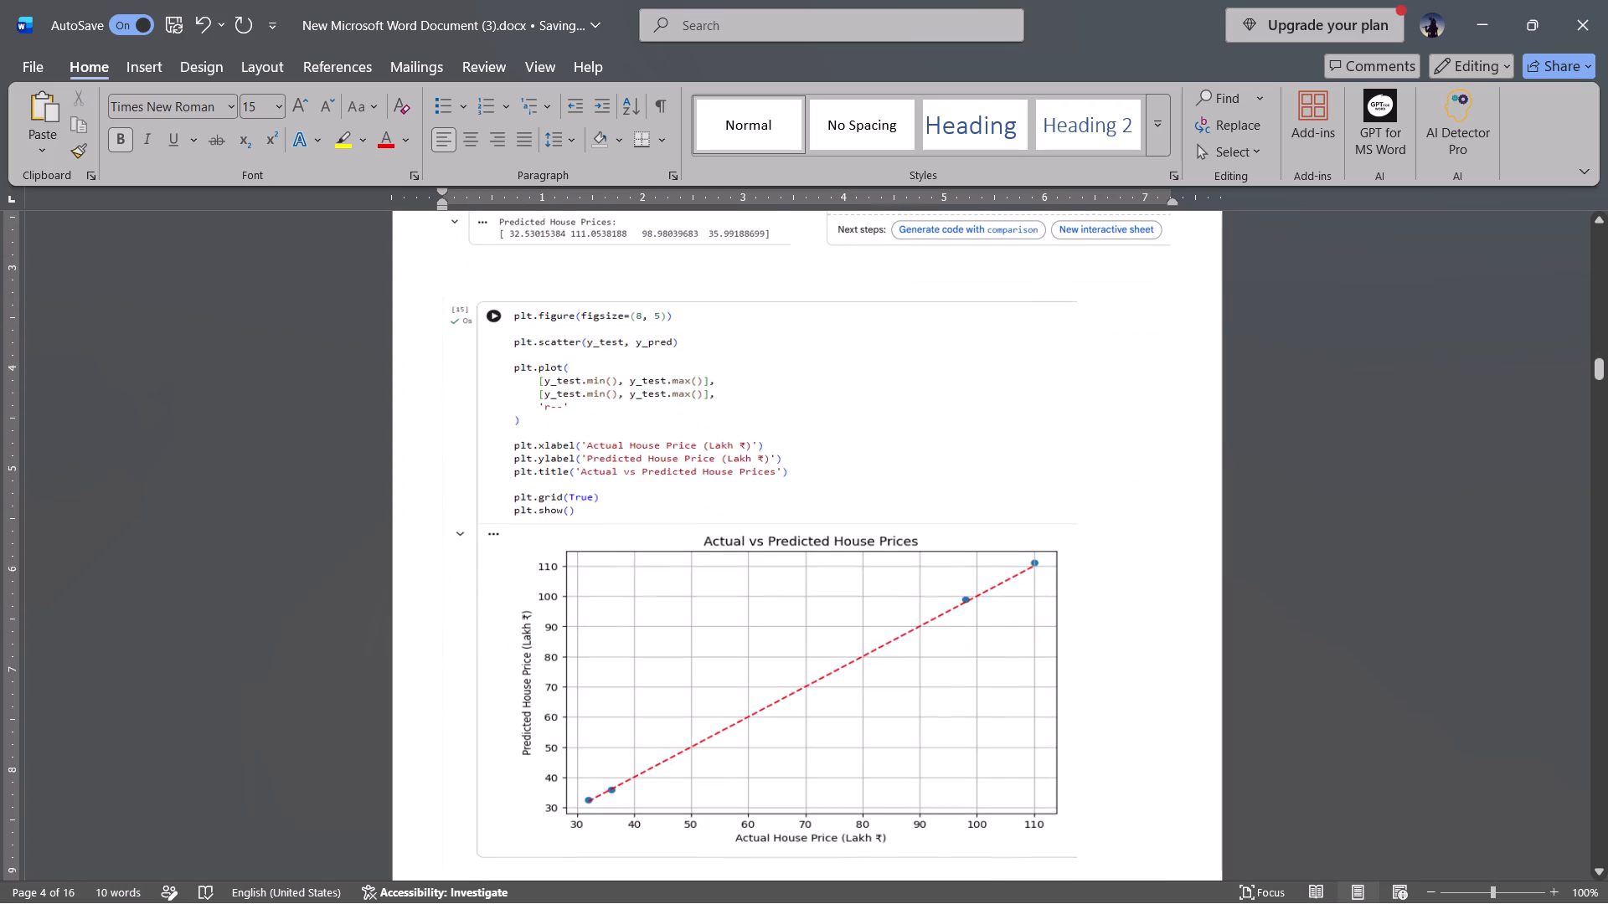
click(862, 573)
scroll(862, 573, down, 1)
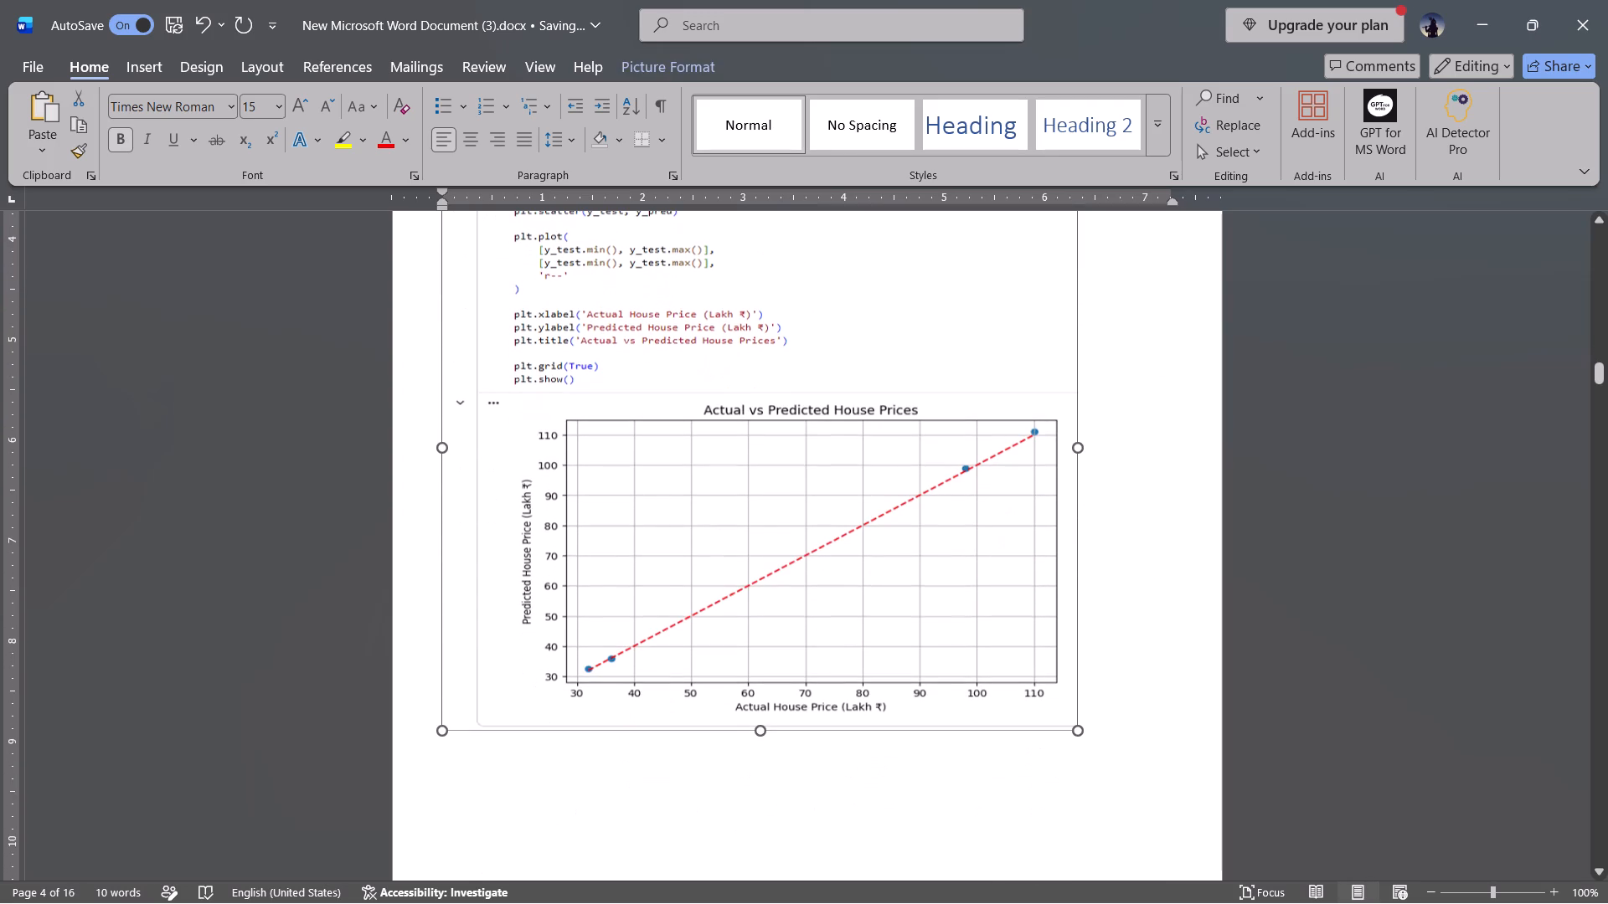
click(1081, 727)
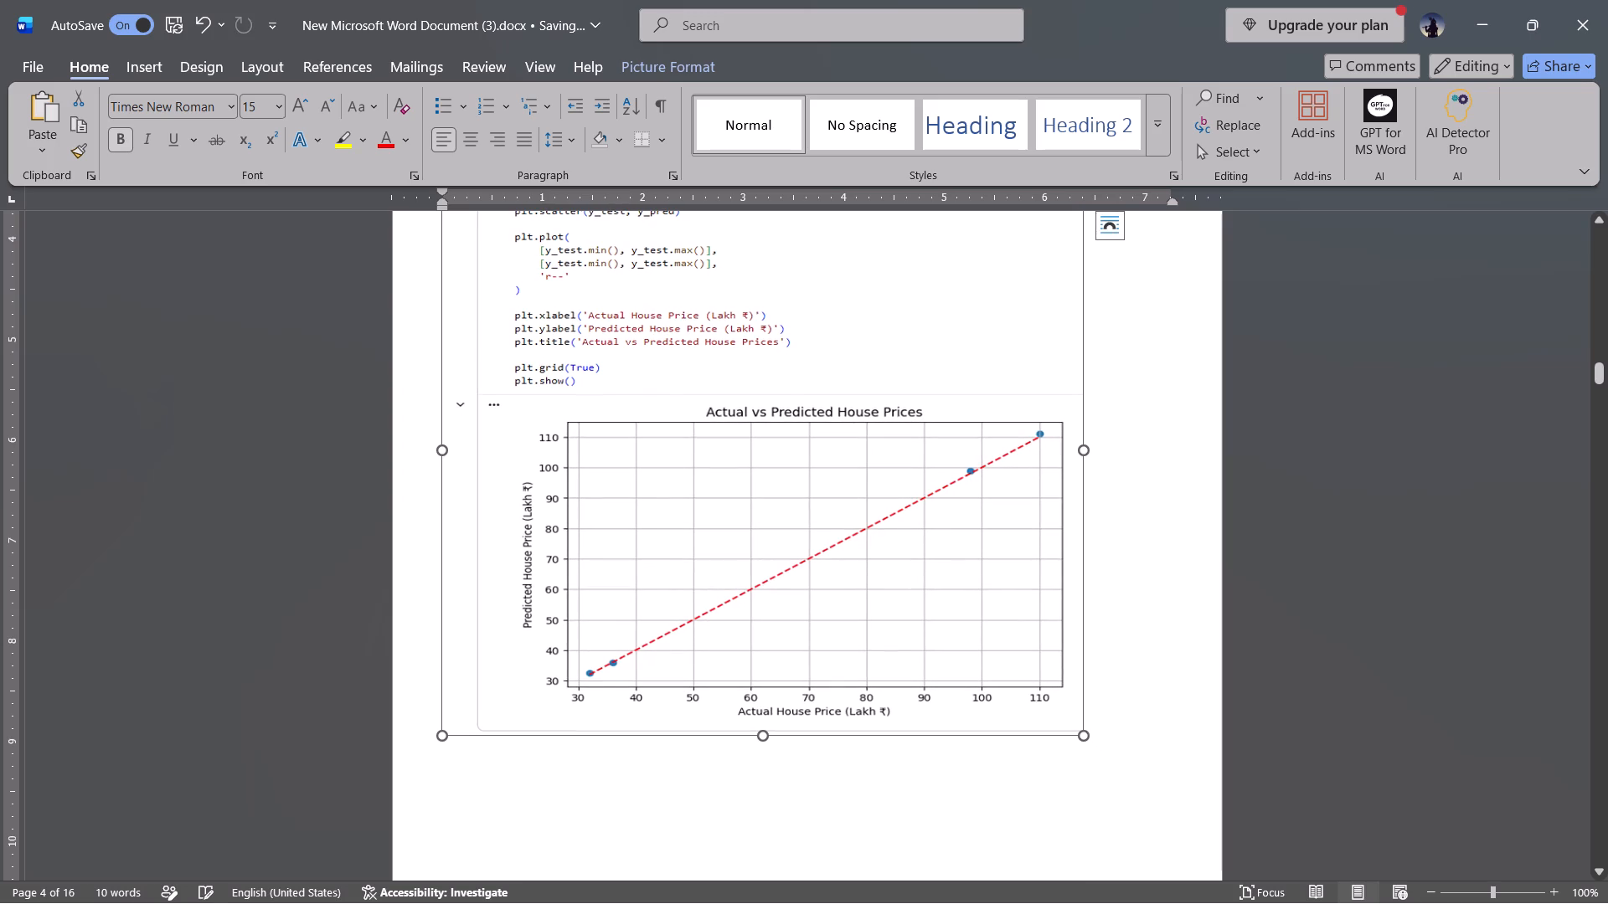
Shrink the Linear Regression Model Evaluation screenshot on page 5 proportionally to about 3.6 inches wide.
scroll(976, 667, up, 1)
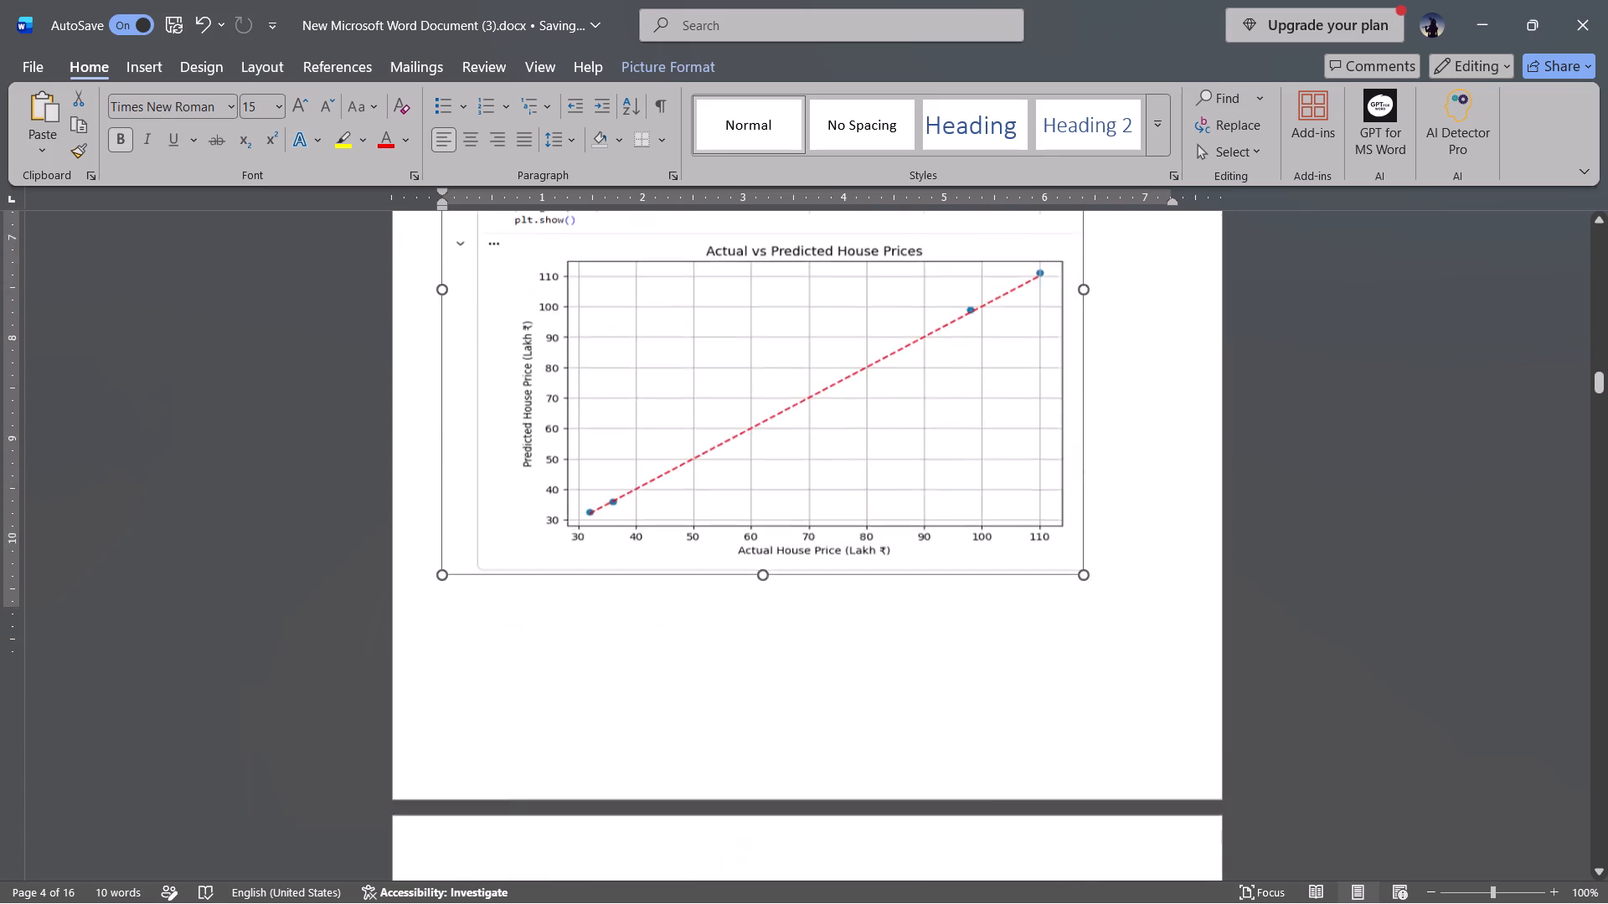
click(838, 610)
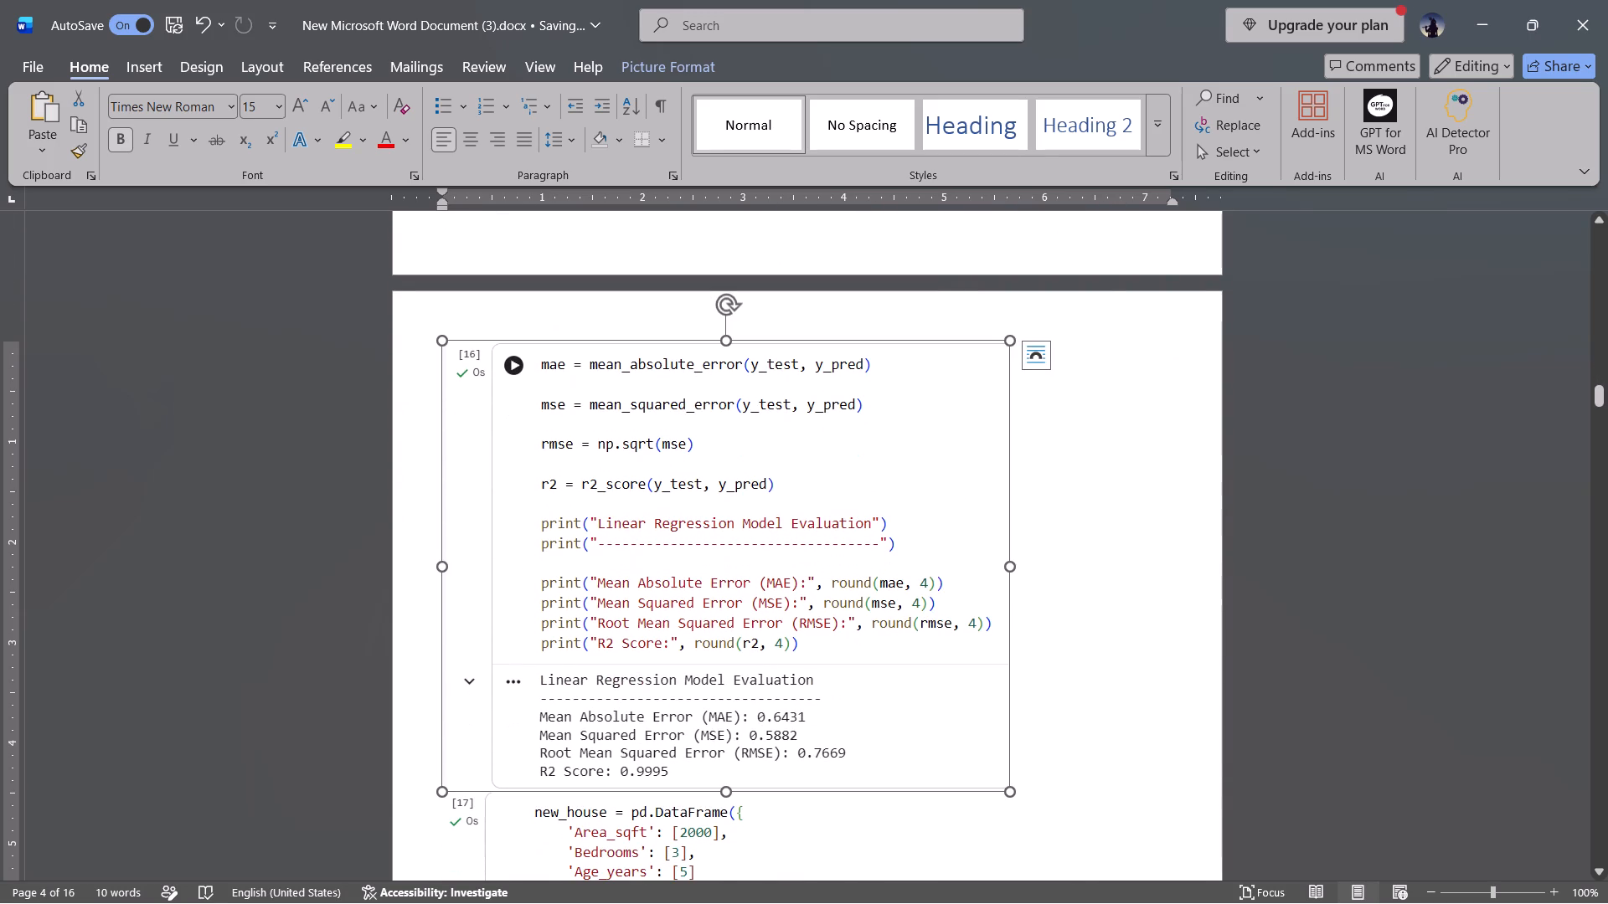
drag(1010, 788, 757, 635)
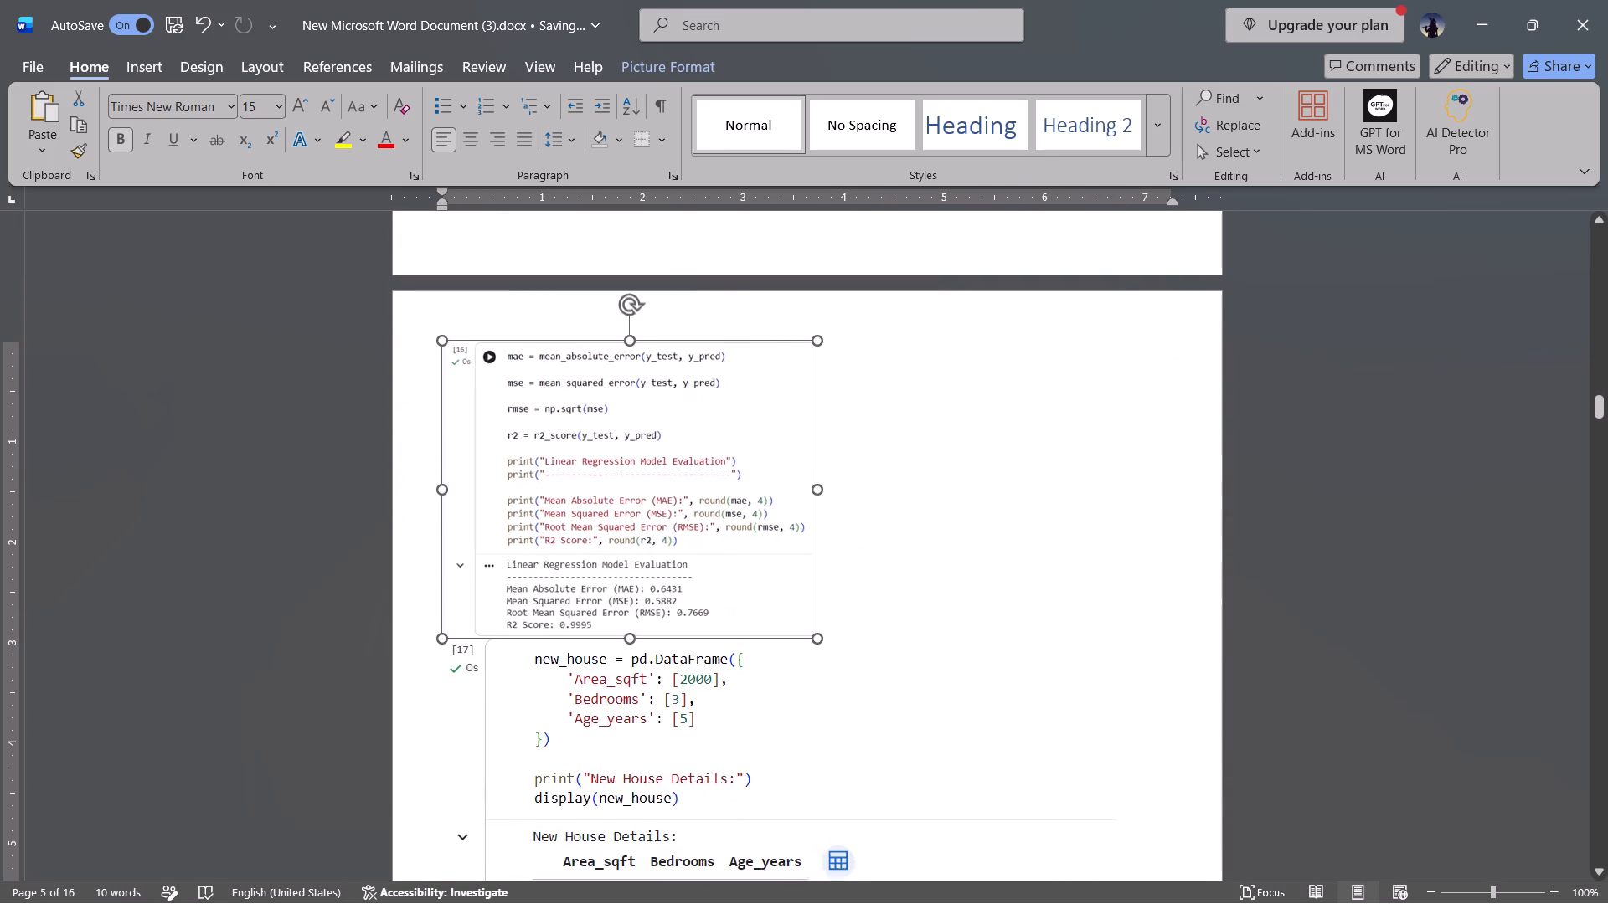
drag(757, 635, 737, 625)
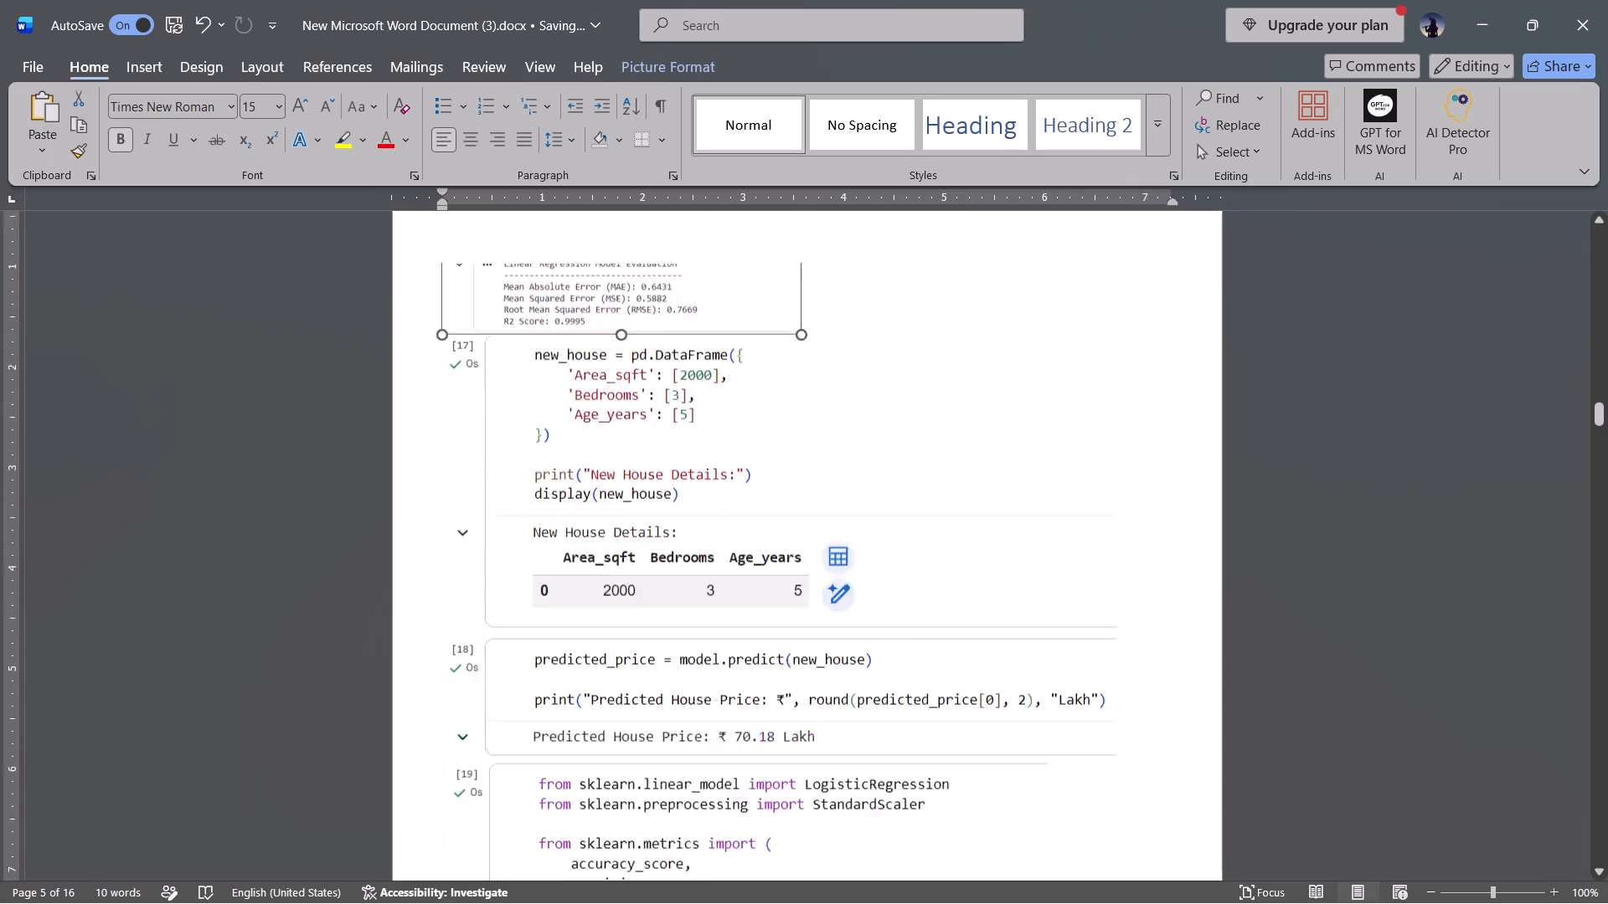
Shrink the New House Details and predicted price screenshot to about 3.7 inches wide so it sits beside the model evaluation screenshot.
click(688, 667)
scroll(987, 725, down, 1)
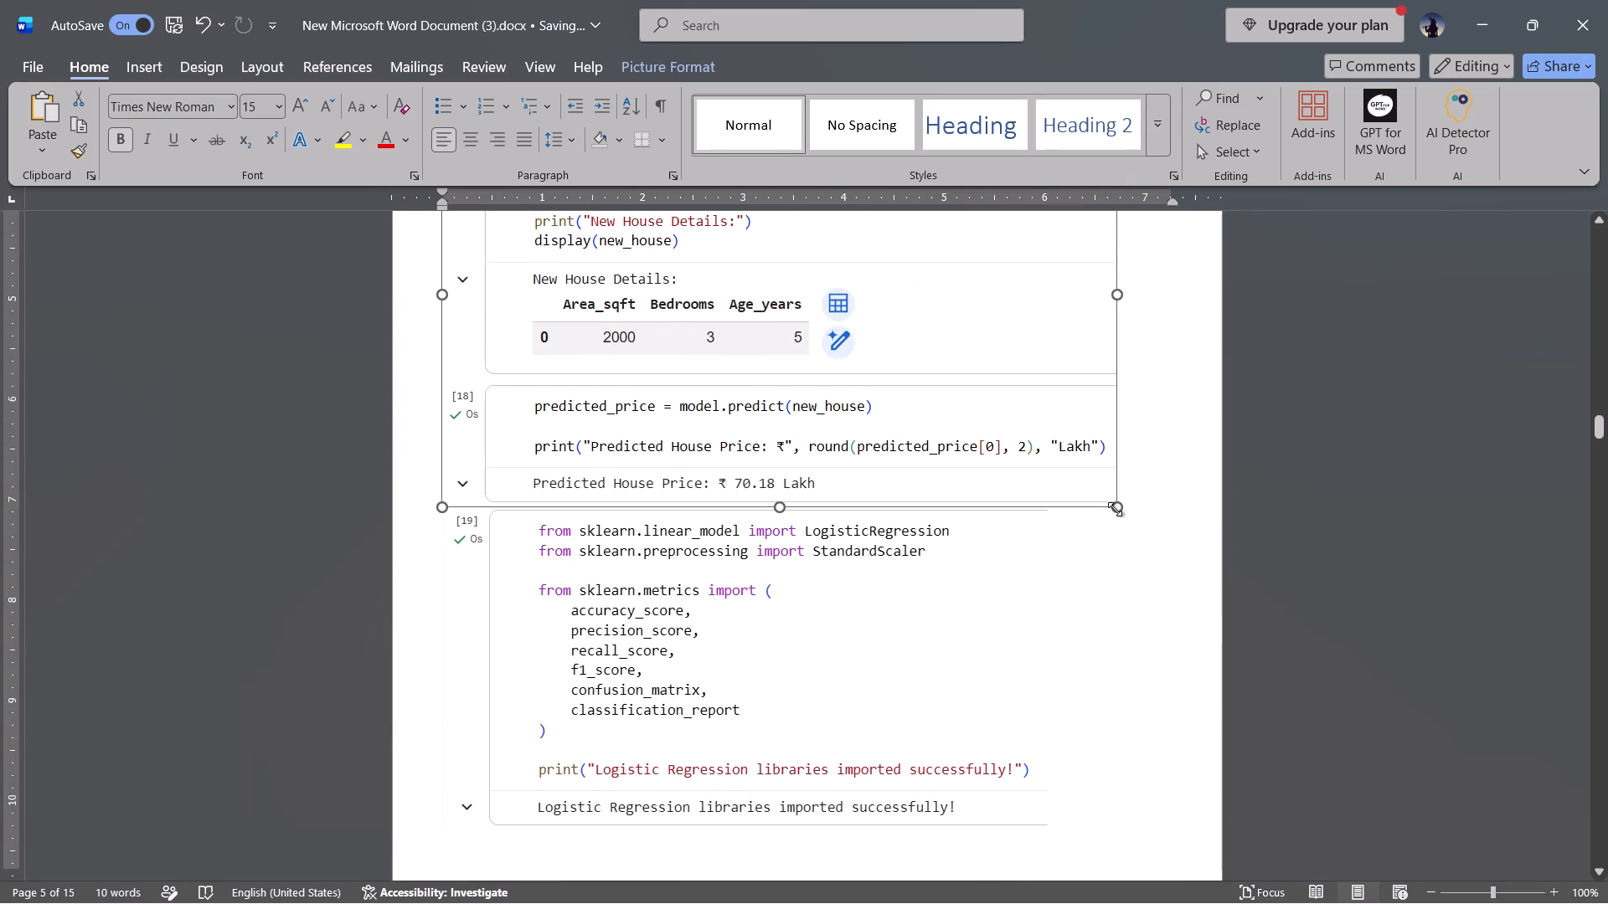
drag(1115, 509, 896, 302)
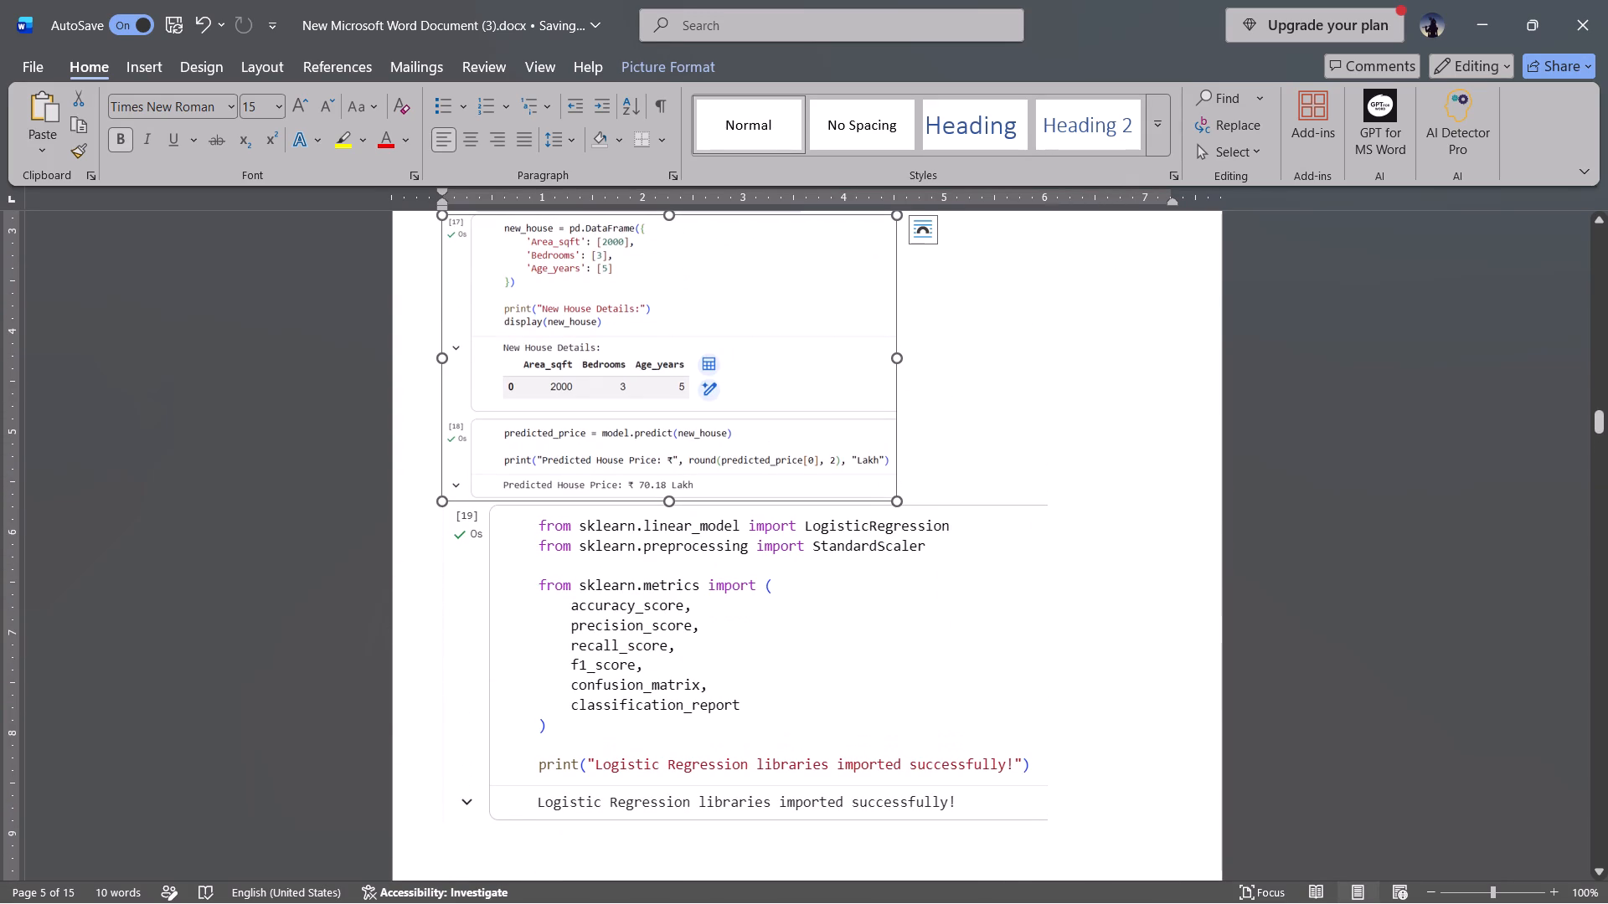
click(892, 495)
drag(899, 501, 814, 452)
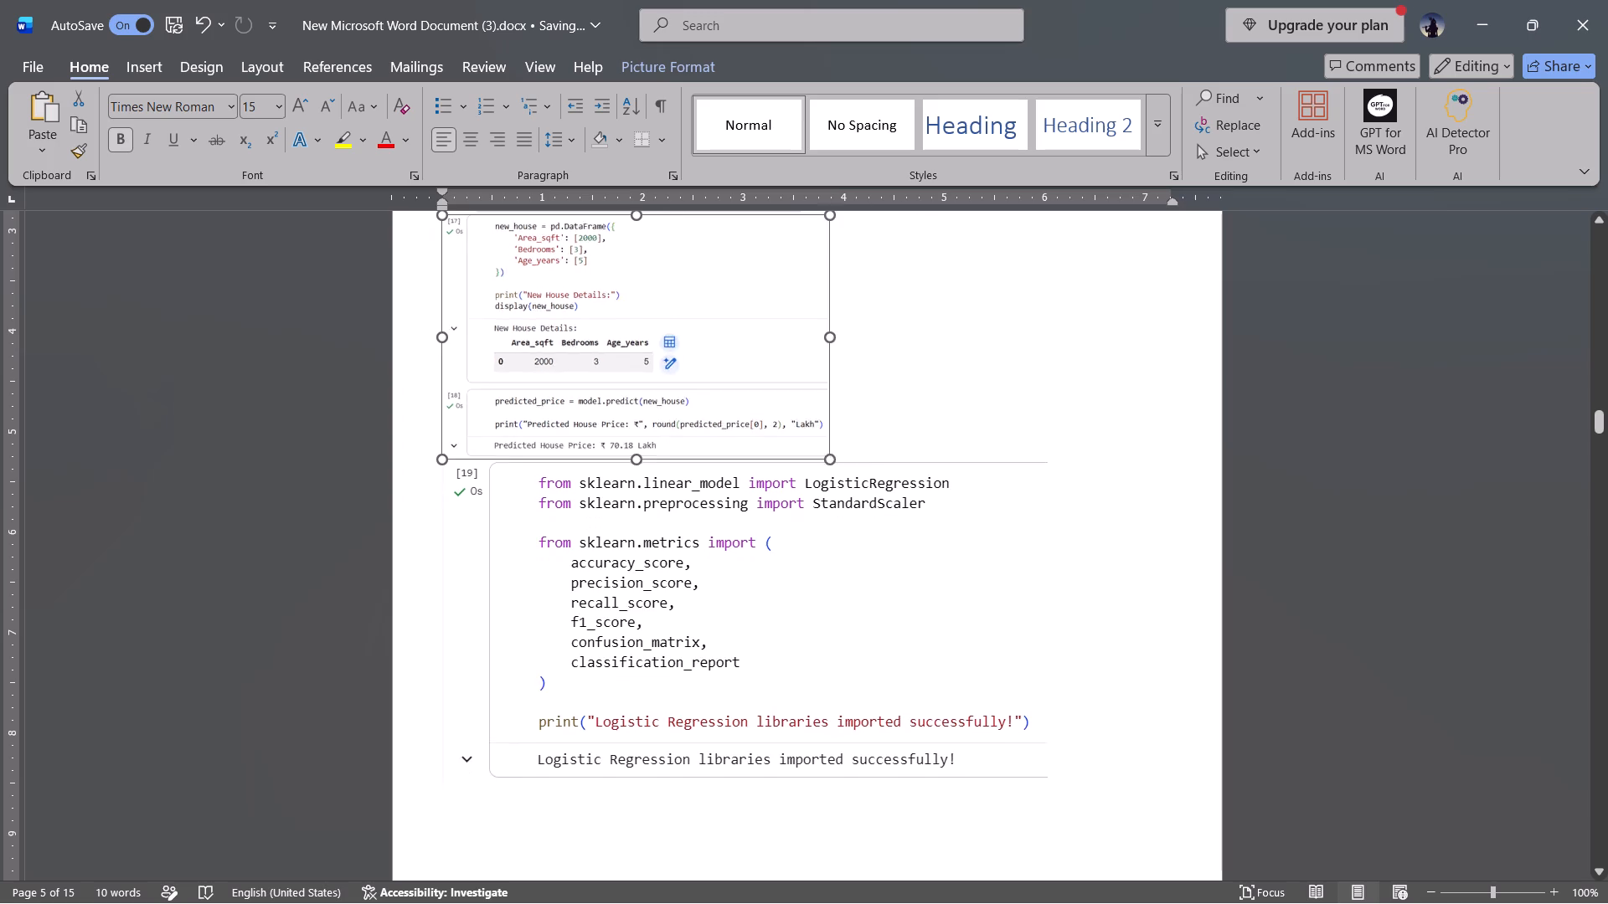
drag(814, 452, 807, 447)
Stretch the New House Details screenshot to about 2.8 inches high to match the model evaluation screenshot beside it.
scroll(807, 447, up, 1)
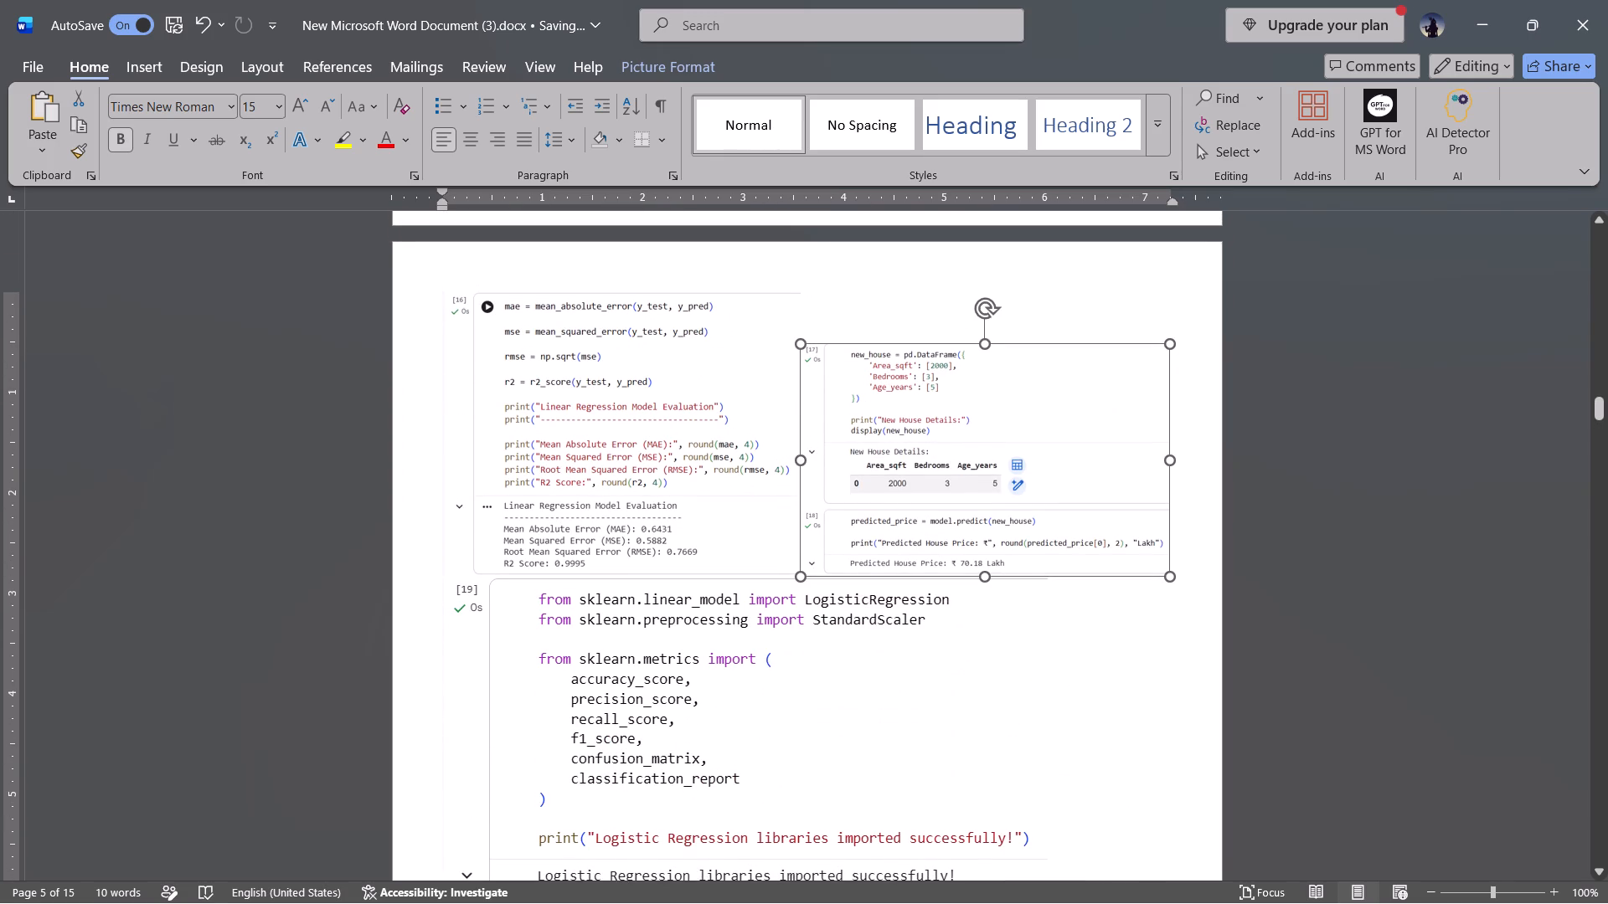
click(943, 409)
drag(982, 342, 984, 301)
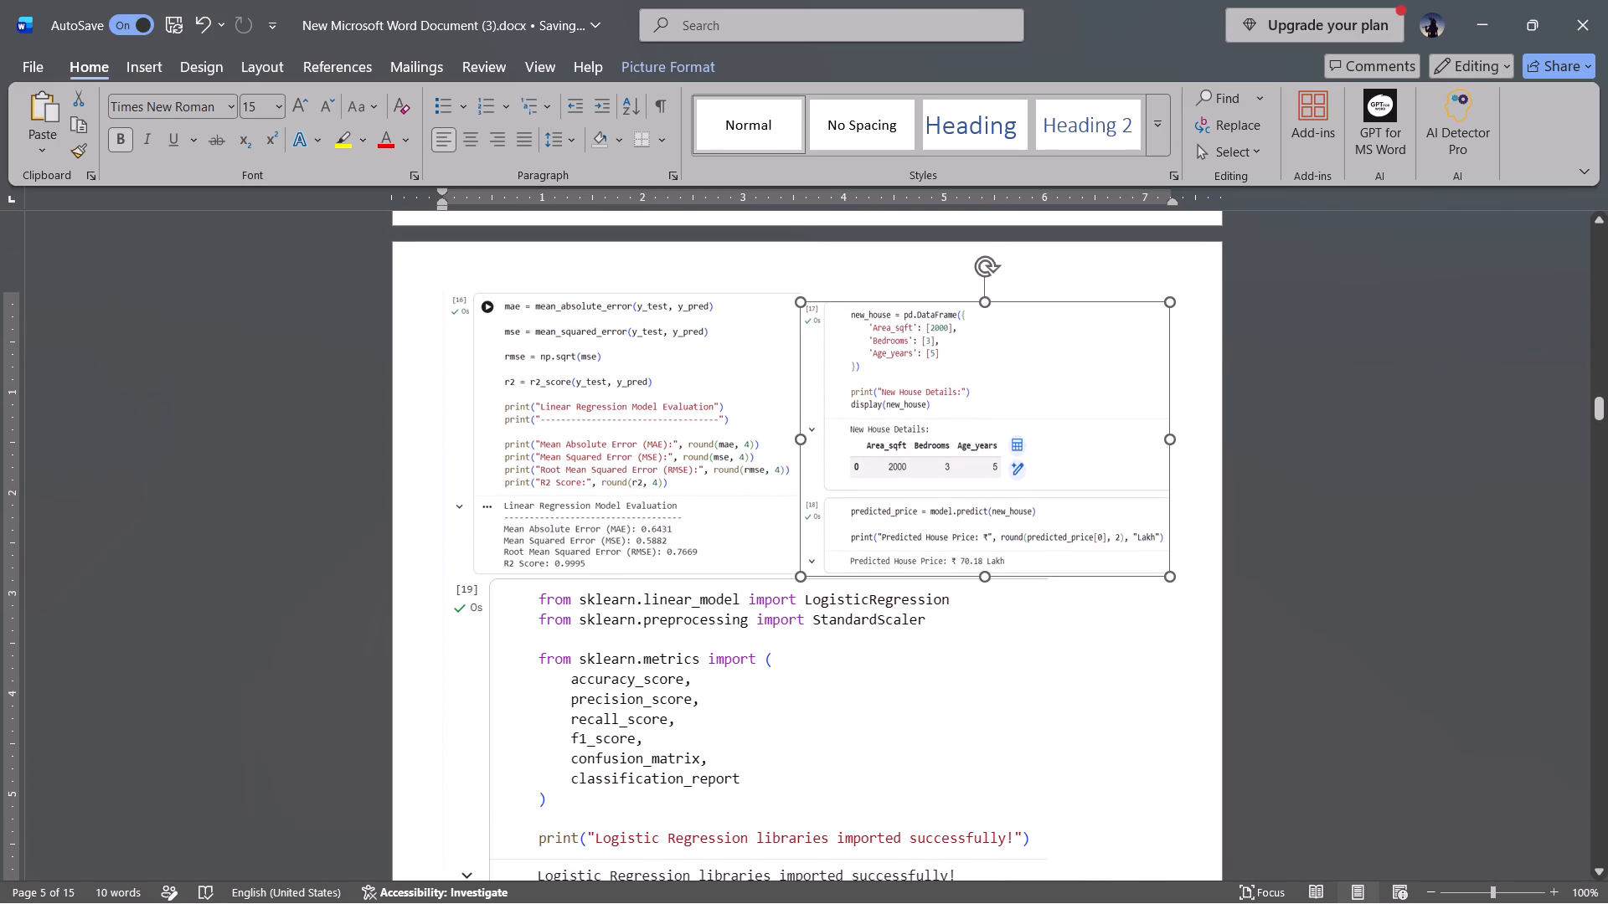
drag(984, 301, 982, 295)
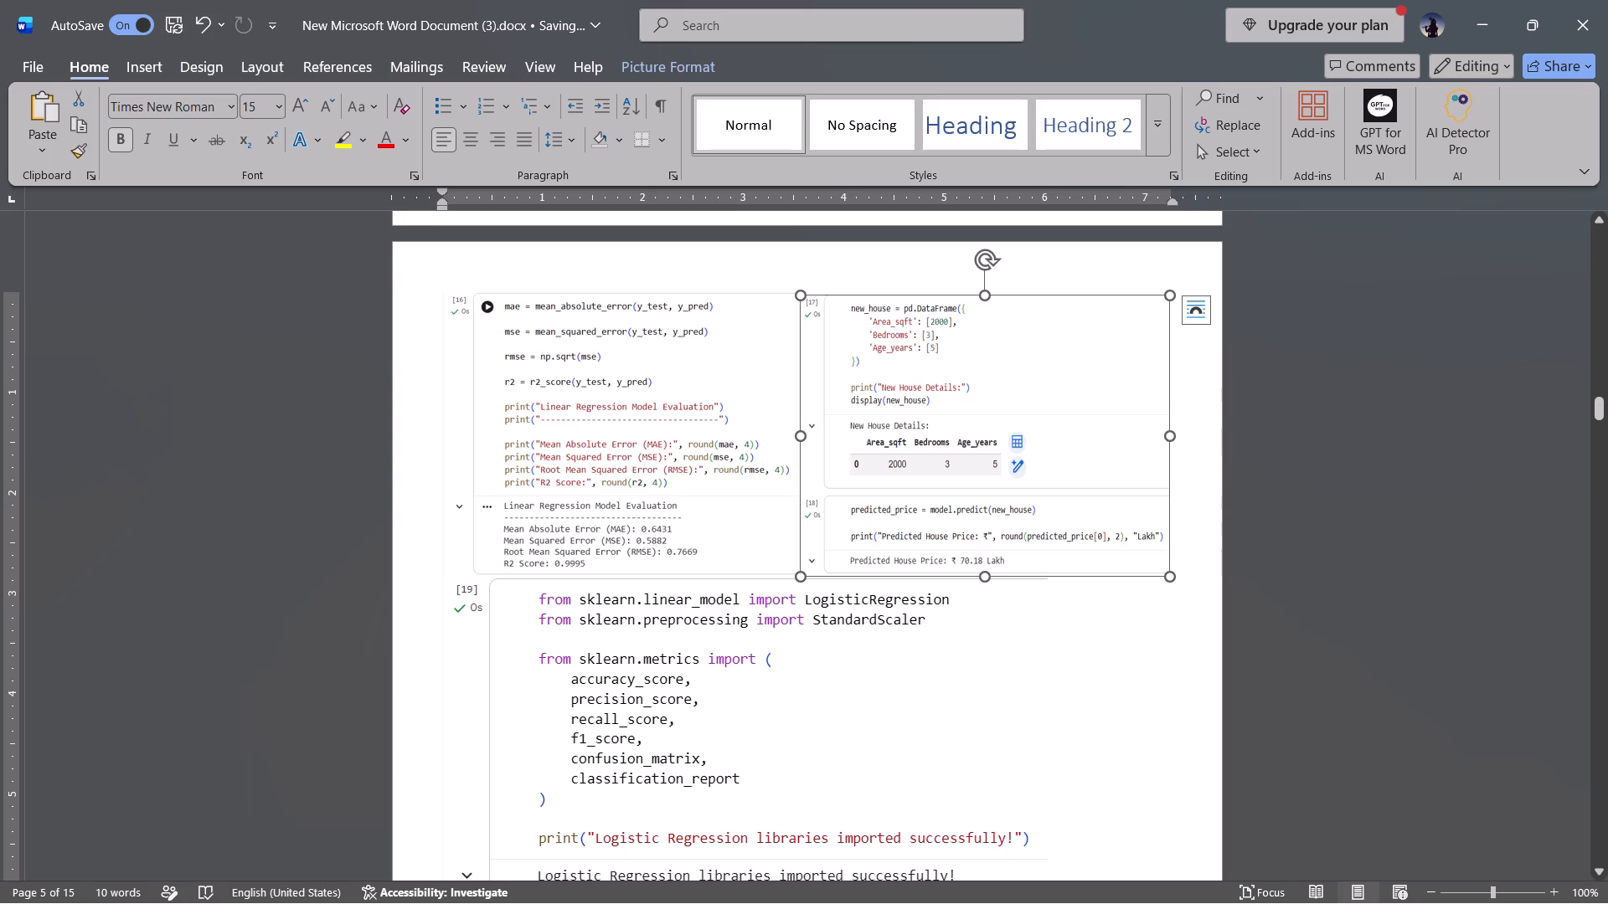
click(1174, 433)
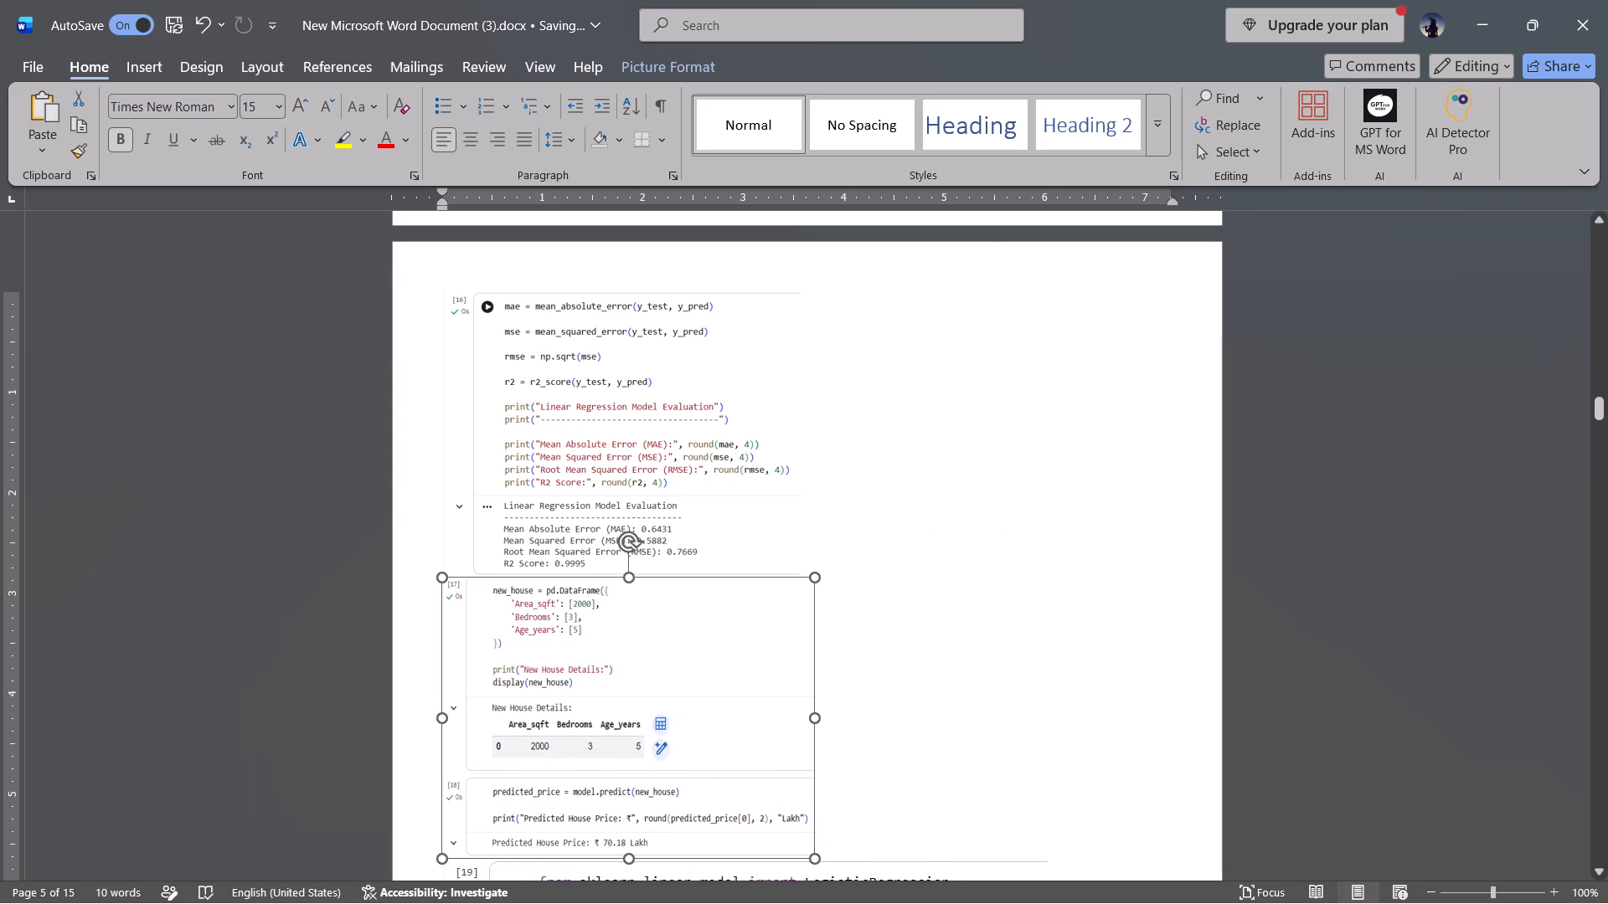
click(695, 512)
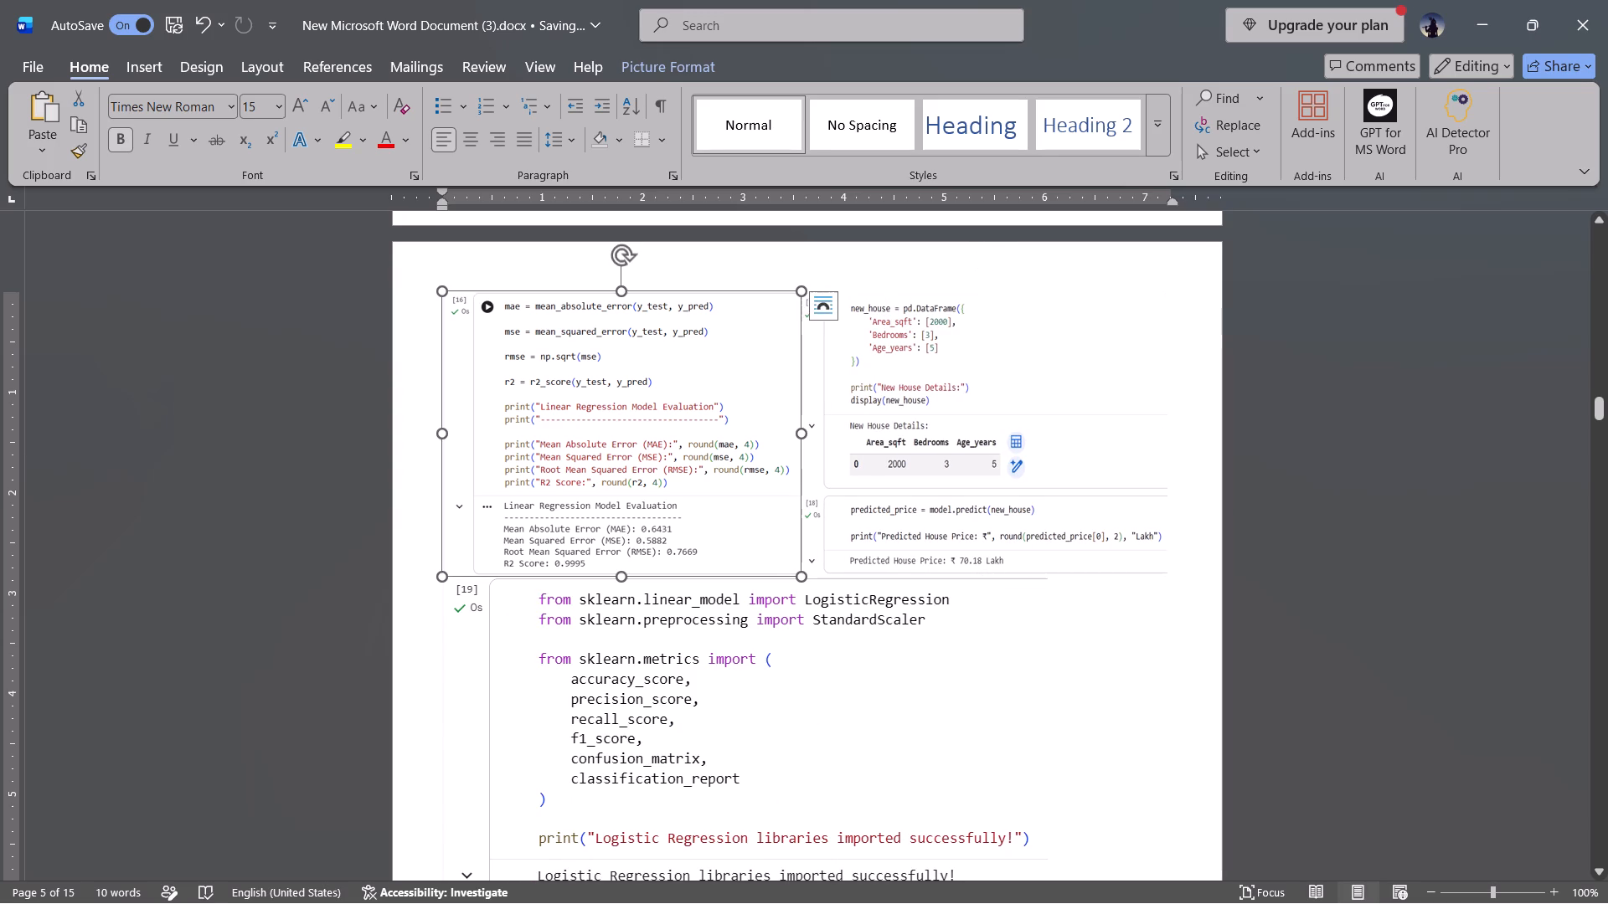
Shrink the Logistic Regression library imports screenshot on page 5 proportionally to about 4 inches wide.
click(817, 660)
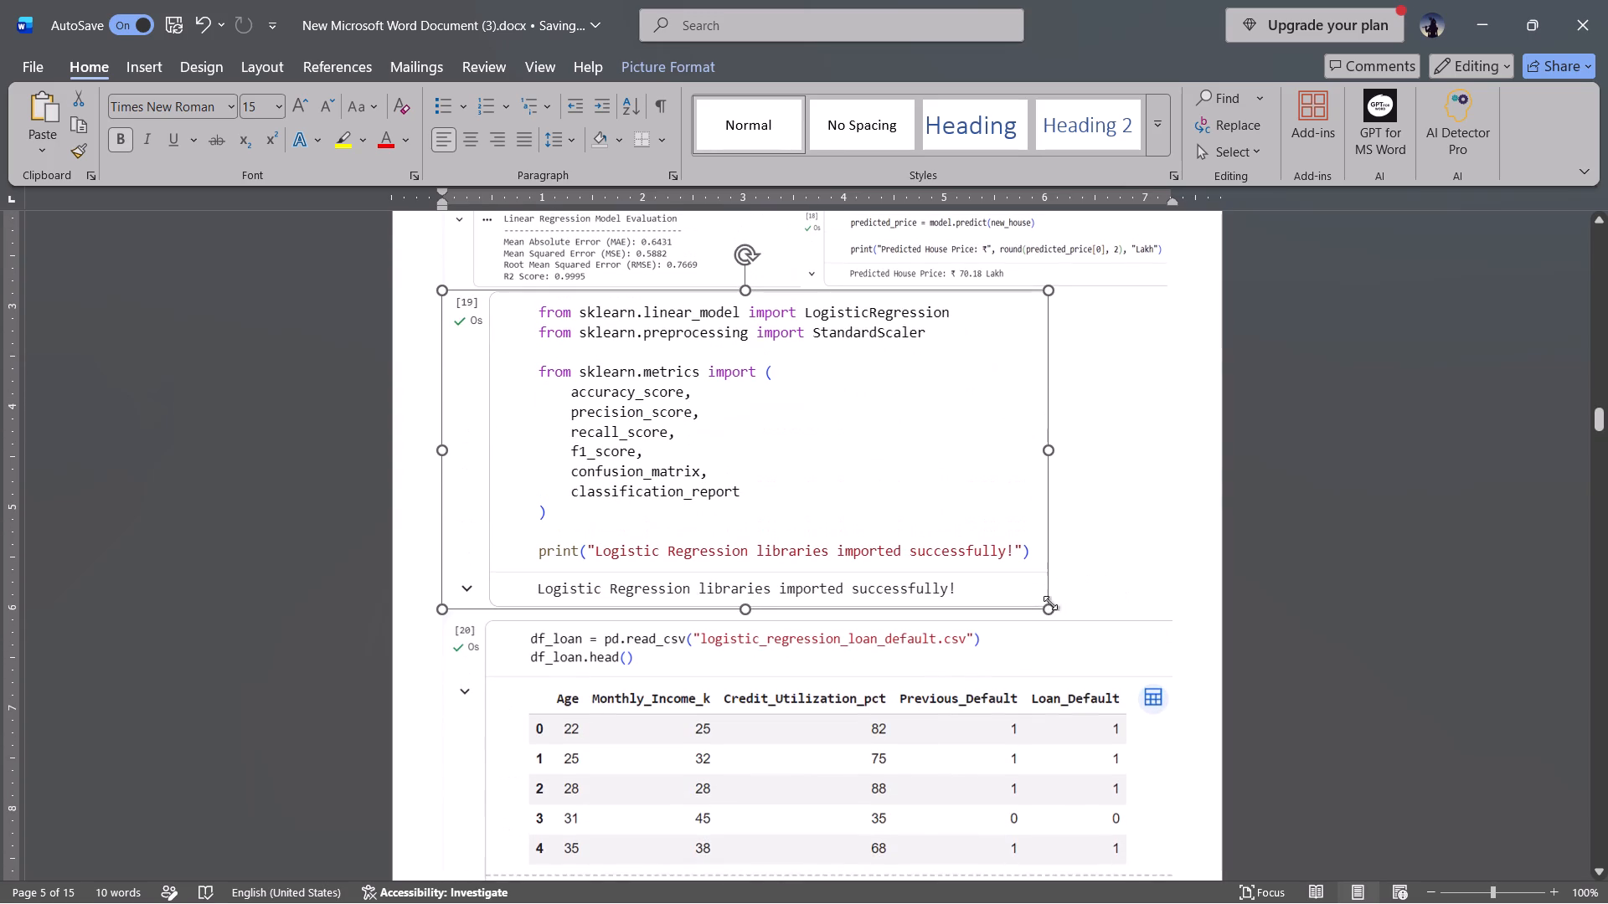
drag(1045, 607, 820, 502)
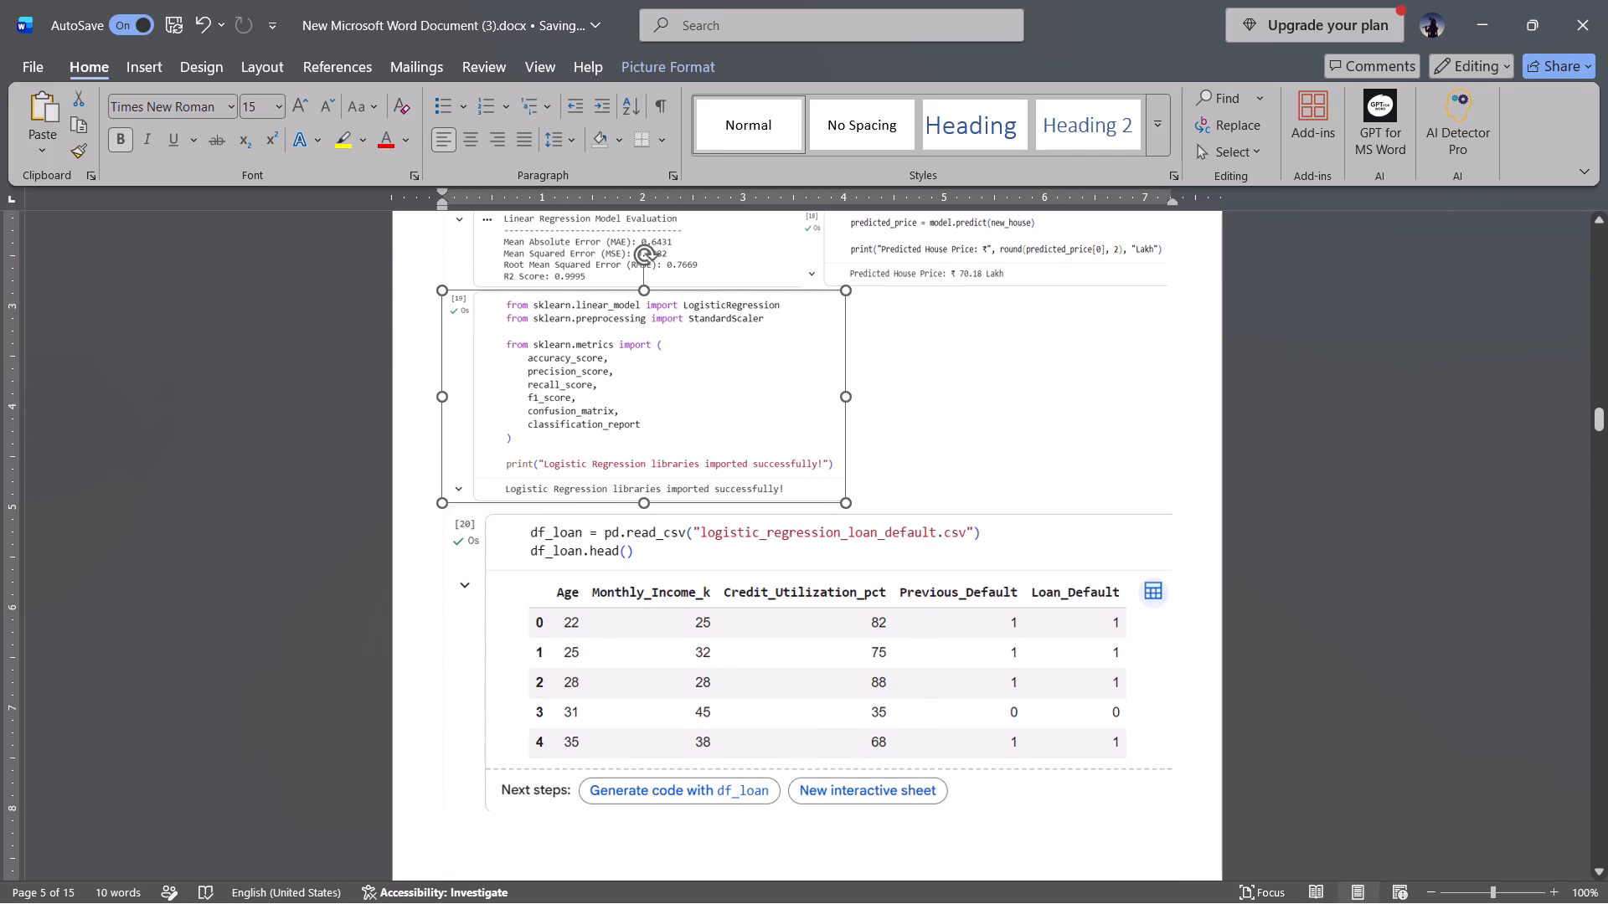
drag(820, 502, 819, 501)
Shrink the df_loan.head() table screenshot on page 5 proportionally to about 6.4 inches wide.
click(910, 645)
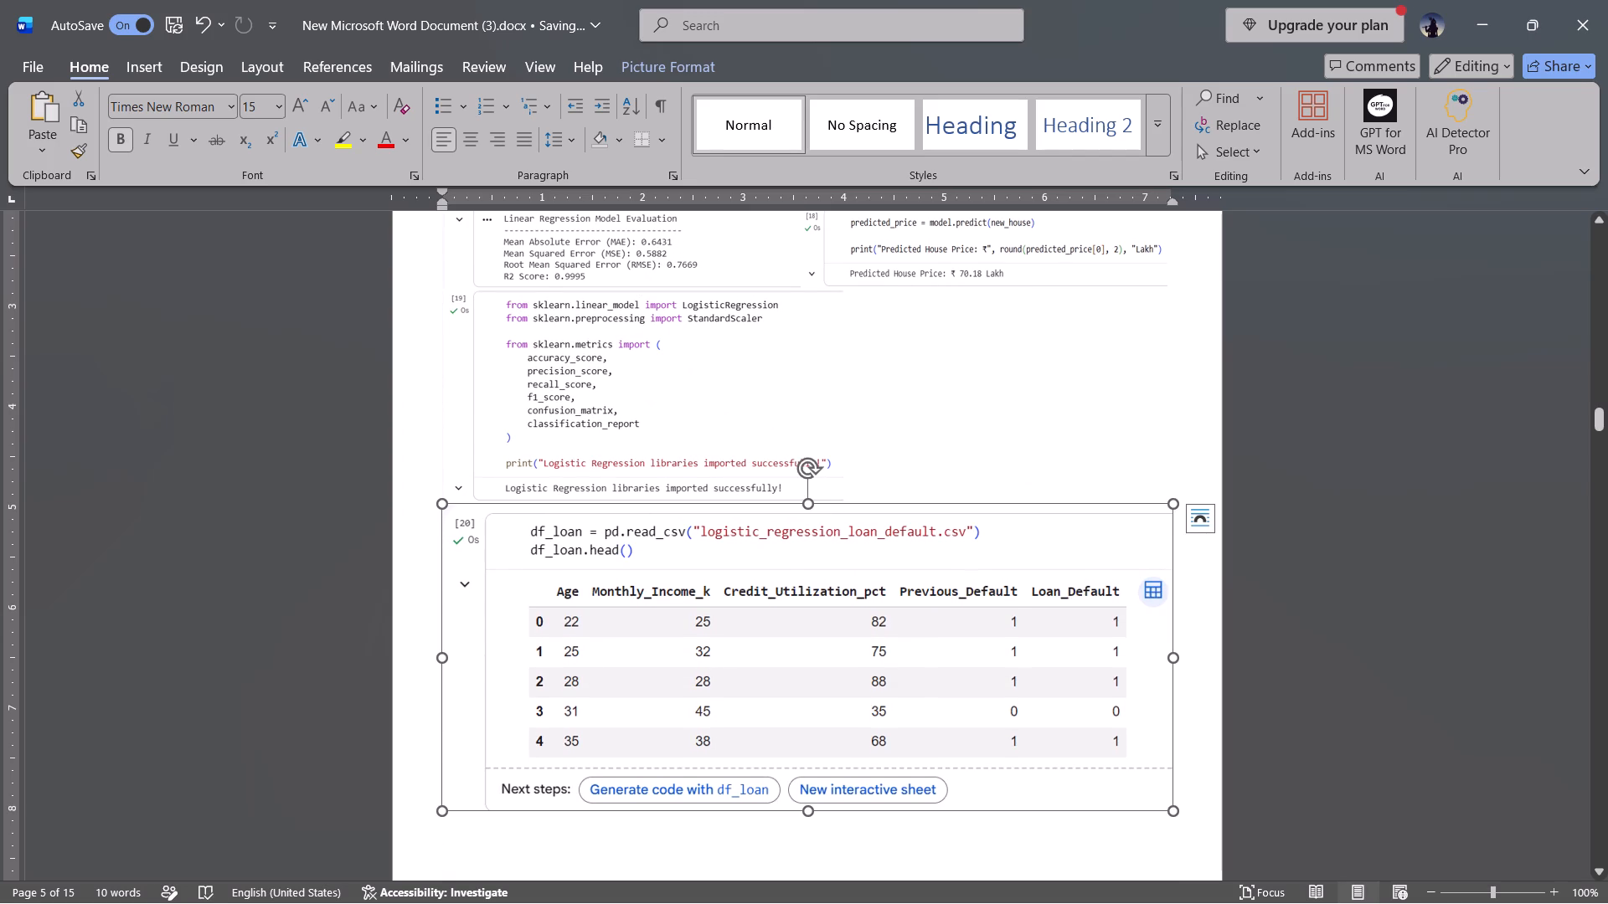
drag(1177, 813, 908, 670)
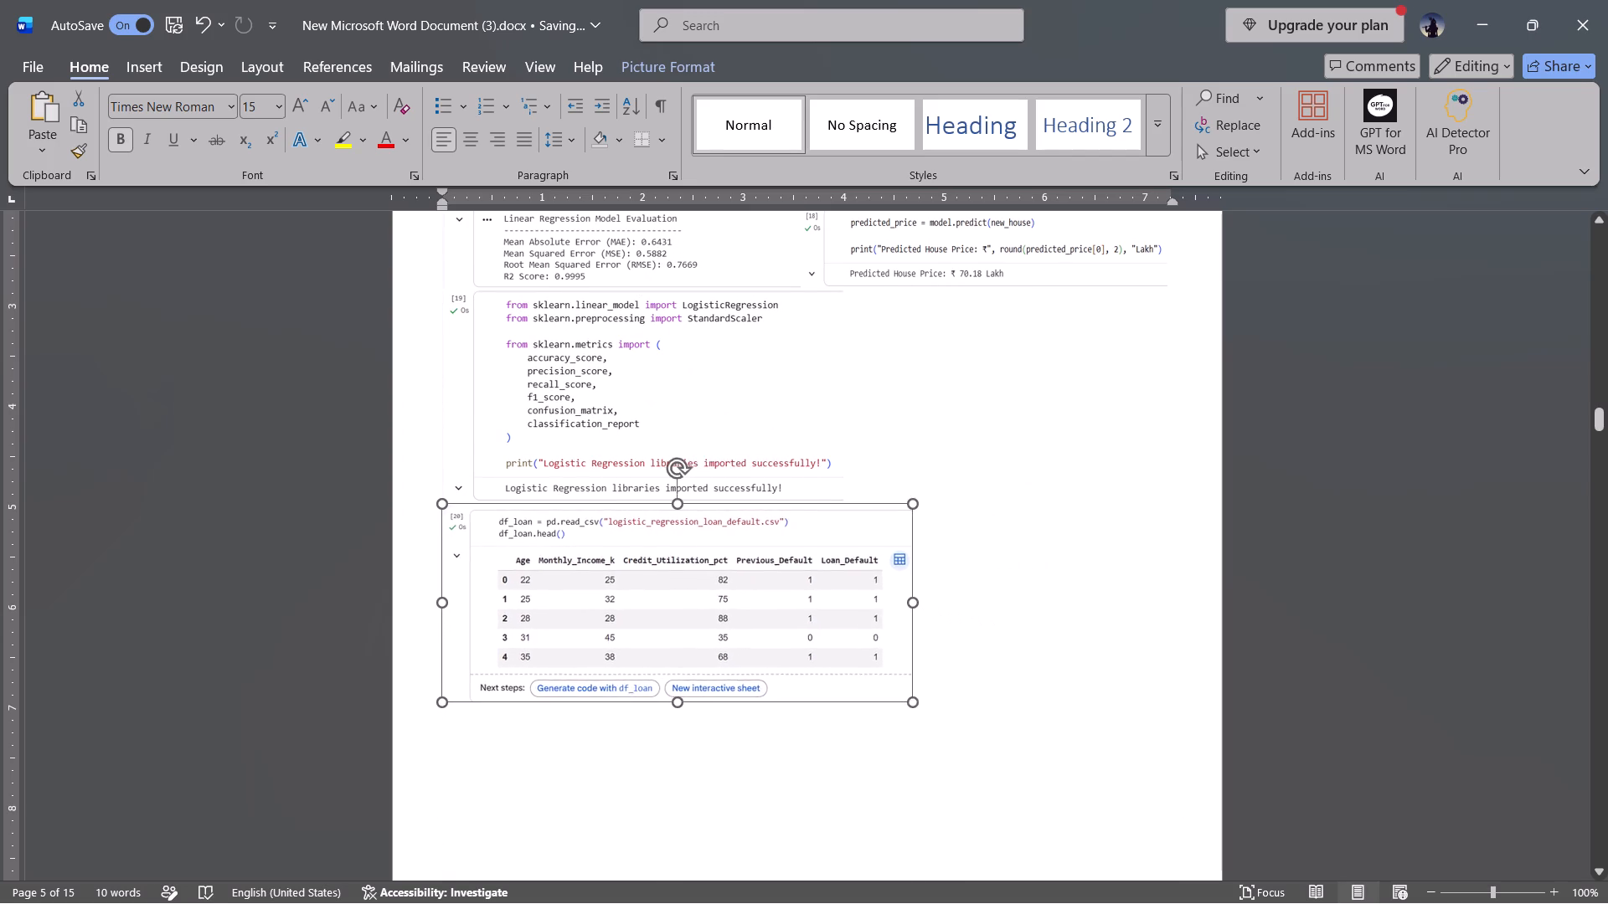
drag(908, 670, 1081, 735)
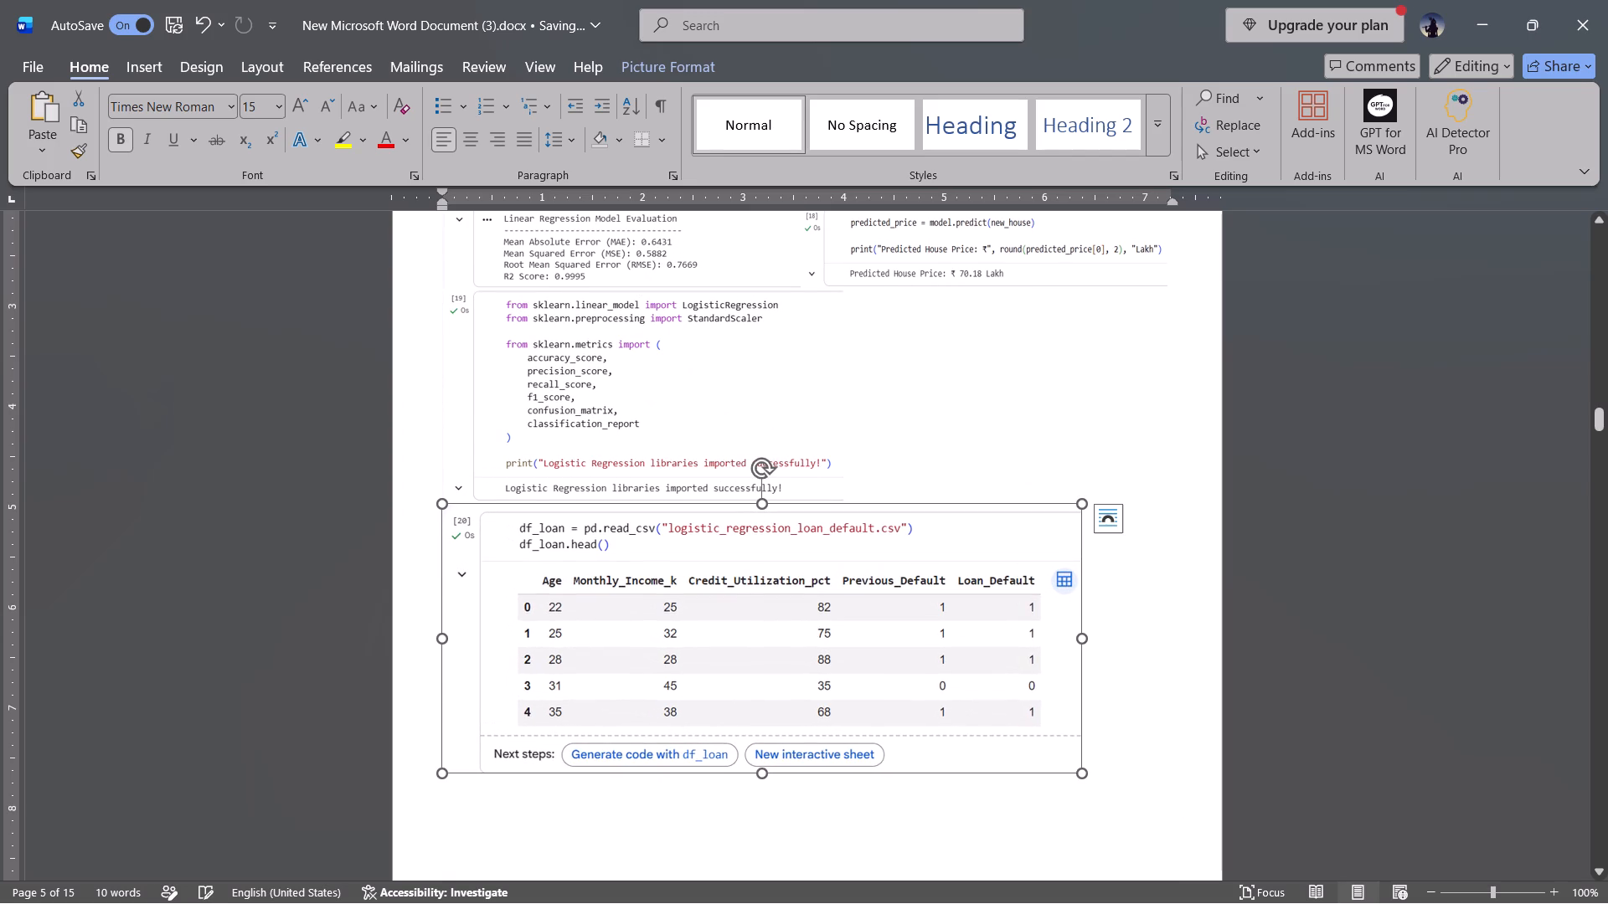
Insert a paragraph break after the New House Details and predicted price screenshot on page 5.
click(1179, 261)
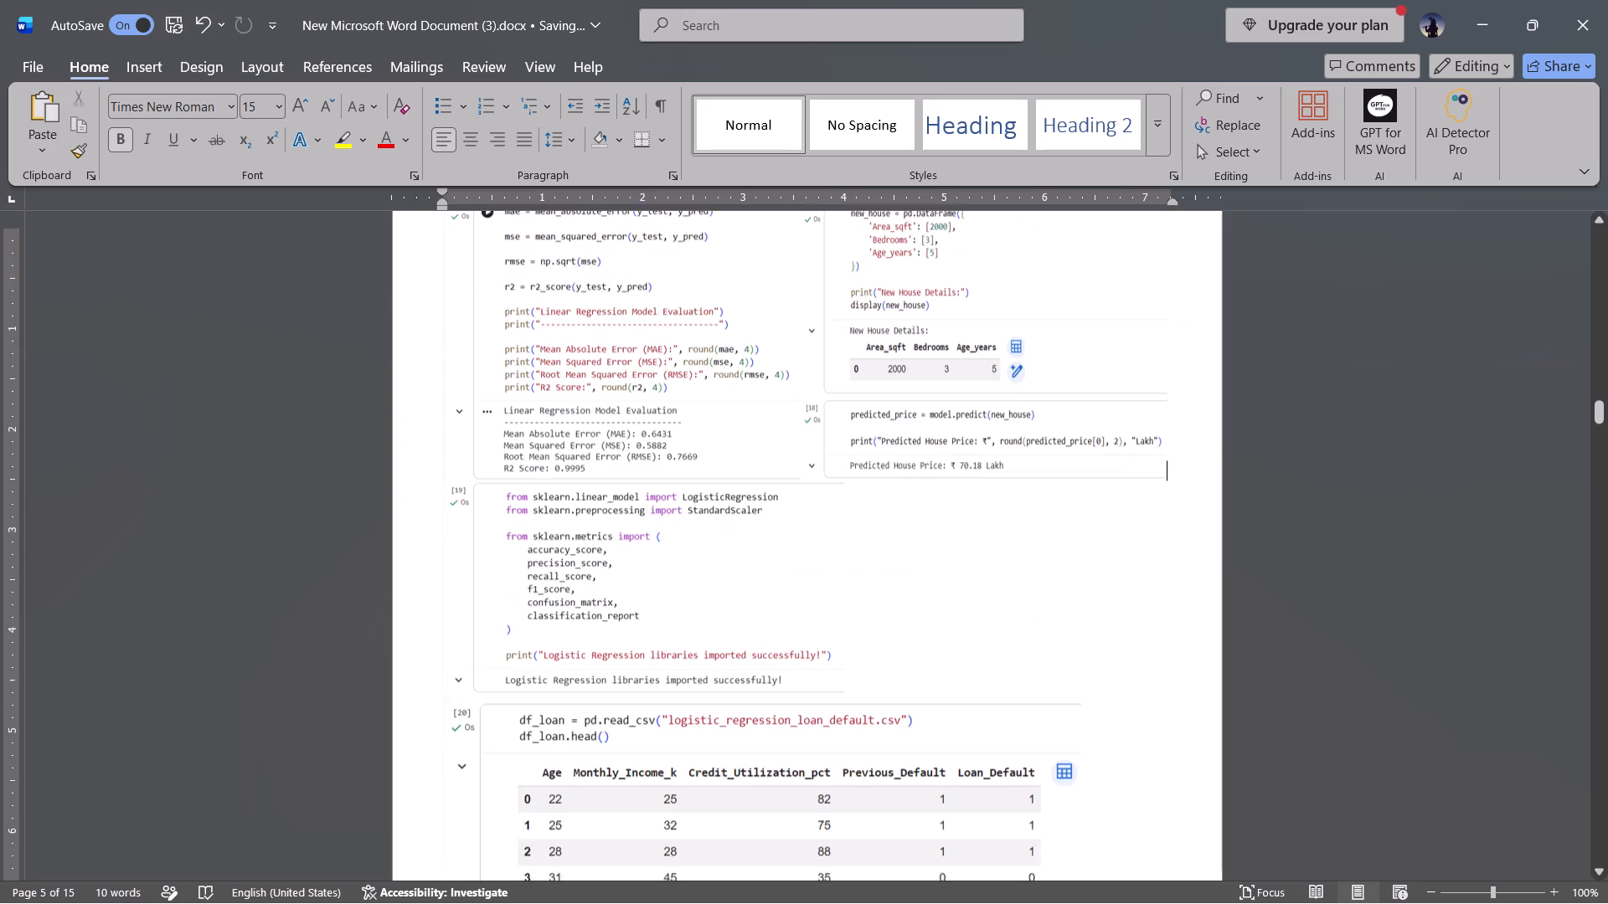
key(Return)
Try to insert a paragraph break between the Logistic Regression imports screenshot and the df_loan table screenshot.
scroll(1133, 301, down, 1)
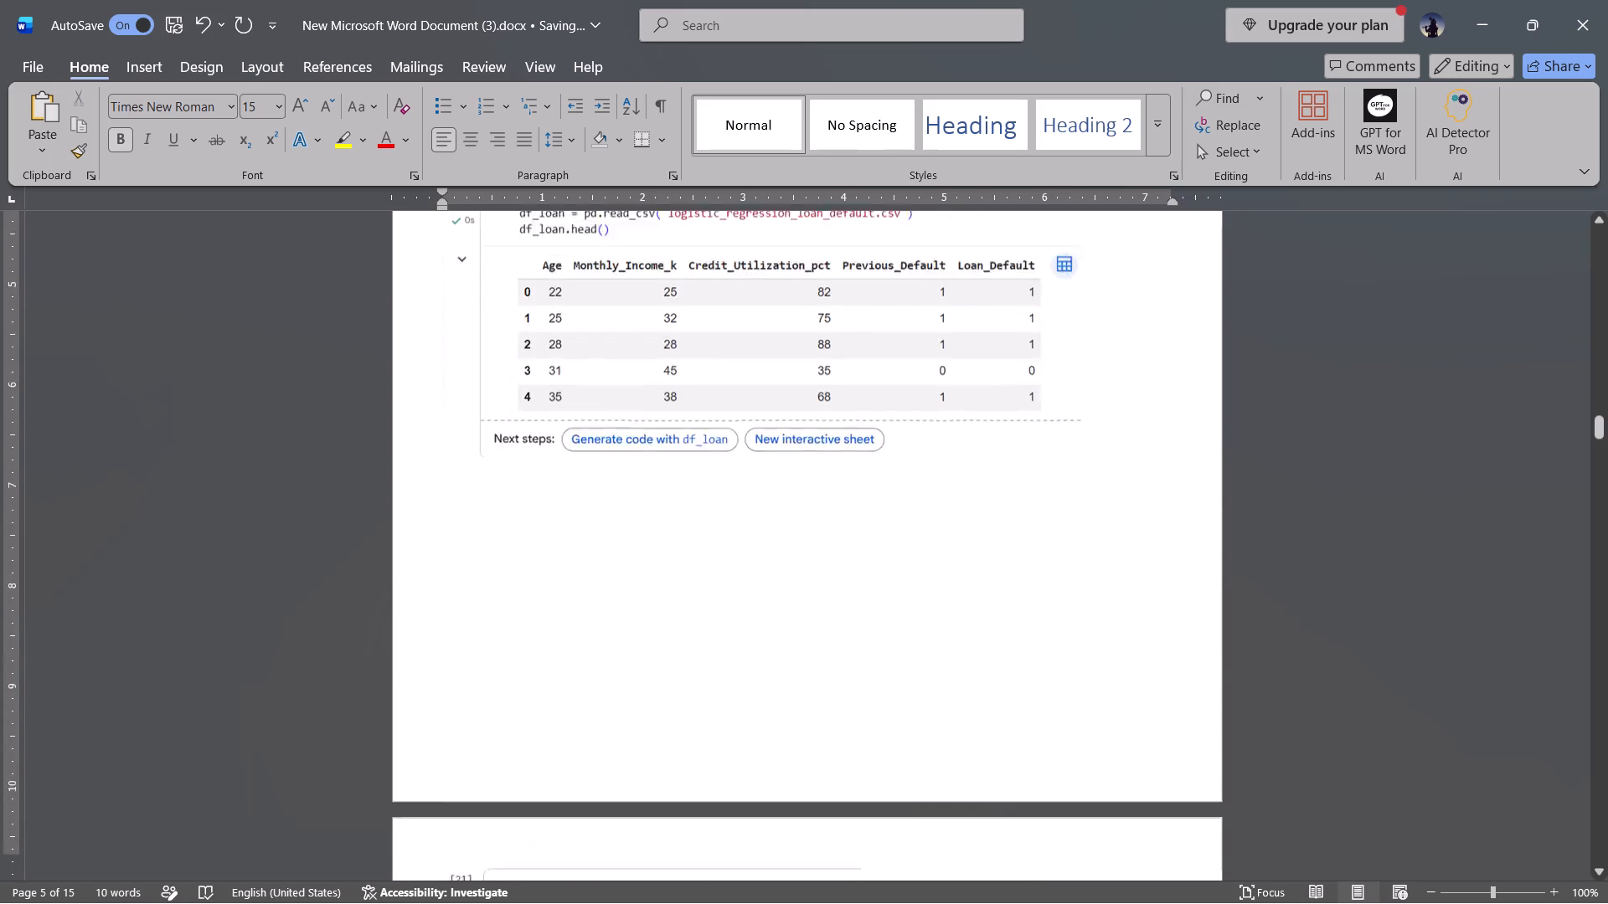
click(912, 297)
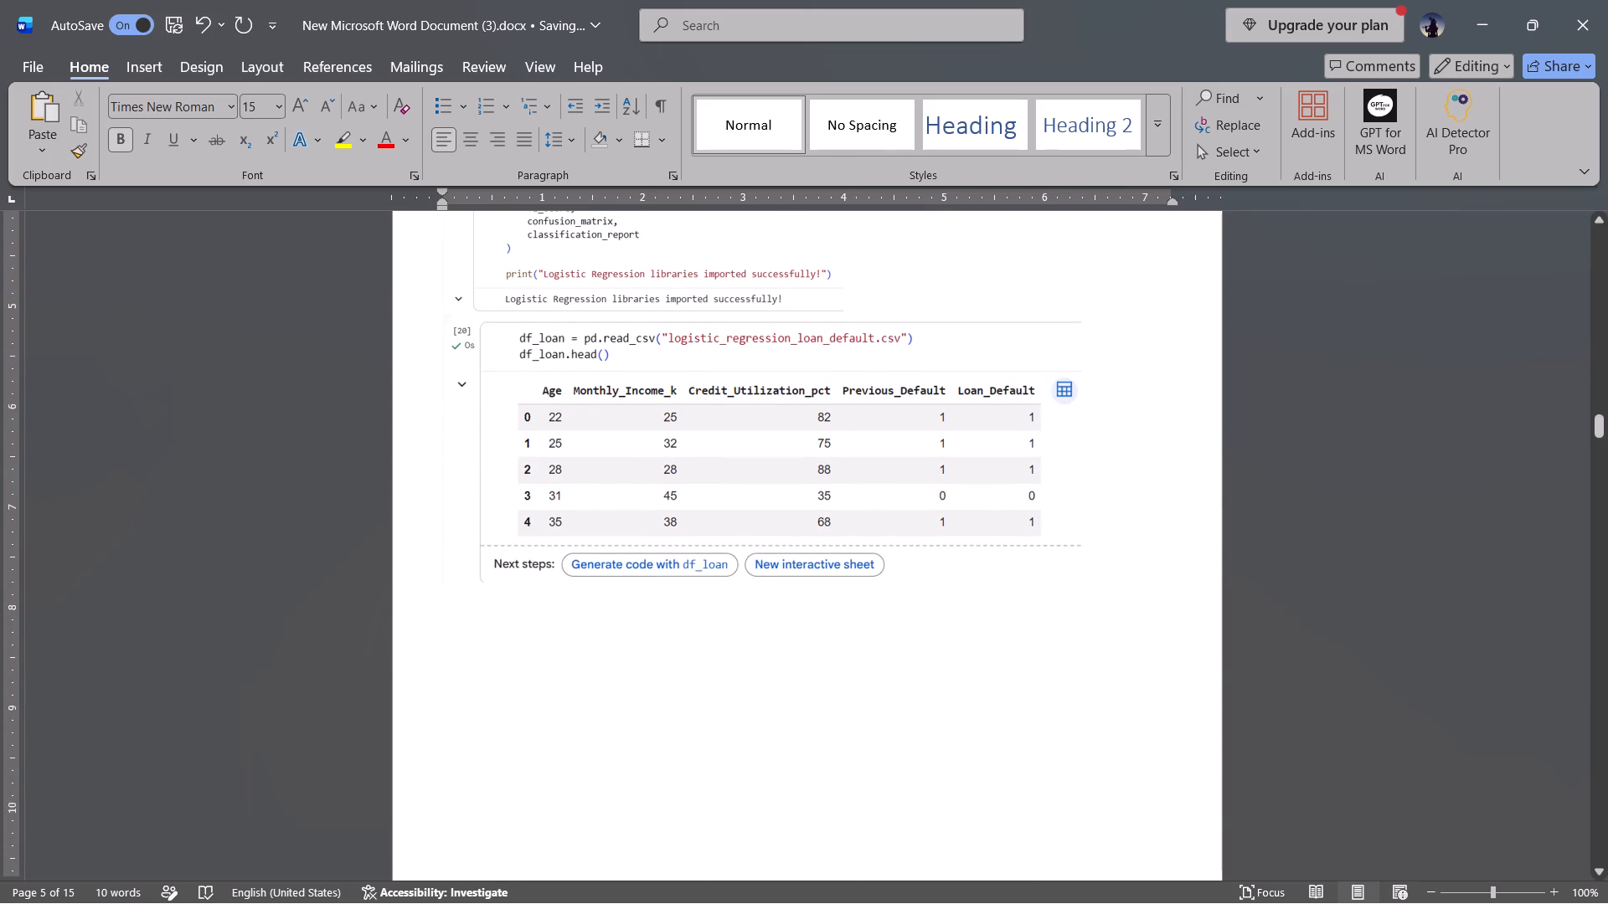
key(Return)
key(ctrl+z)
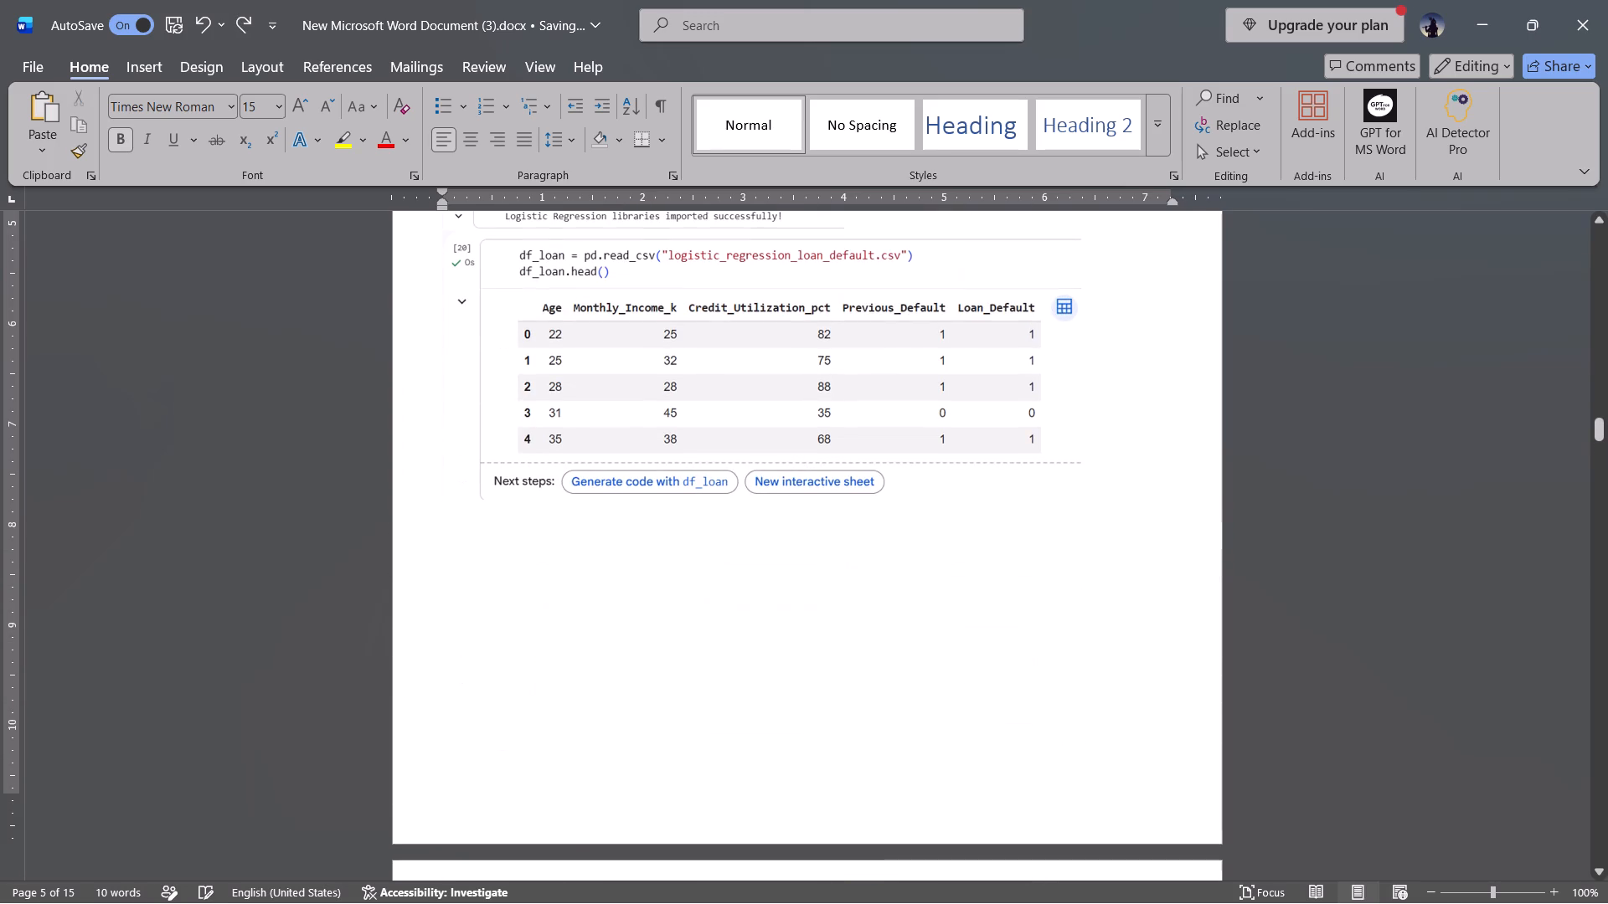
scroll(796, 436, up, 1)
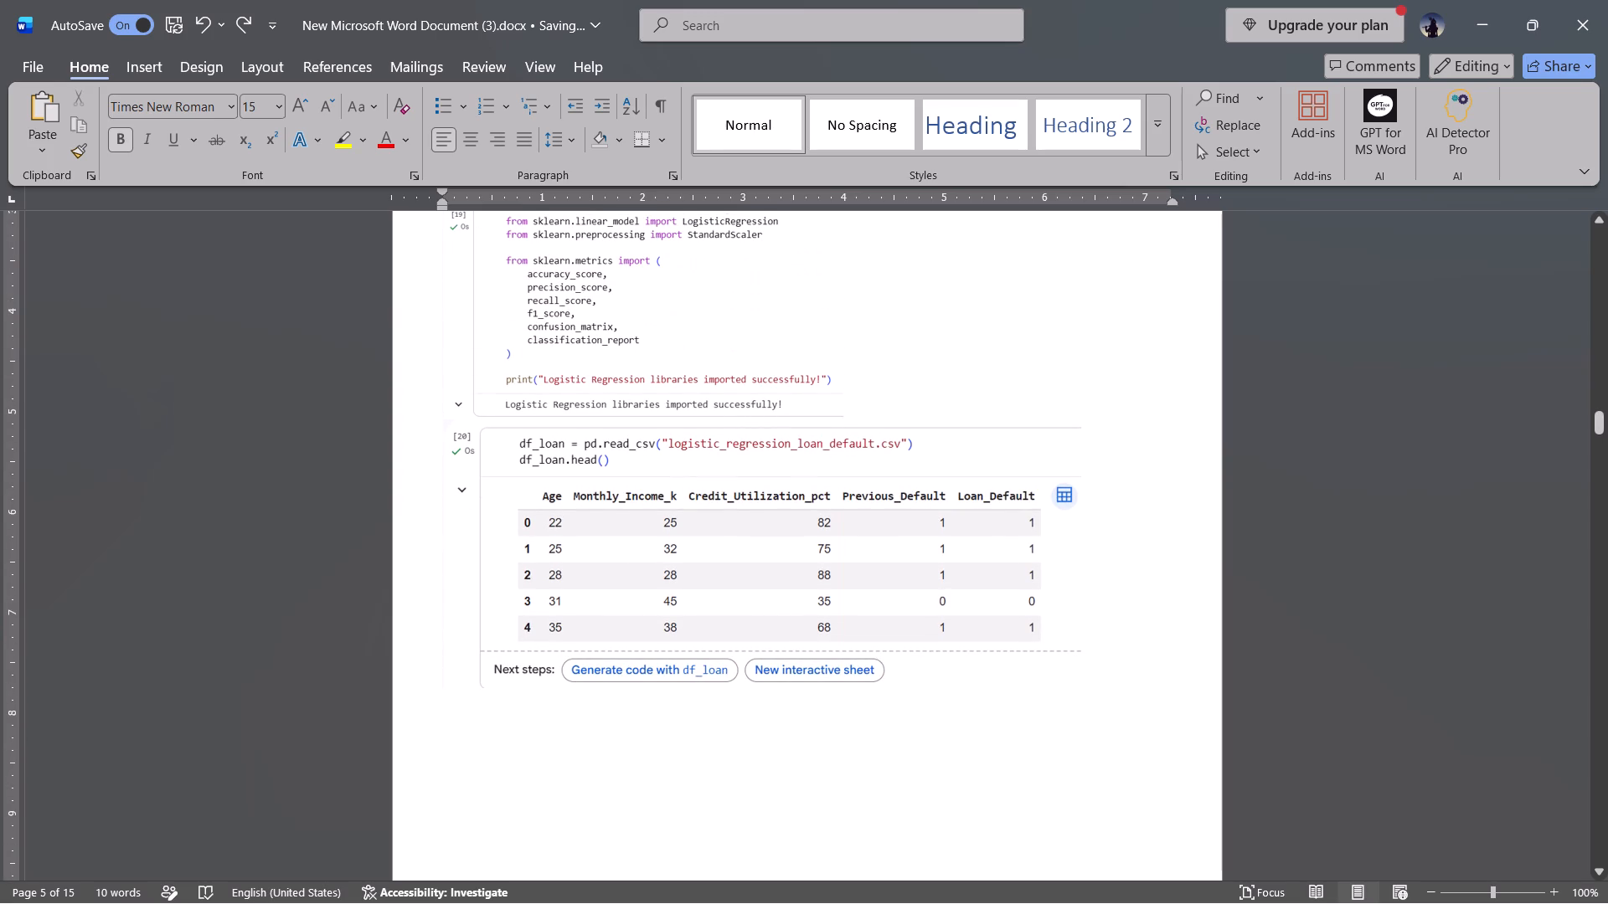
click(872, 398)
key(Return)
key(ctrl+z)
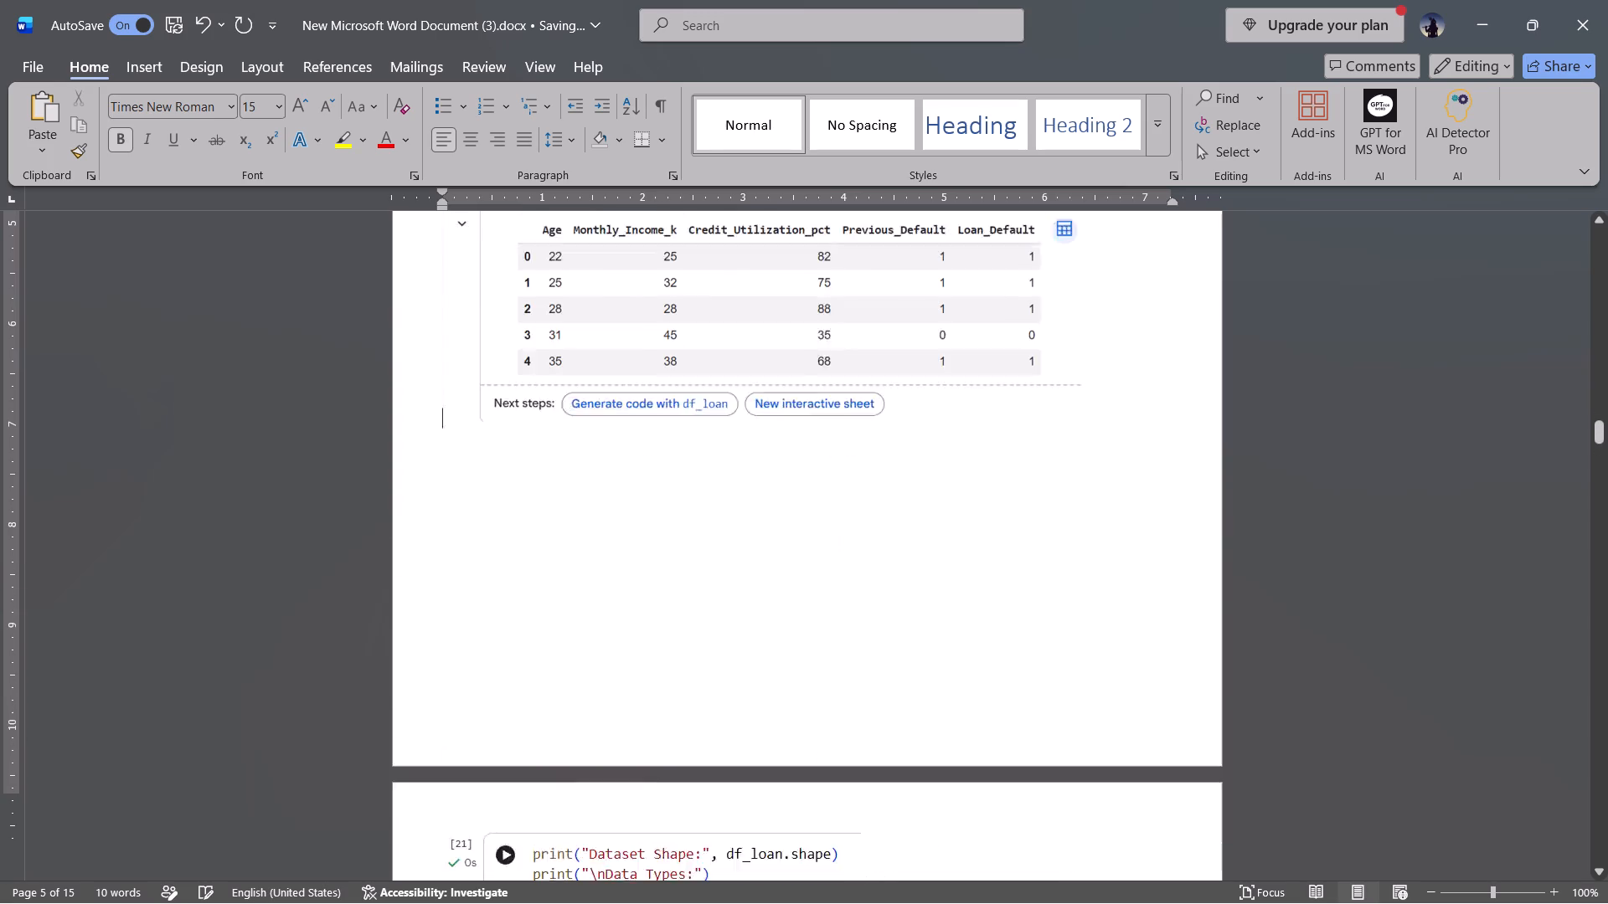
Enlarge the Logistic Regression library imports screenshot on page 5 proportionally to about 4.6 inches wide.
scroll(827, 479, up, 1)
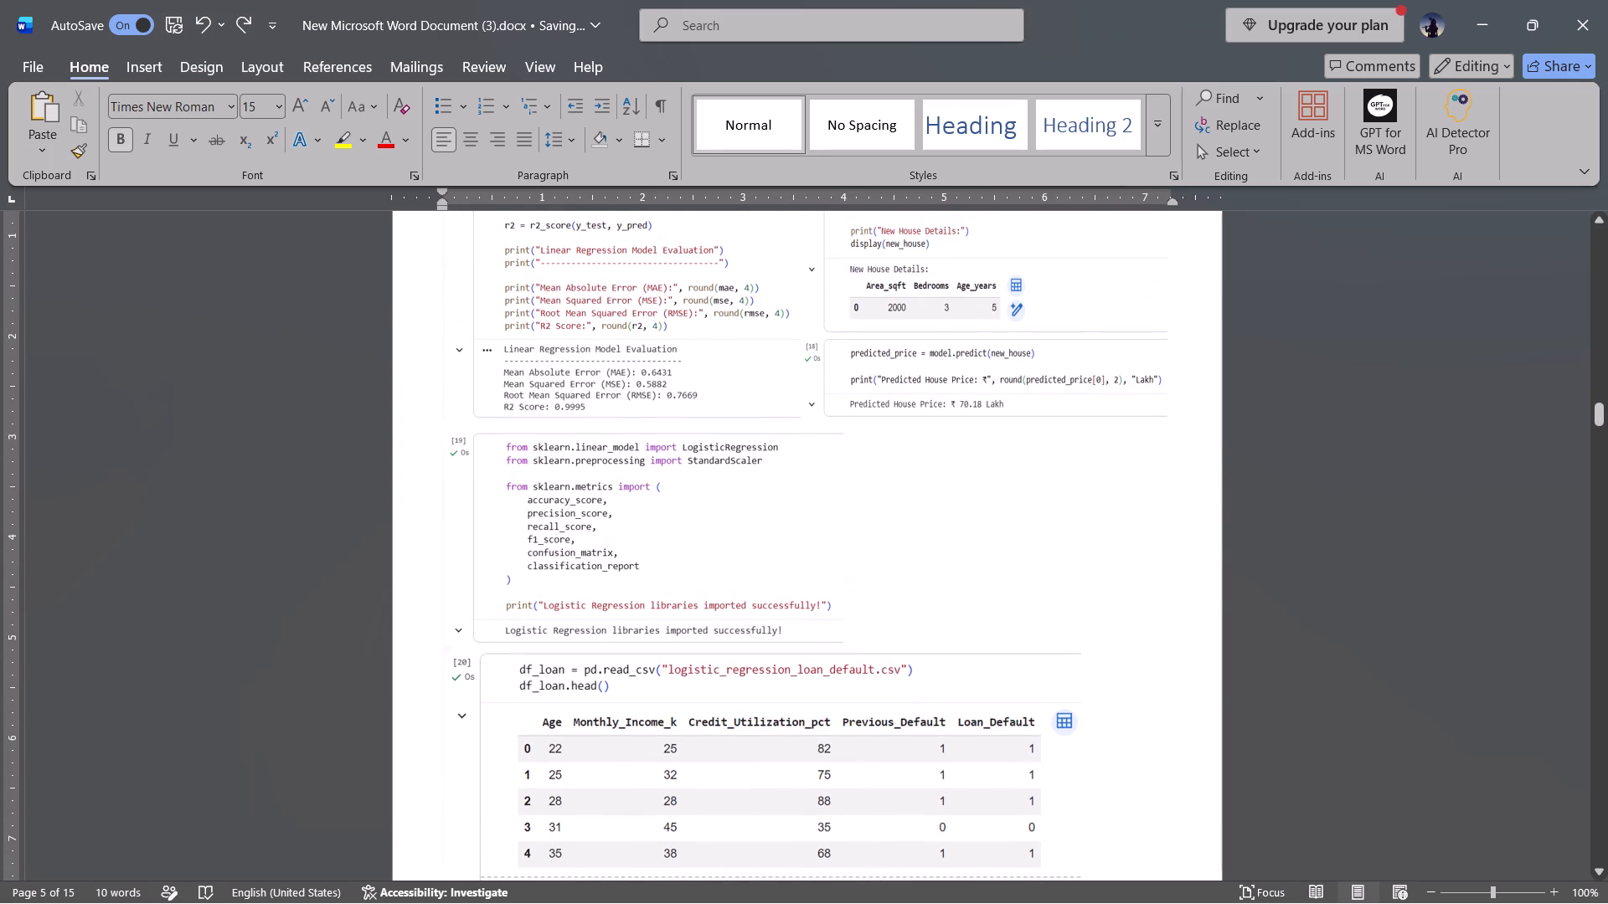
click(714, 549)
drag(844, 640, 863, 651)
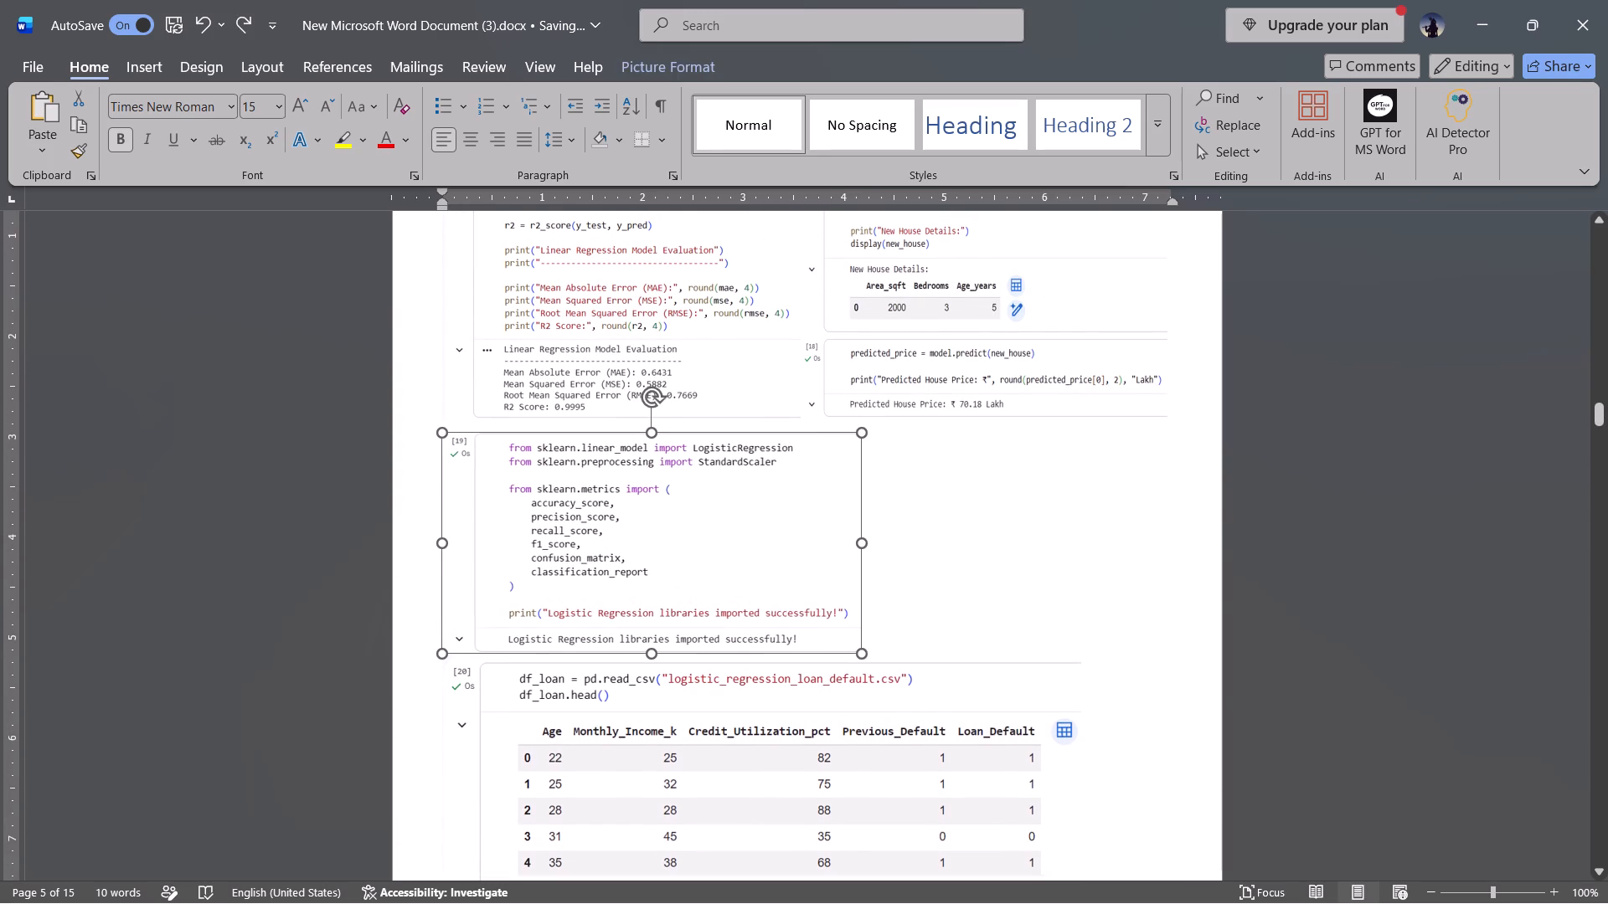
drag(863, 651, 899, 664)
scroll(817, 567, up, 1)
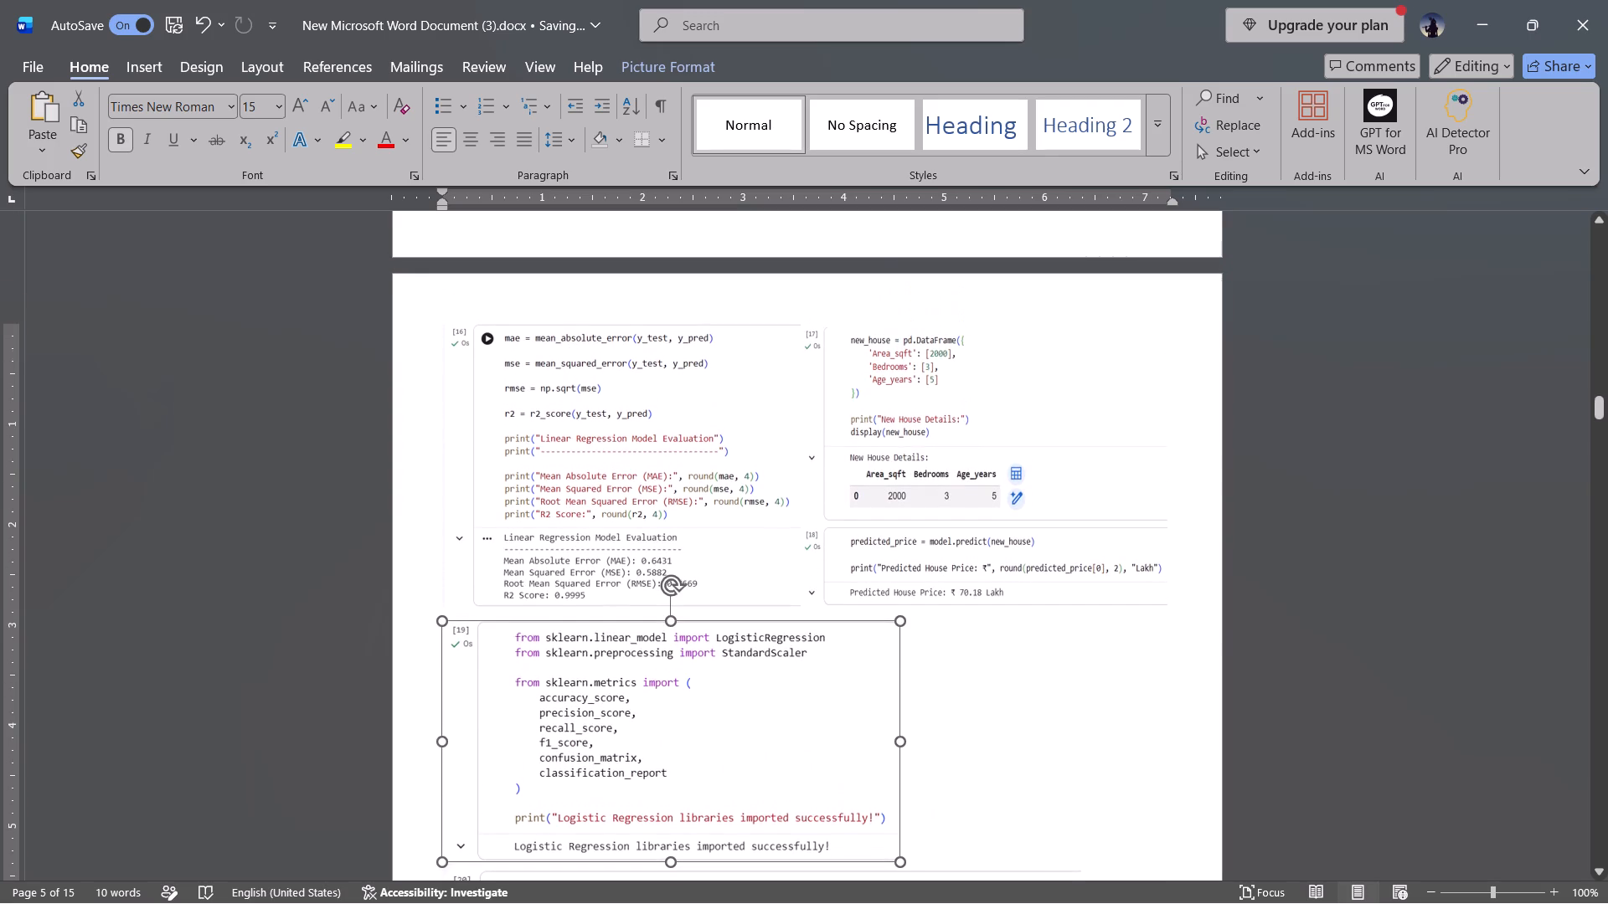
Shrink the Dataset Shape, data types and missing values screenshot on page 6 proportionally to about 2.9 inches wide.
click(731, 604)
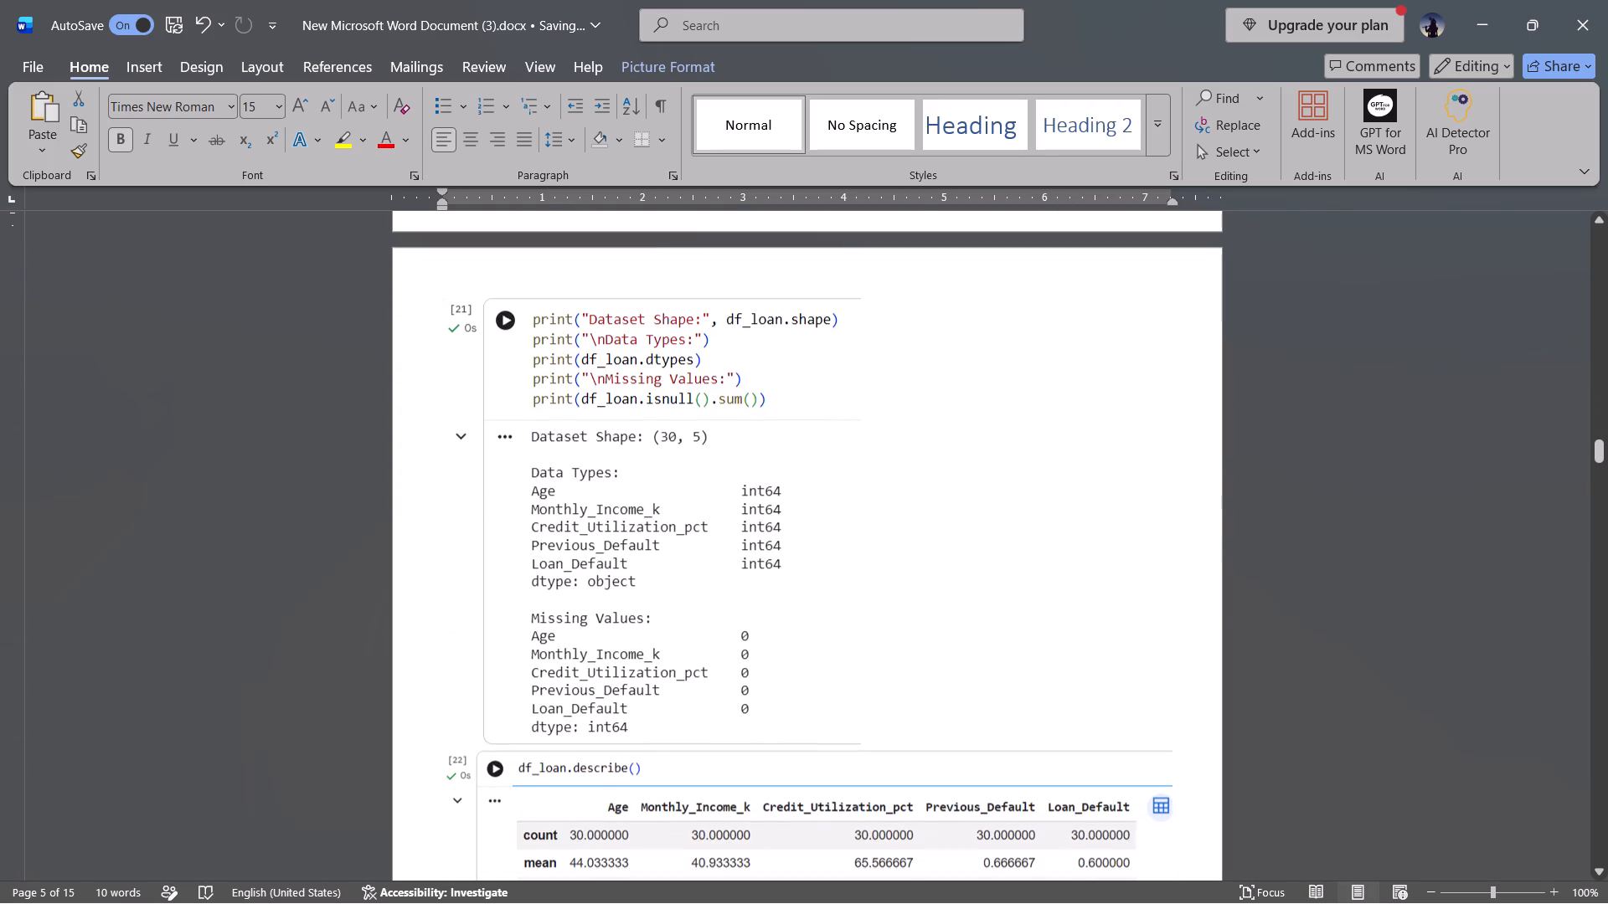
drag(863, 747, 778, 666)
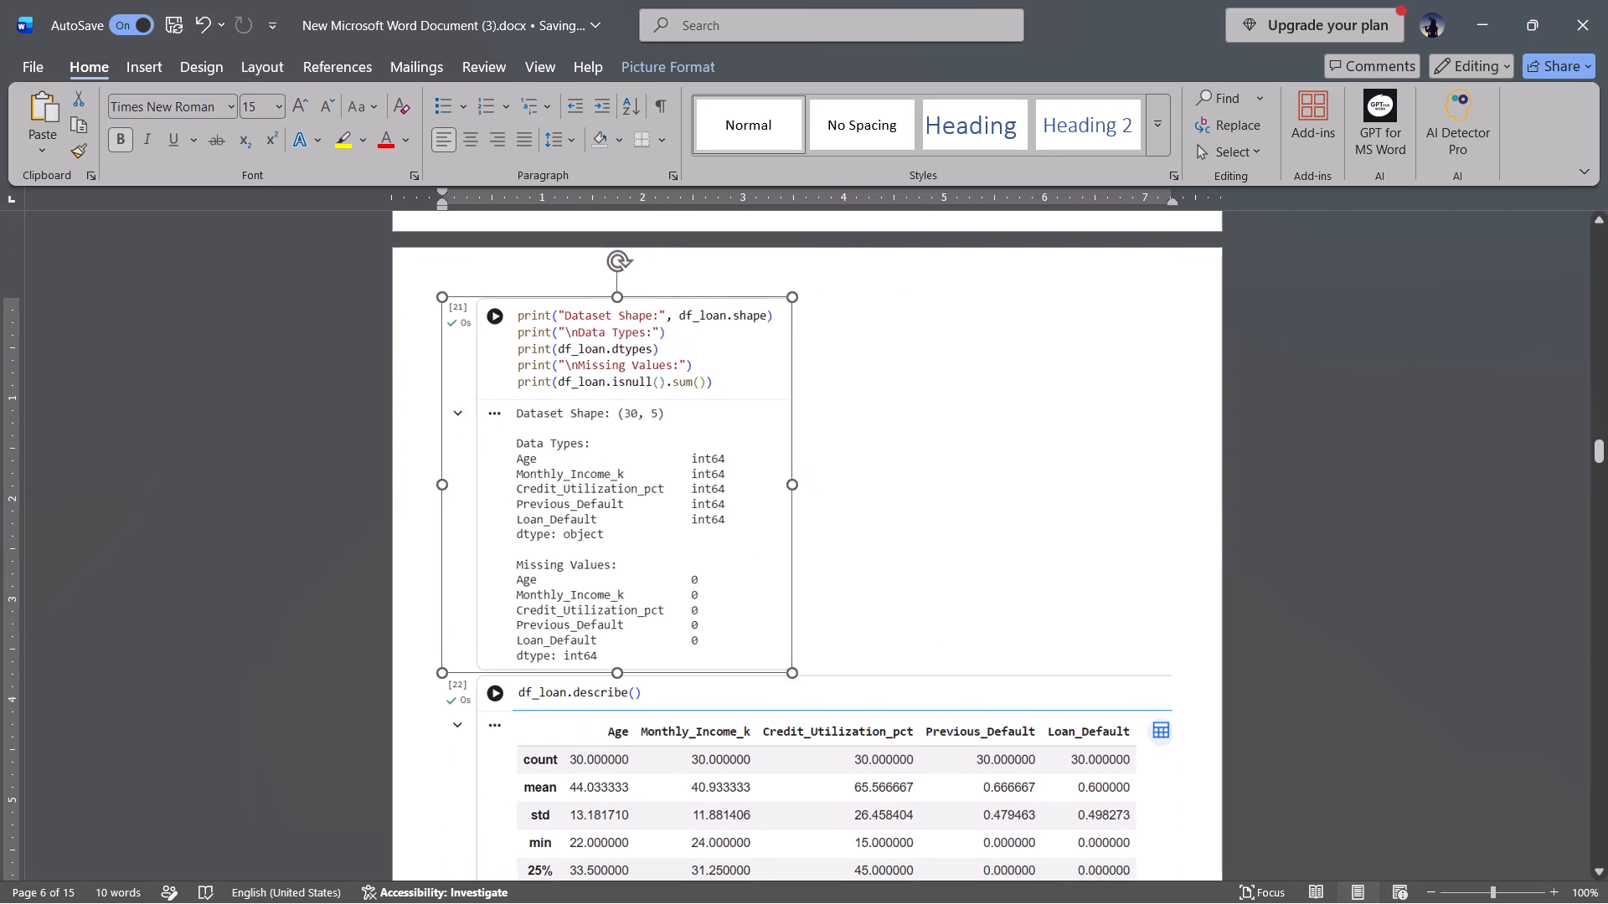
drag(778, 666, 717, 610)
Shrink the df_loan.describe() table screenshot on page 6 proportionally to about 5.8 inches wide.
click(770, 737)
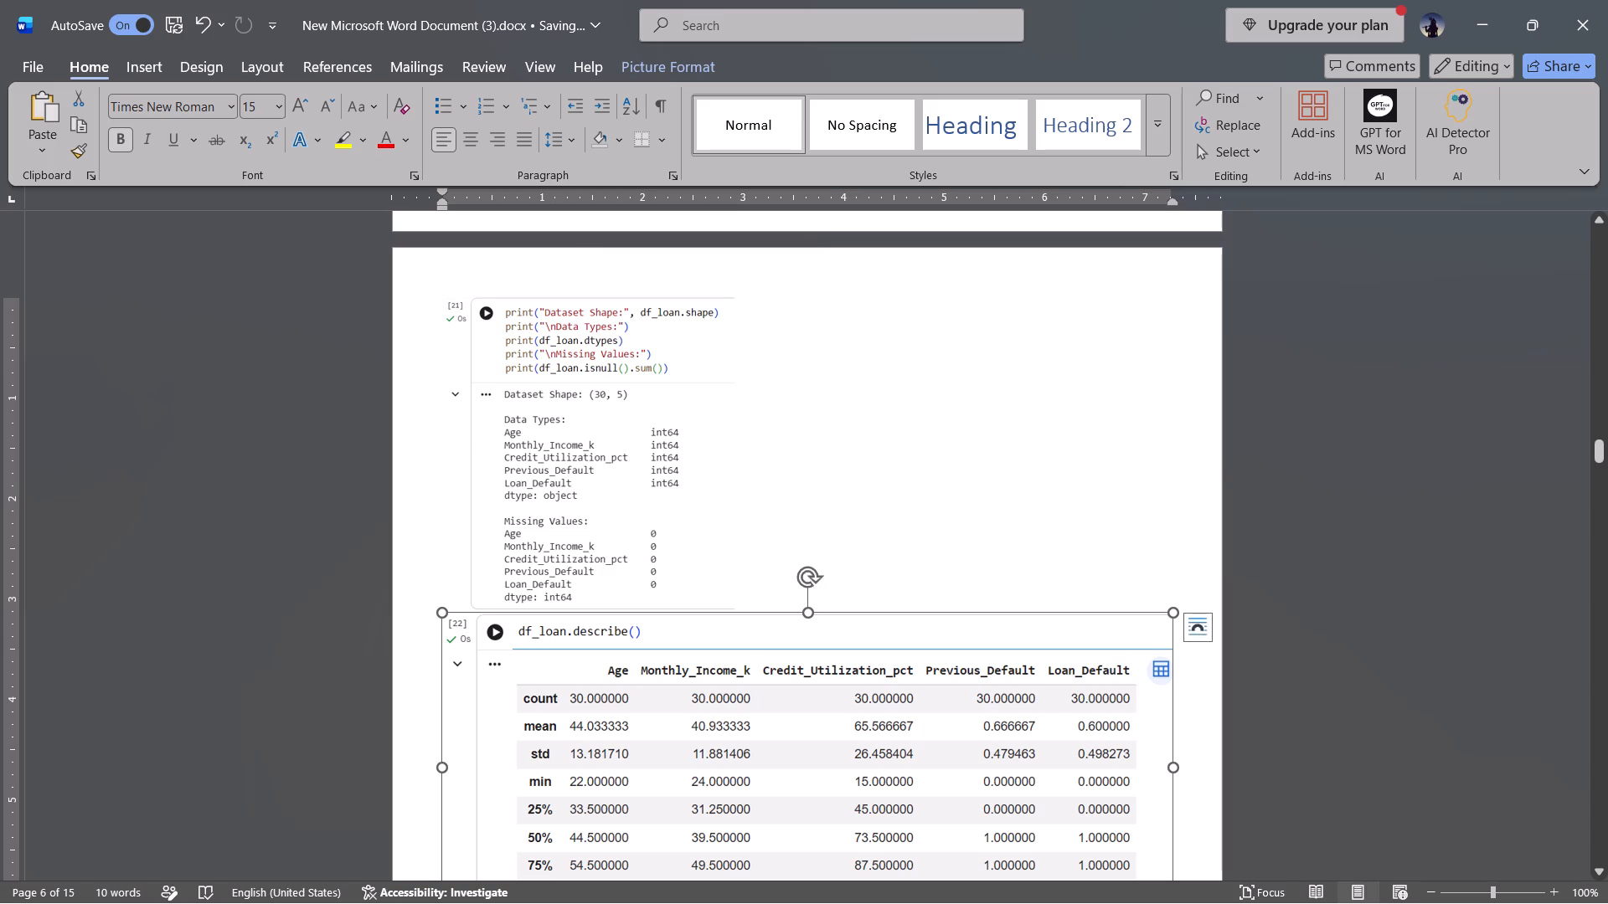
scroll(770, 737, down, 1)
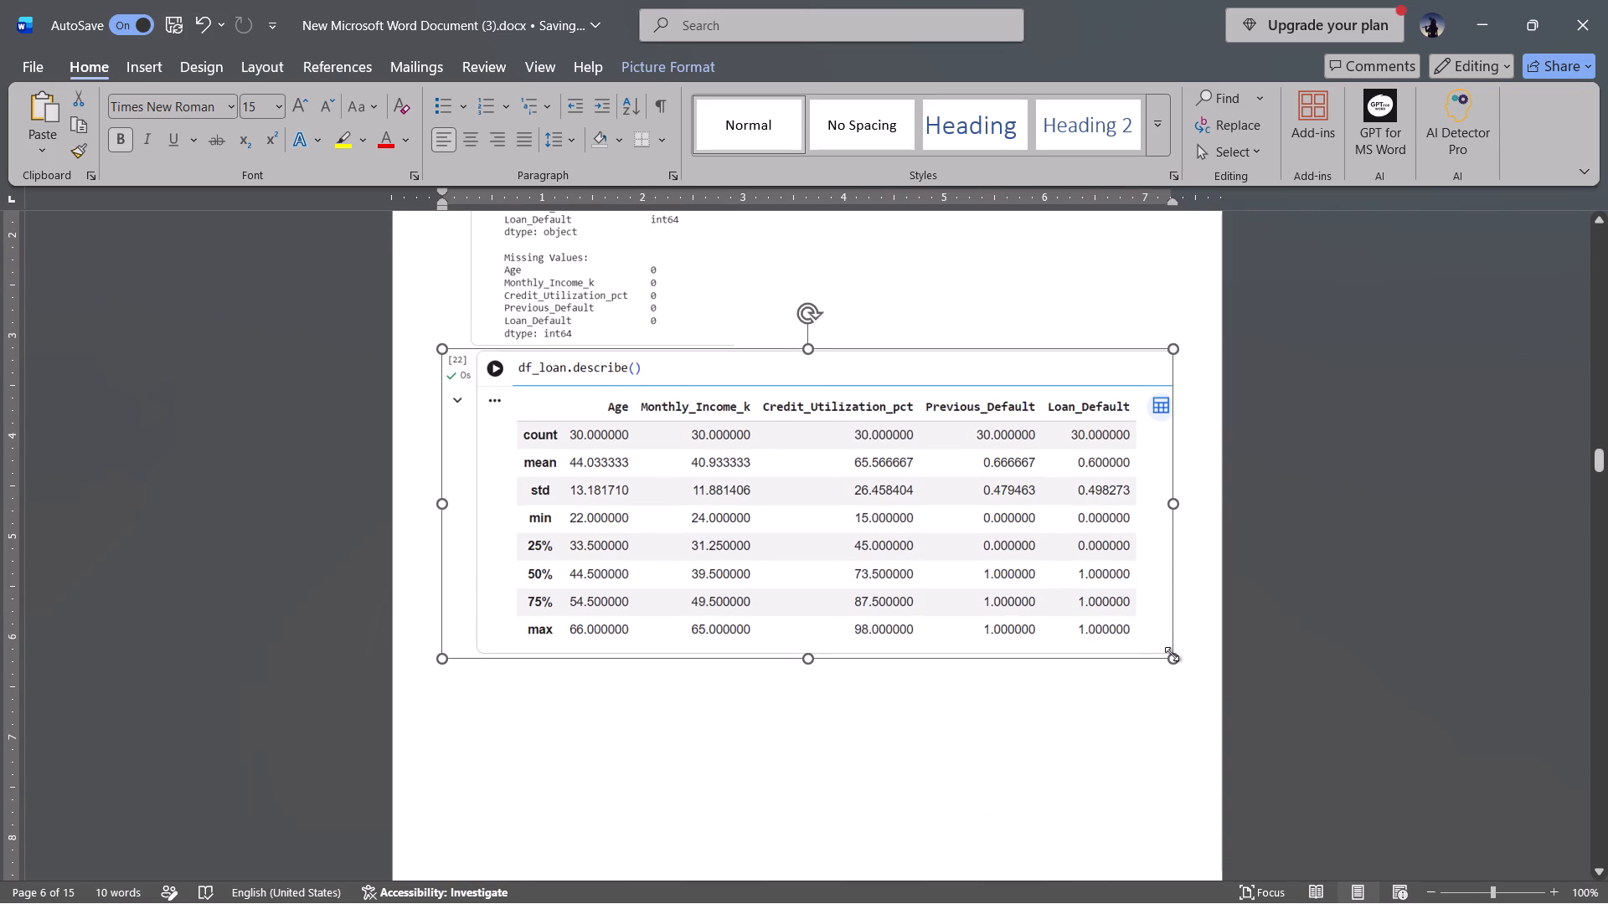
drag(1172, 654, 1021, 552)
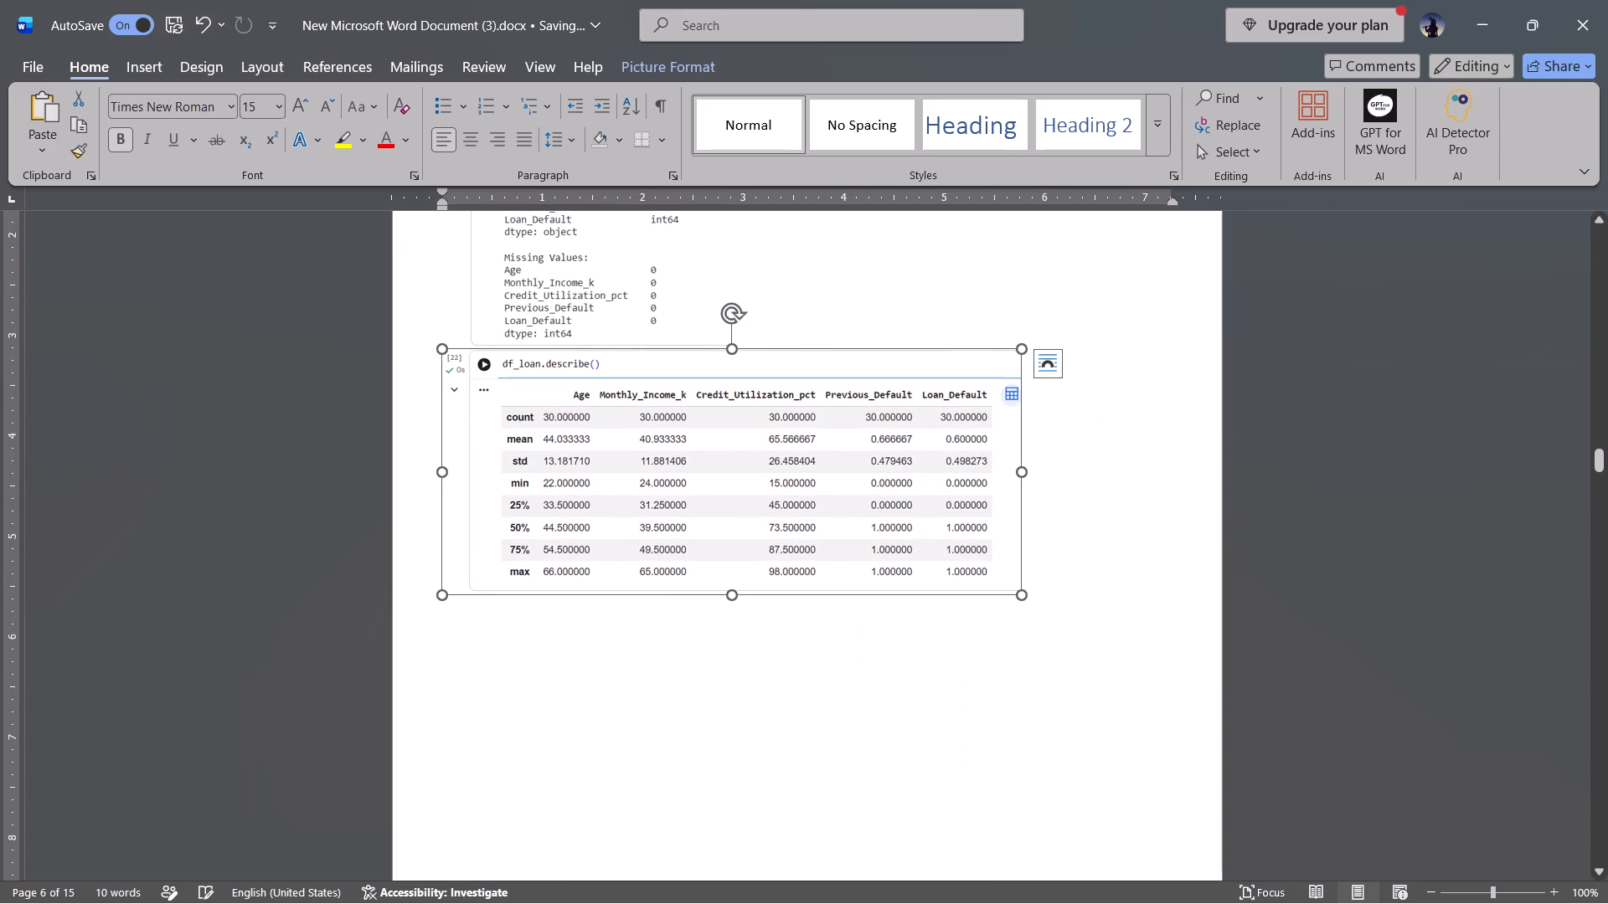
Shrink the Distribution of Loan Default chart screenshot proportionally to about 4.6 inches wide so it fits below the df_loan.describe() table on page 6.
scroll(931, 629, down, 1)
click(846, 634)
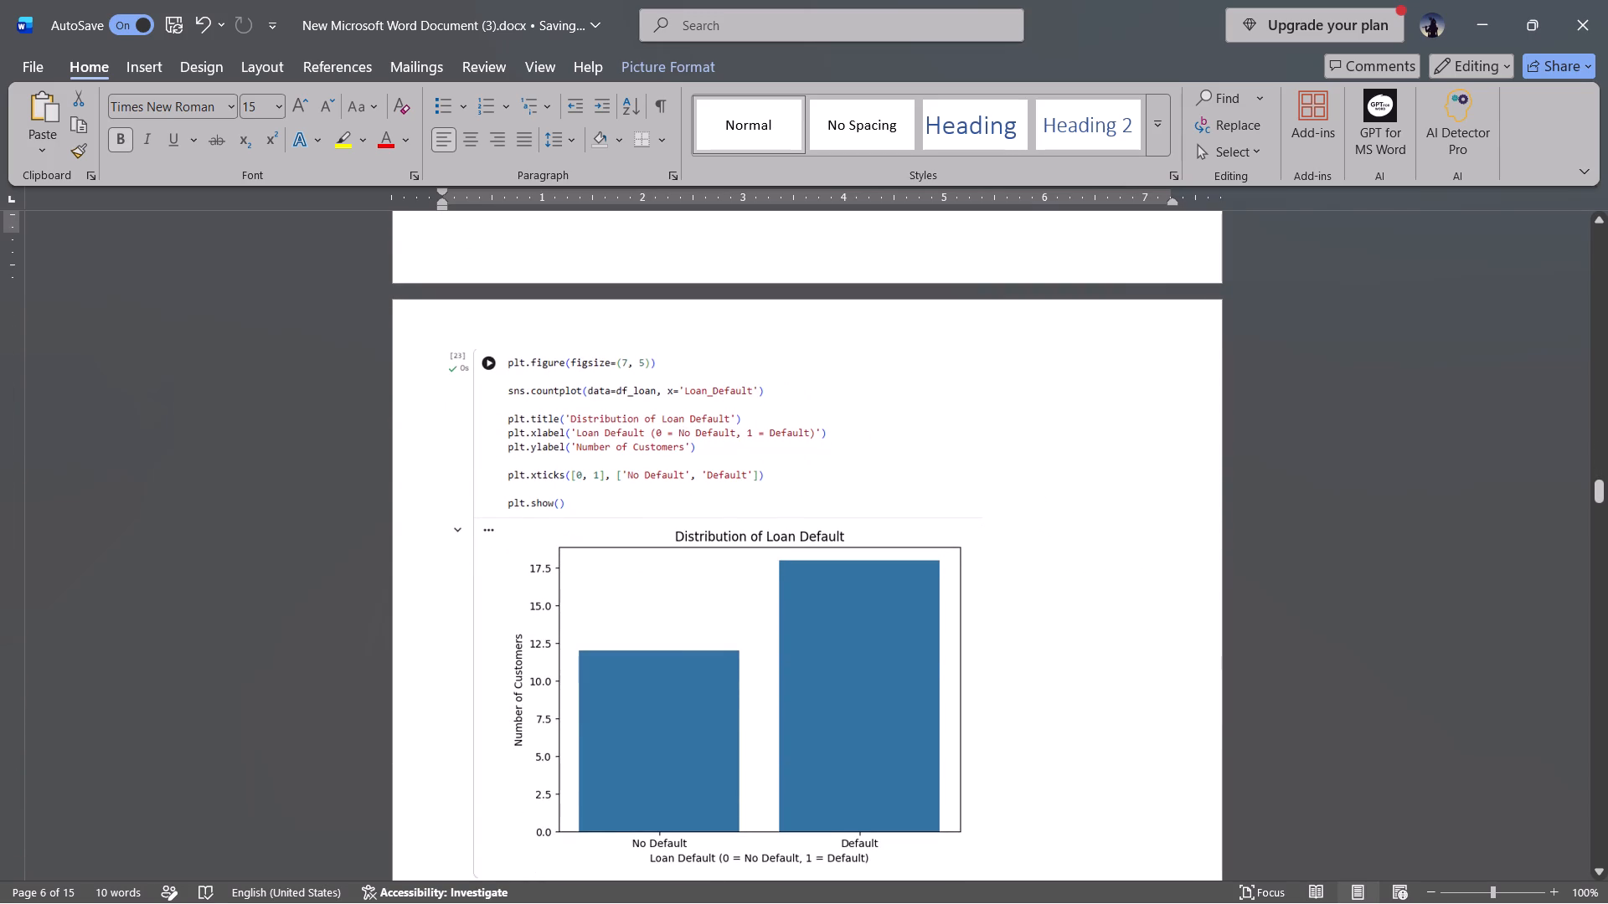
scroll(954, 807, down, 1)
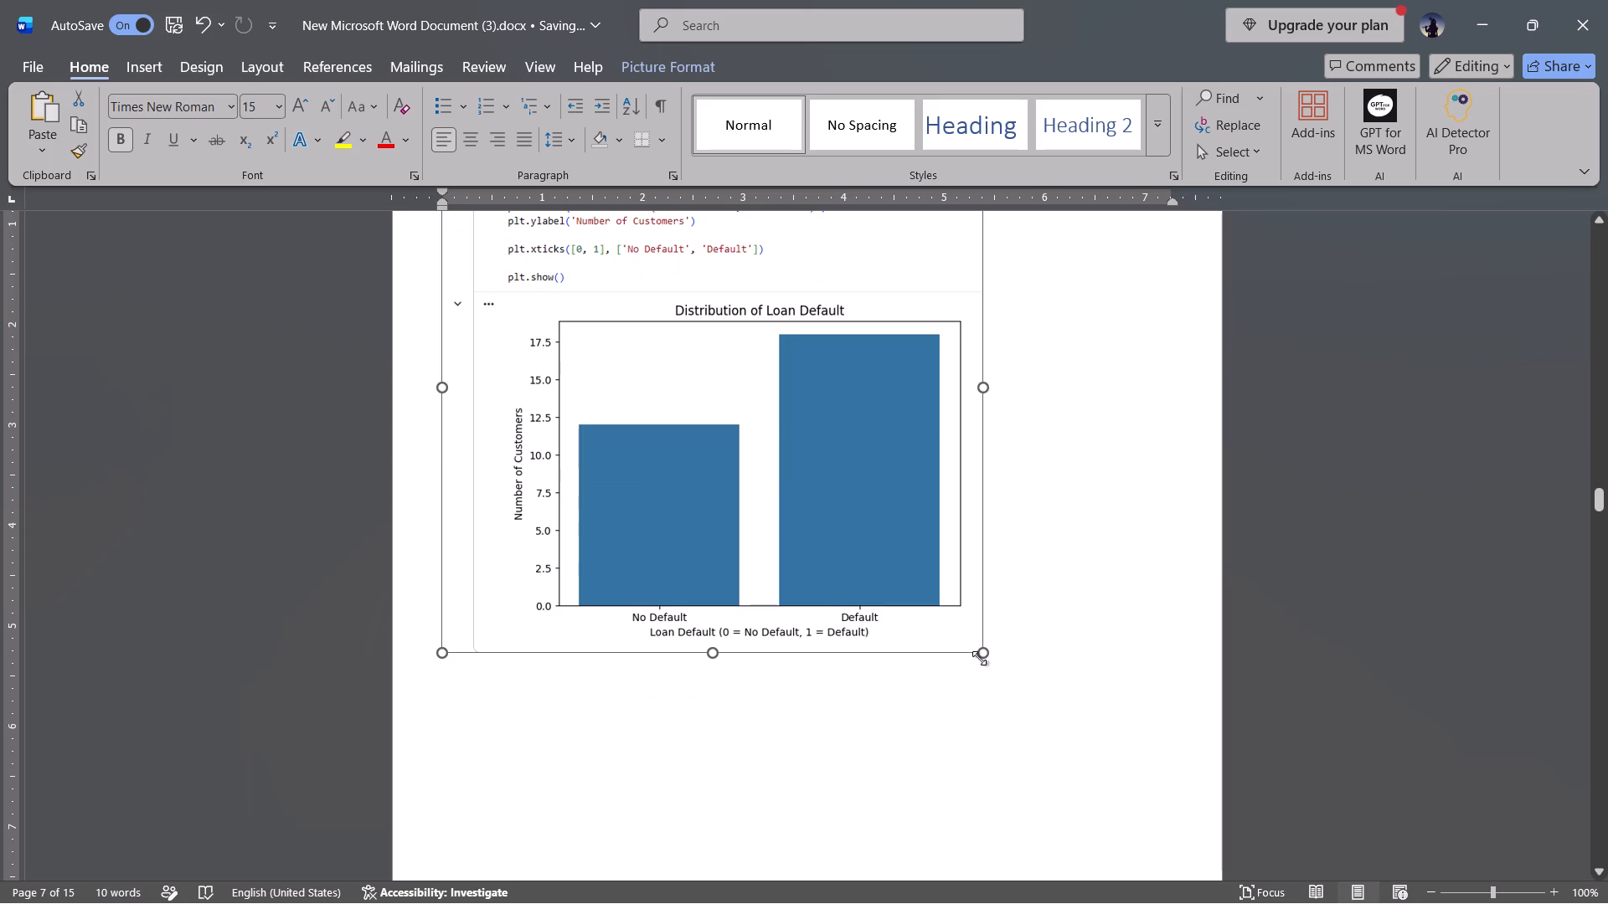
drag(978, 656, 845, 480)
scroll(845, 480, up, 1)
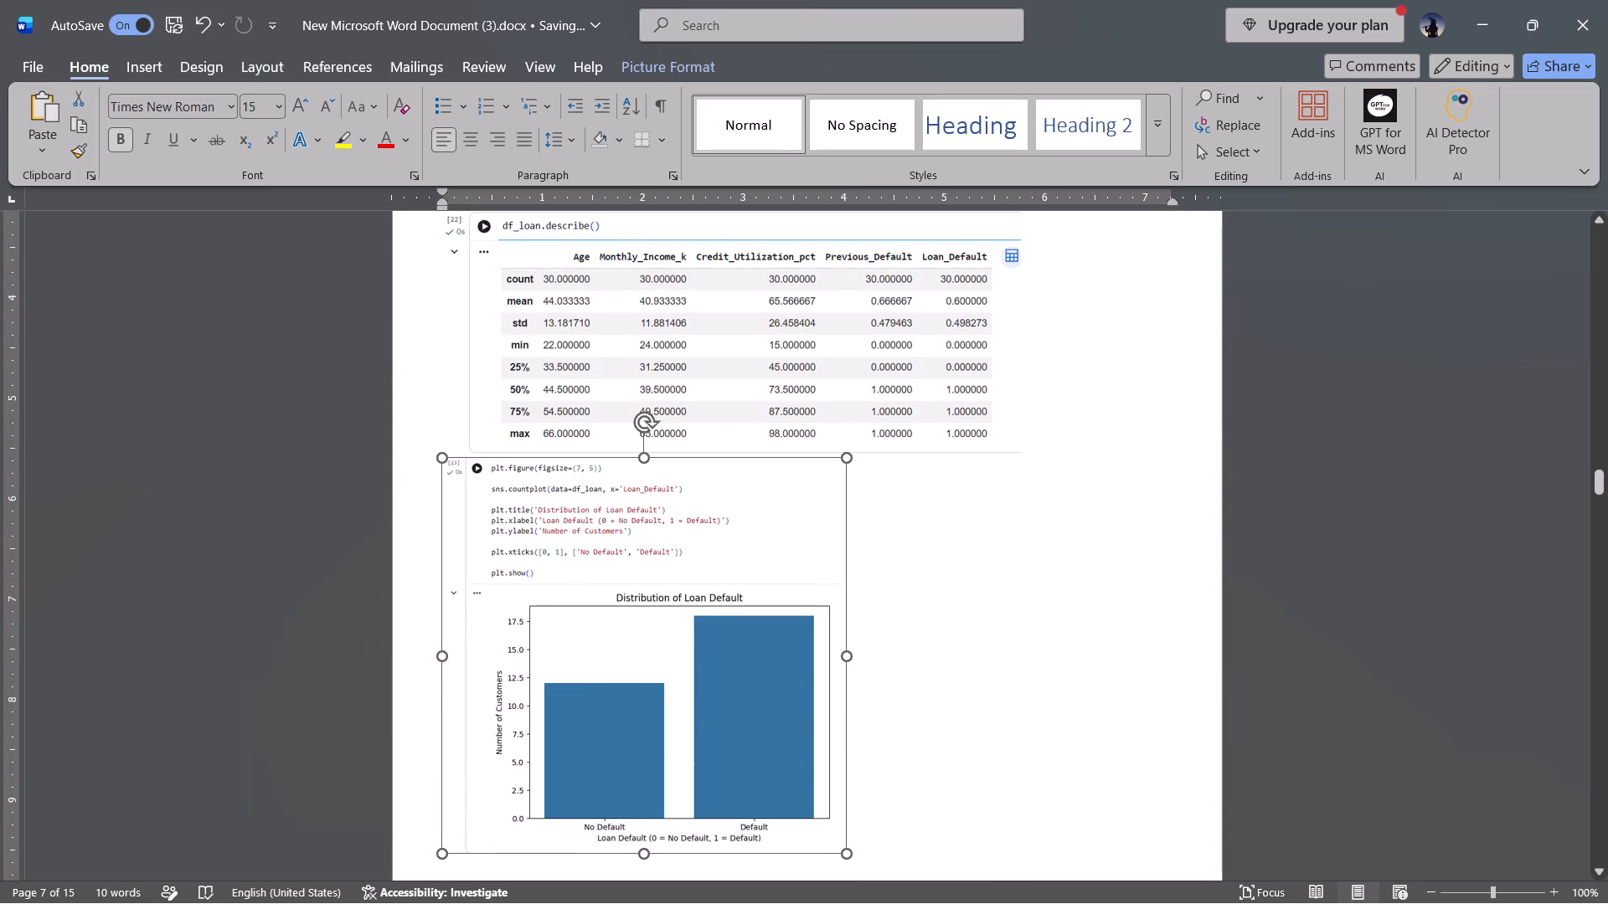
drag(846, 852, 852, 853)
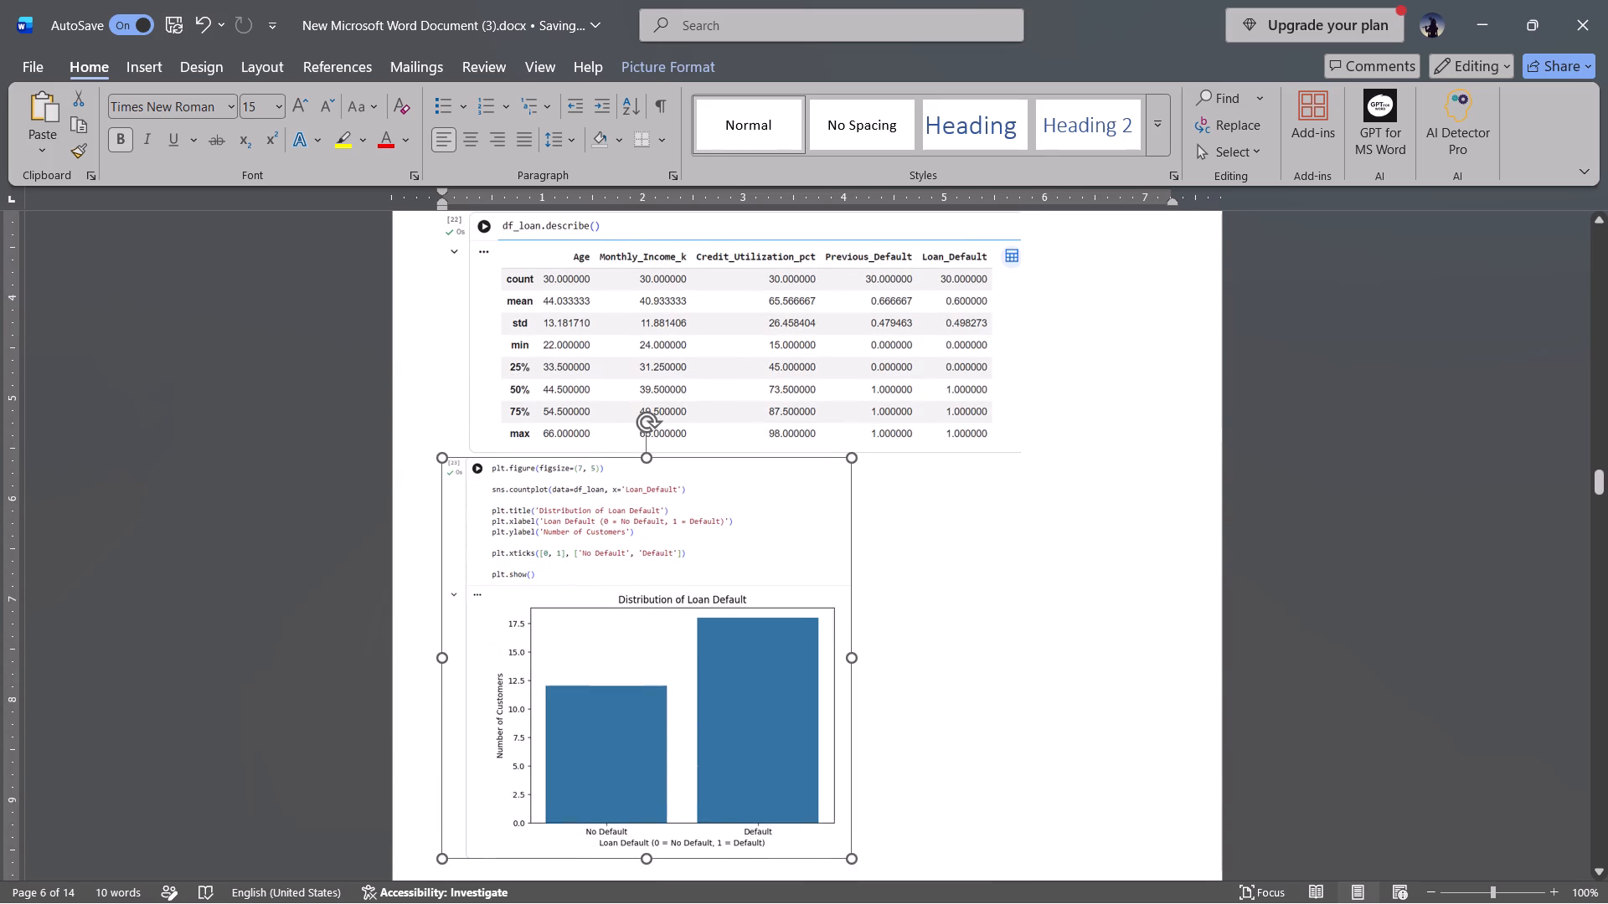
drag(852, 853, 868, 861)
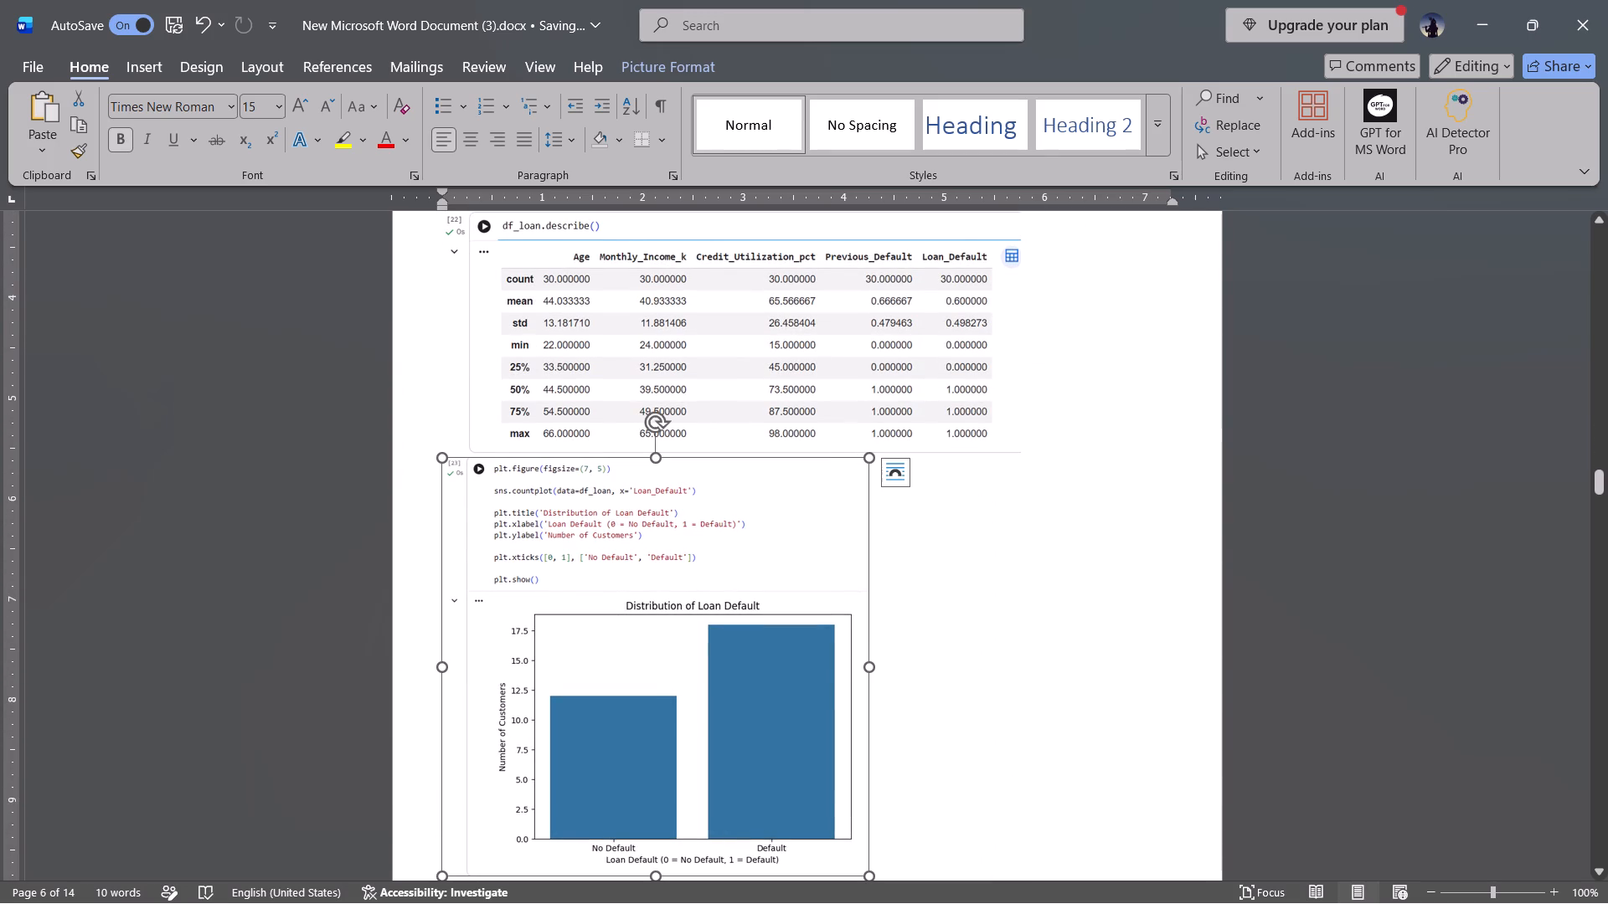
scroll(800, 718, down, 1)
drag(867, 765, 879, 768)
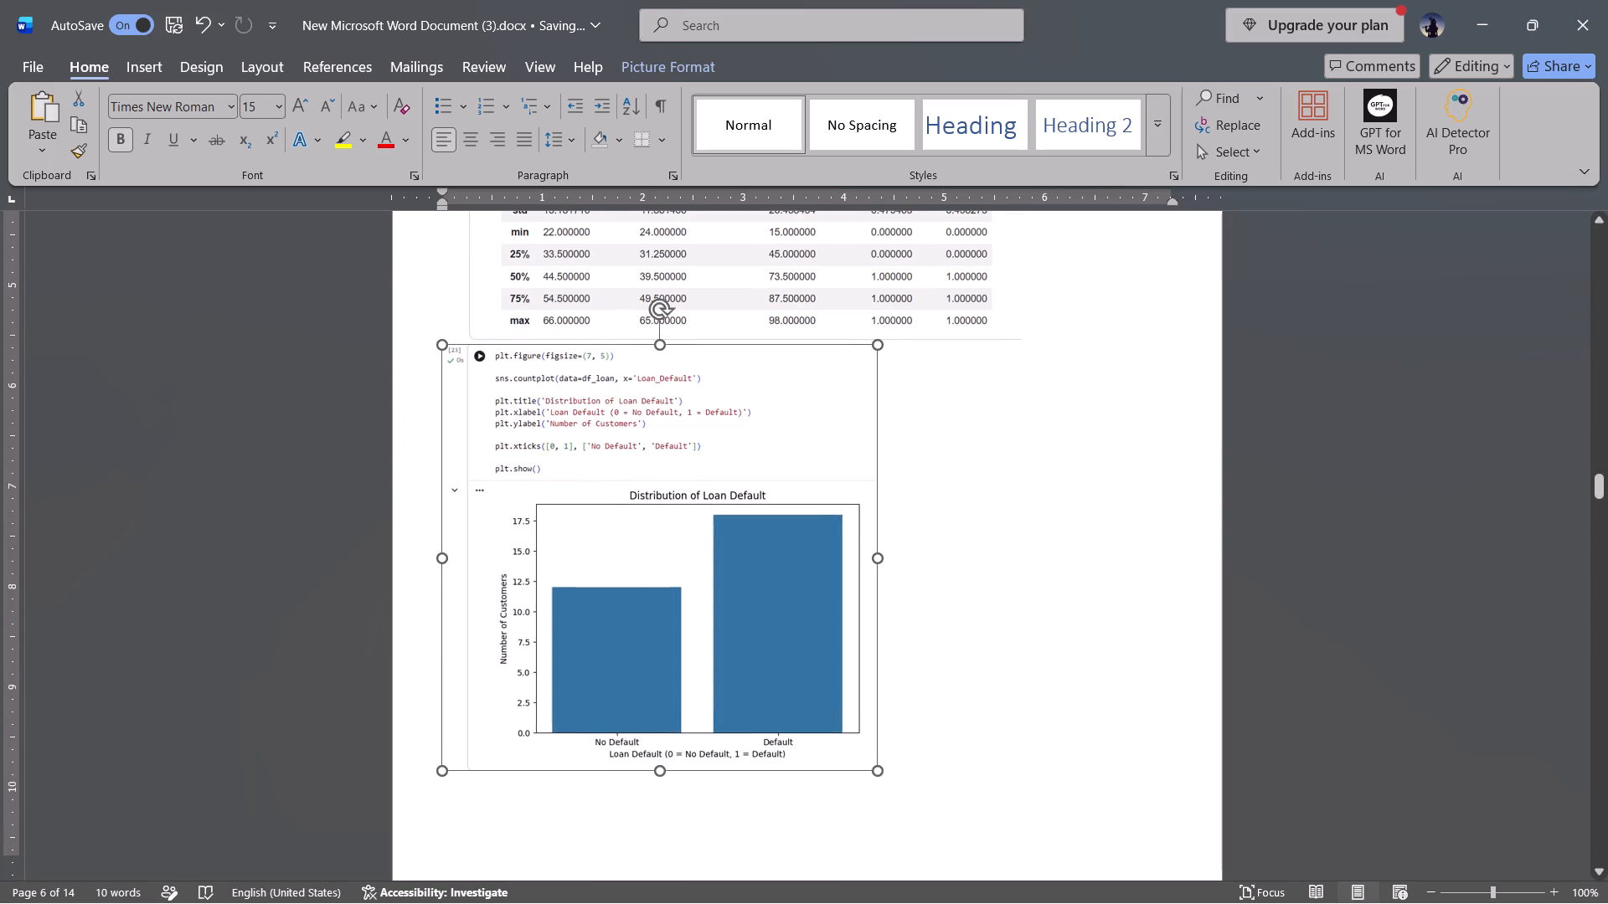
drag(879, 768, 900, 782)
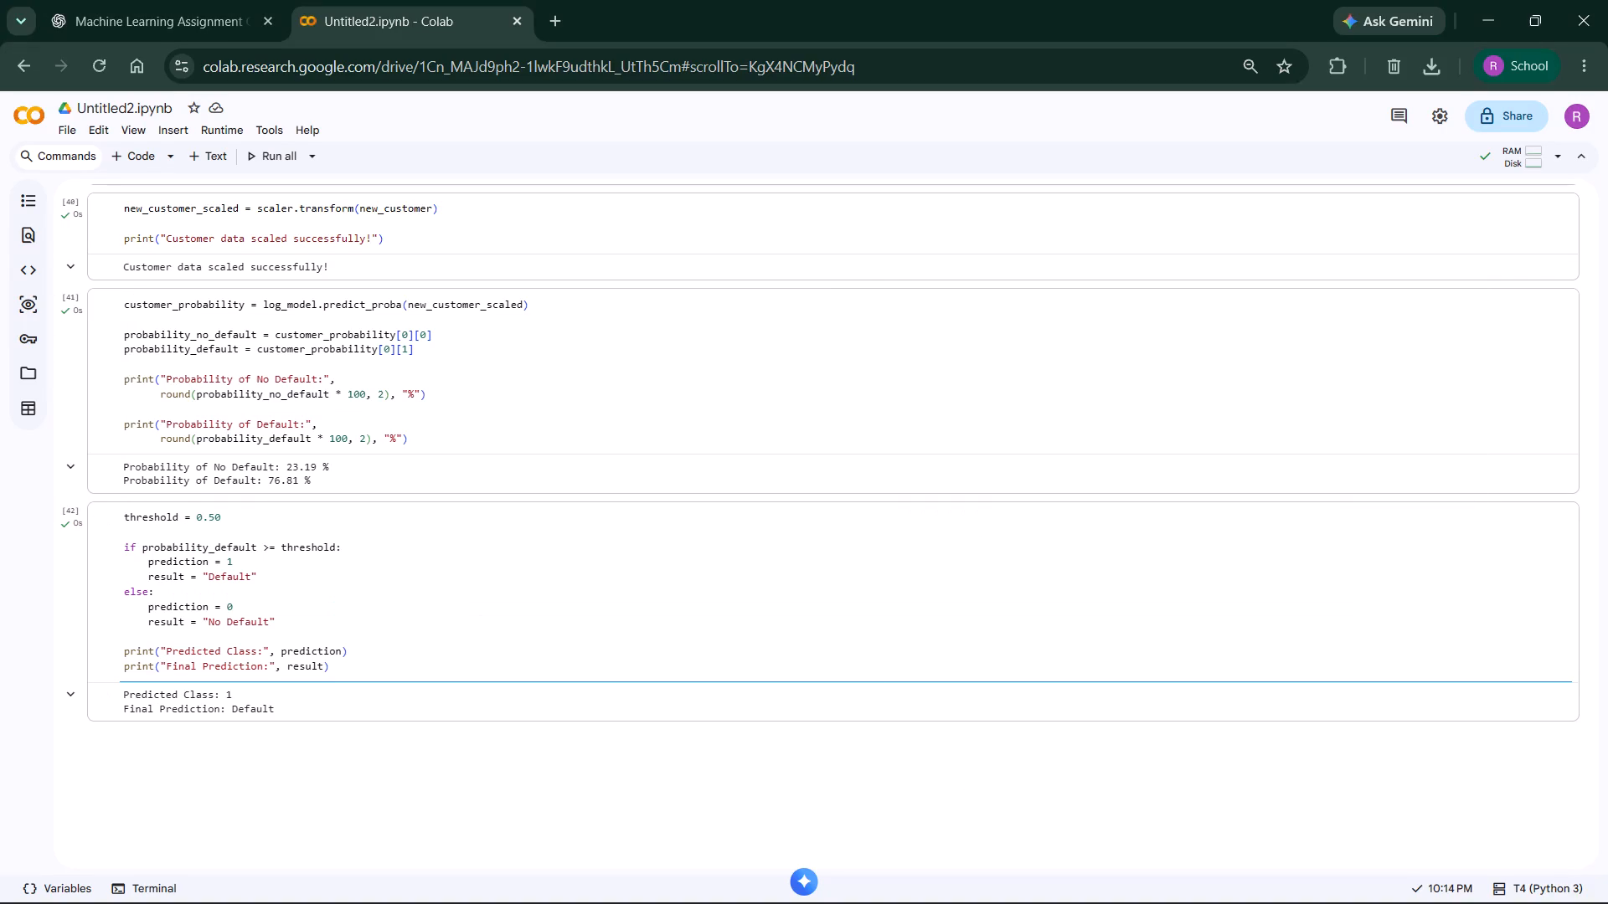
Switch to Chrome and close the Untitled2.ipynb Colab page.
click(522, 21)
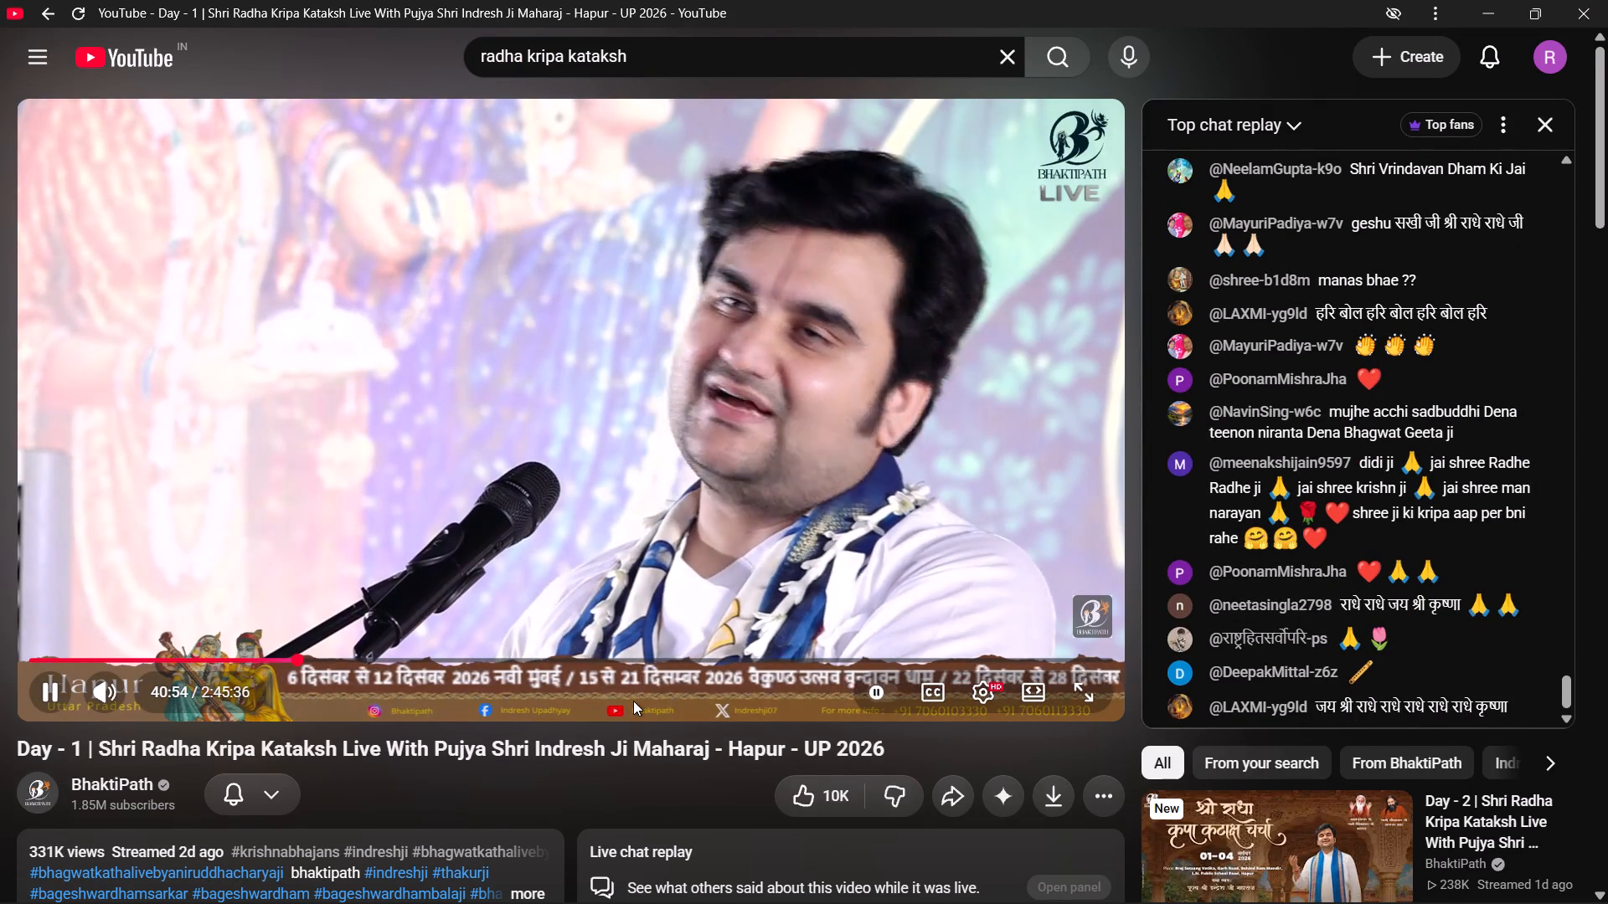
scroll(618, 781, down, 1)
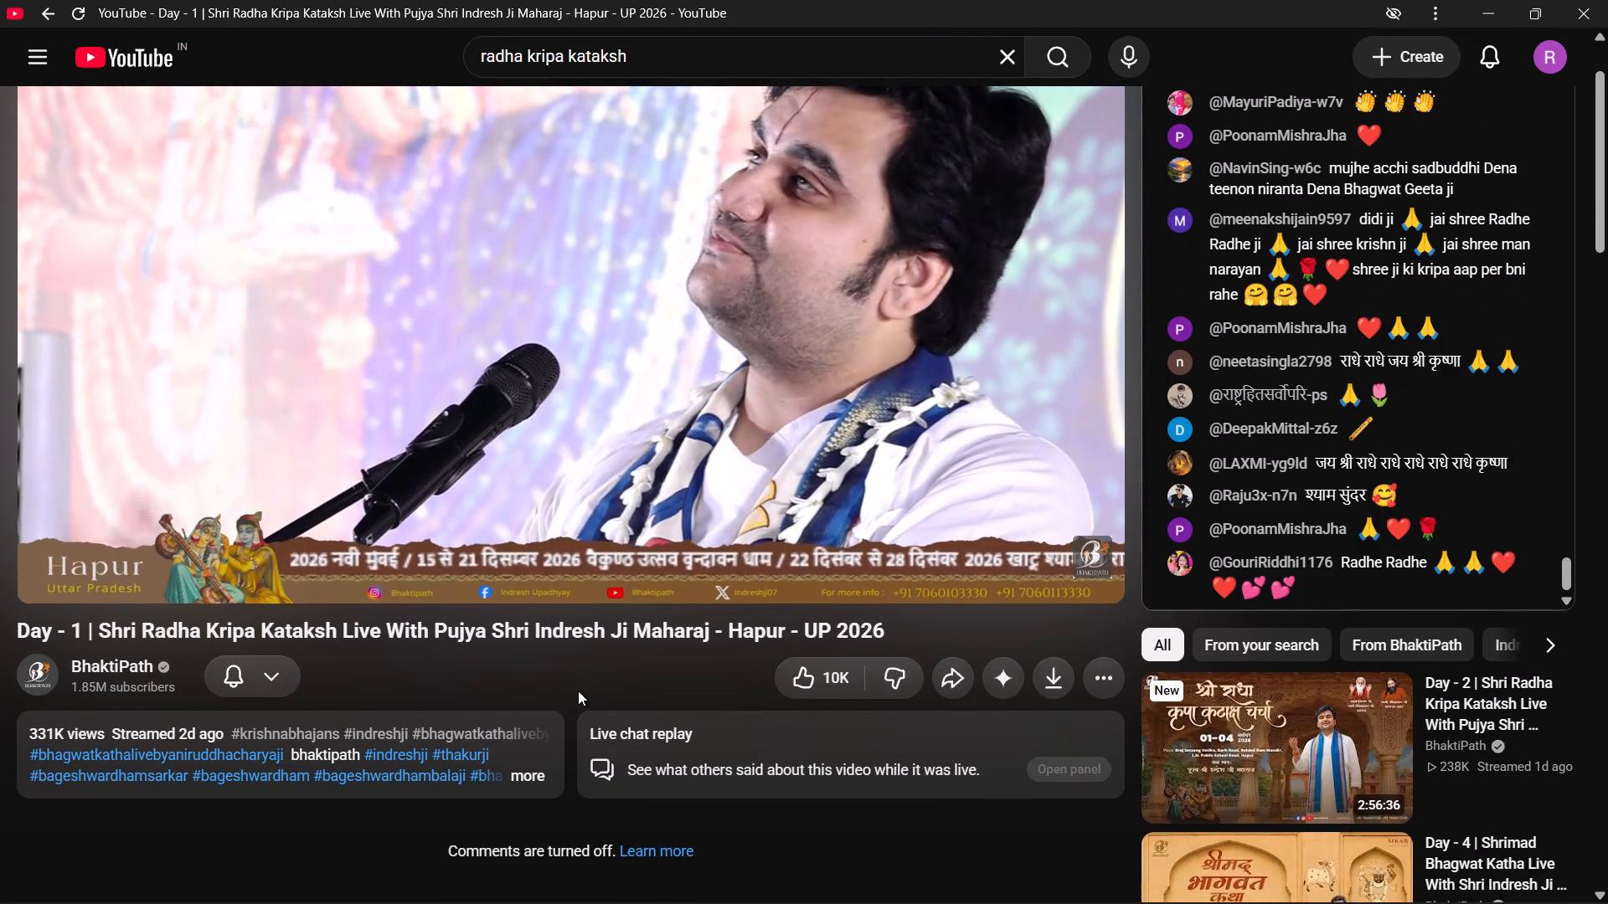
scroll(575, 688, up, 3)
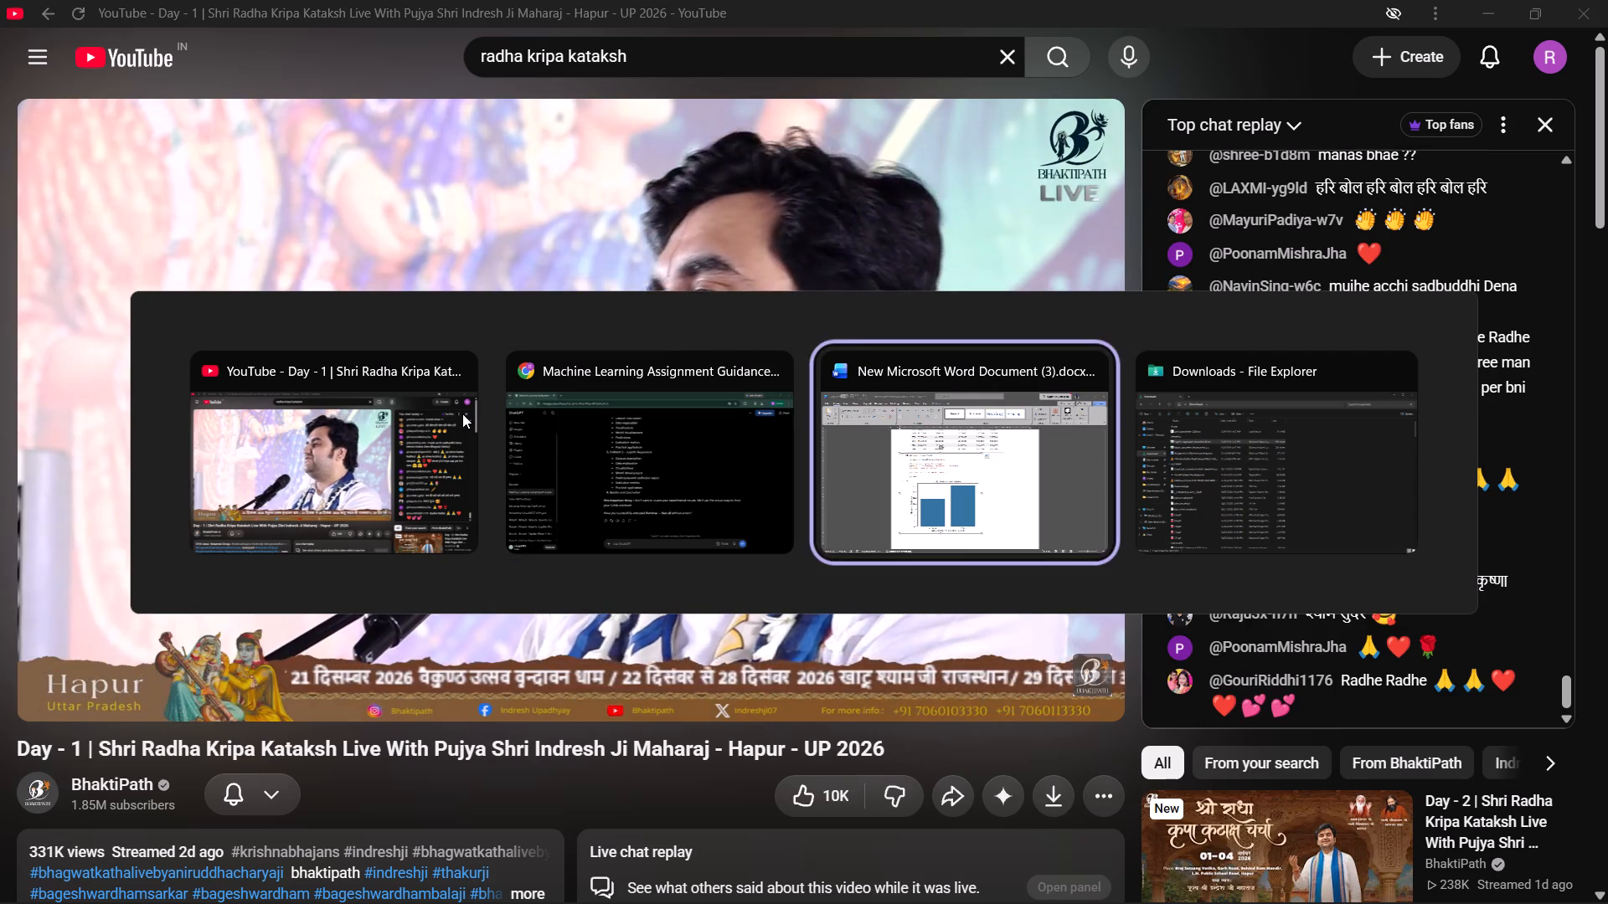
Return to the Word document and resize the Distribution of Loan Default screenshot on page 6 proportionally to about 4.9 inches wide.
click(782, 533)
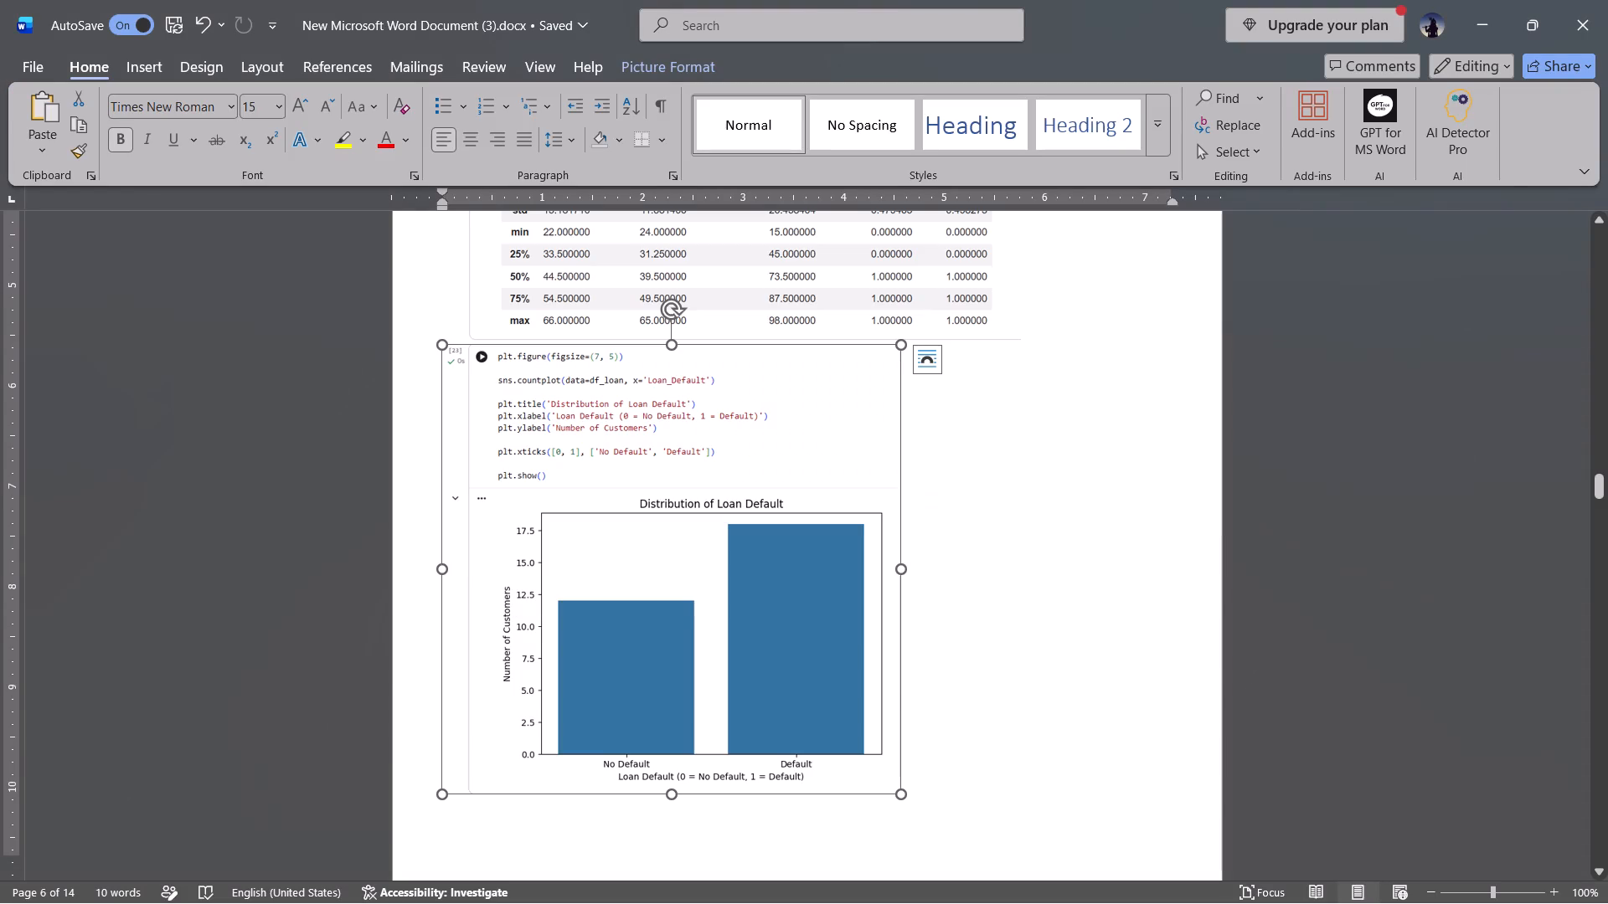
drag(901, 794, 955, 810)
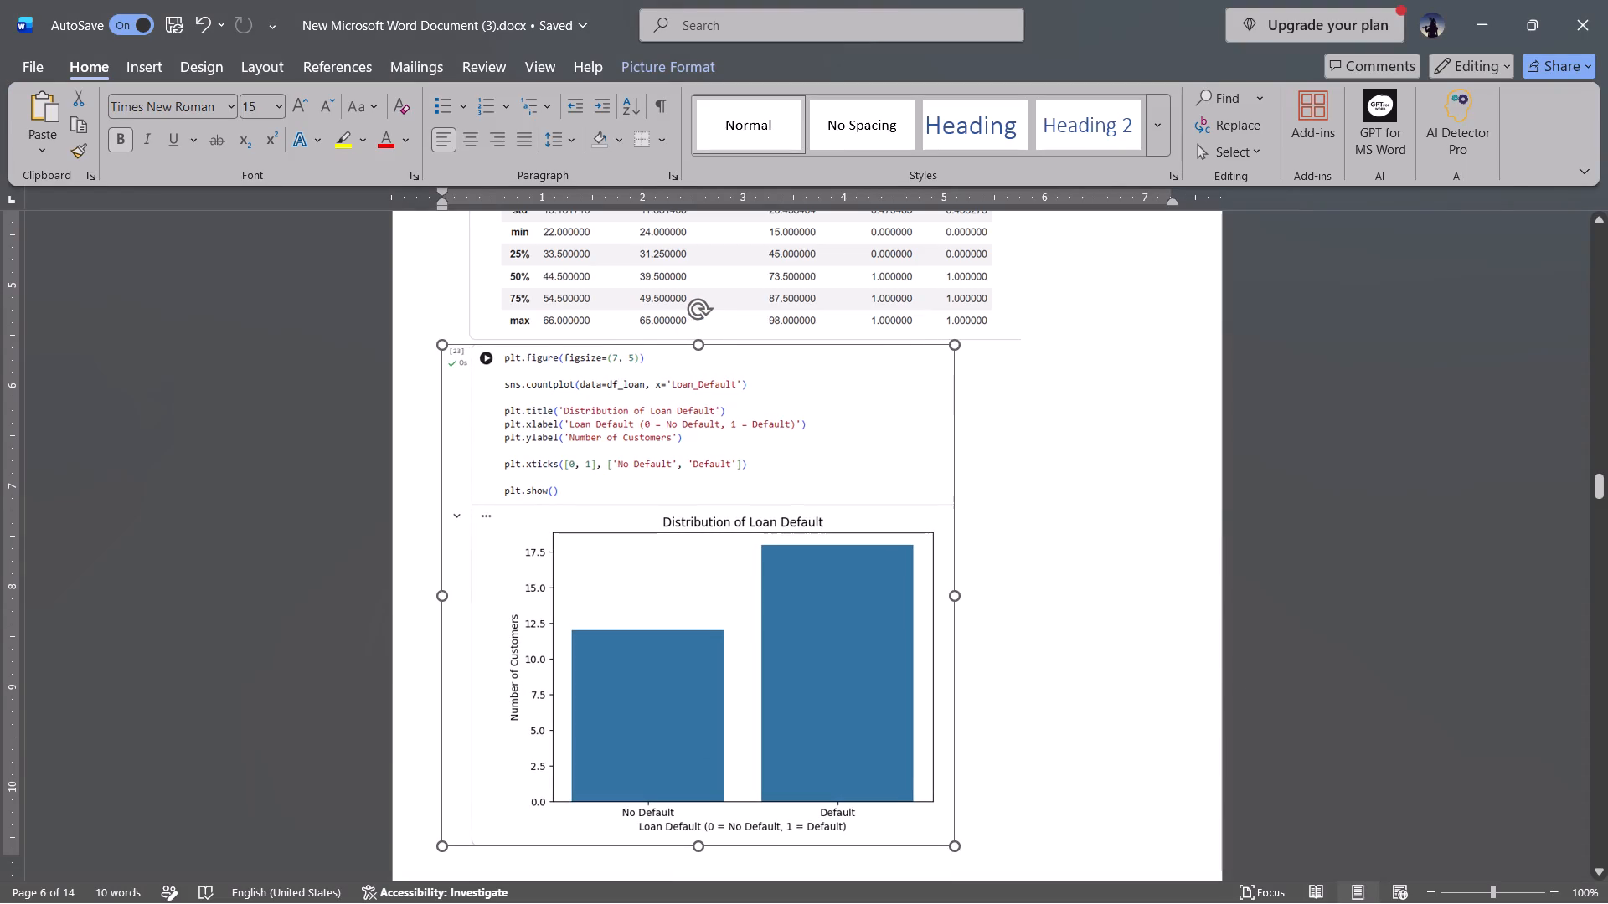
drag(955, 810, 928, 791)
Insert spaces between the df_loan.describe() table screenshot and the Distribution of Loan Default screenshot on page 6.
key(space)
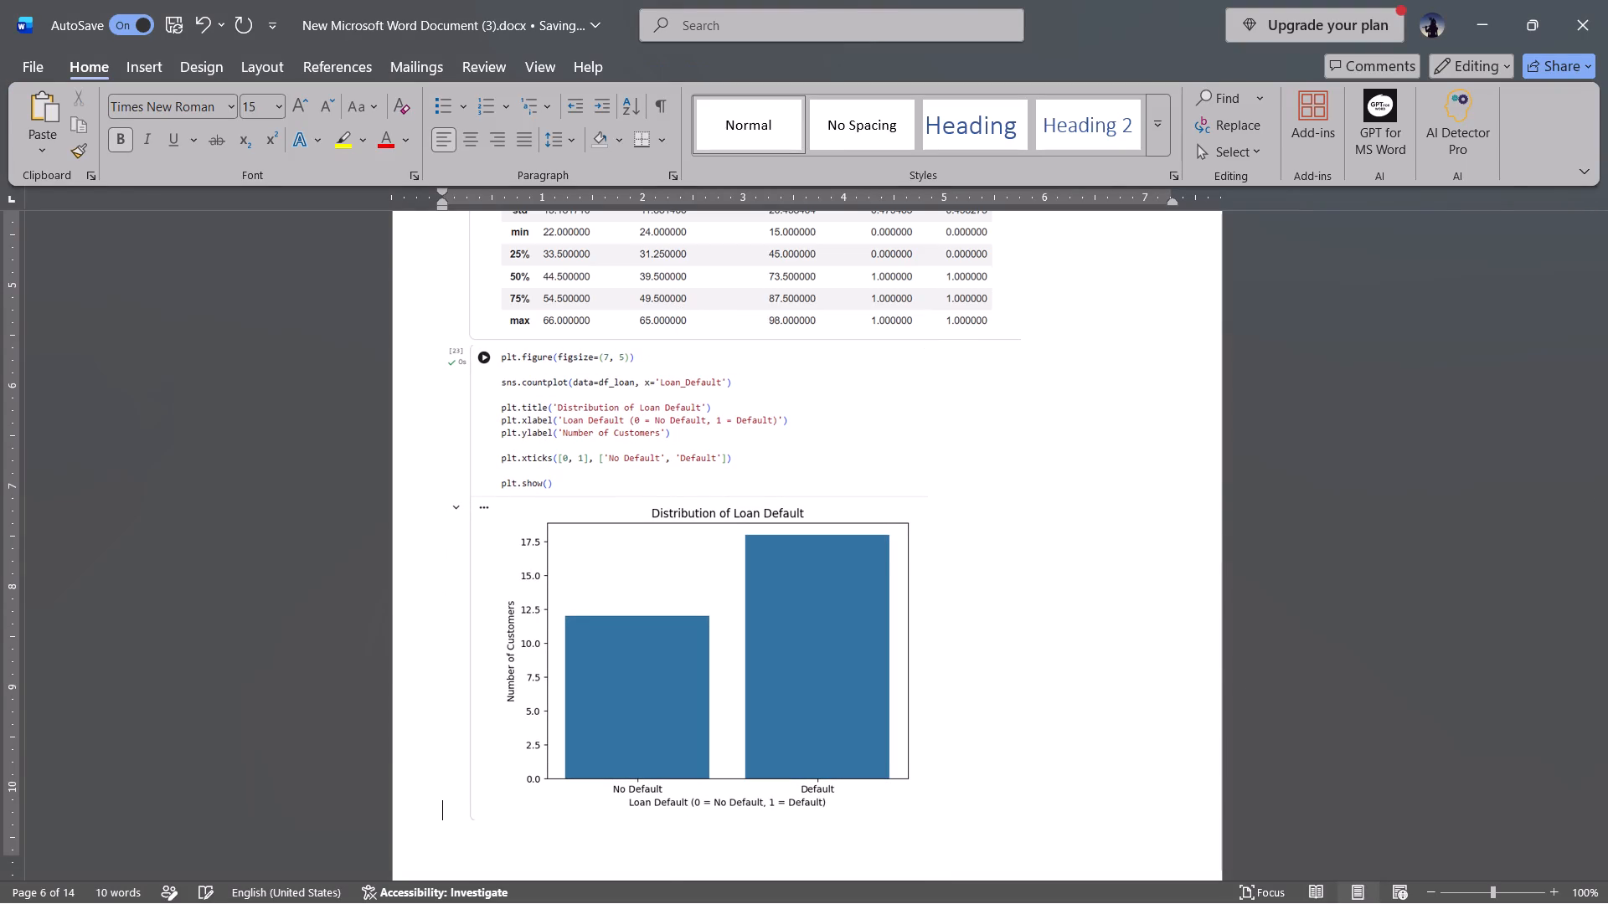
key(space)
click(544, 562)
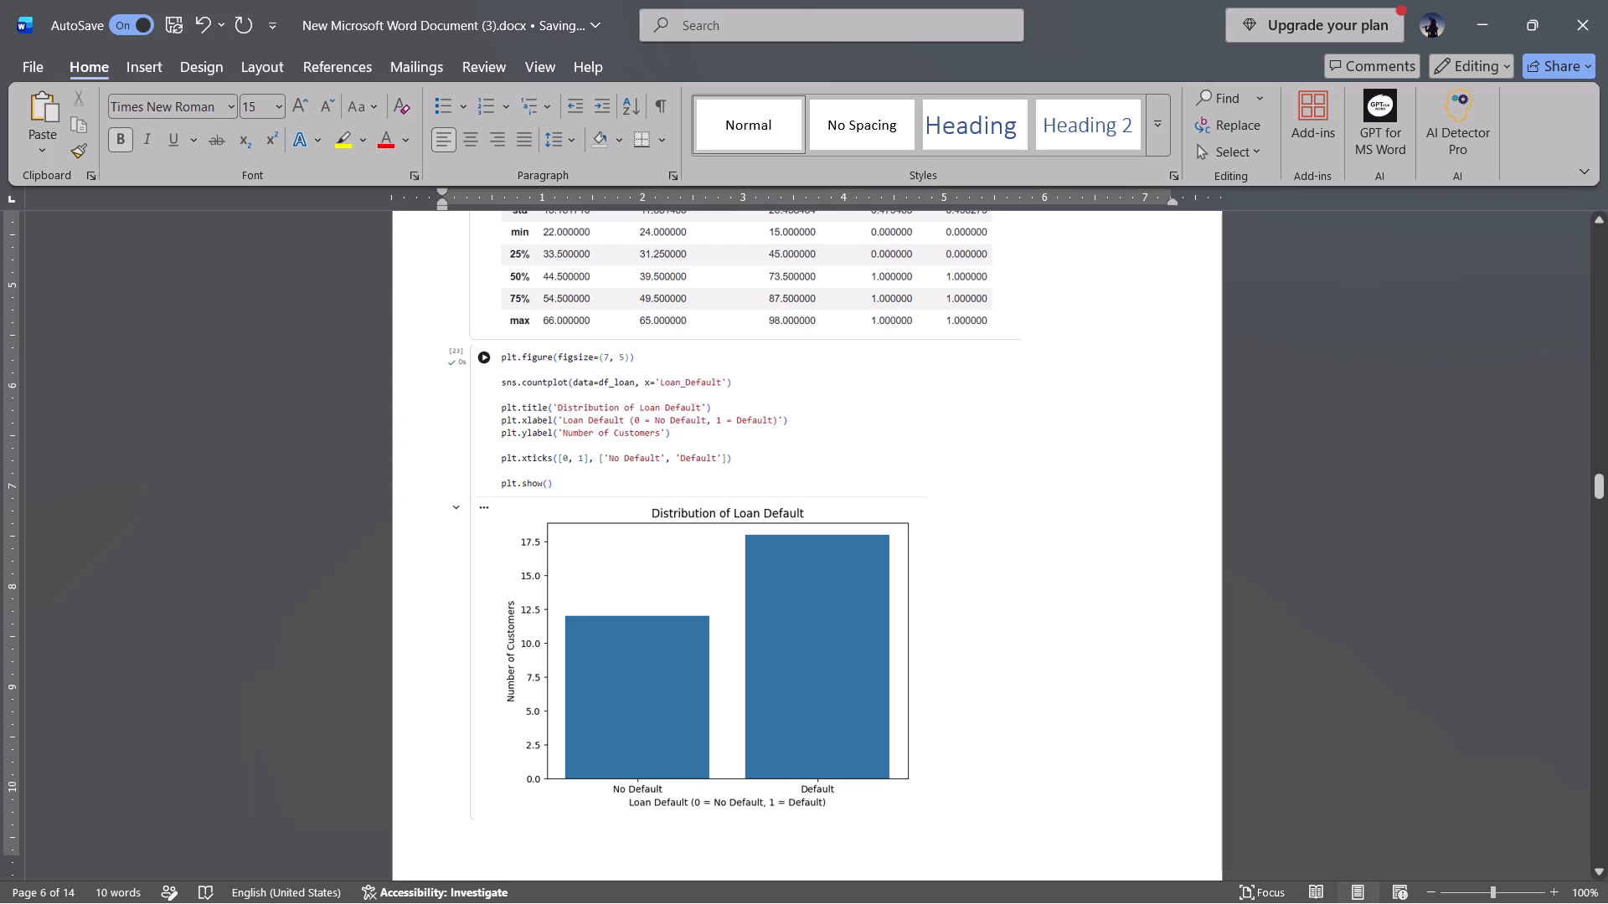
key(space)
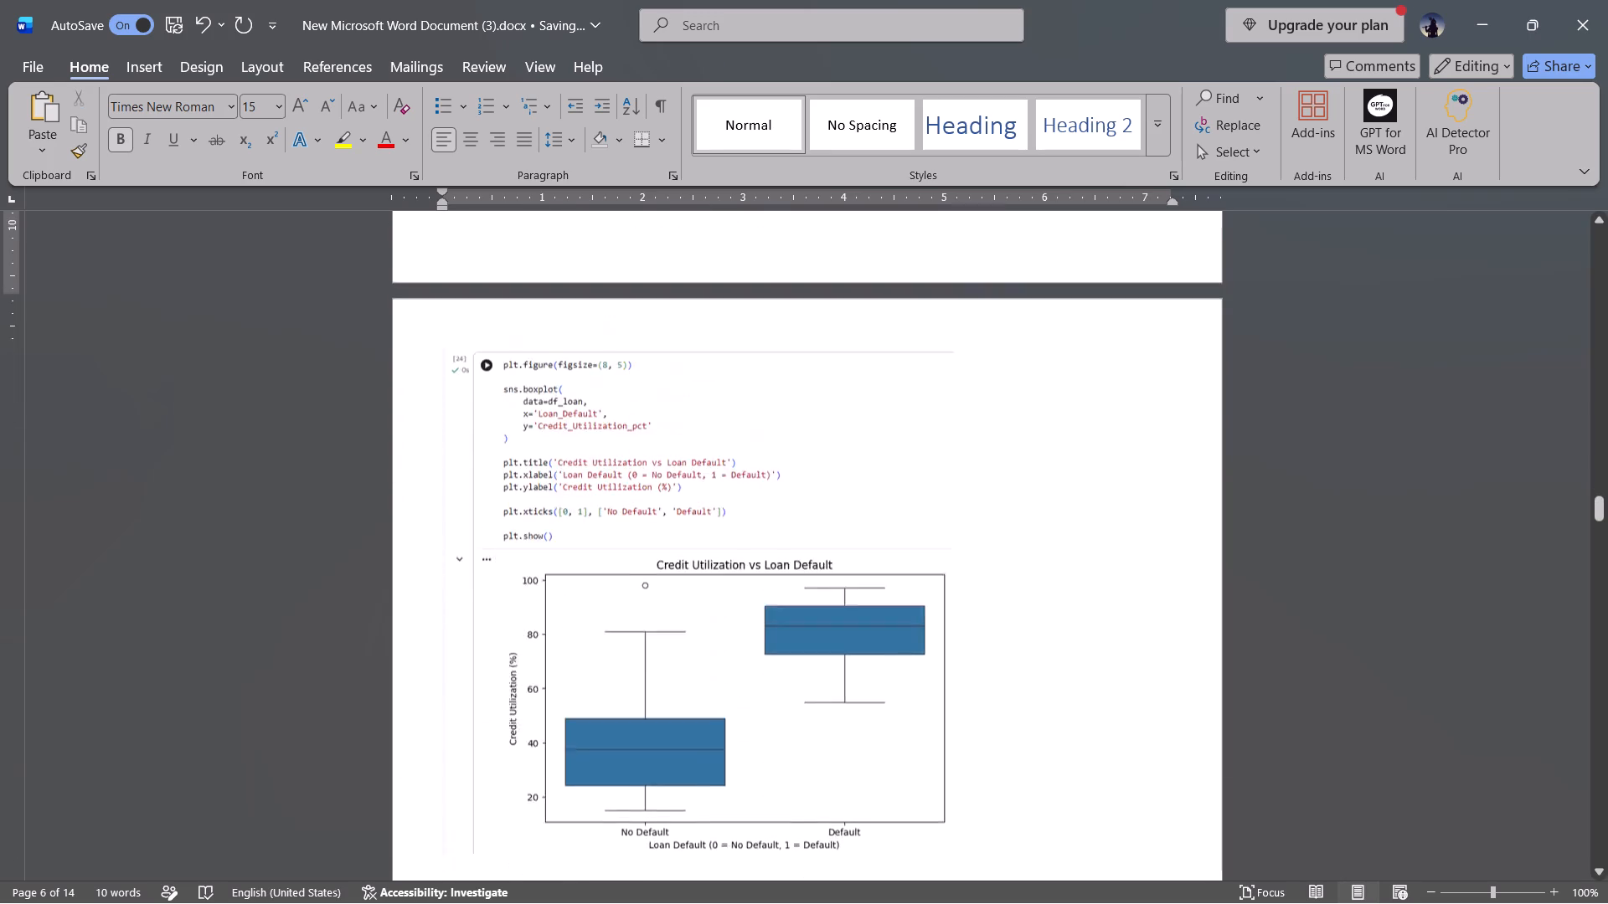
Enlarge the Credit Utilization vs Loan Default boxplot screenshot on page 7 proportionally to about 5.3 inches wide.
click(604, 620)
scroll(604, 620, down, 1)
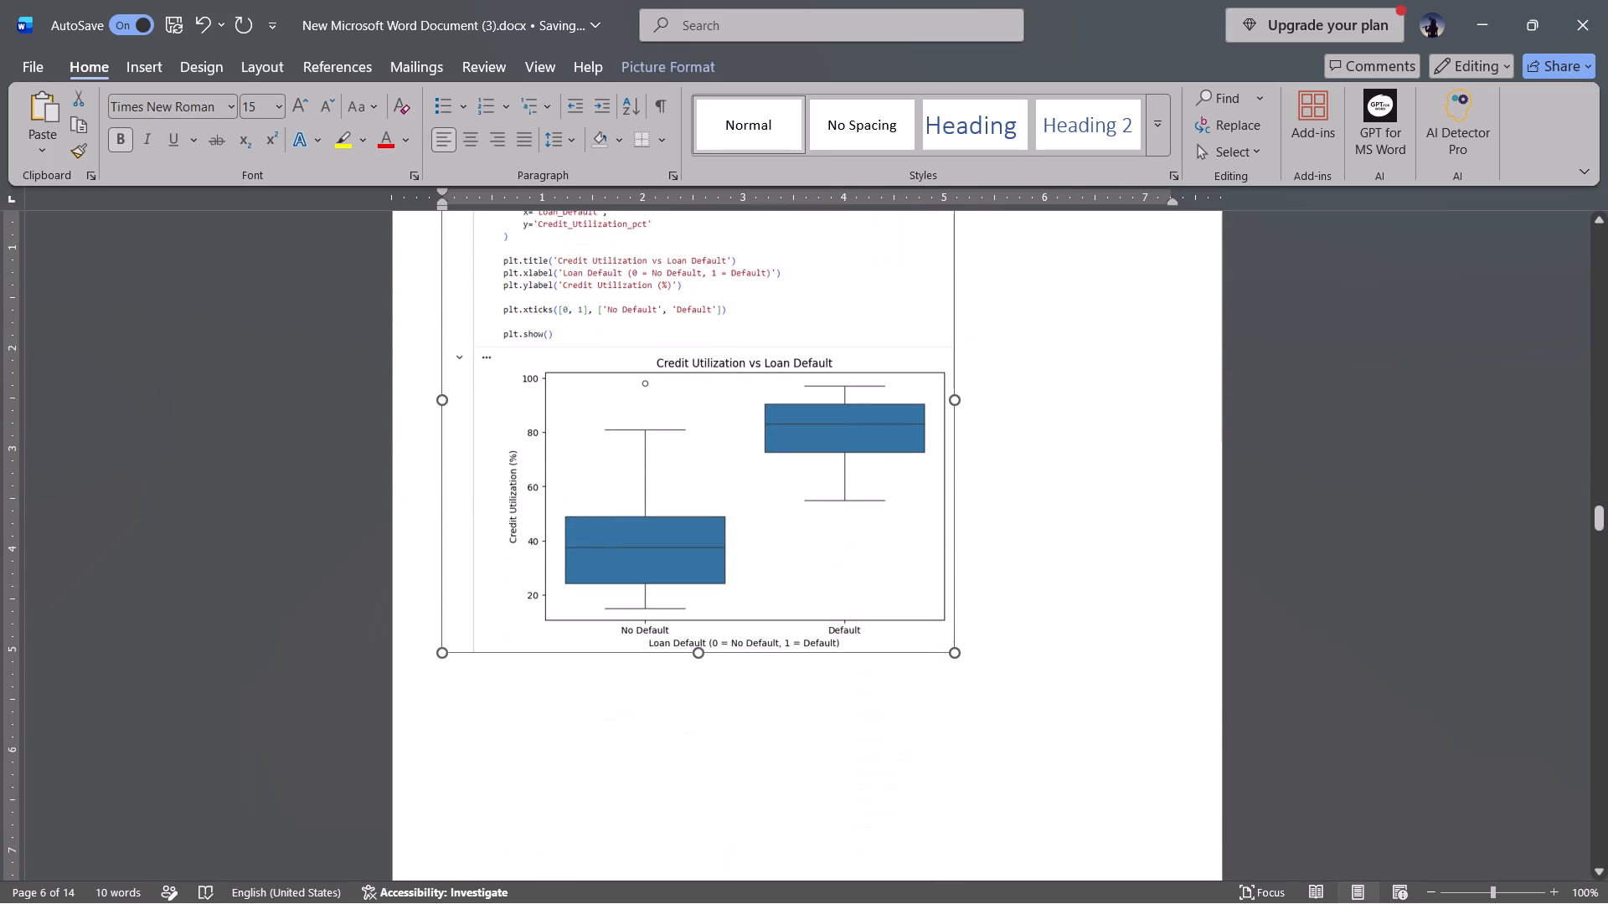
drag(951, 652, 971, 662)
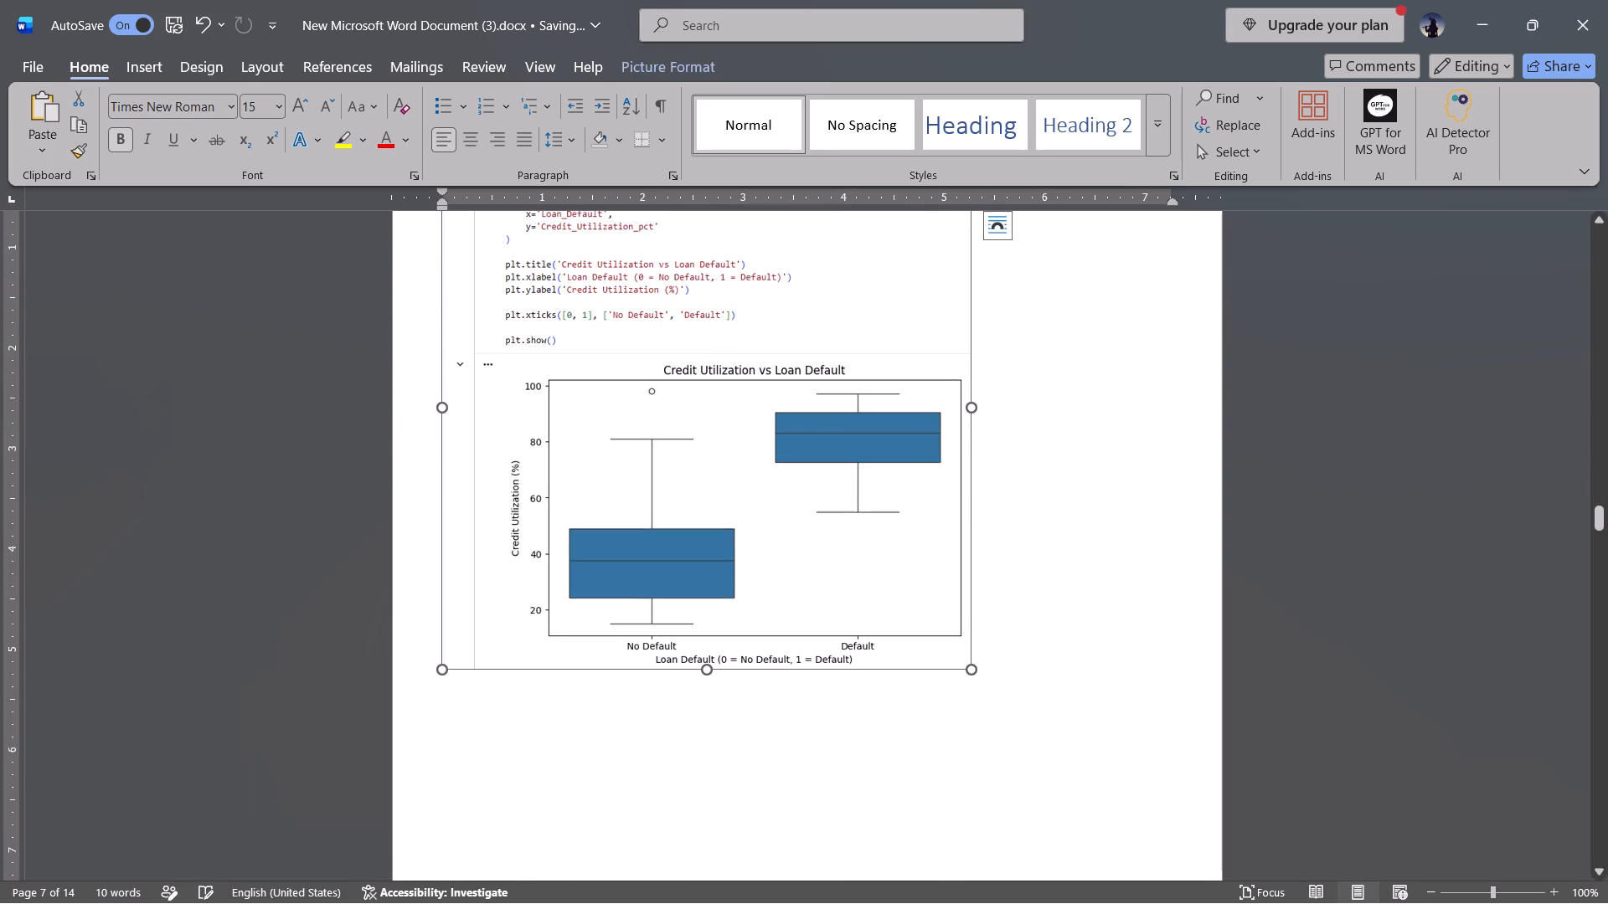
Shrink the Previous Default History vs Loan Default chart screenshot proportionally to about 4.7 inches wide.
scroll(793, 642, down, 1)
click(757, 610)
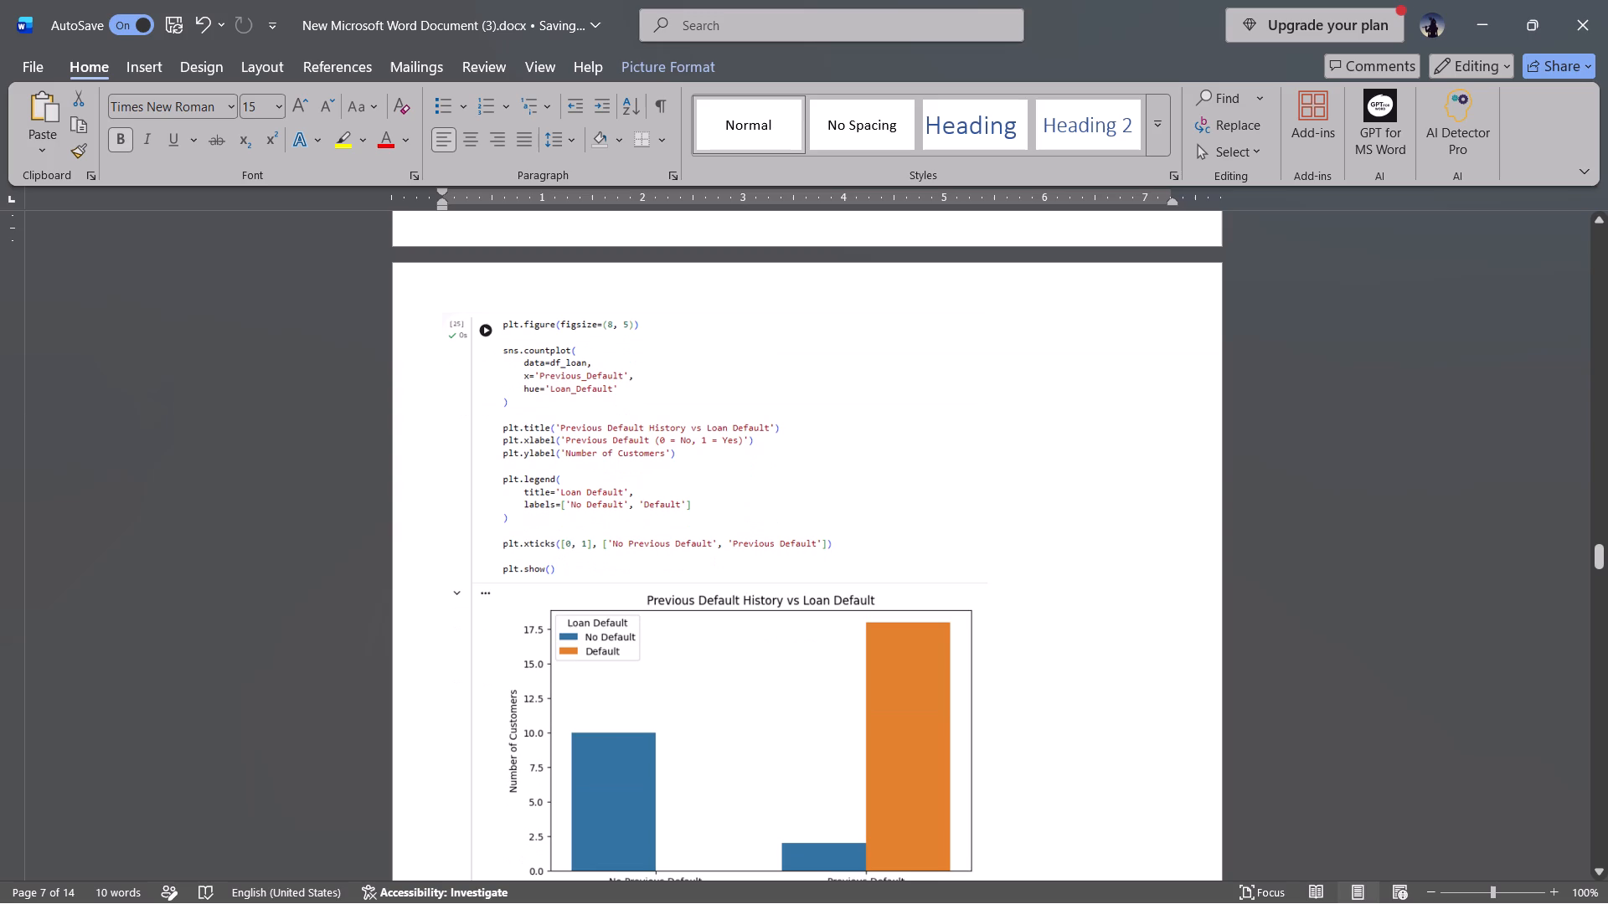
scroll(853, 678, down, 1)
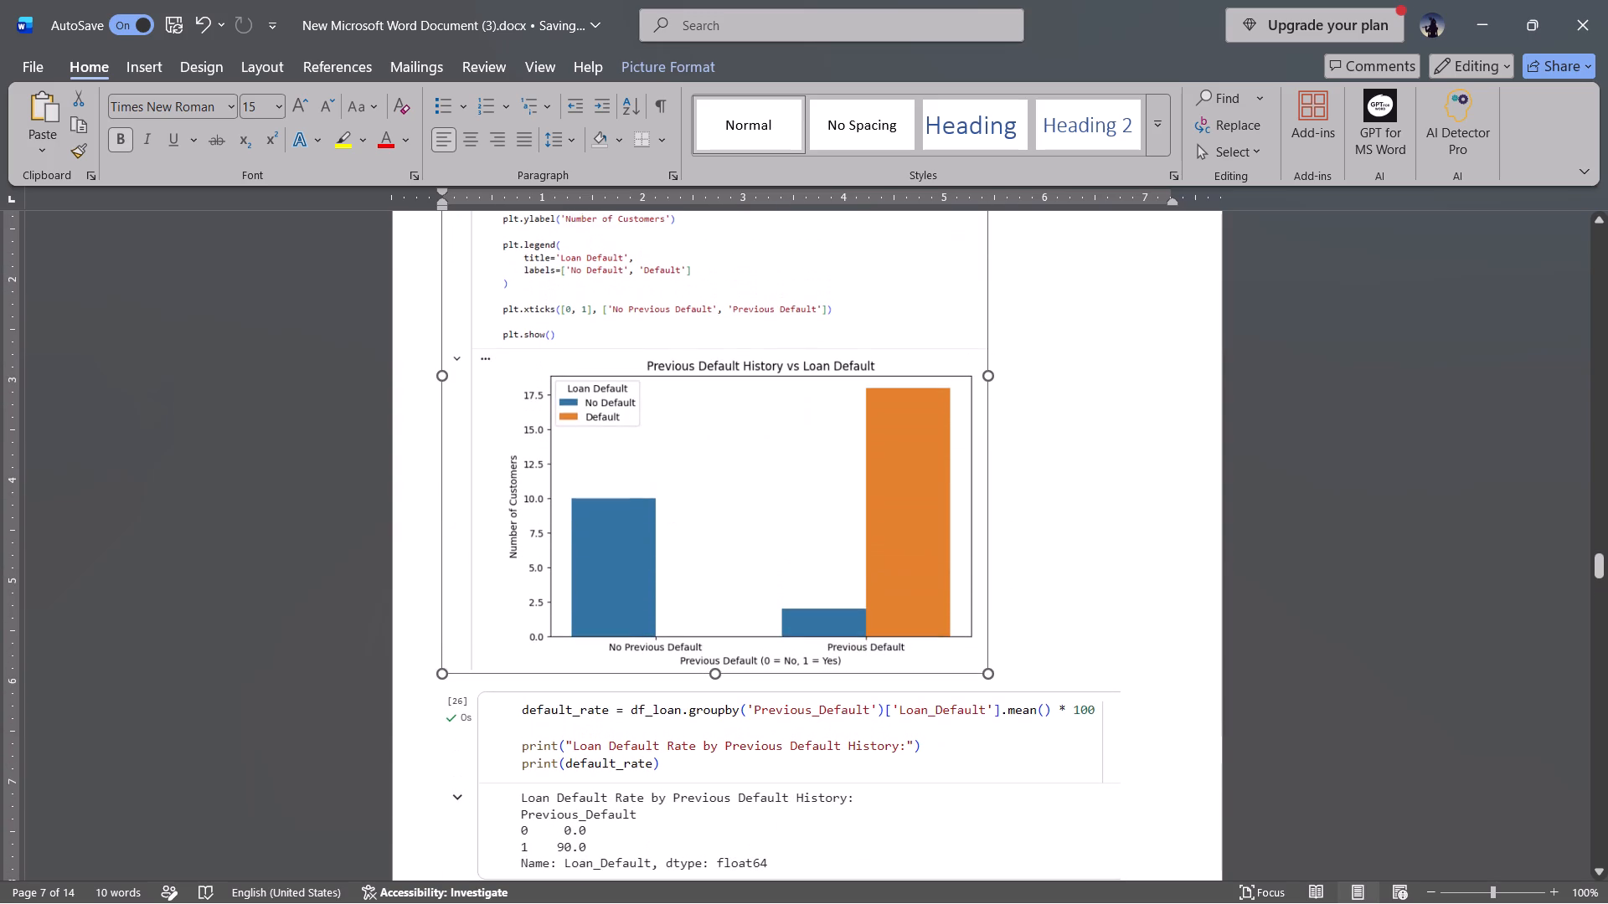
drag(989, 672, 892, 593)
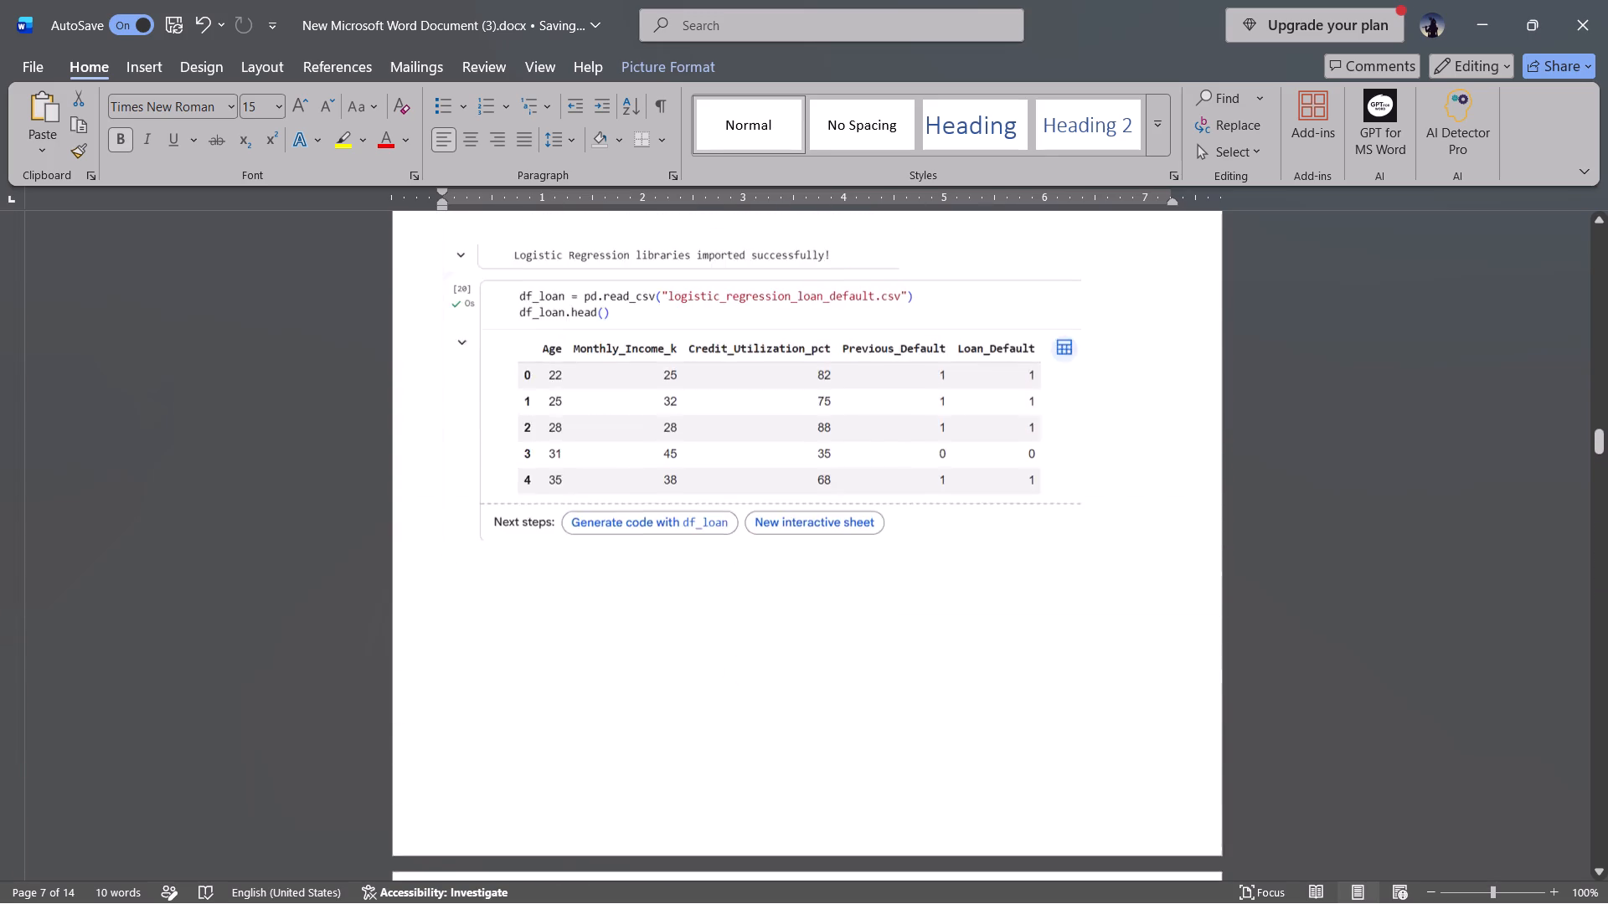
Shrink the Credit Utilization vs Loan Default boxplot screenshot on page 7 proportionally to about 4.8 inches wide.
scroll(842, 553, down, 1)
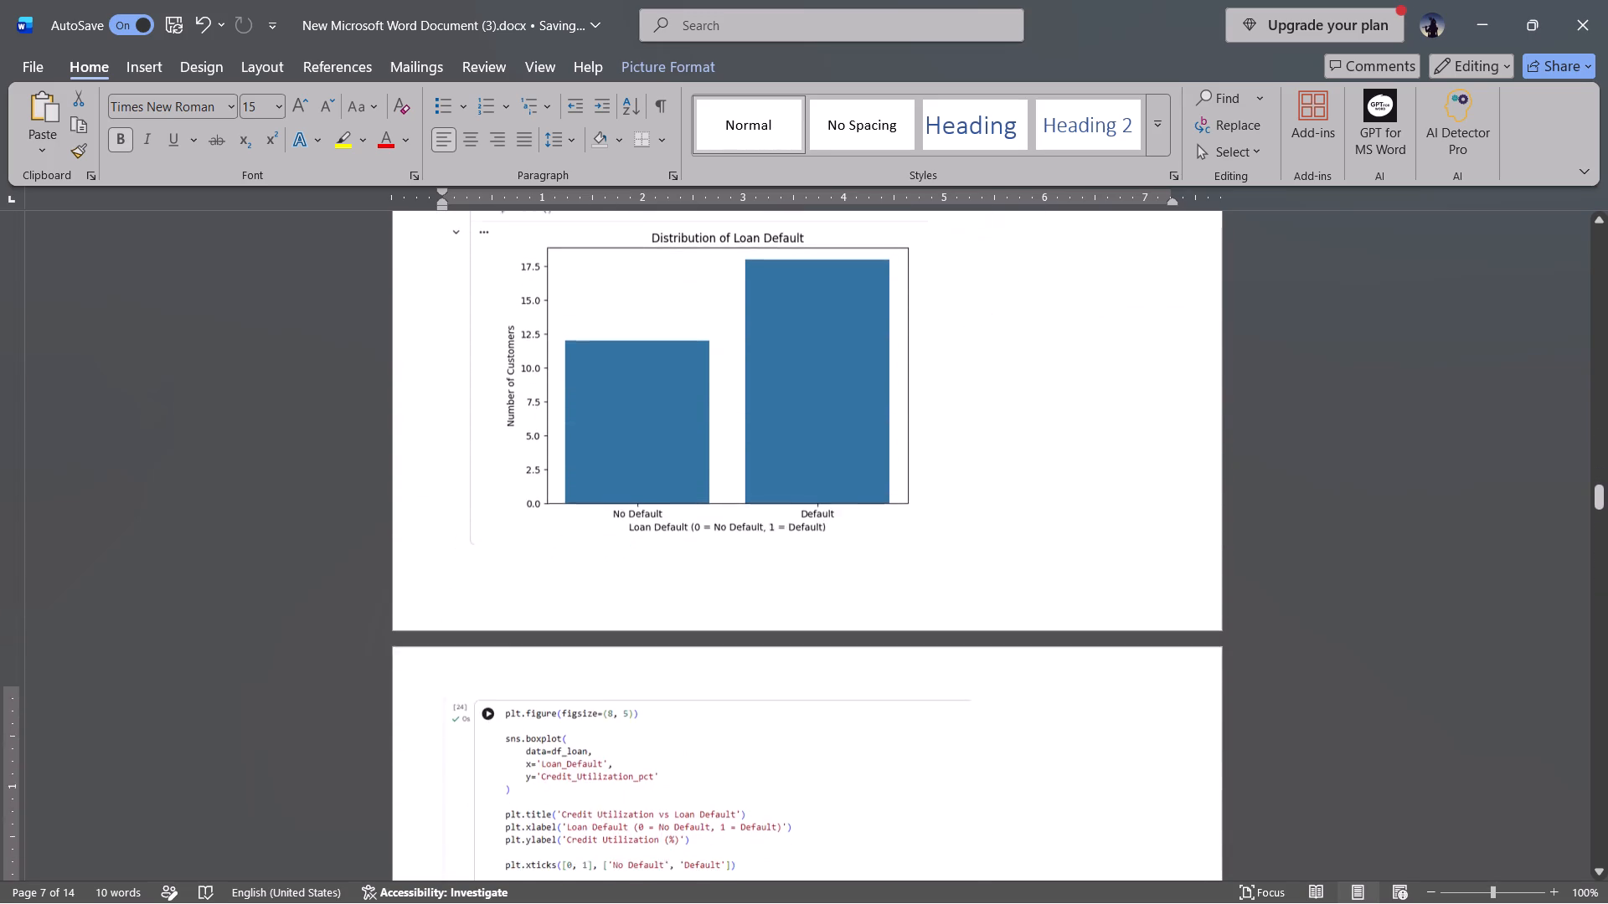
scroll(842, 553, down, 2)
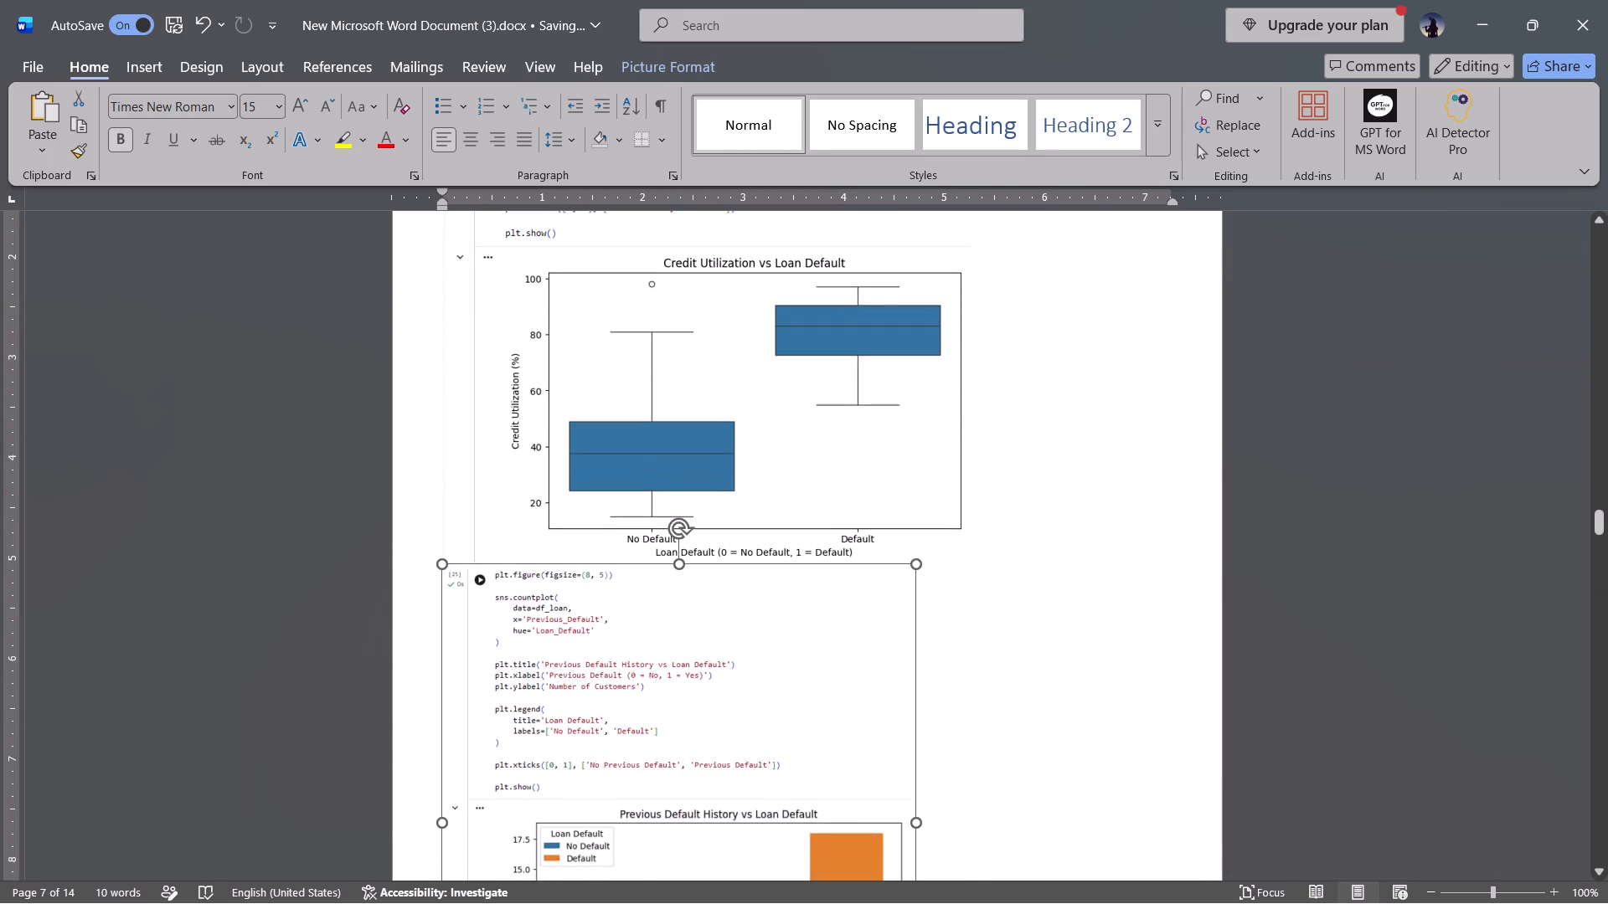
click(814, 509)
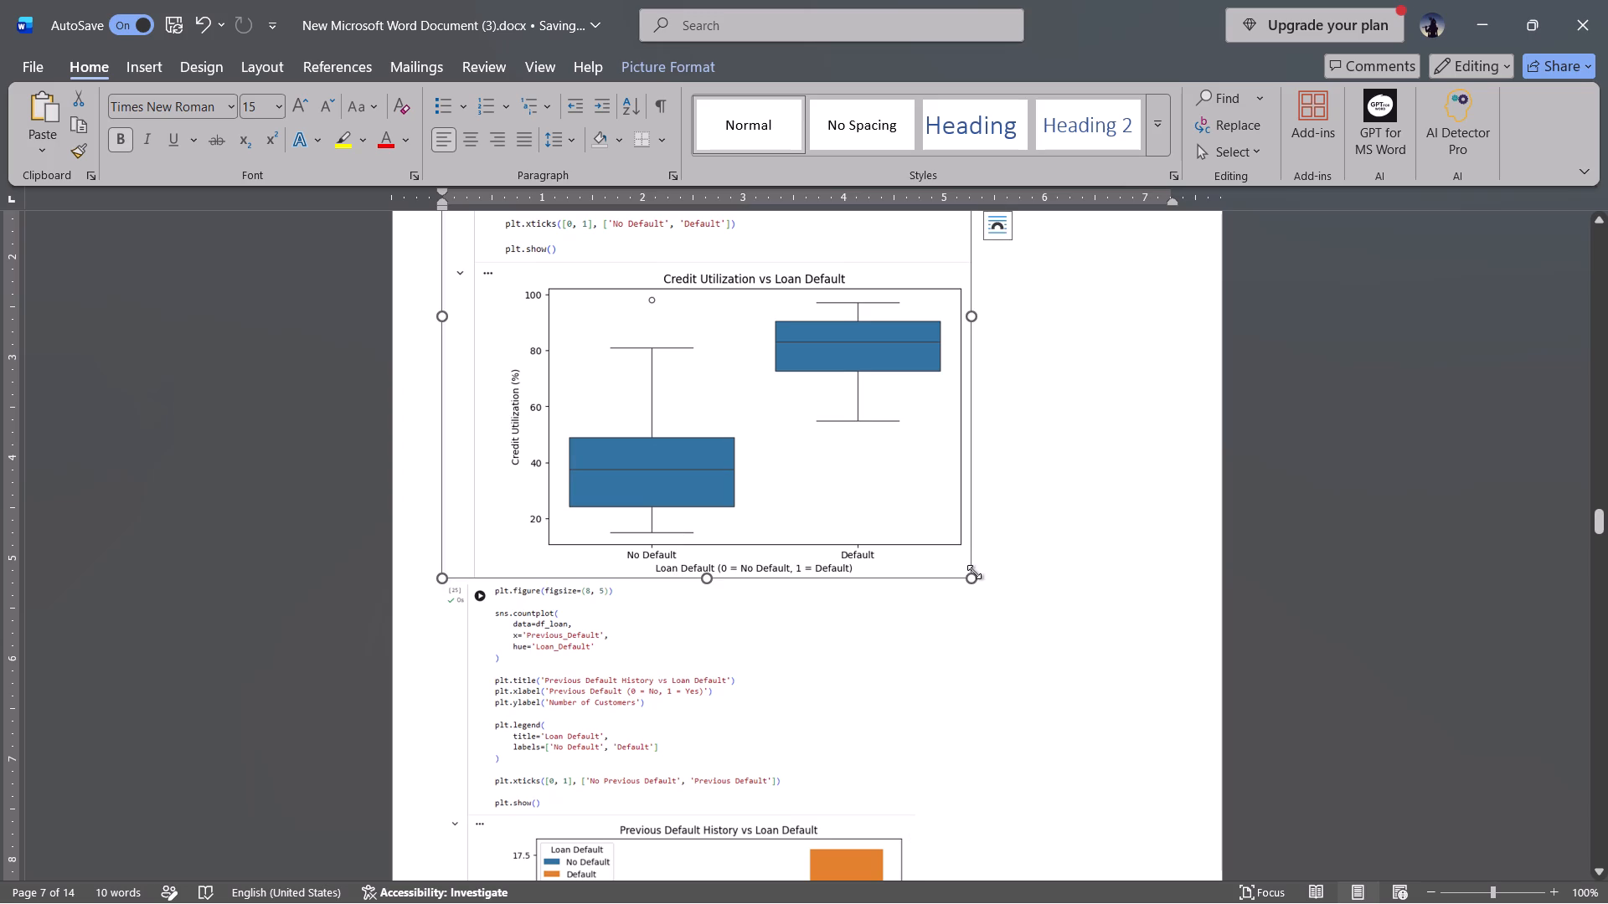
drag(974, 572, 910, 534)
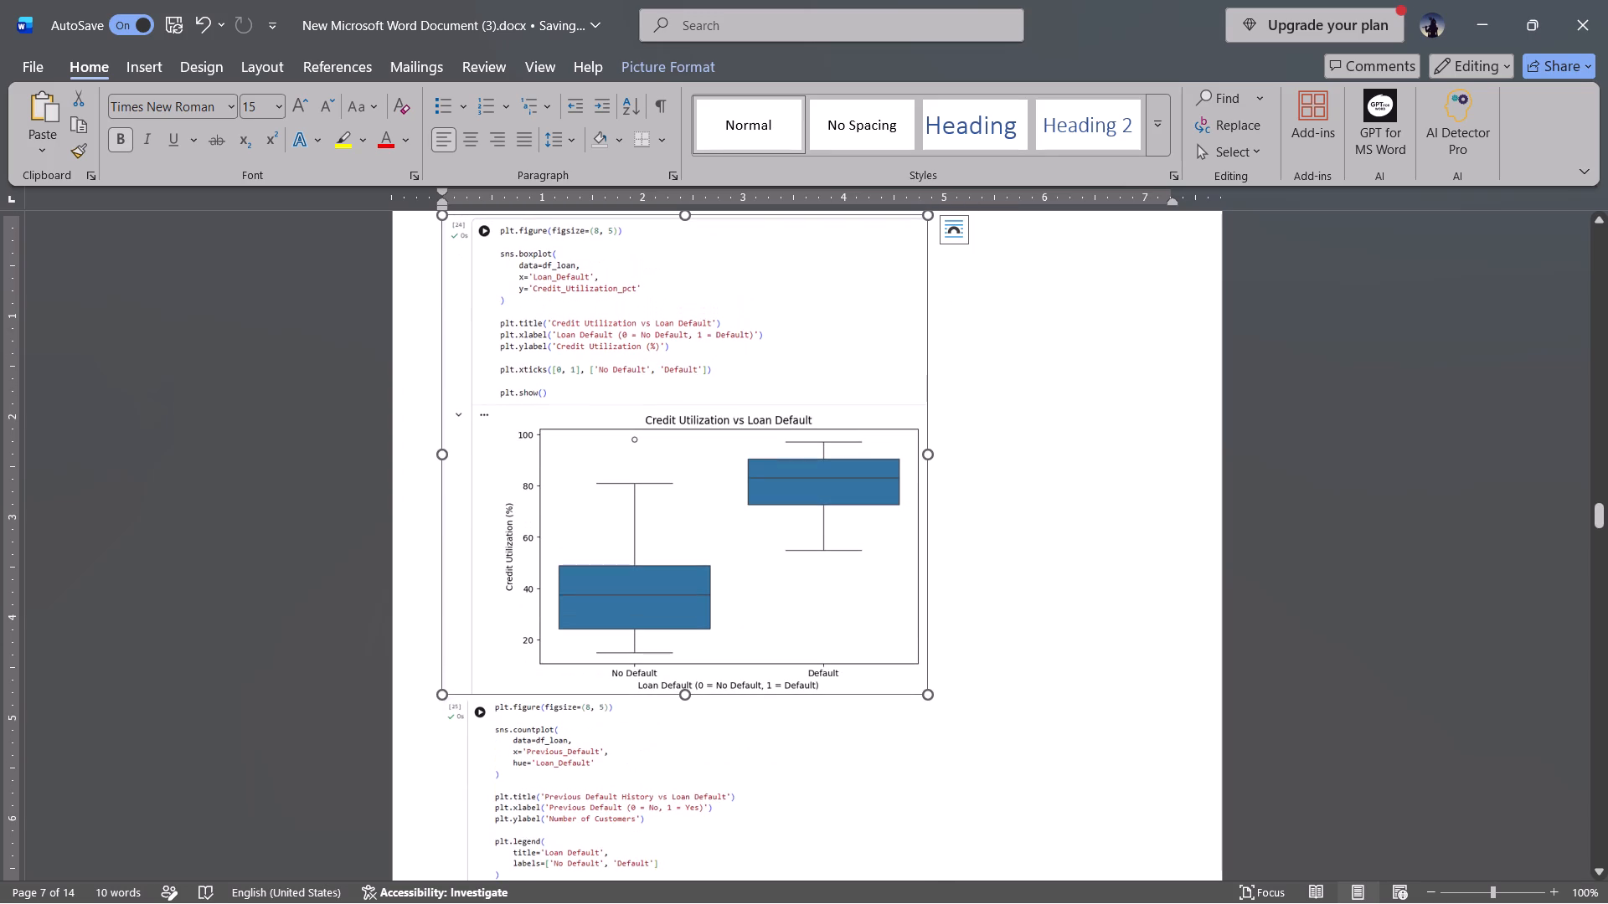
Insert a paragraph break after the Credit Utilization vs Loan Default boxplot screenshot on page 7.
click(971, 632)
key(Return)
scroll(931, 618, up, 1)
scroll(931, 618, down, 1)
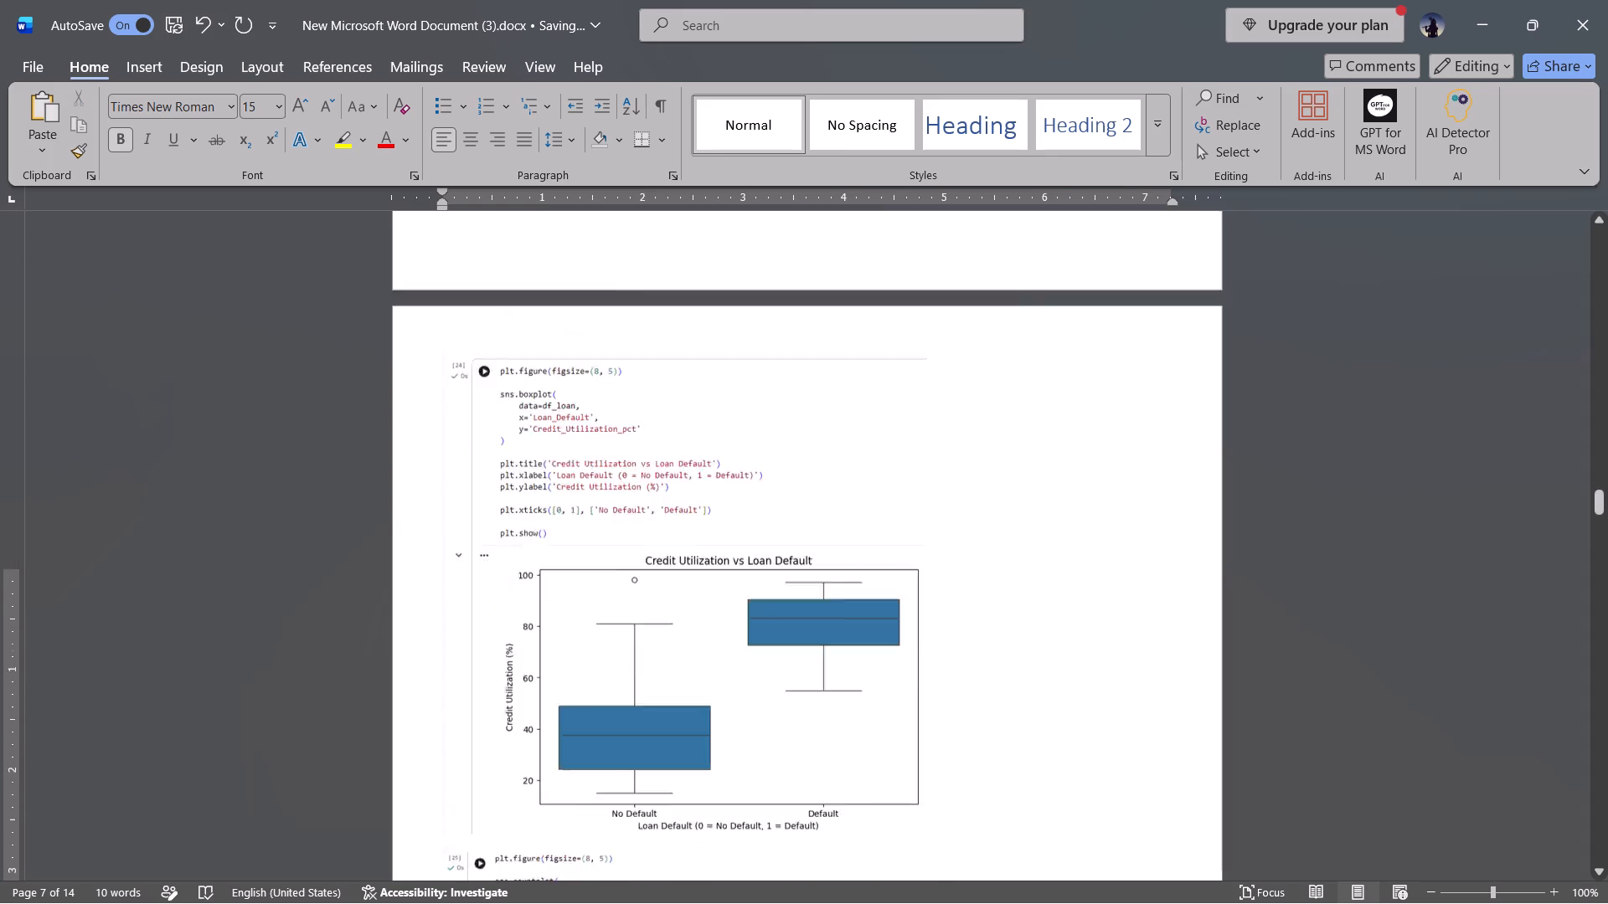
Shrink the Loan Default Rate by Previous Default History screenshot proportionally to about 6.2 inches wide.
scroll(931, 618, down, 1)
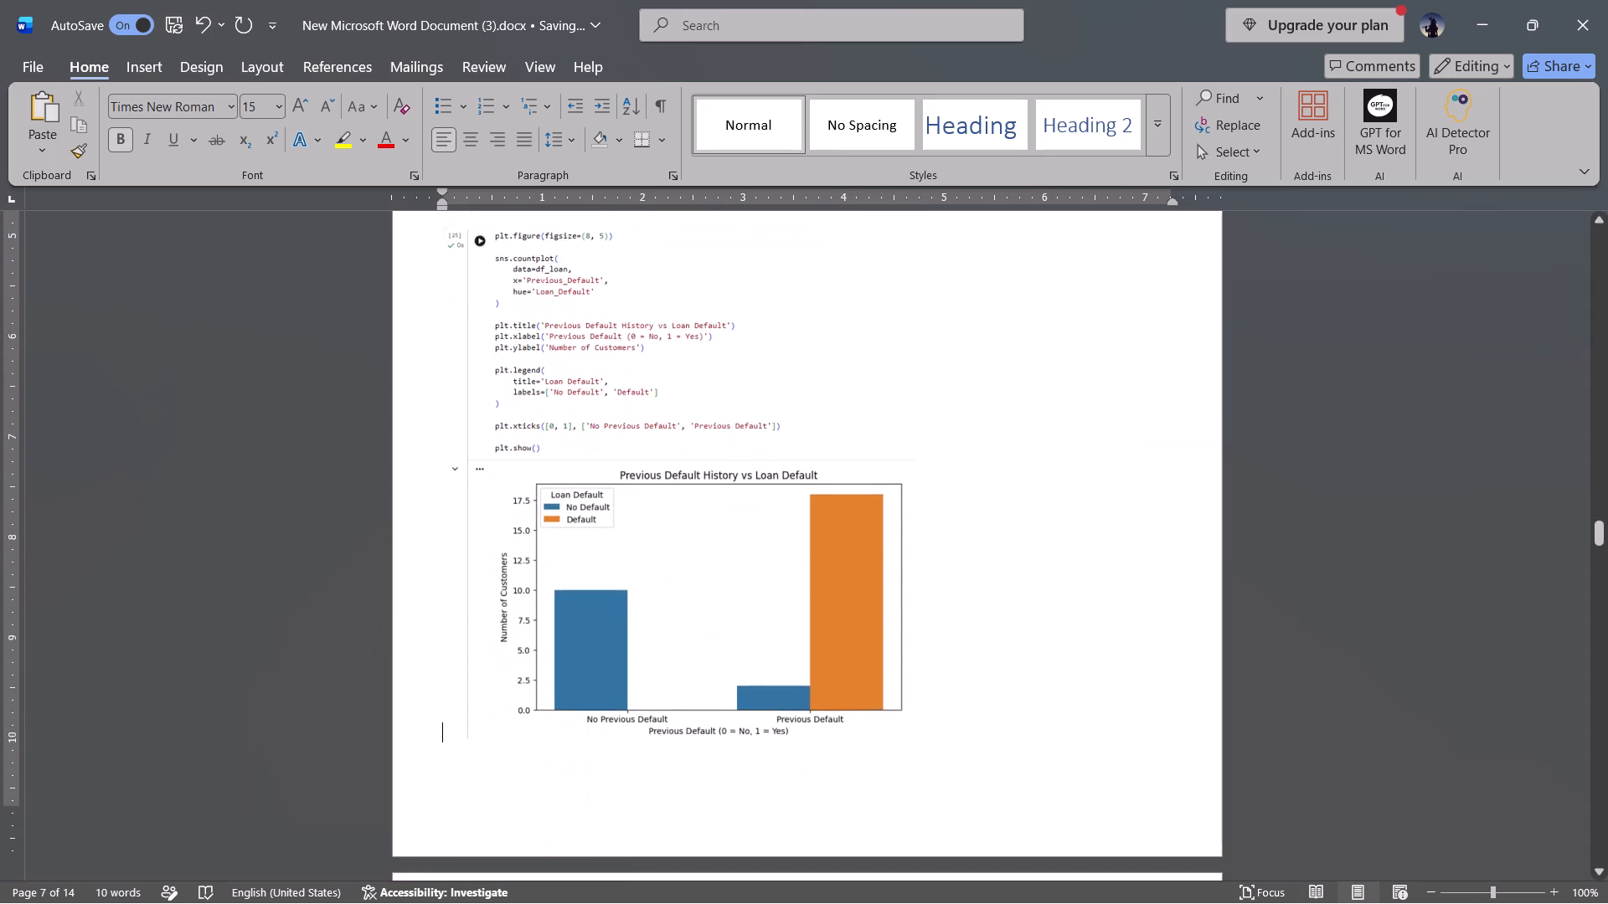
scroll(931, 618, down, 1)
click(845, 496)
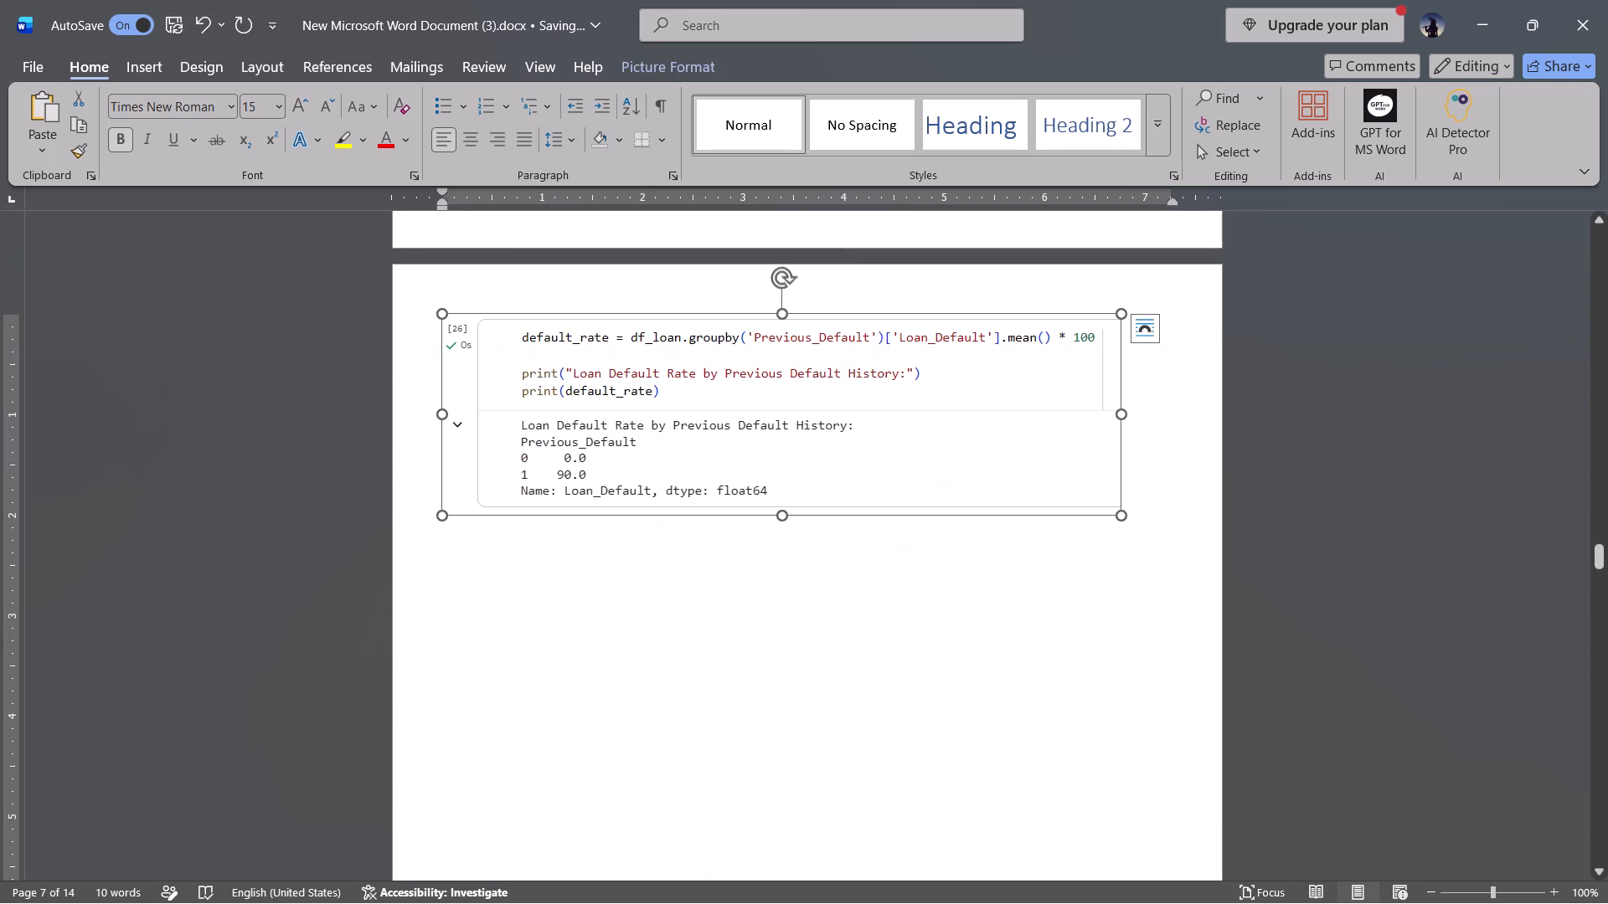
drag(1124, 509, 1098, 481)
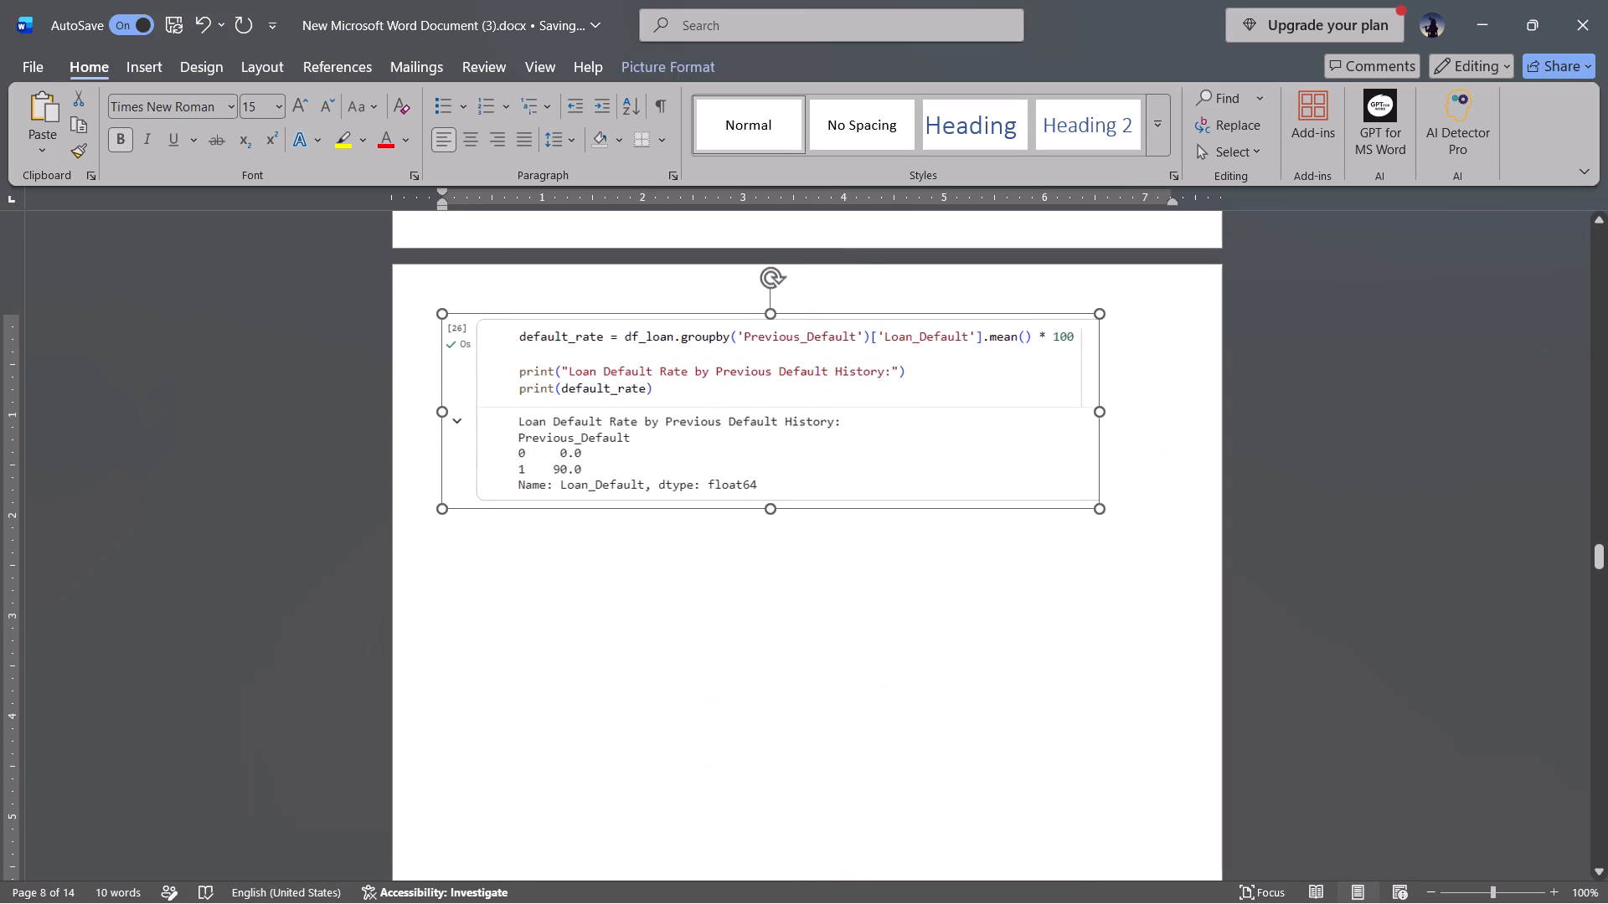
drag(1098, 481, 1065, 468)
Shrink the Independent and Dependent Variables screenshot proportionally to about 3.7 inches wide.
scroll(927, 581, down, 1)
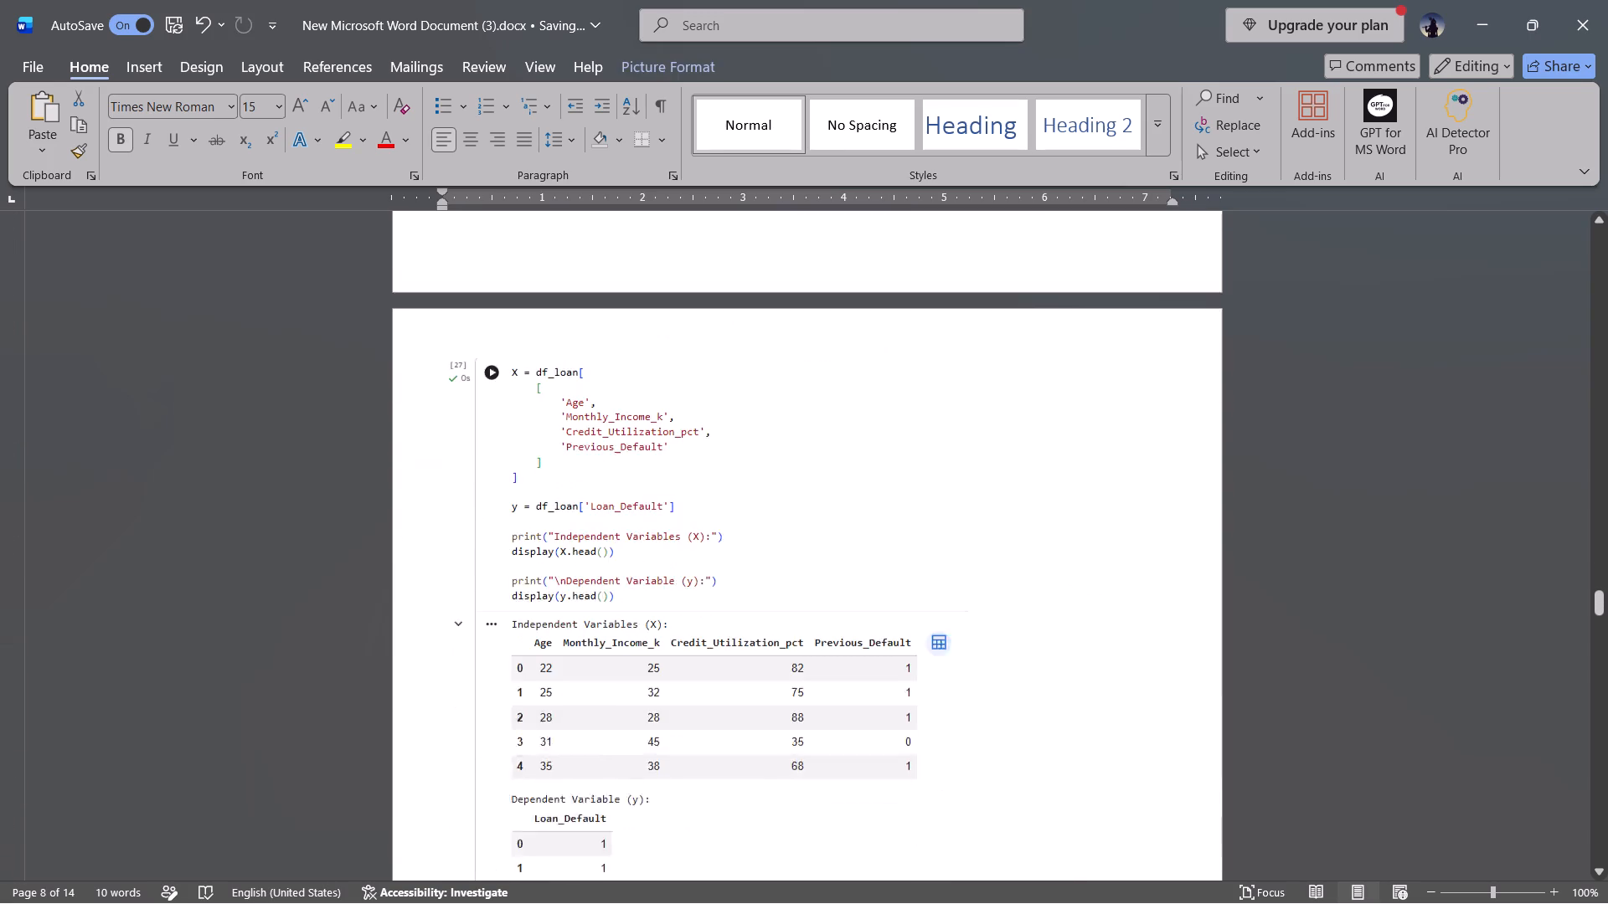
scroll(927, 581, down, 1)
click(814, 577)
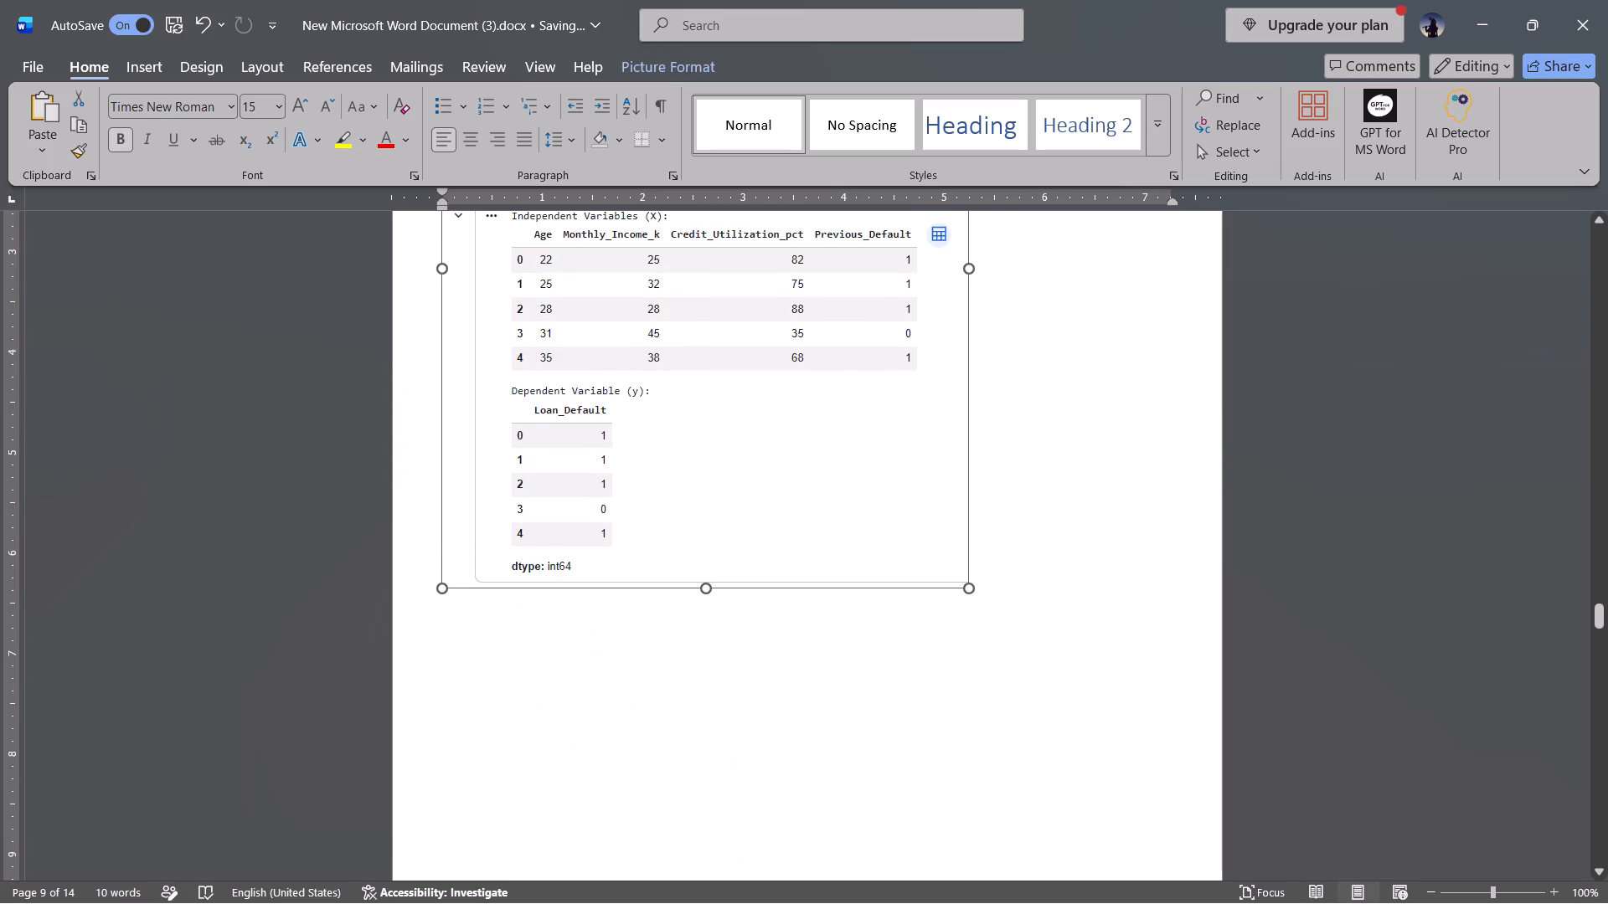
drag(966, 582, 864, 490)
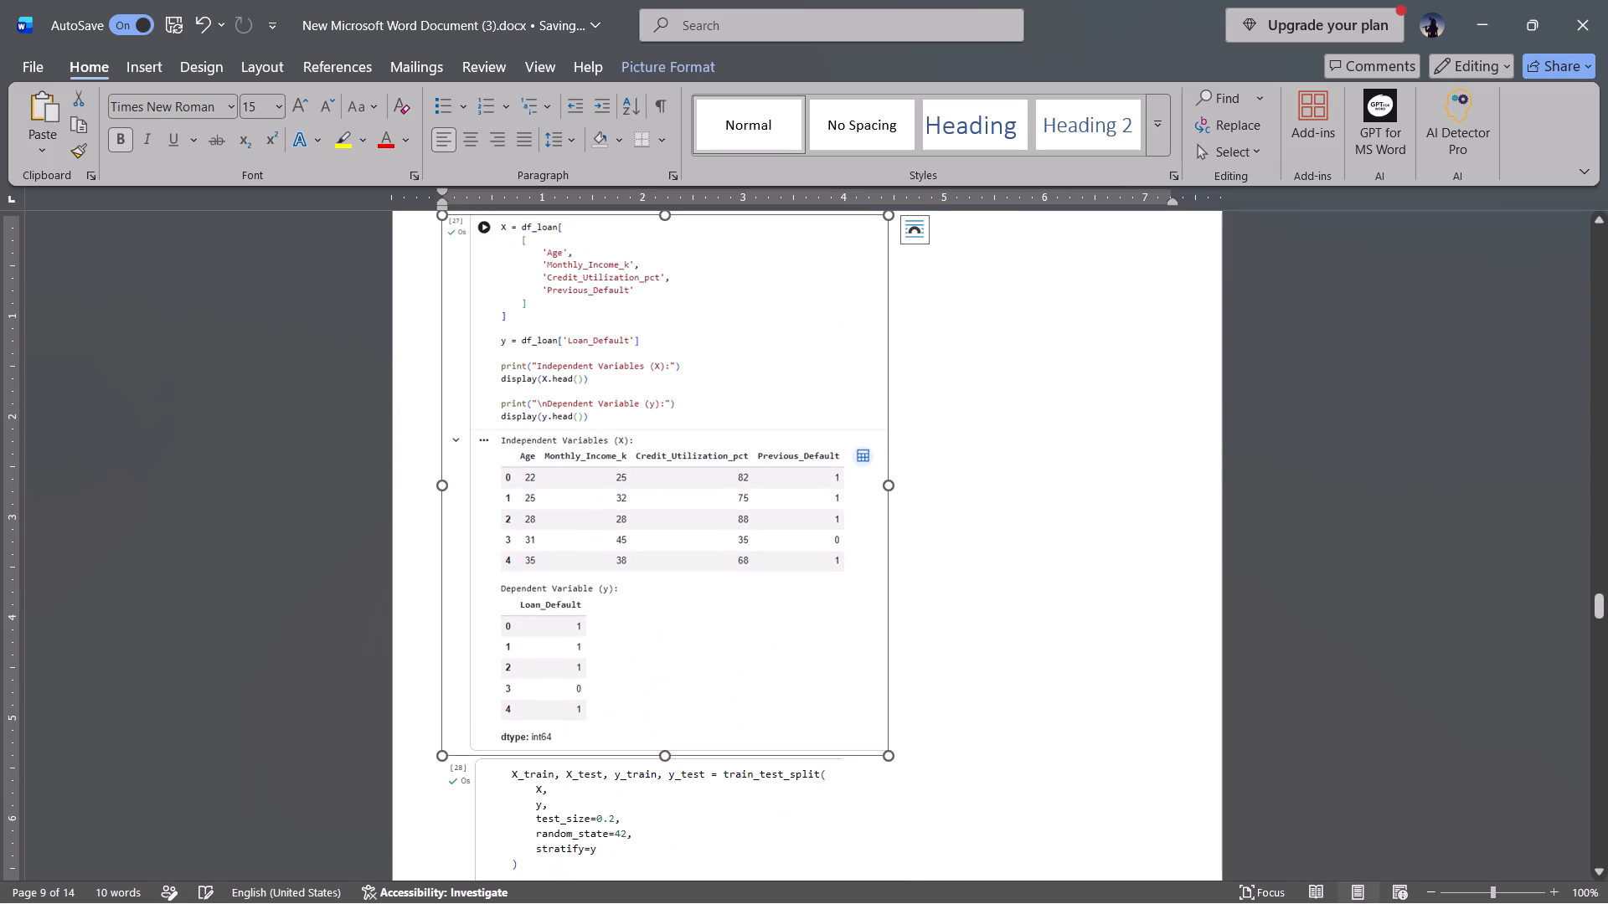
drag(884, 755, 793, 668)
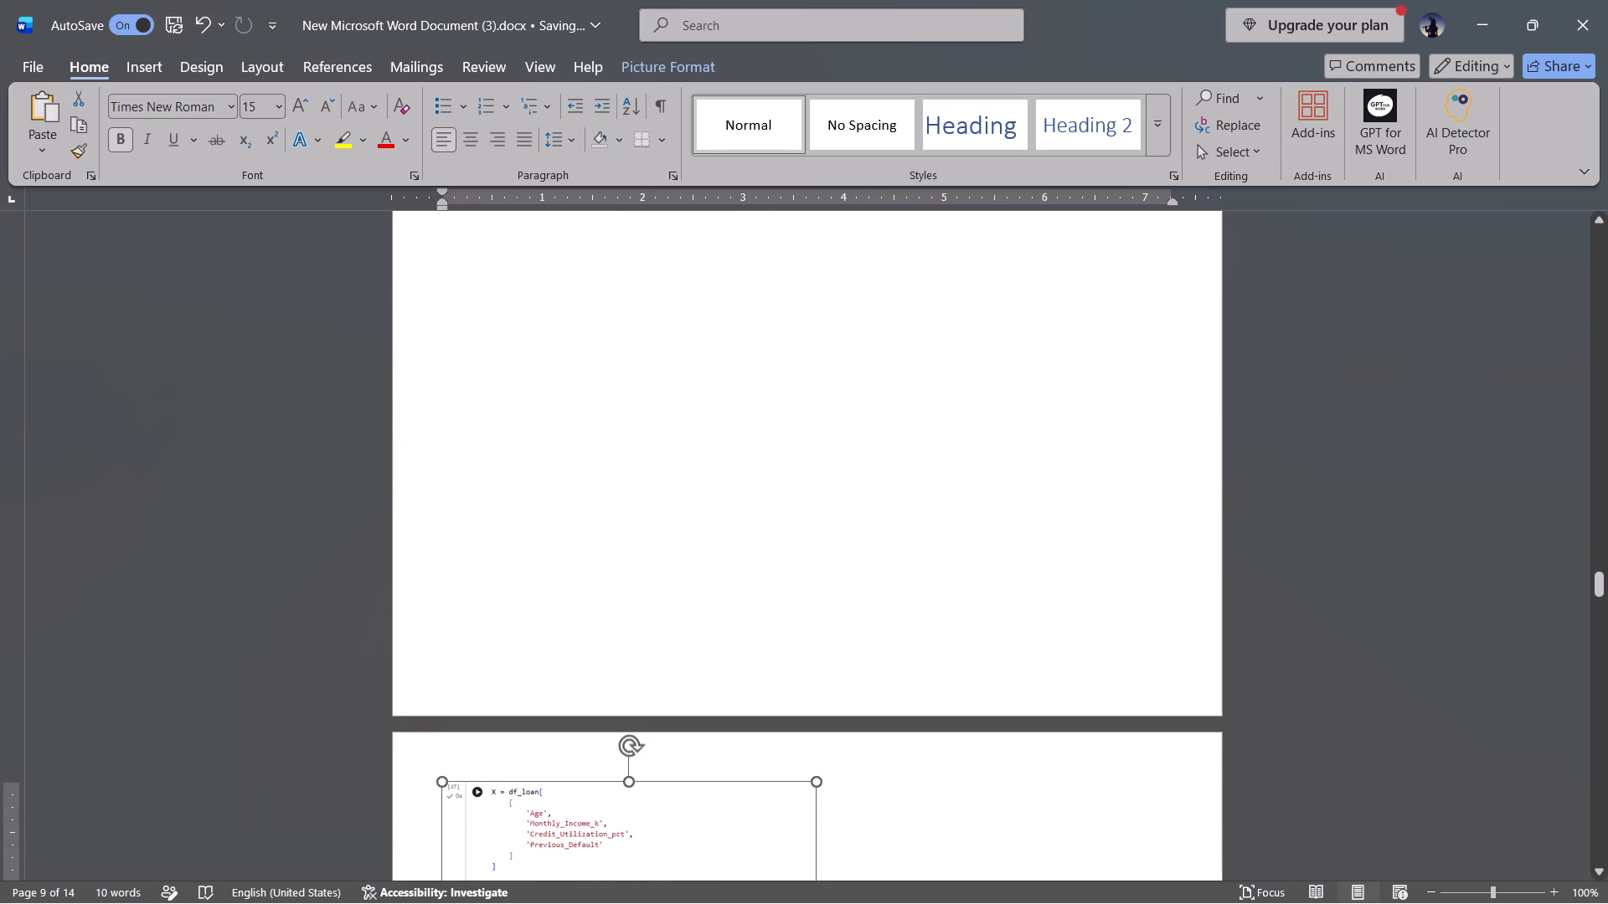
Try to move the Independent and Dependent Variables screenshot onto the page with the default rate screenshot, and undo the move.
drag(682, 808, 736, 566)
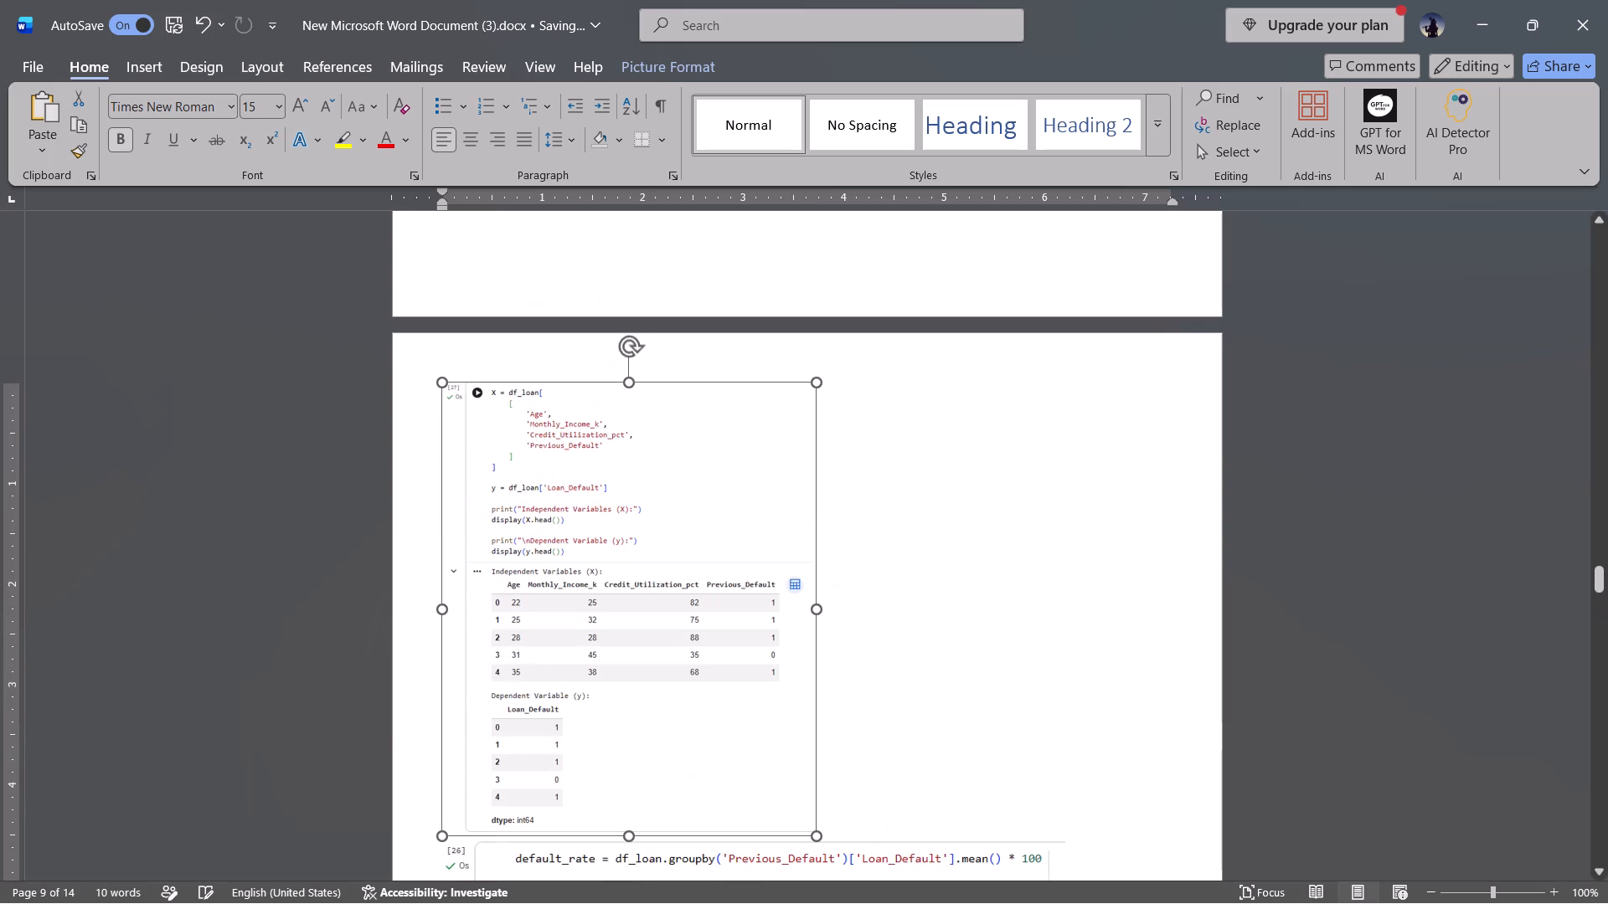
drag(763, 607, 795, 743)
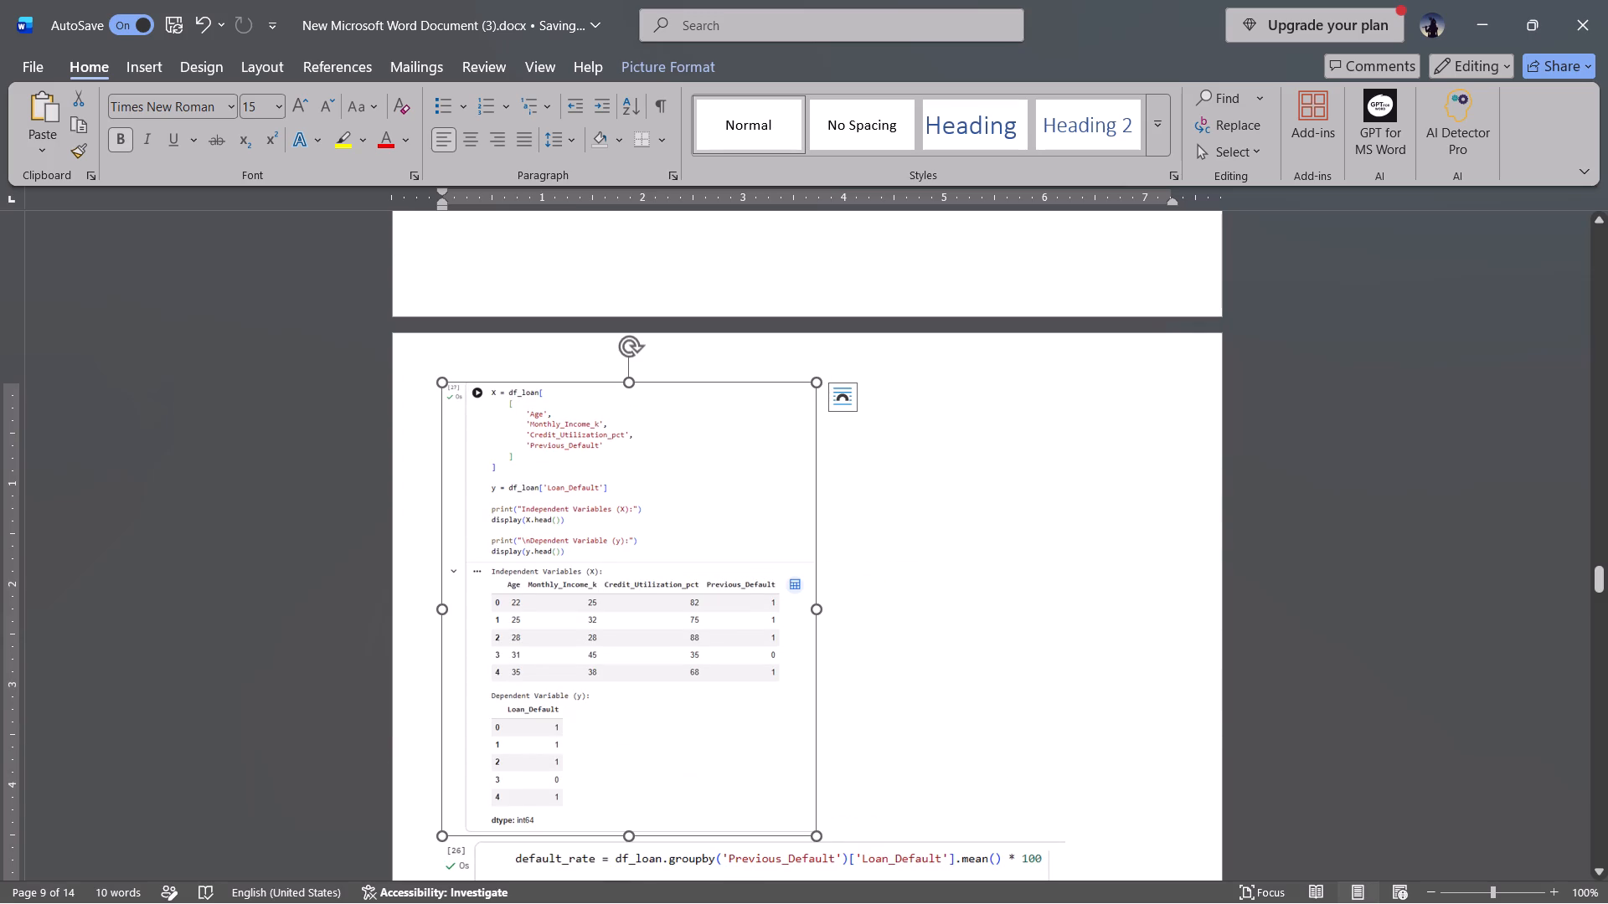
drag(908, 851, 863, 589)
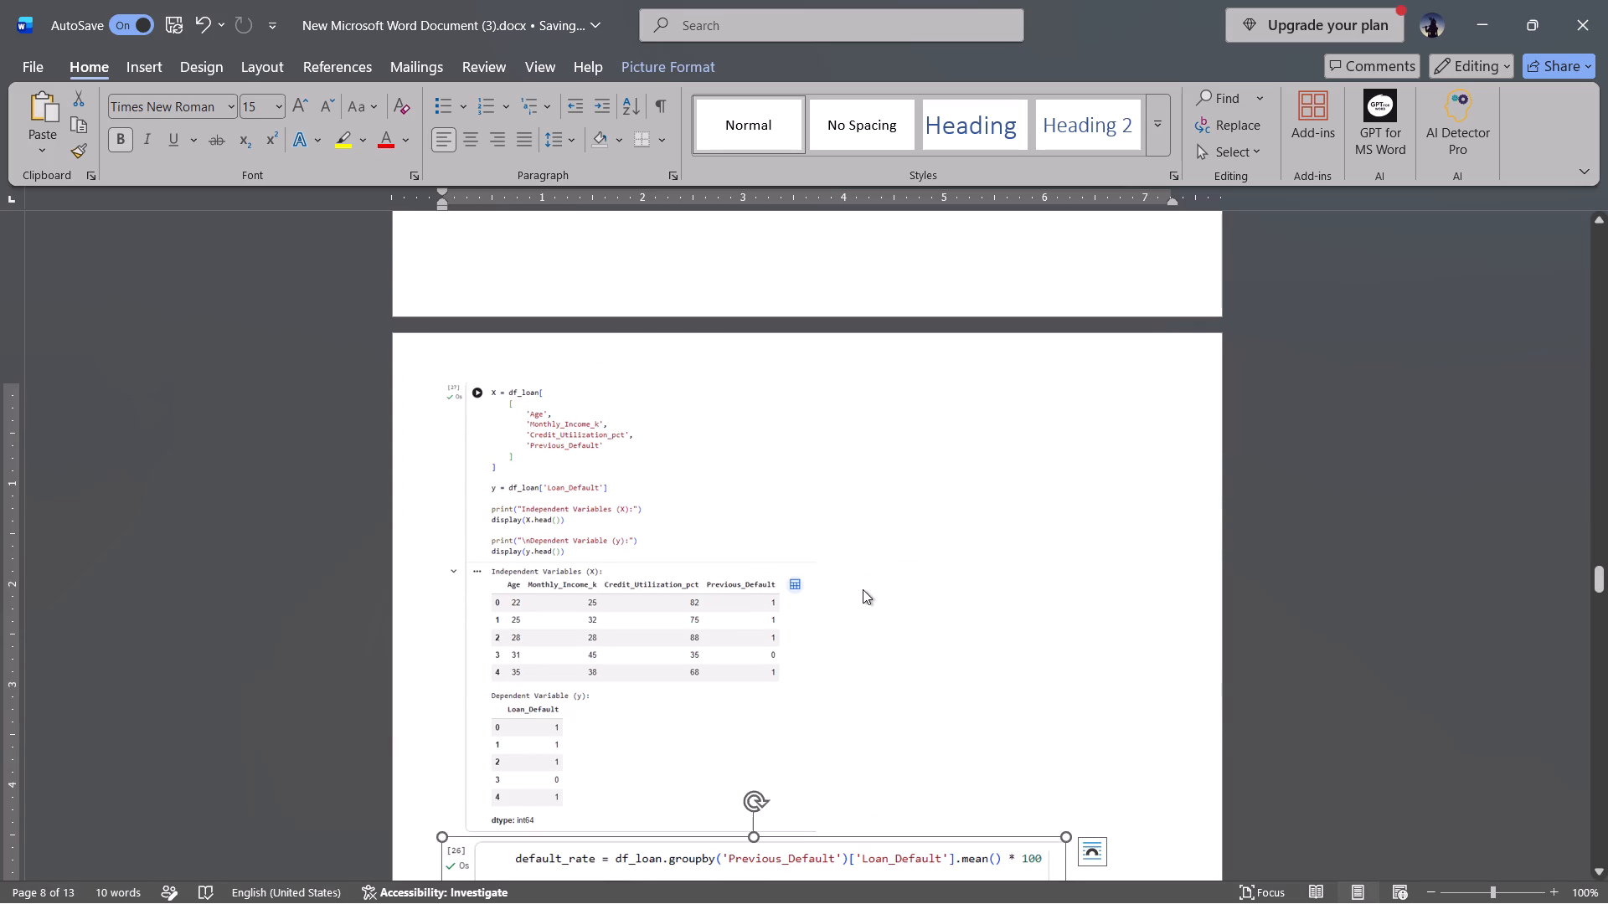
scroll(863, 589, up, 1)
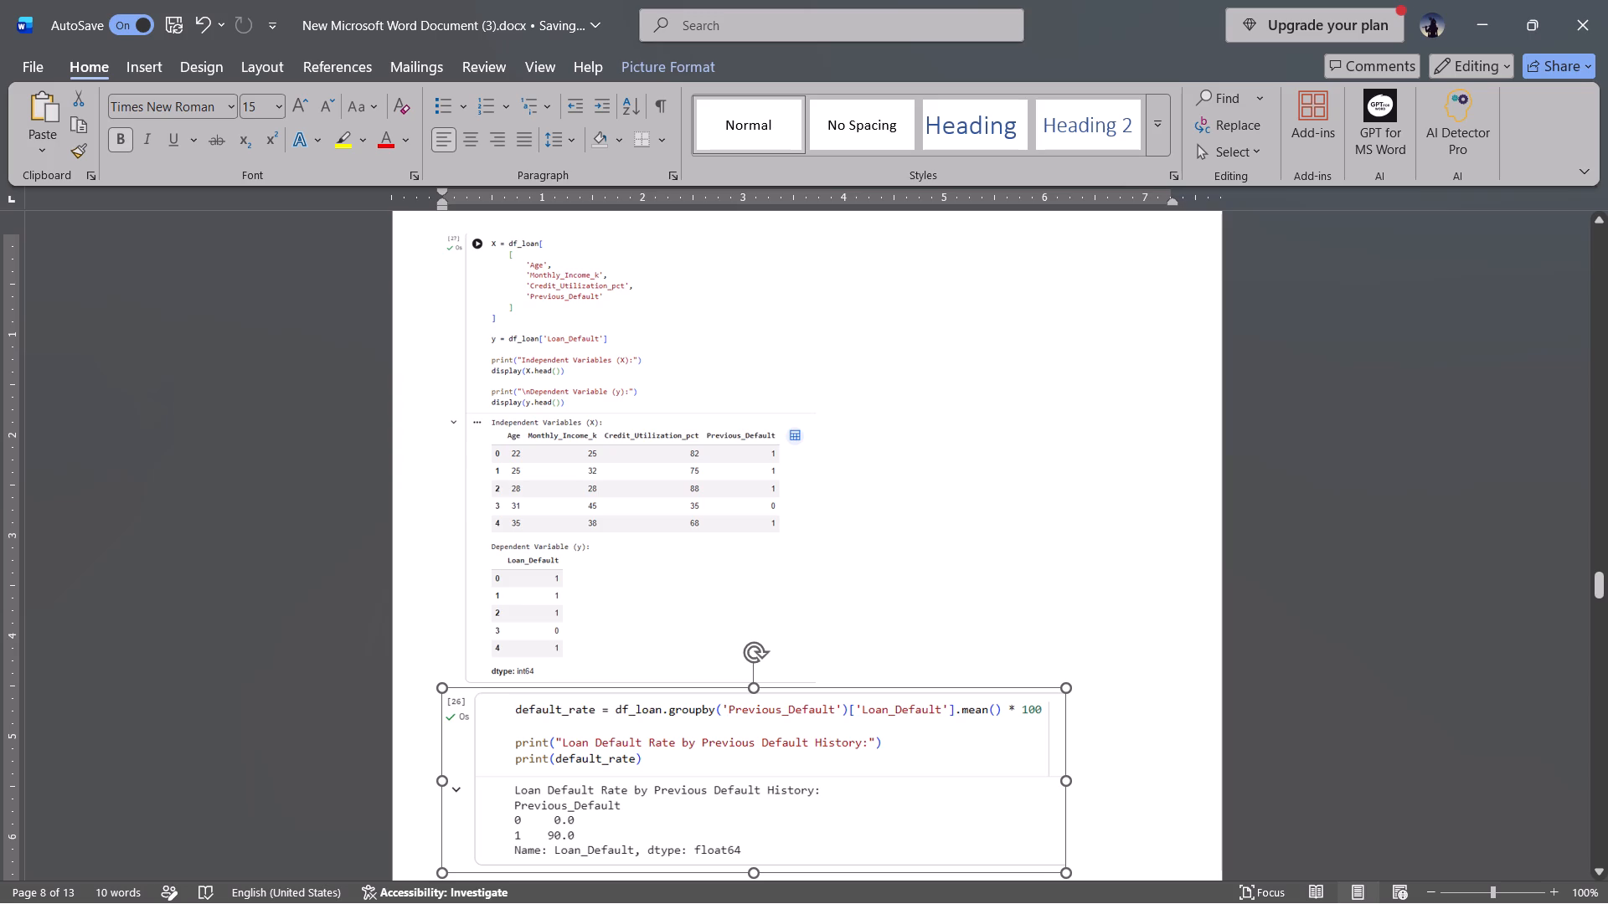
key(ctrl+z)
Insert three paragraph breaks after the Loan Default Rate by Previous Default History screenshot on page 8.
scroll(722, 642, up, 1)
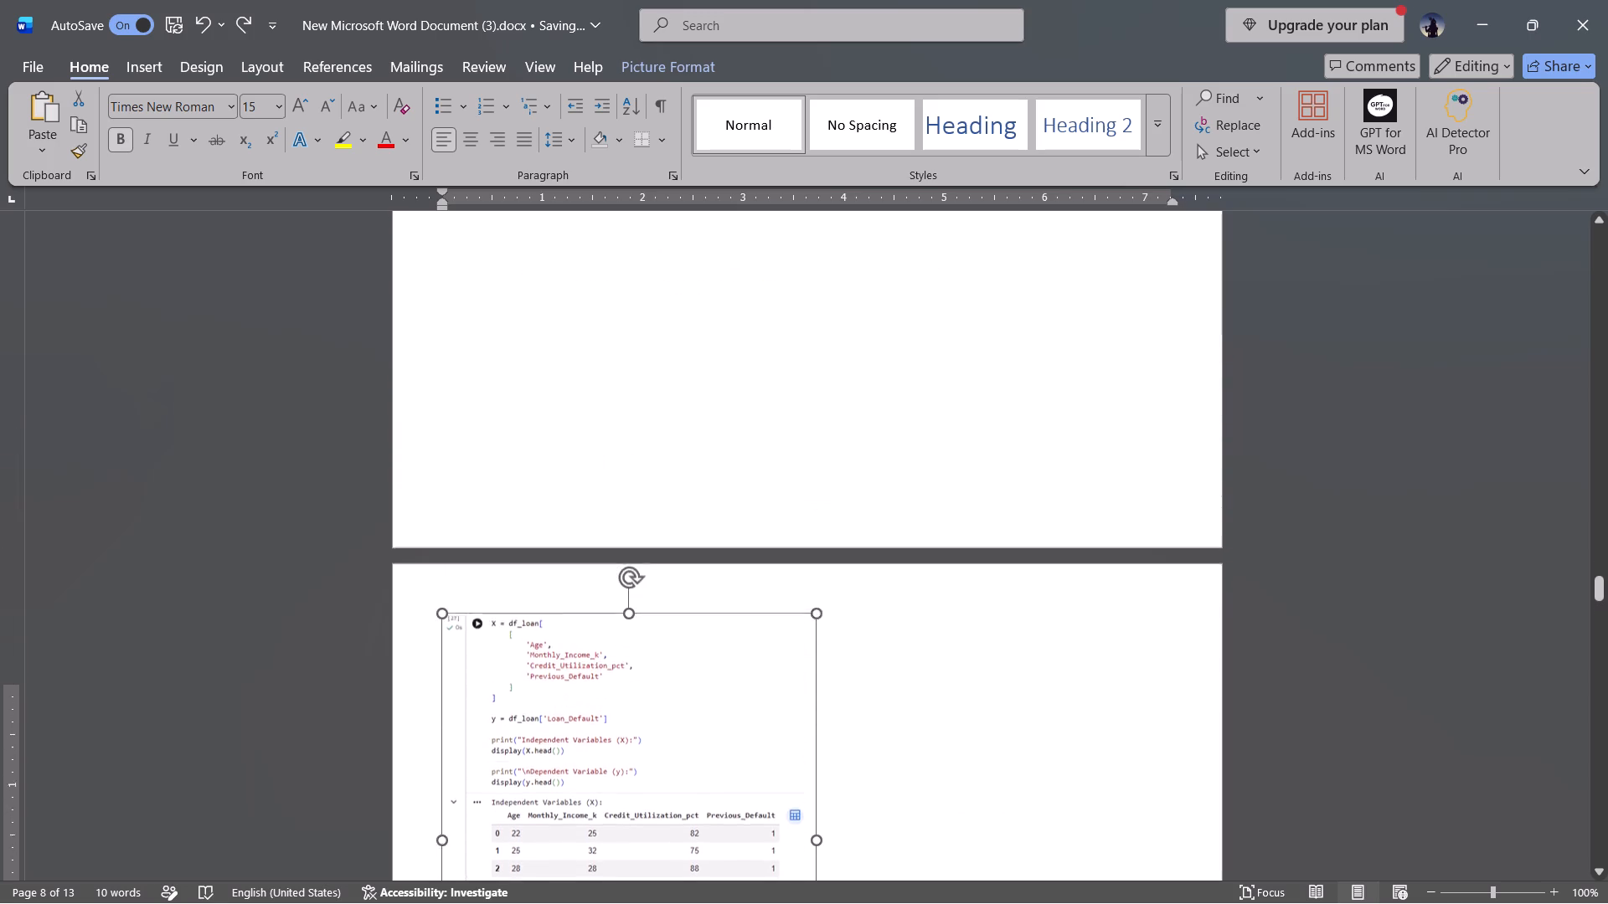
scroll(722, 642, up, 1)
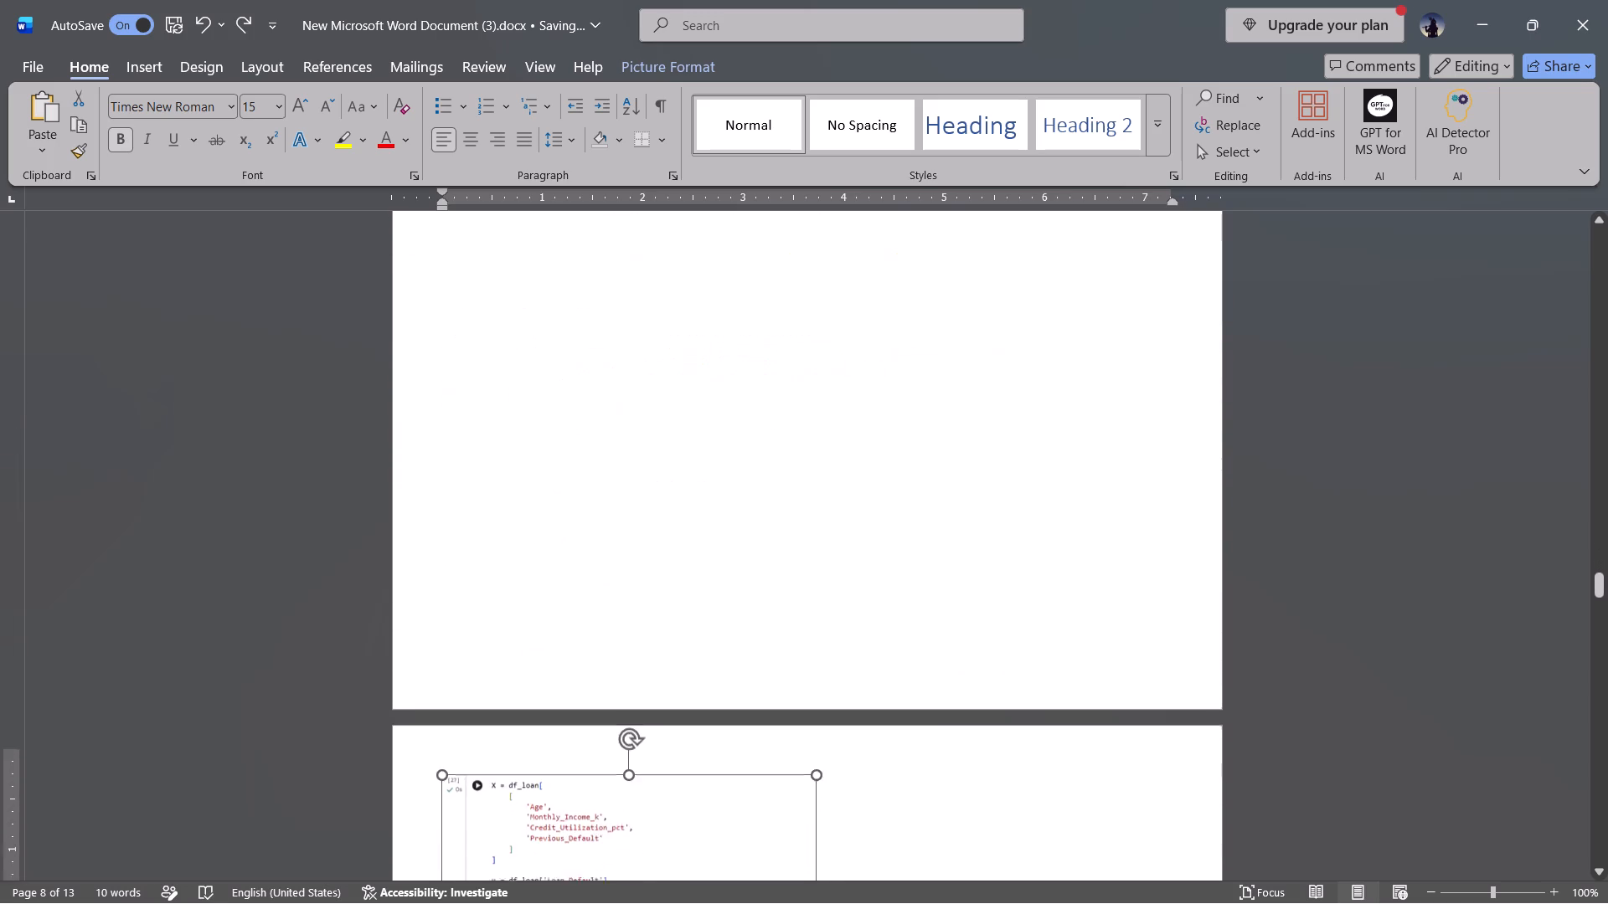
scroll(722, 642, up, 1)
click(724, 373)
scroll(724, 373, up, 1)
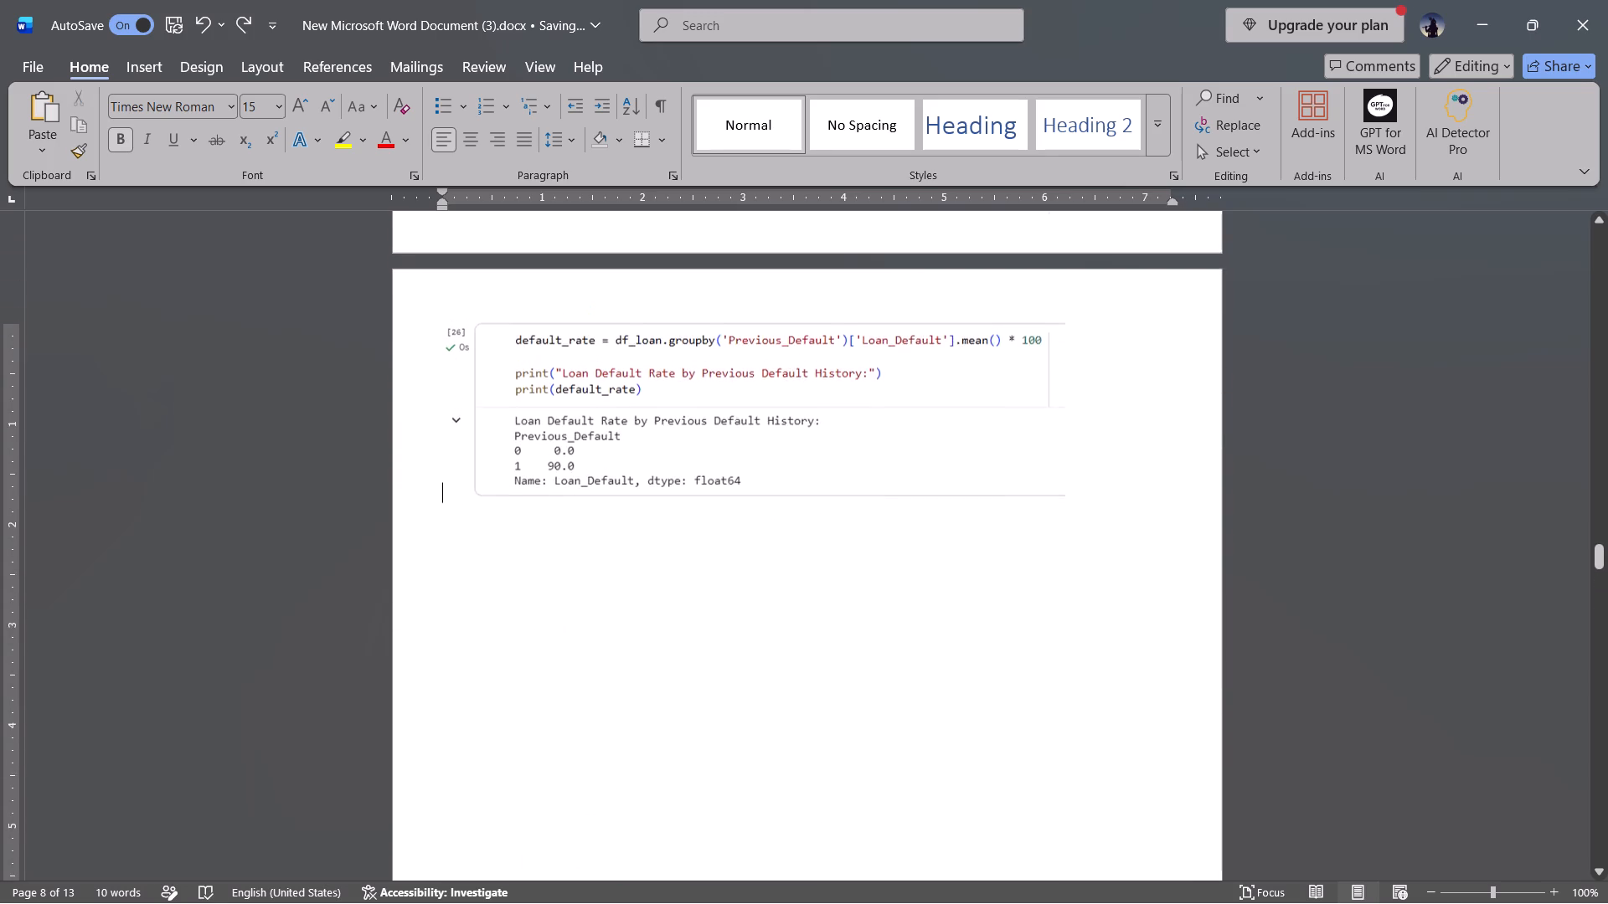
click(1092, 480)
key(Return)
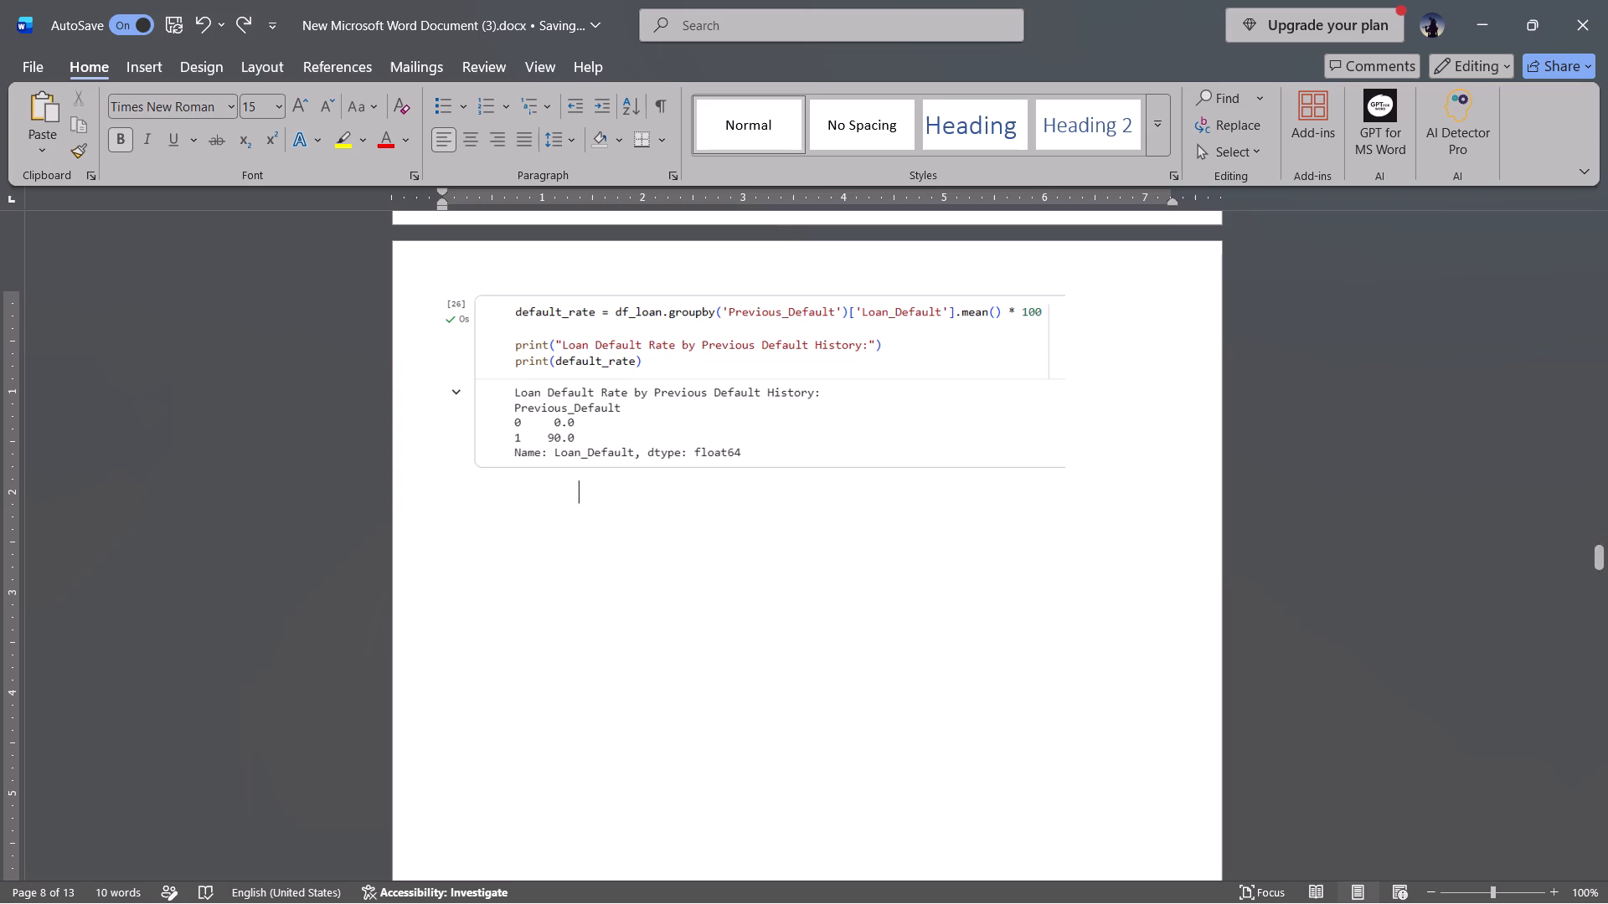
key(Return)
key(Return)
Move the Independent and Dependent Variables screenshot from page 9 to below the default rate screenshot on page 8.
scroll(1092, 480, down, 1)
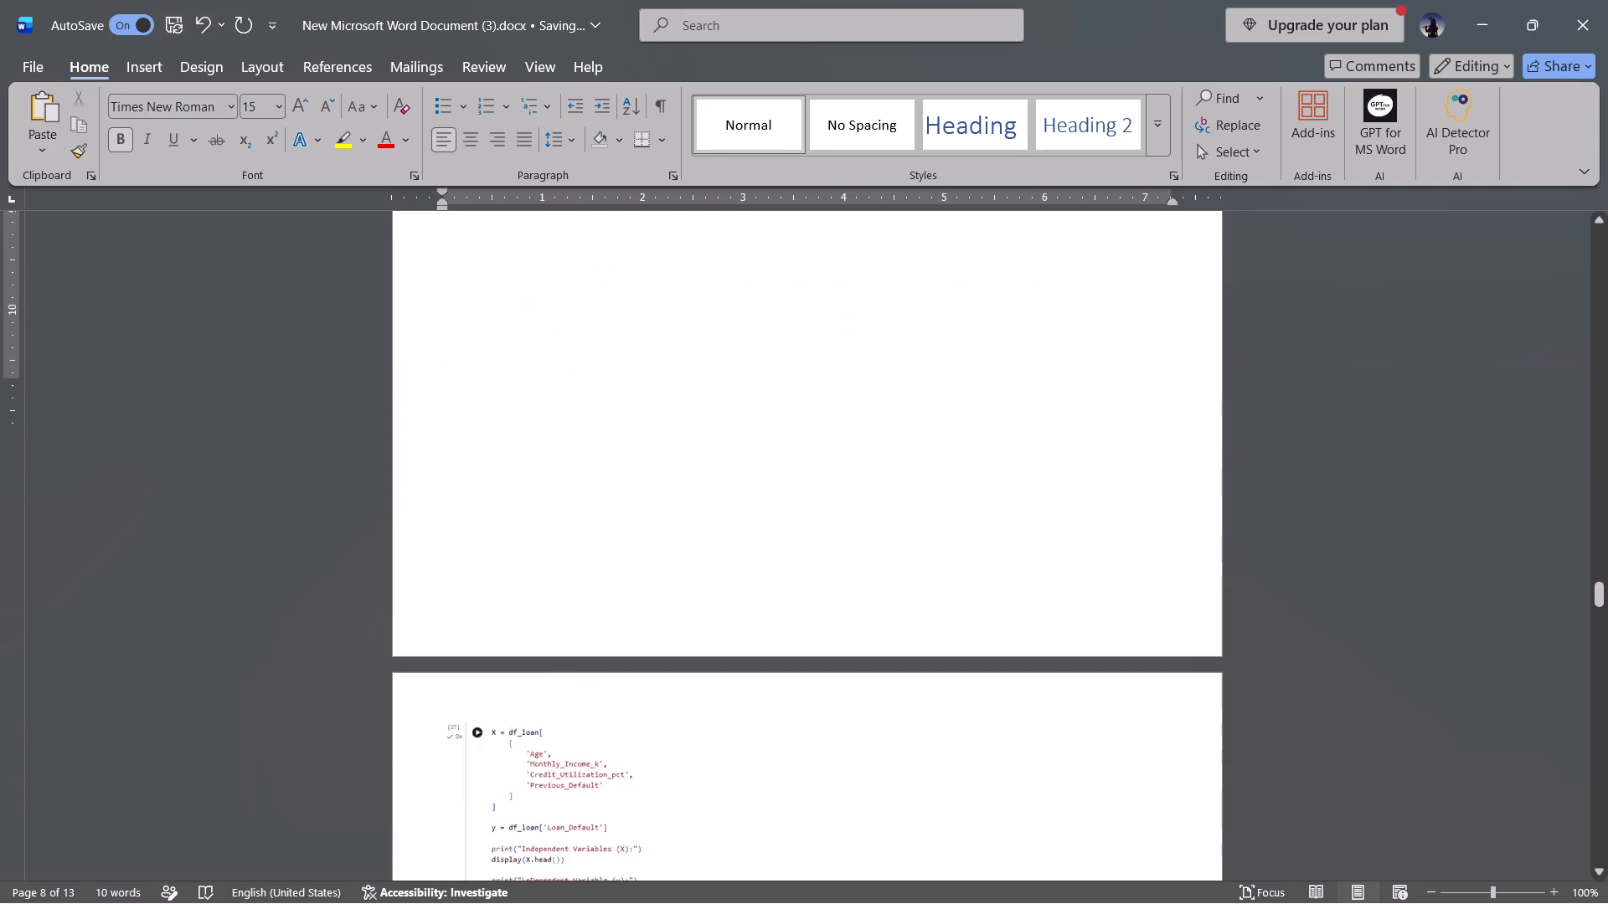
scroll(1092, 480, down, 1)
click(726, 579)
key(ctrl+x)
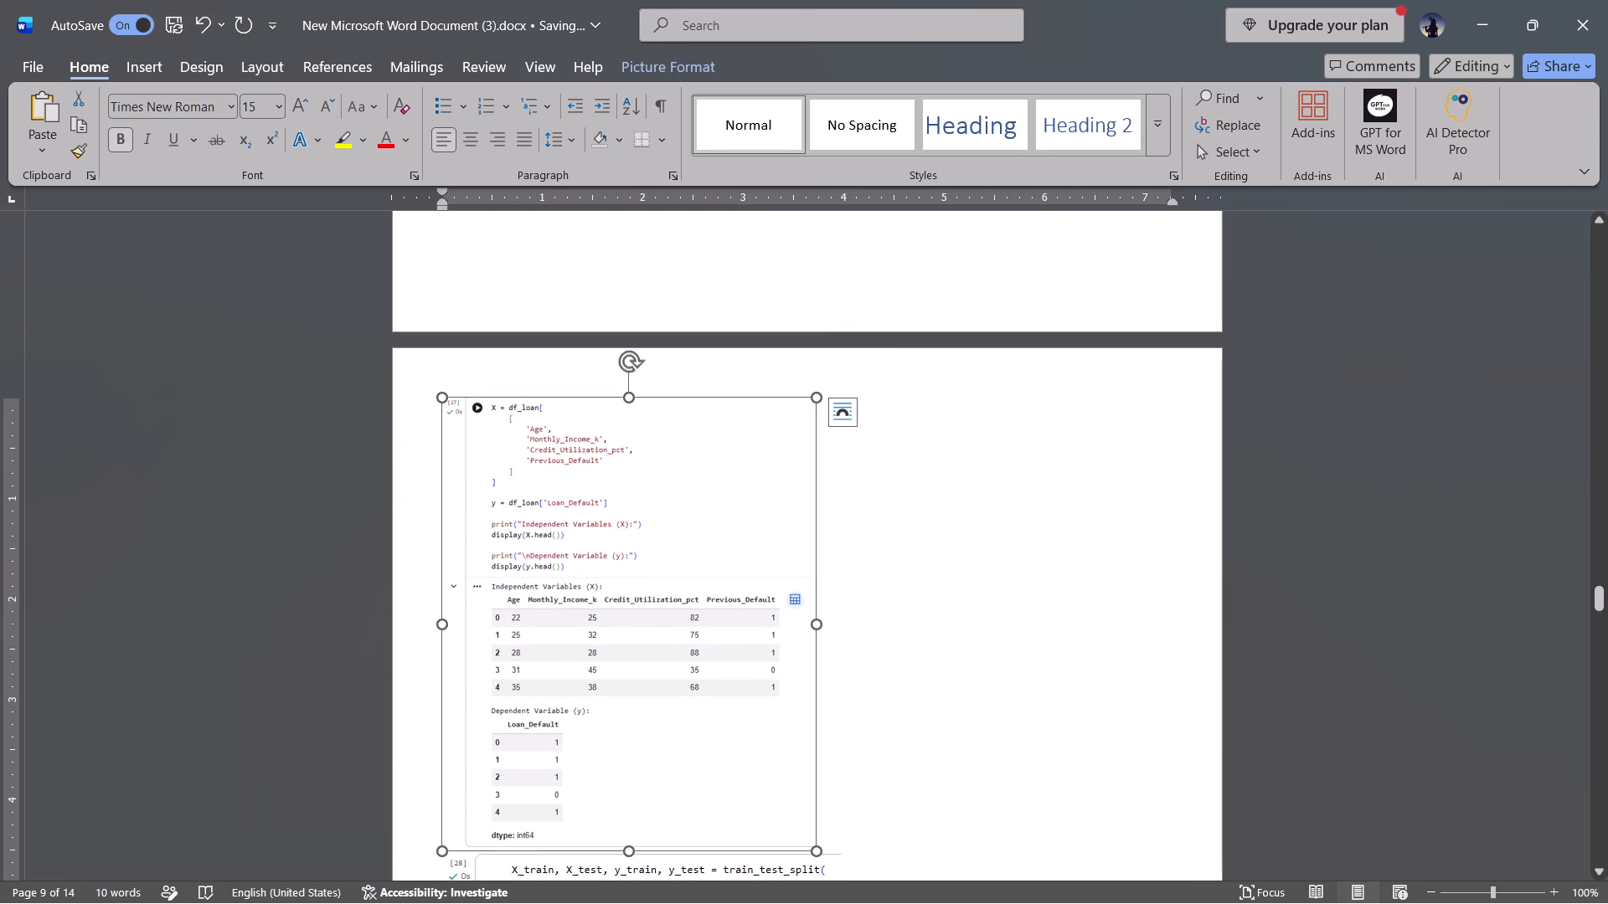
scroll(726, 579, up, 1)
click(977, 388)
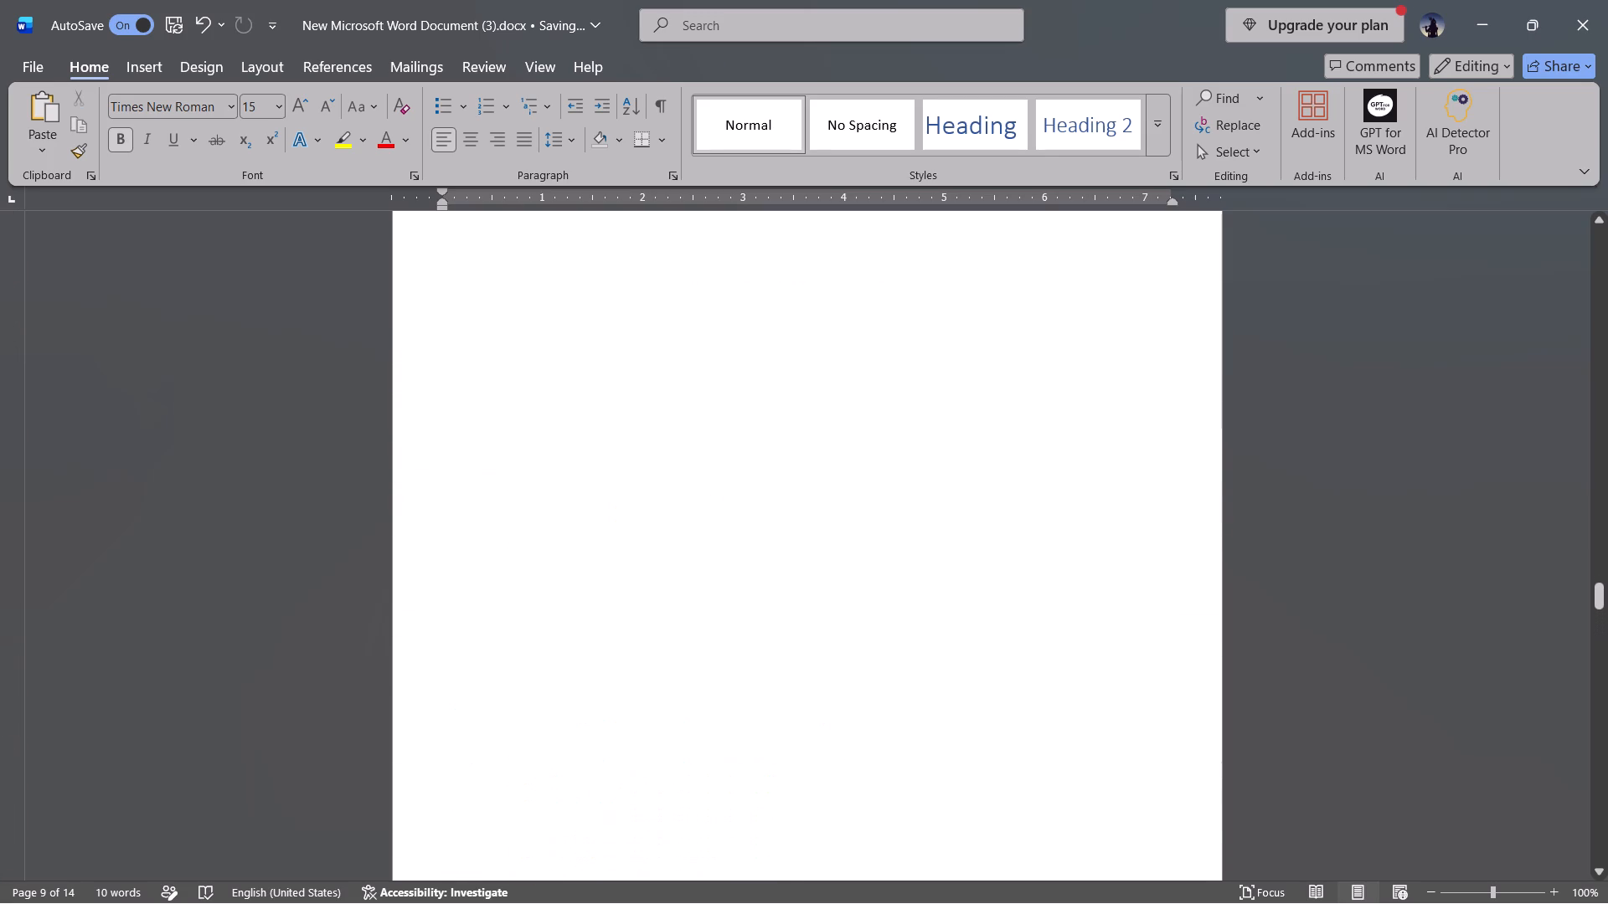
key(ctrl+v)
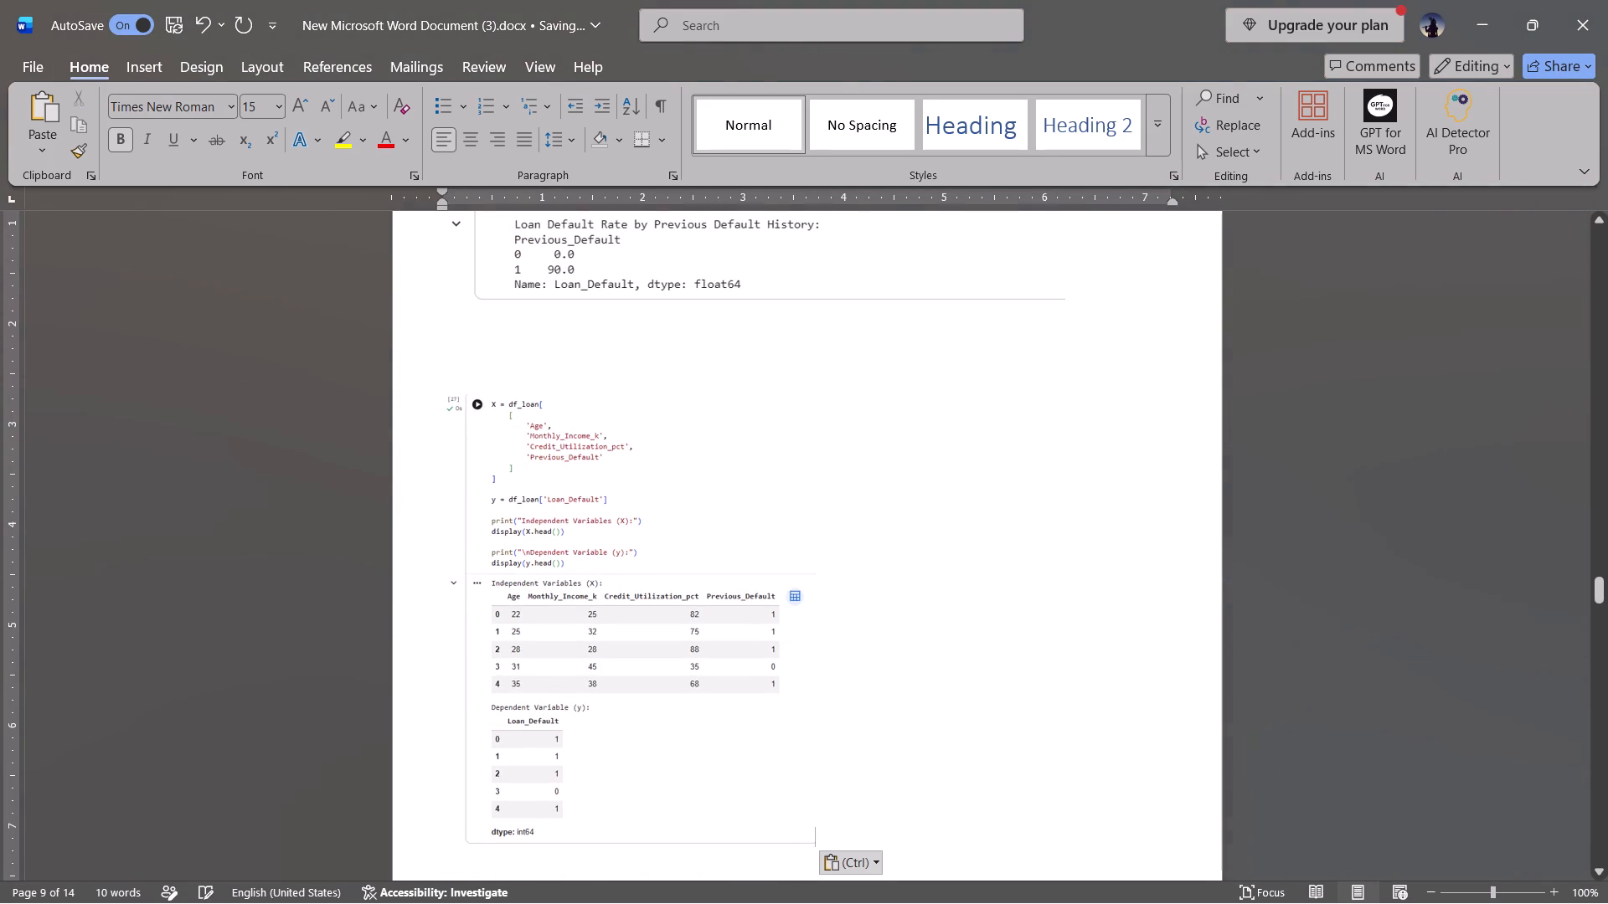
Delete the two extra blank lines between the default rate screenshot and the Independent and Dependent Variables screenshot.
click(688, 494)
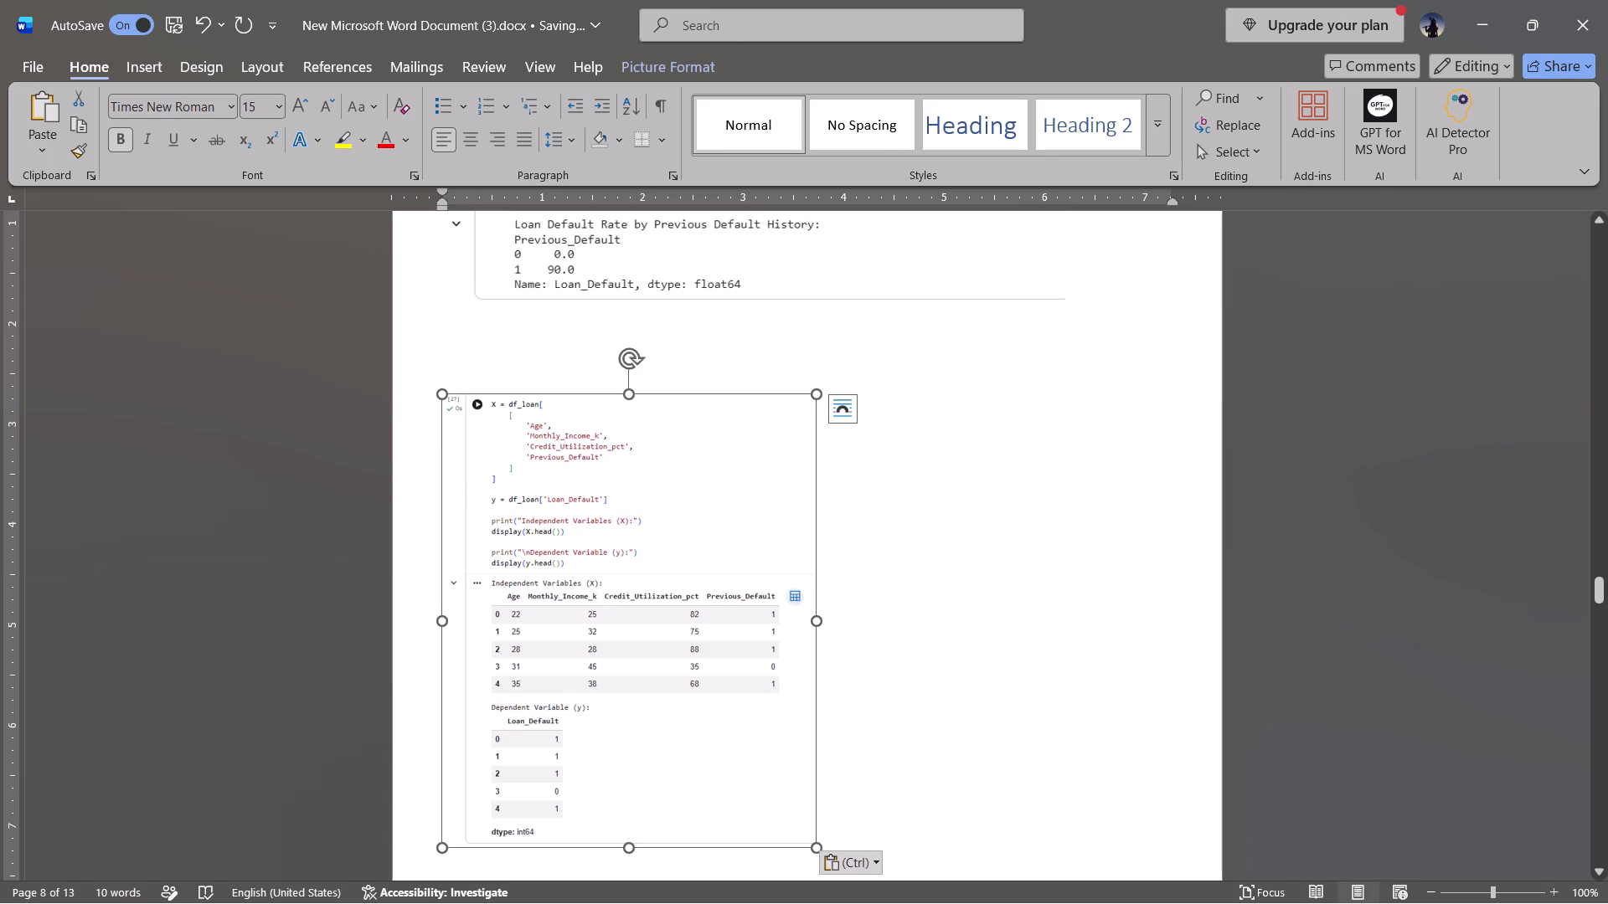
click(450, 379)
key(BackSpace)
key(BackSpace)
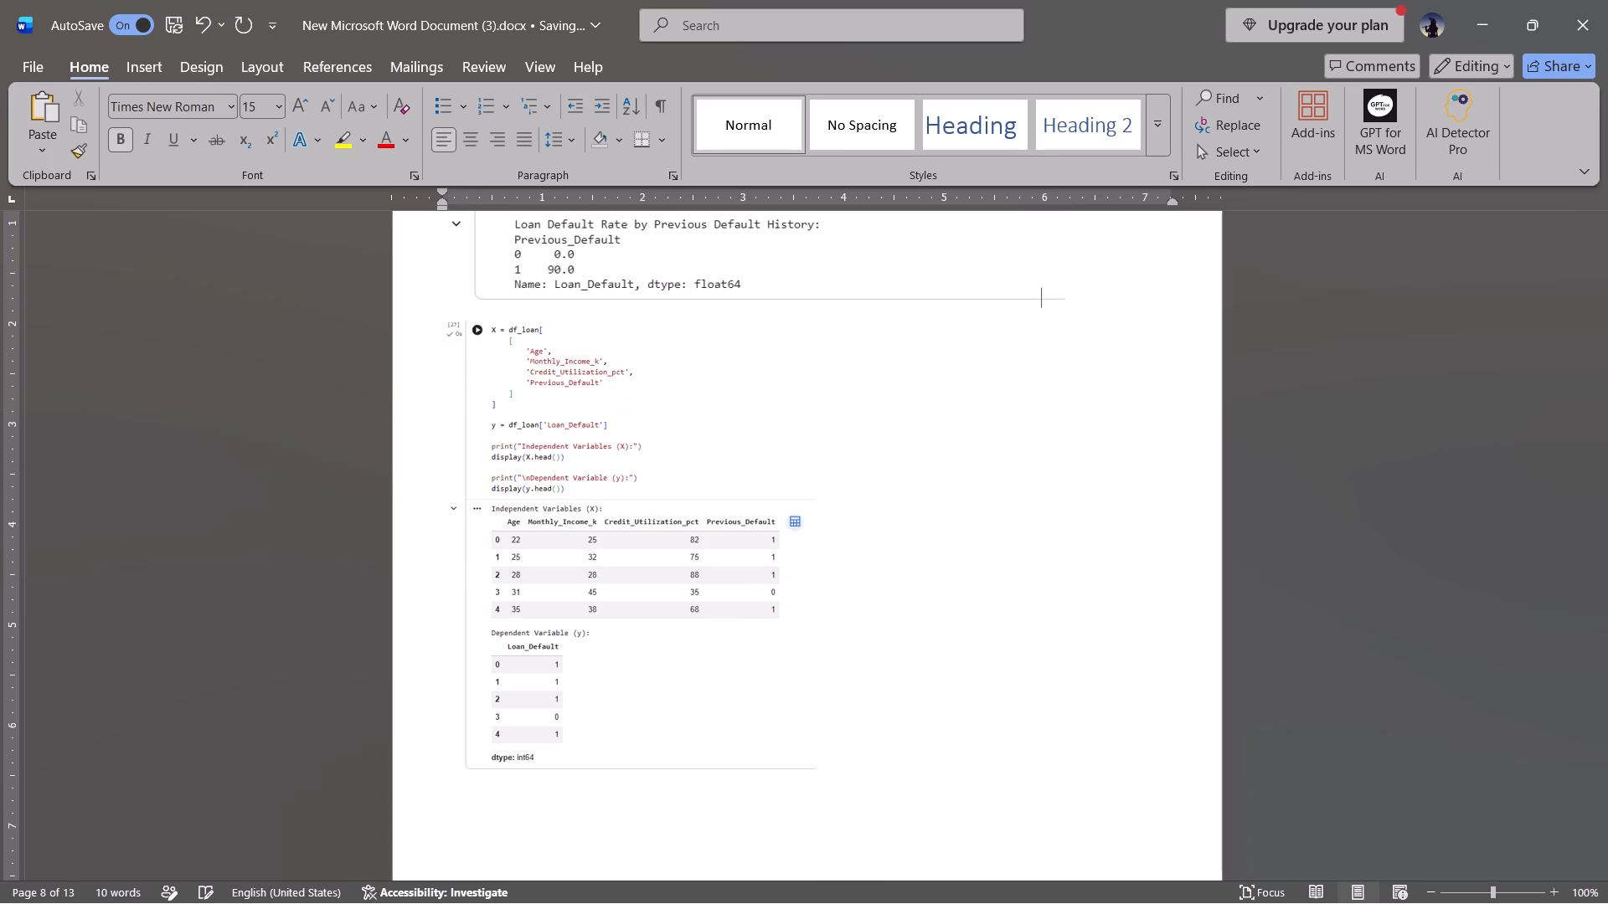
Fine-tune the Independent and Dependent Variables screenshot proportionally to about 3.7 inches wide.
click(521, 541)
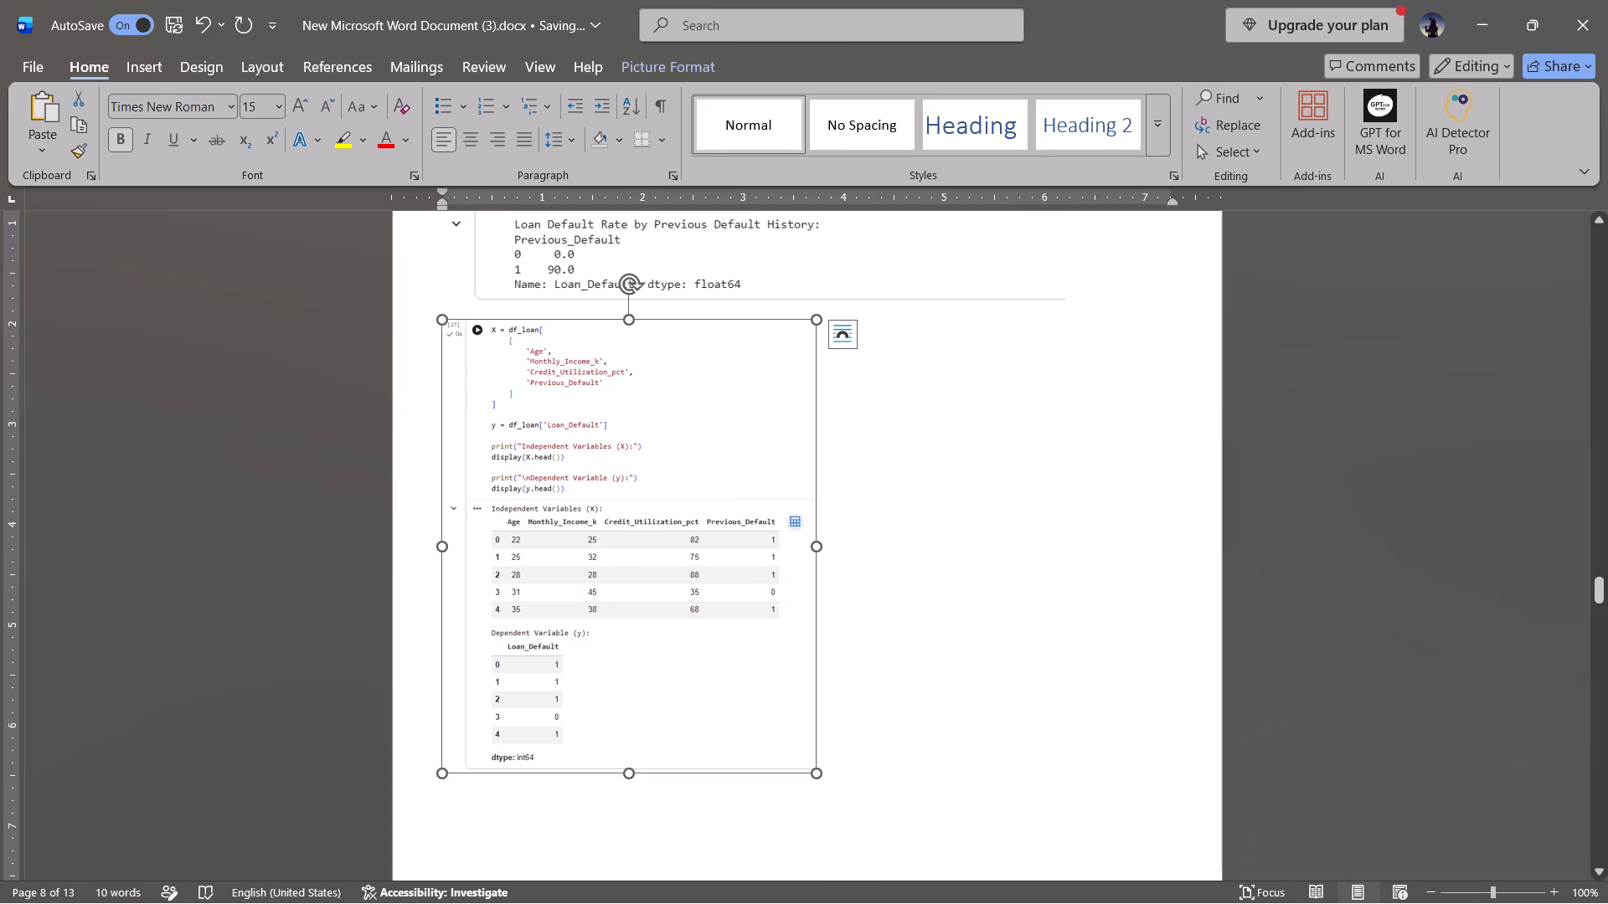
click(817, 773)
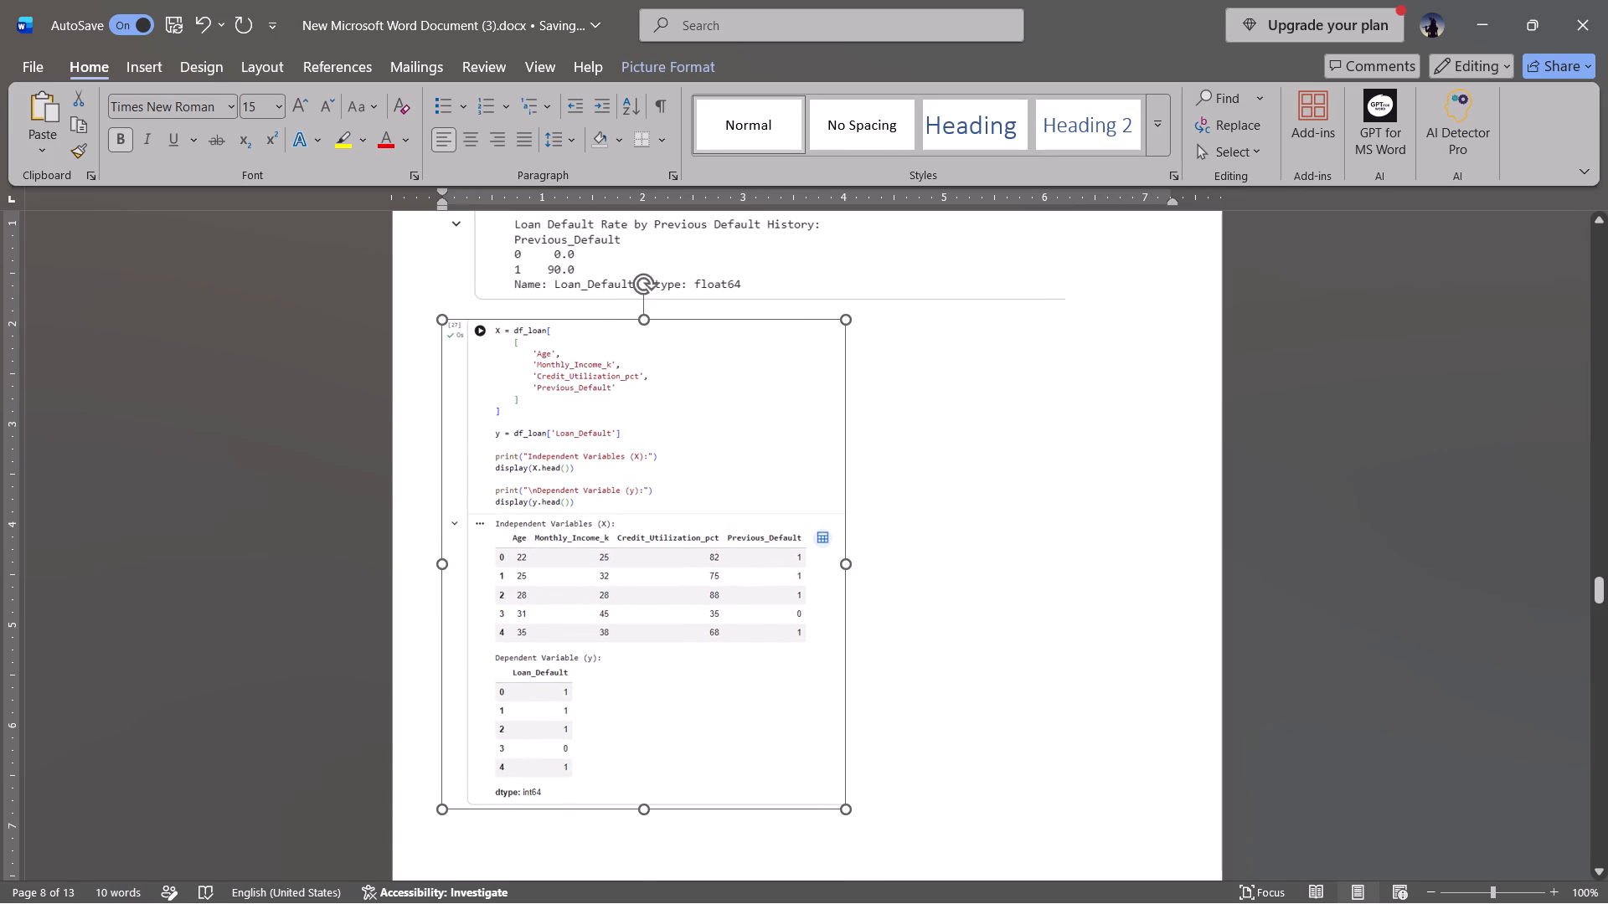
Shrink the train_test_split screenshot on page 9 proportionally to about 2.8 inches wide.
scroll(816, 771, down, 1)
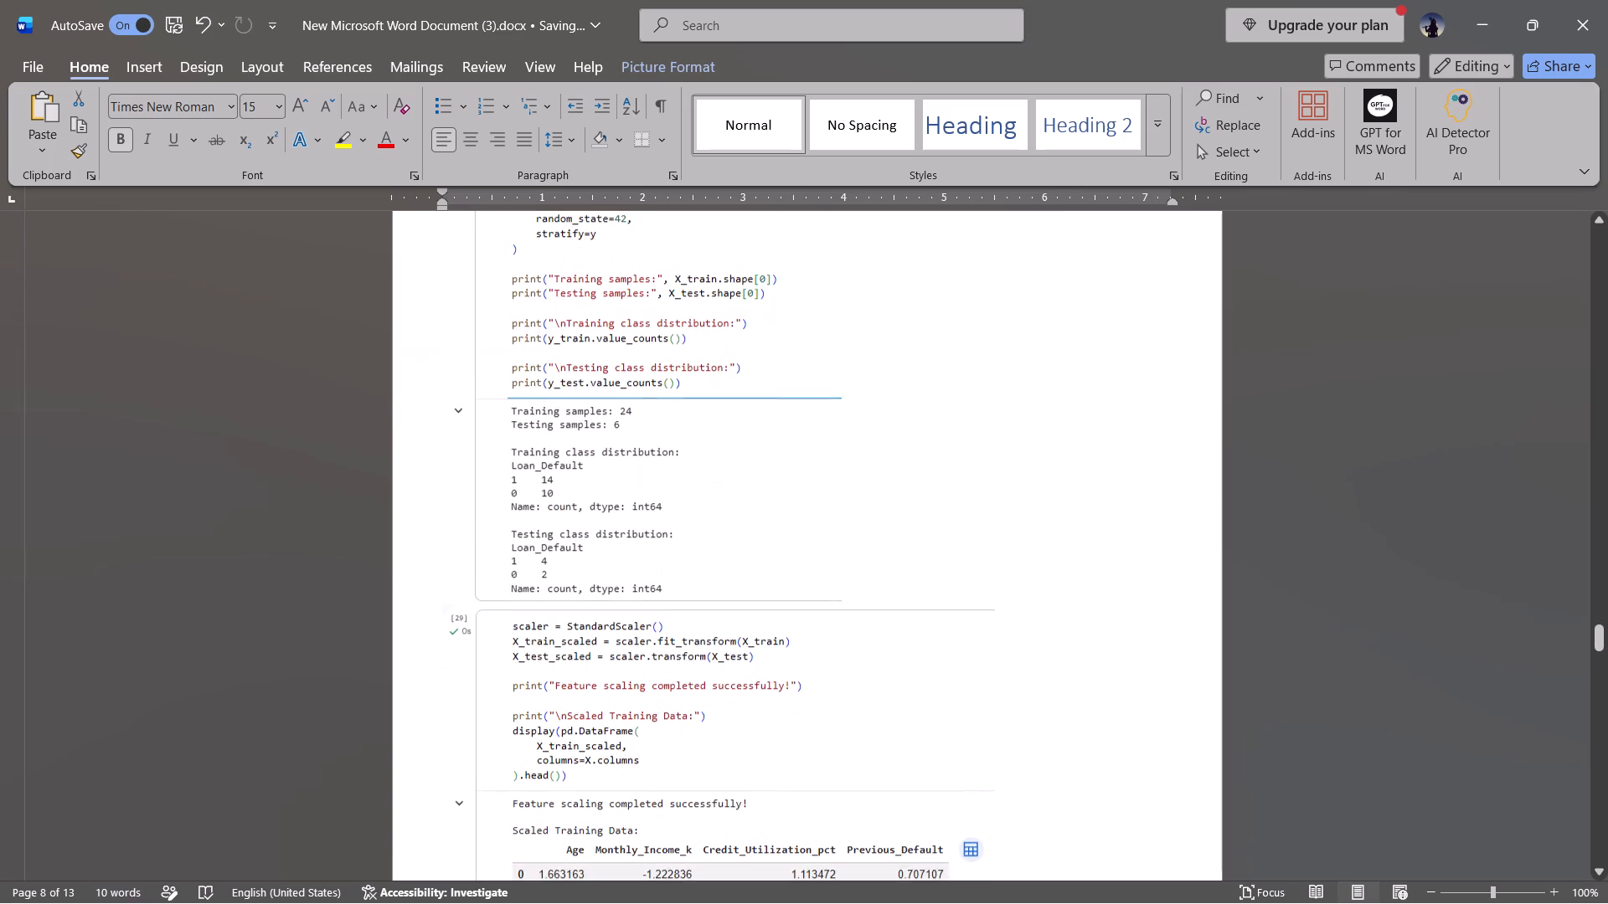
click(681, 519)
drag(840, 606, 755, 531)
drag(779, 531, 754, 506)
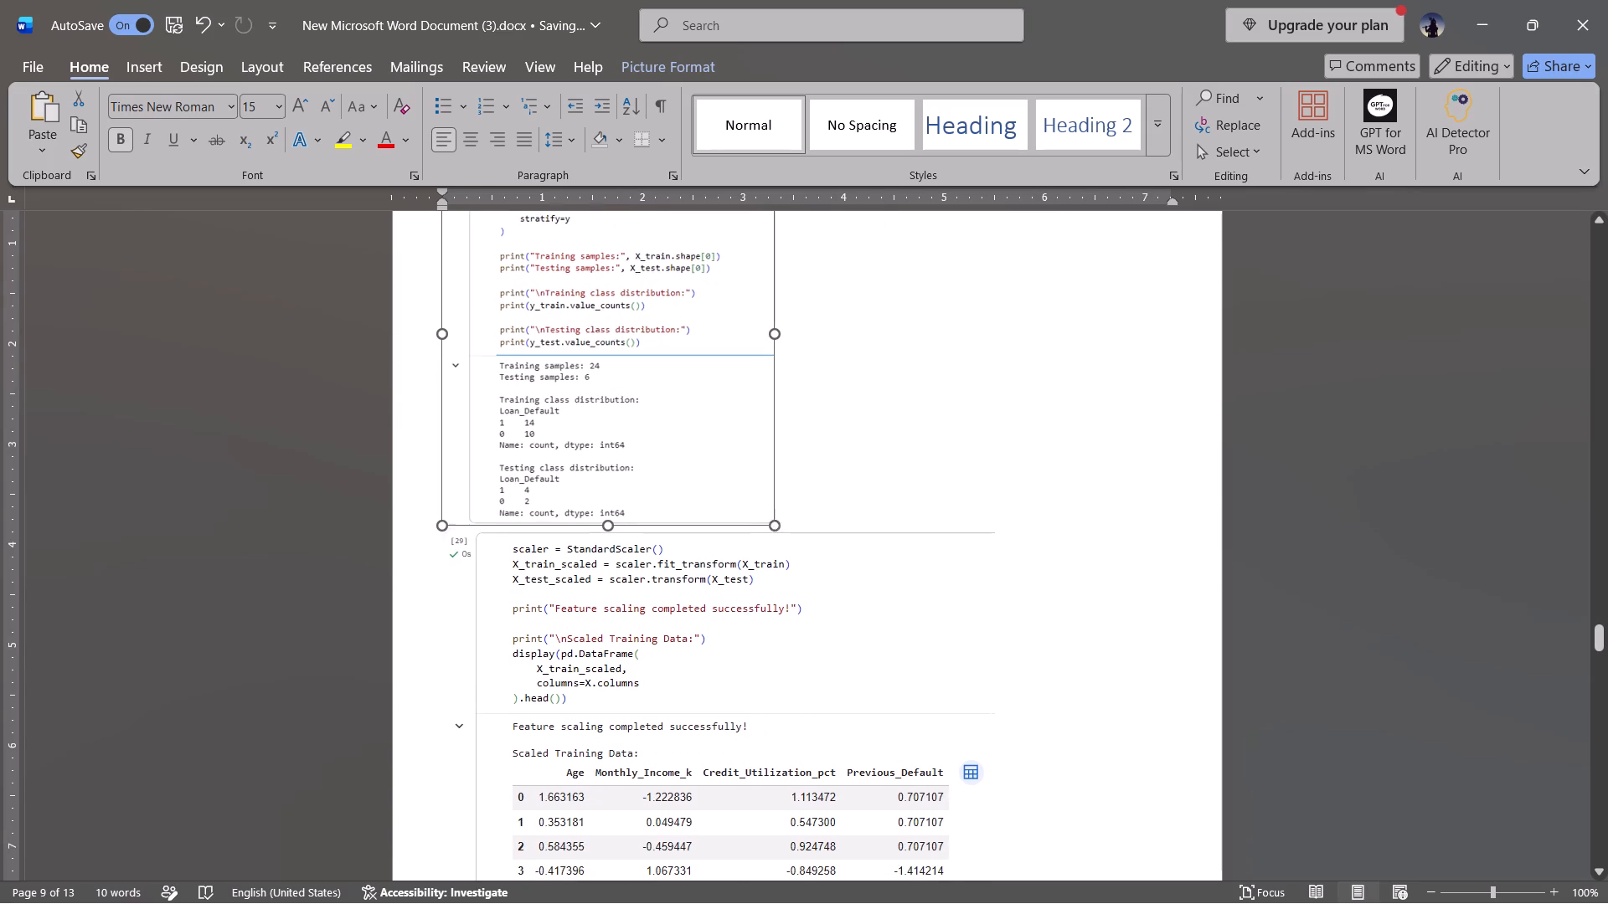
drag(754, 506, 720, 467)
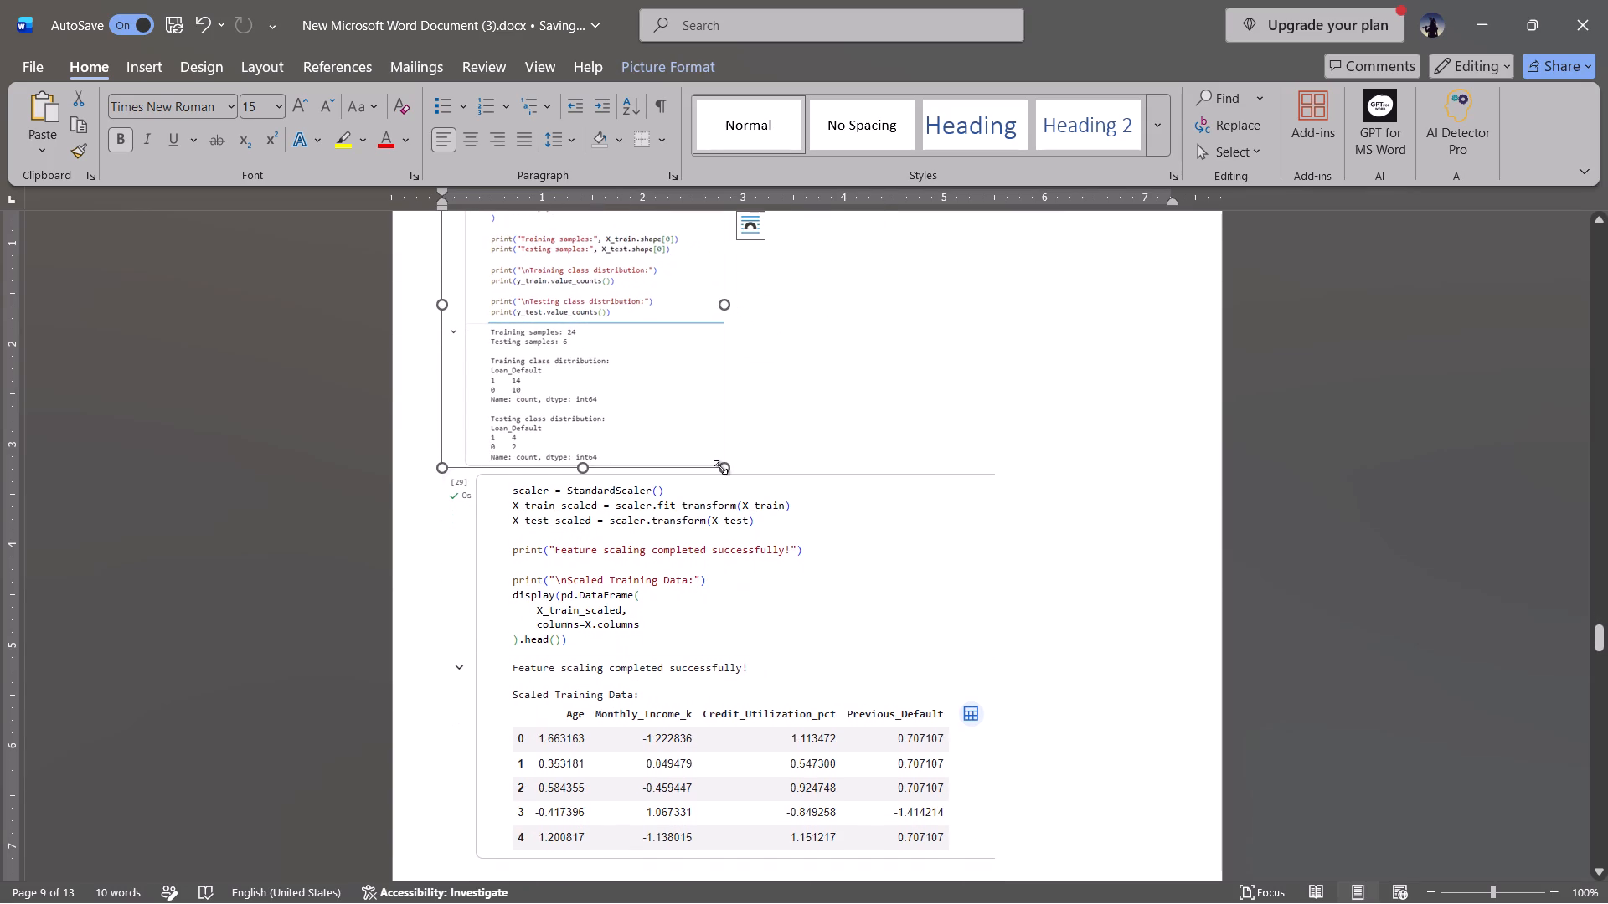
Move the train_test_split screenshot from page 9 to beside the Independent and Dependent Variables screenshot on page 8.
scroll(720, 467, up, 1)
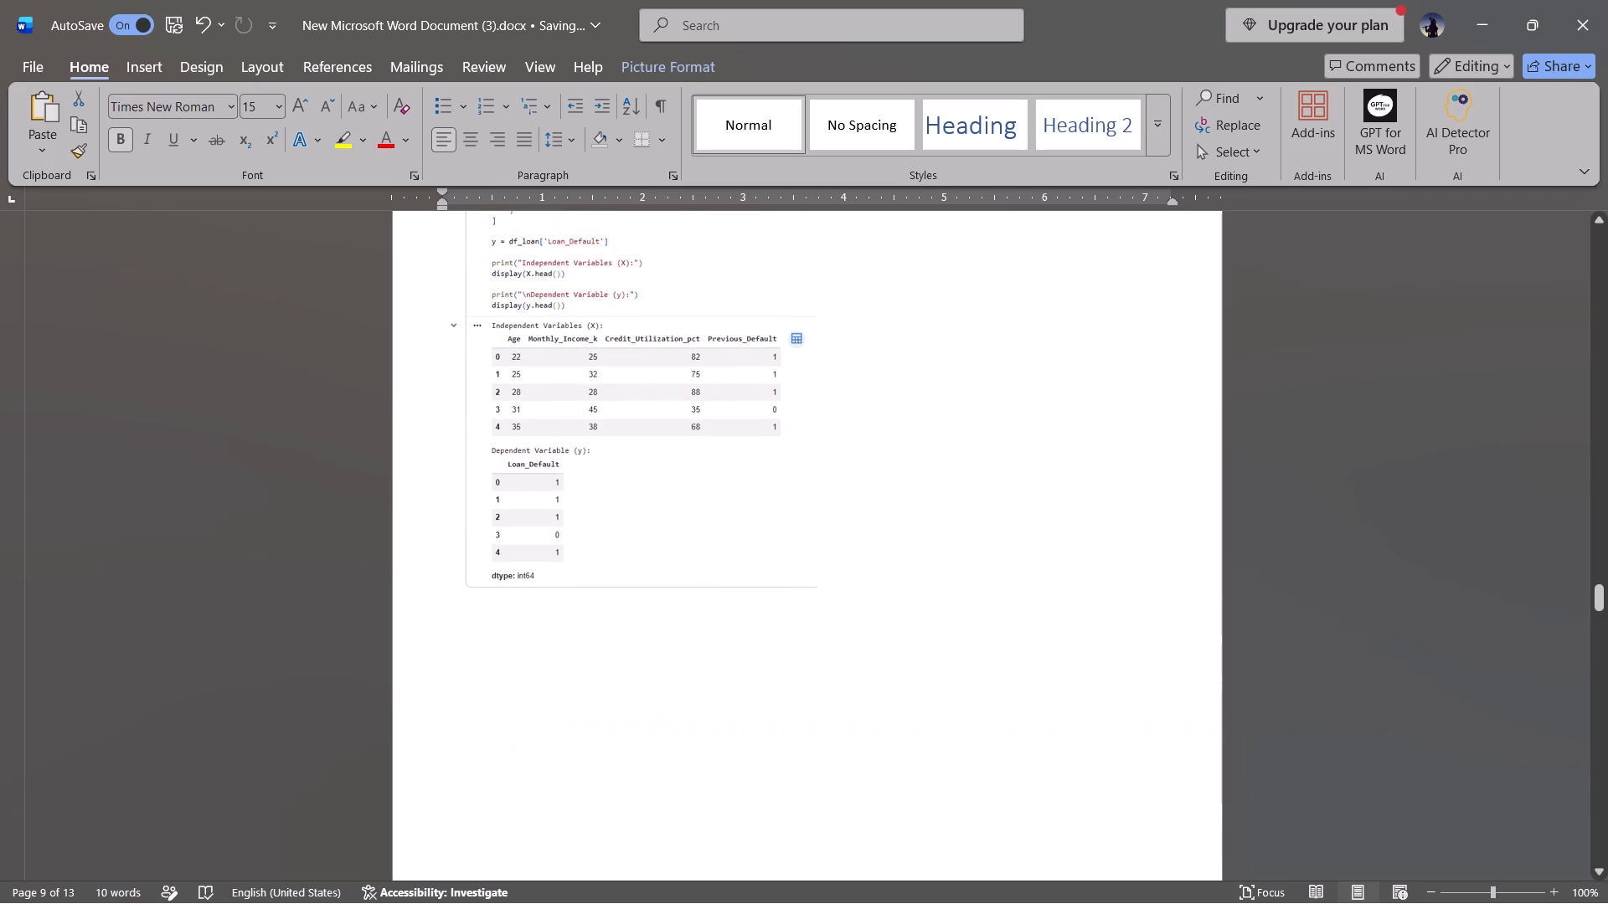
scroll(690, 512, down, 1)
click(619, 571)
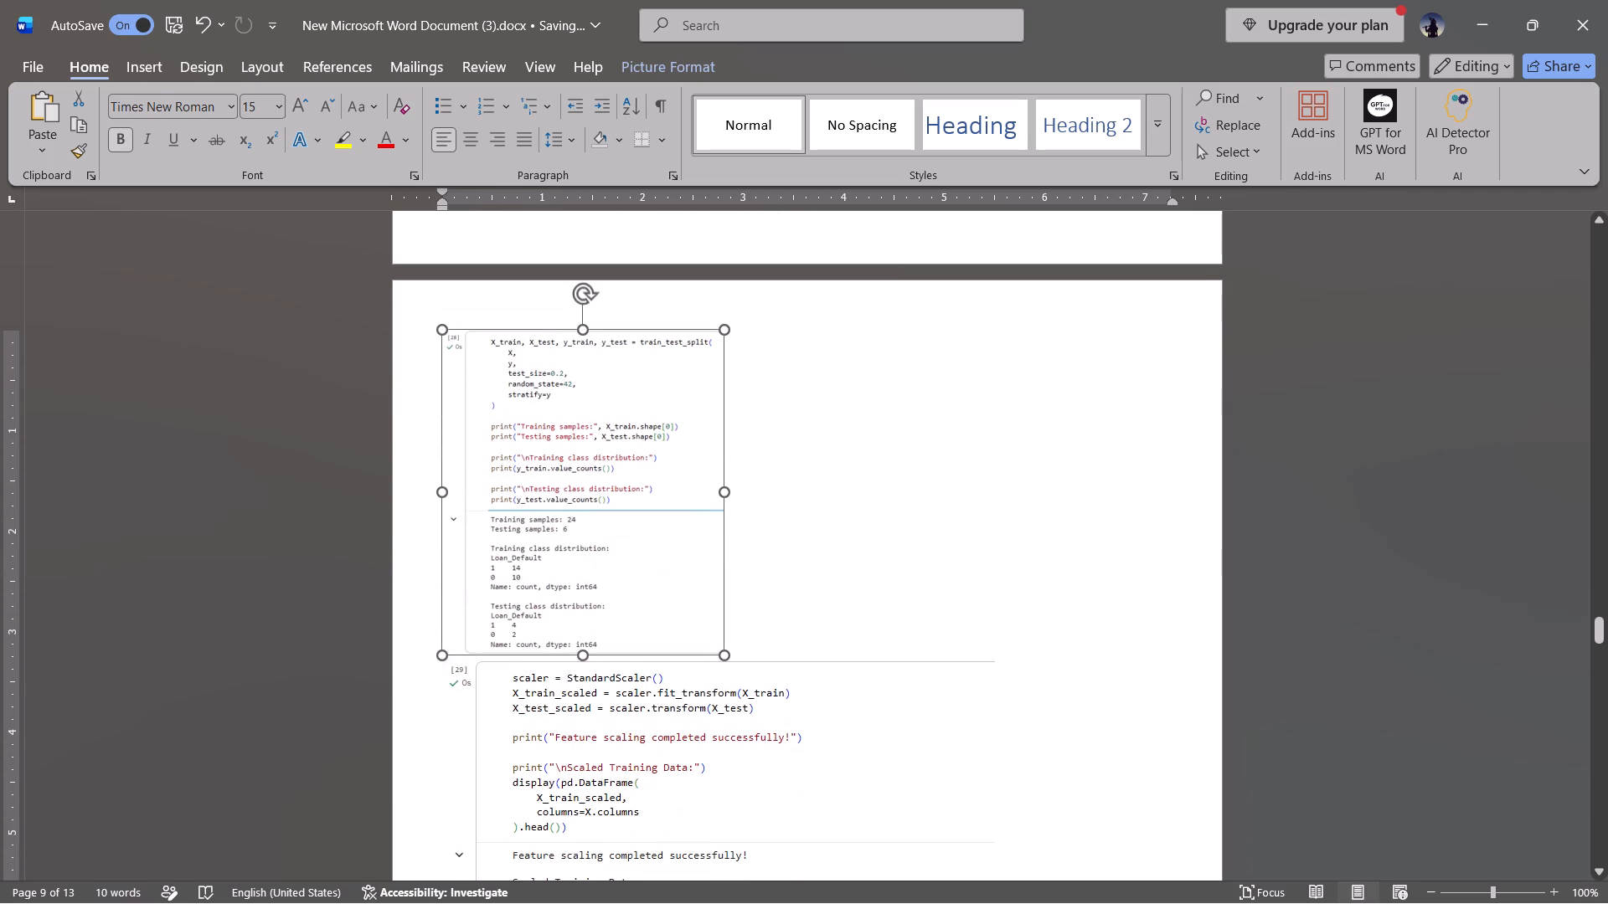
key(ctrl+x)
scroll(718, 523, up, 1)
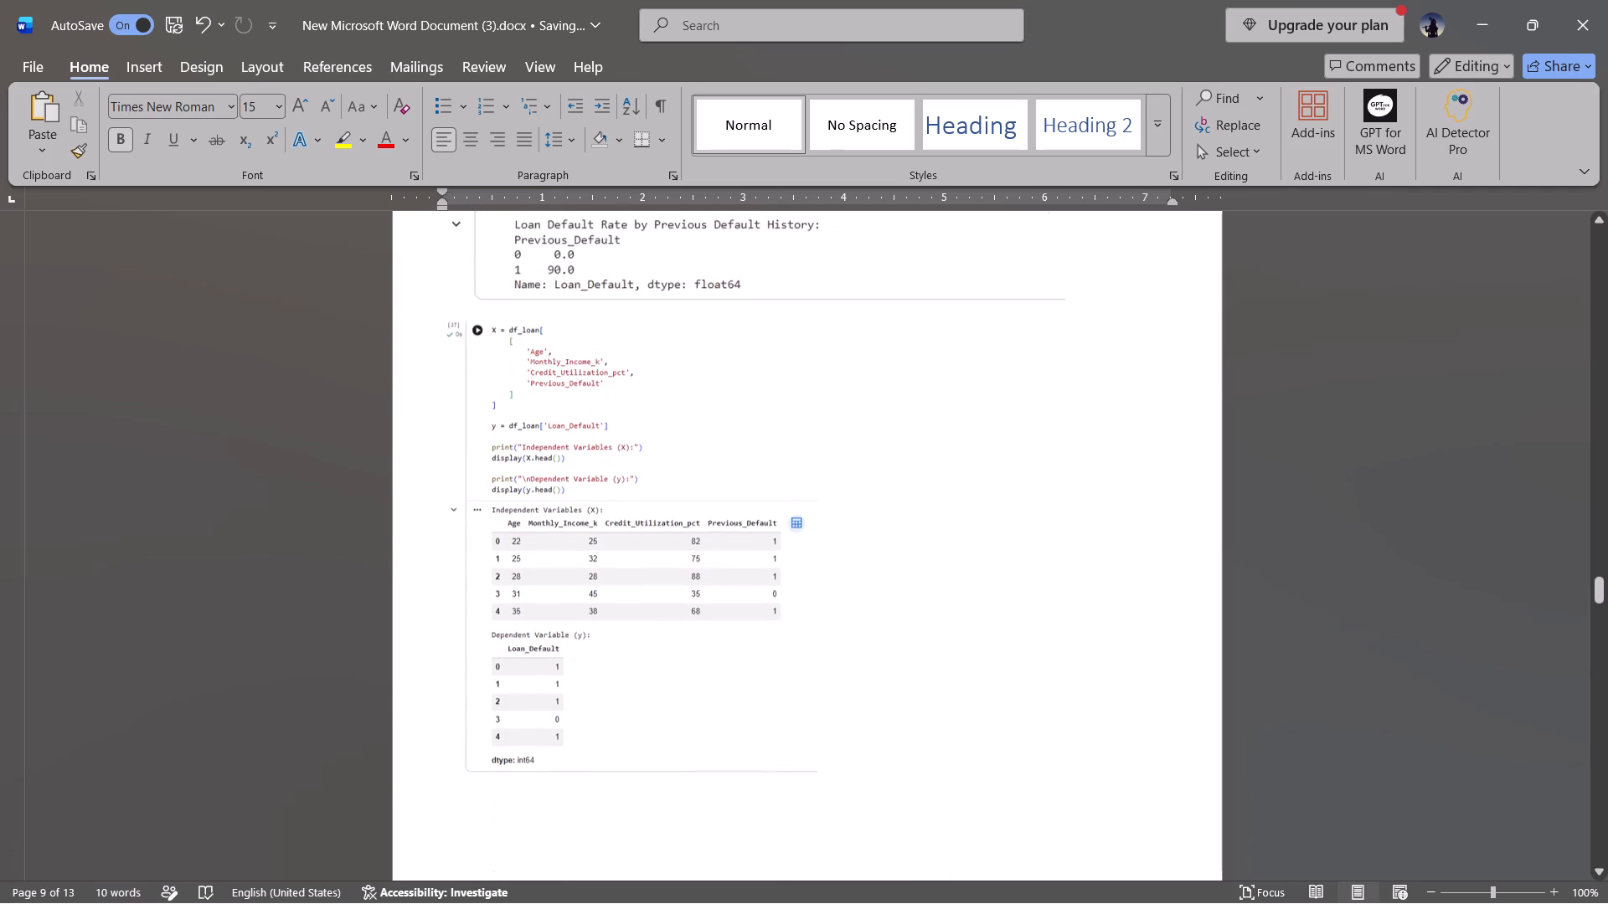
click(899, 555)
key(ctrl+v)
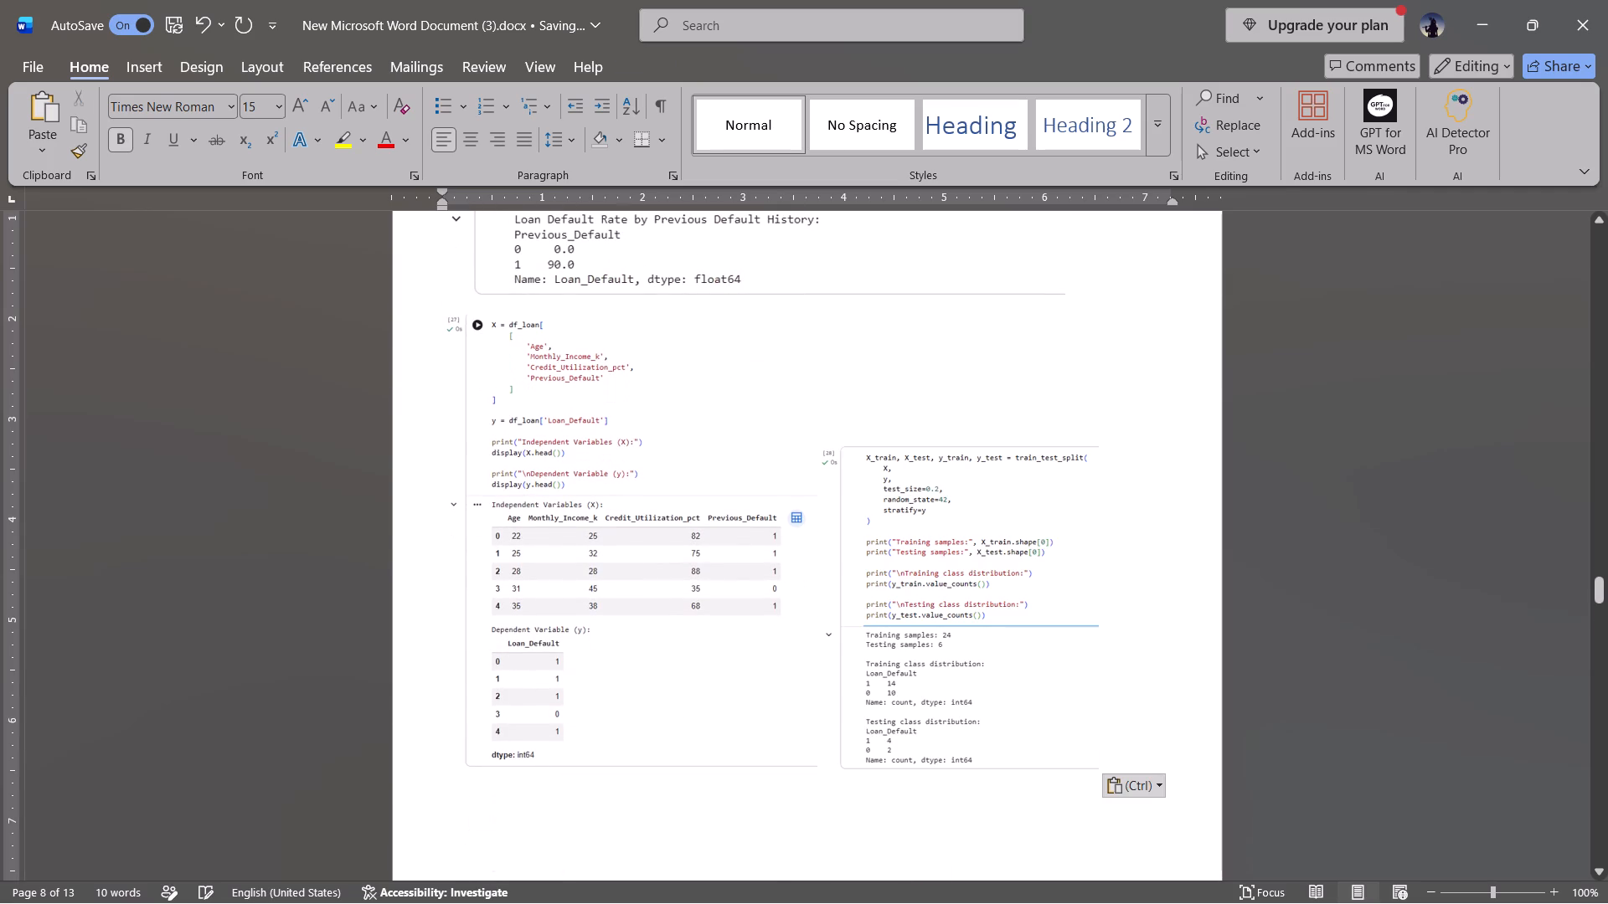
Enlarge the train_test_split screenshot on page 8 proportionally to about 3.5 inches wide.
click(961, 461)
drag(1101, 442, 1140, 403)
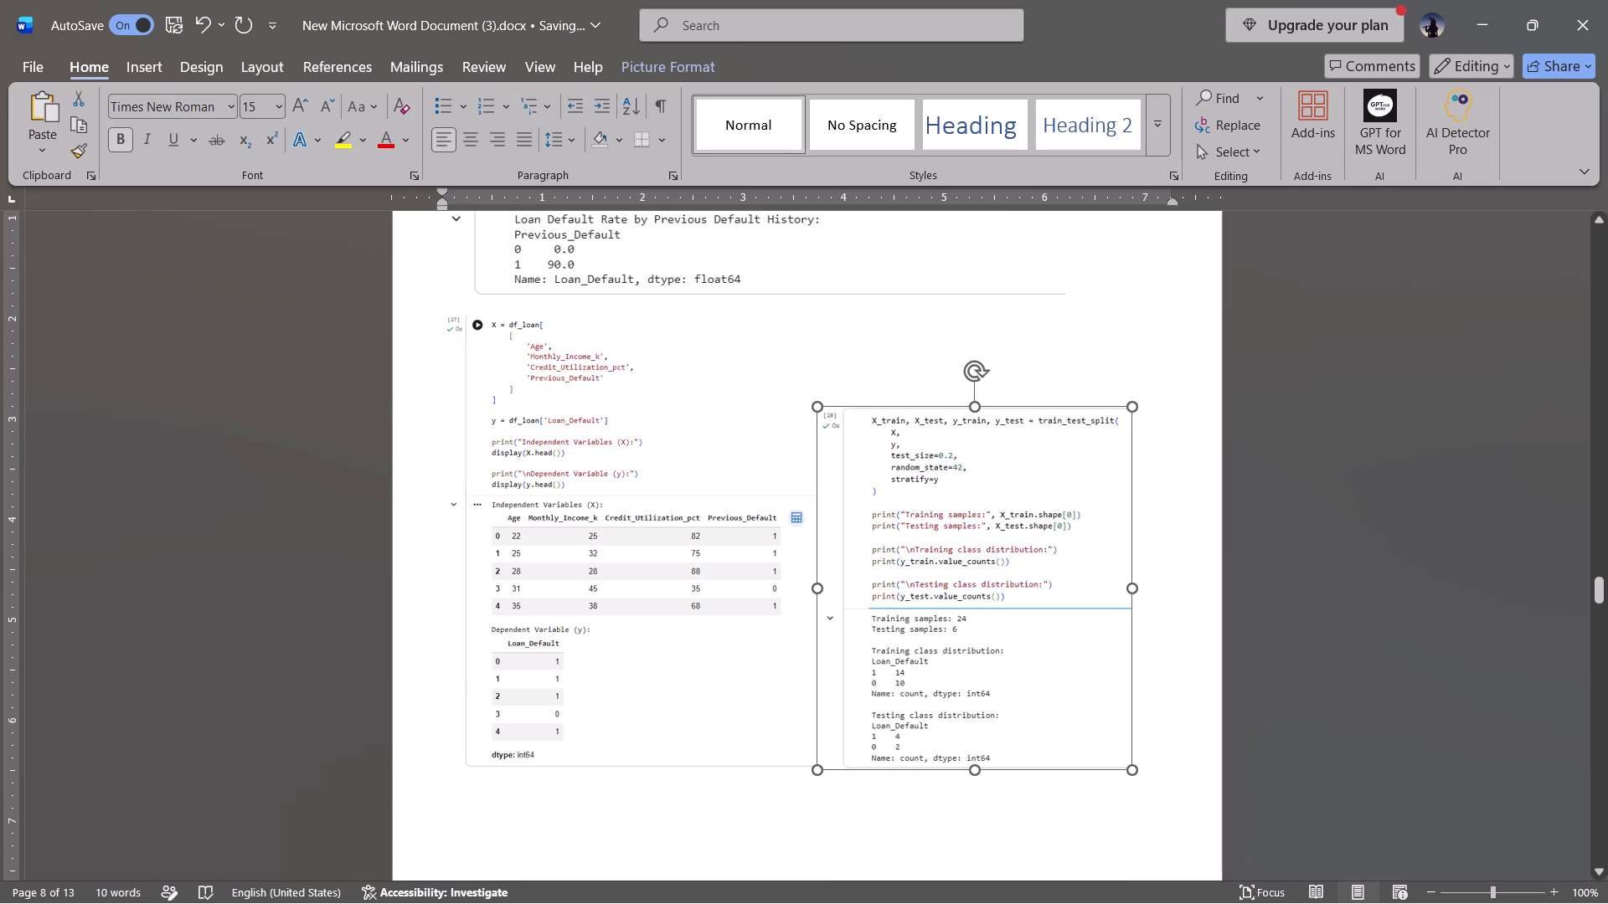
drag(1140, 403, 1167, 336)
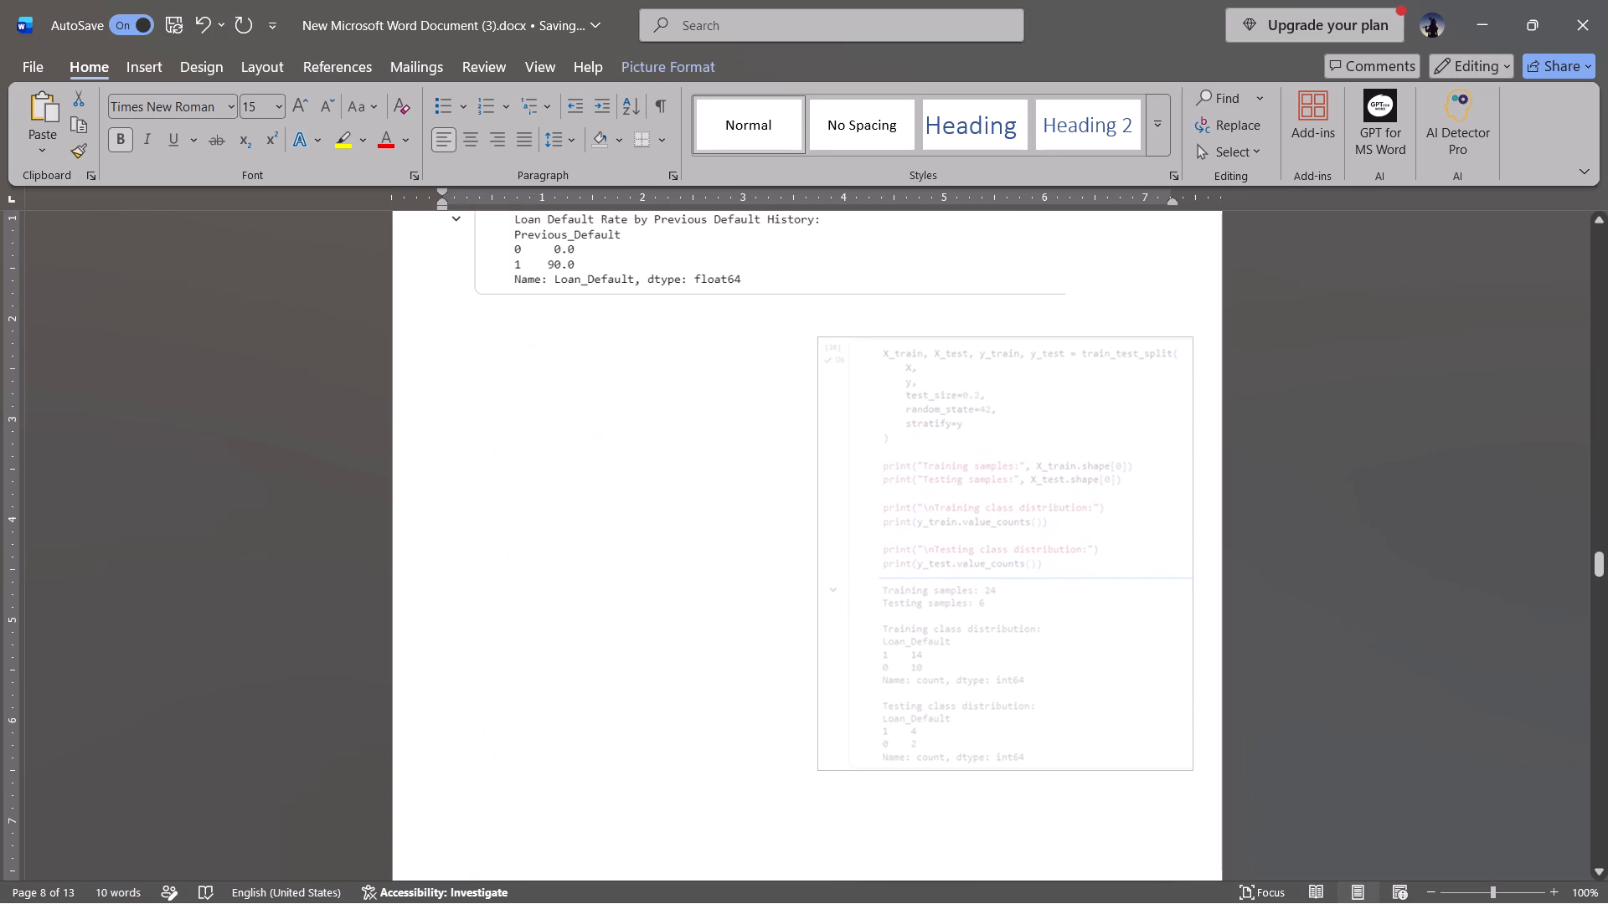
drag(1167, 336, 1144, 364)
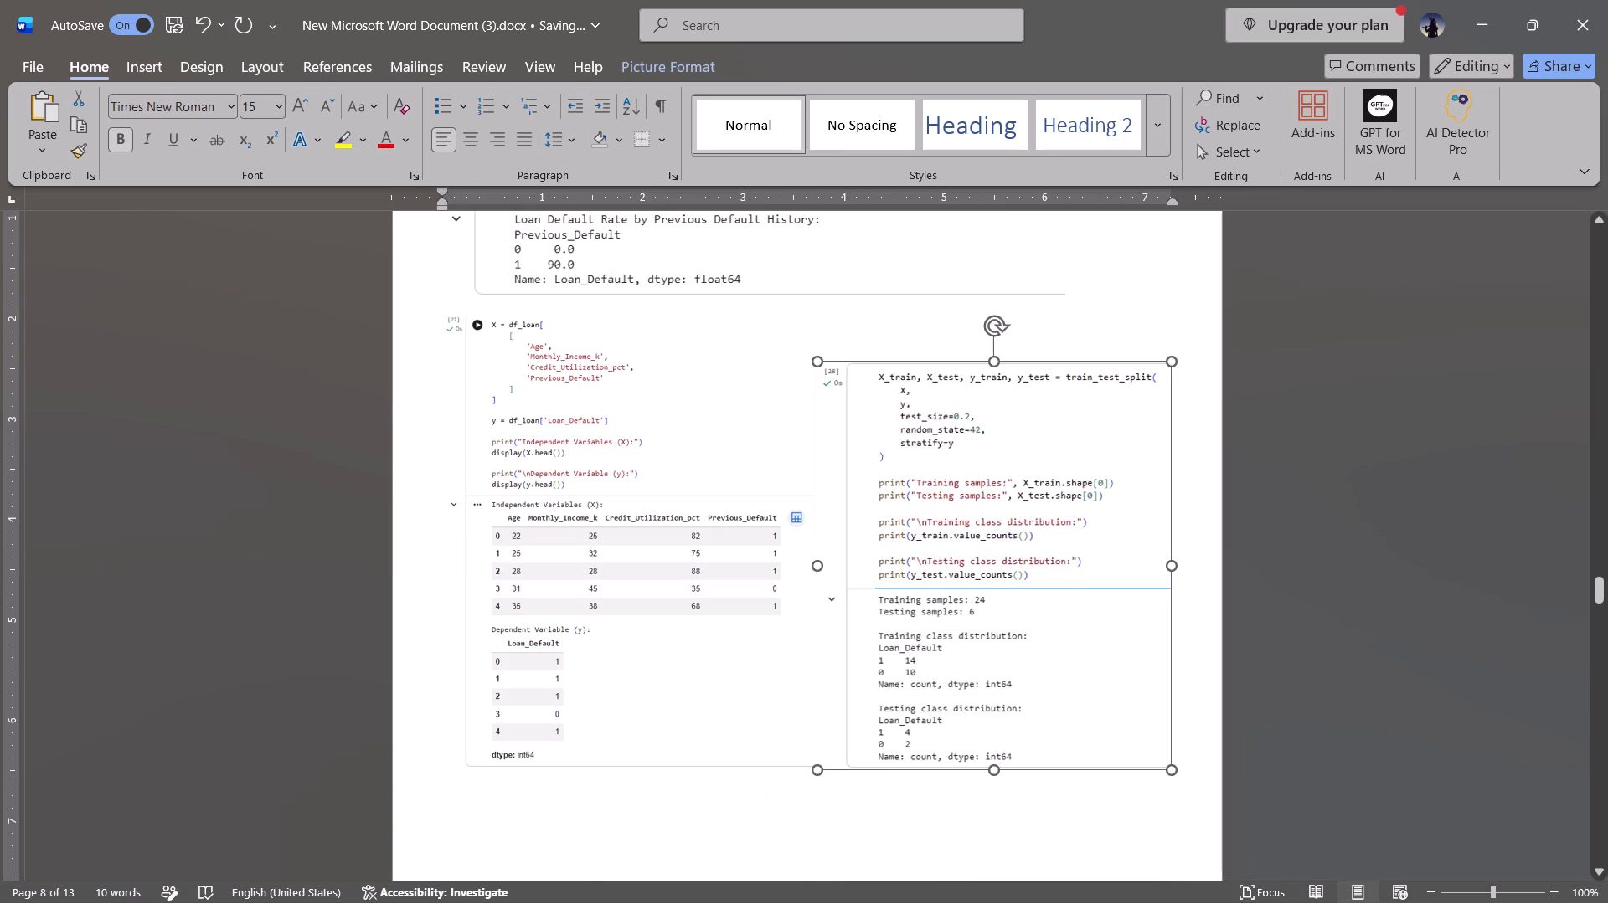
drag(1144, 364, 1142, 365)
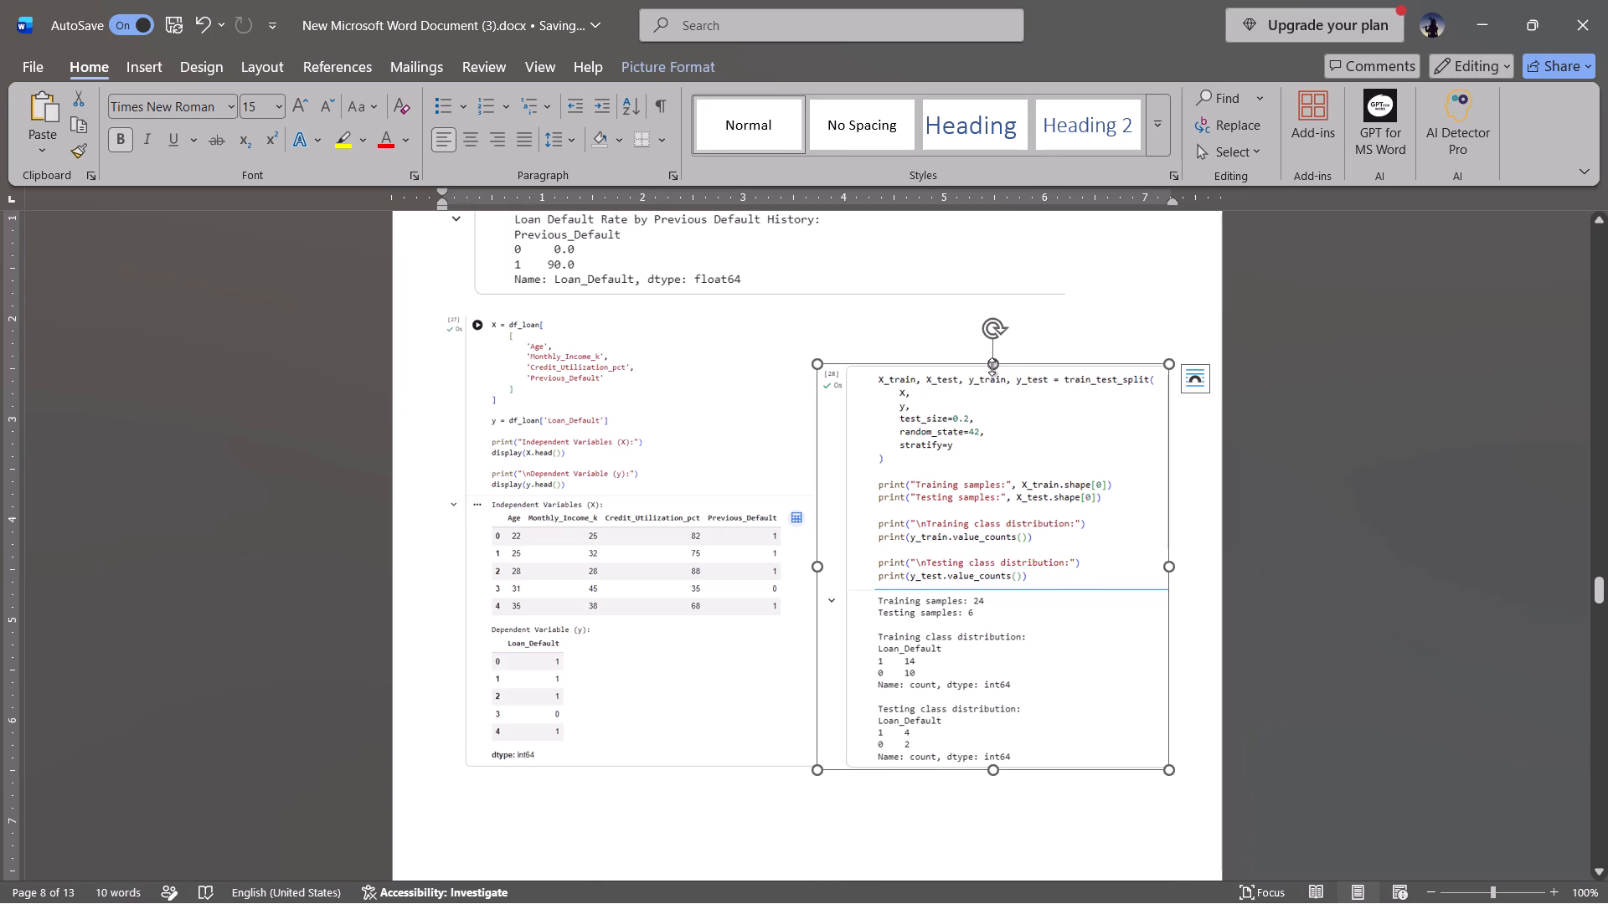
Stretch the train_test_split screenshot vertically to about 4.5 inches high, matching the neighbouring variables screenshot.
drag(990, 367, 1008, 327)
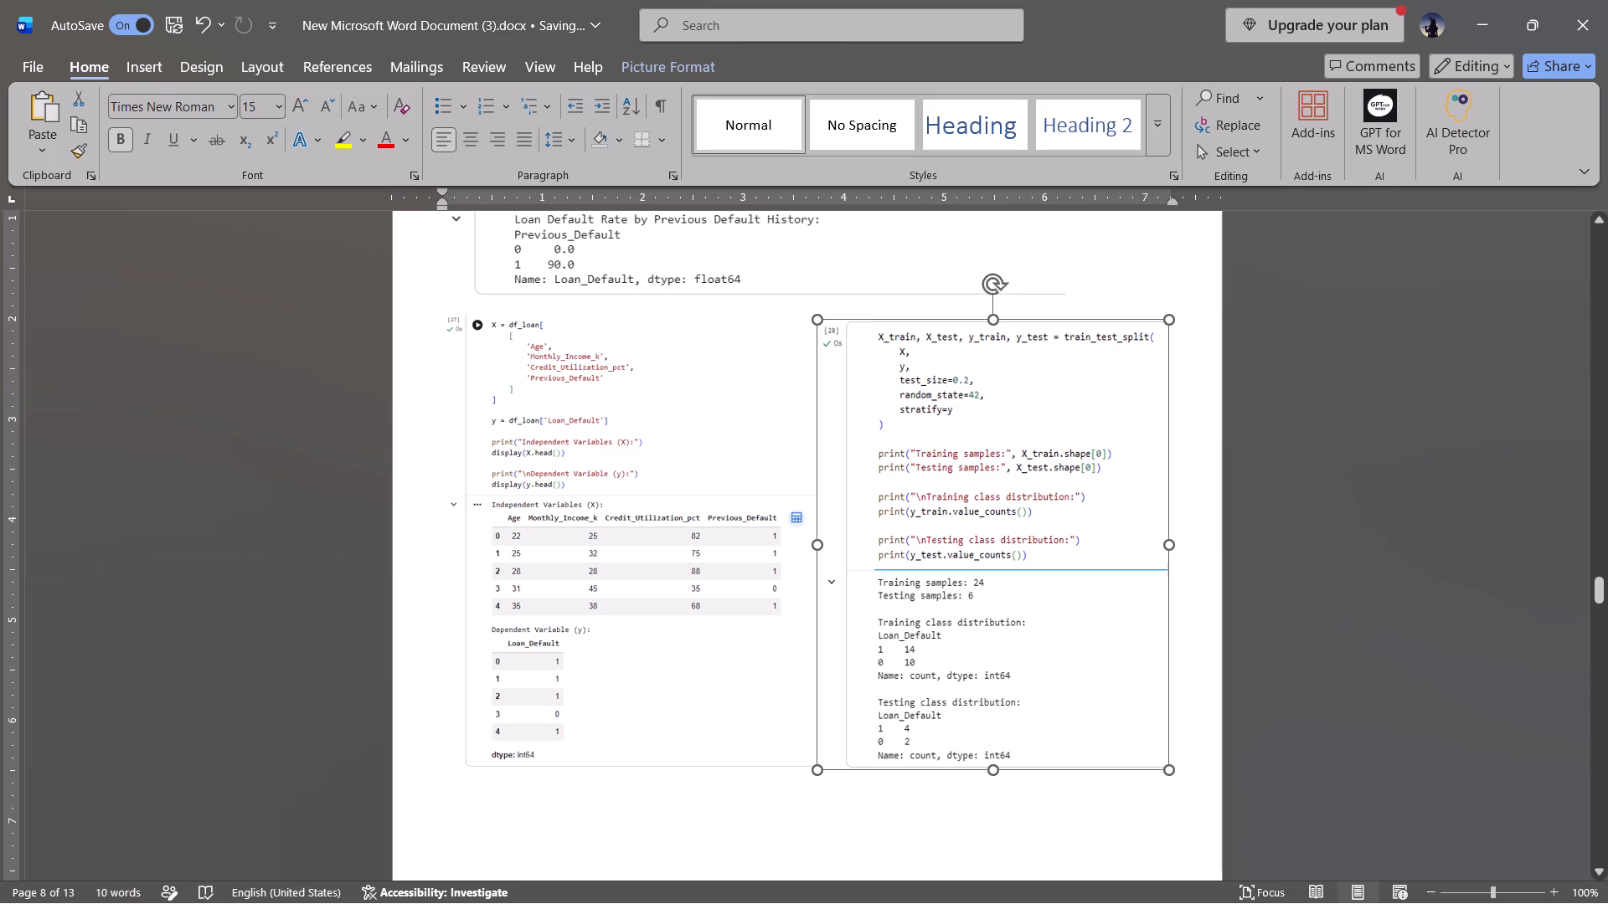
Reduce the train_test_split screenshot's height slightly to about 4.4 inches beside the variables screenshot on page 8.
drag(1008, 327, 1008, 329)
click(709, 432)
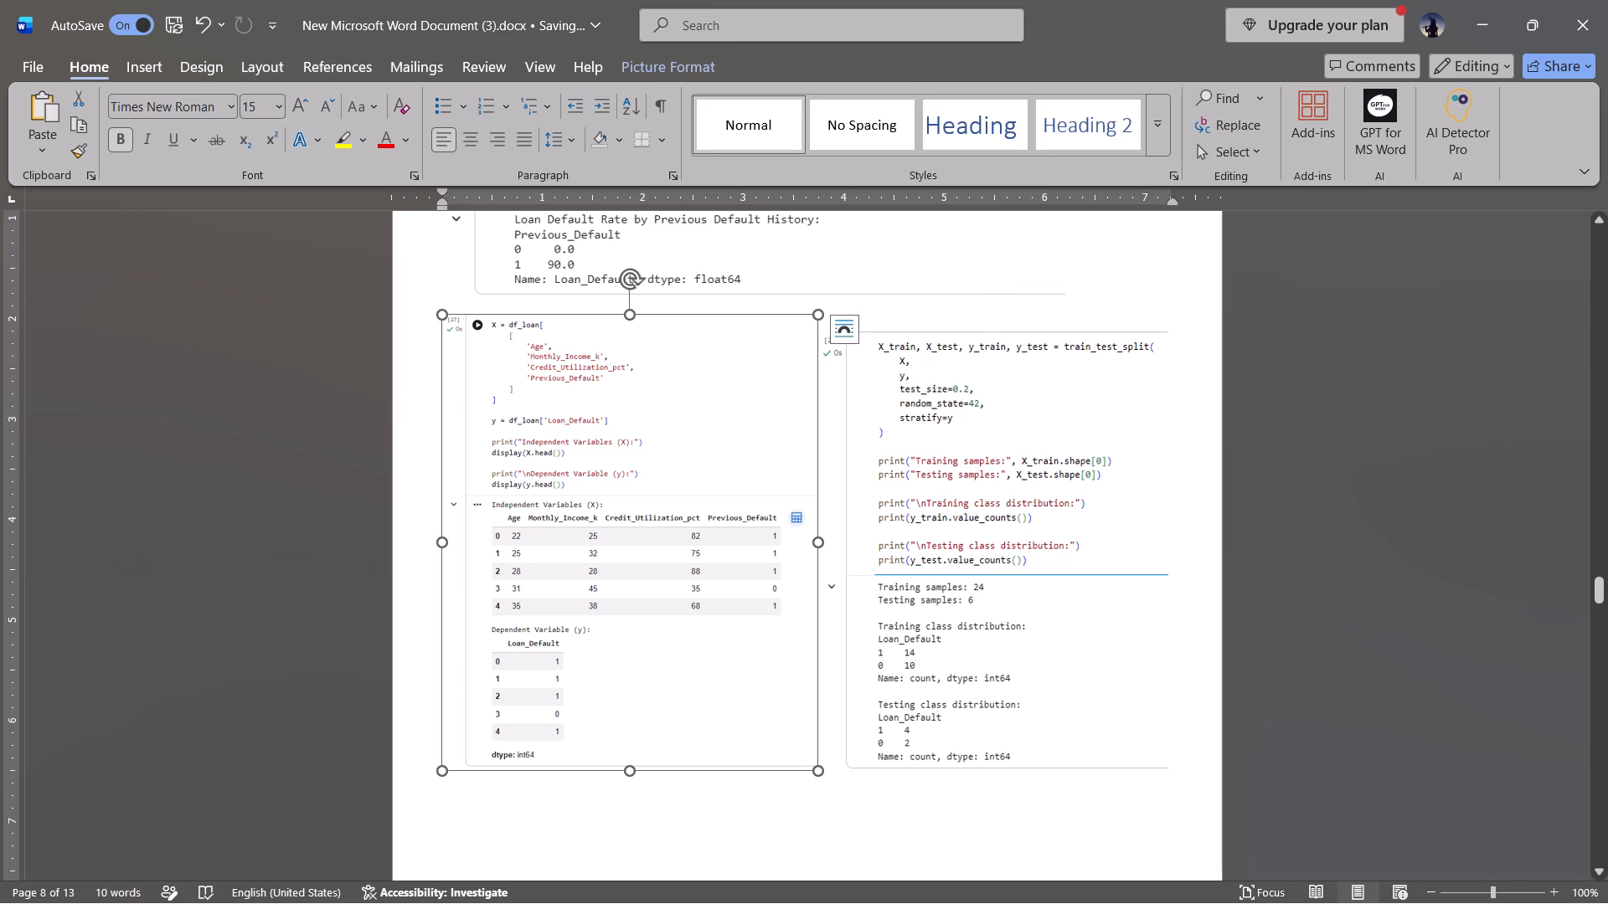
Shrink the StandardScaler feature scaling screenshot on page 9 proportionally to about 5.1 inches wide.
ctrl+scroll(660, 477, up, 7)
ctrl+scroll(660, 477, down, 4)
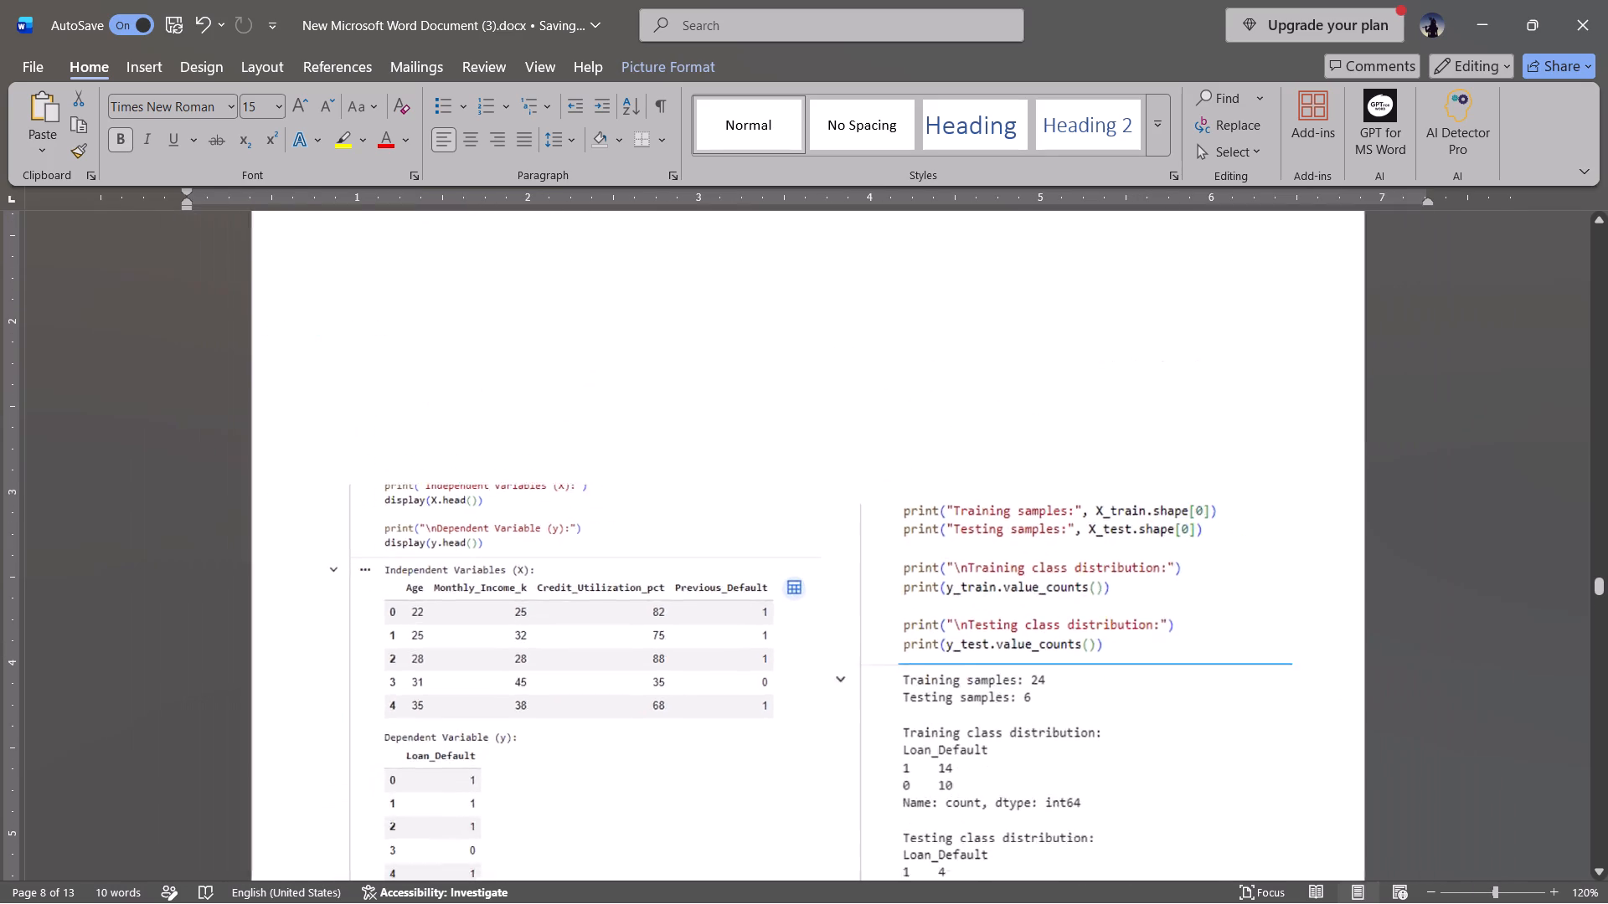
ctrl+scroll(660, 477, down, 3)
scroll(660, 477, down, 2)
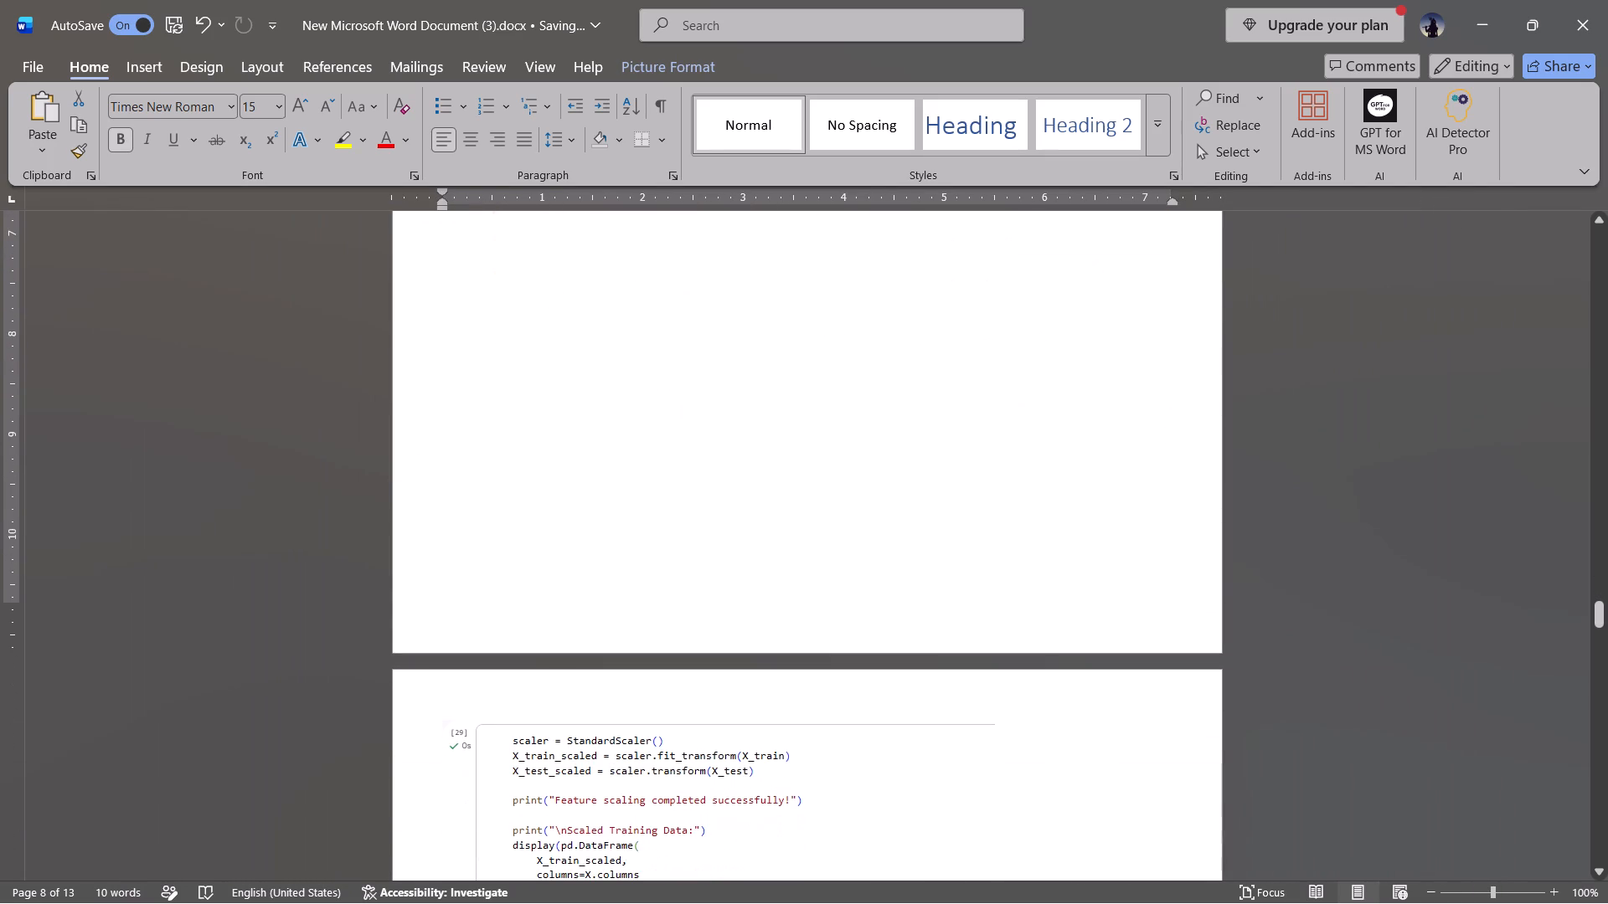
click(740, 597)
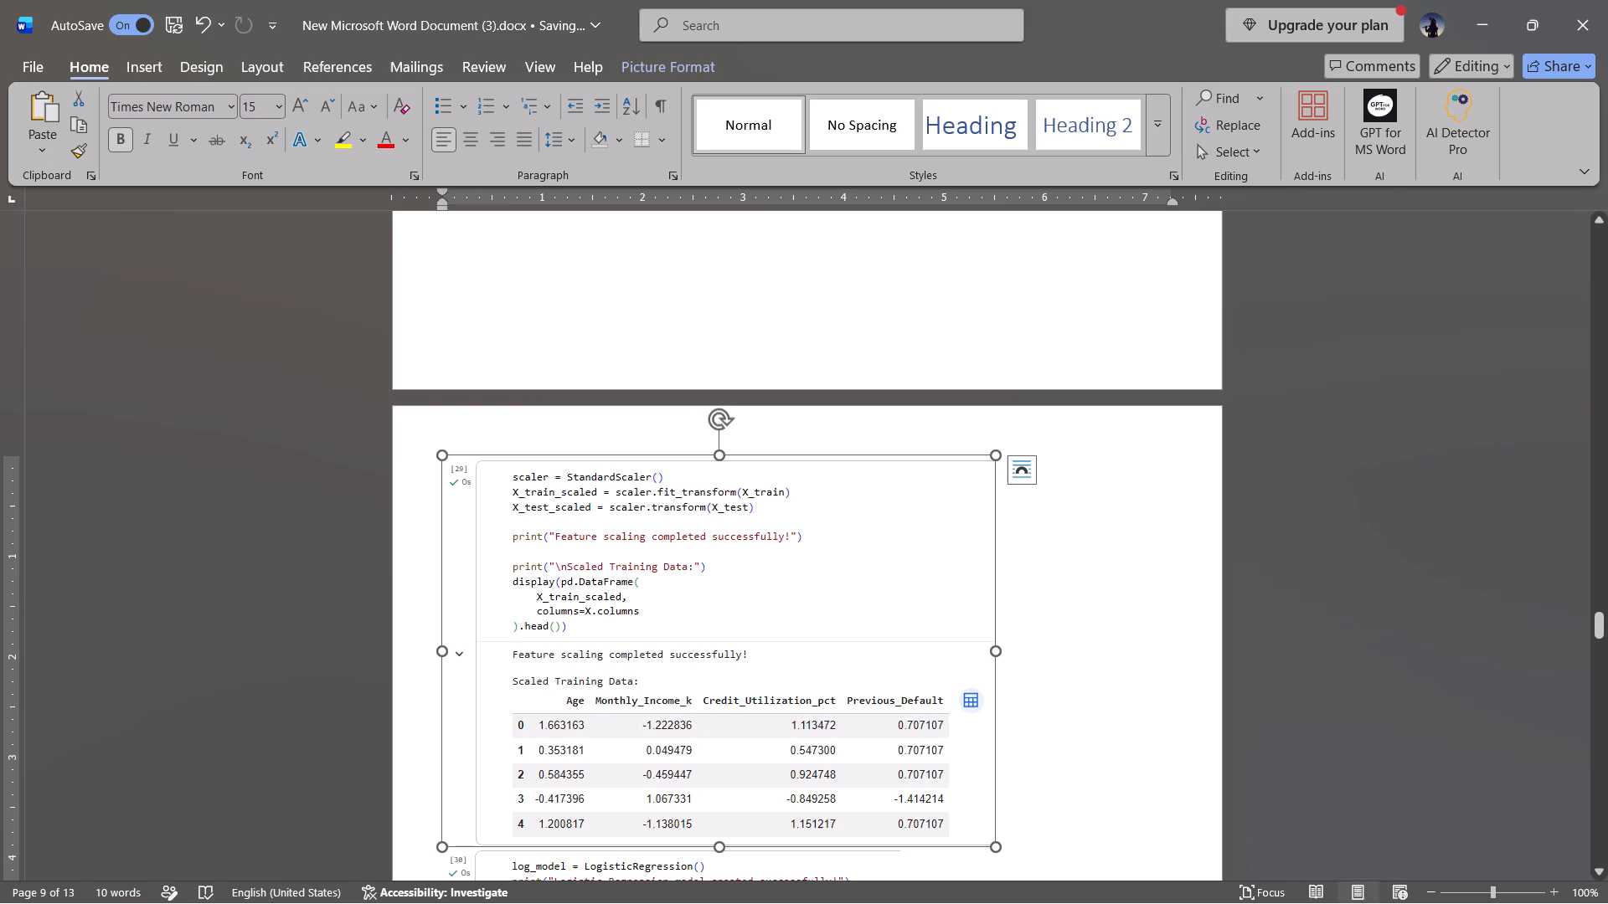
drag(996, 841, 955, 801)
Move the StandardScaler screenshot from page 9 to a new line below the train_test_split screenshot on page 8.
drag(693, 663, 664, 340)
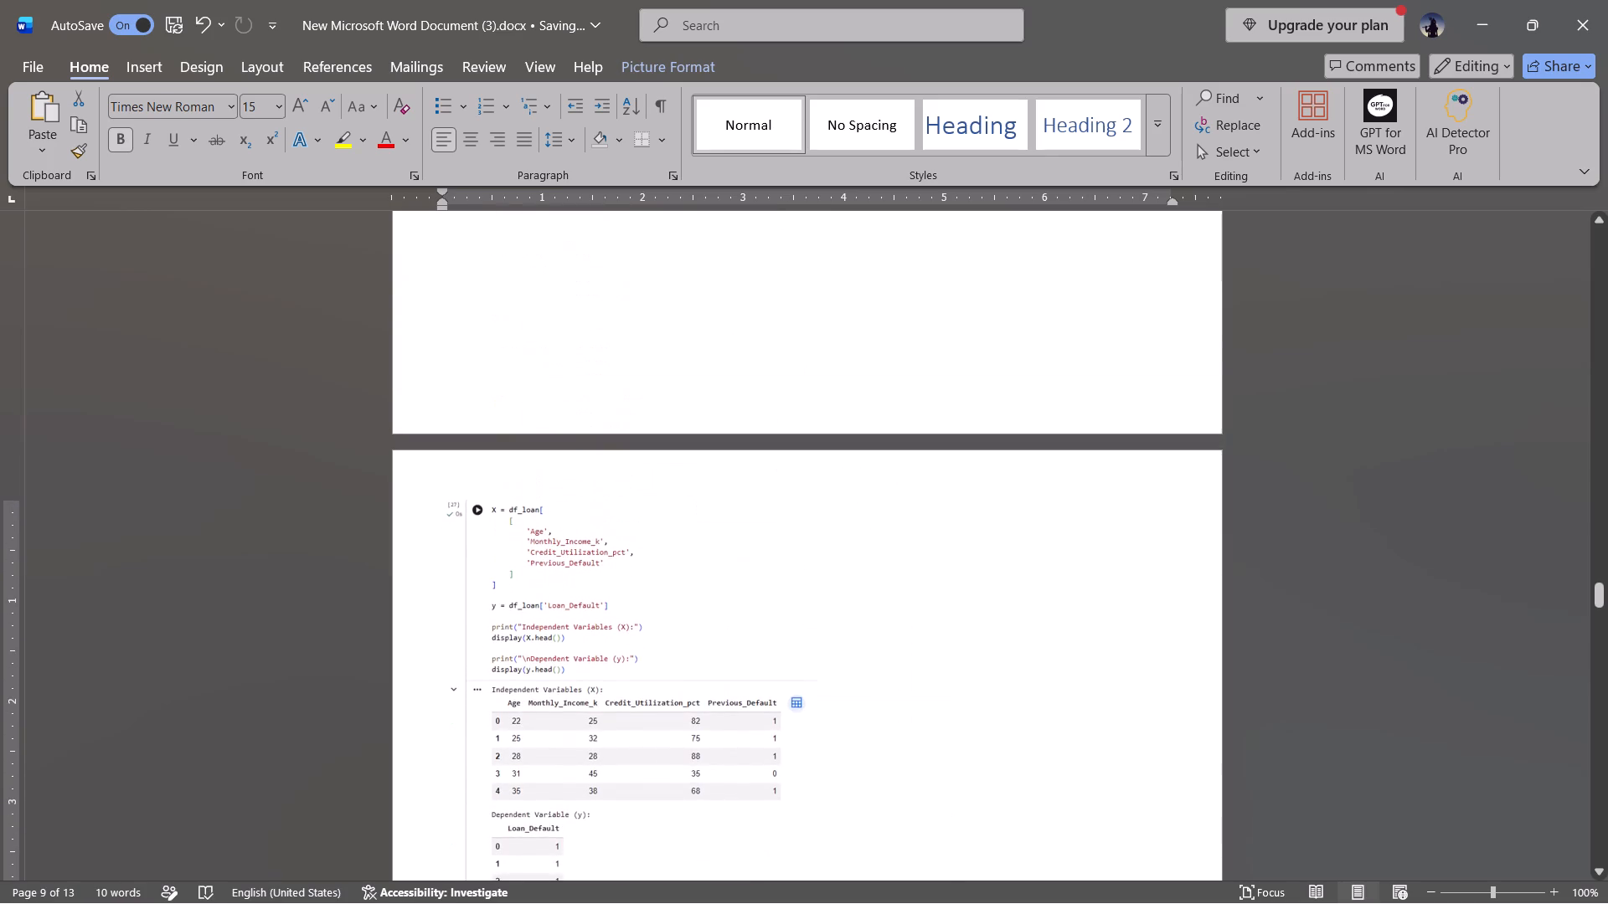
key(ctrl+z)
scroll(778, 545, down, 1)
key(ctrl+x)
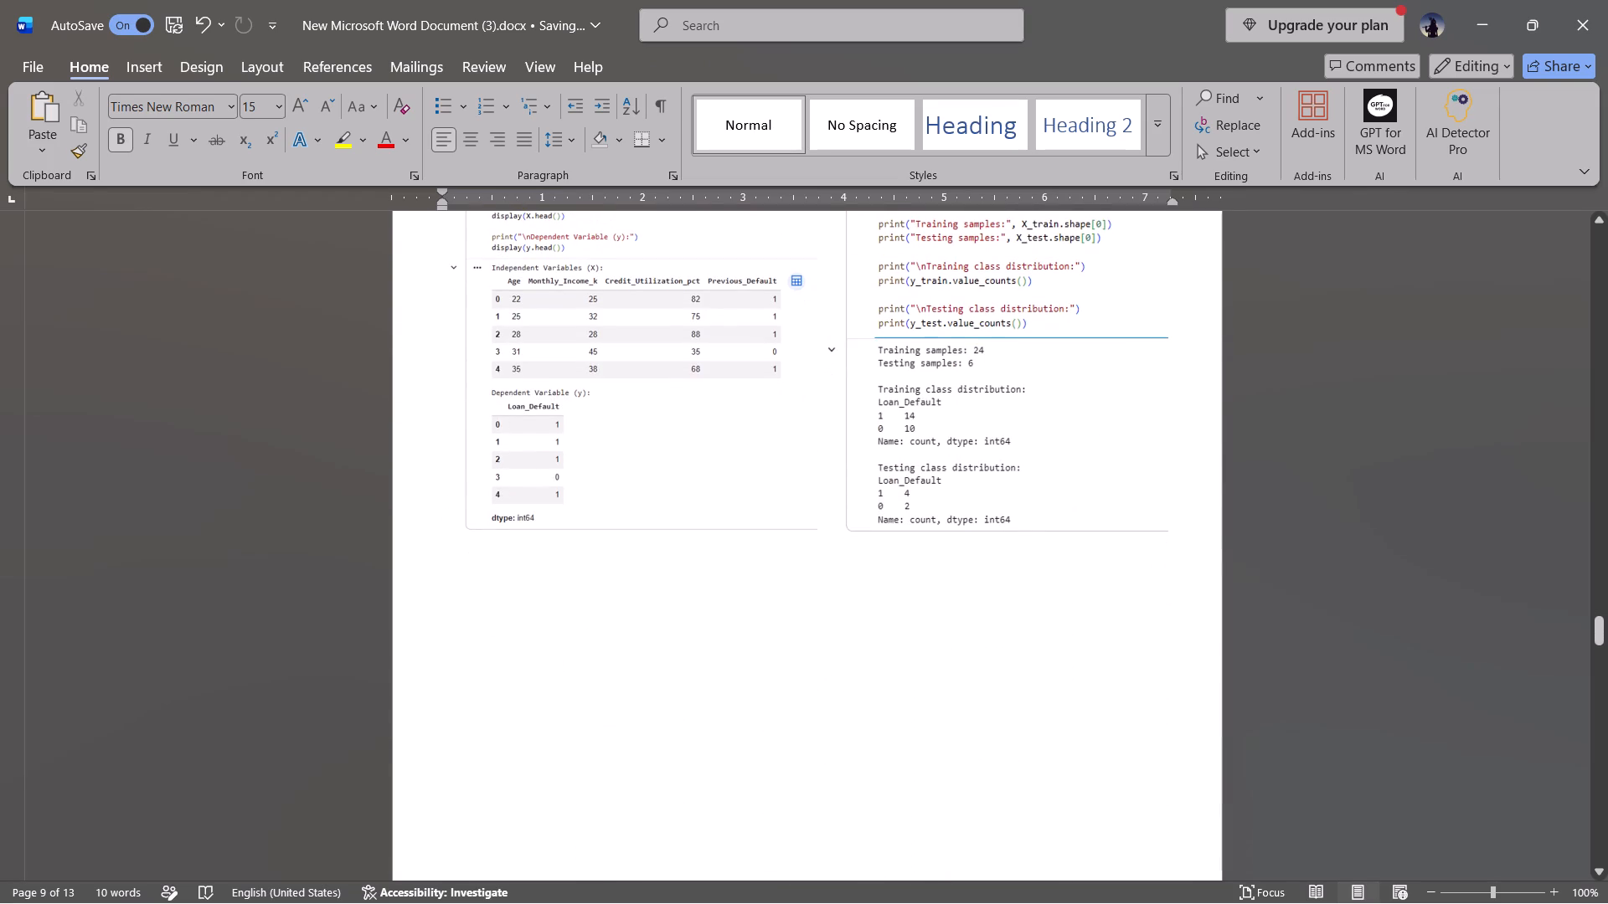
click(542, 597)
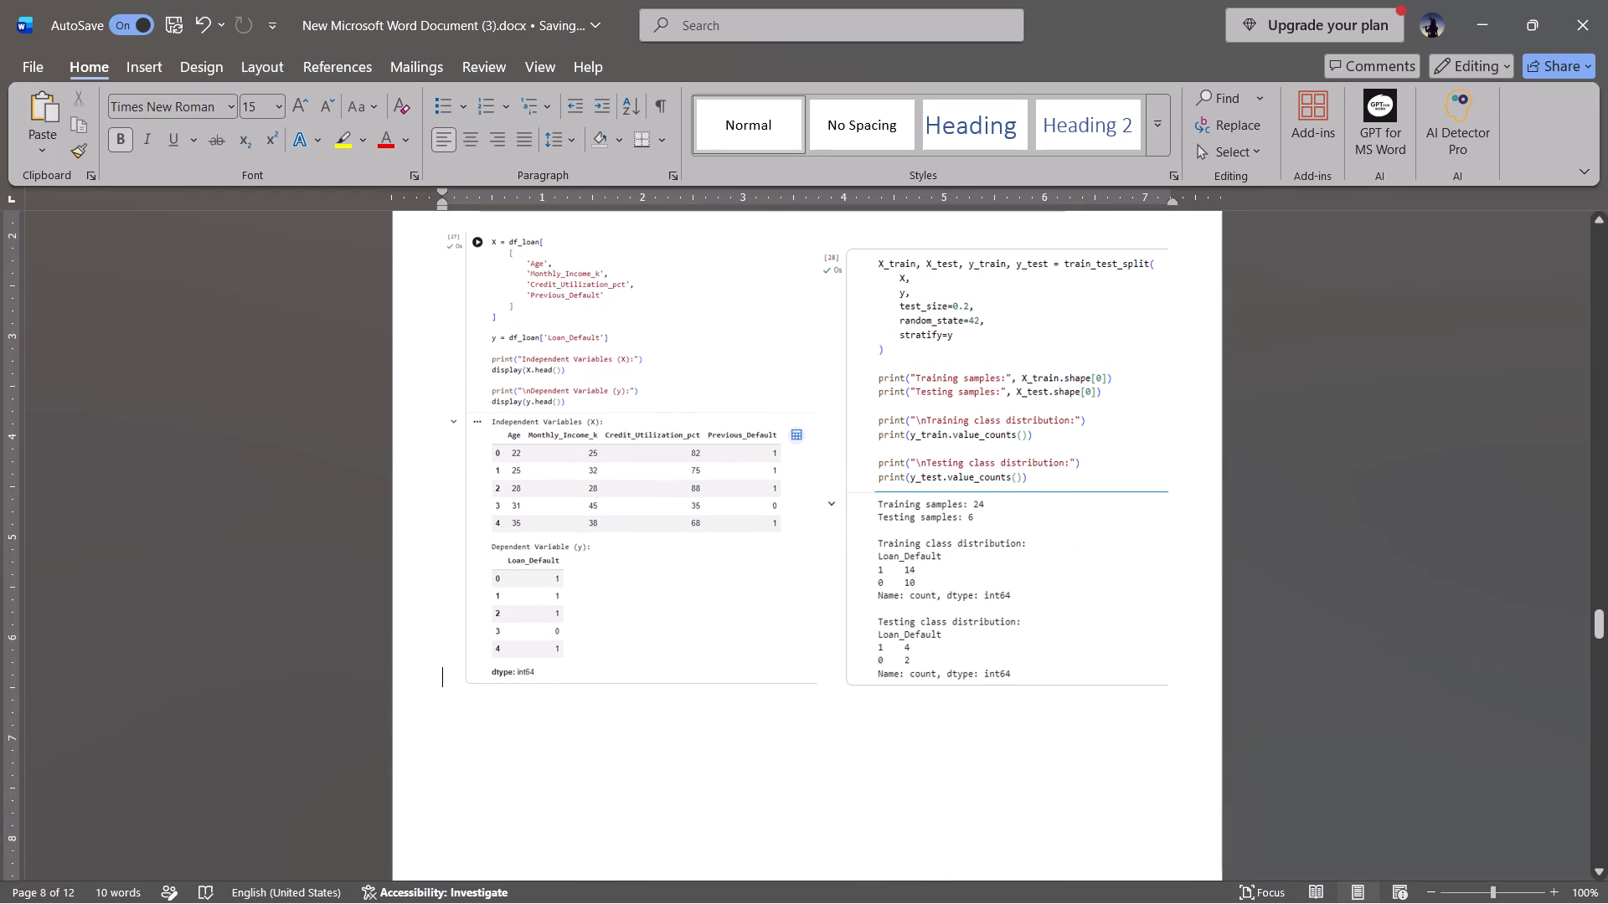
click(1173, 678)
key(Return)
key(ctrl+v)
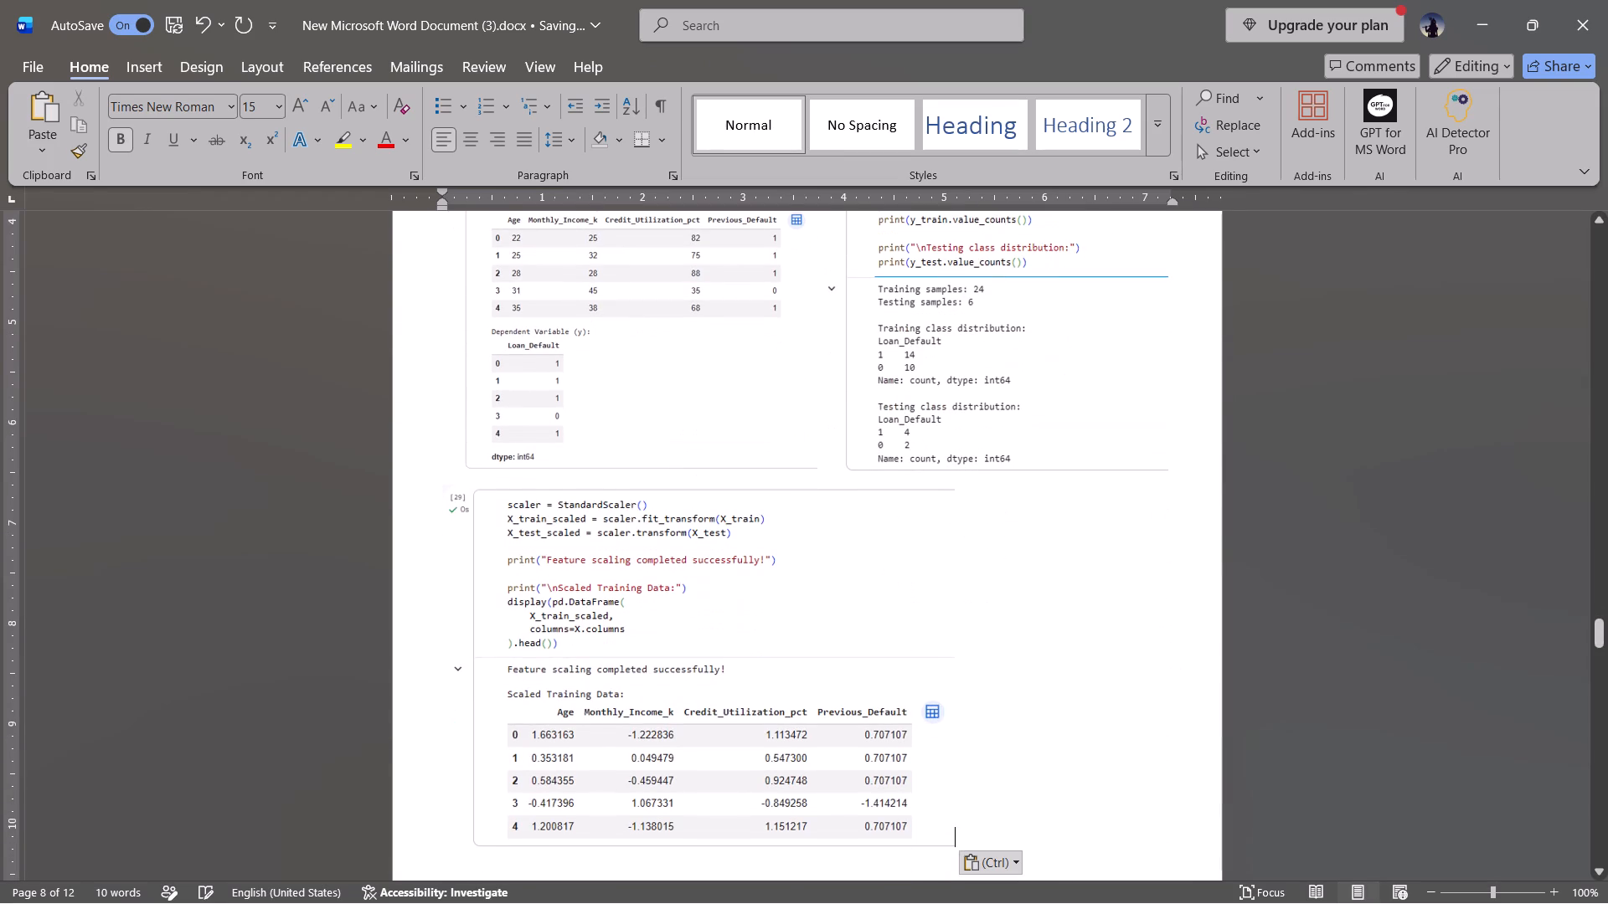
Shrink the LogisticRegression model and coefficients screenshot on page 9 proportionally to about 4.1 inches wide.
click(846, 674)
scroll(846, 674, down, 1)
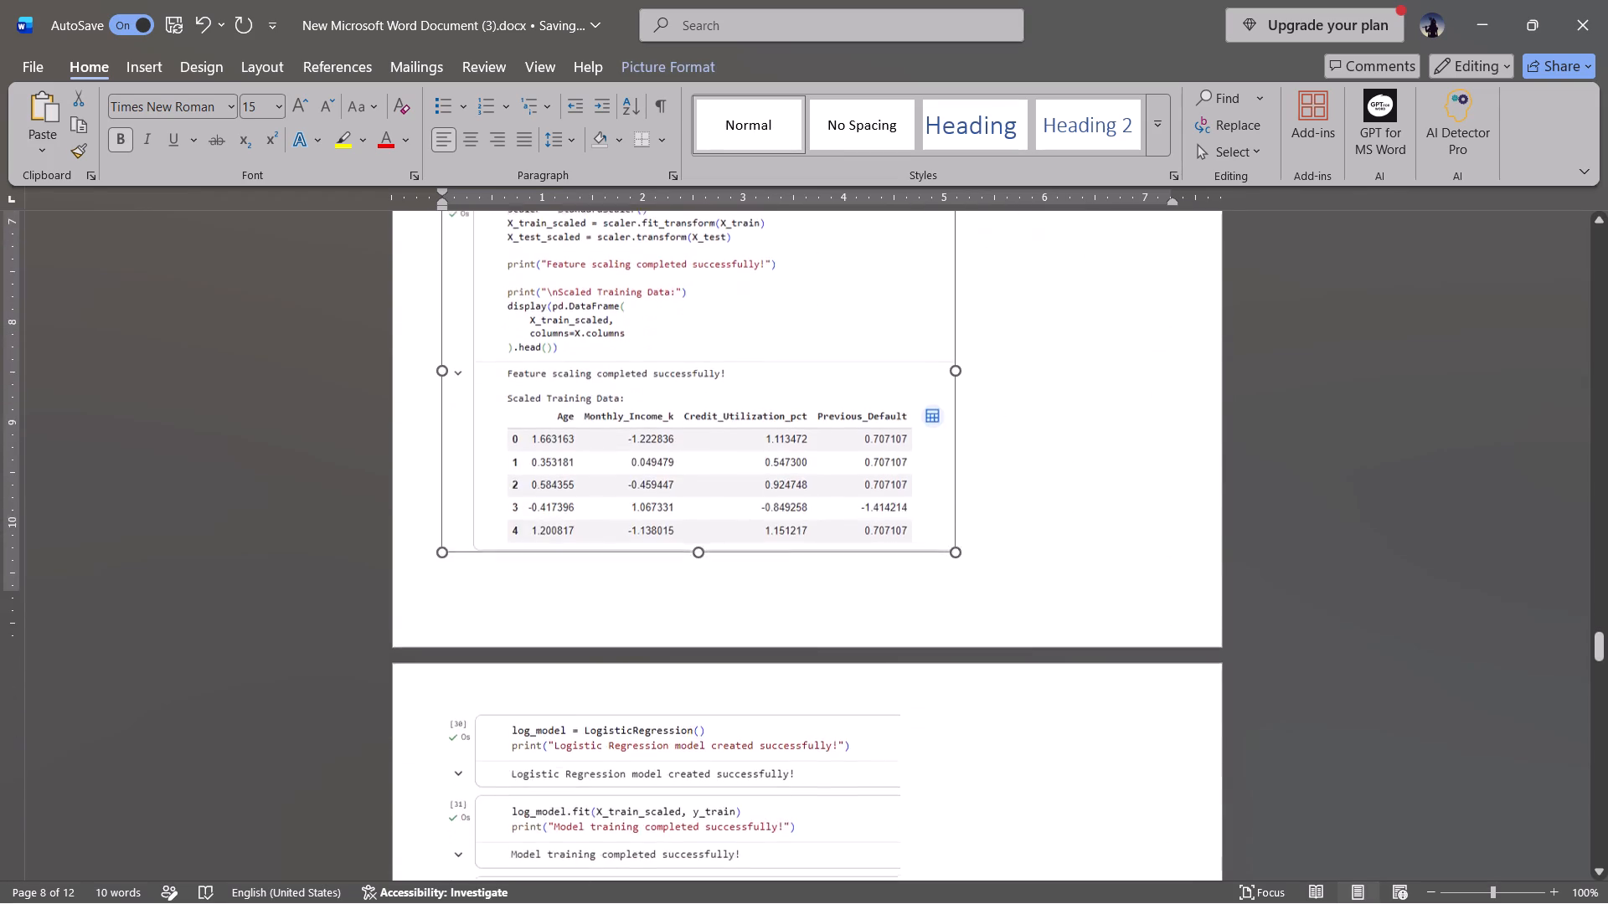
scroll(846, 674, down, 1)
click(673, 604)
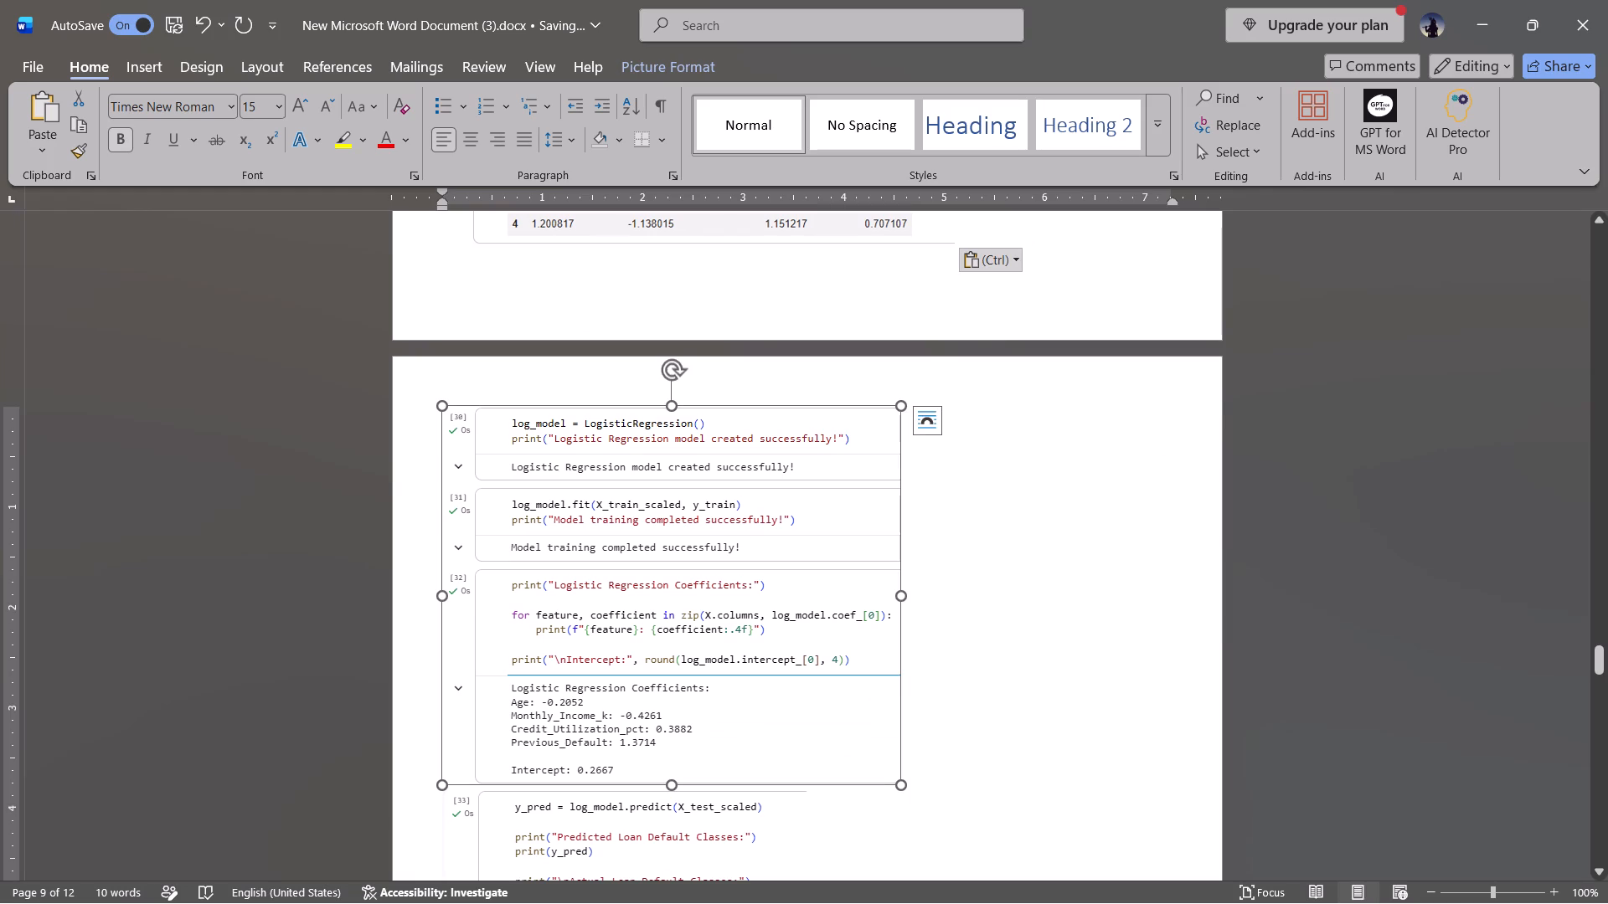
drag(902, 781, 852, 714)
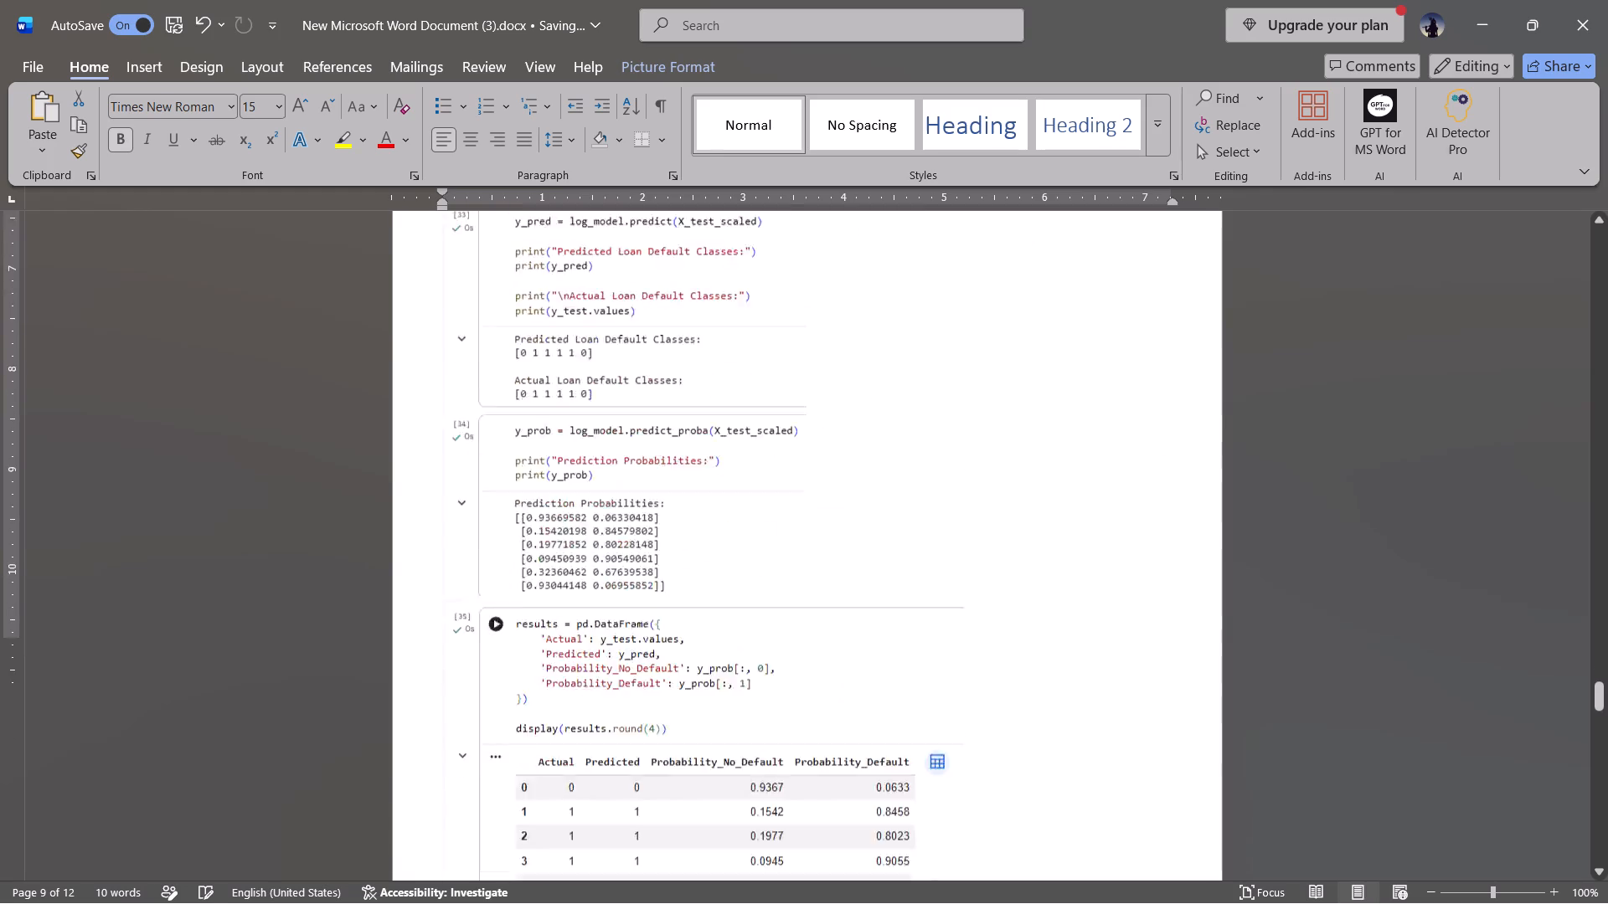
Shrink the y_pred and y_prob screenshot proportionally to about 2.9 inches wide so it fits beside the LogisticRegression screenshot.
click(682, 485)
scroll(682, 485, up, 1)
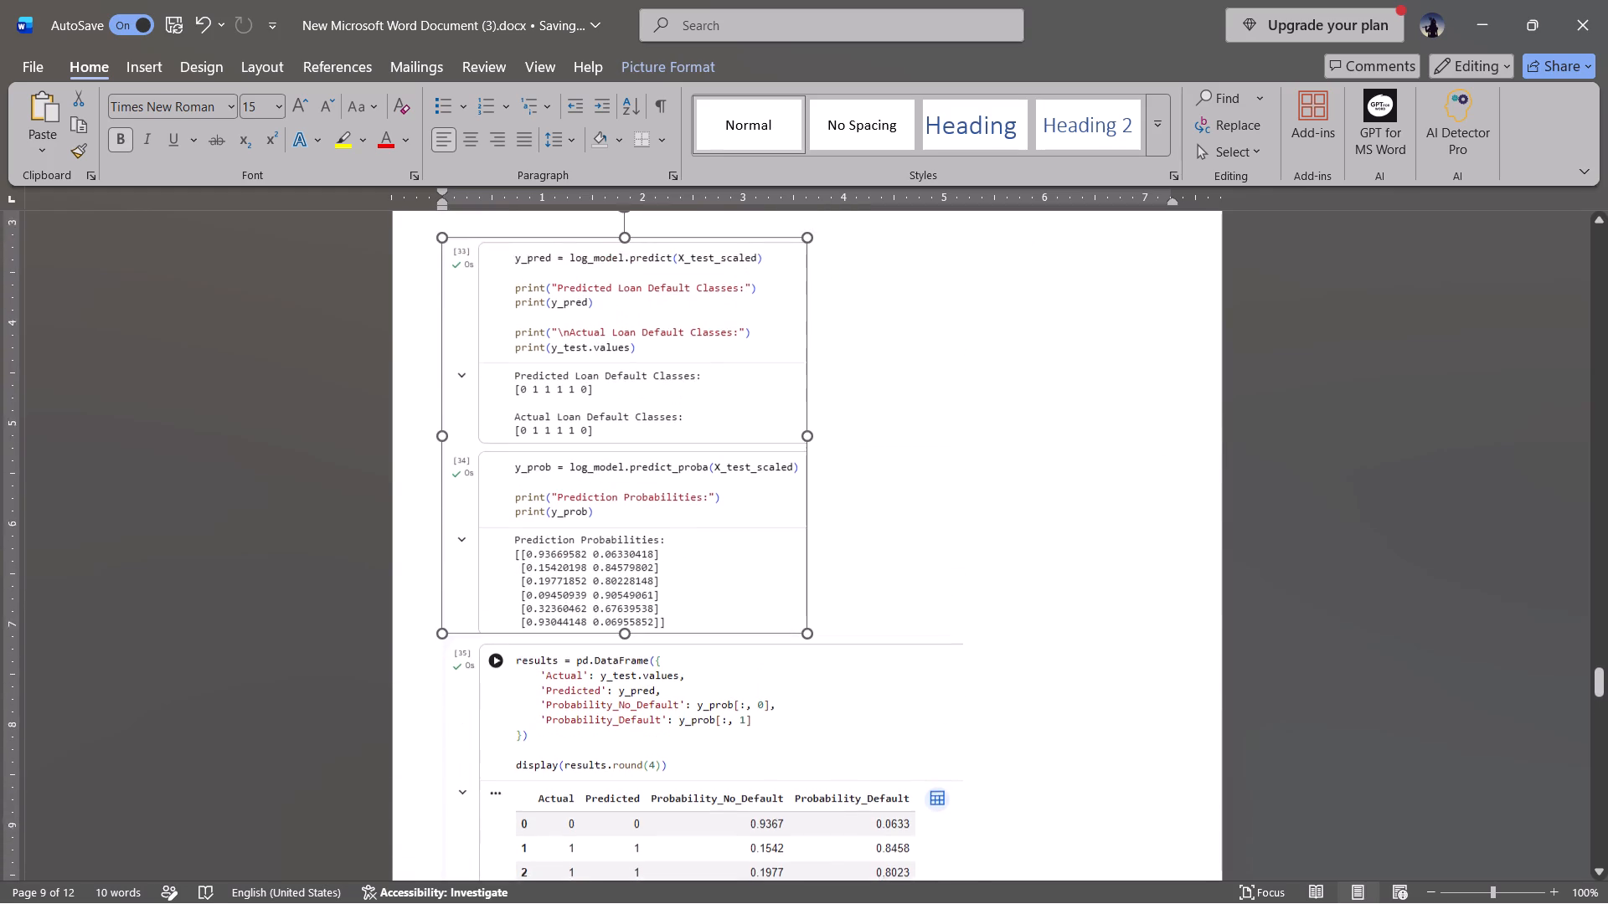
drag(806, 716, 729, 638)
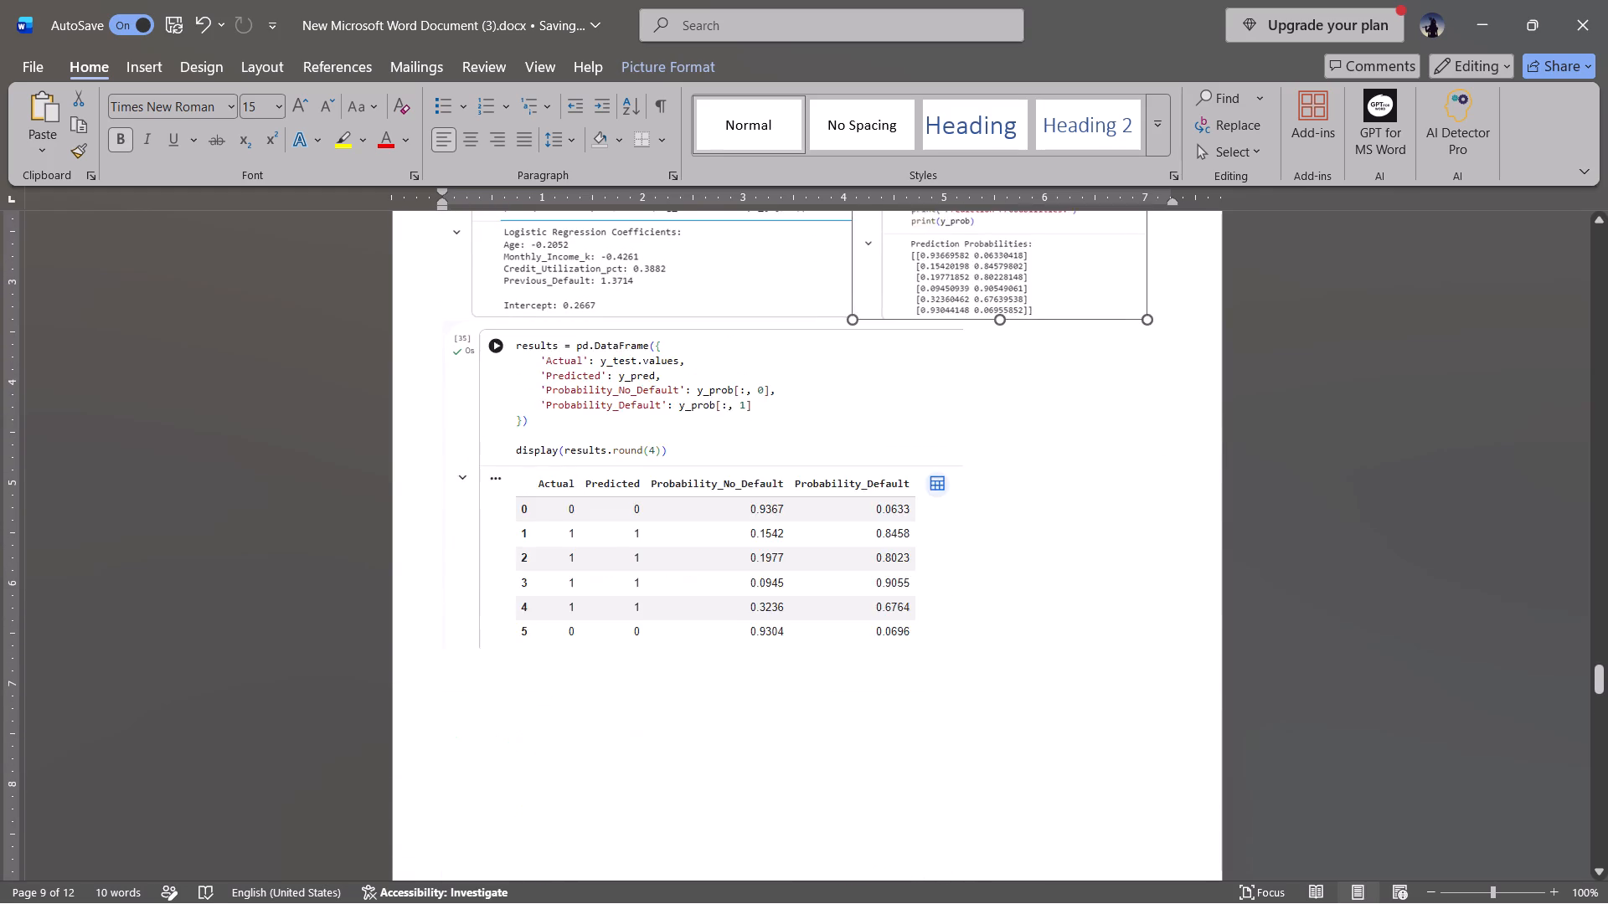
drag(729, 638, 726, 634)
Shrink the LogisticRegression screenshot on page 9 proportionally to about 3.8 inches wide.
scroll(726, 634, up, 1)
scroll(848, 699, down, 1)
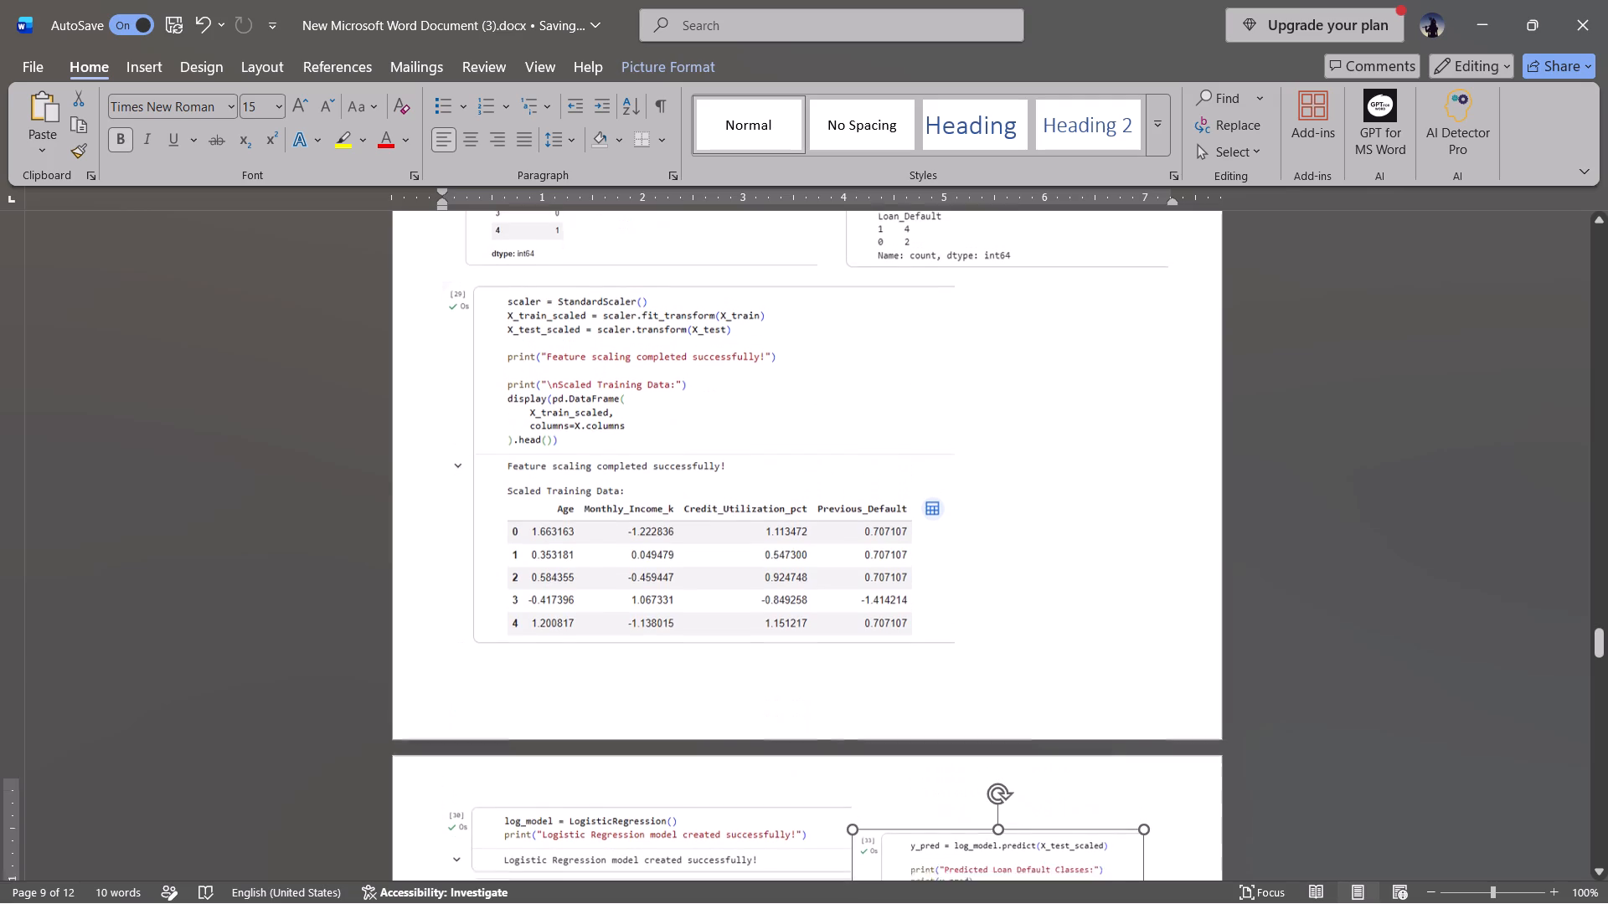
scroll(848, 699, down, 1)
click(769, 673)
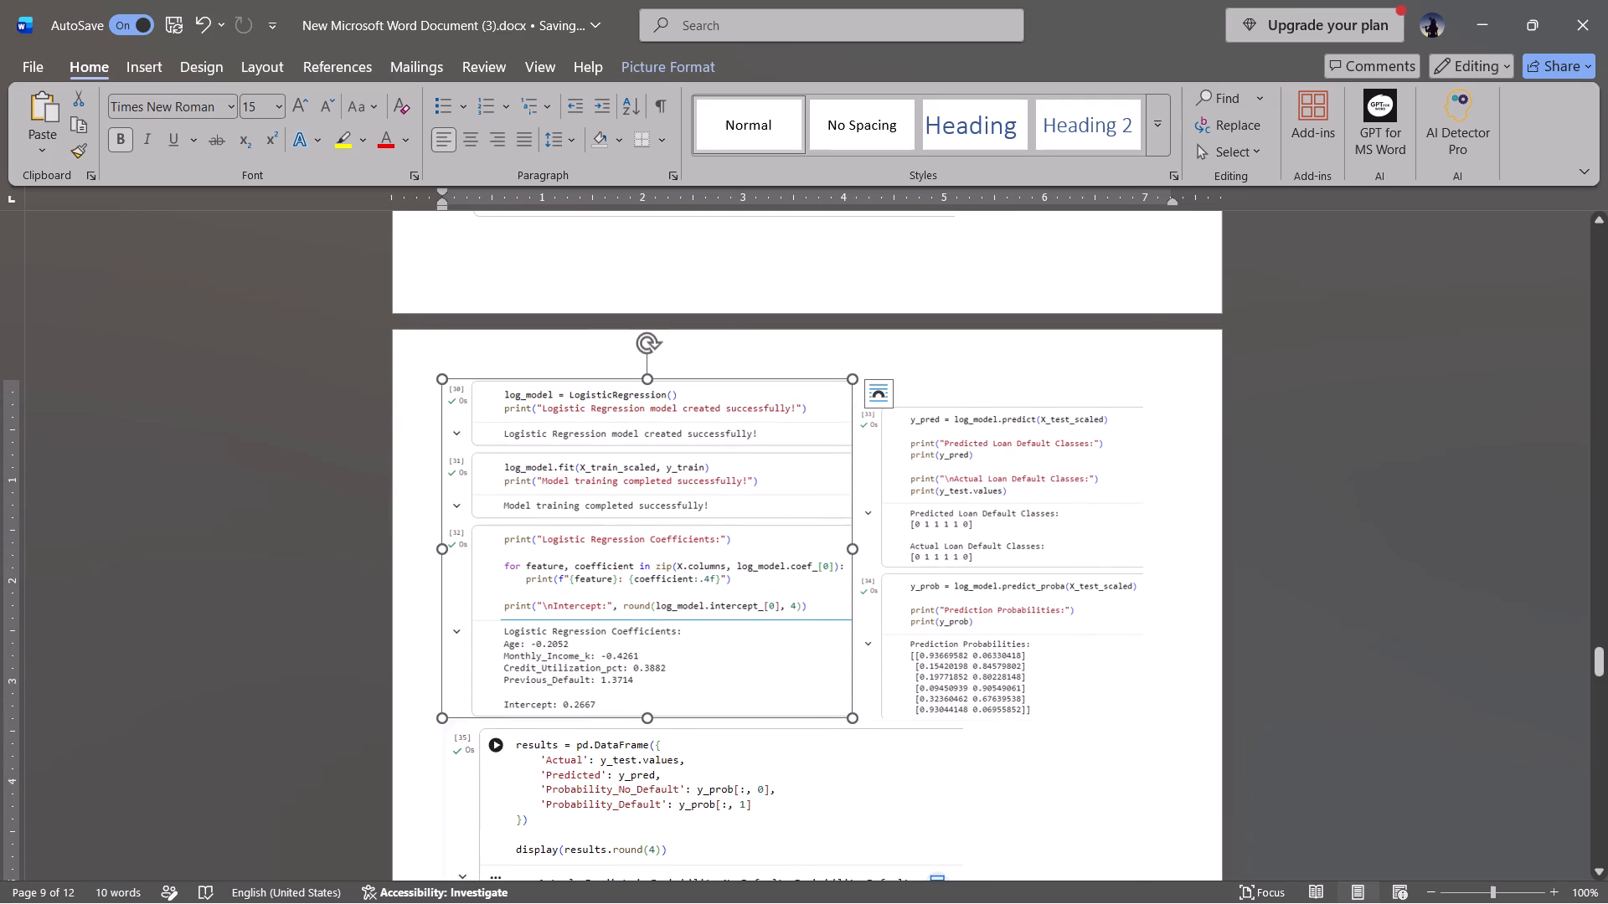
drag(849, 716, 827, 697)
Insert two spaces between the LogisticRegression screenshot and the y_pred screenshot on page 9.
click(879, 680)
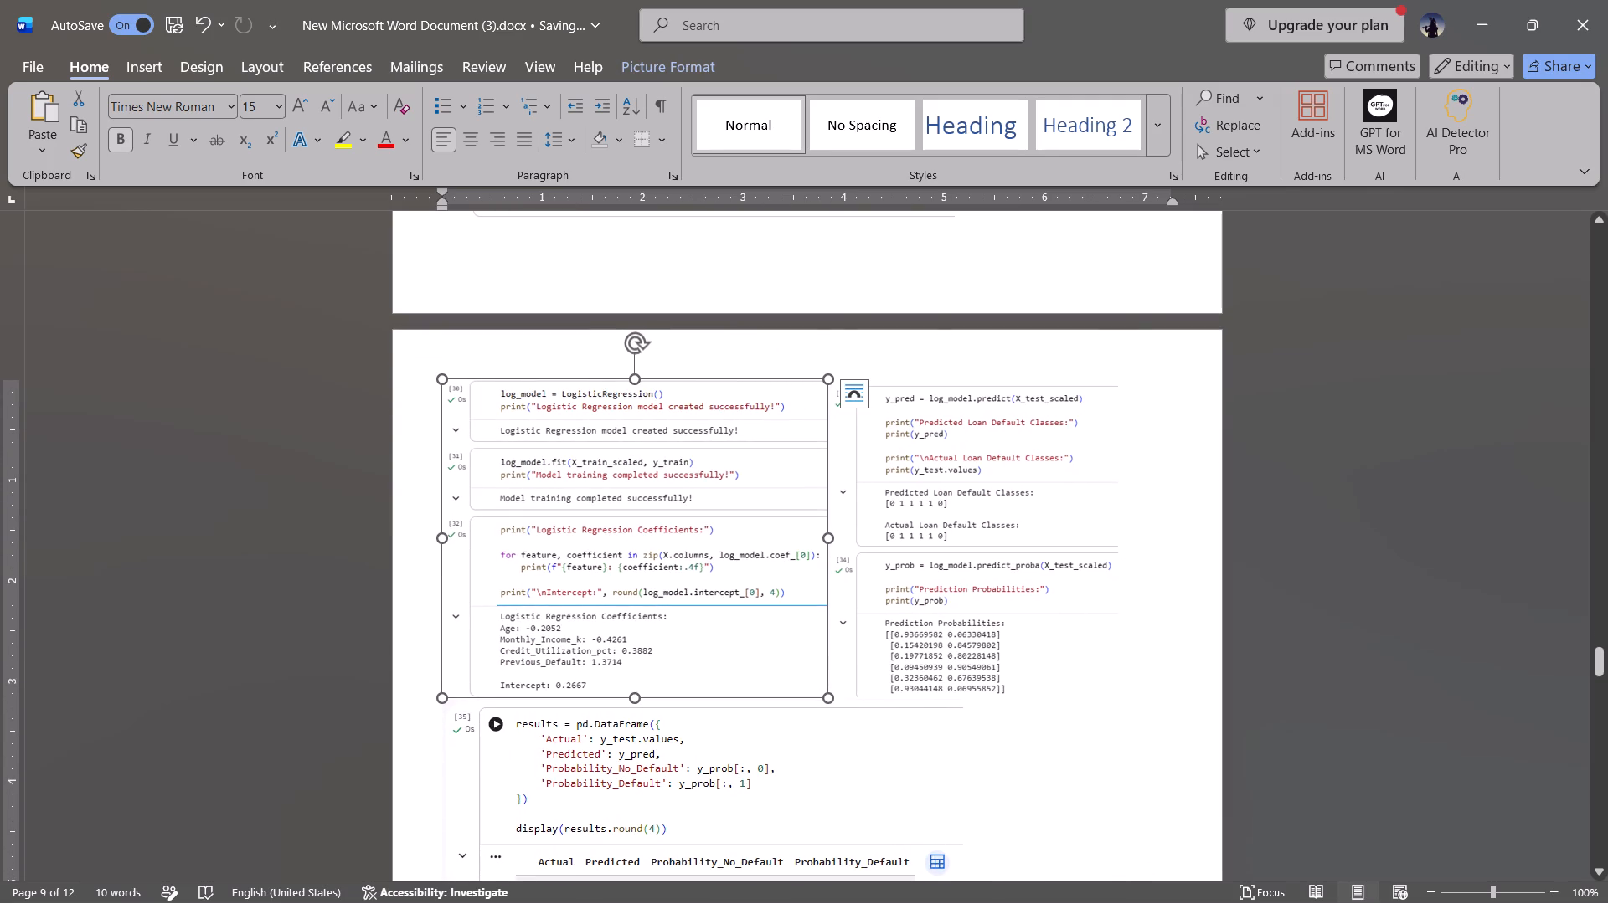
key(space)
key(space)
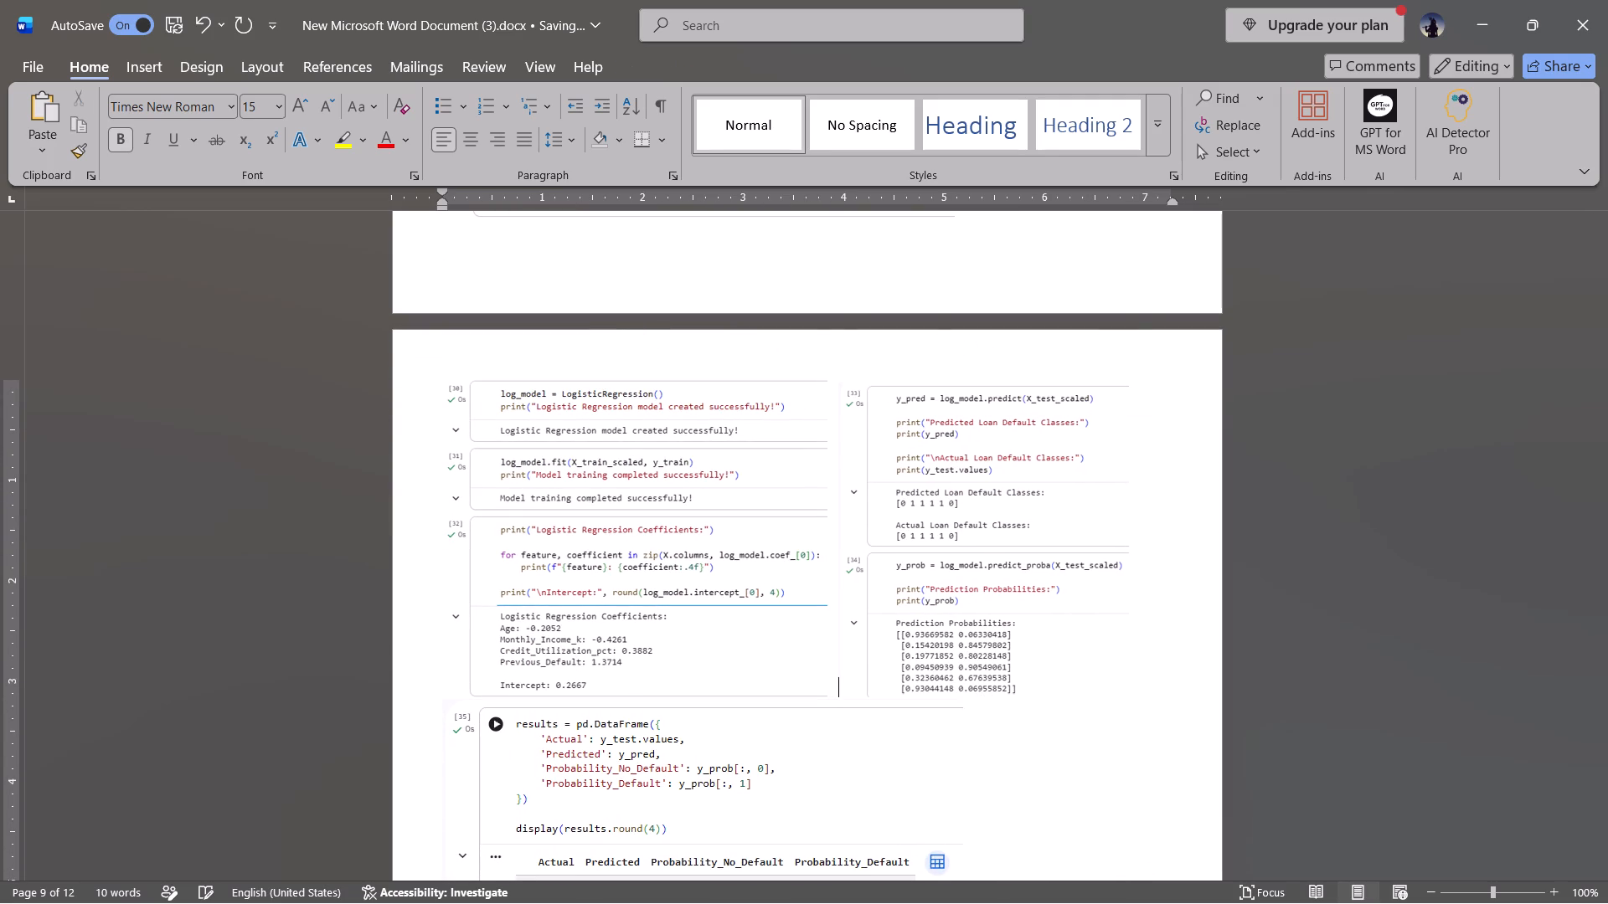
Enlarge the y_pred and y_prob screenshot slightly and proportionally to about 3.2 inches high.
click(903, 650)
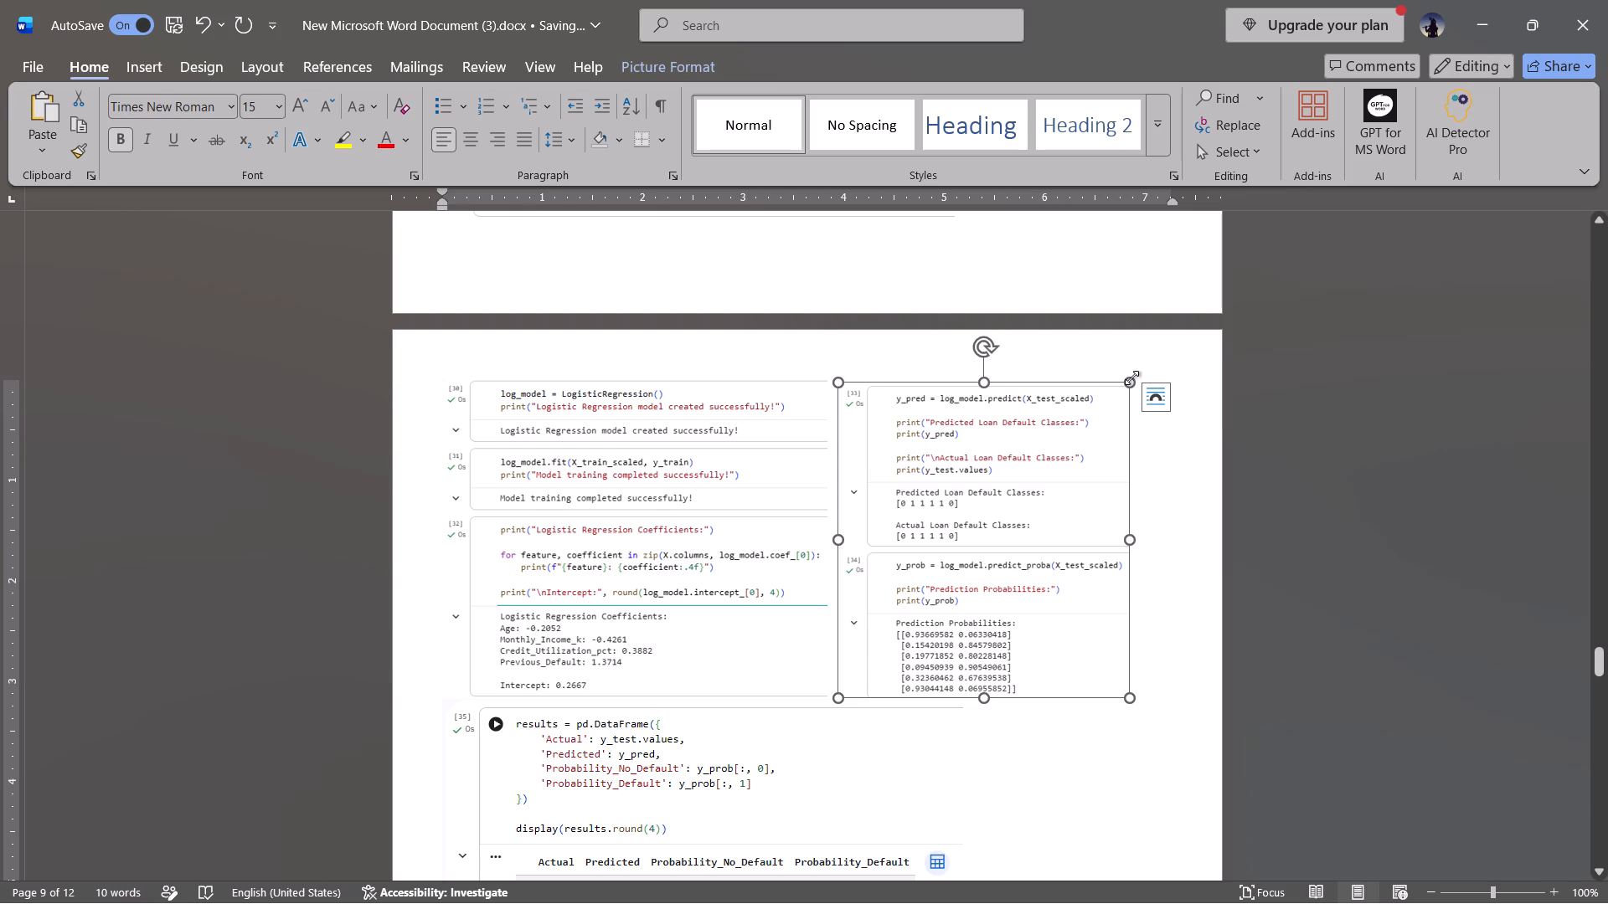
click(1131, 378)
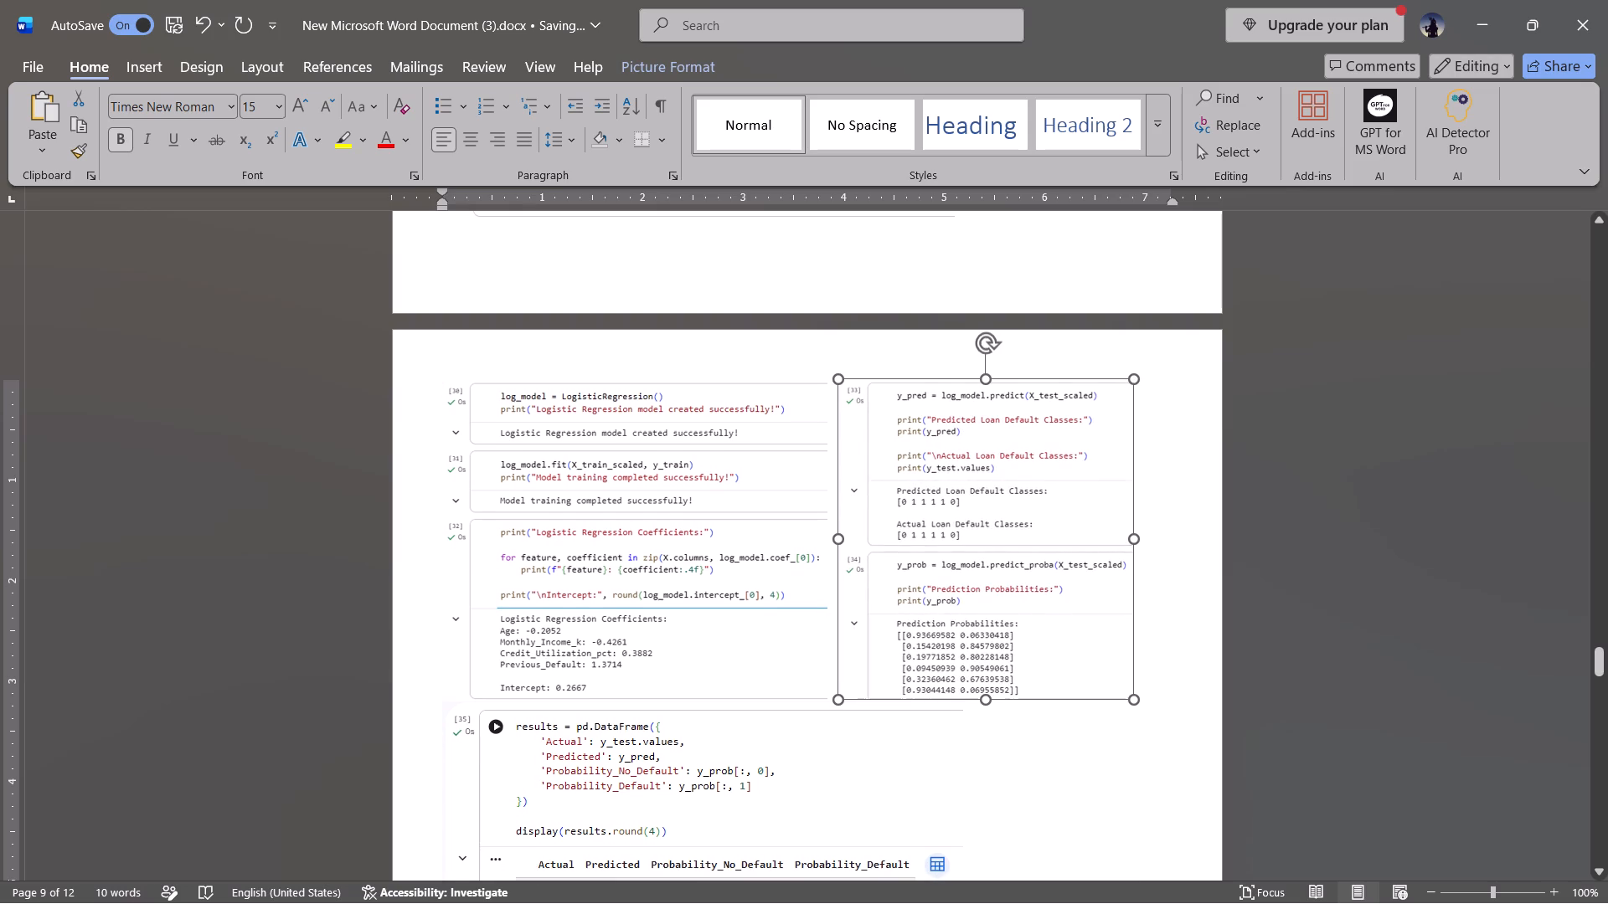
Shrink the results DataFrame screenshot on page 9 proportionally to about 4.3 inches wide.
scroll(850, 526, down, 1)
click(803, 565)
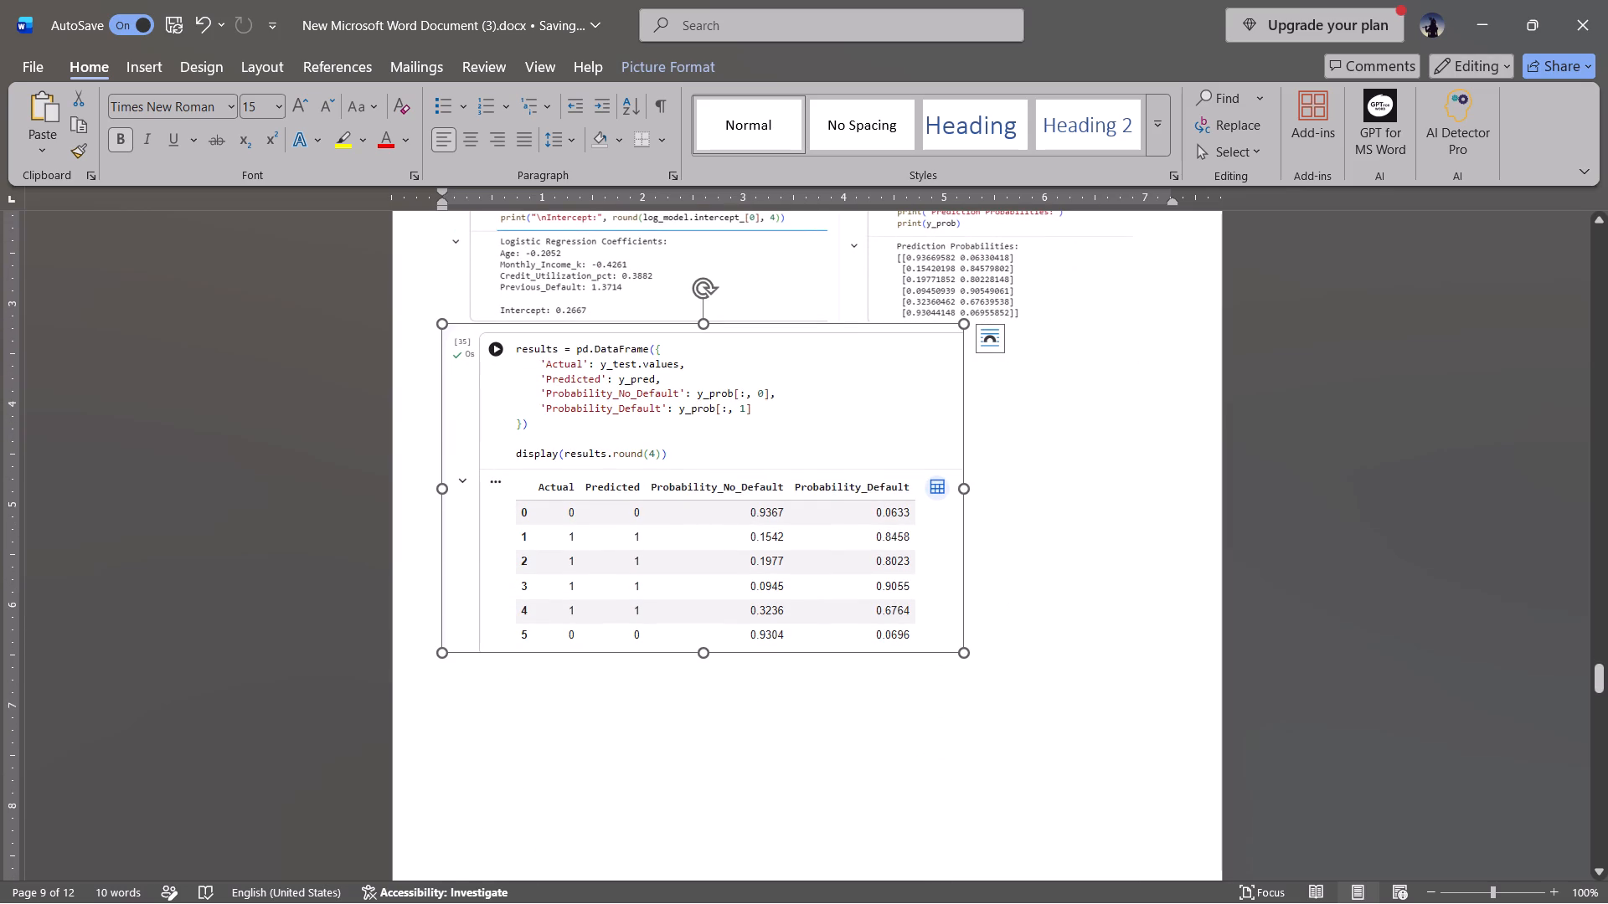
drag(967, 655, 909, 585)
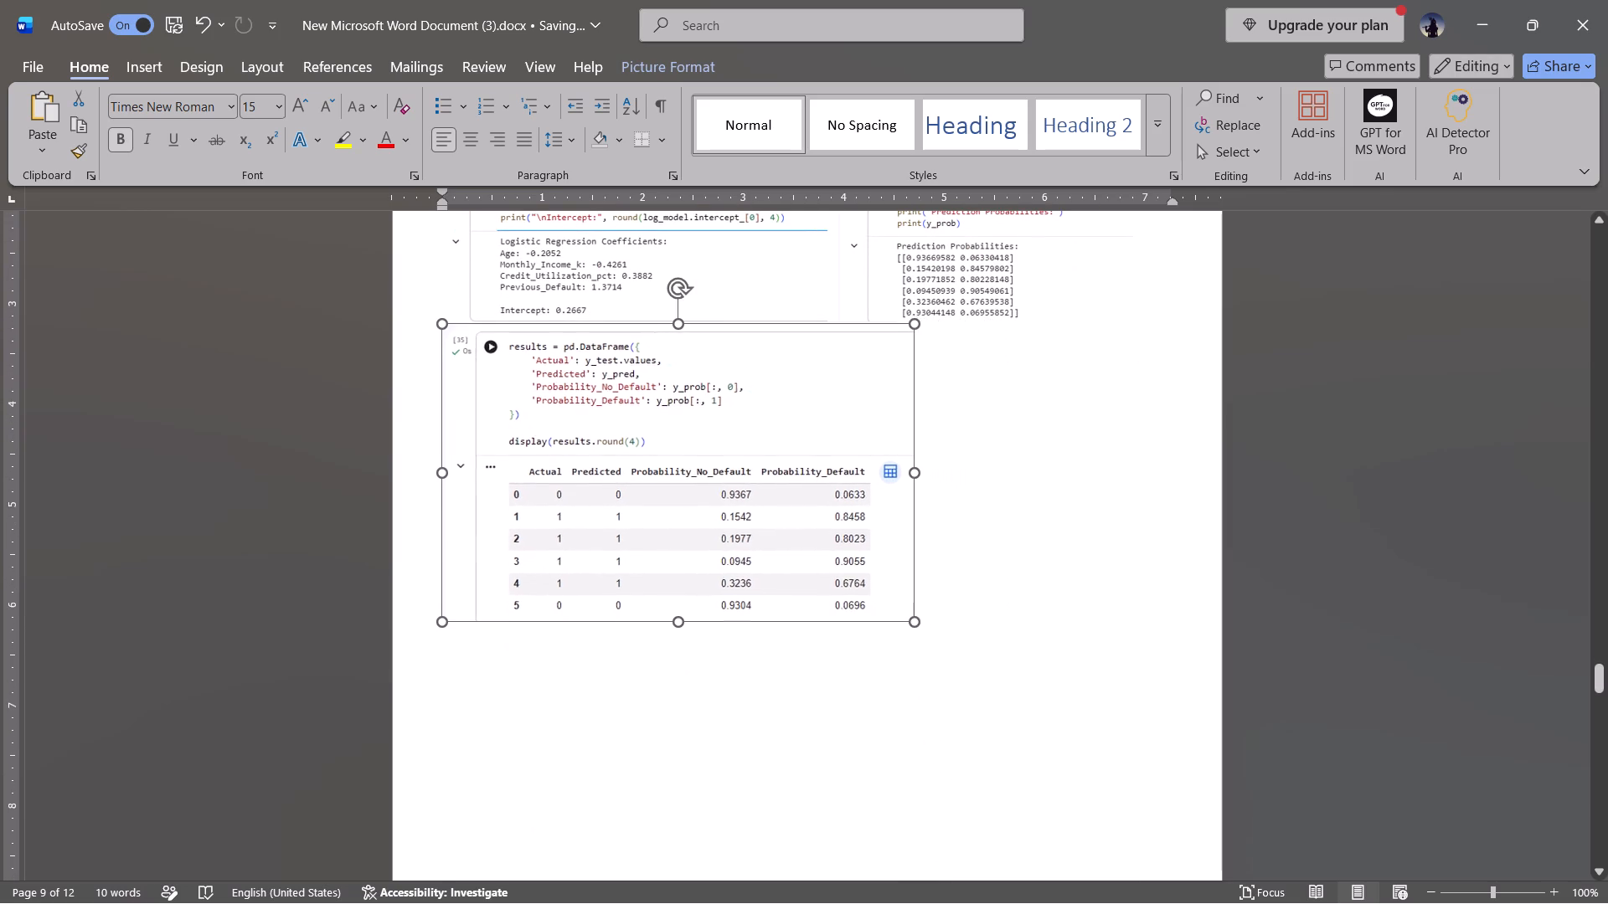
drag(909, 585, 906, 583)
scroll(906, 583, down, 1)
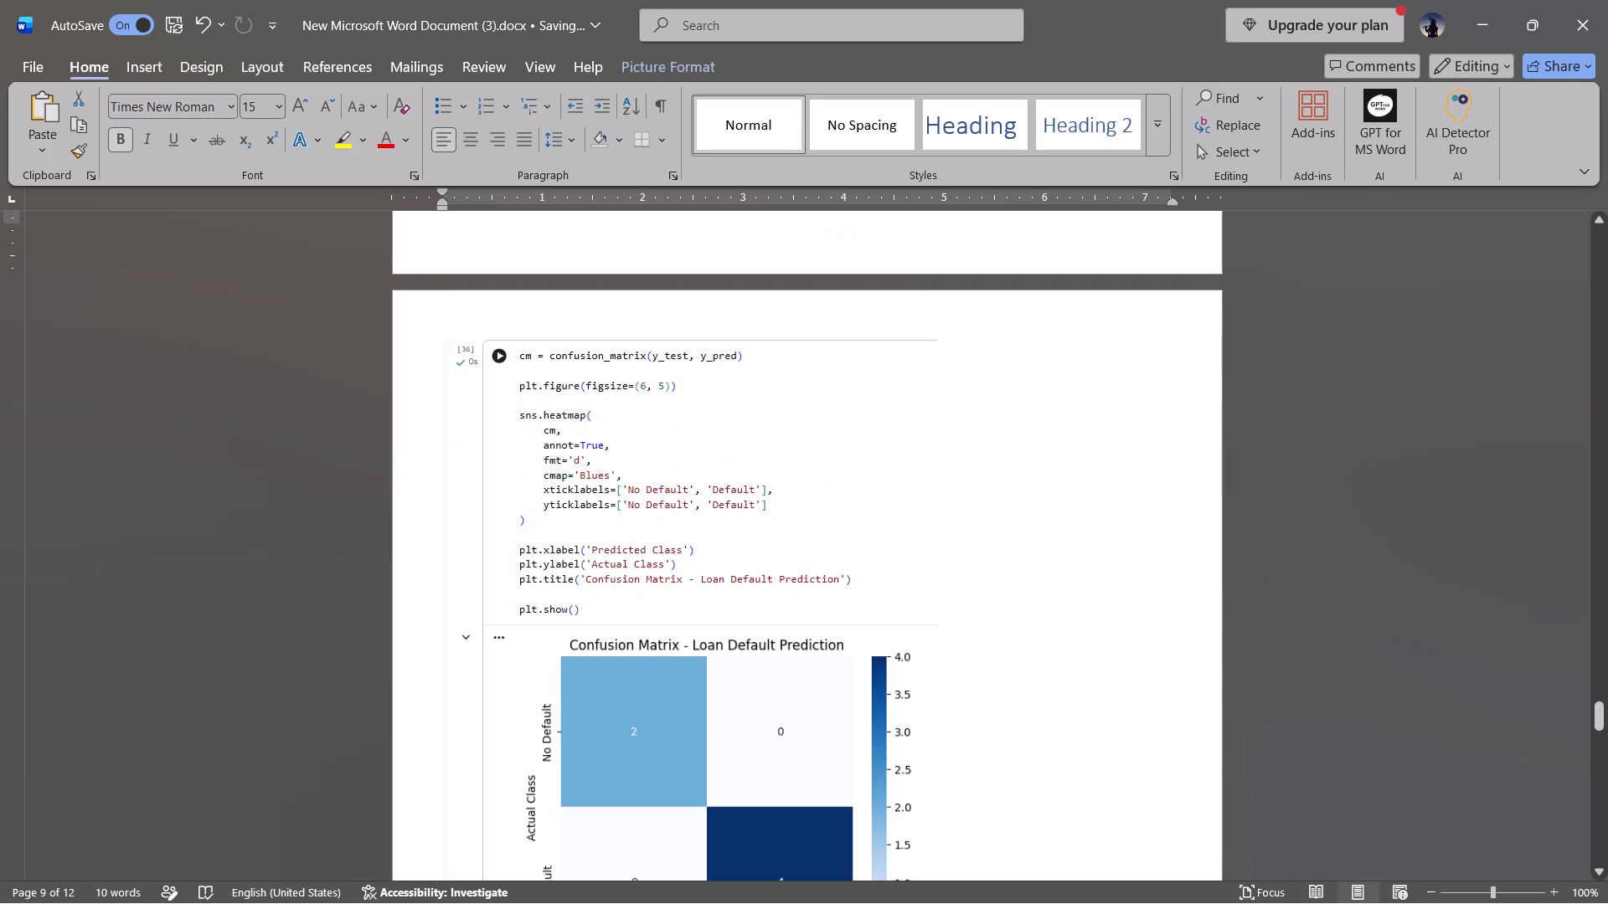
scroll(819, 587, up, 1)
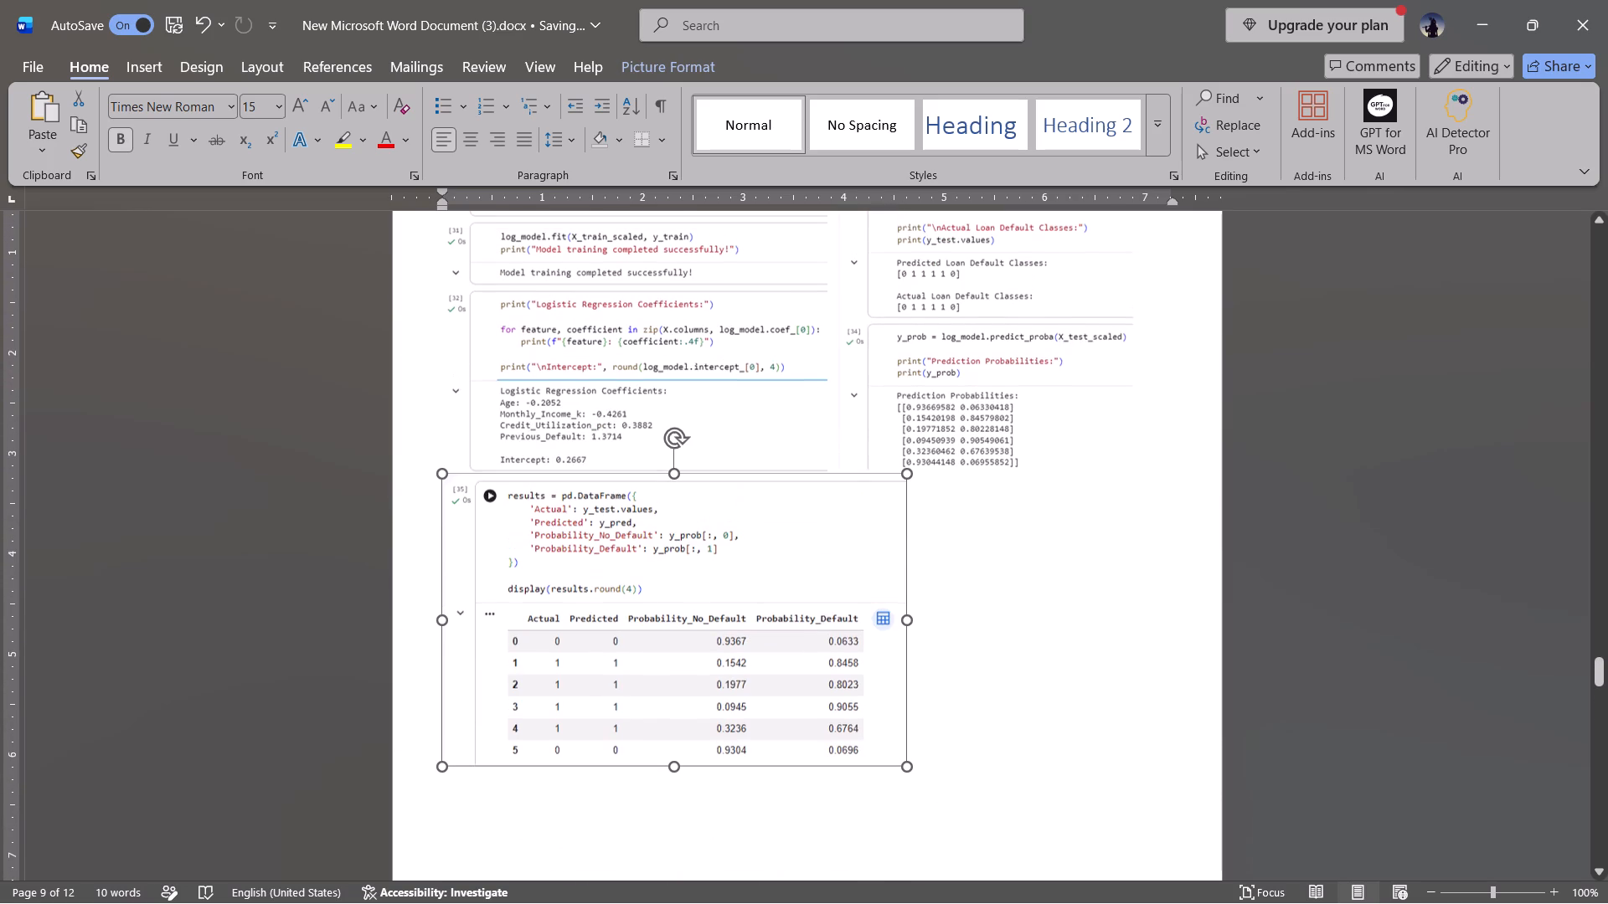
scroll(819, 587, up, 1)
drag(909, 768, 866, 732)
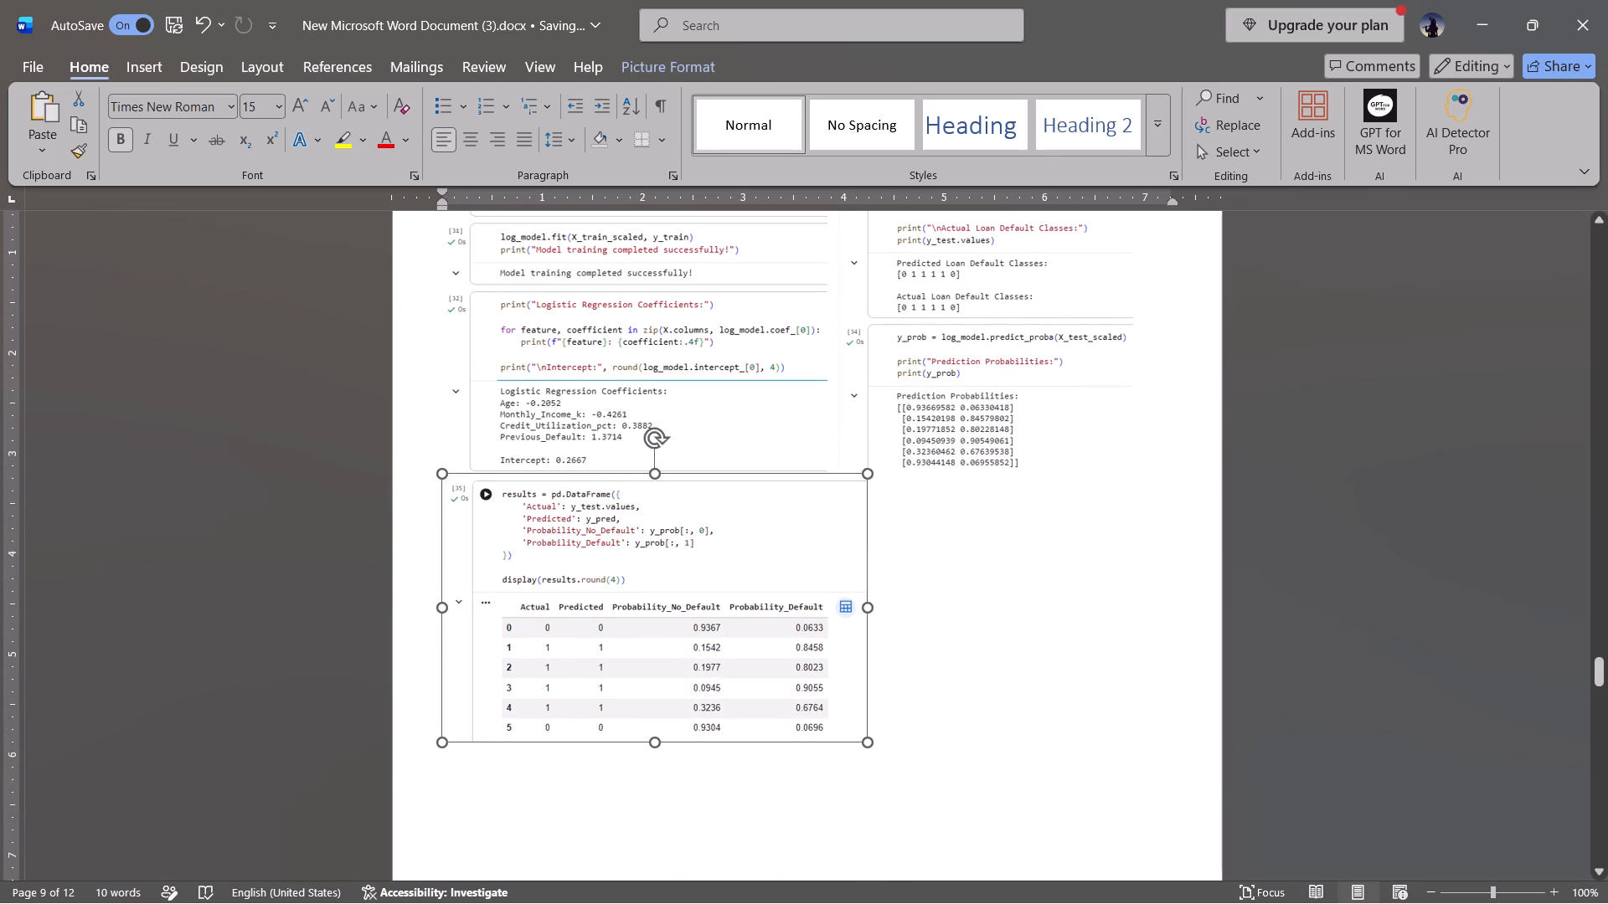
drag(866, 732, 870, 735)
Shrink the confusion matrix screenshot on page 10 proportionally to about 4 inches wide.
scroll(870, 735, down, 1)
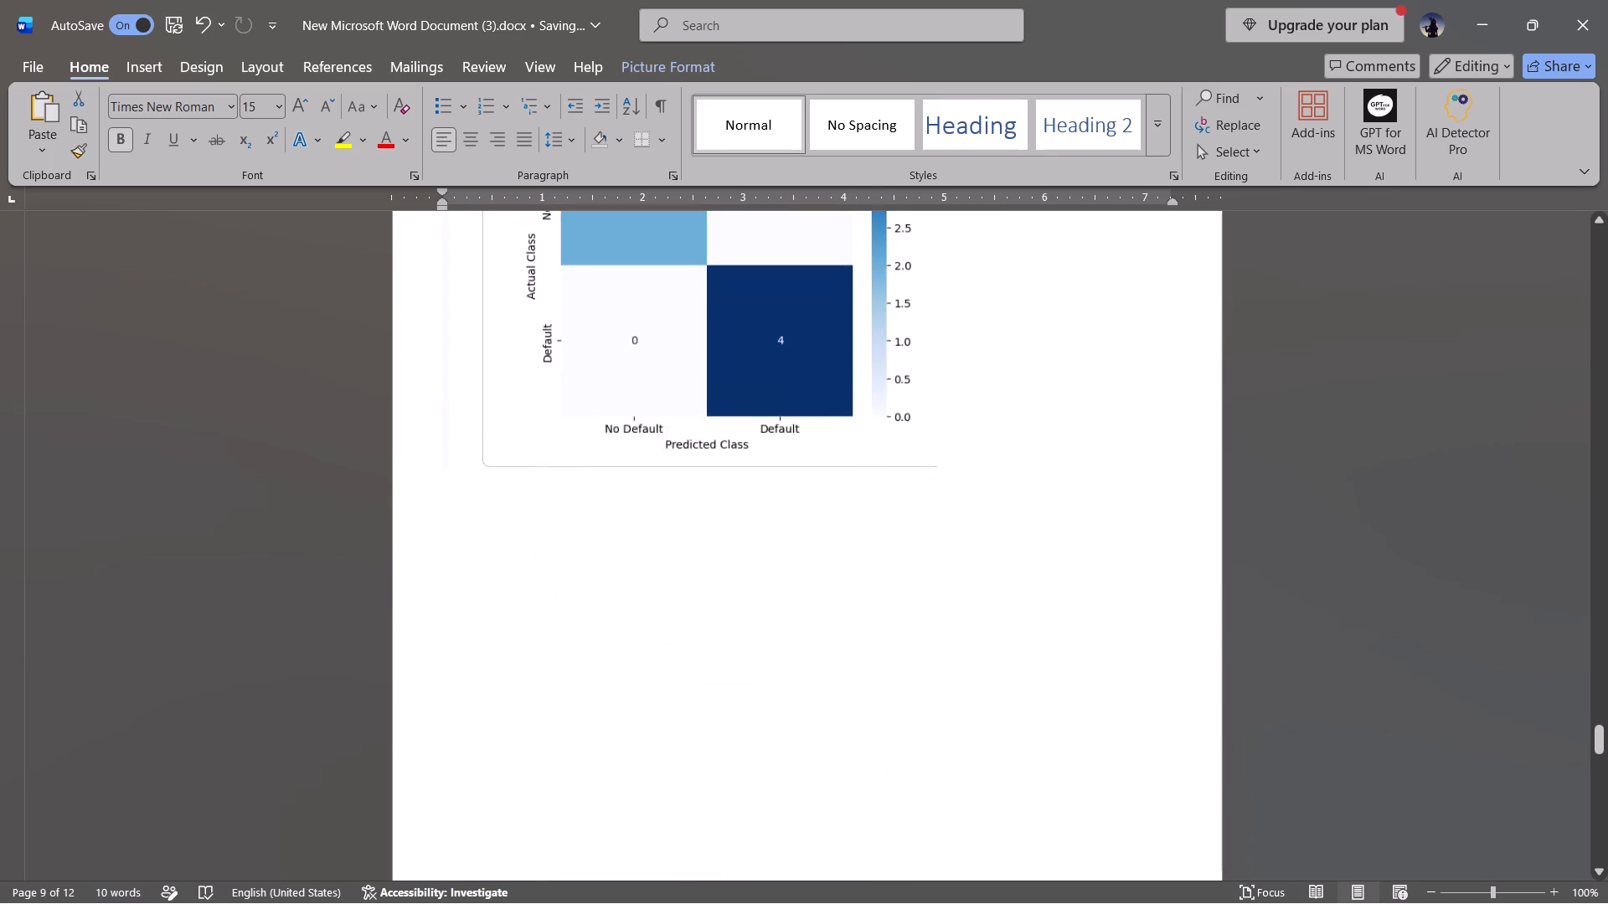
scroll(870, 735, down, 1)
click(806, 616)
drag(940, 686, 822, 568)
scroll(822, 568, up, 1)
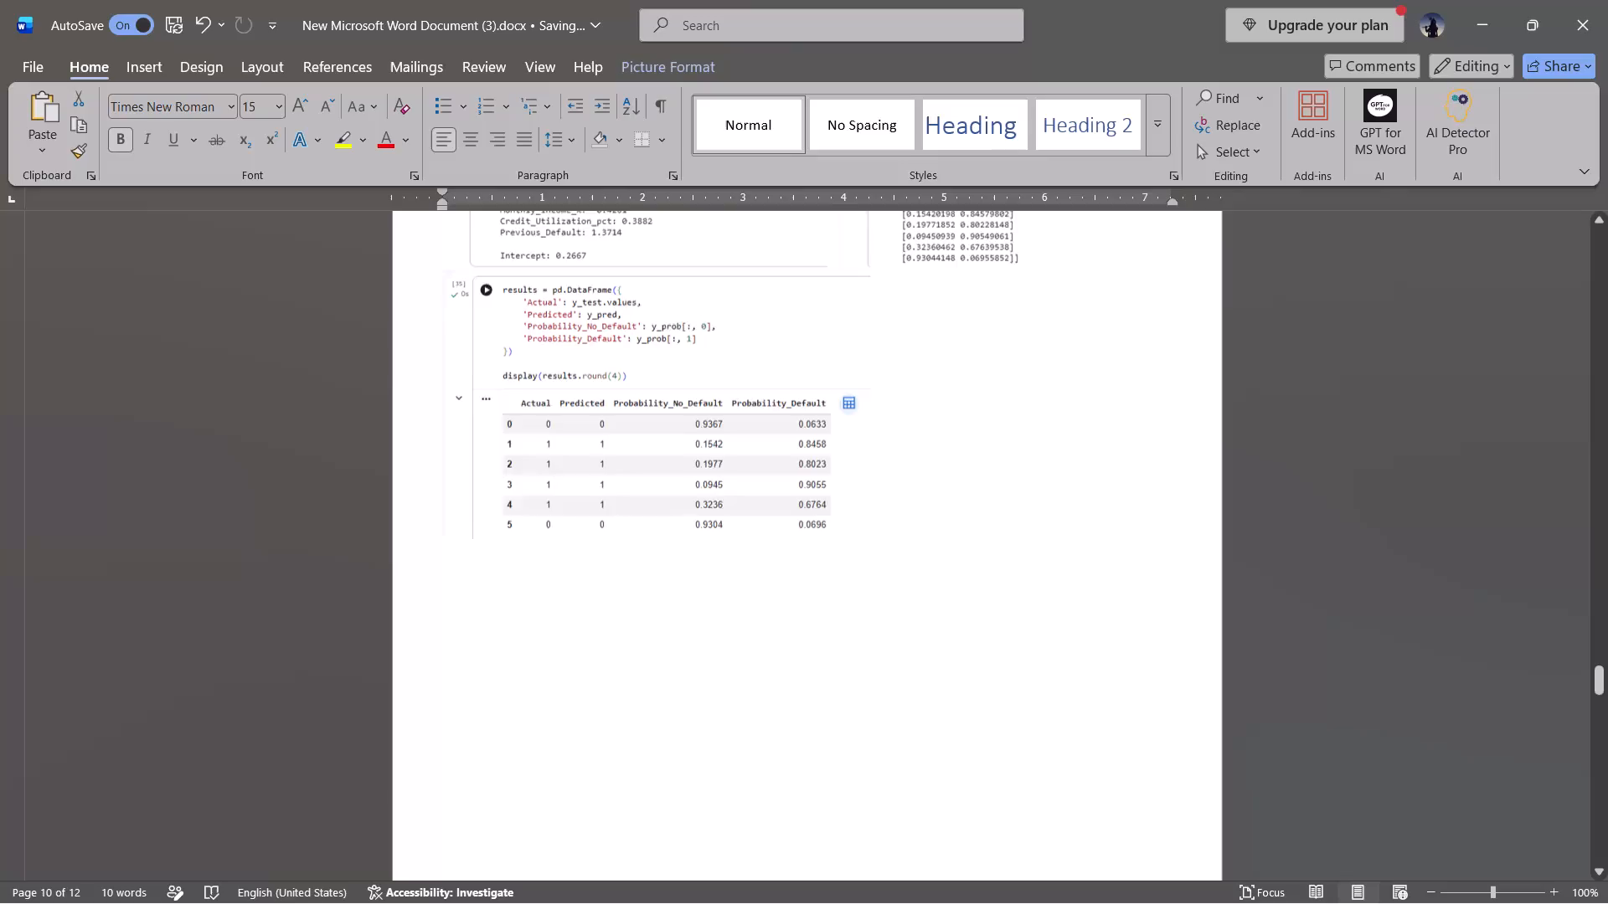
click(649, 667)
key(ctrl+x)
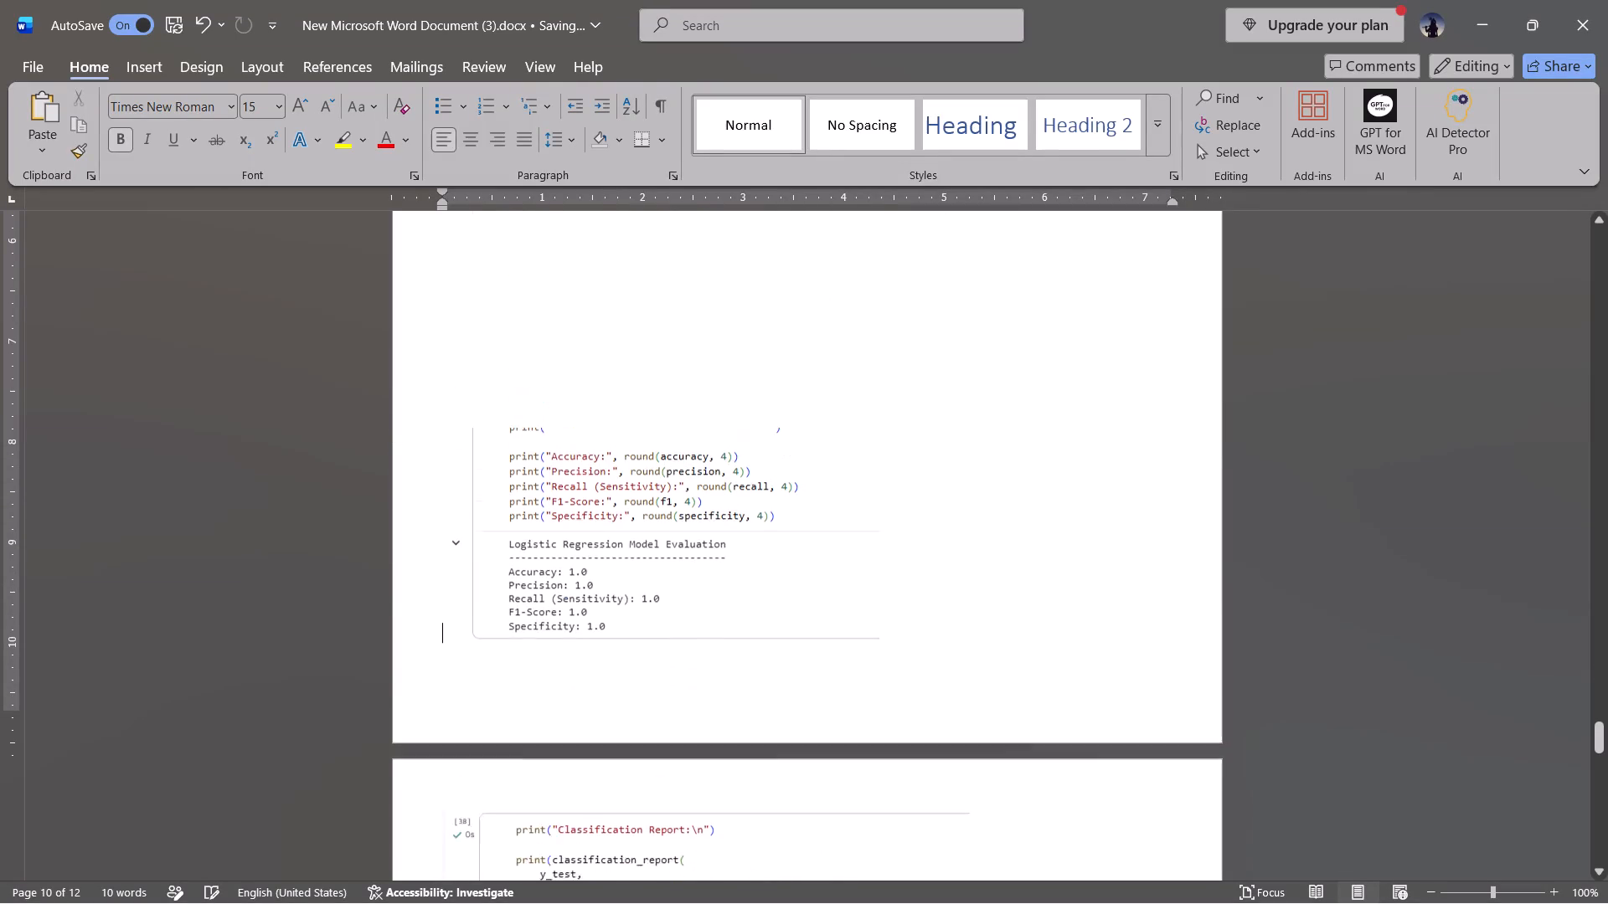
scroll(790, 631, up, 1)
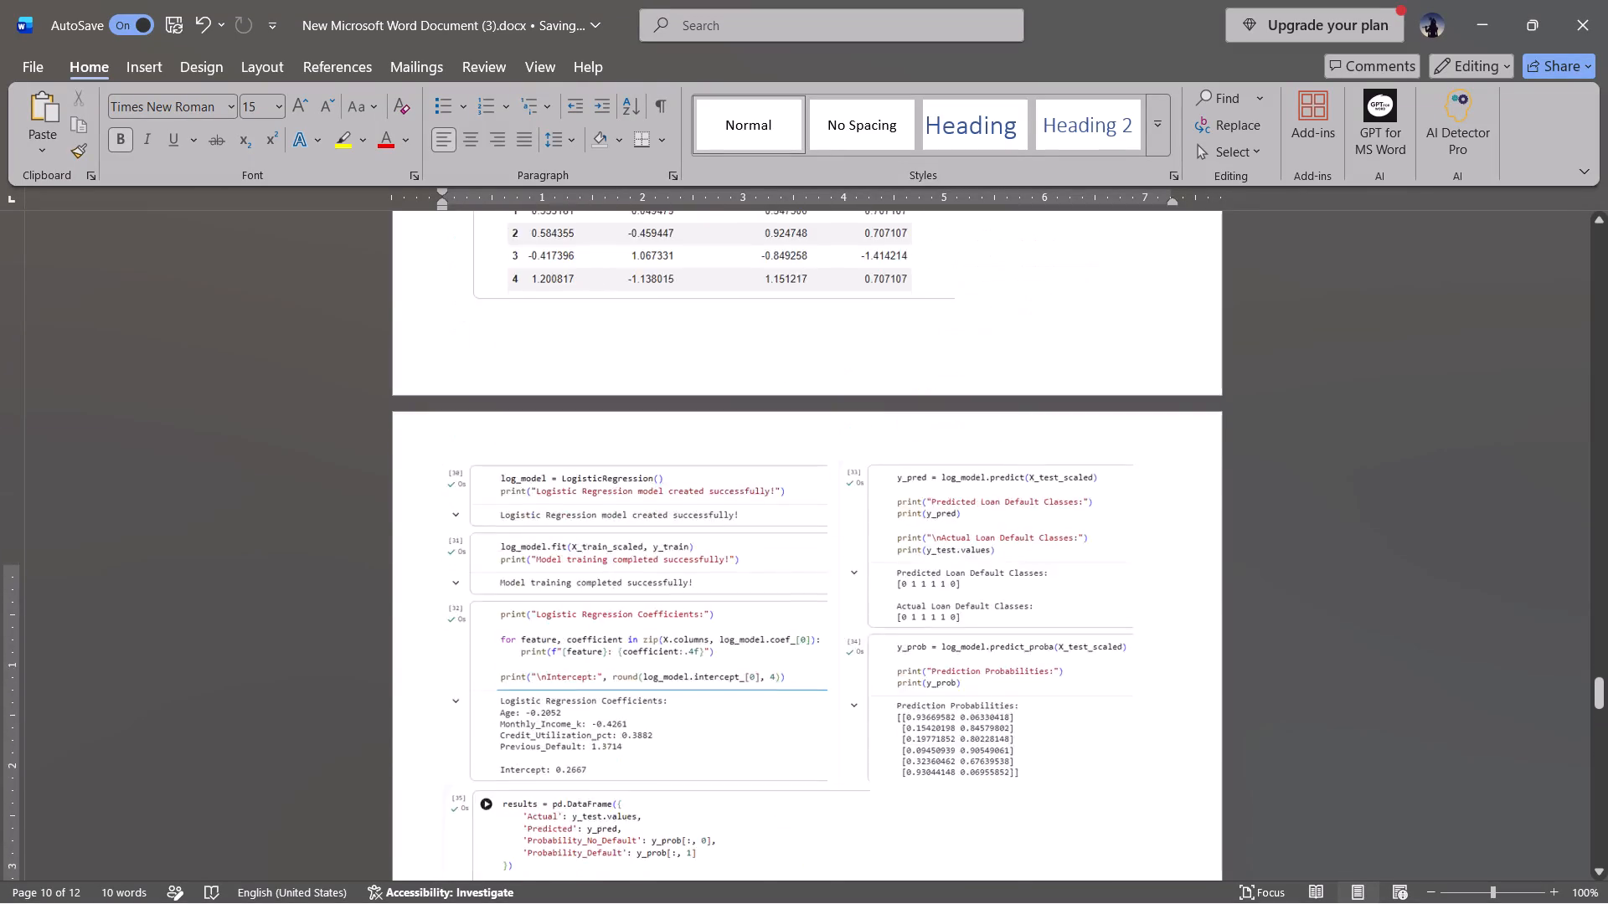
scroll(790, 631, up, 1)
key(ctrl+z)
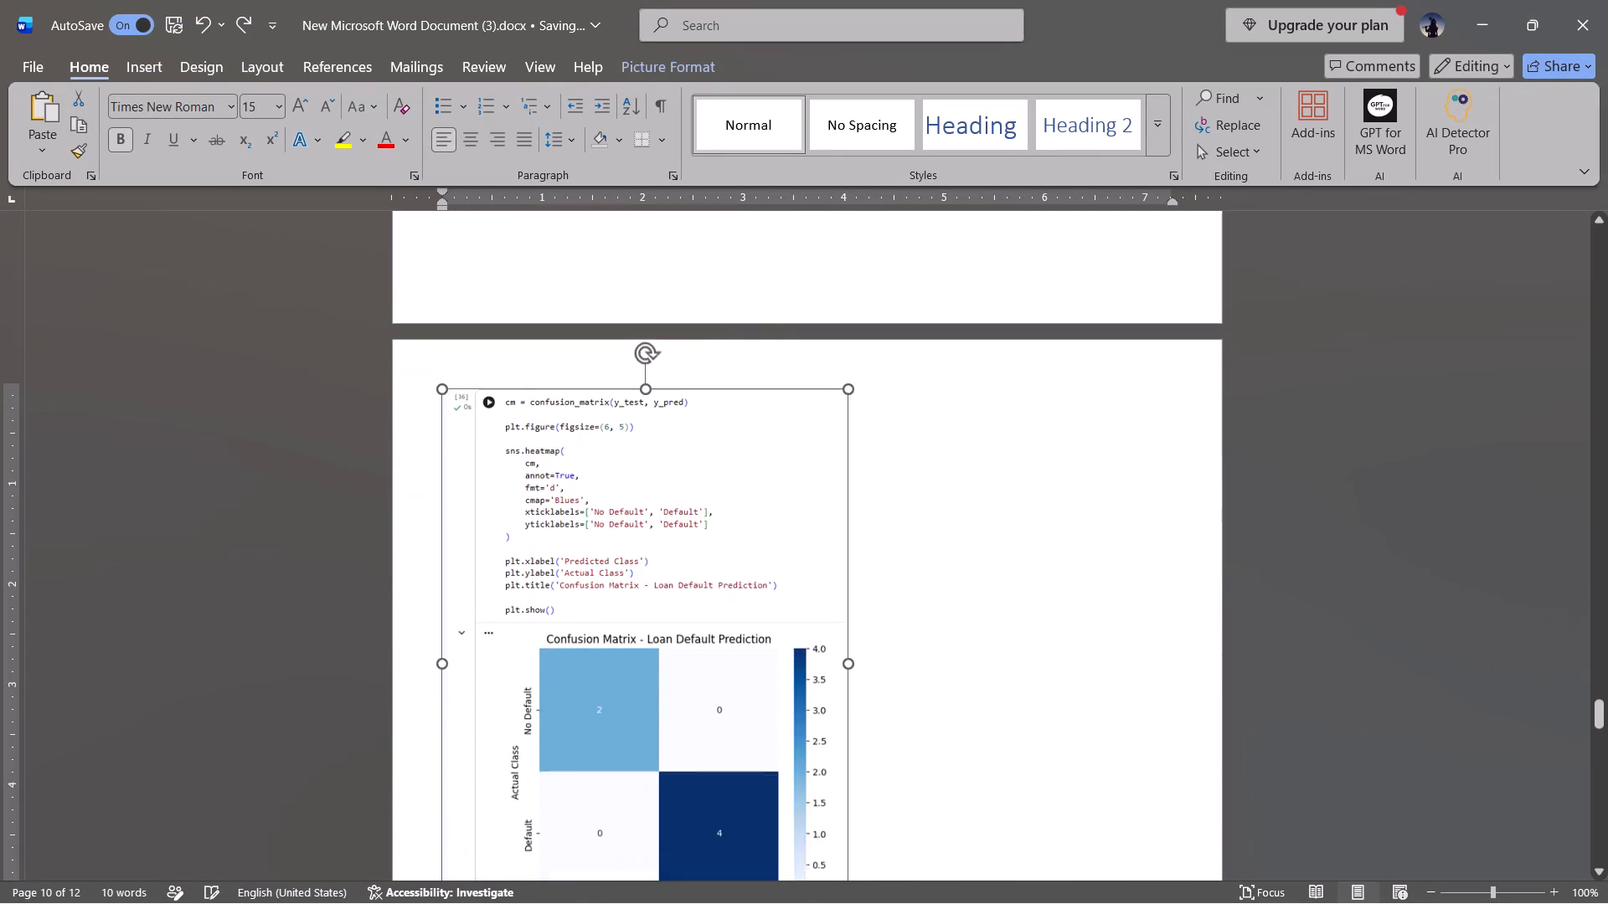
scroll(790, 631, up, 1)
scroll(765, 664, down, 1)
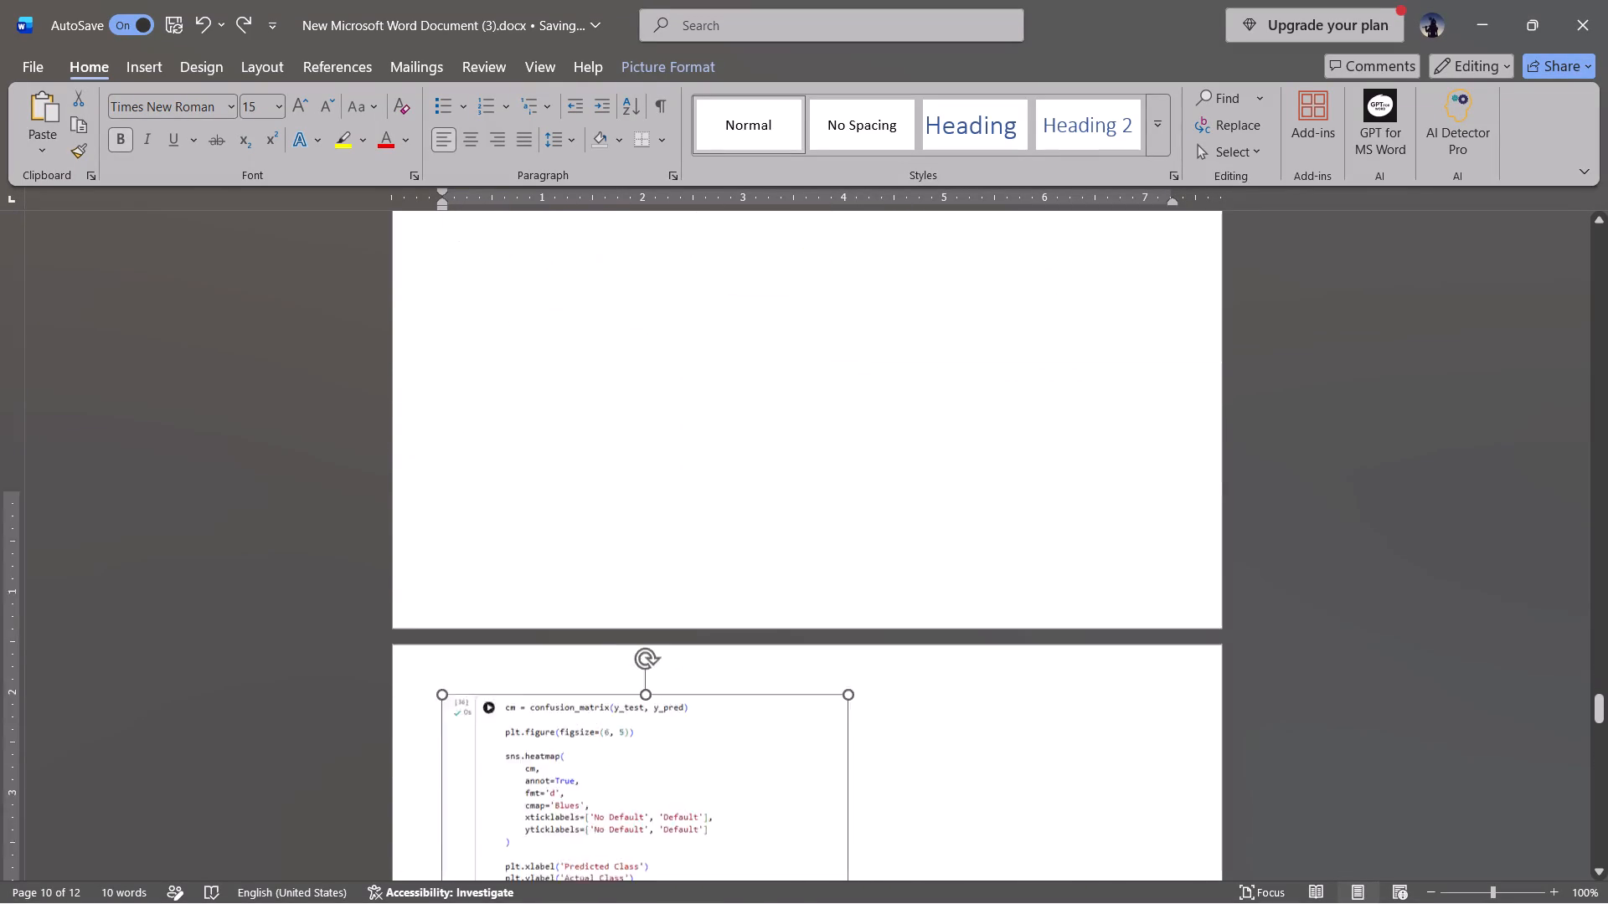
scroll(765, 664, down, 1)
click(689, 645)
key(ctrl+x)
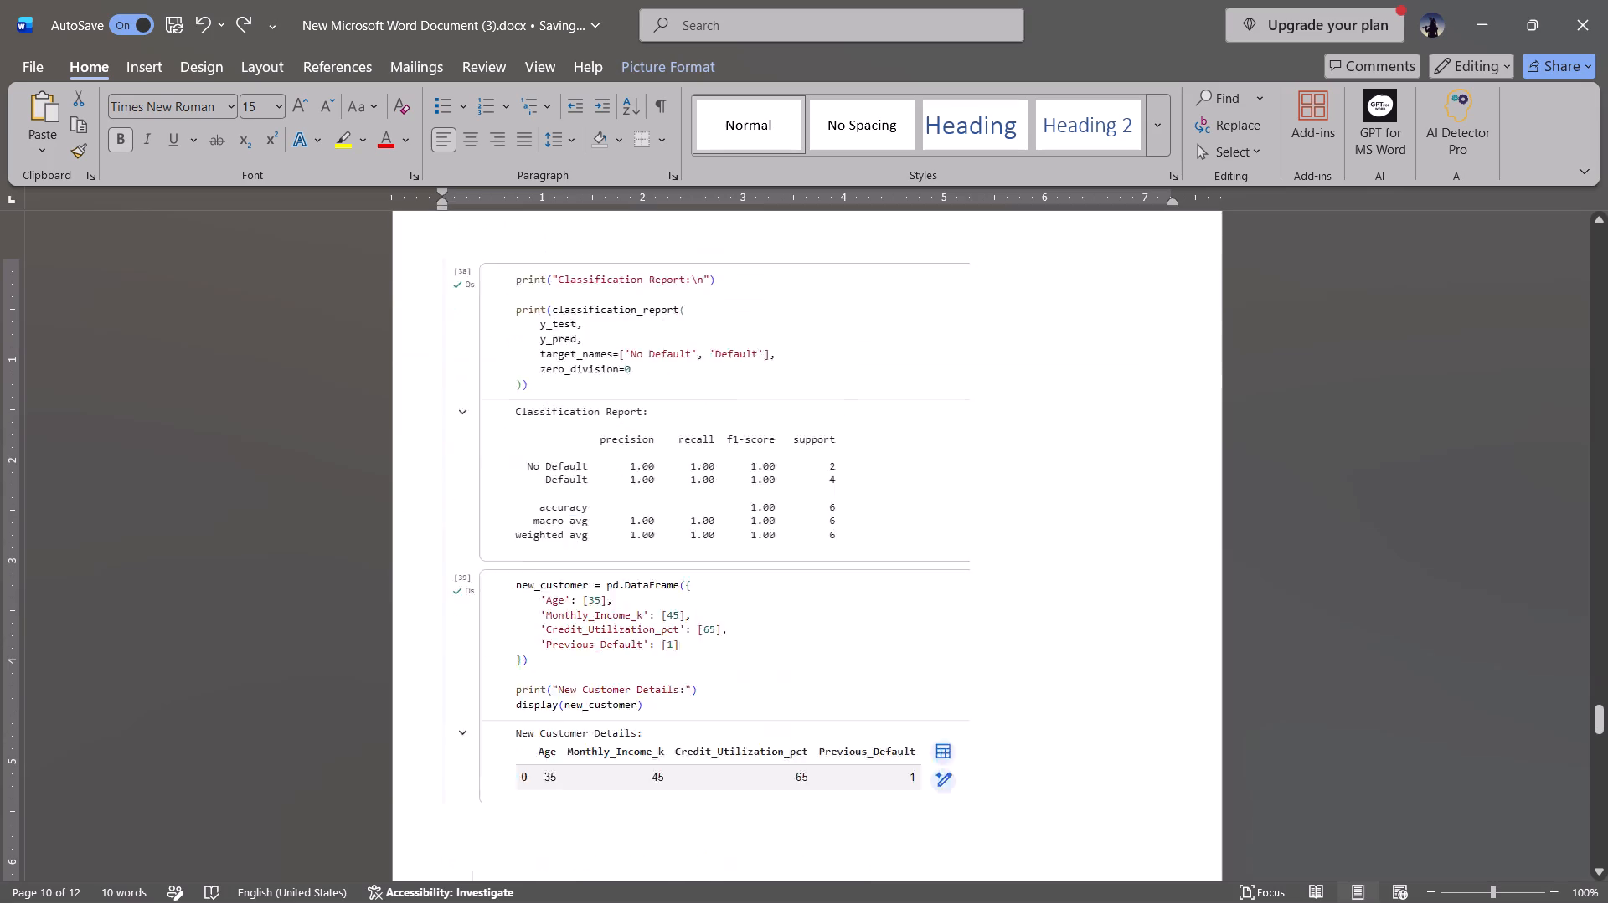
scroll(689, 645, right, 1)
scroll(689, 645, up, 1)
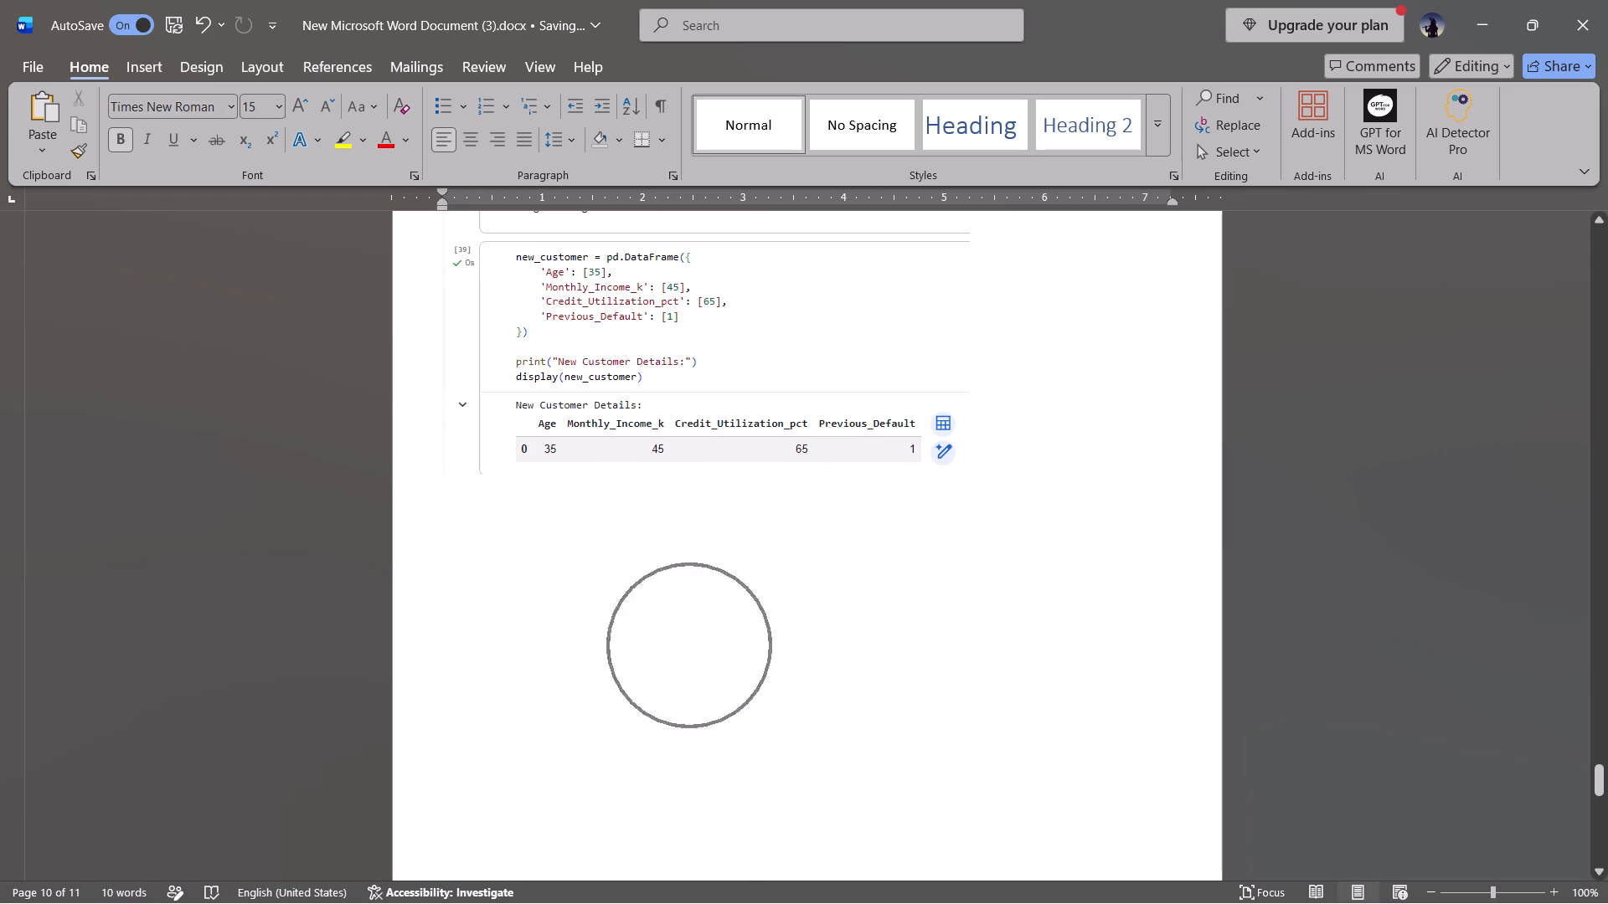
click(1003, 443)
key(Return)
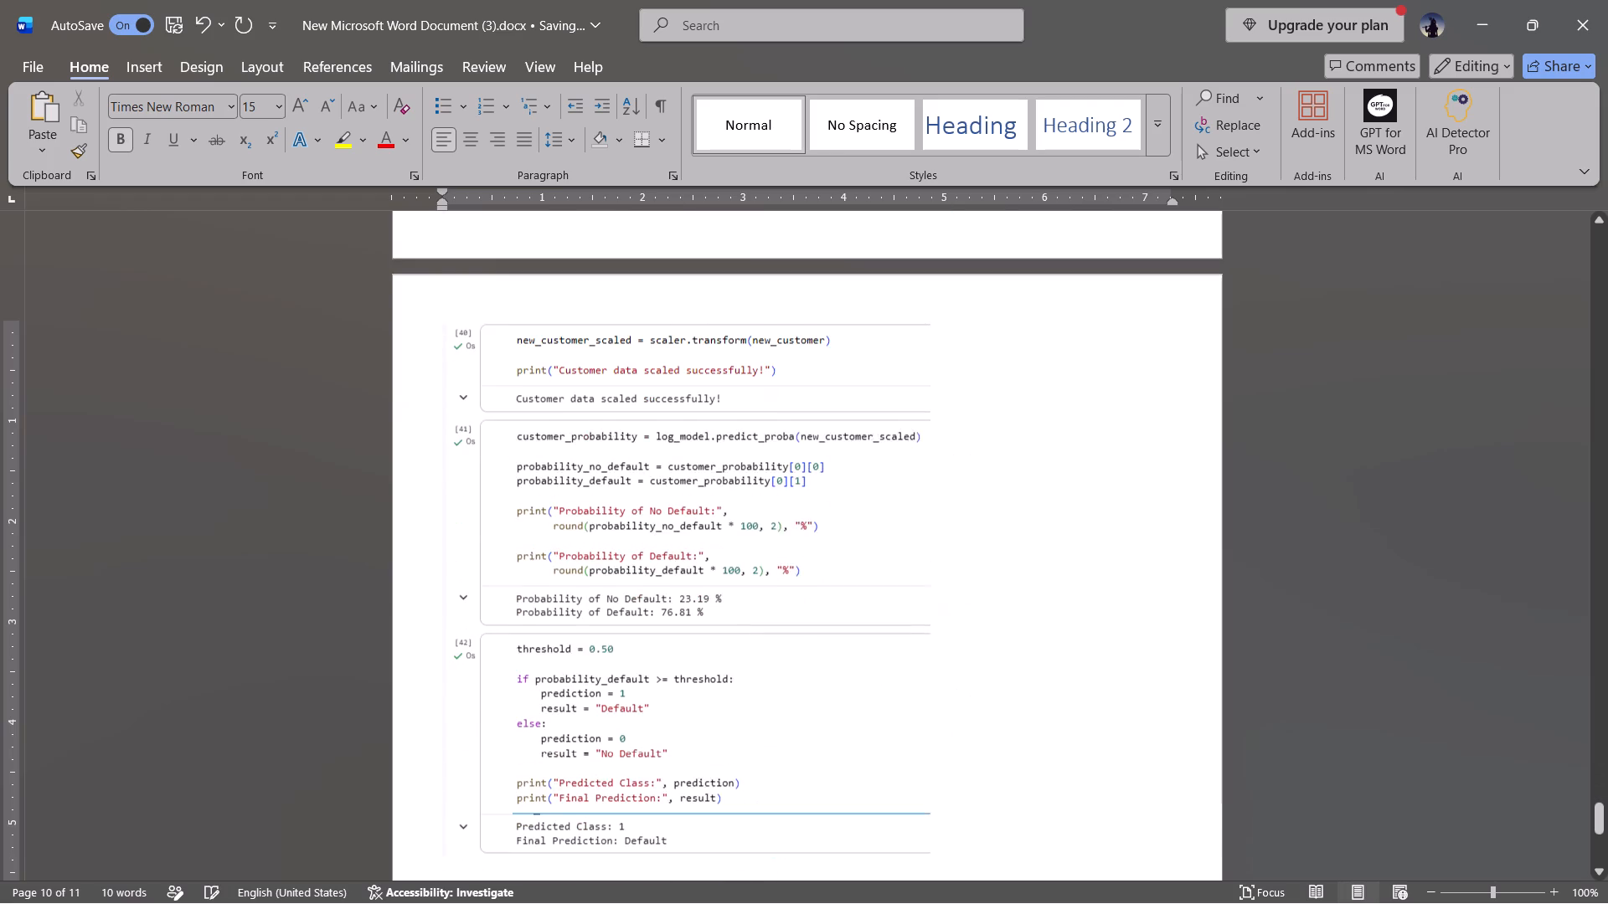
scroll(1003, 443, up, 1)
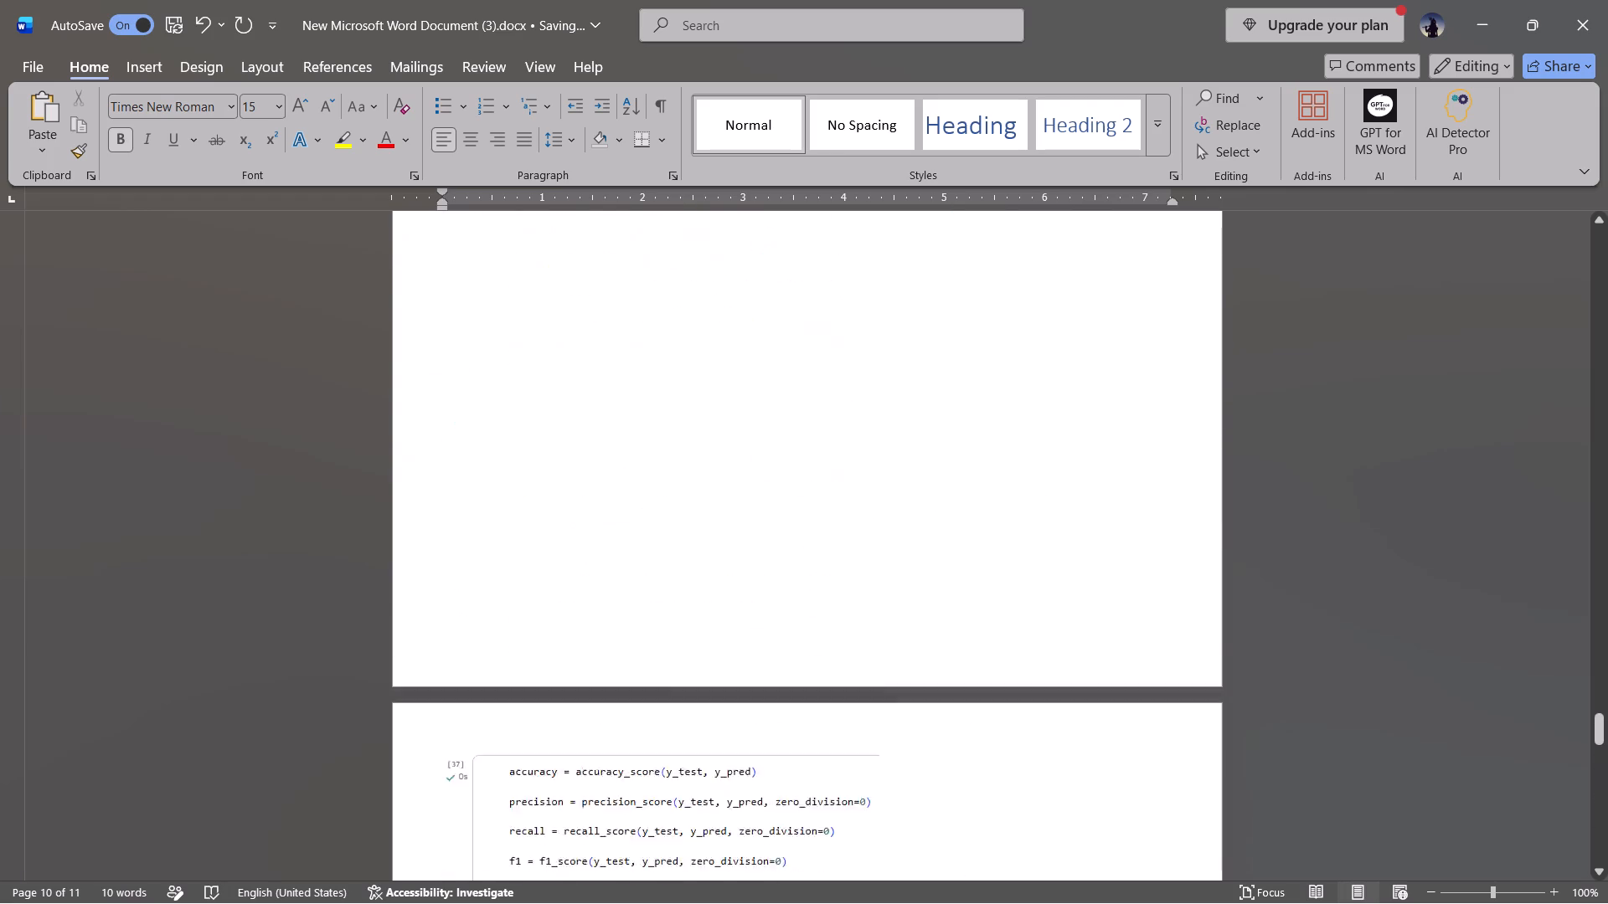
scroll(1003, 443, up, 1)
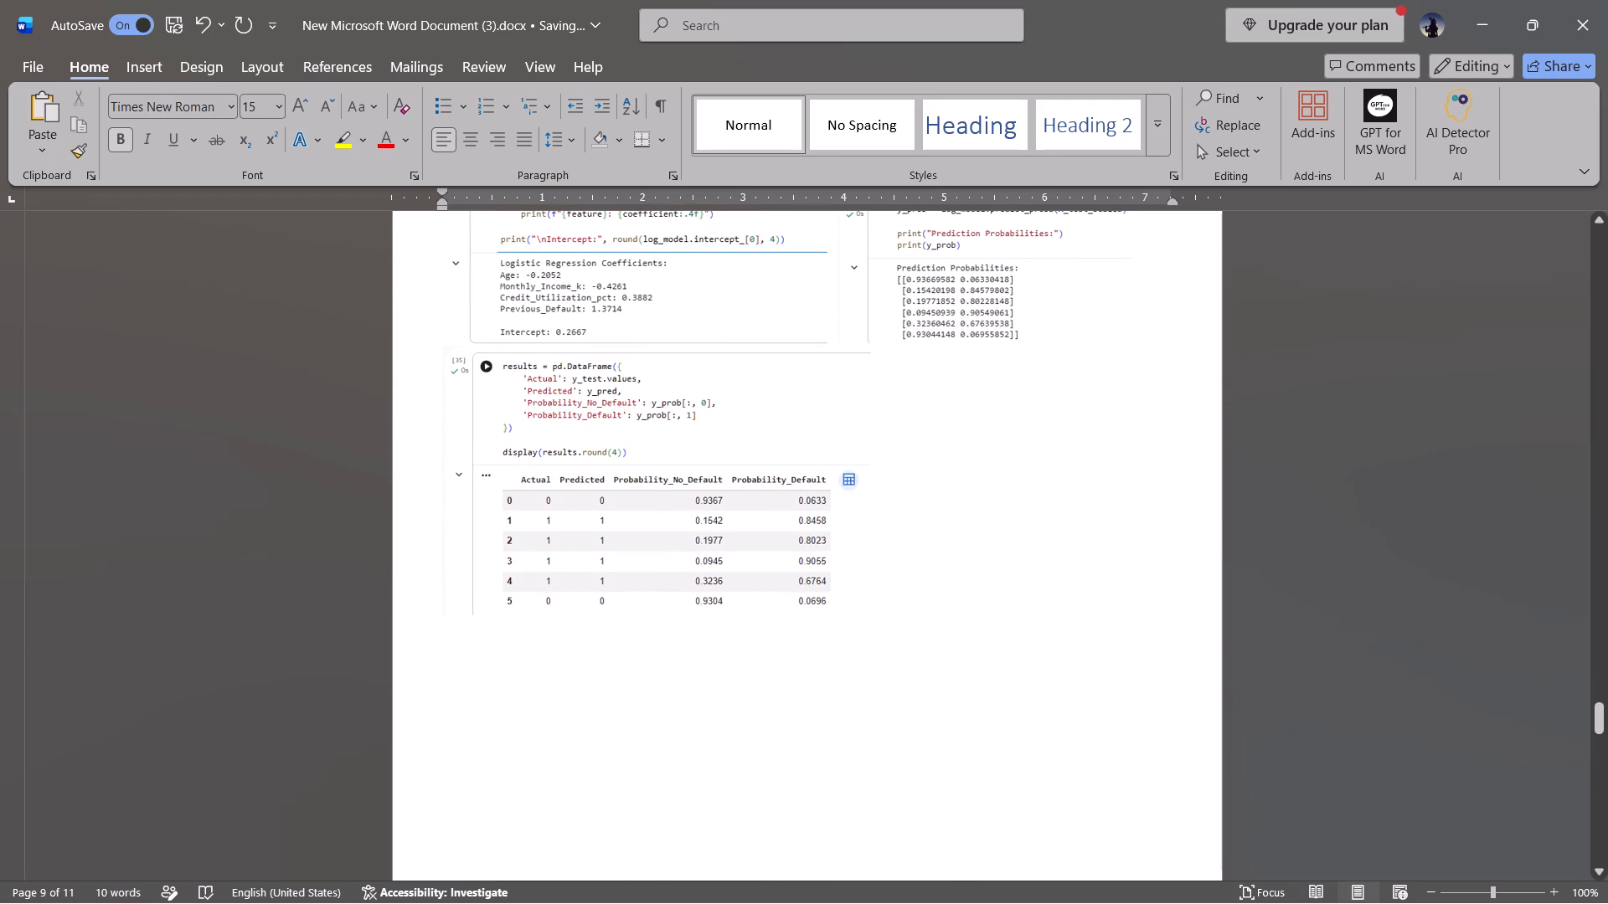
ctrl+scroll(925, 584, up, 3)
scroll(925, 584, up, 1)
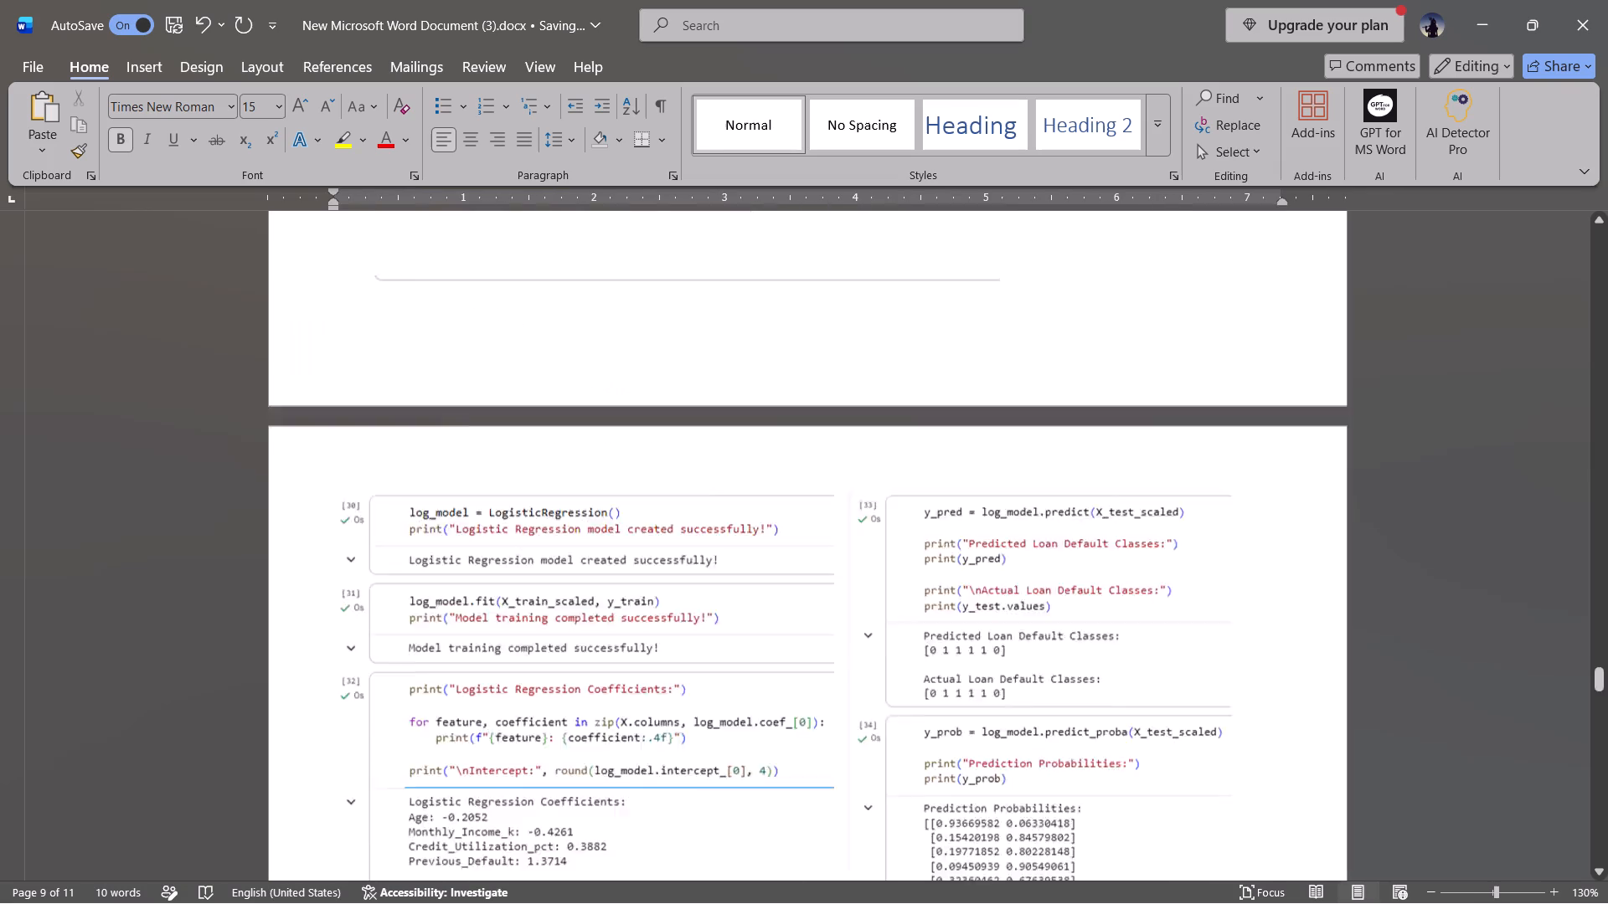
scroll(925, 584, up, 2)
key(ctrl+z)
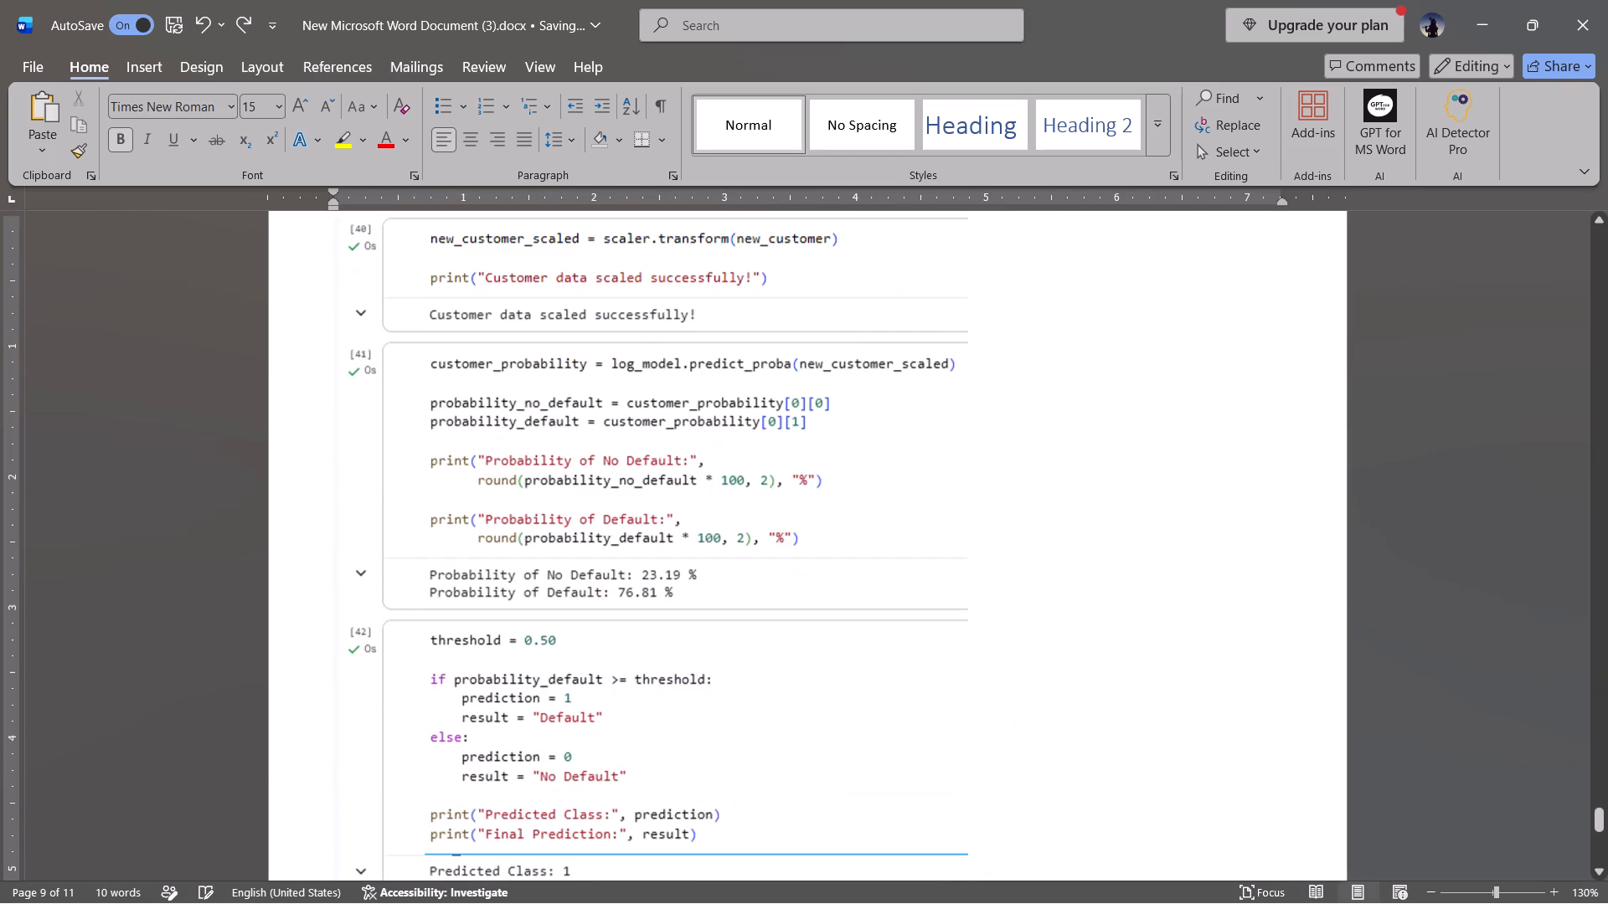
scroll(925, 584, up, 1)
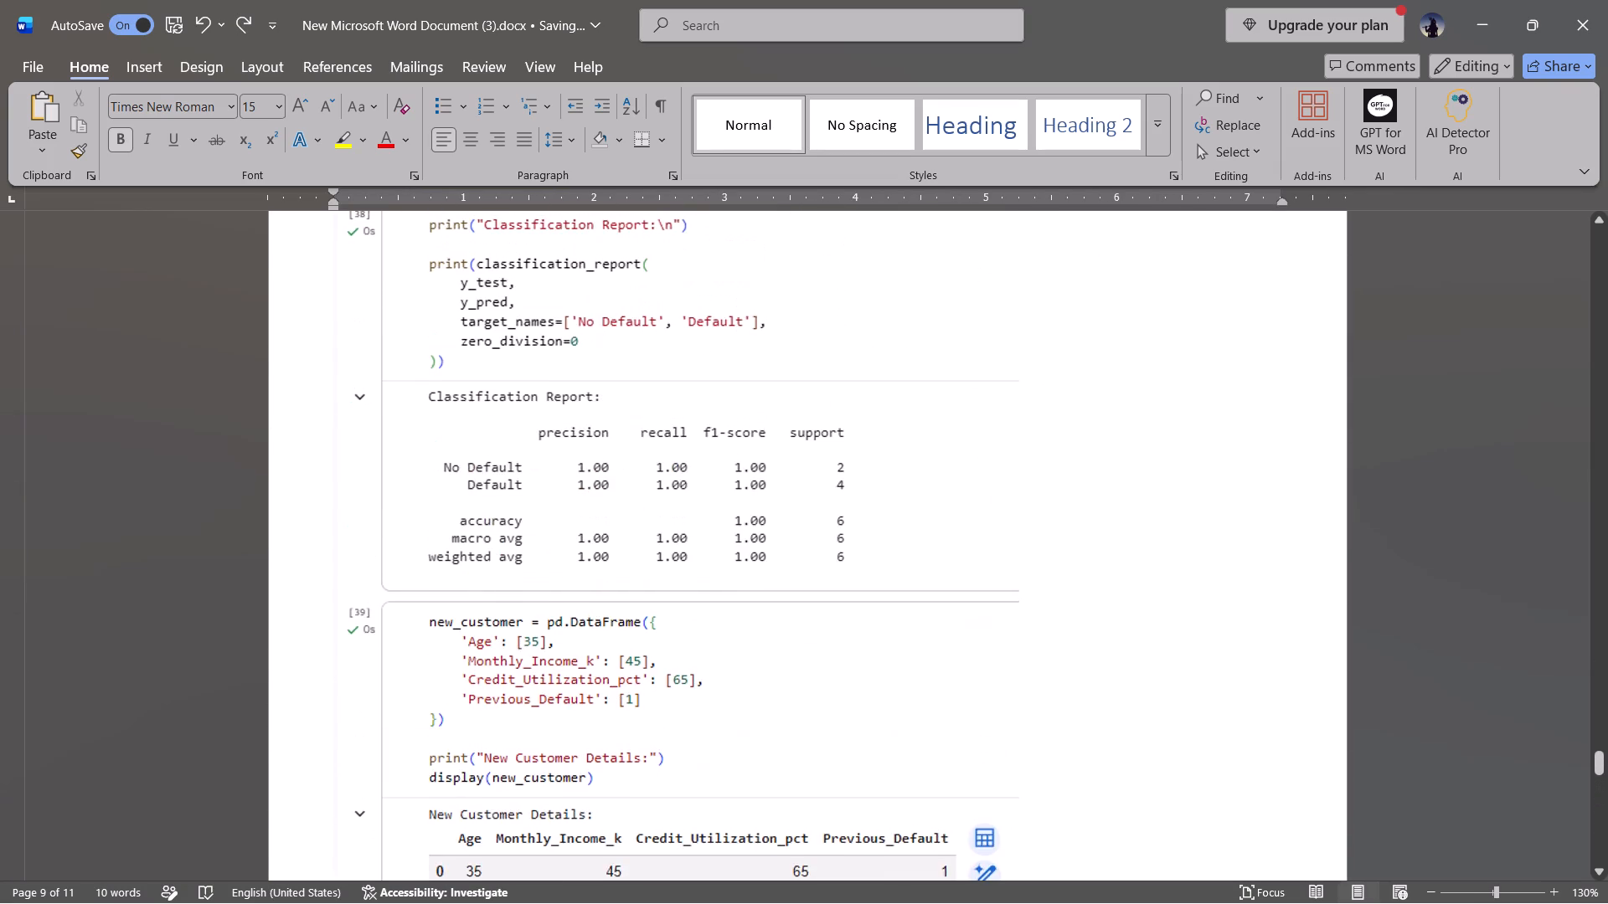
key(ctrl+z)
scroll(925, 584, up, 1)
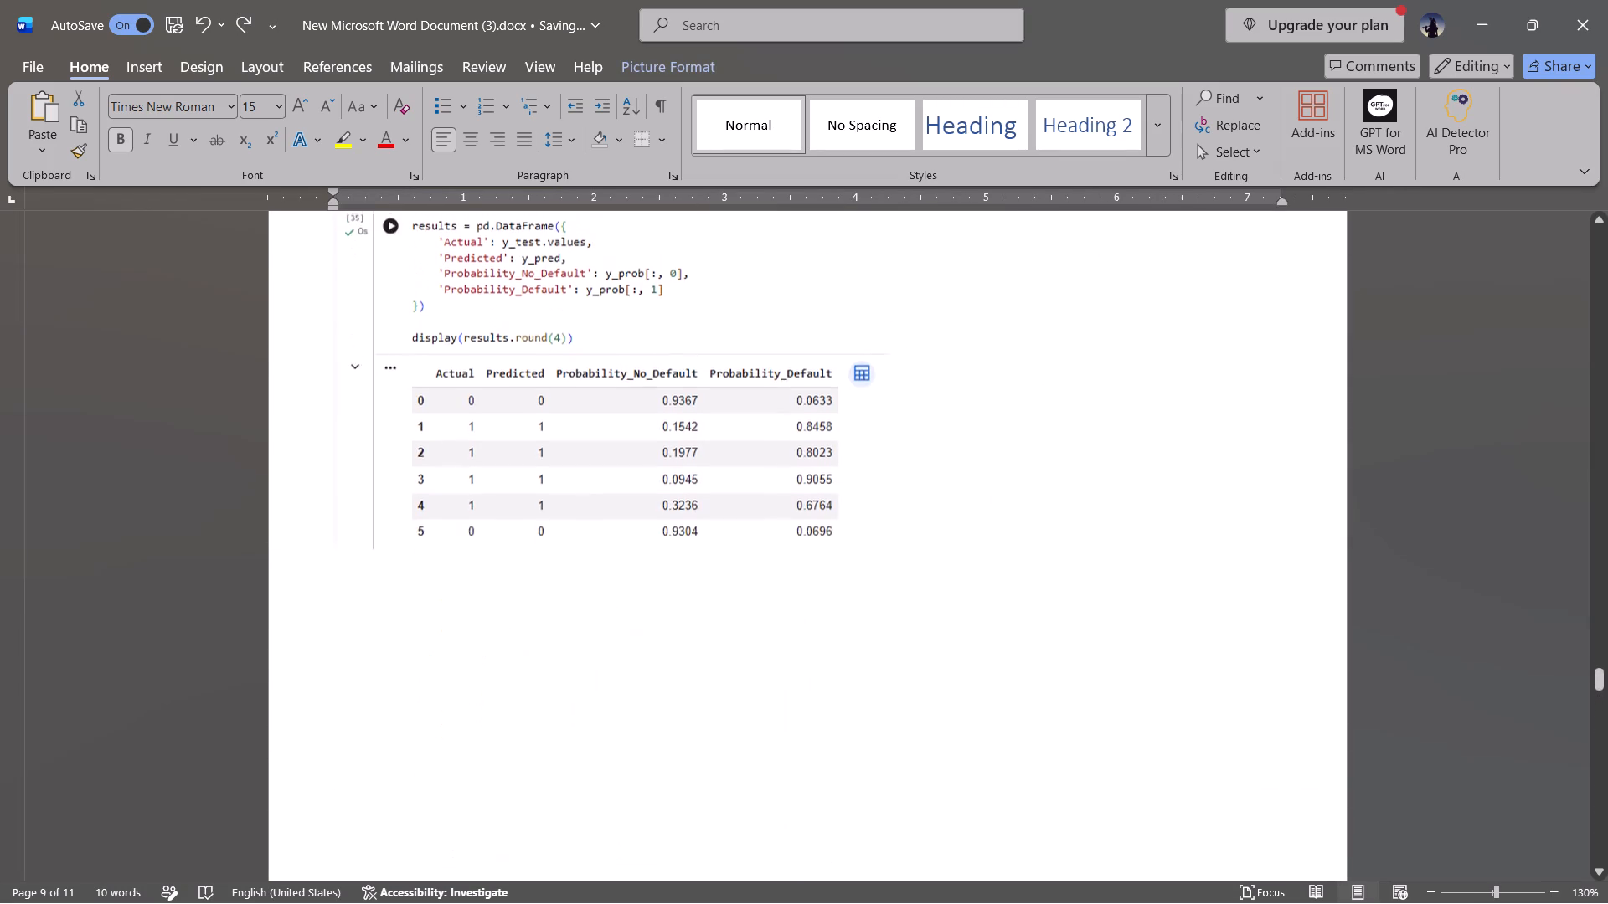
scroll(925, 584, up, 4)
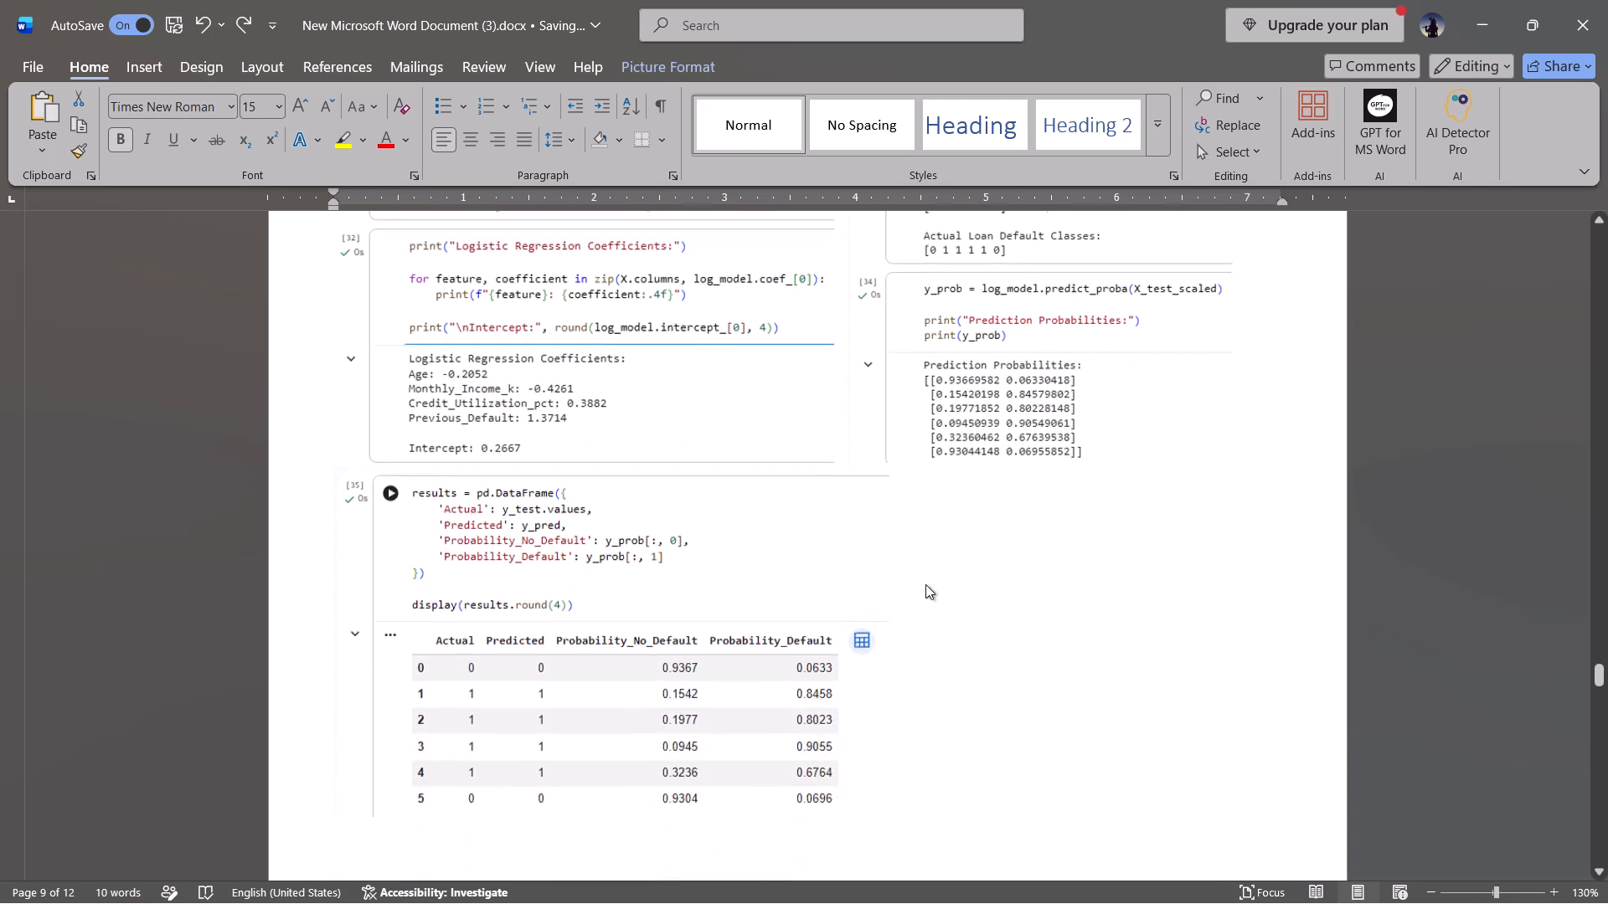
Cut the confusion matrix screenshot from page 10 and add a line break after the results DataFrame screenshot on page 9.
click(621, 609)
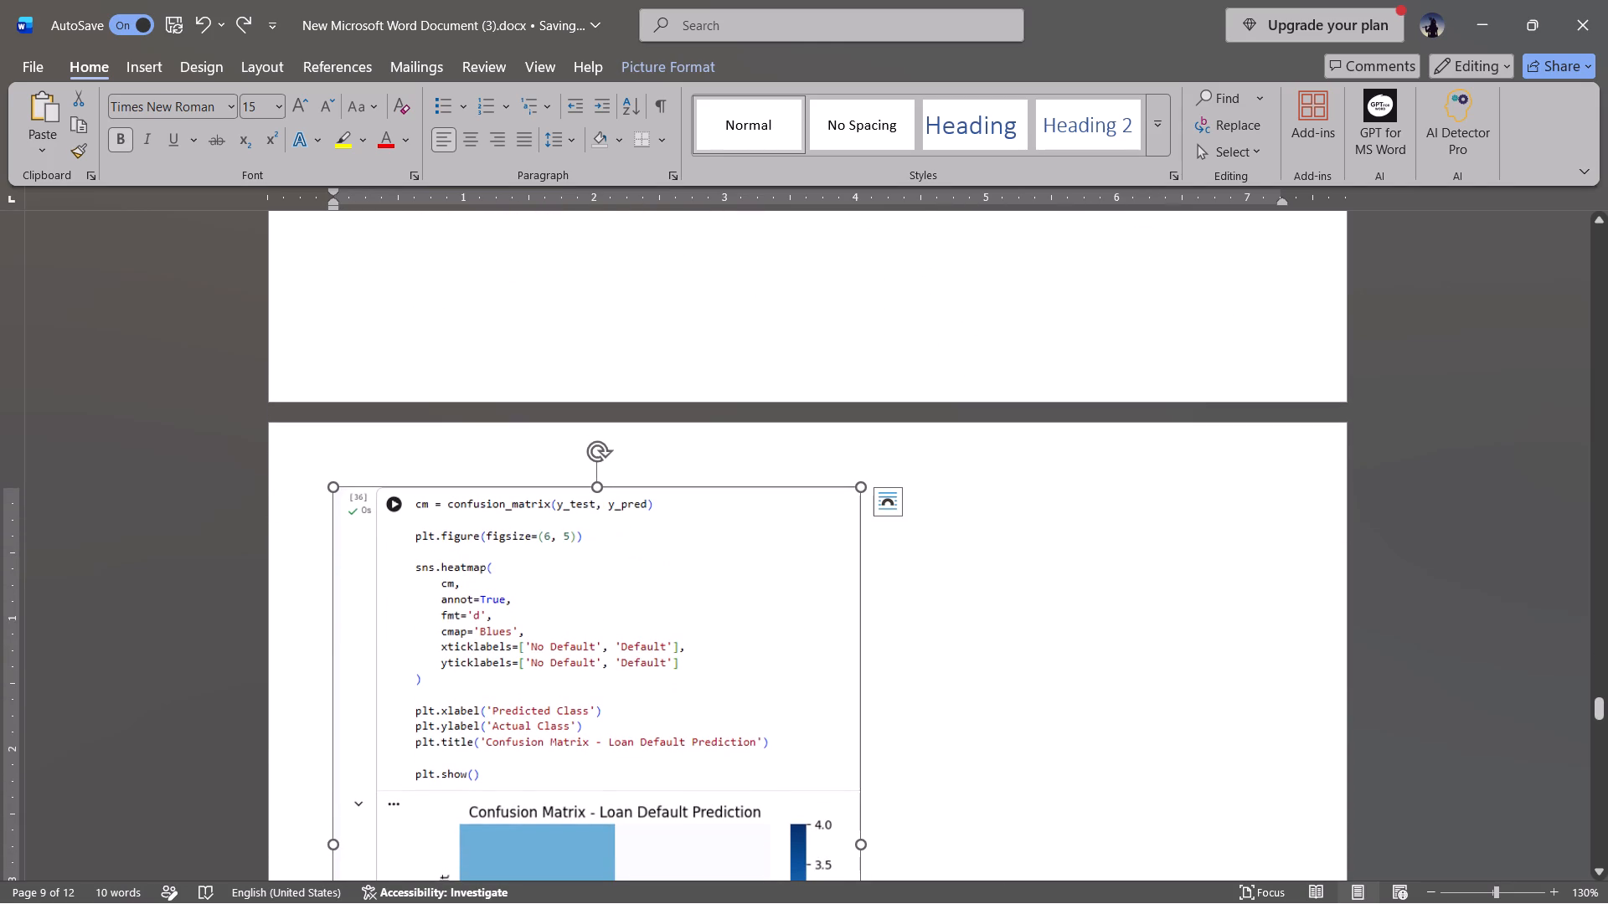
key(ctrl+x)
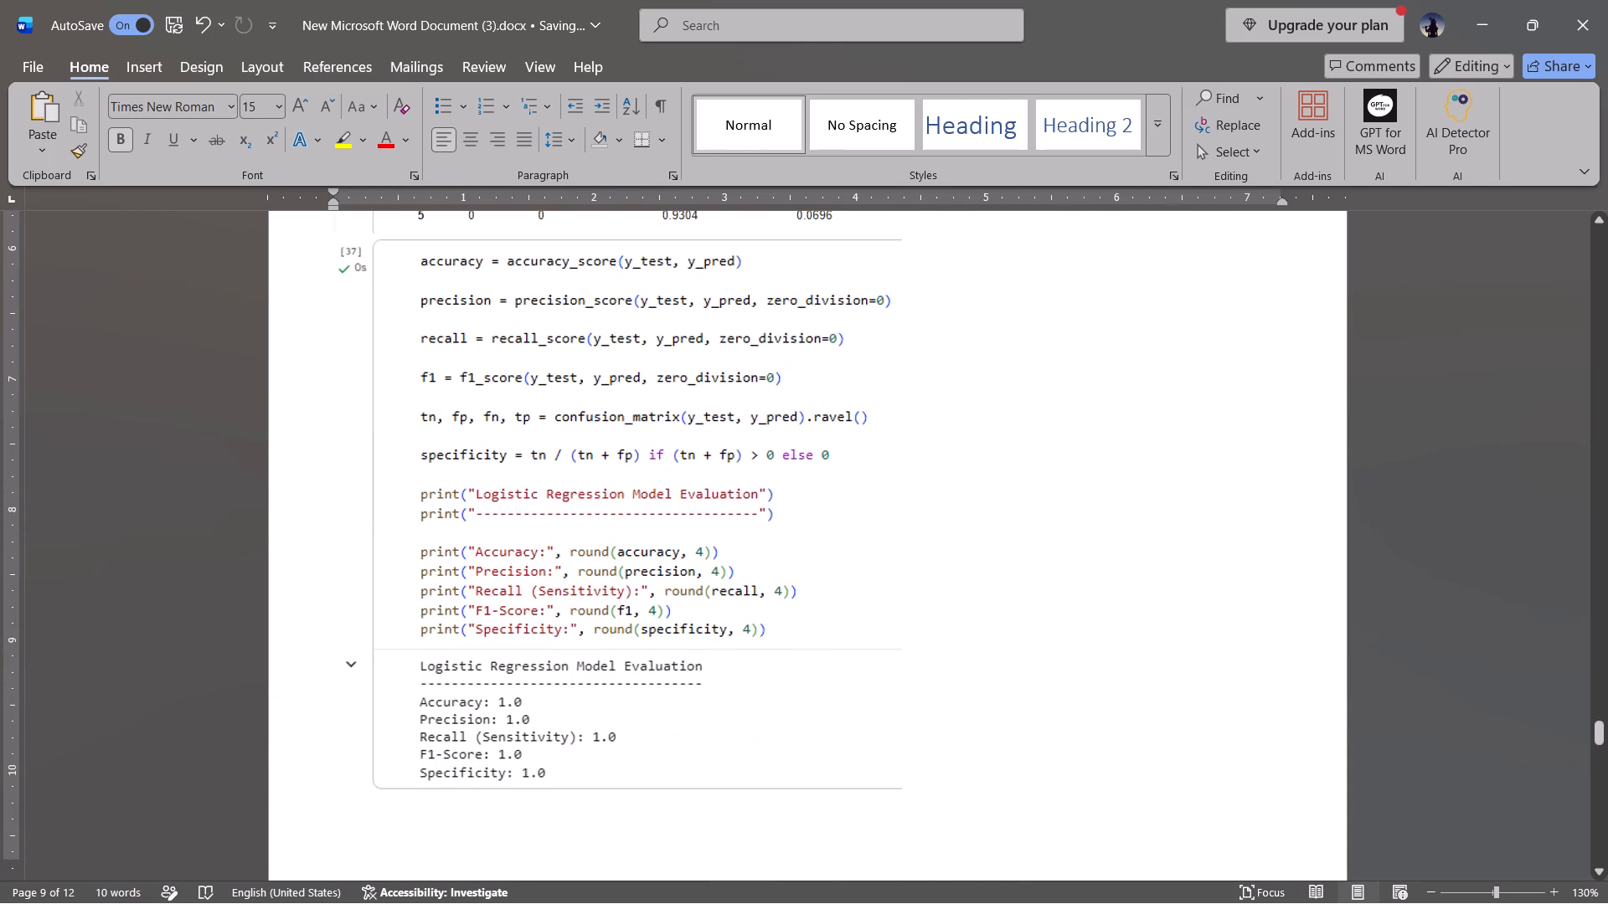
scroll(621, 609, up, 1)
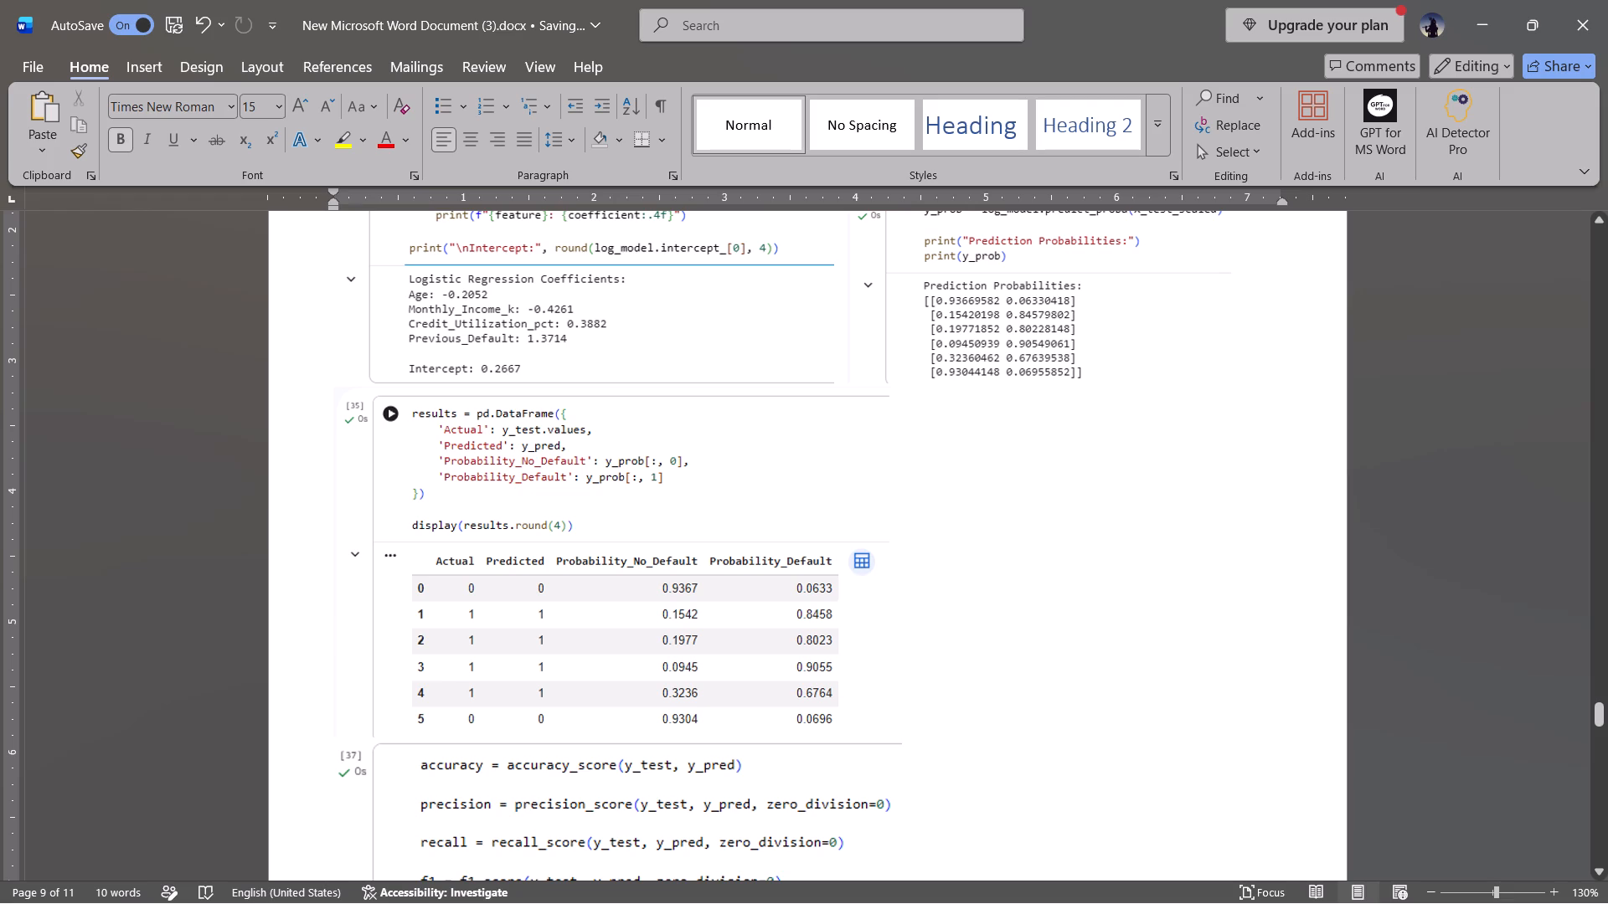
click(952, 706)
key(Return)
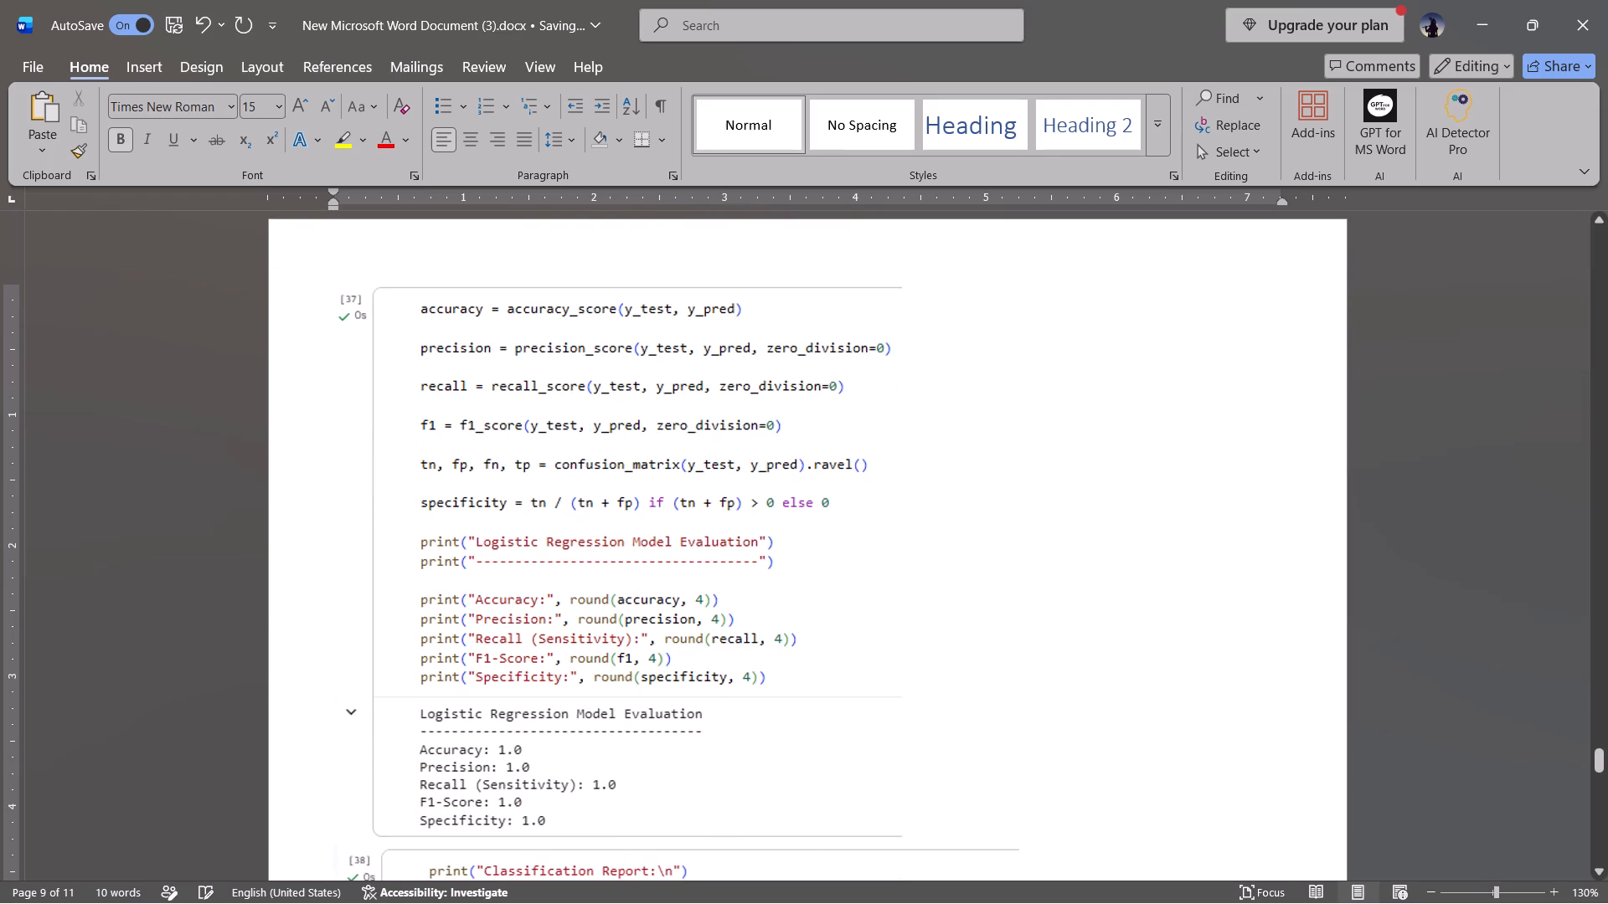
Shrink the results DataFrame screenshot on page 9 proportionally to about 3.8 inches wide.
scroll(952, 706, up, 1)
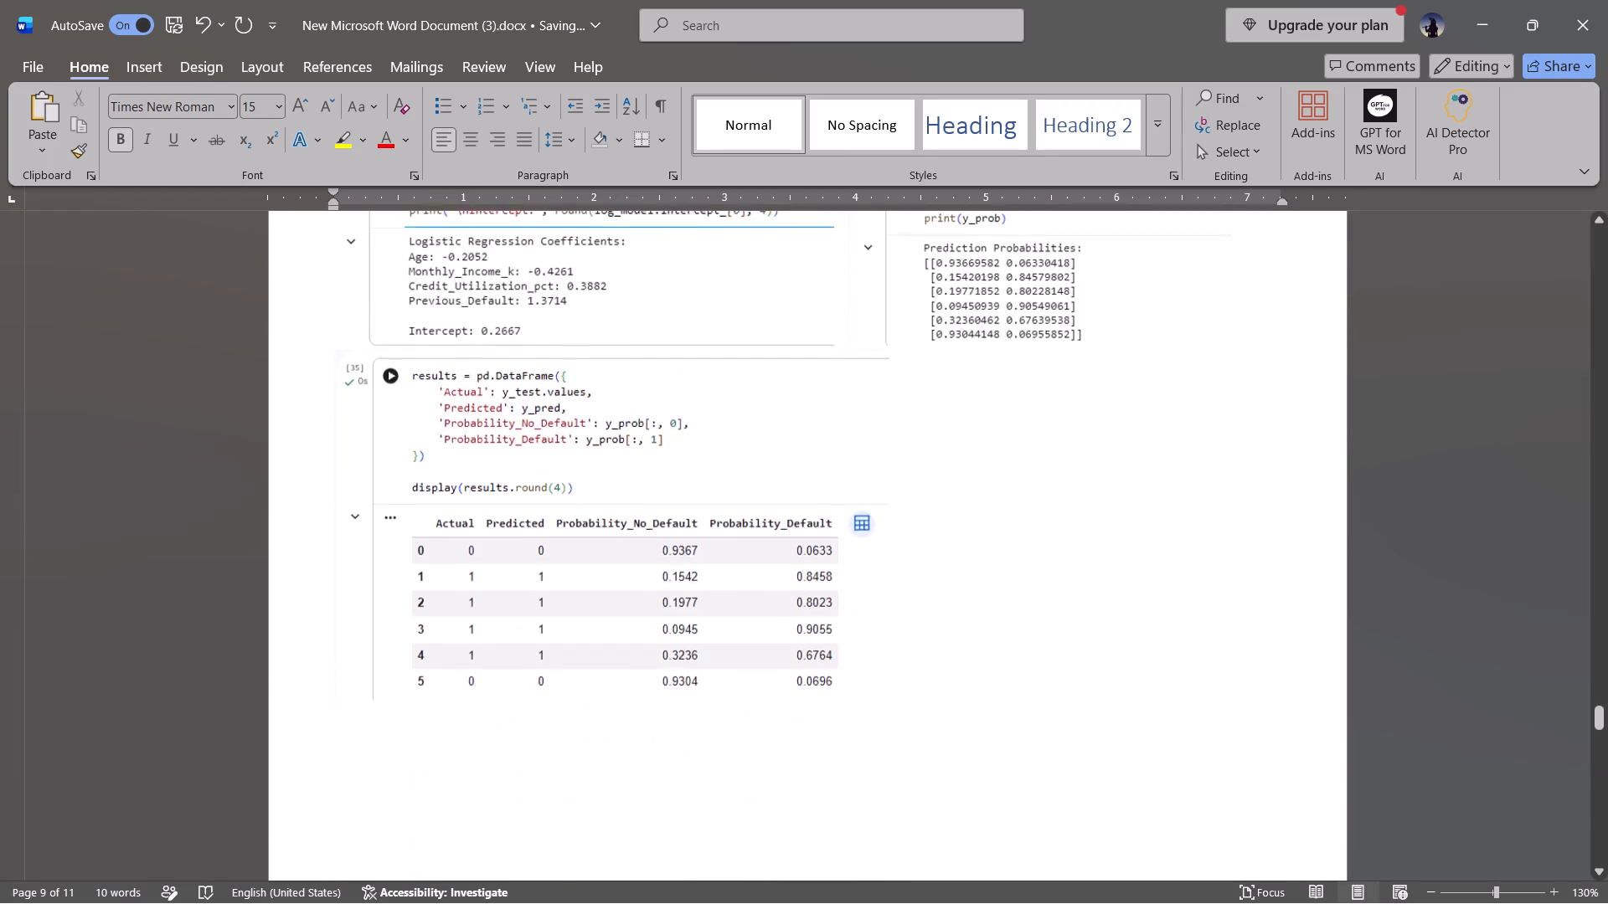
scroll(952, 706, up, 1)
click(761, 367)
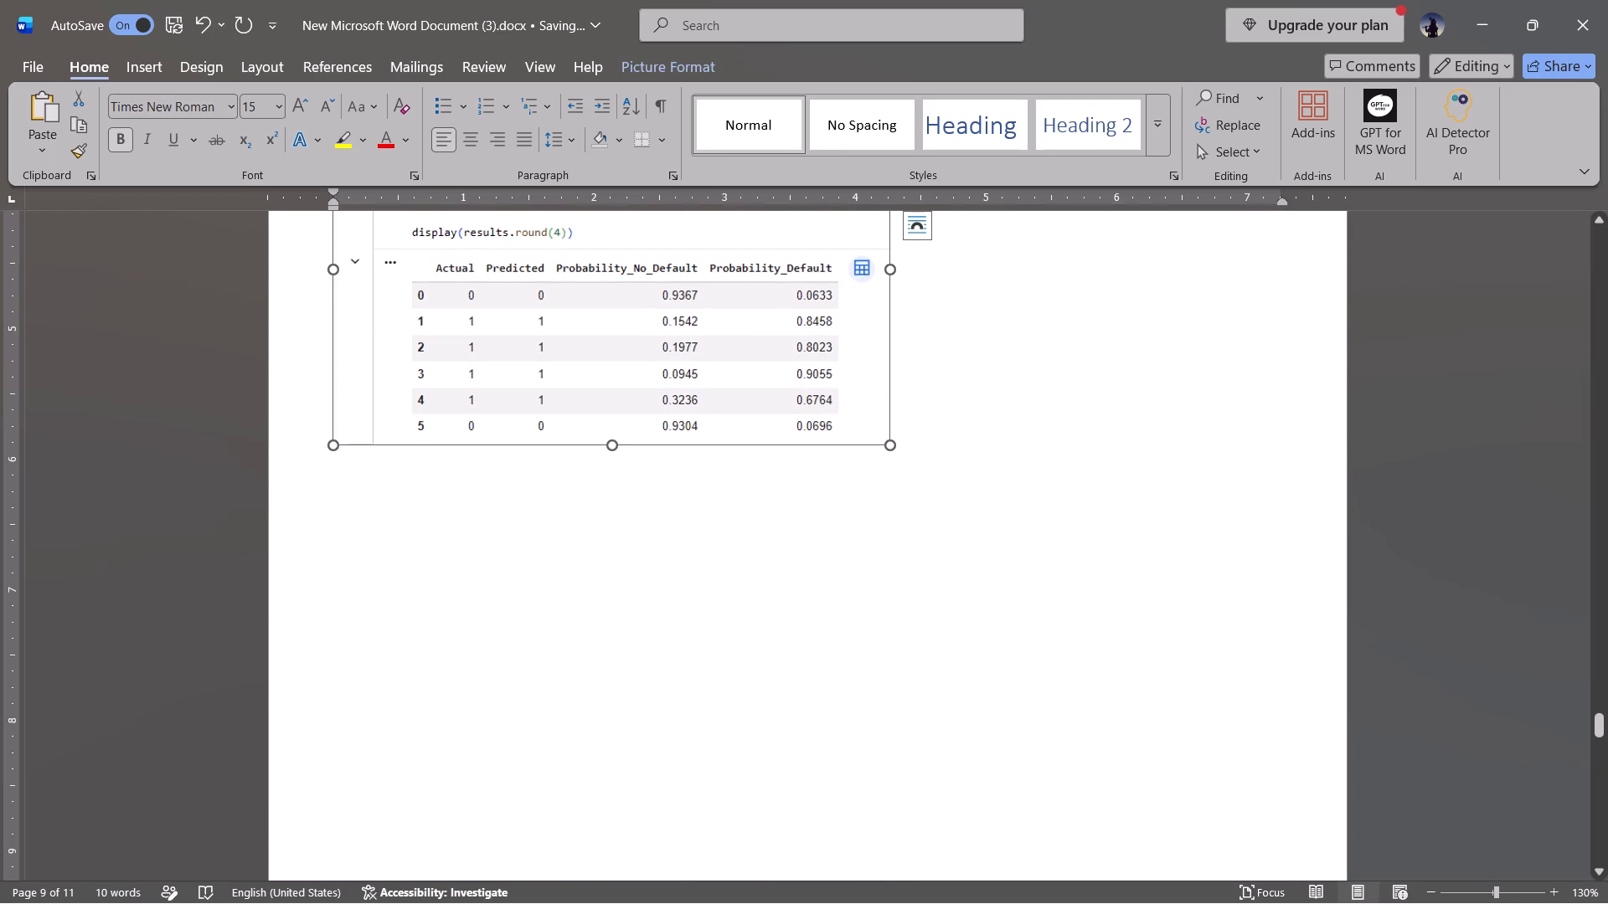
drag(889, 446, 825, 398)
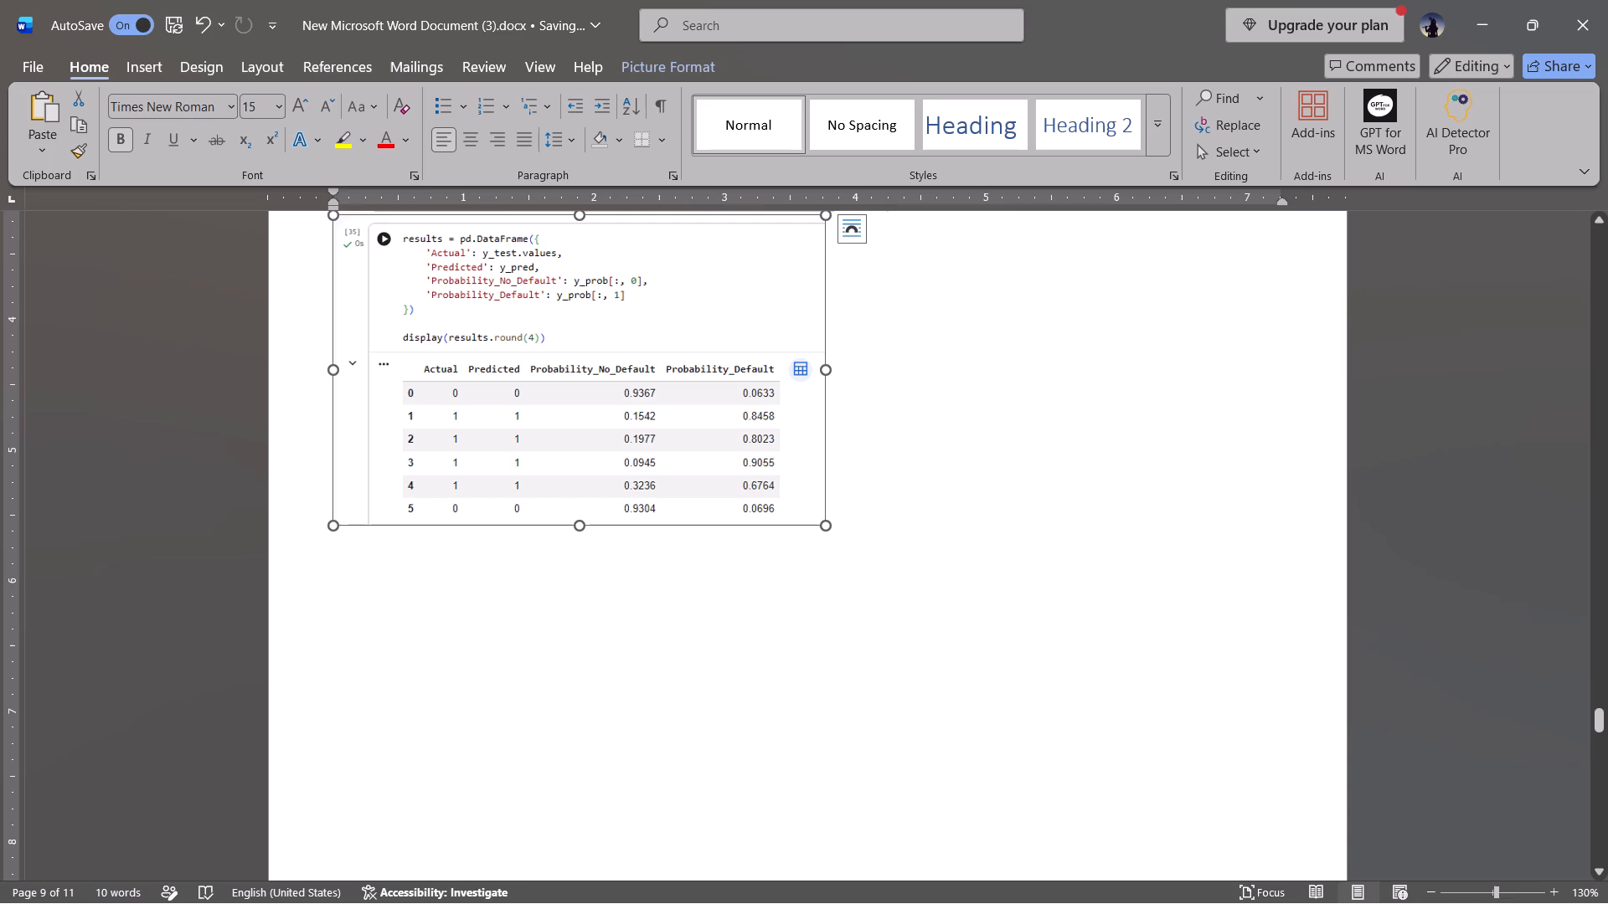
Paste the cut confusion matrix screenshot on a new line below the results DataFrame screenshot.
click(894, 520)
key(Return)
key(ctrl+v)
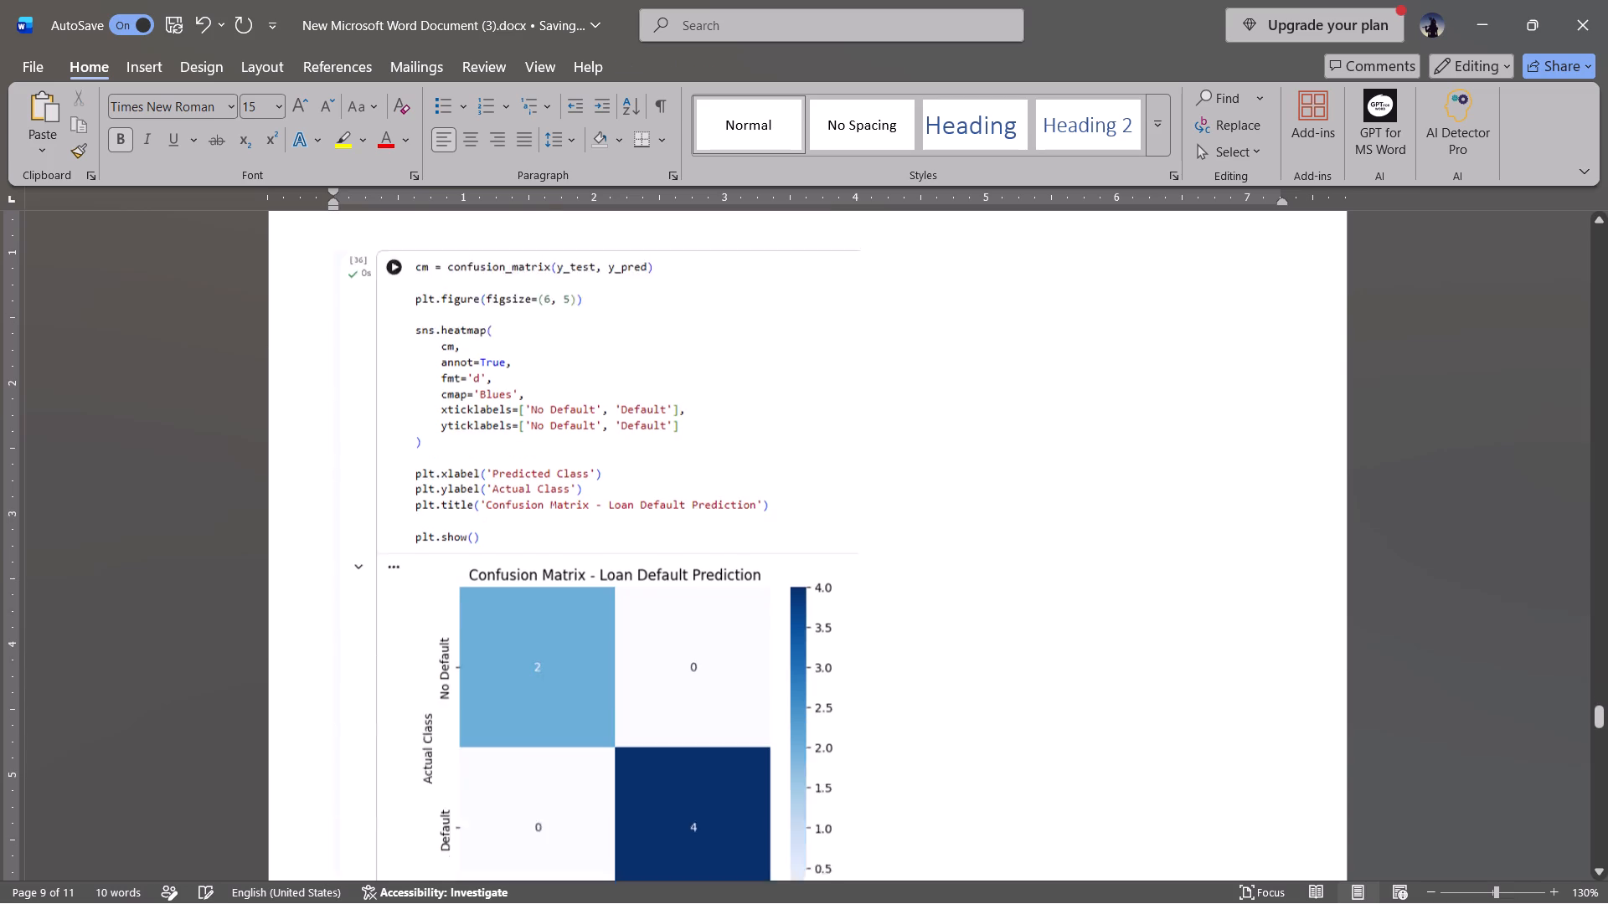
Resize the confusion matrix screenshot to about 3.5 inches wide and 4.2 inches high so it fits on page 9.
click(710, 582)
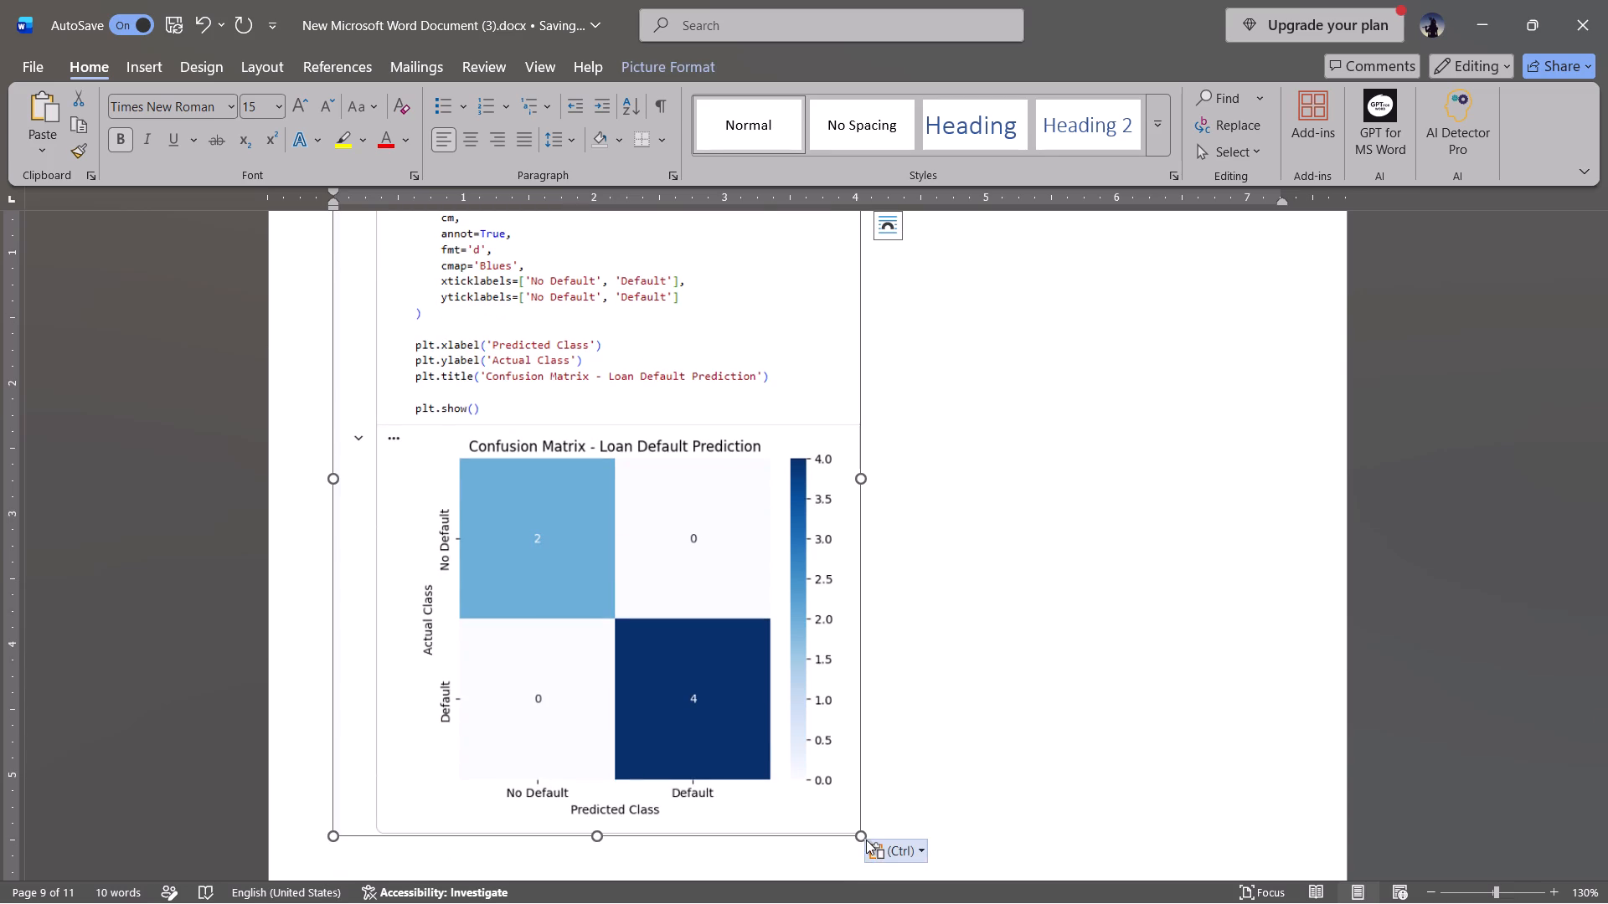
drag(860, 836, 733, 634)
scroll(733, 634, up, 1)
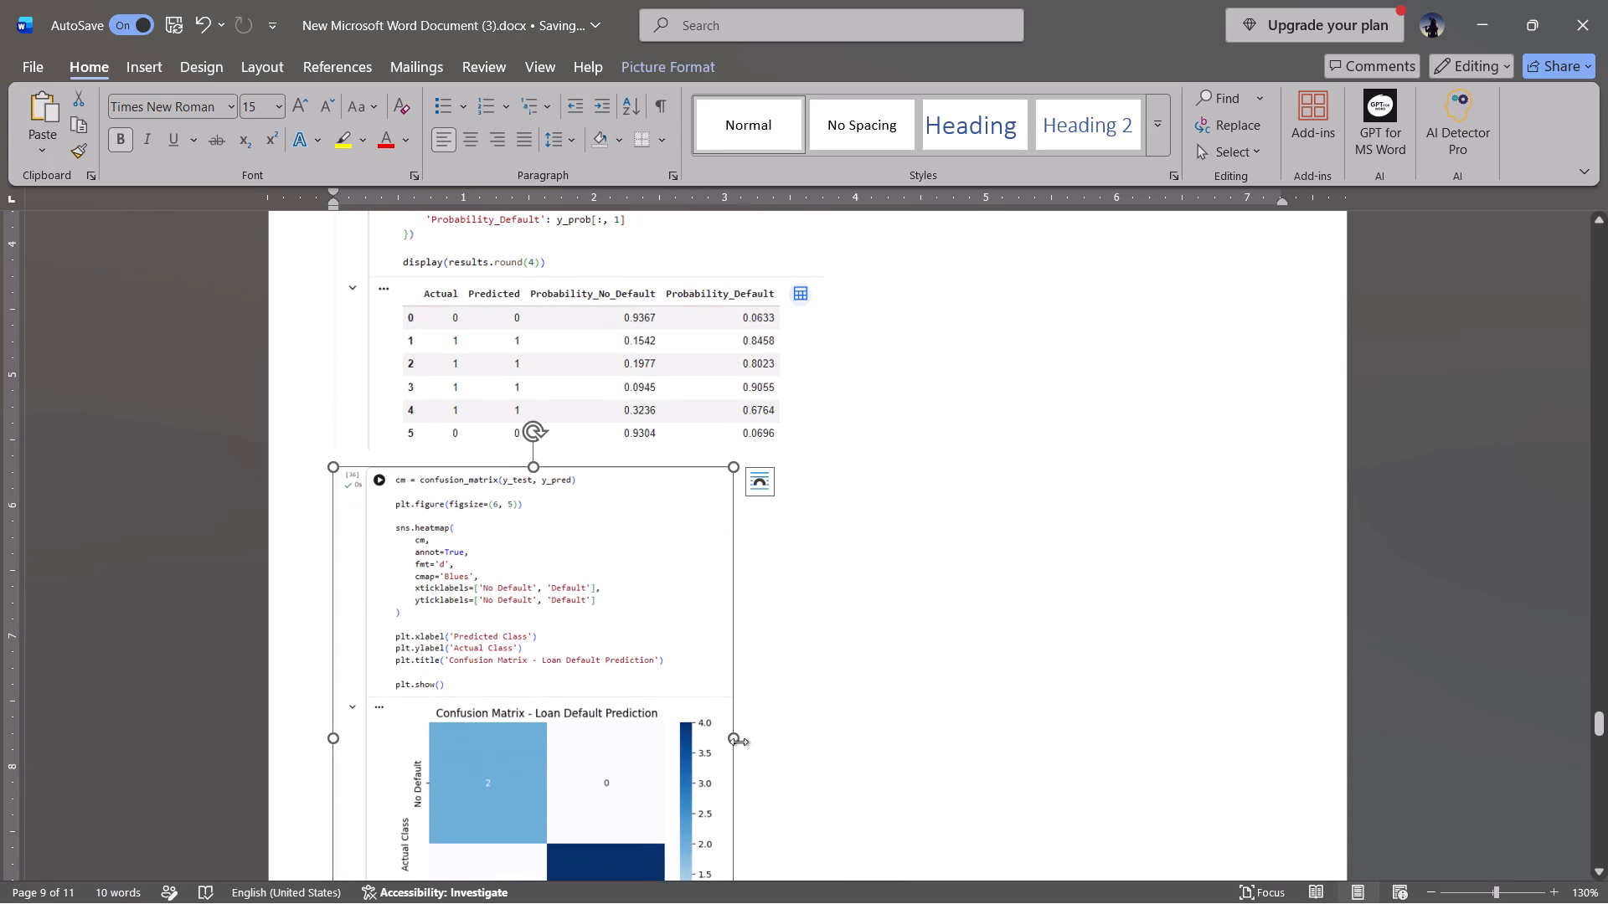
drag(734, 739, 790, 735)
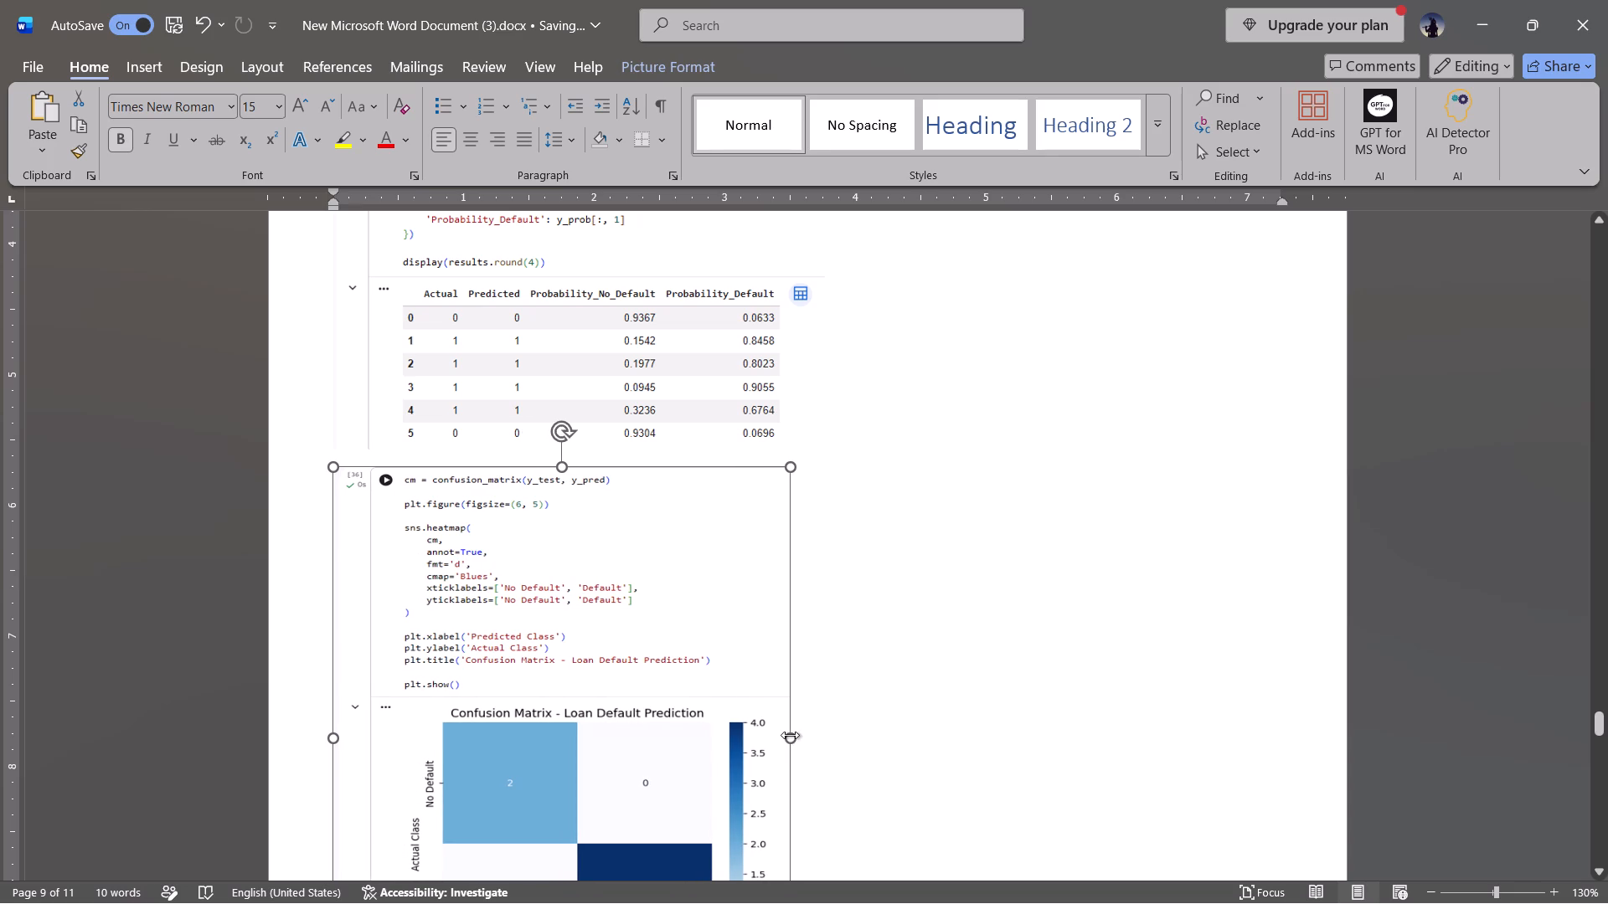
Shrink the accuracy and precision evaluation screenshot on page 10 proportionally to about 3.1 inches wide.
scroll(817, 613, up, 1)
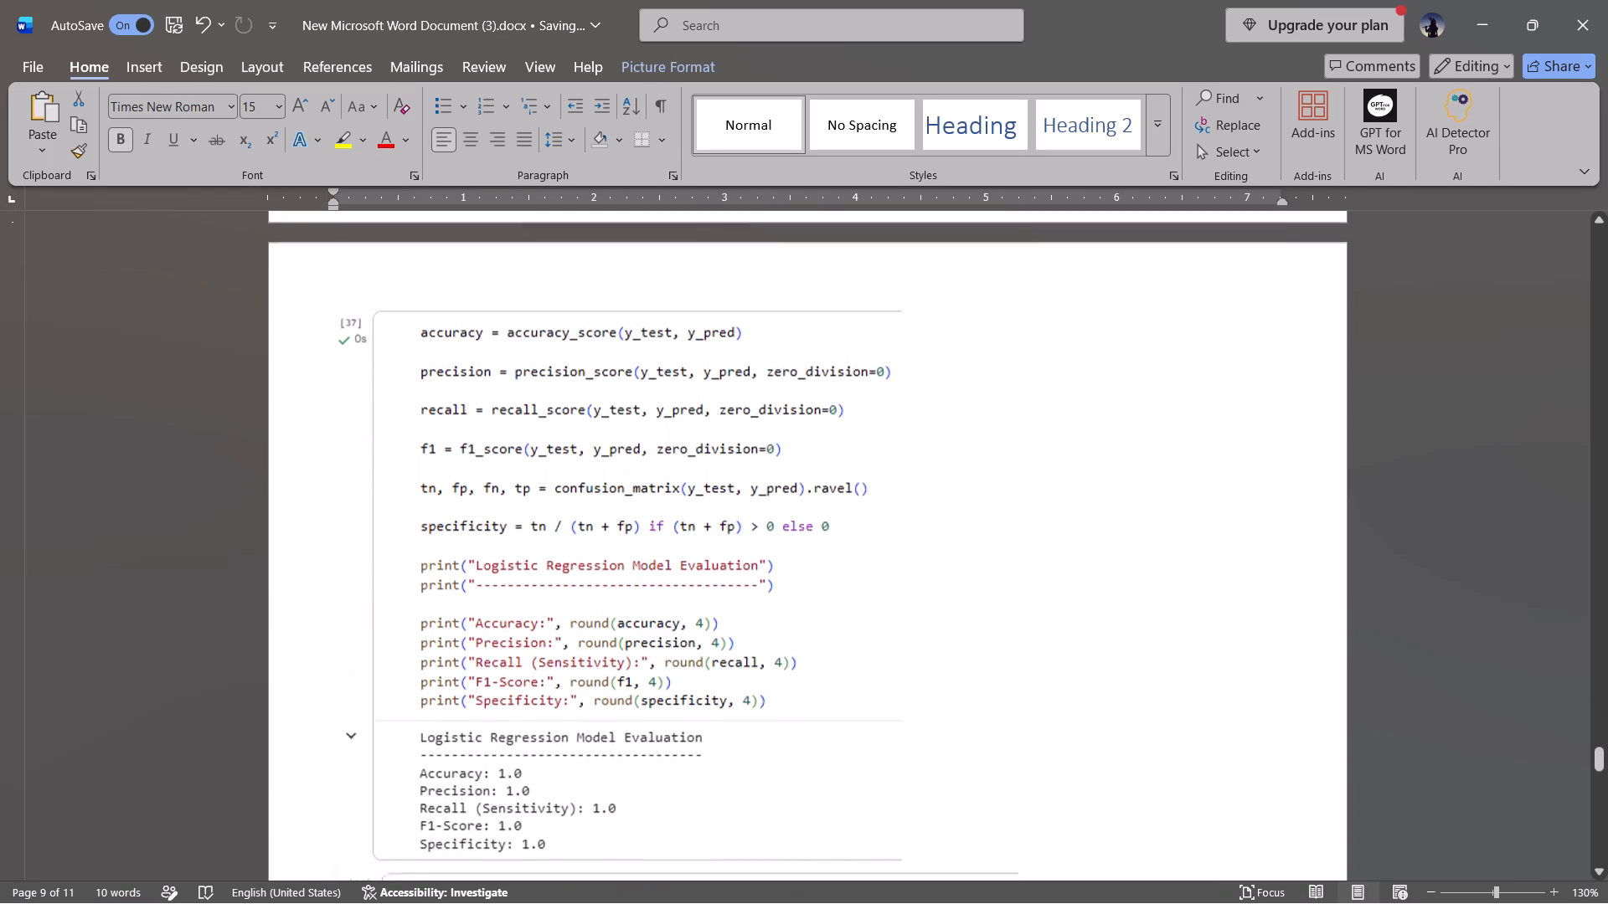
ctrl+scroll(817, 613, down, 1)
click(721, 601)
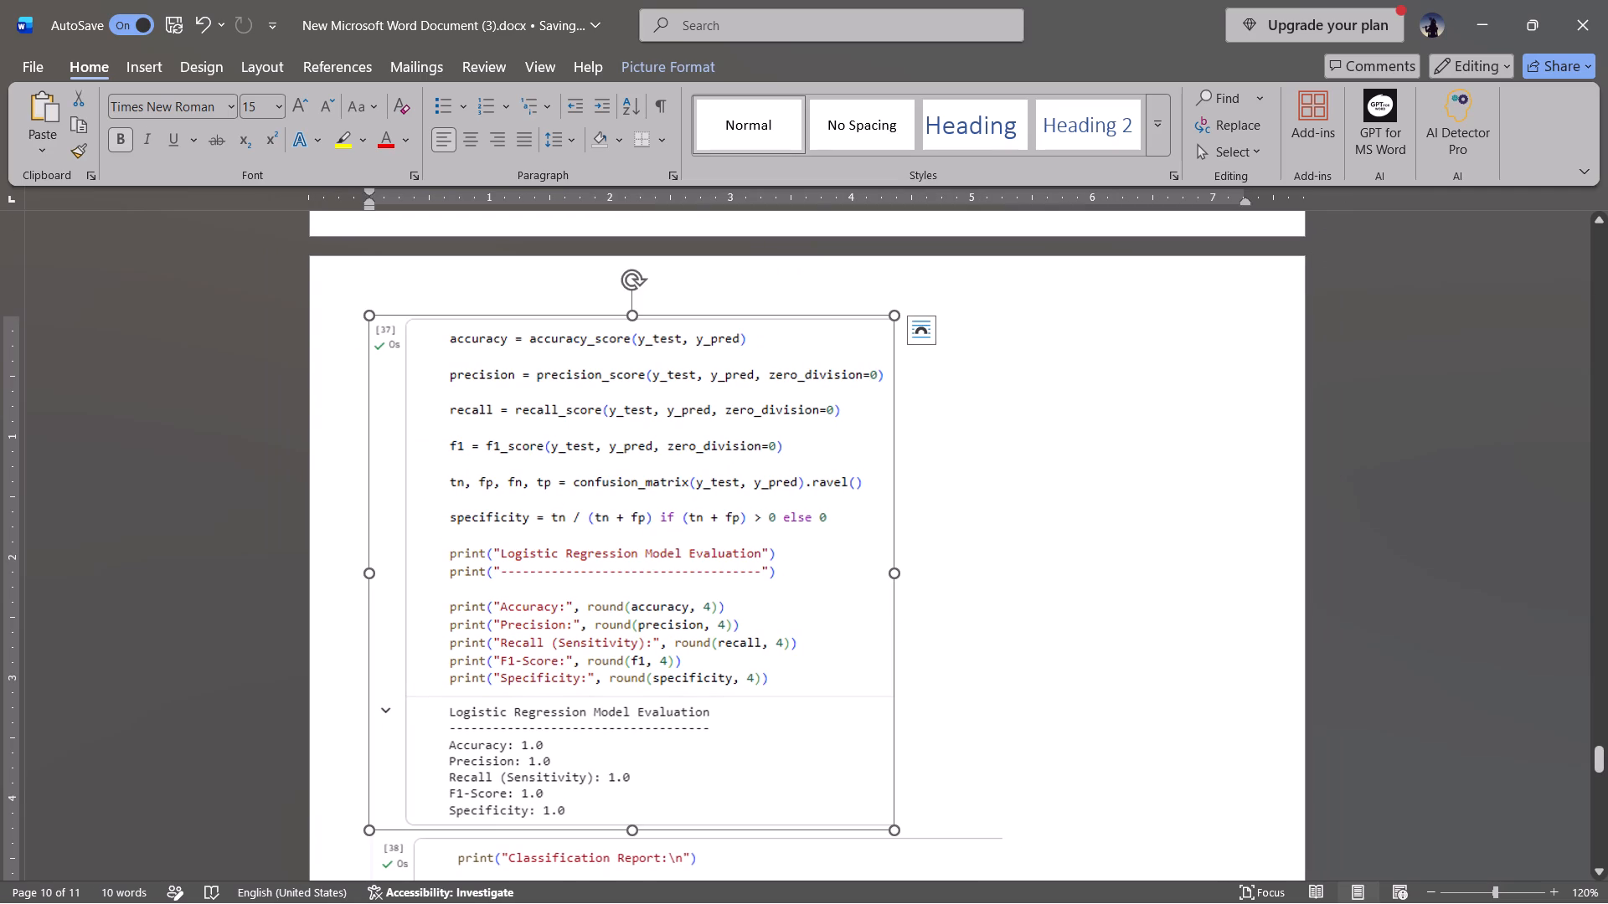
drag(894, 827, 736, 691)
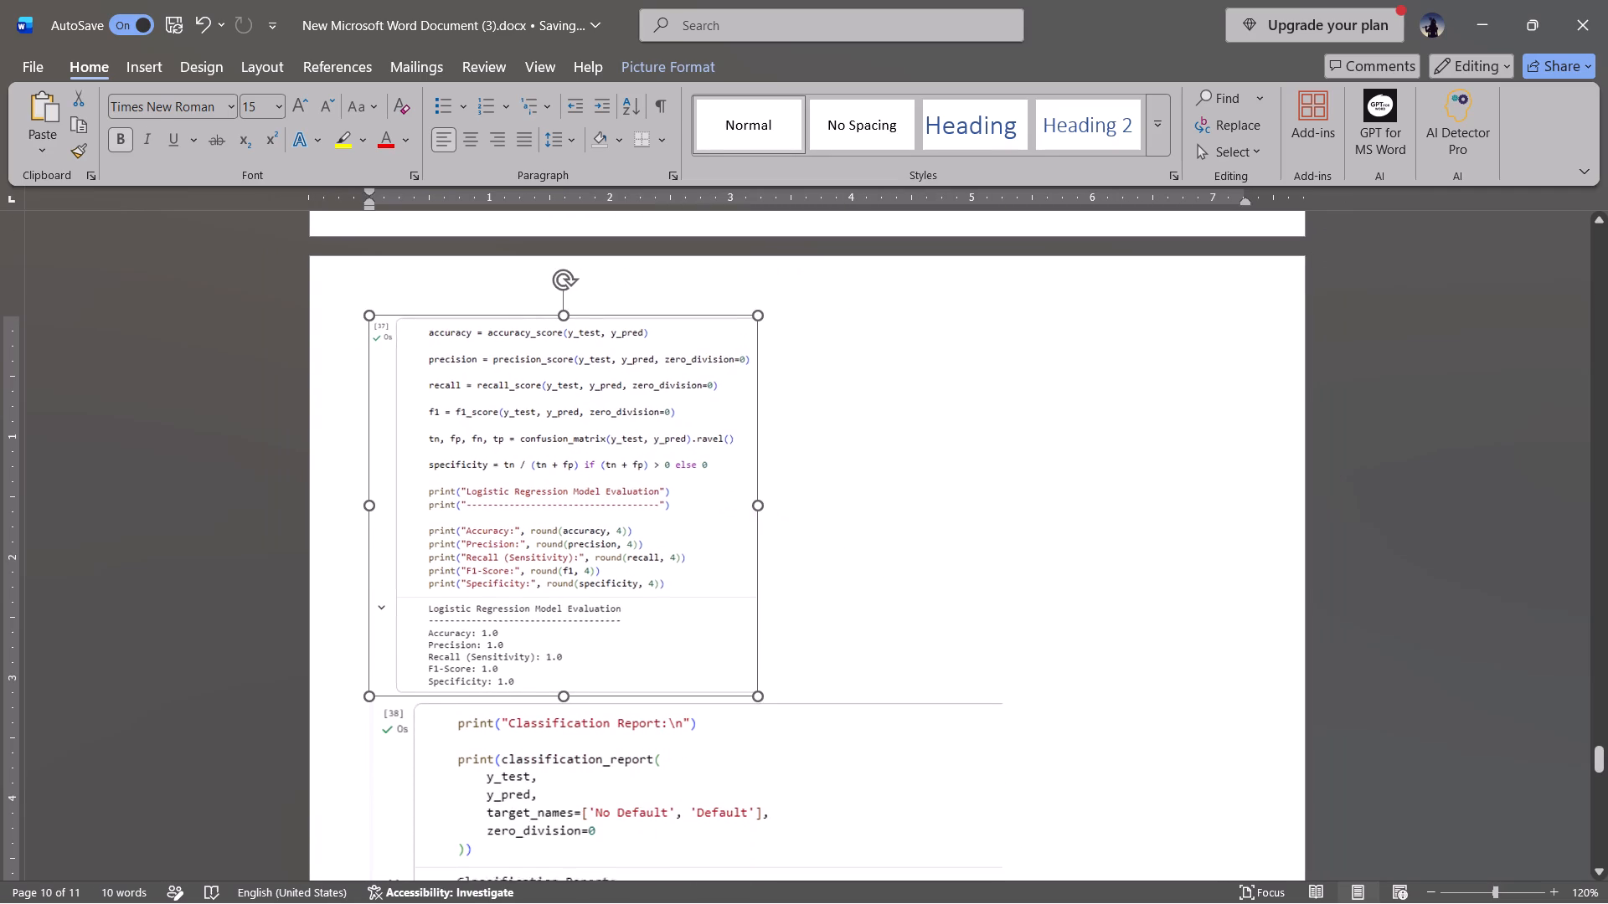
drag(736, 691, 724, 680)
Shrink the classification report and new_customer screenshot proportionally to about 3.6 inches wide so it sits beside the evaluation screenshot.
scroll(798, 713, down, 1)
click(798, 713)
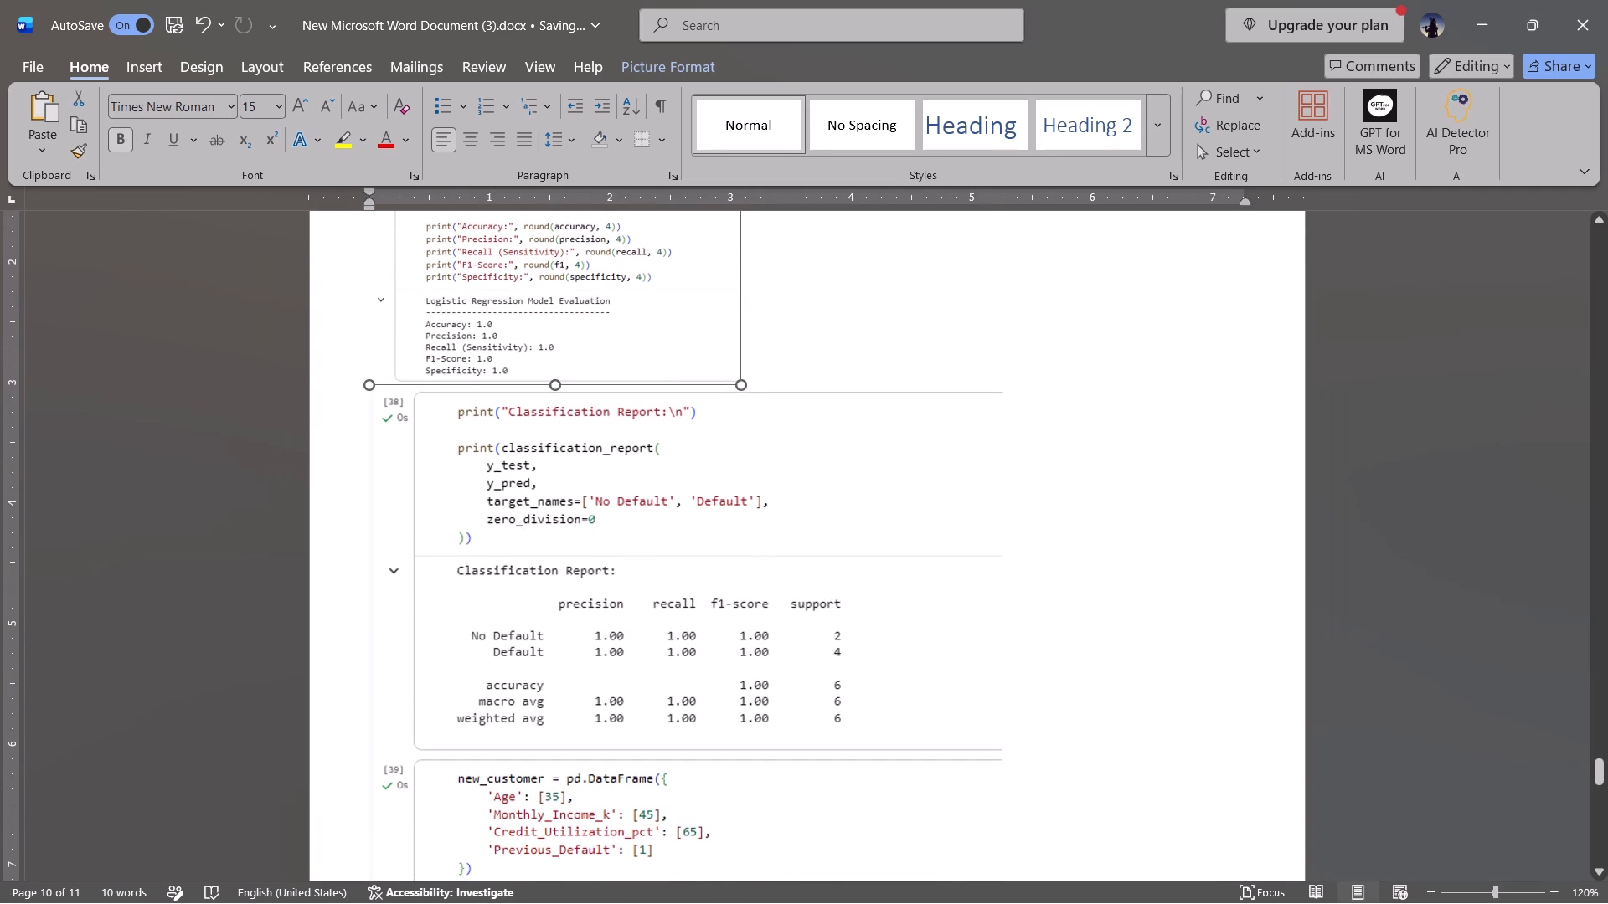
scroll(997, 730, down, 1)
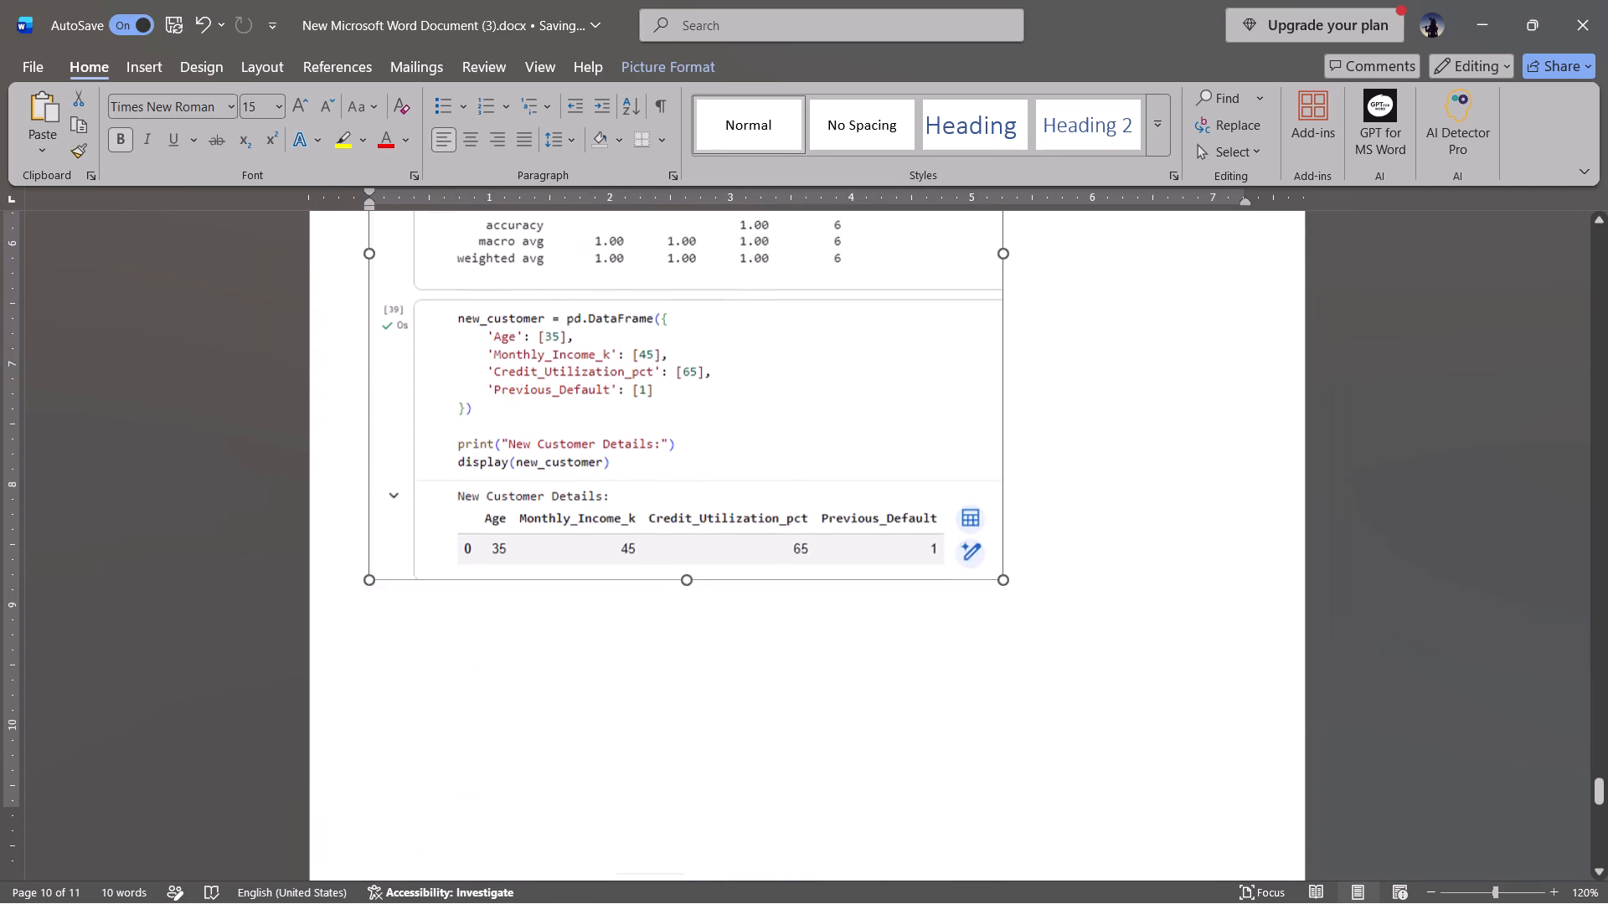
scroll(997, 730, down, 1)
drag(1000, 645, 852, 562)
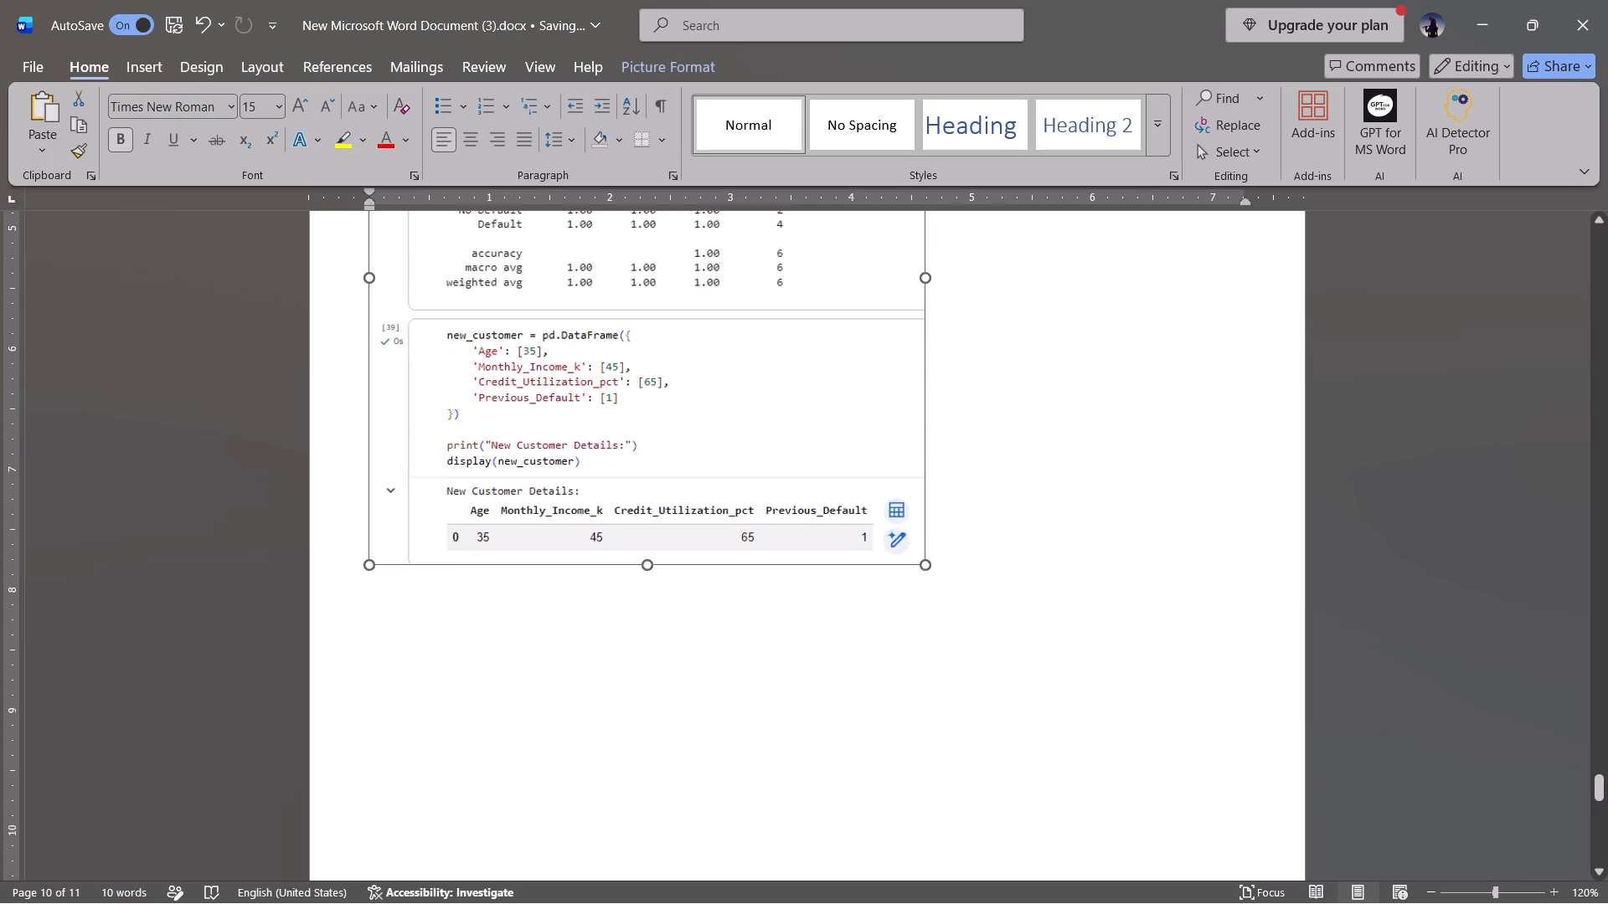
drag(852, 562, 809, 536)
drag(899, 763, 819, 691)
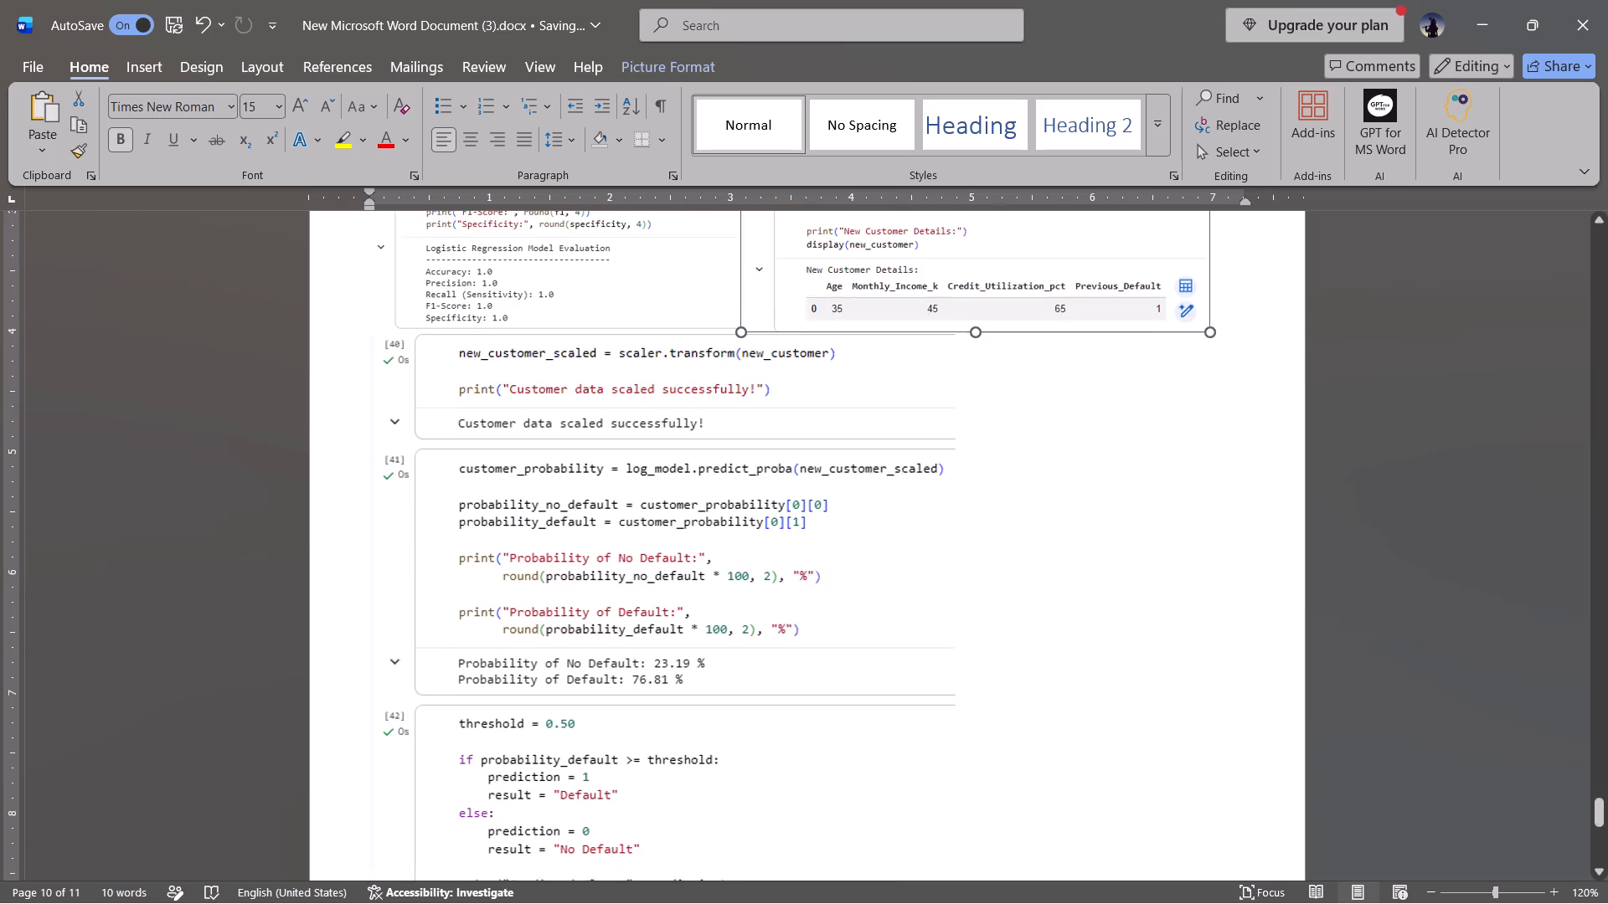
drag(819, 691, 824, 694)
scroll(824, 694, up, 1)
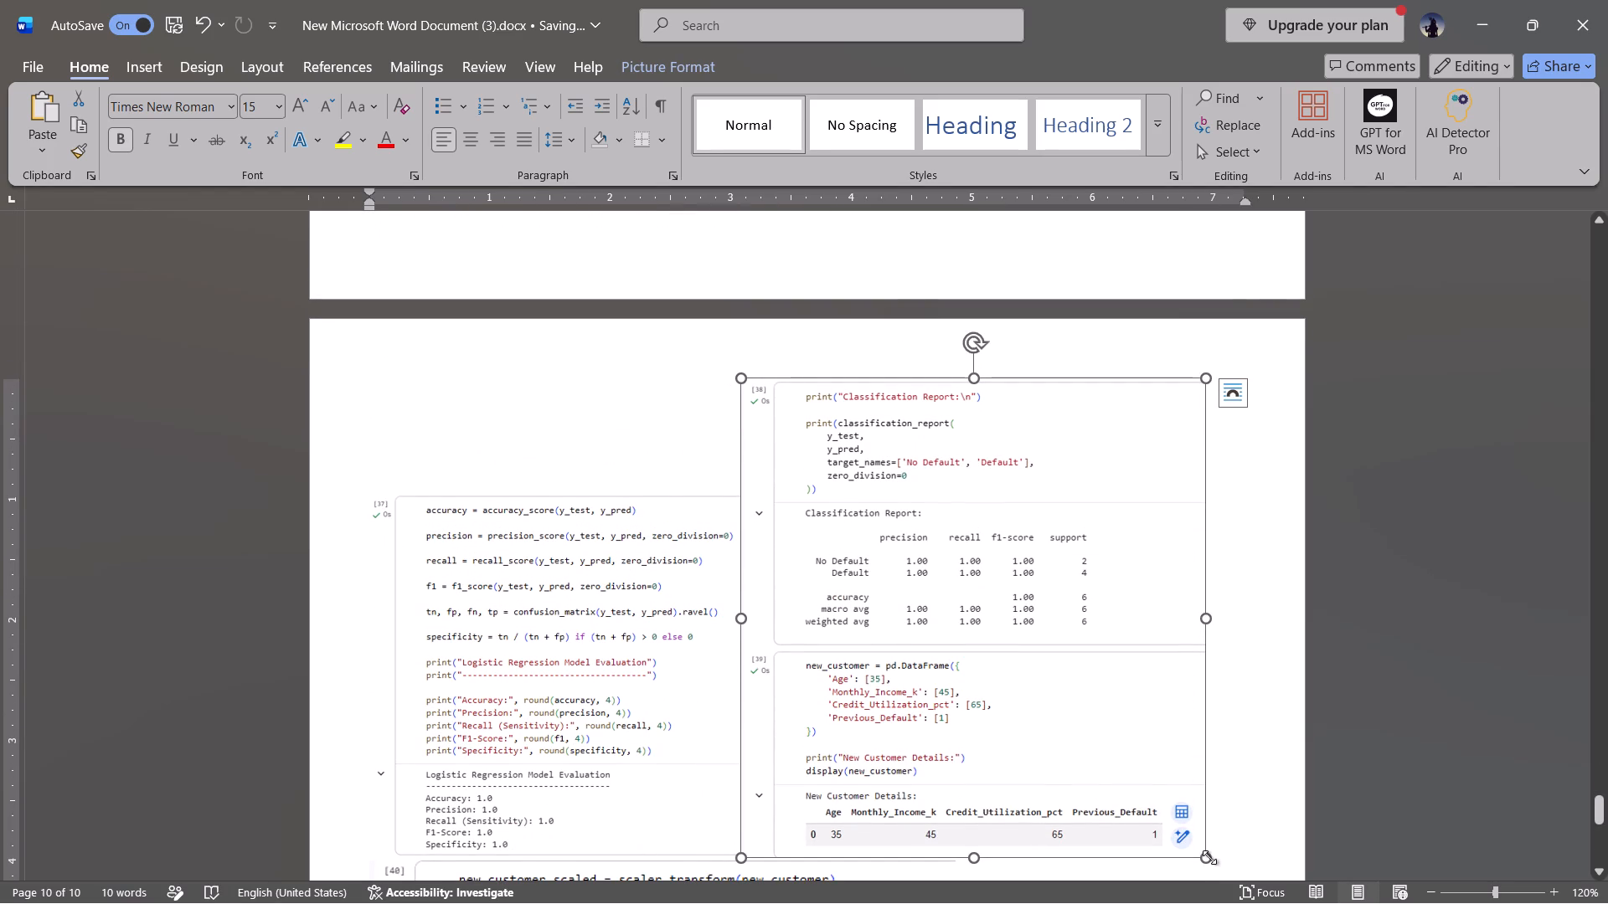
drag(1210, 858, 1110, 739)
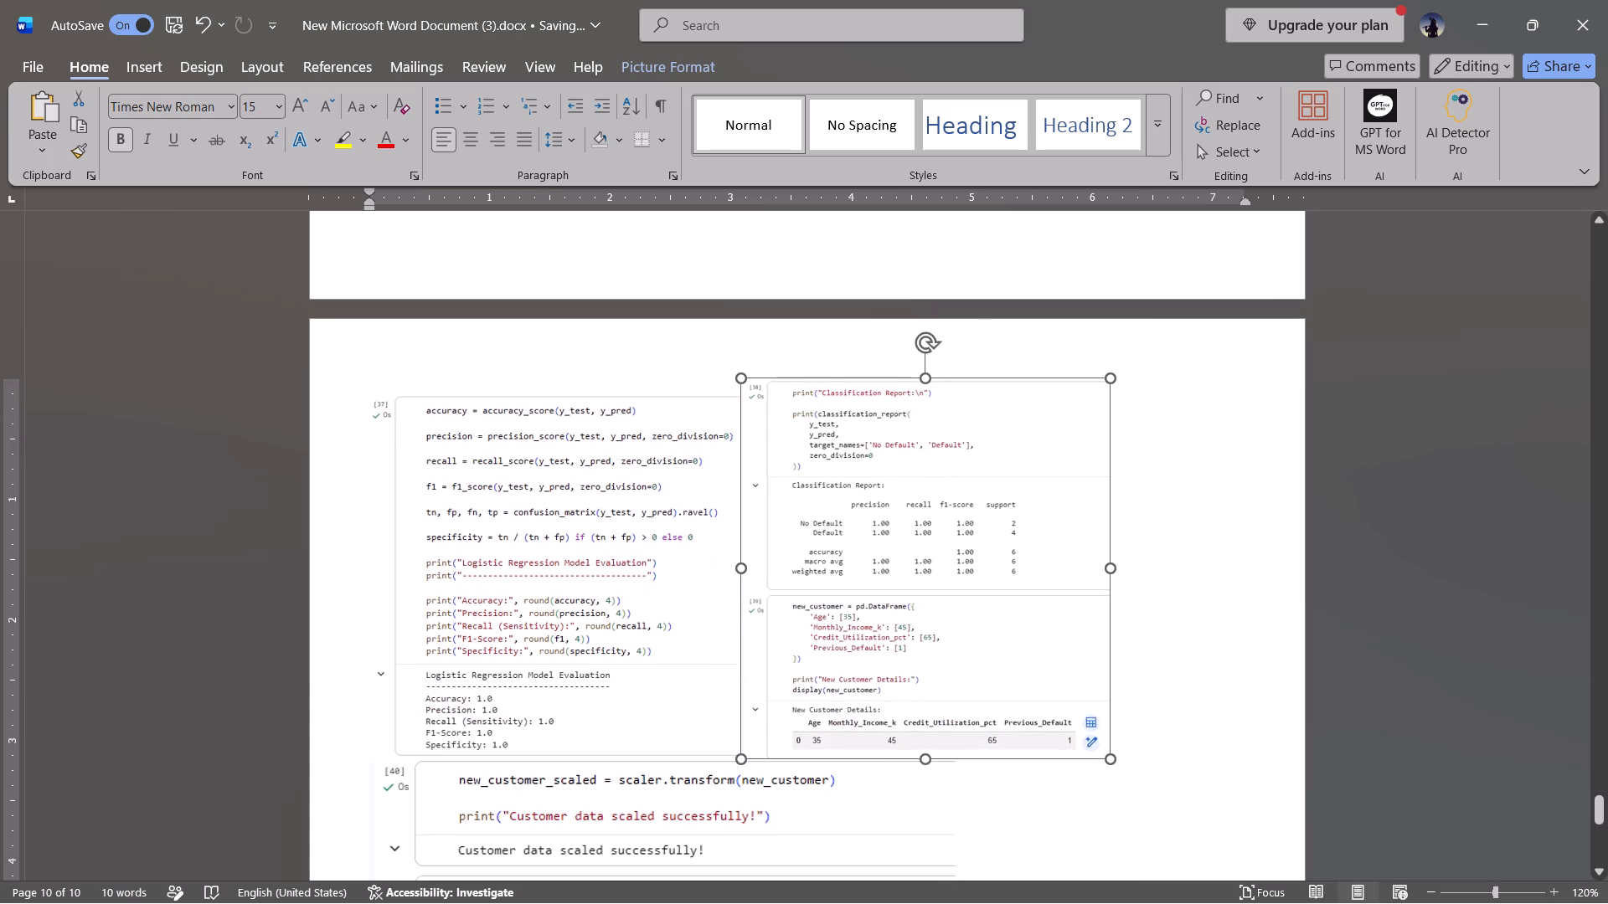
drag(1110, 739, 1175, 753)
Shrink the new_customer_scaled, probability and threshold screenshot on page 10 proportionally to about 3.7 inches wide.
scroll(864, 701, down, 1)
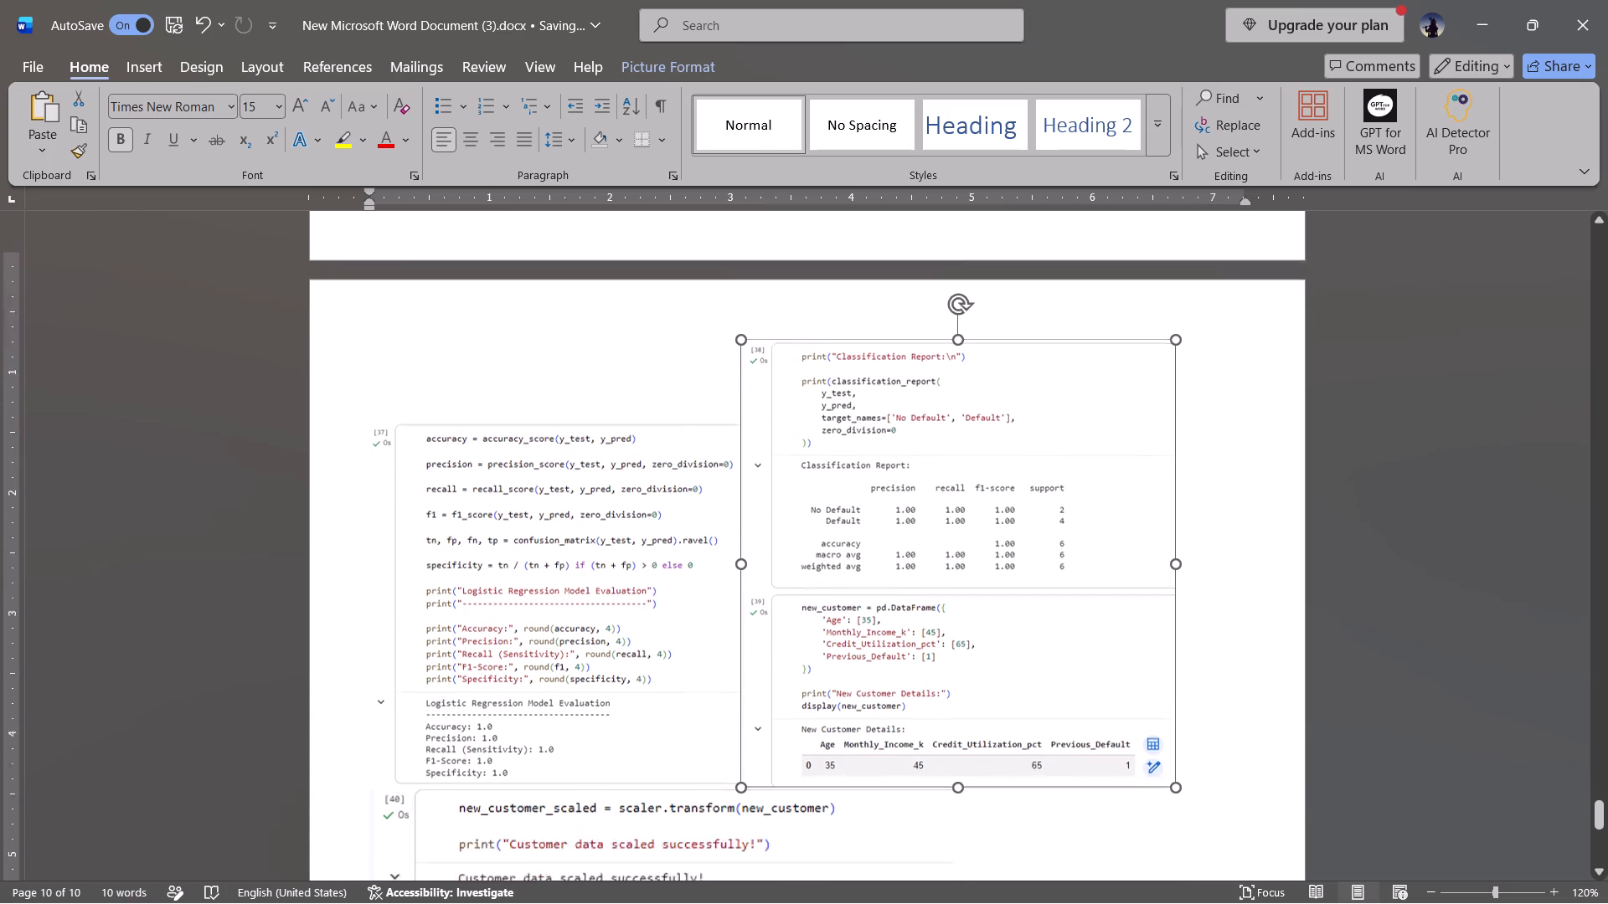
scroll(864, 701, down, 1)
click(703, 655)
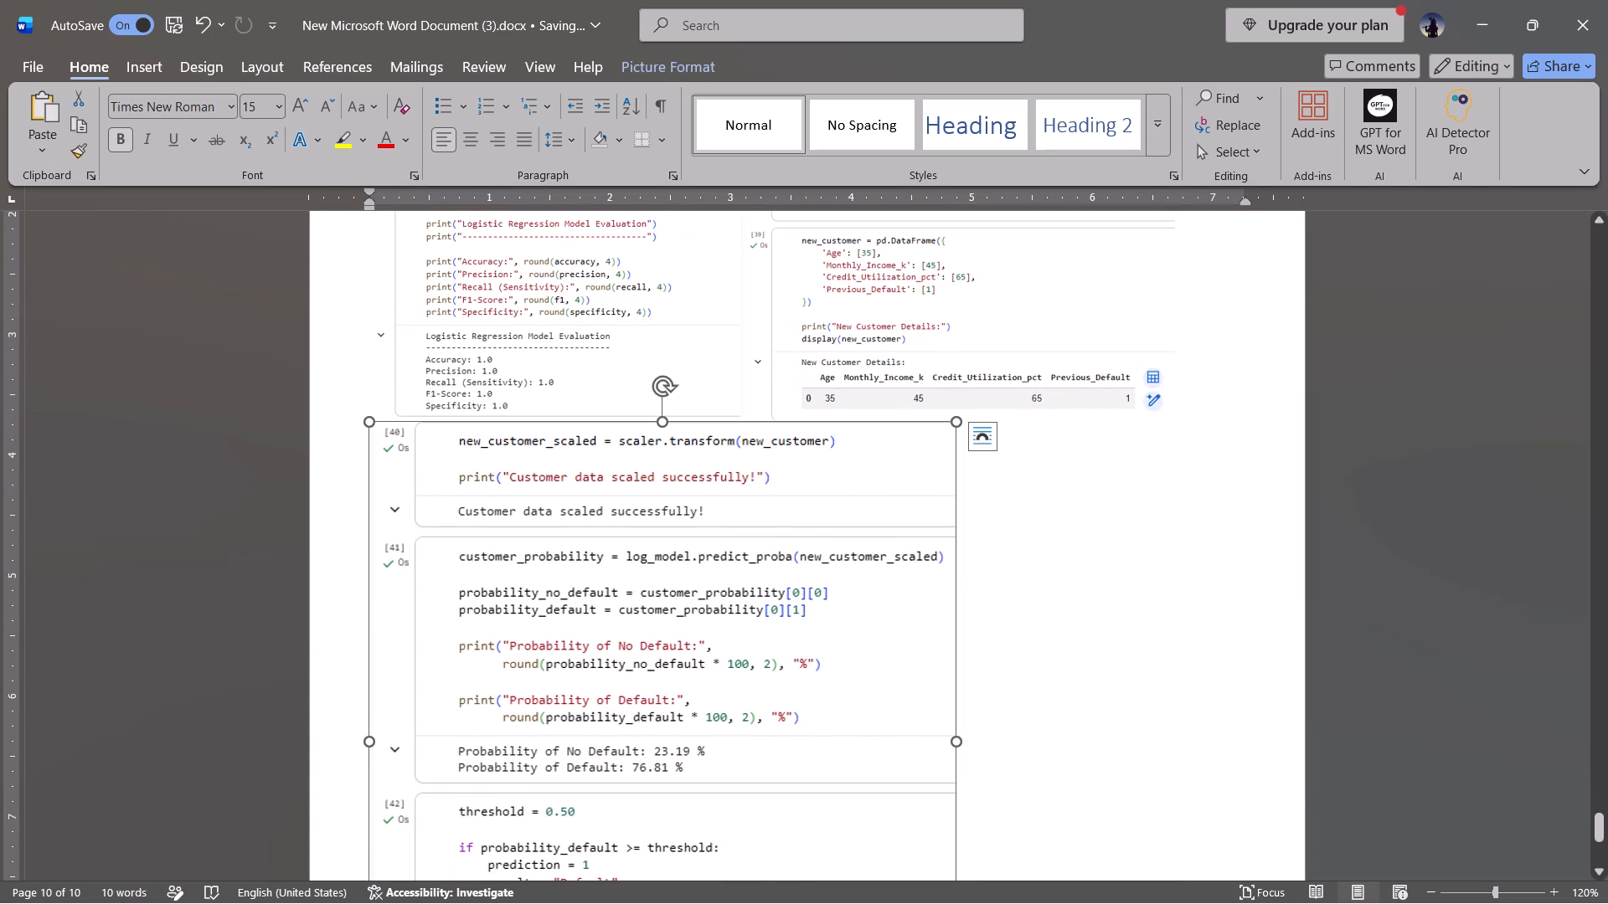
scroll(847, 739, down, 1)
click(950, 722)
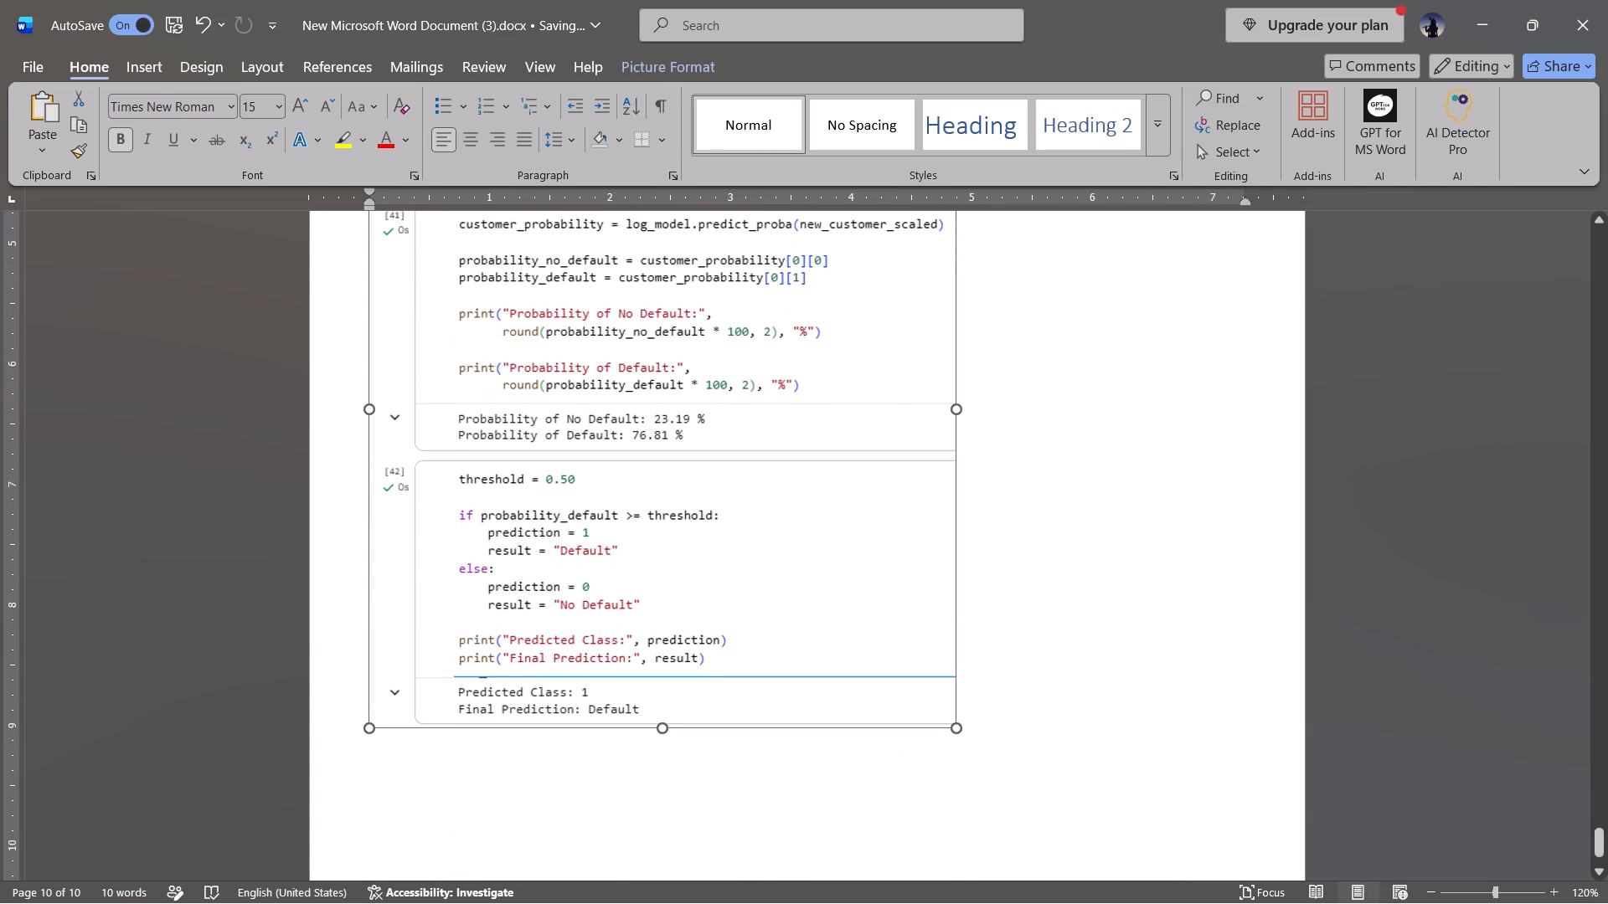
drag(955, 723, 806, 577)
scroll(806, 577, up, 1)
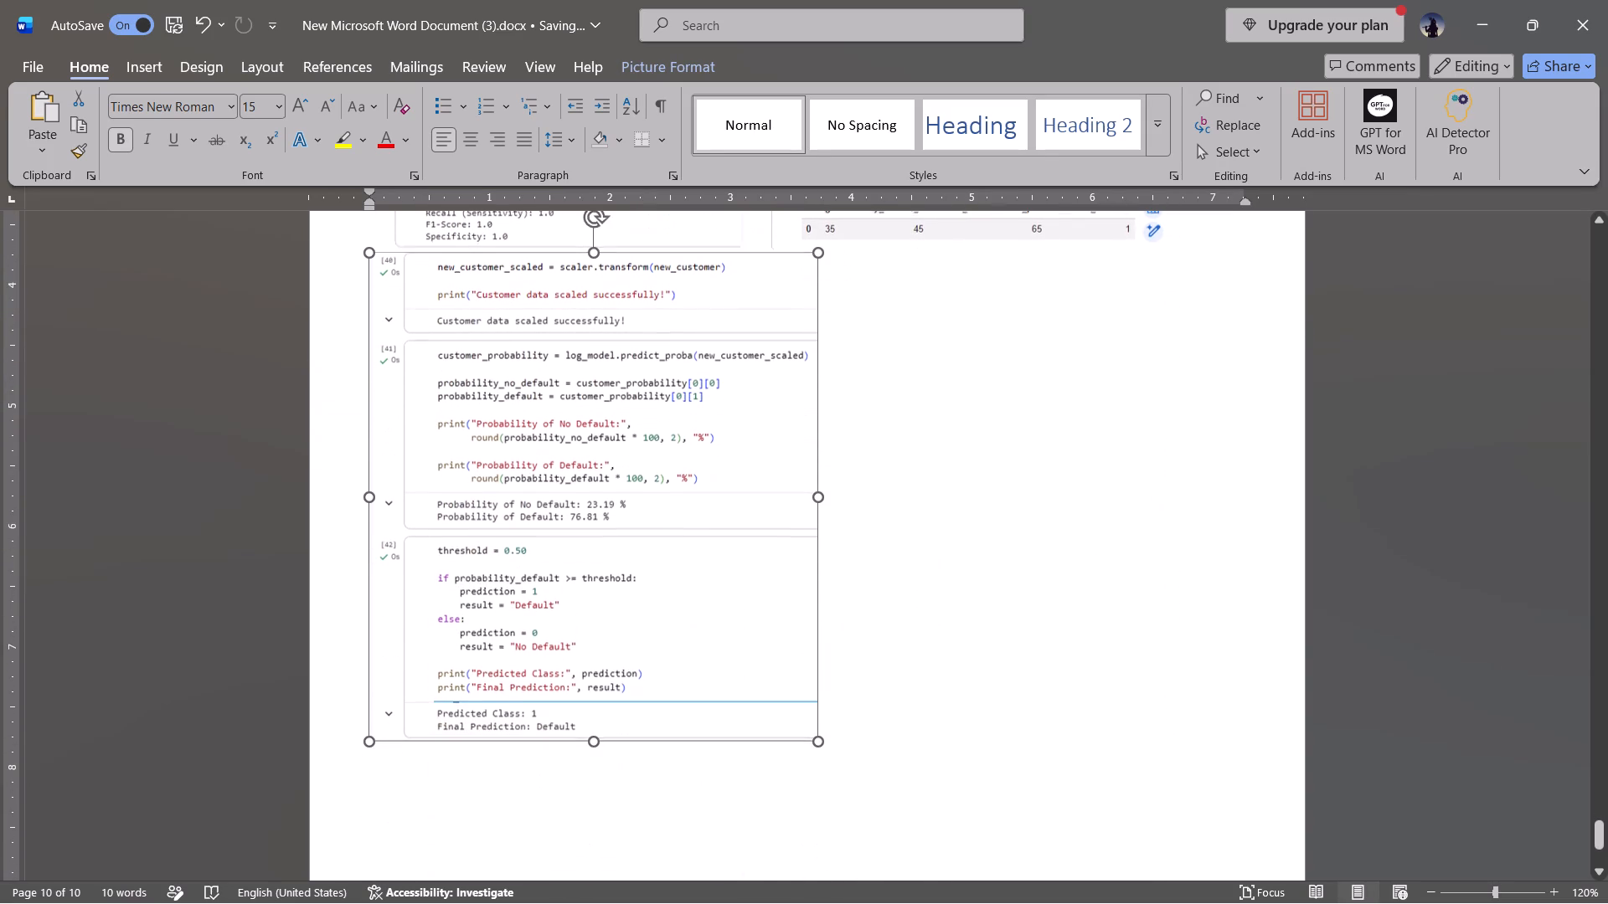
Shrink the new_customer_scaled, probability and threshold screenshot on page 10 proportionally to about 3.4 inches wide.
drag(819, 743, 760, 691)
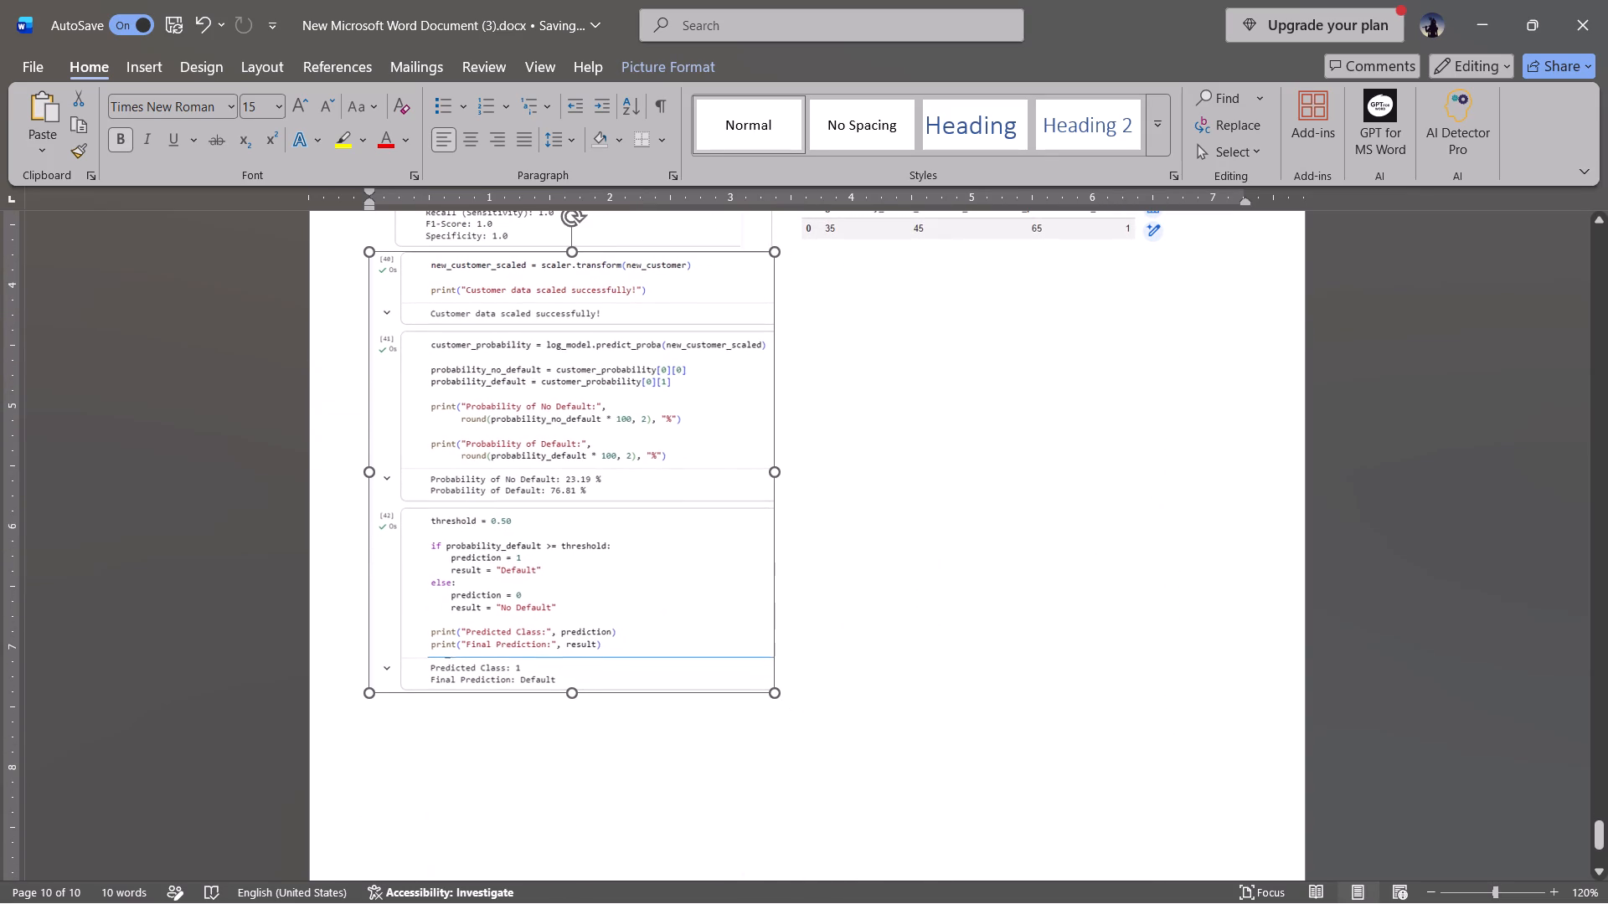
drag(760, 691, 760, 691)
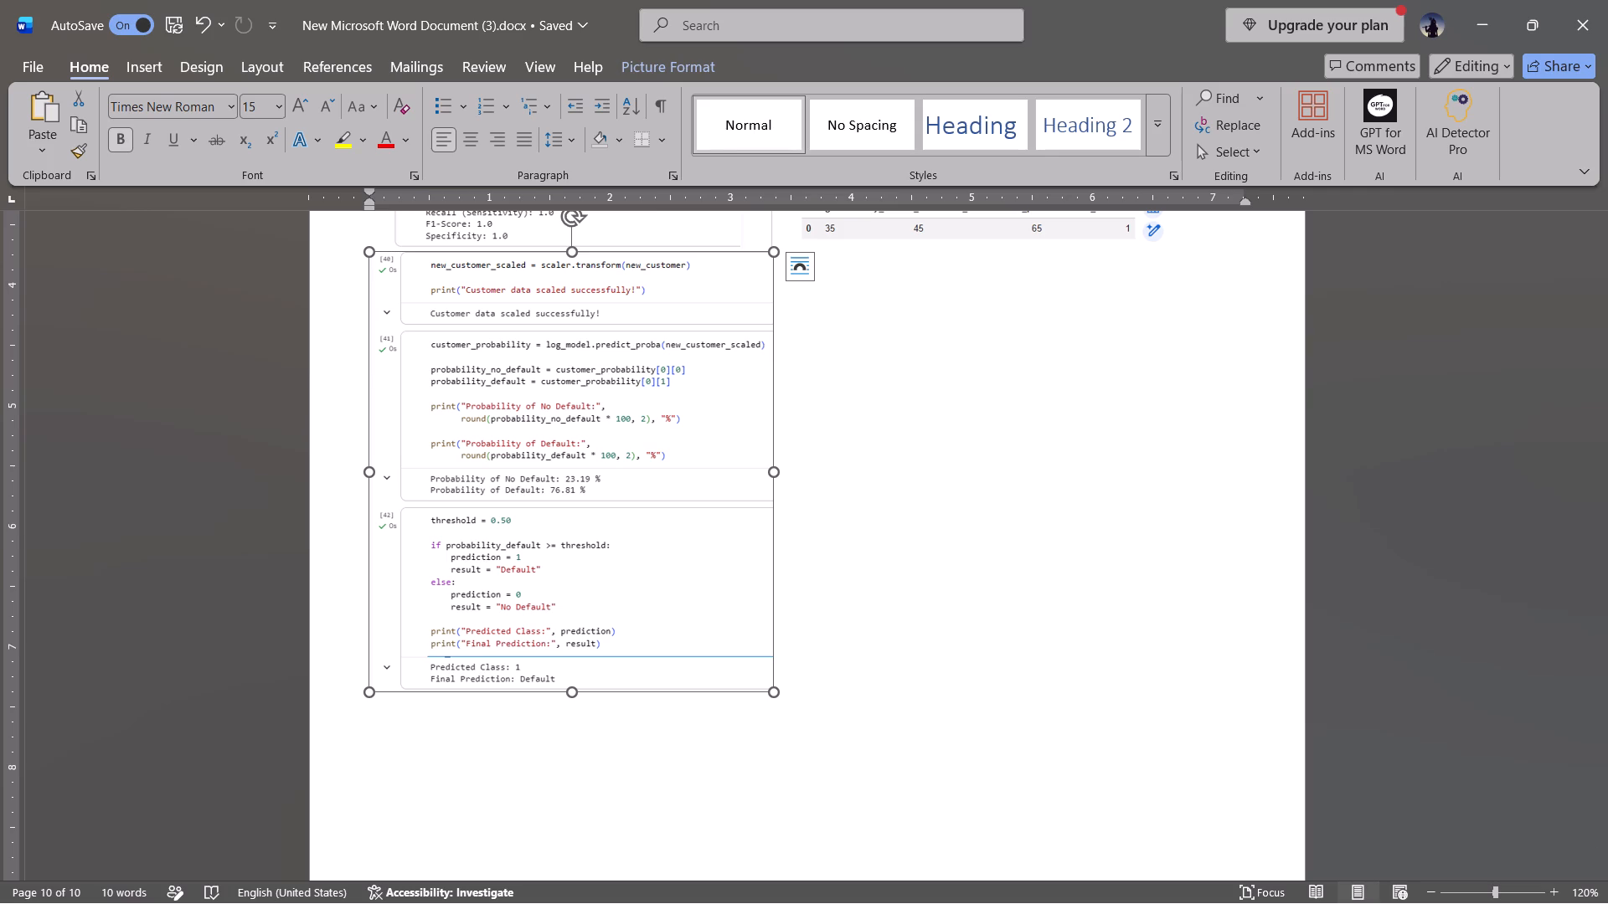
Enlarge the new_customer_scaled, probability and threshold screenshot on page 10 proportionally to about 4.3 inches wide.
scroll(760, 691, down, 3)
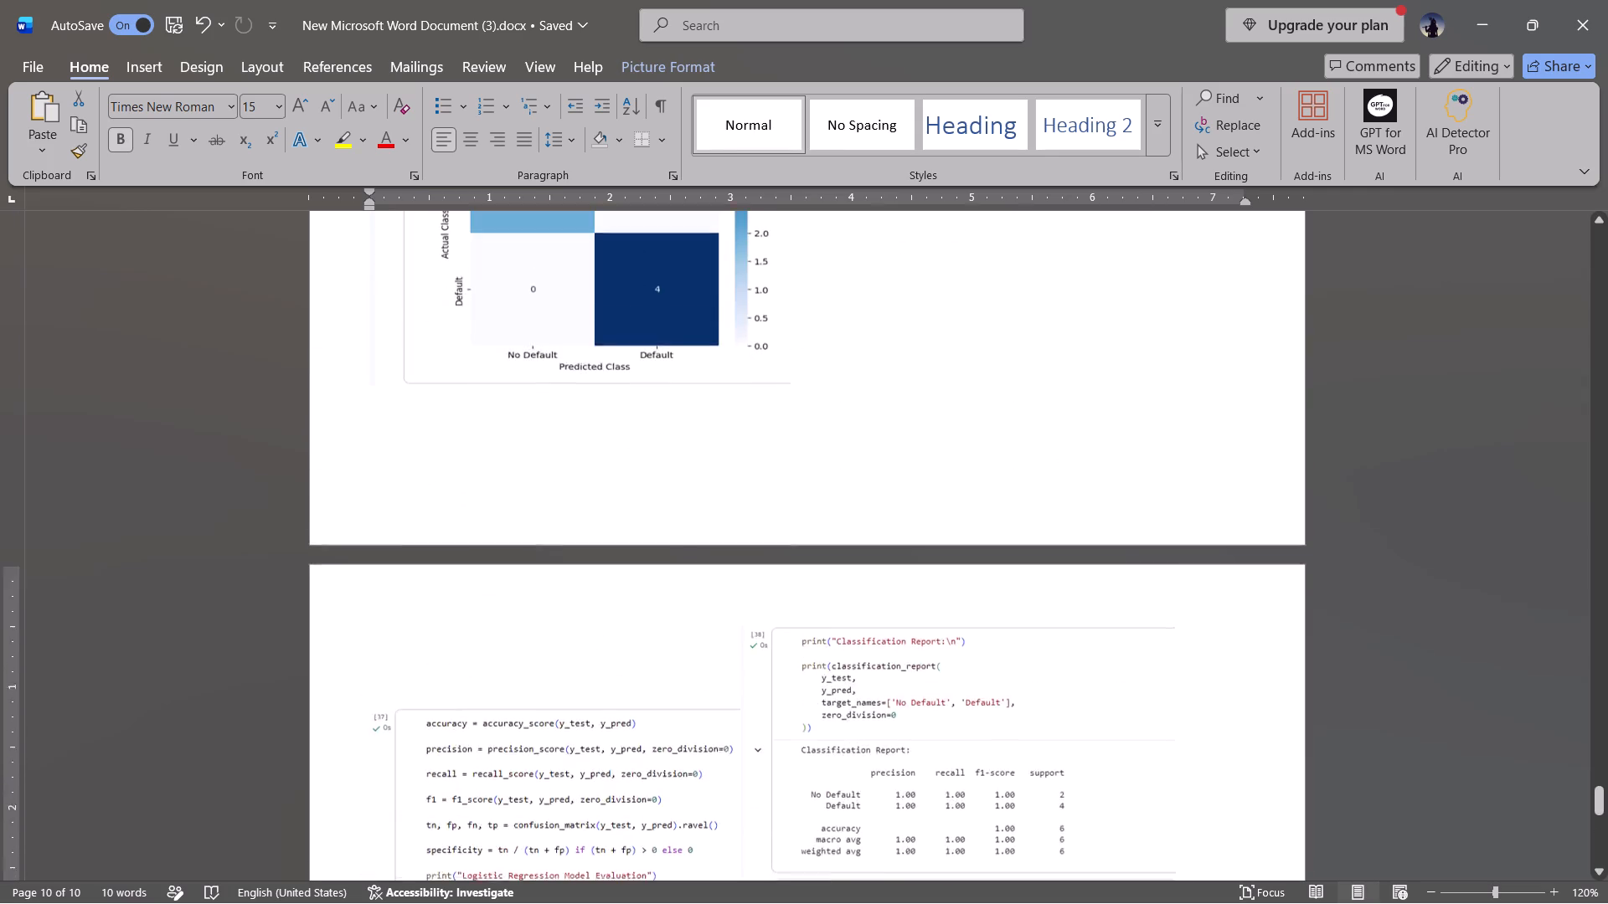
click(776, 536)
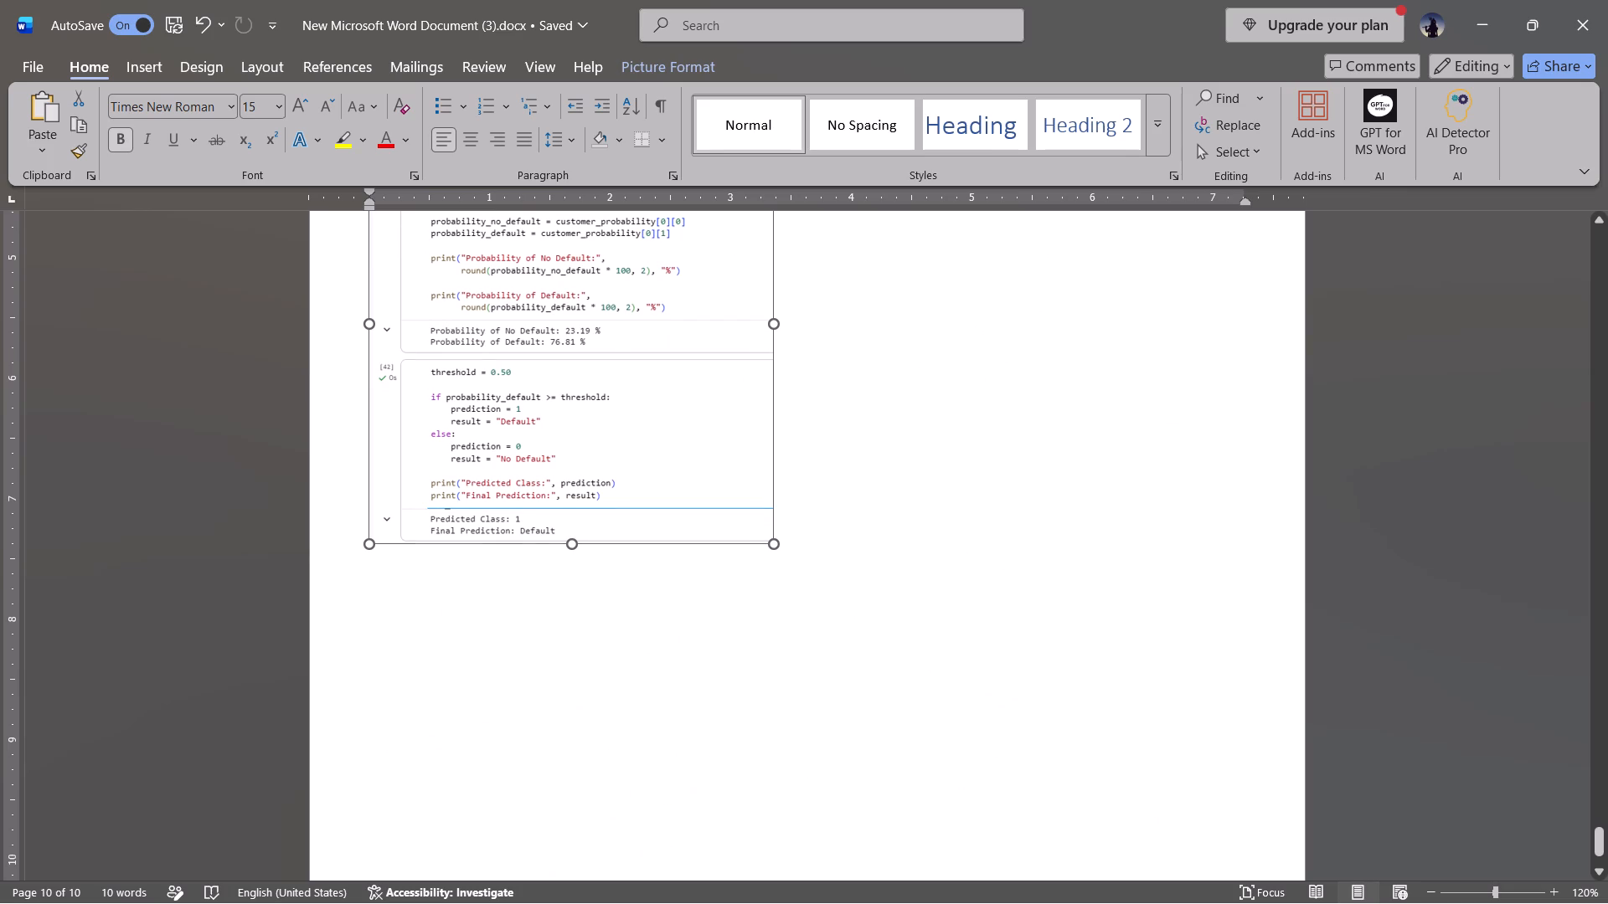
drag(775, 540, 891, 611)
Add two line breaks after the new_customer details screenshot to separate it from the new_customer_scaled screenshot below.
scroll(891, 611, up, 1)
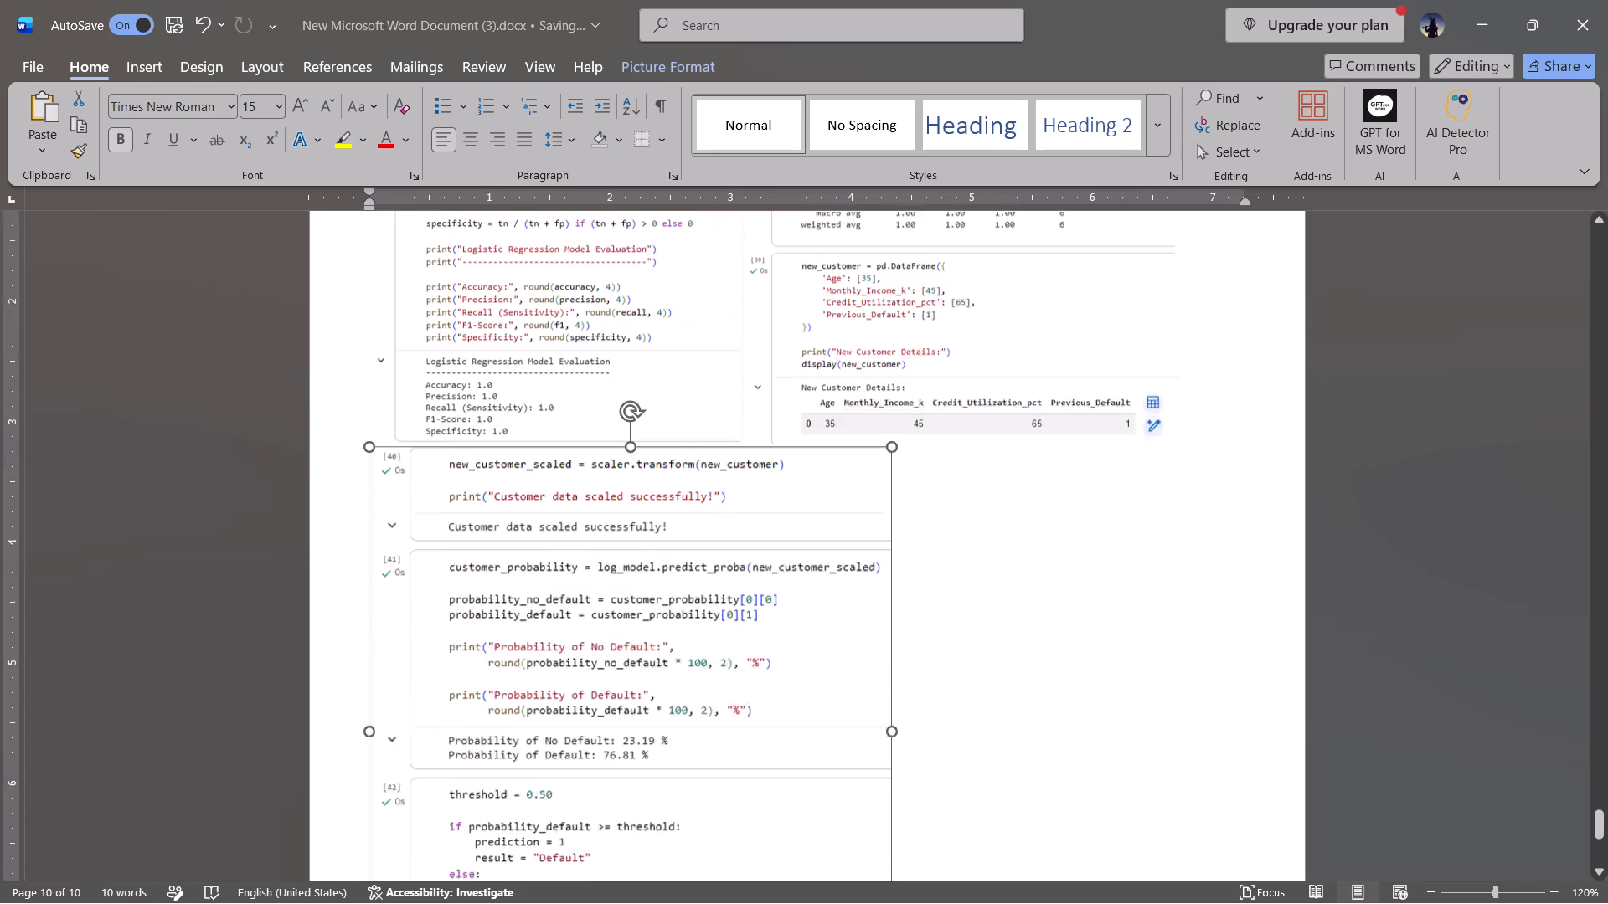
scroll(891, 611, up, 1)
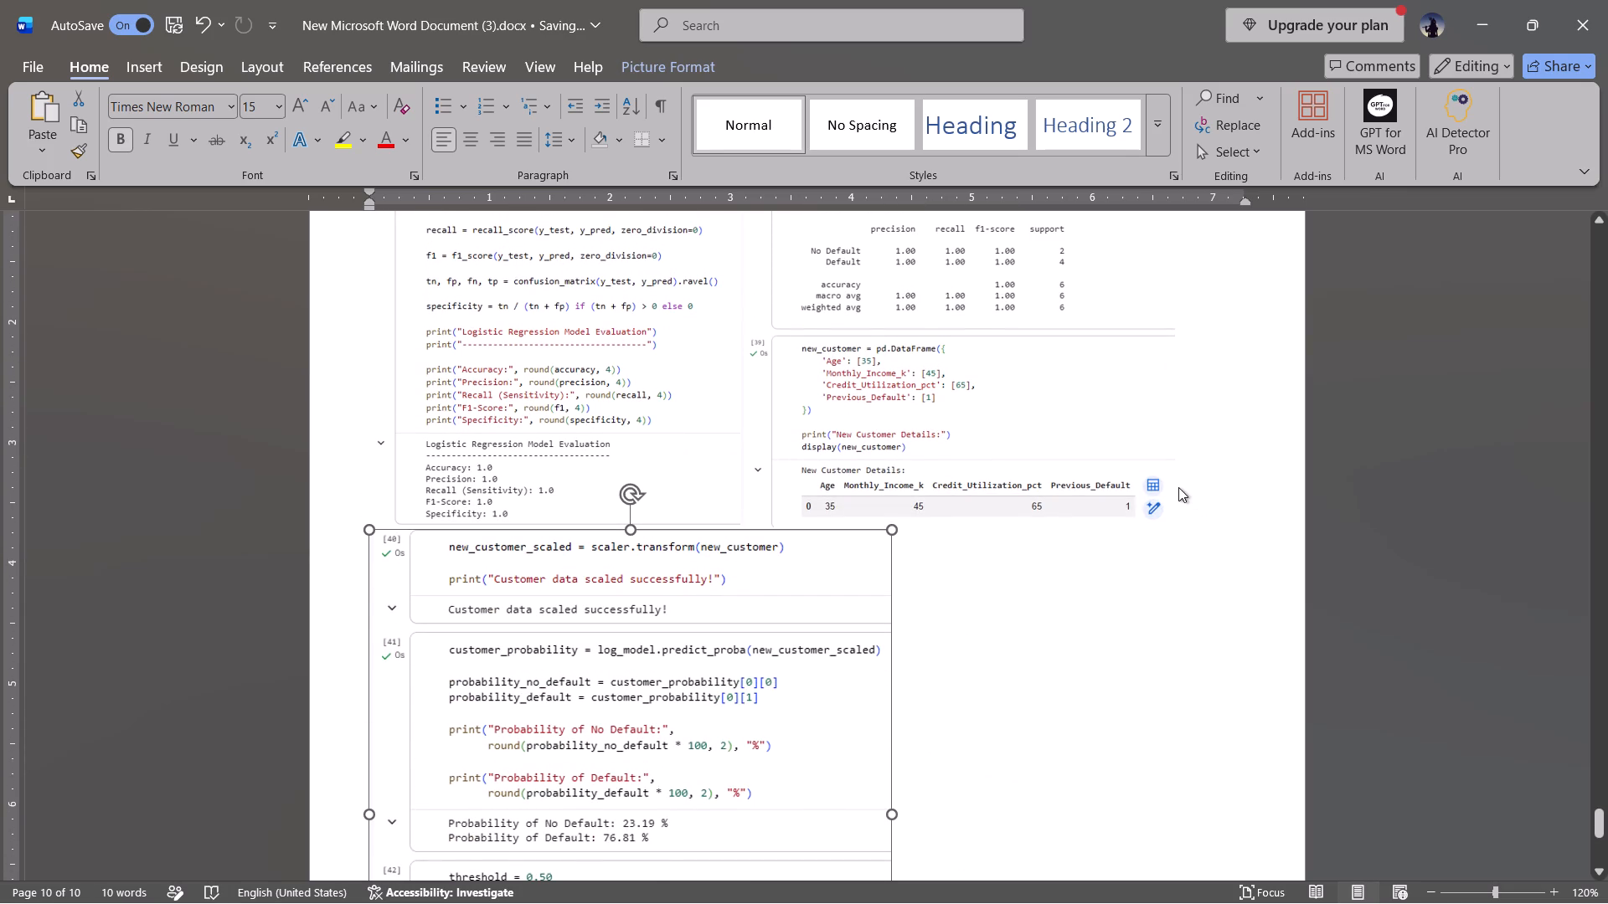
click(1178, 487)
key(Return)
scroll(1205, 521, up, 1)
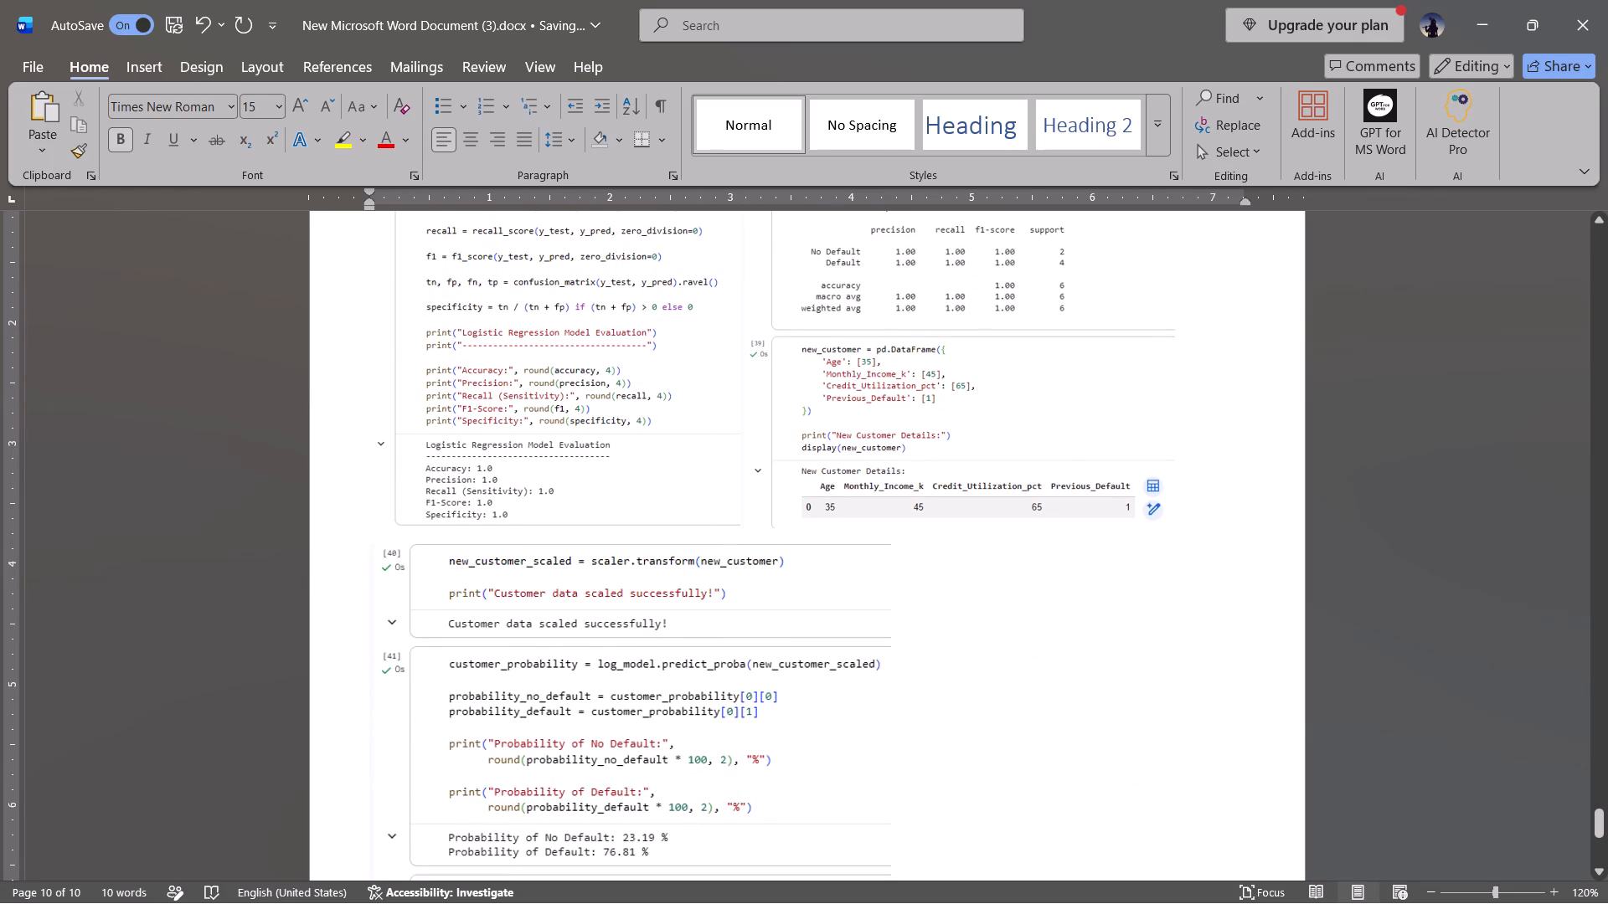
click(1219, 485)
key(Return)
scroll(1219, 485, up, 1)
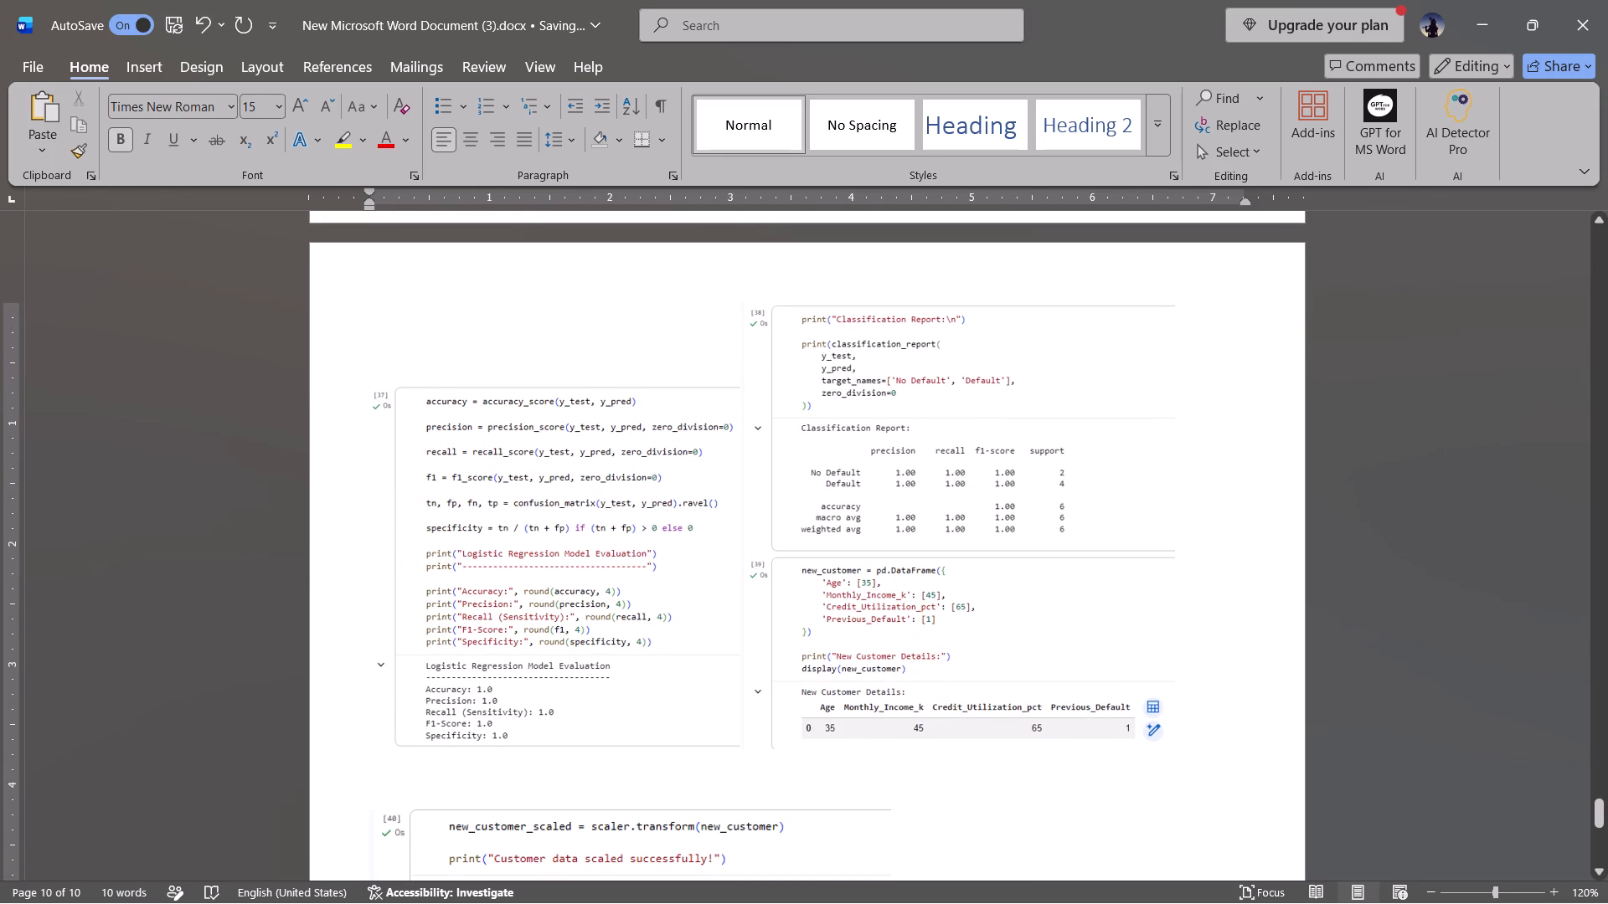
Save the document and print it to a PDF file named "DA Assignment".
key(ctrl+s)
key(ctrl+p)
click(231, 172)
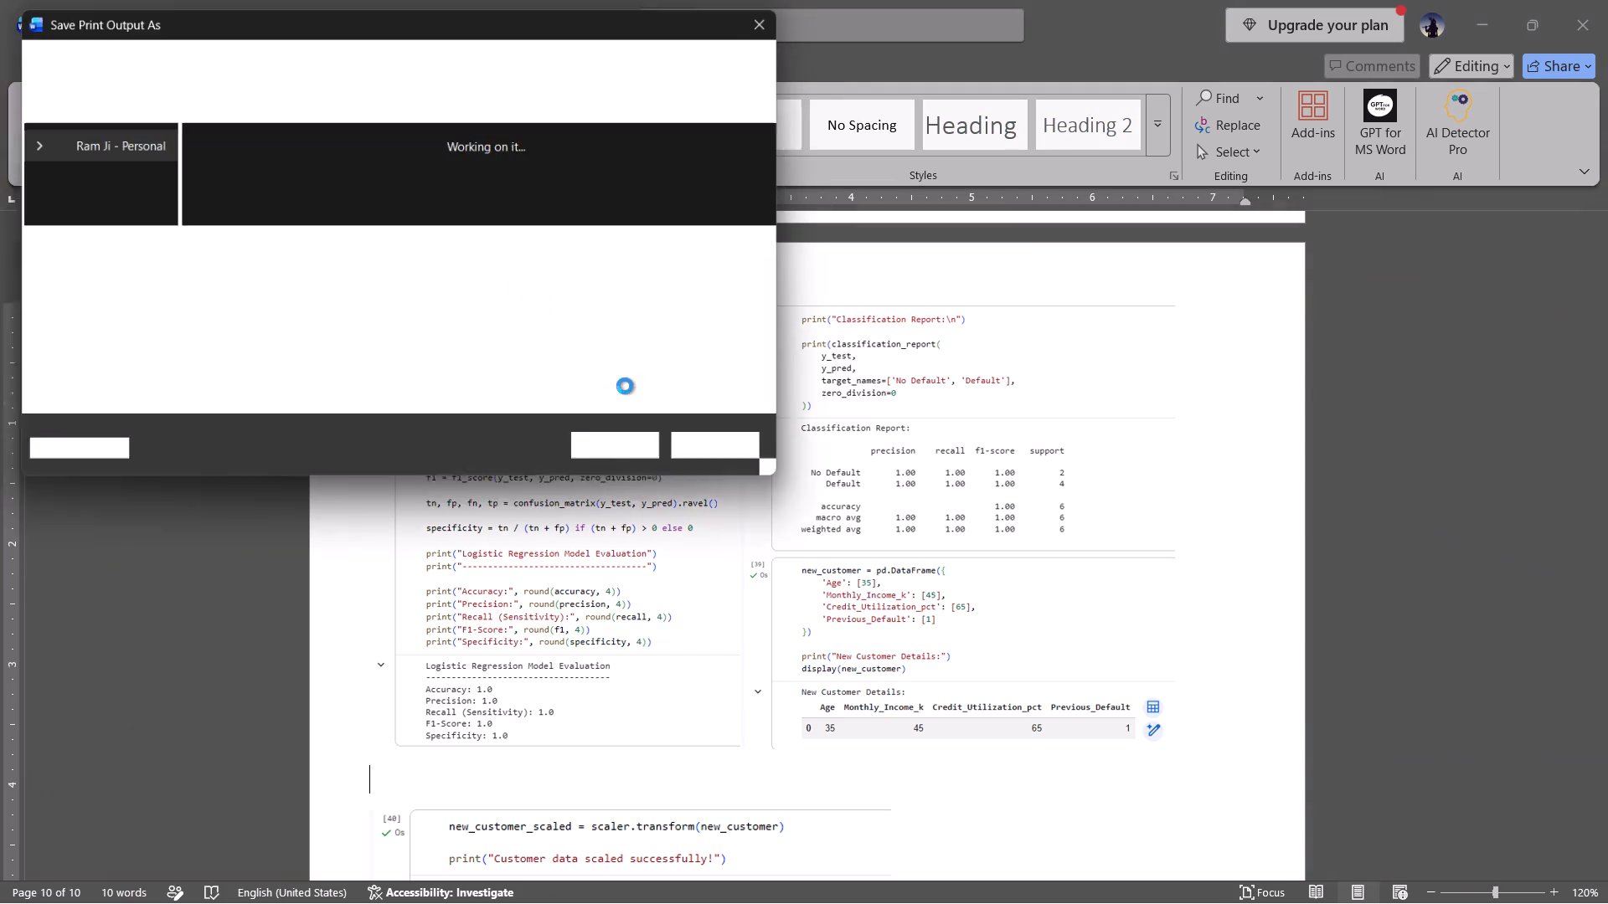
click(84, 205)
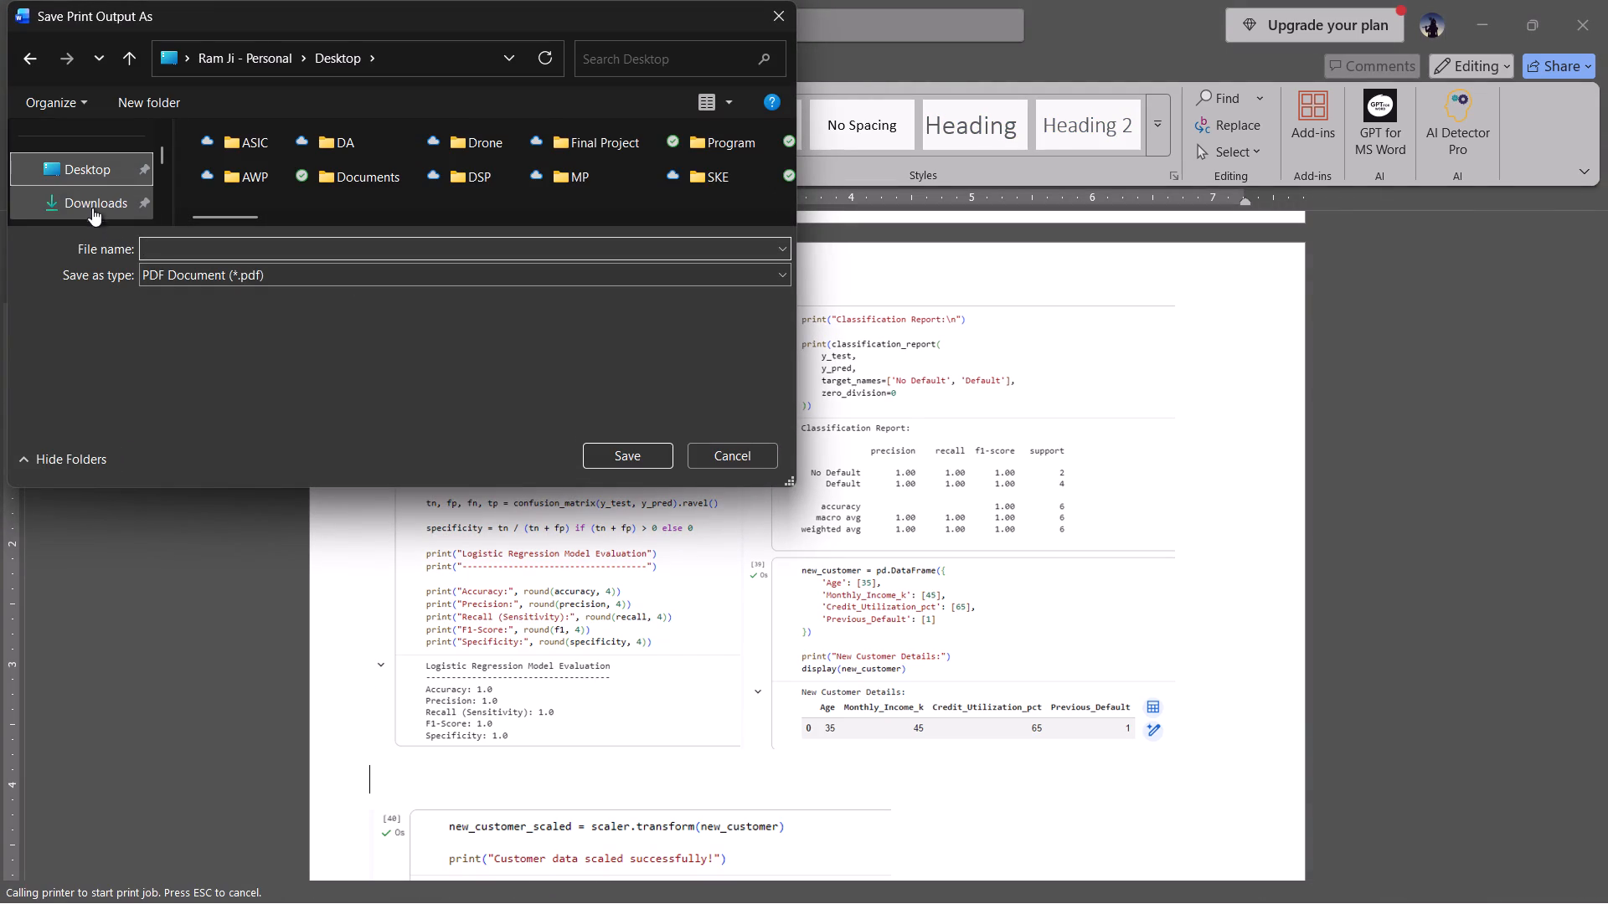
click(165, 246)
text(DA Assignment)
key(Return)
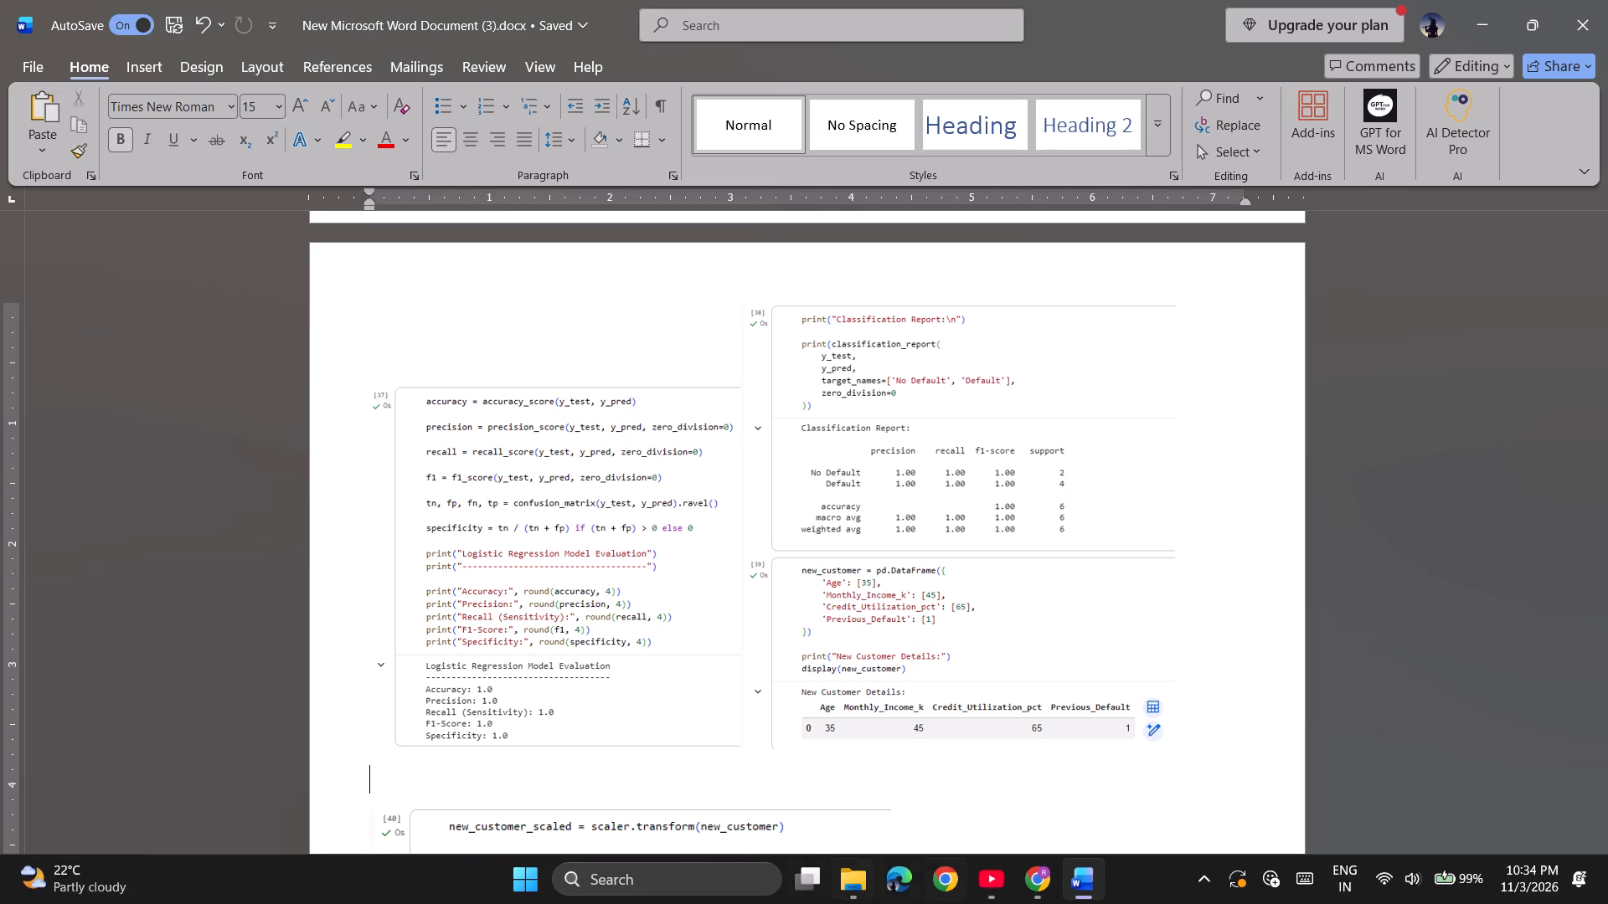
Switch to Chrome, search for "kiet lms moodle" in a new tab and open the KIET-LMS site.
click(1057, 901)
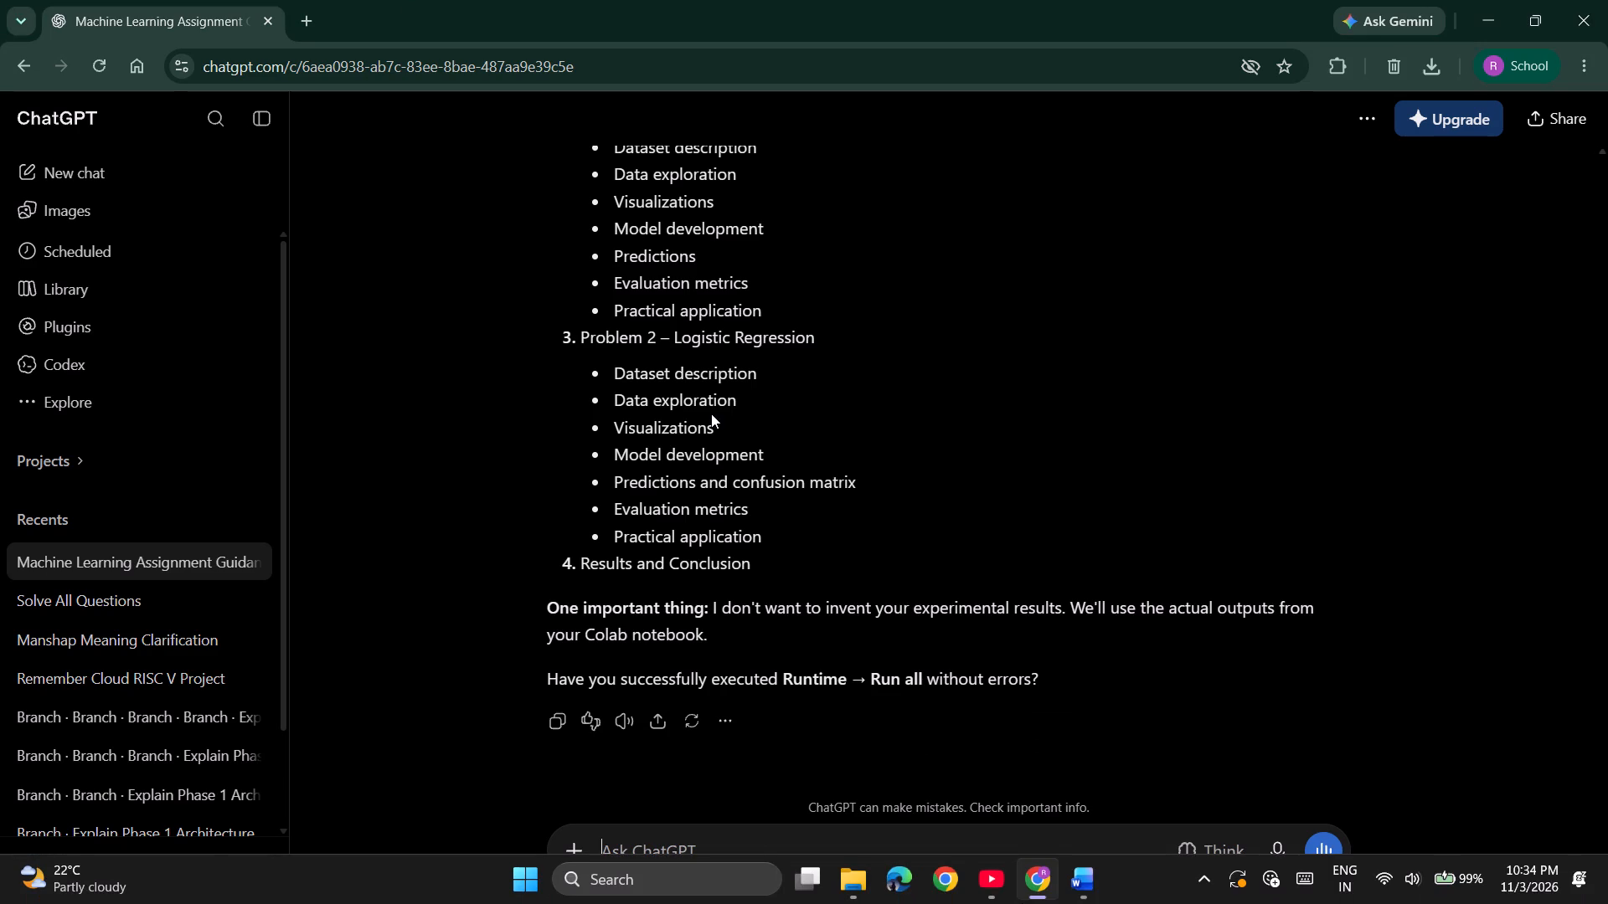
click(308, 17)
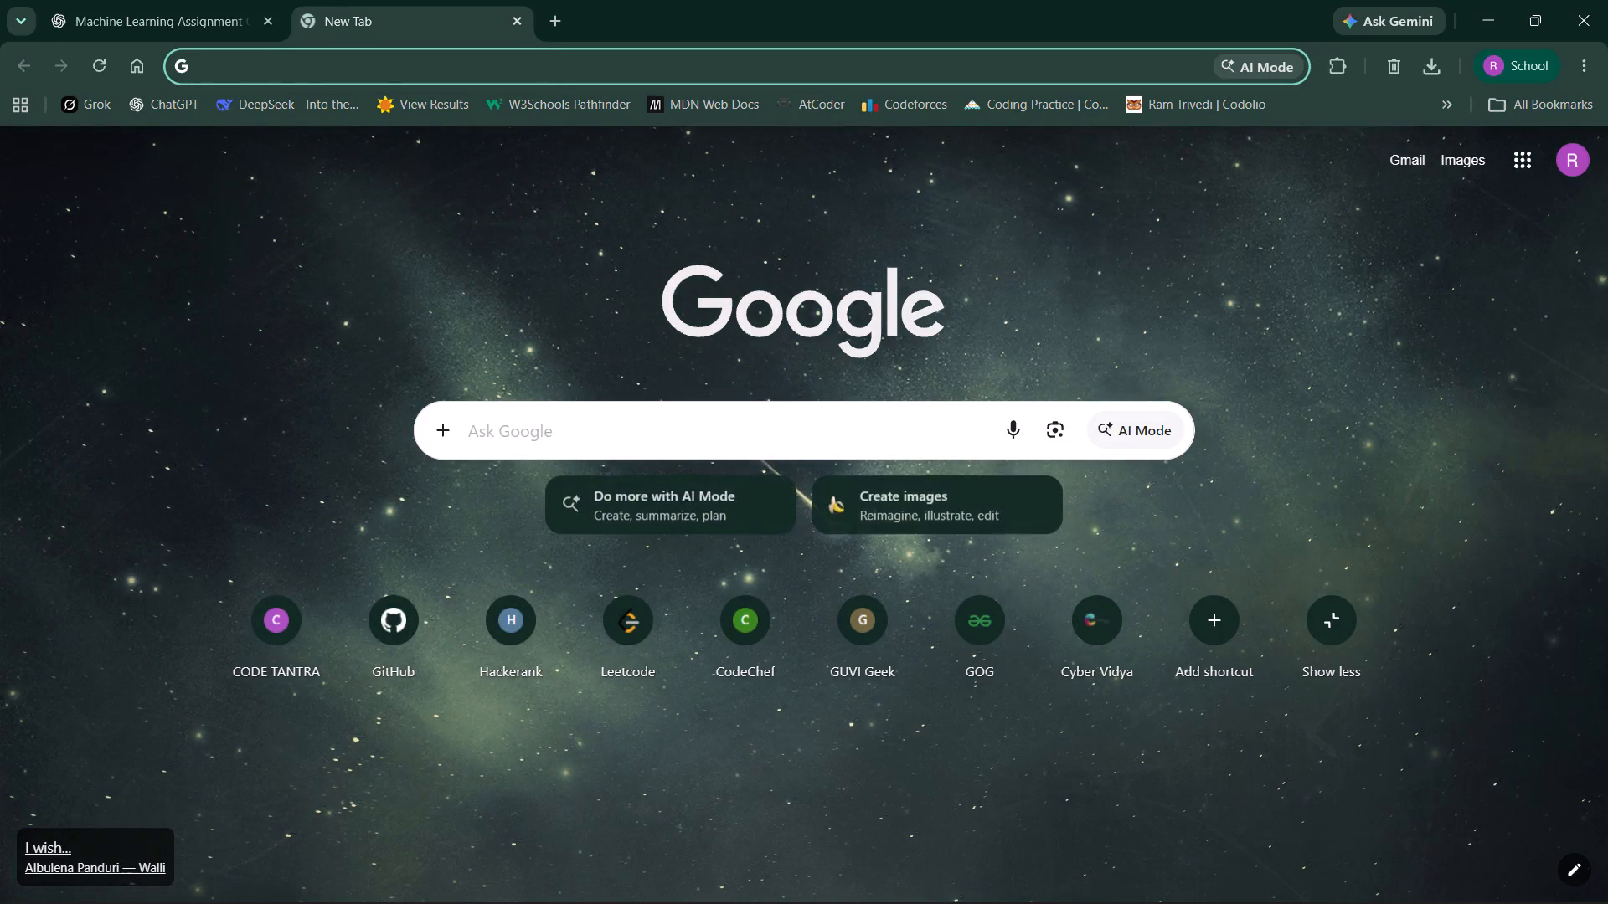
text(kir)
key(BackSpace)
text(et)
key(space)
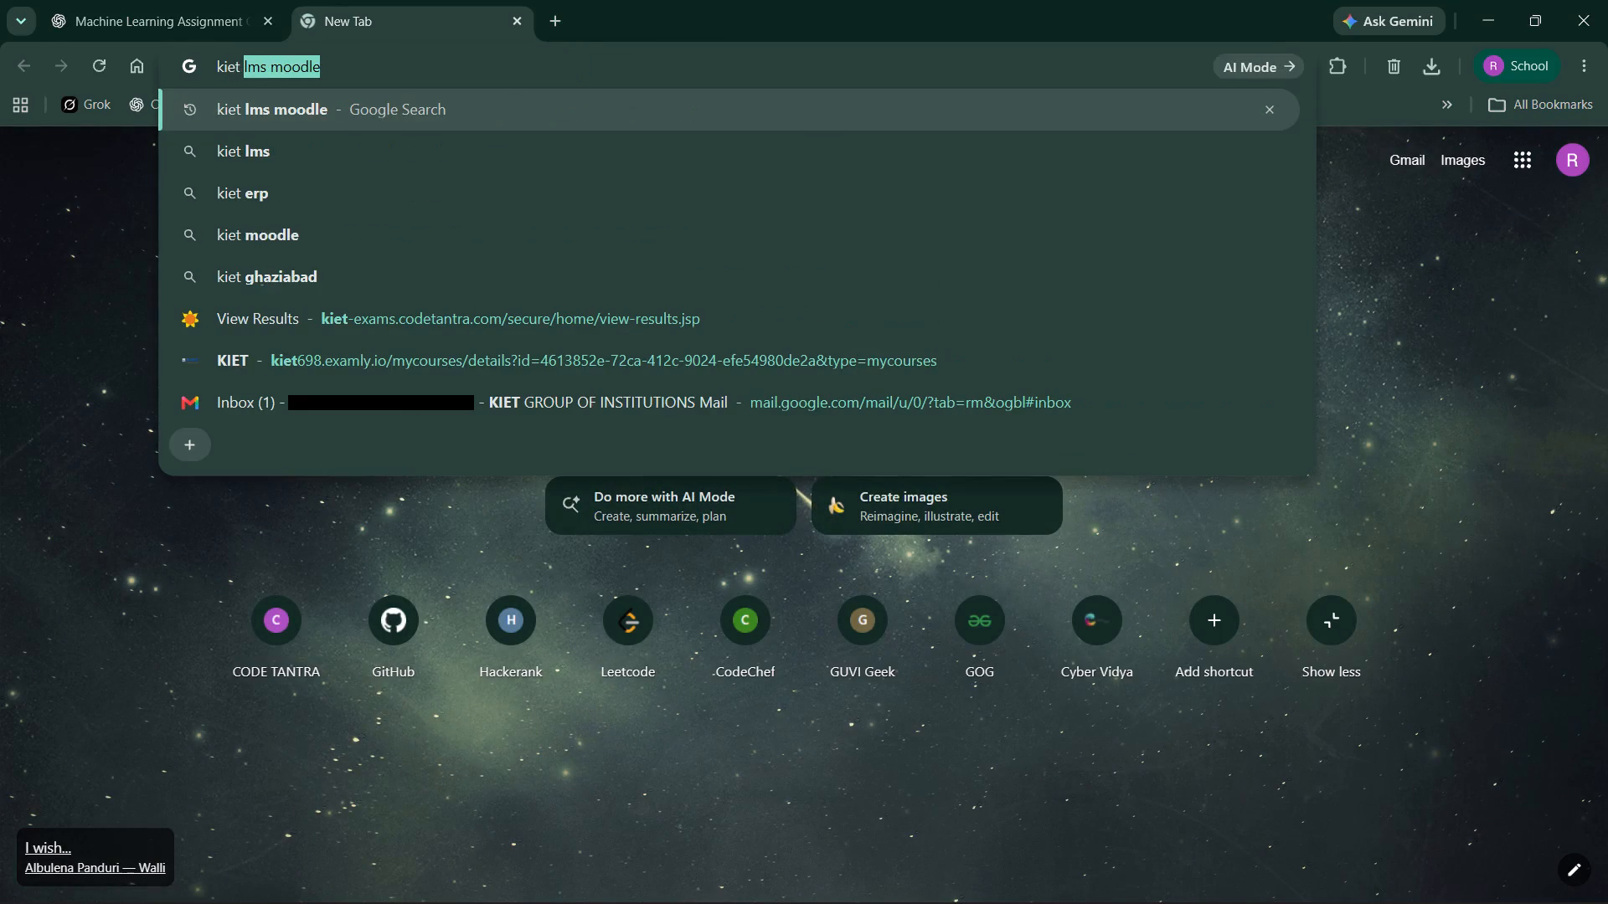
key(Return)
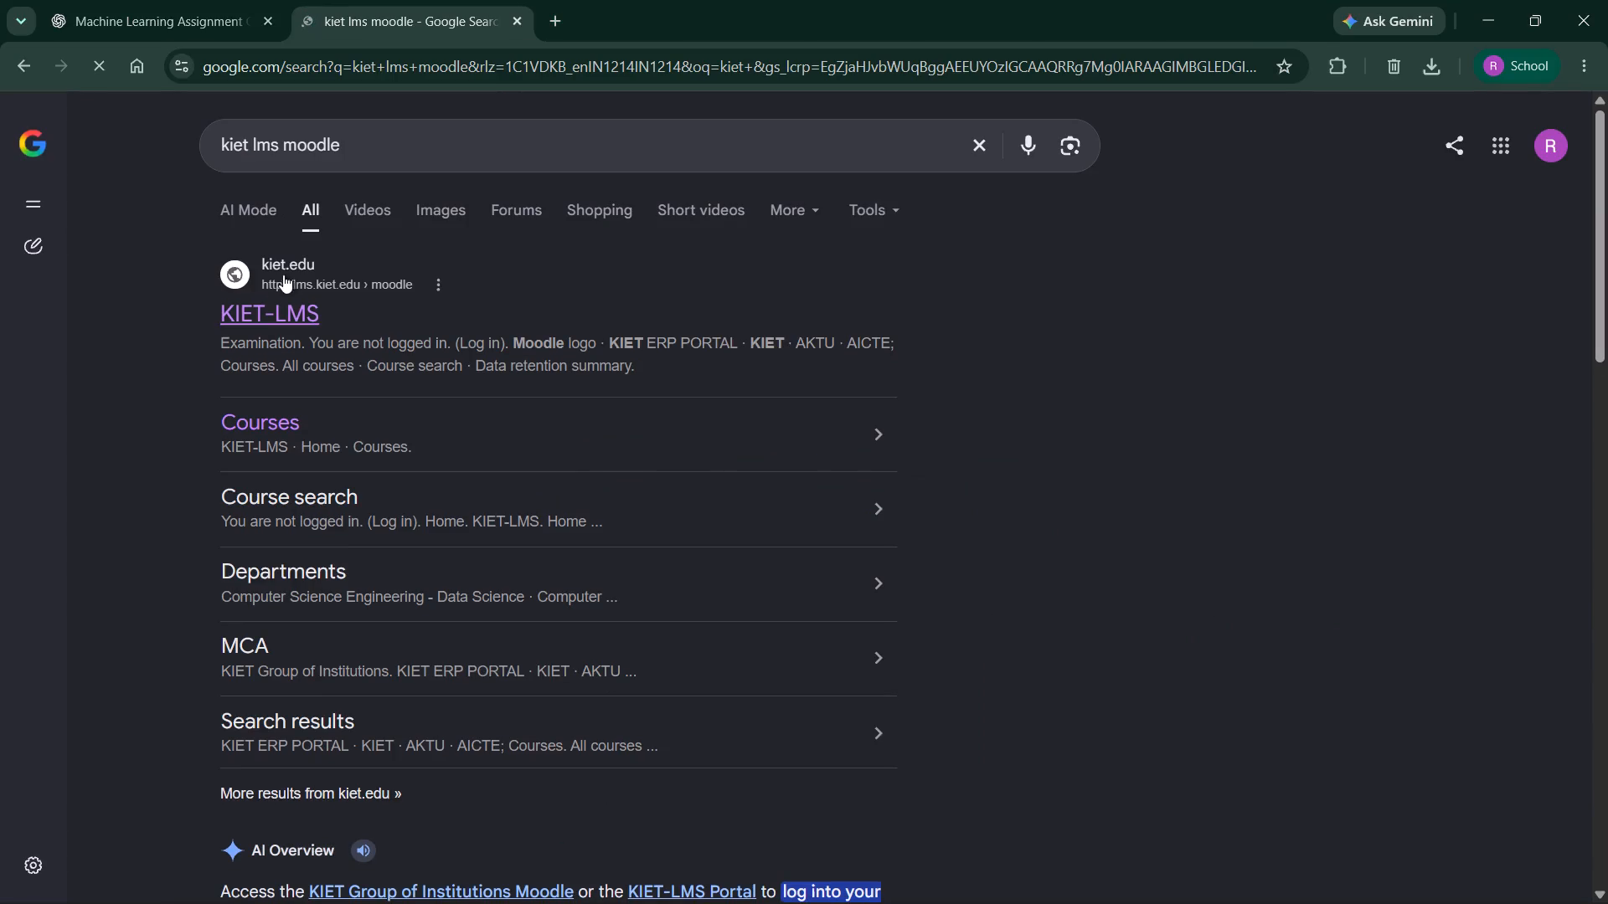
click(270, 296)
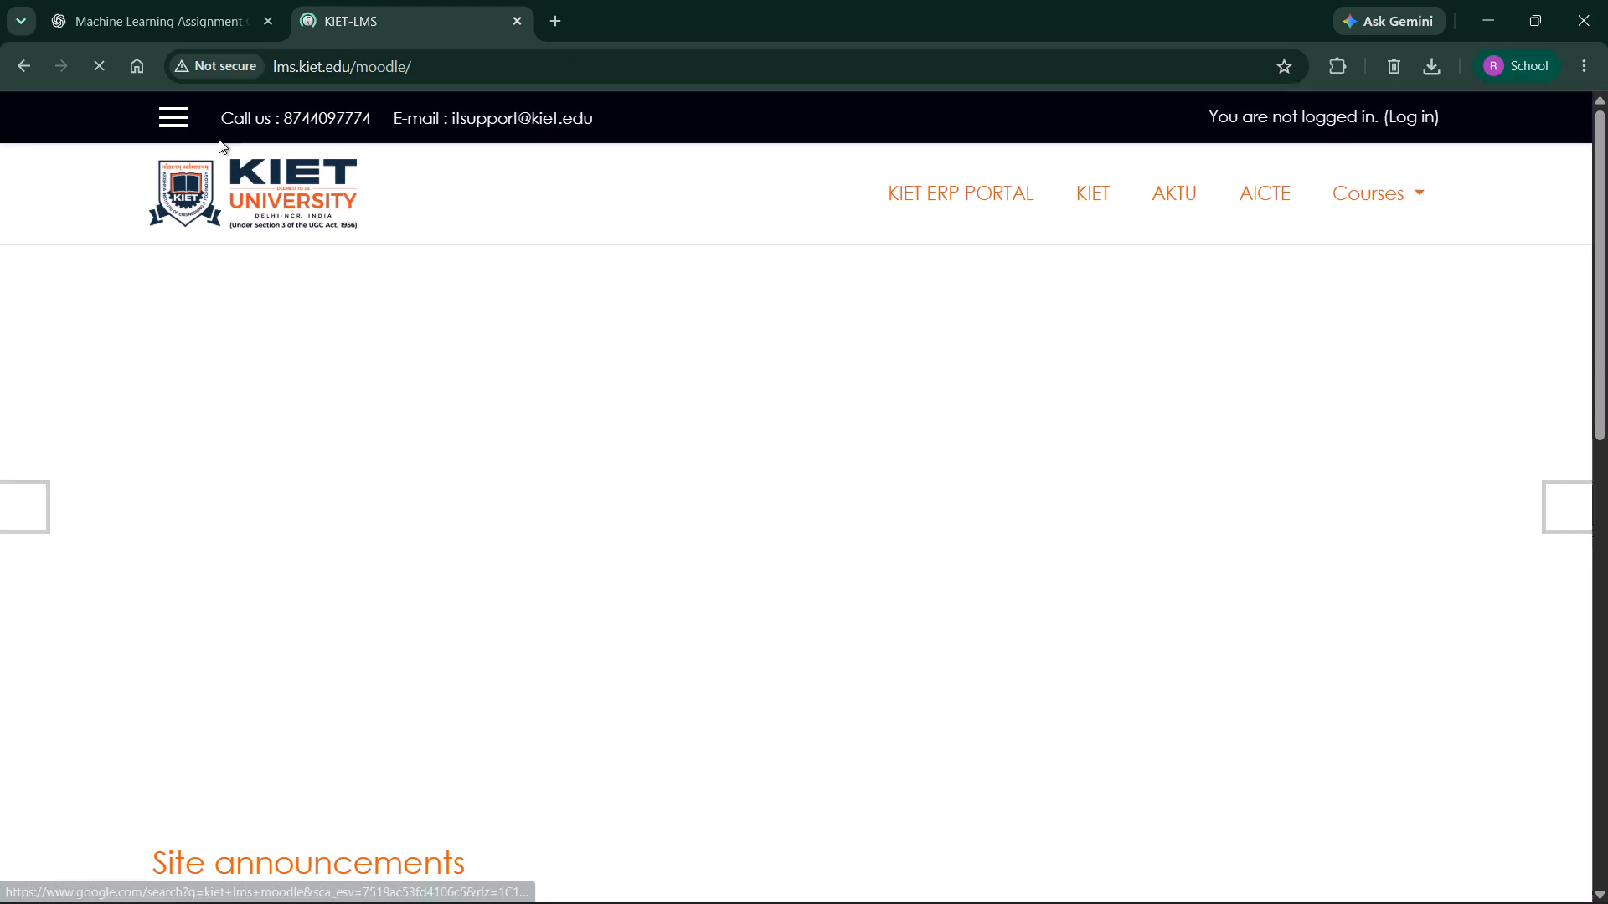
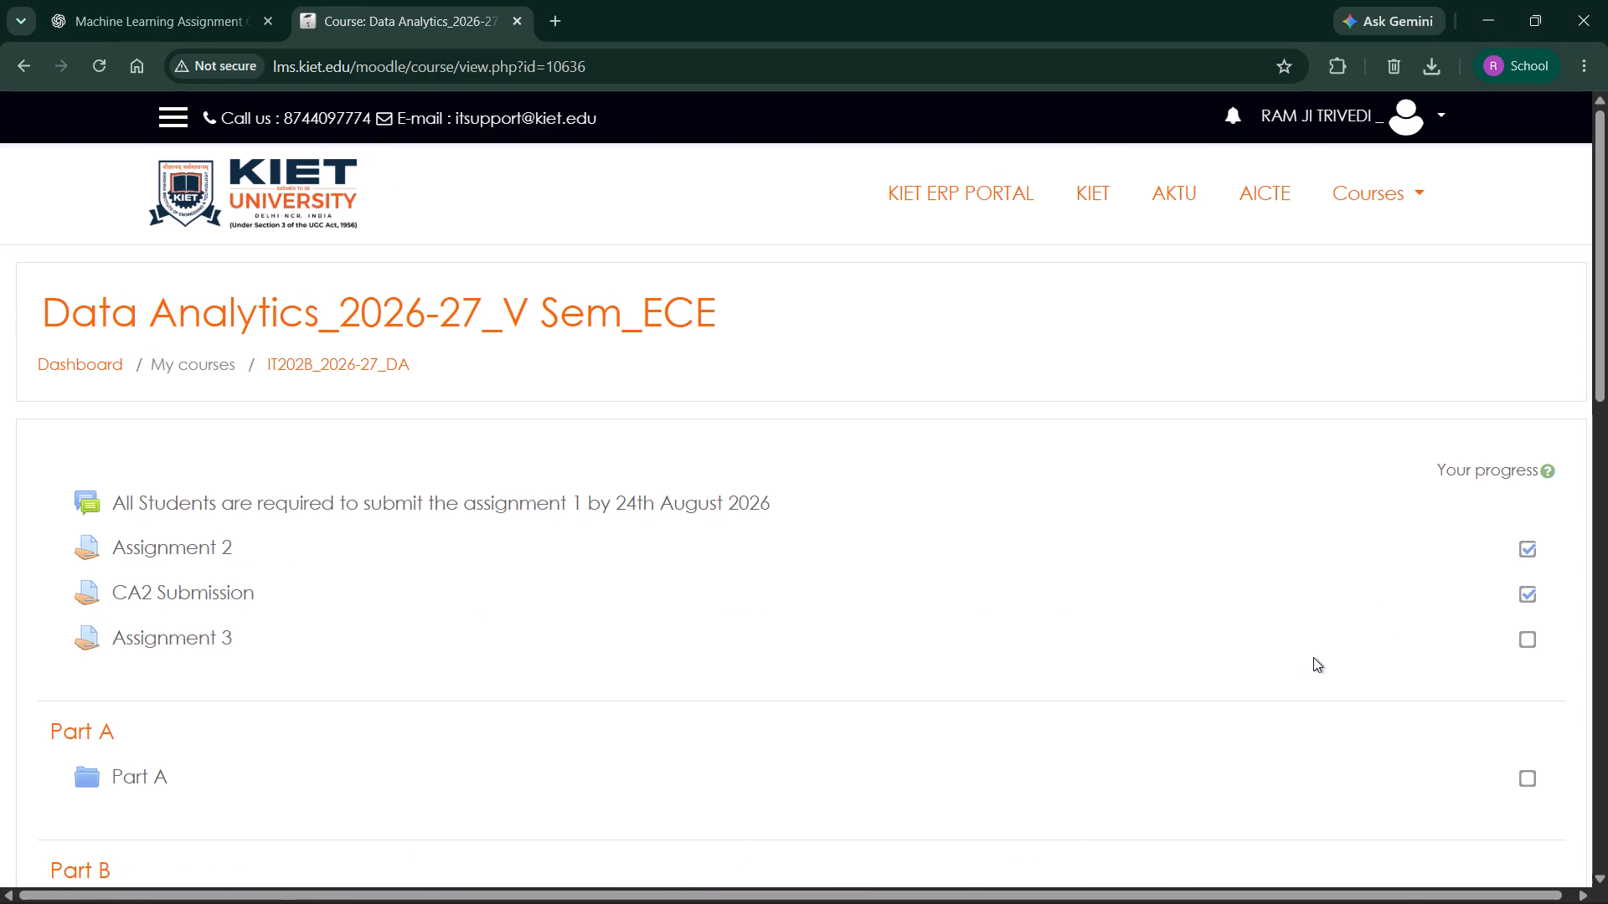
Open Assignment 3 in the Data Analytics course, start a new submission and accept the own-work declaration.
click(200, 639)
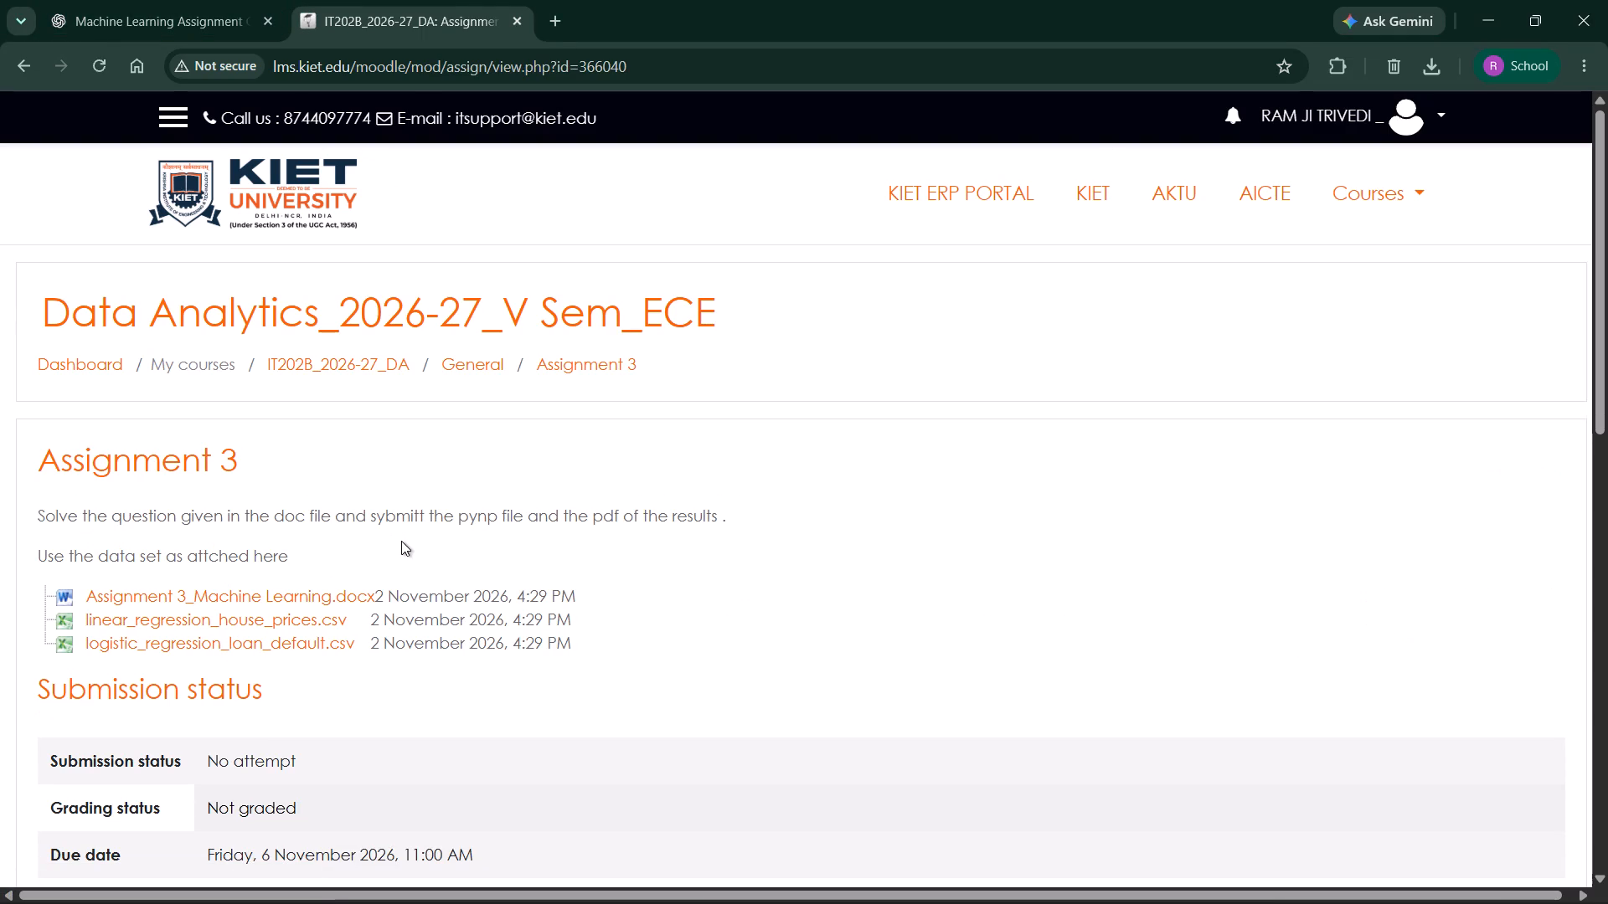
scroll(401, 541, down, 3)
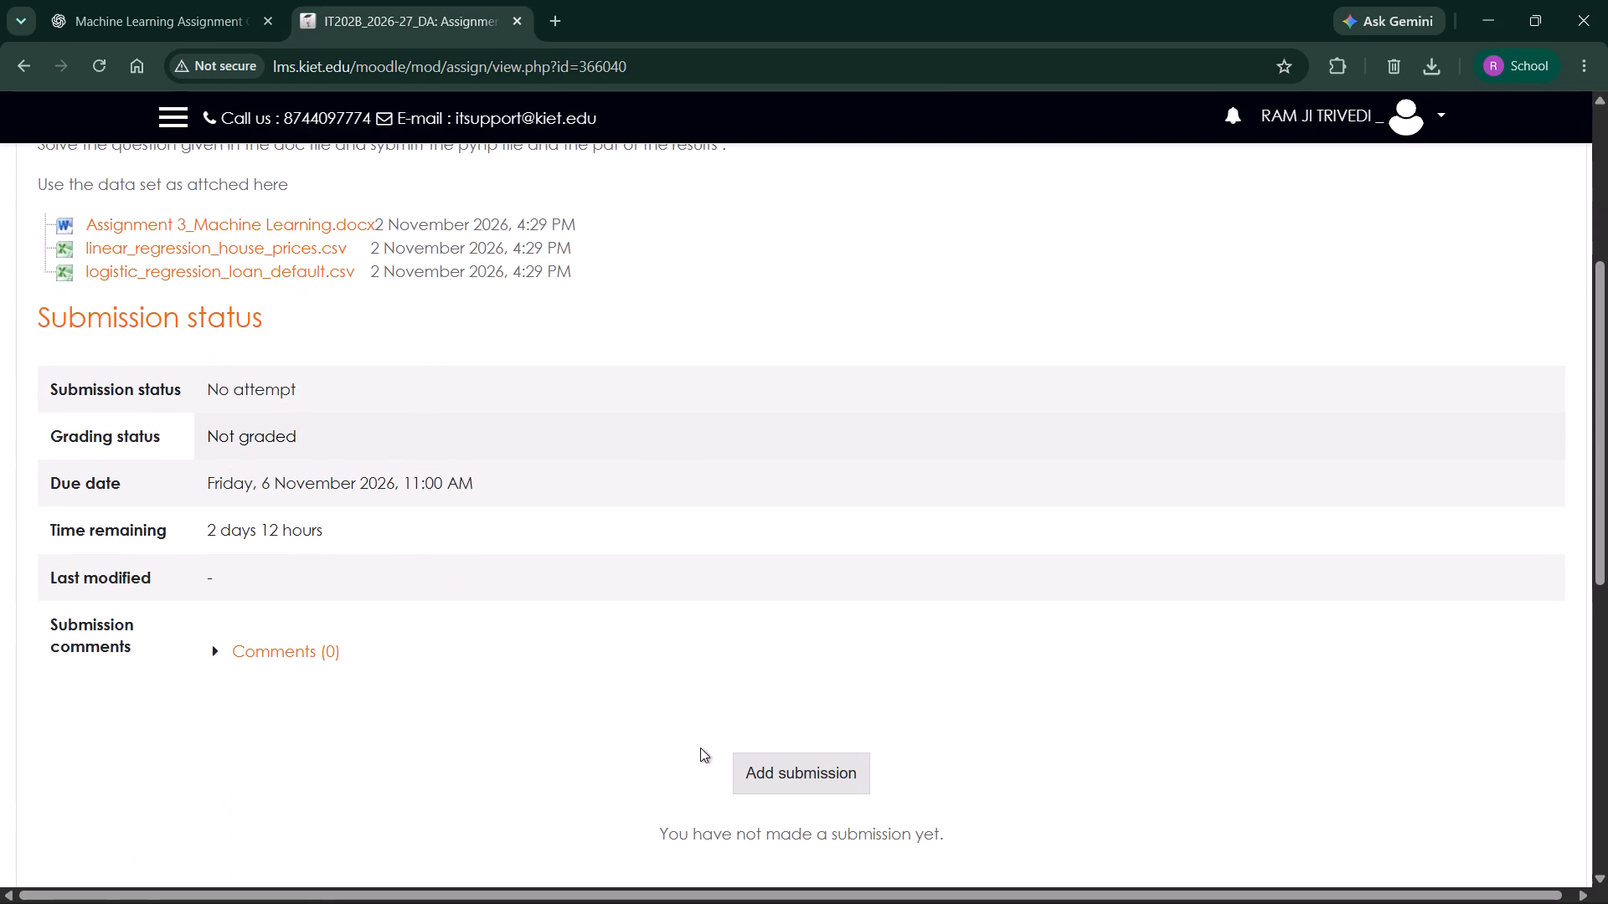
click(779, 754)
scroll(589, 708, down, 1)
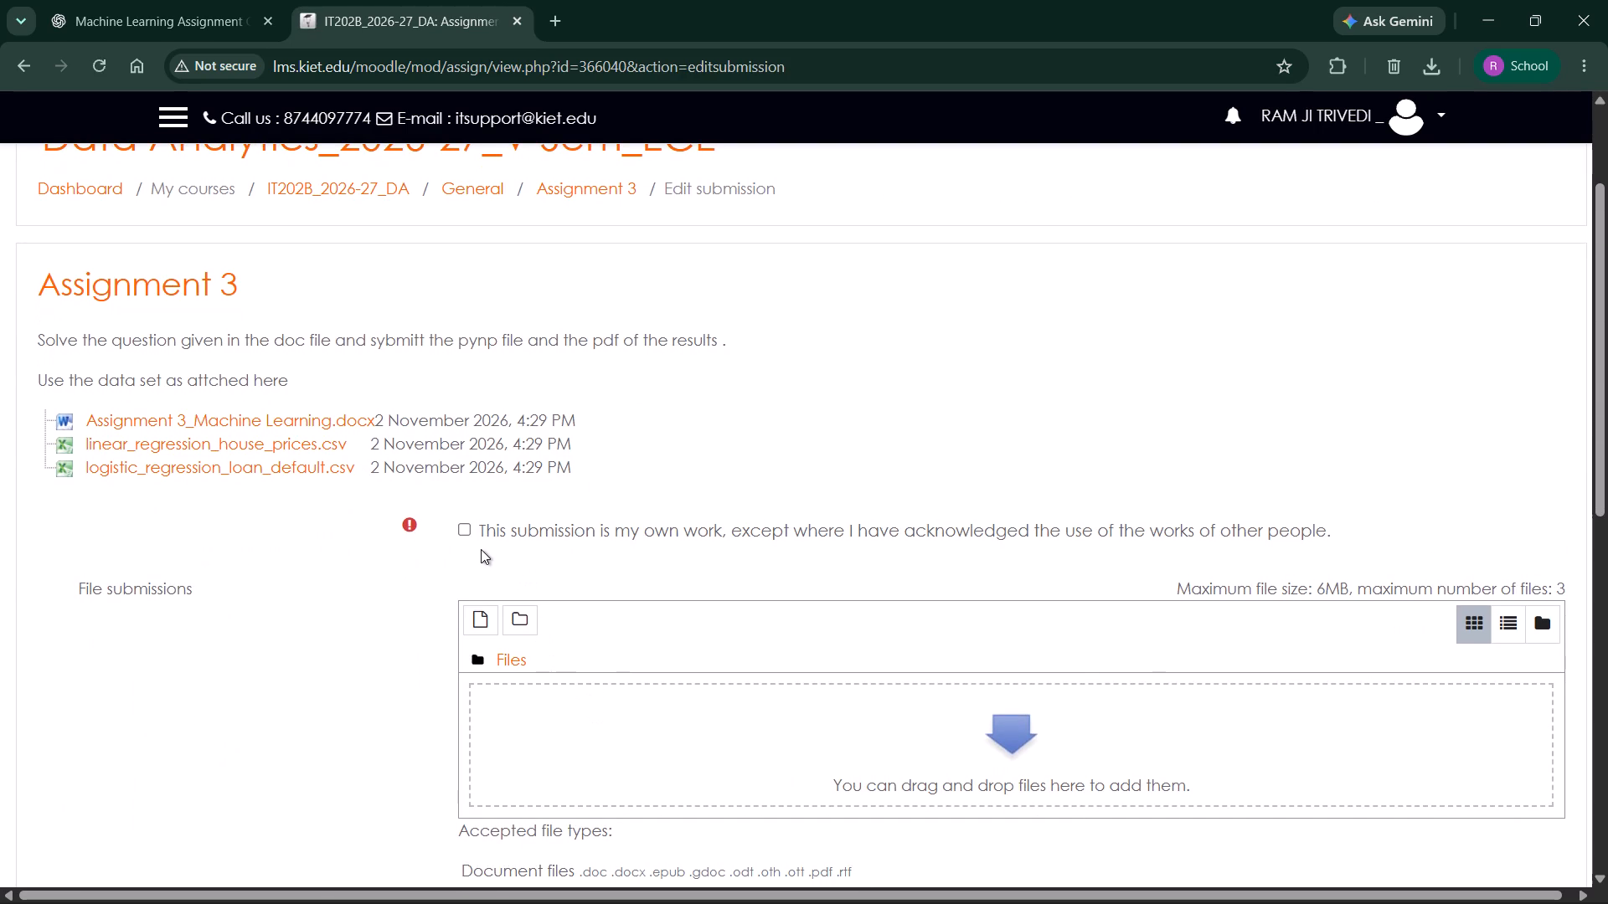
click(464, 530)
Add a file to the submission and choose DA Assignment.pdf from the Desktop as the attachment.
click(482, 616)
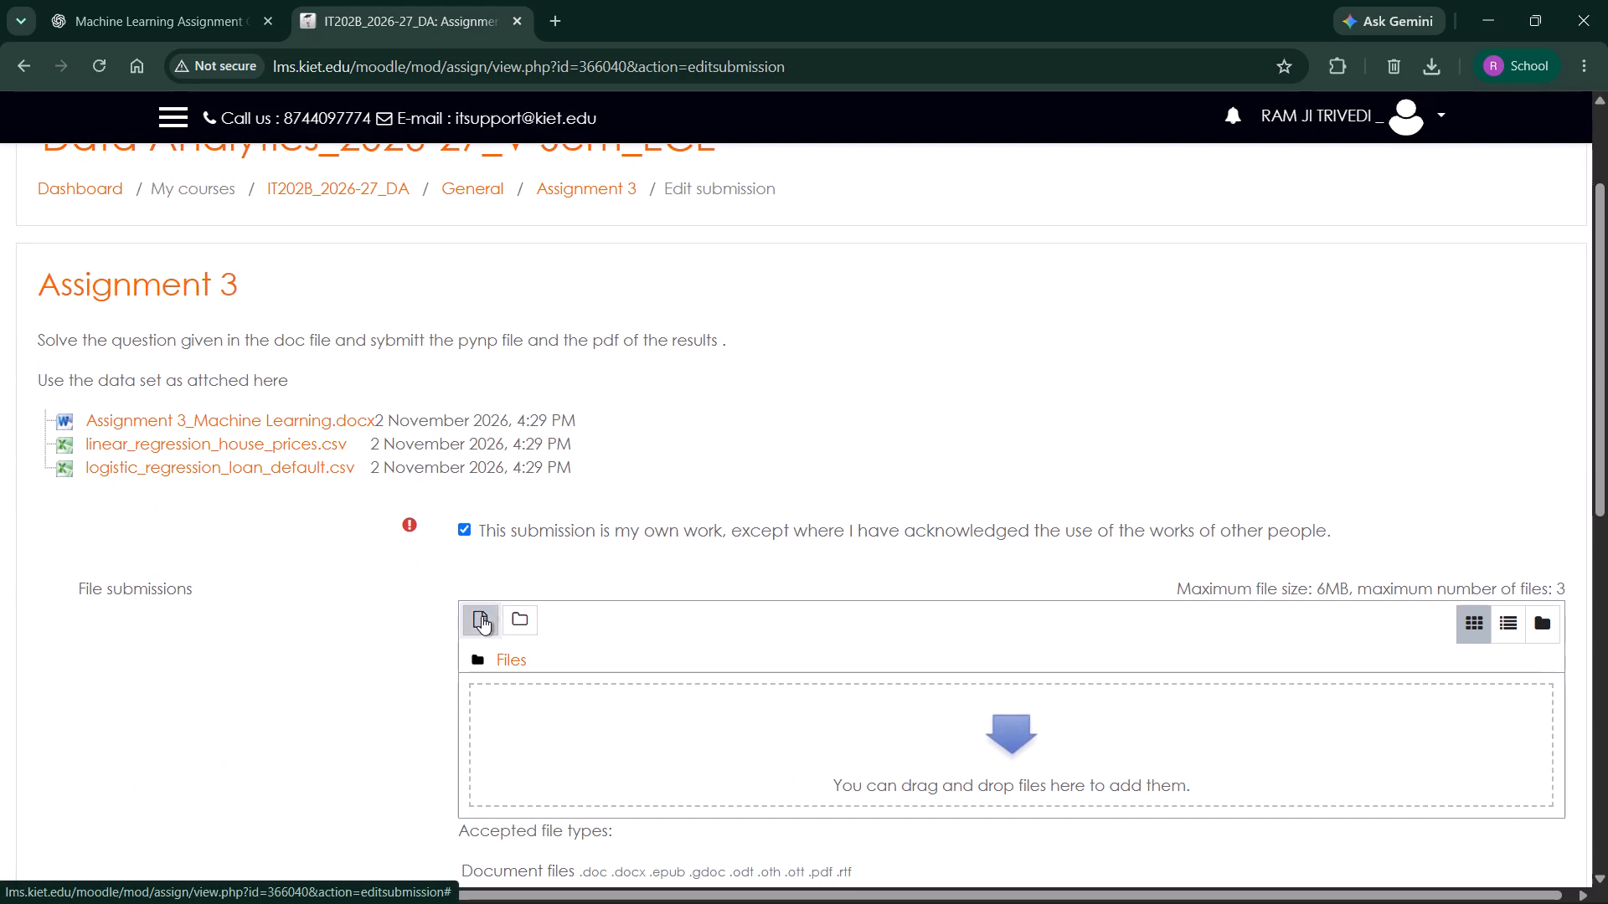
click(659, 420)
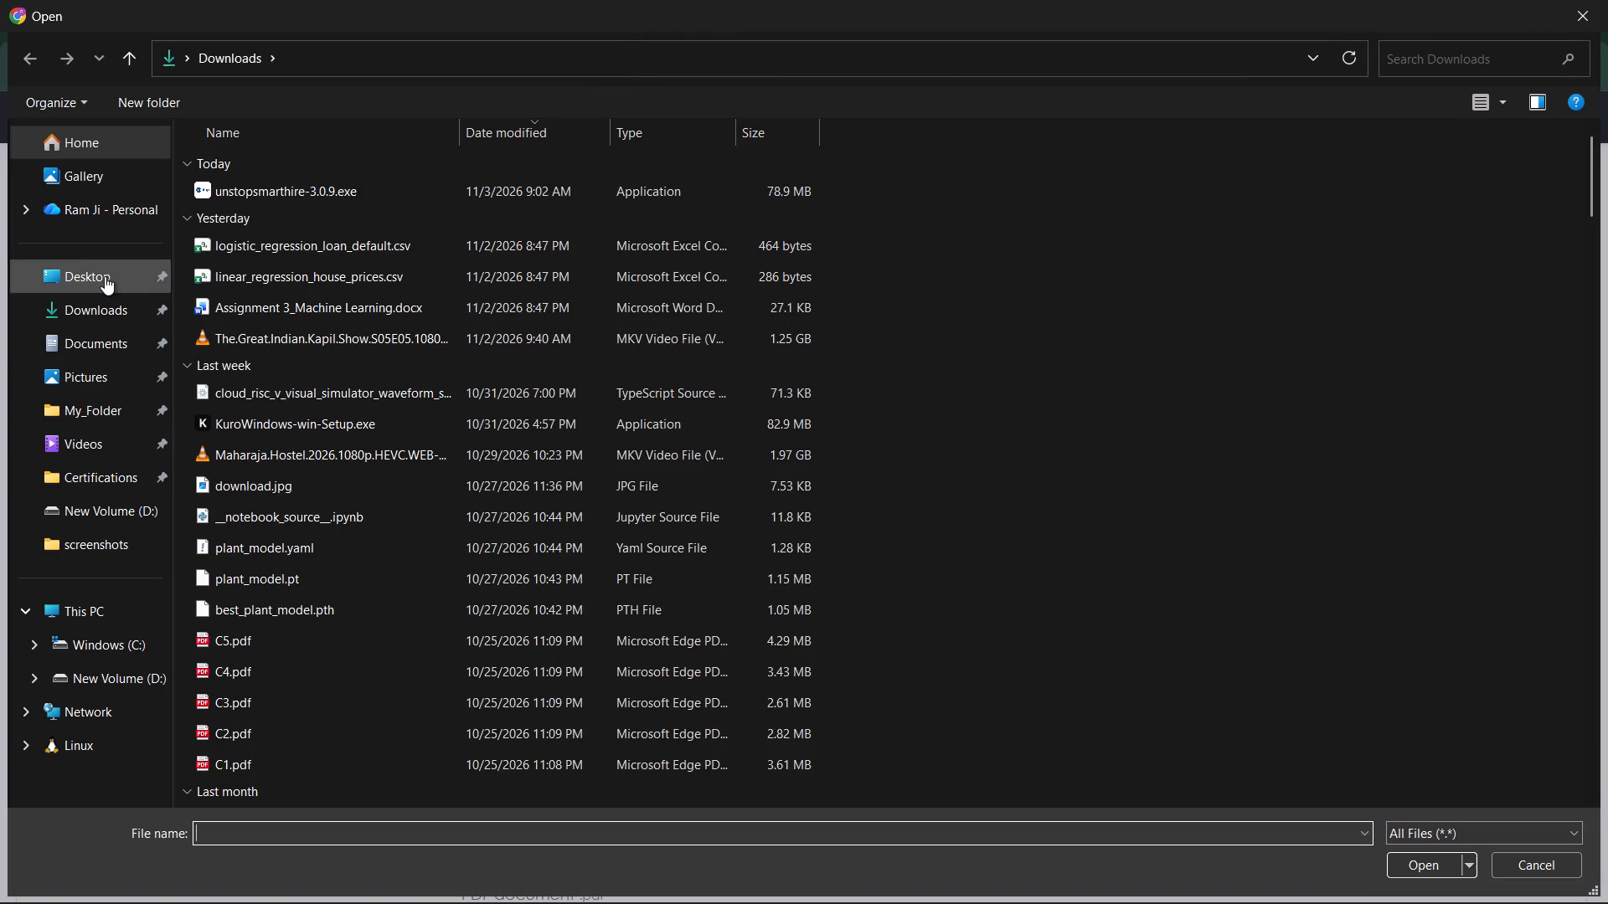
click(105, 276)
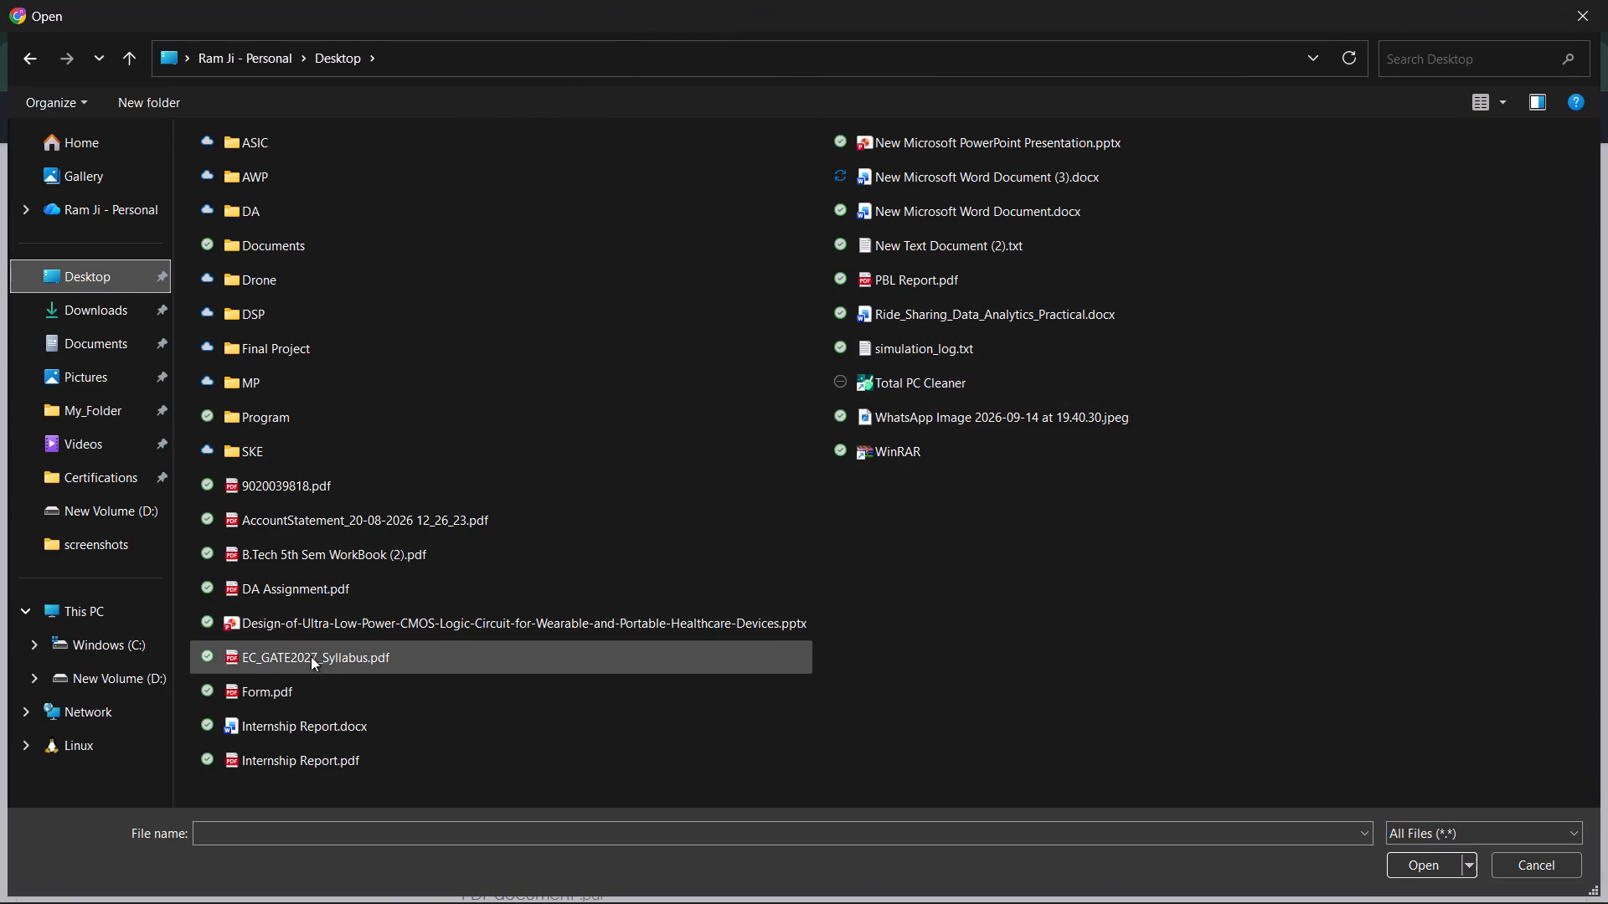
click(307, 598)
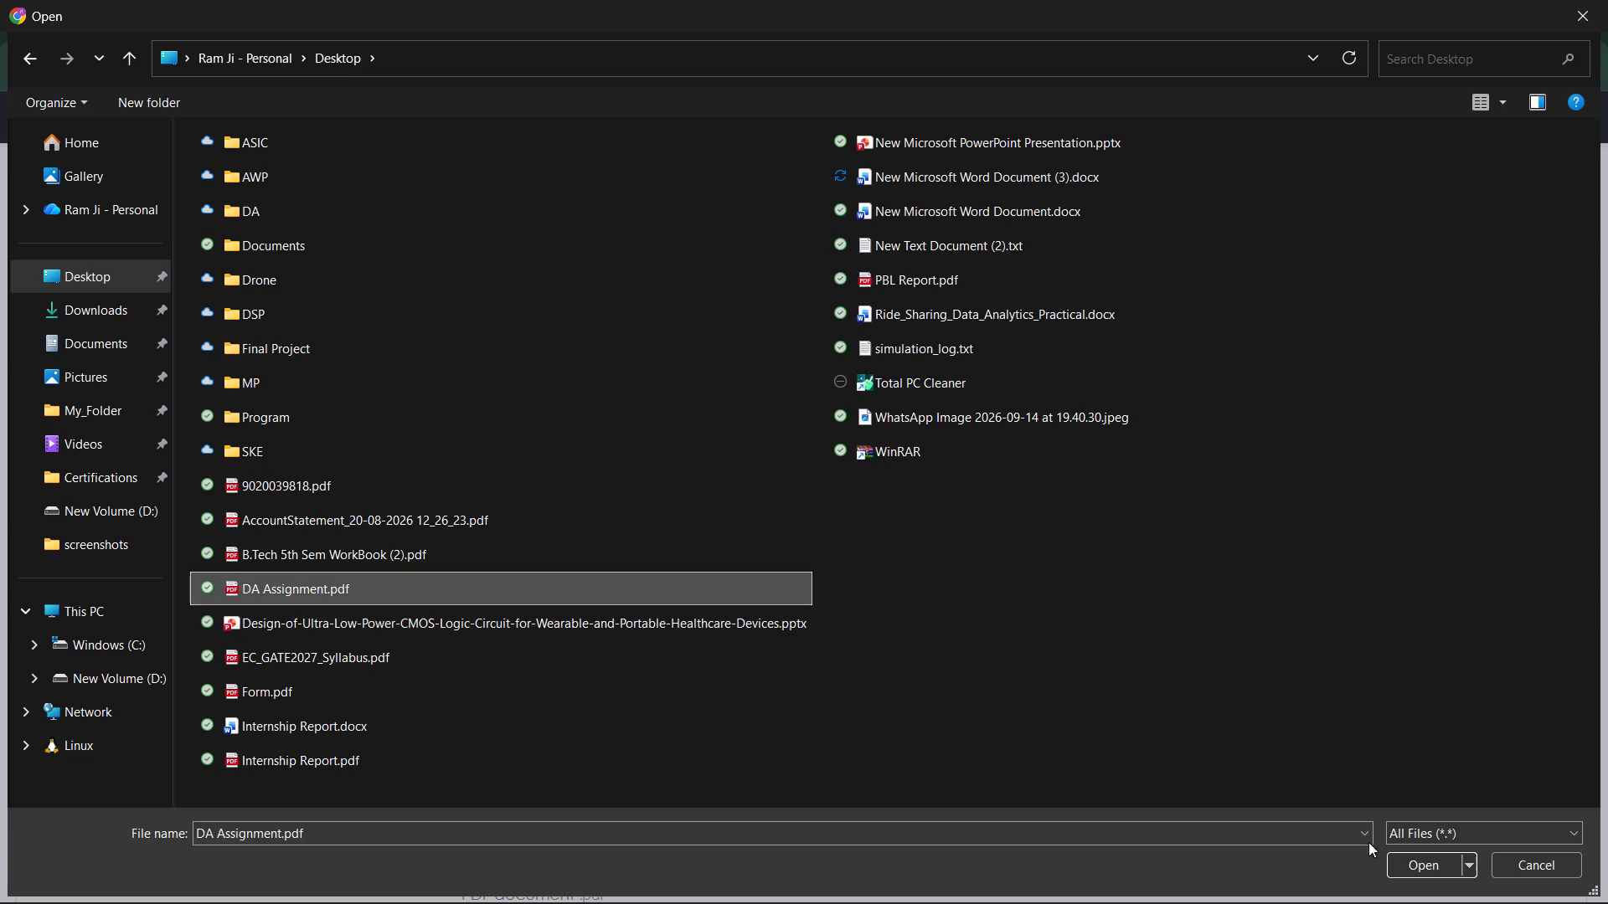
click(1411, 860)
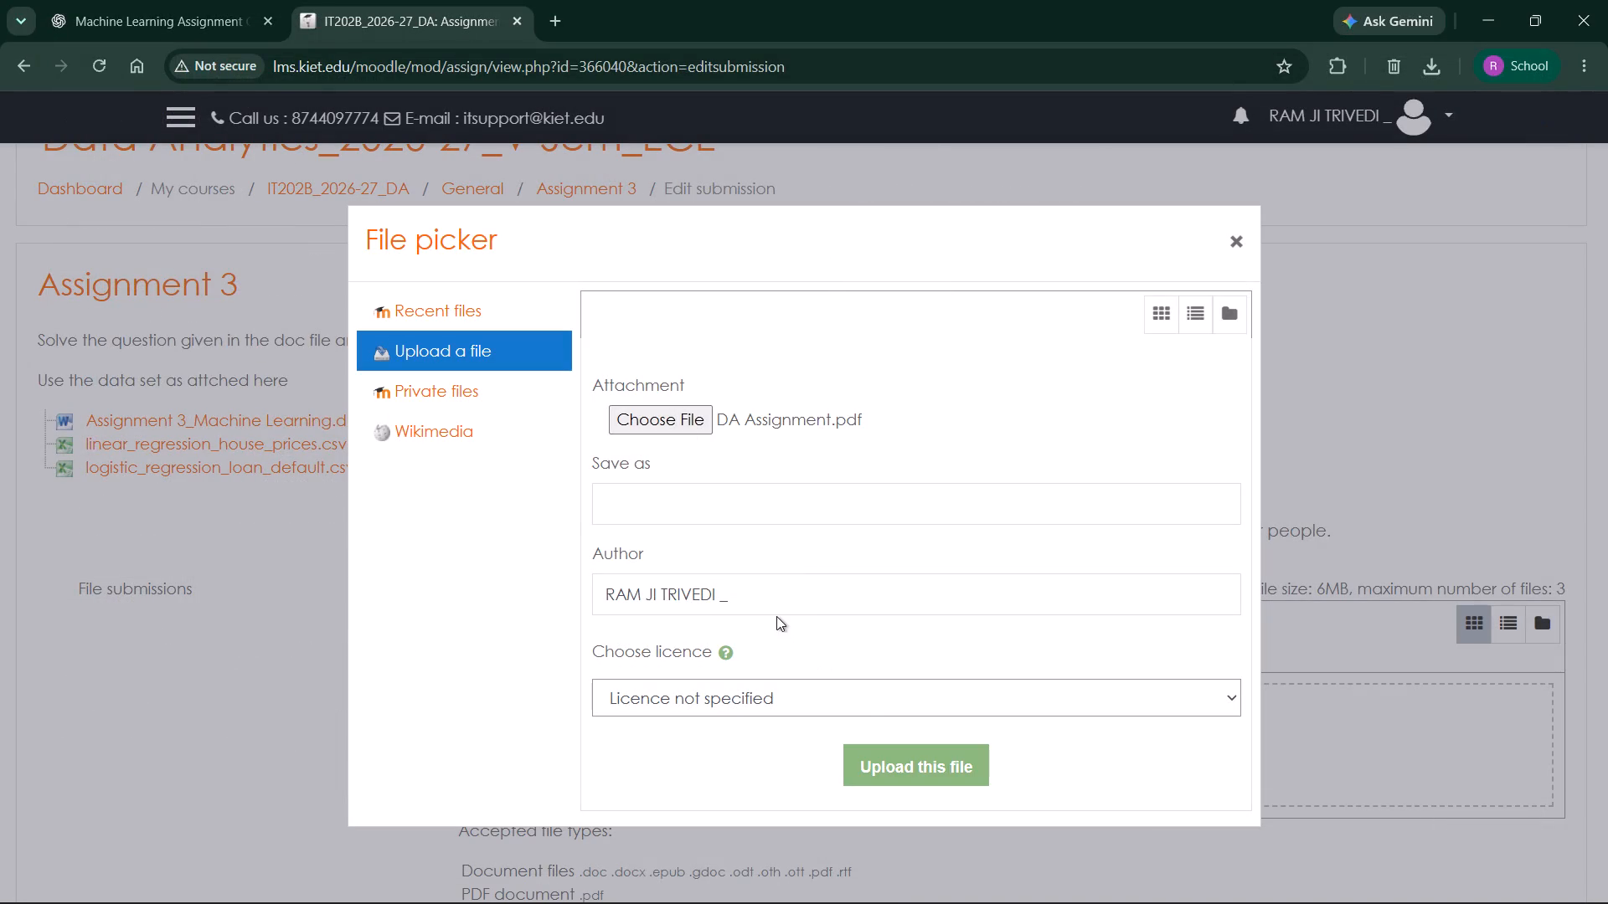
click(669, 506)
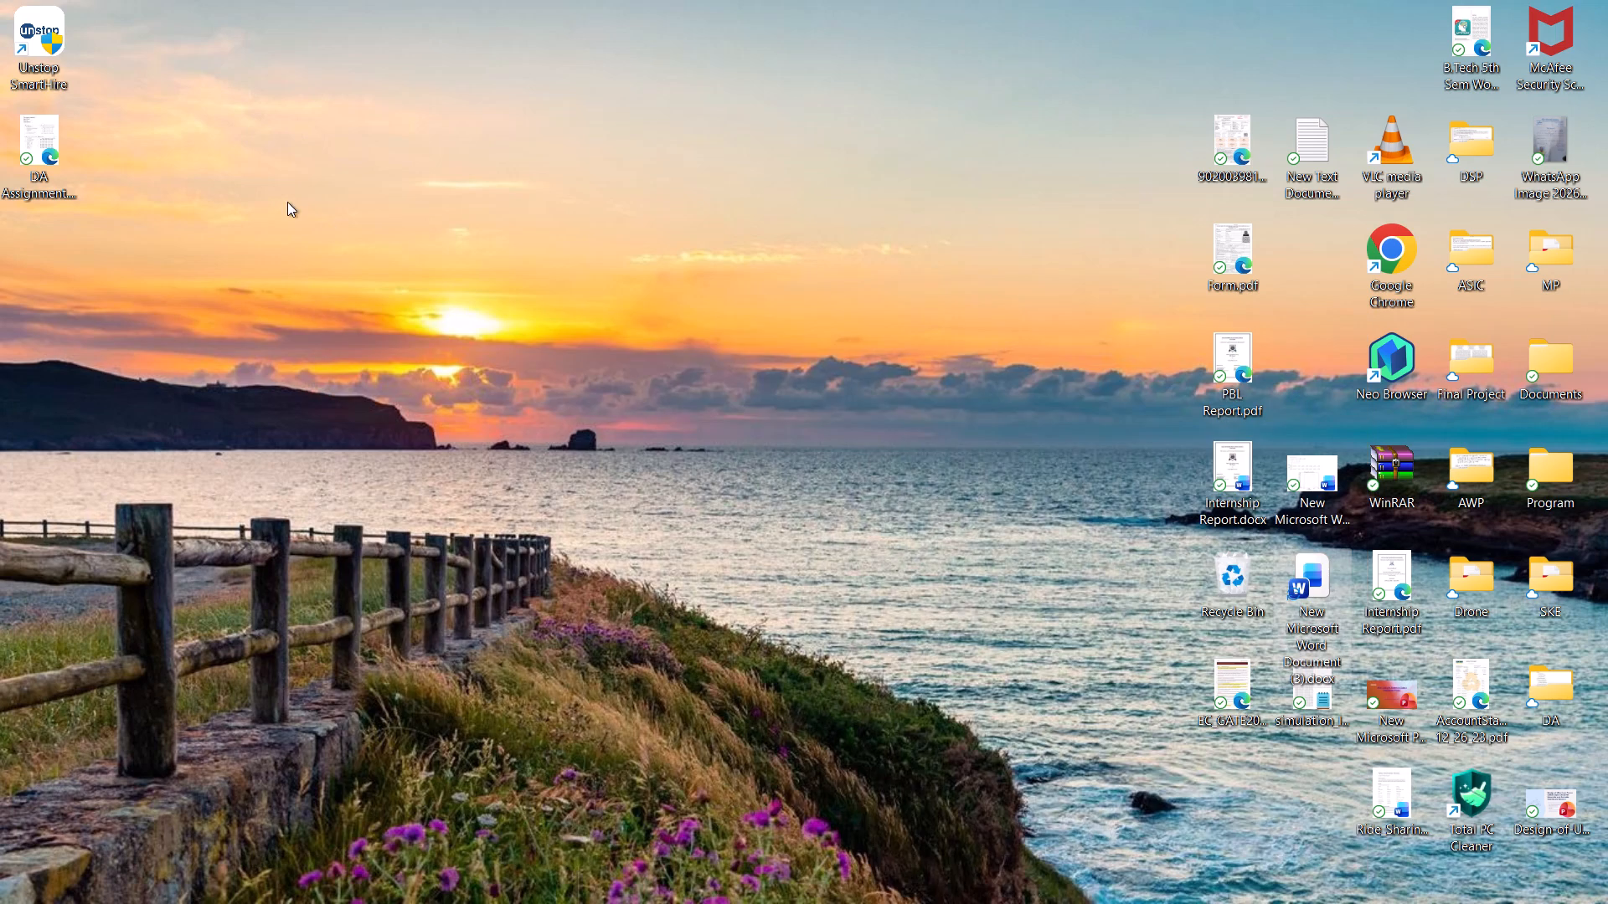
Open the DA Assignment PDF from the desktop, examine all its pages for correct layout, and close it.
triple_click(48, 148)
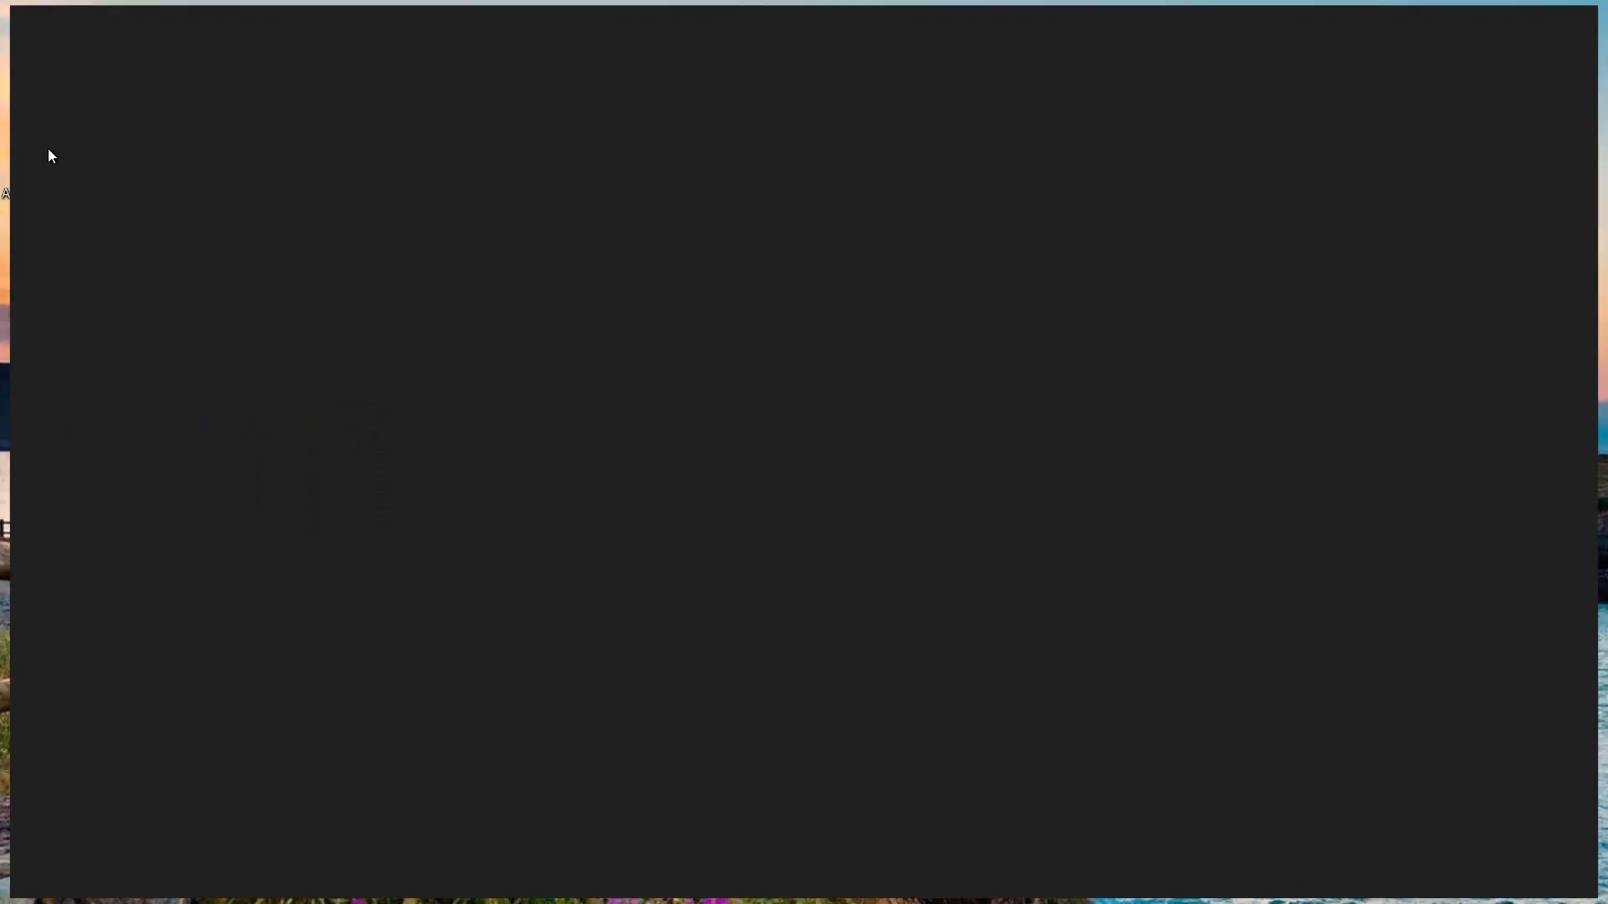
scroll(584, 341, down, 1)
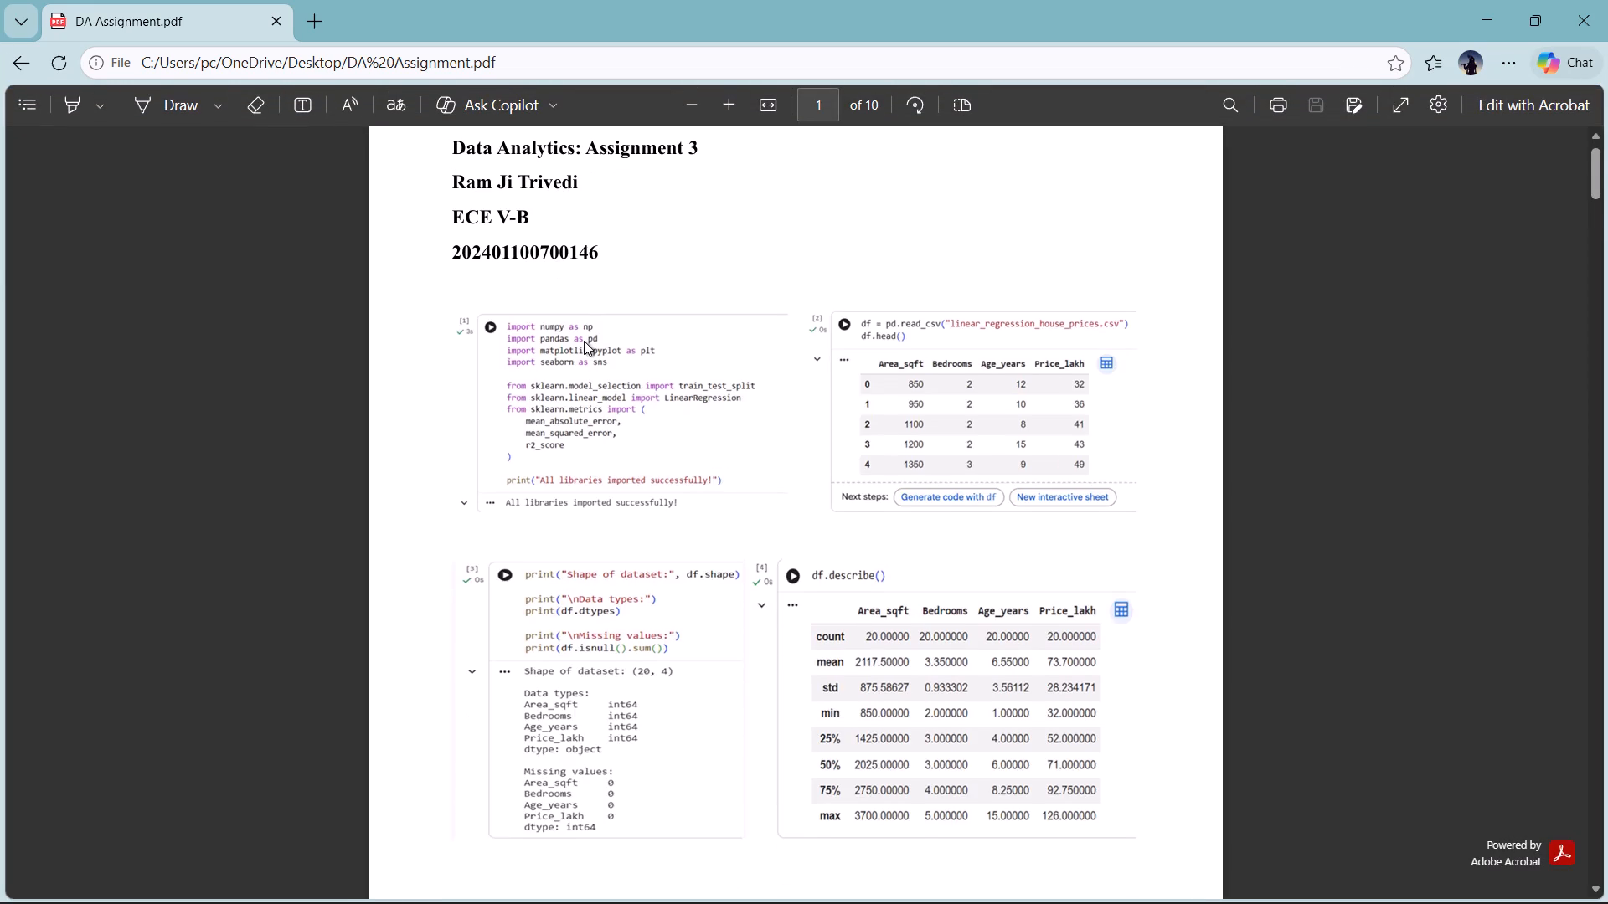
scroll(584, 341, up, 1)
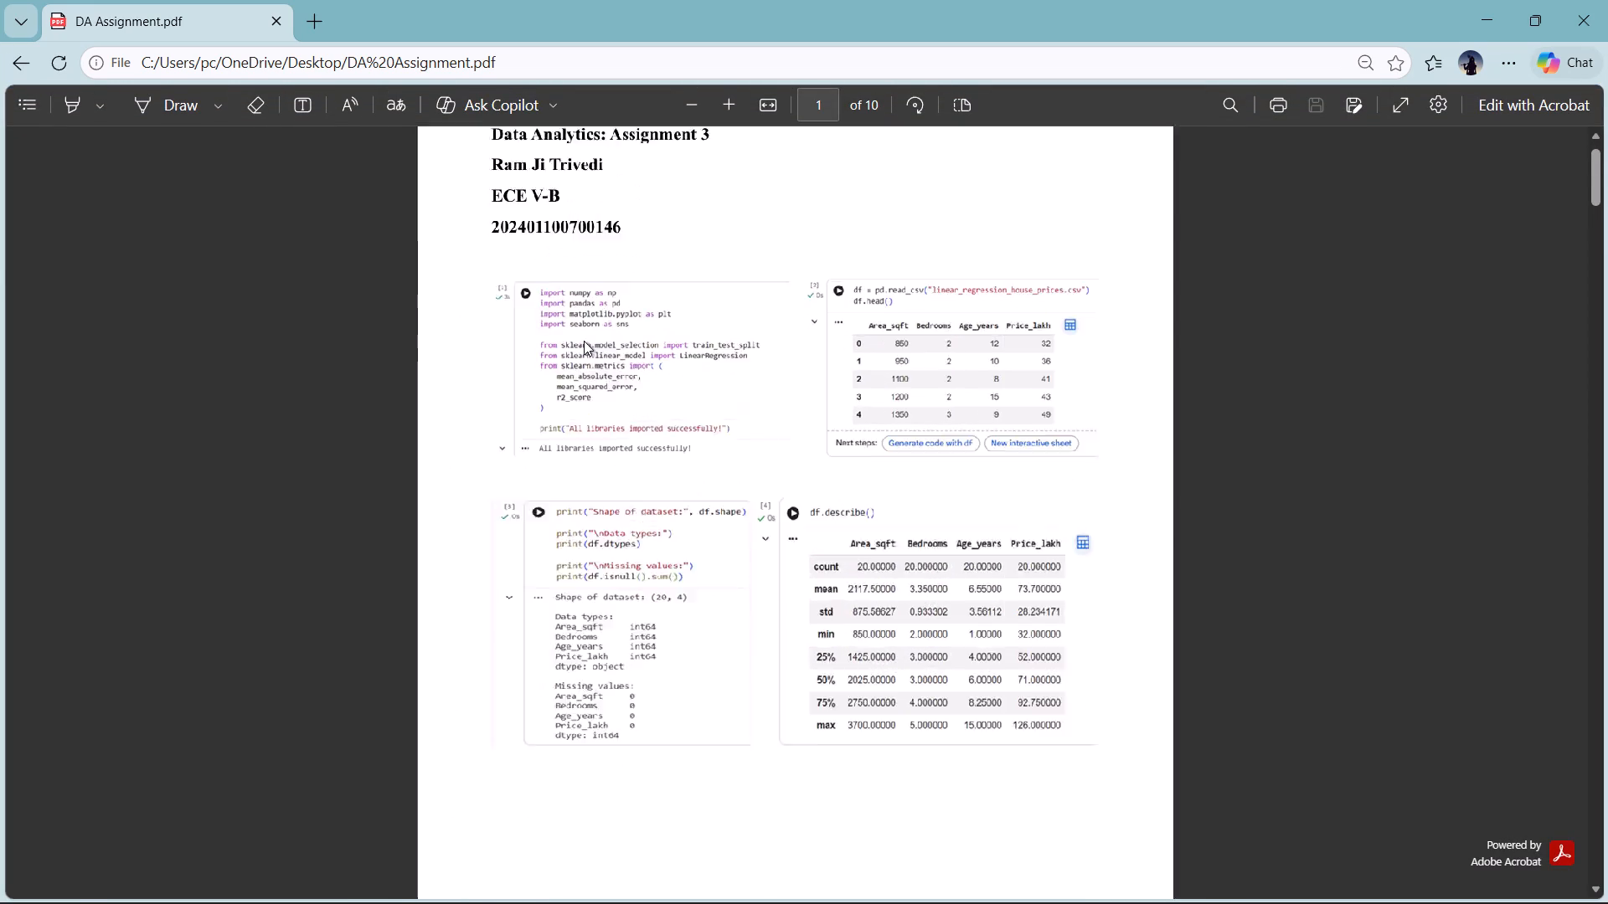
scroll(584, 341, down, 6)
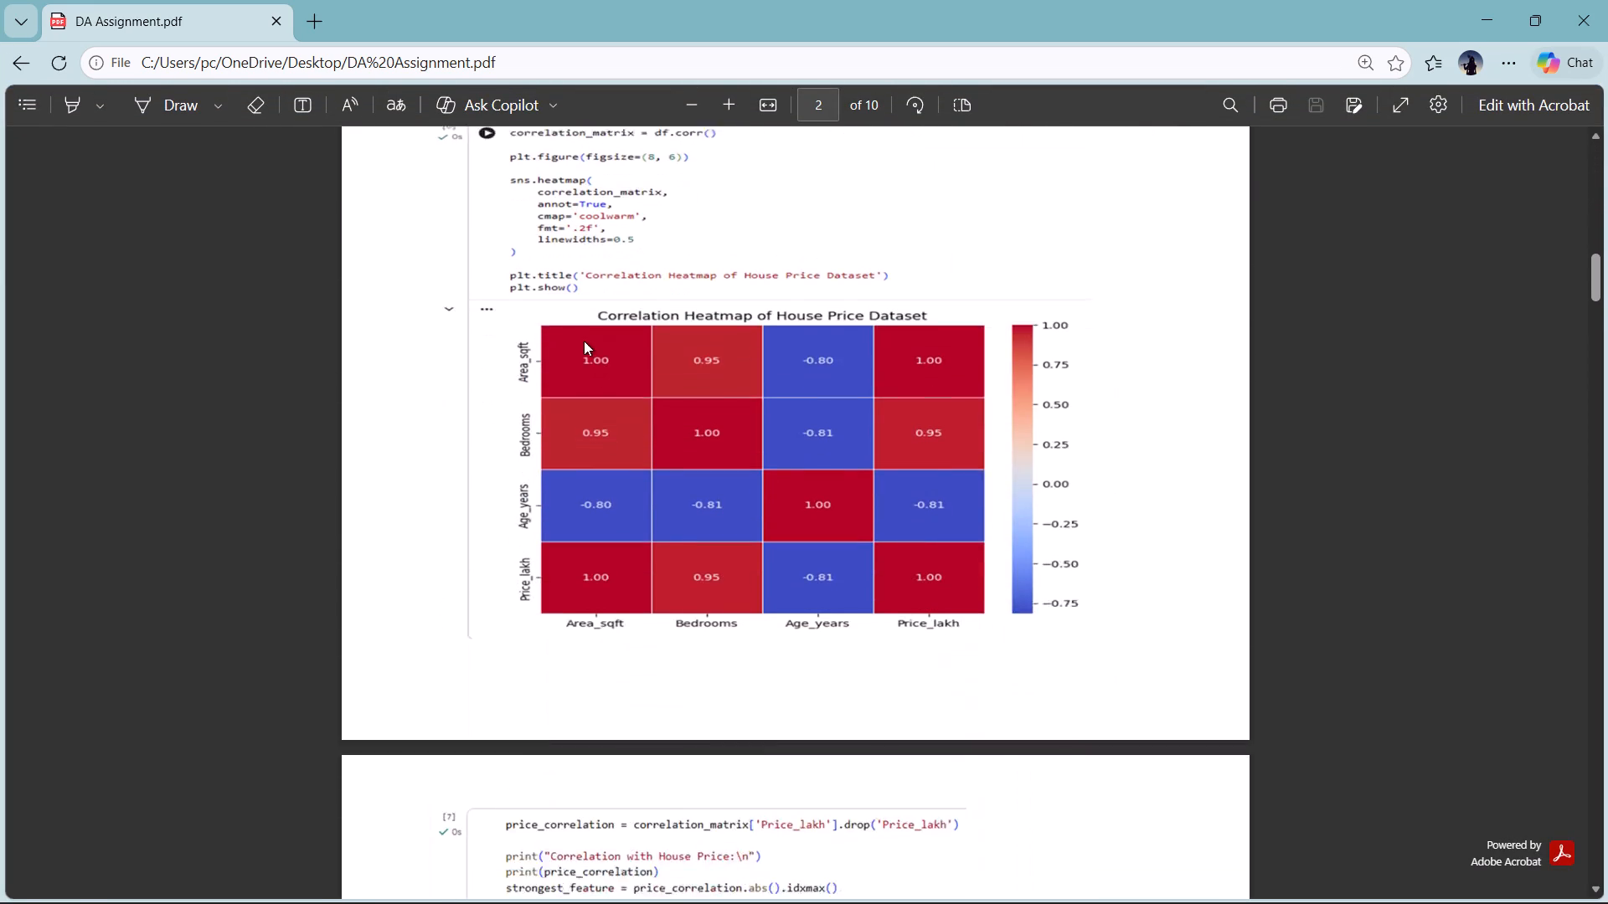
scroll(584, 341, down, 8)
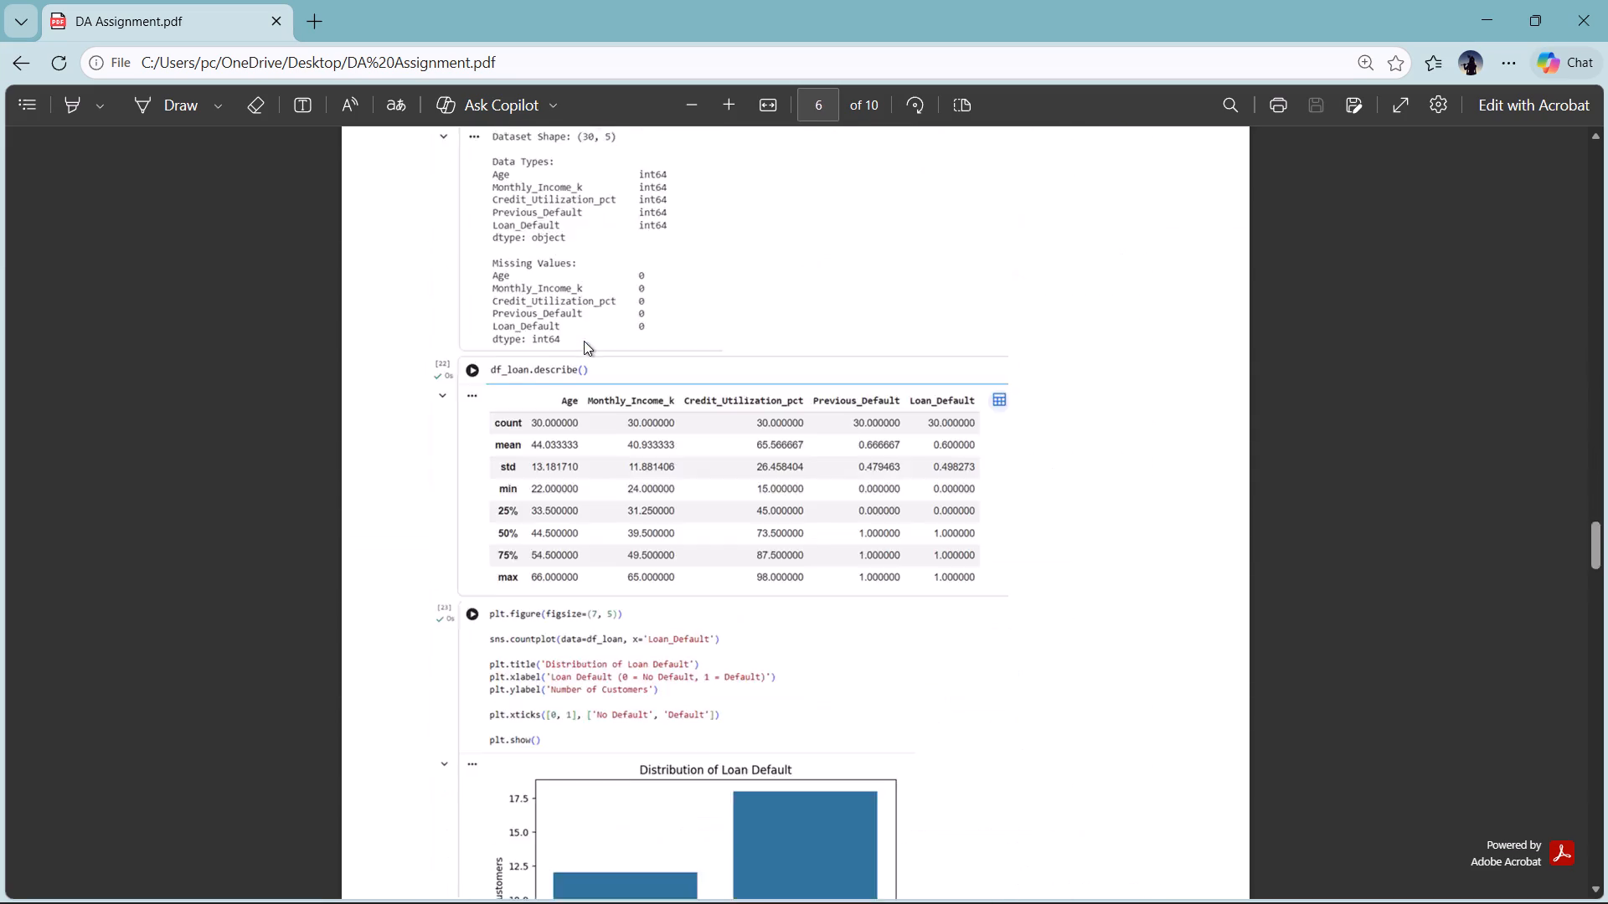
scroll(584, 341, down, 7)
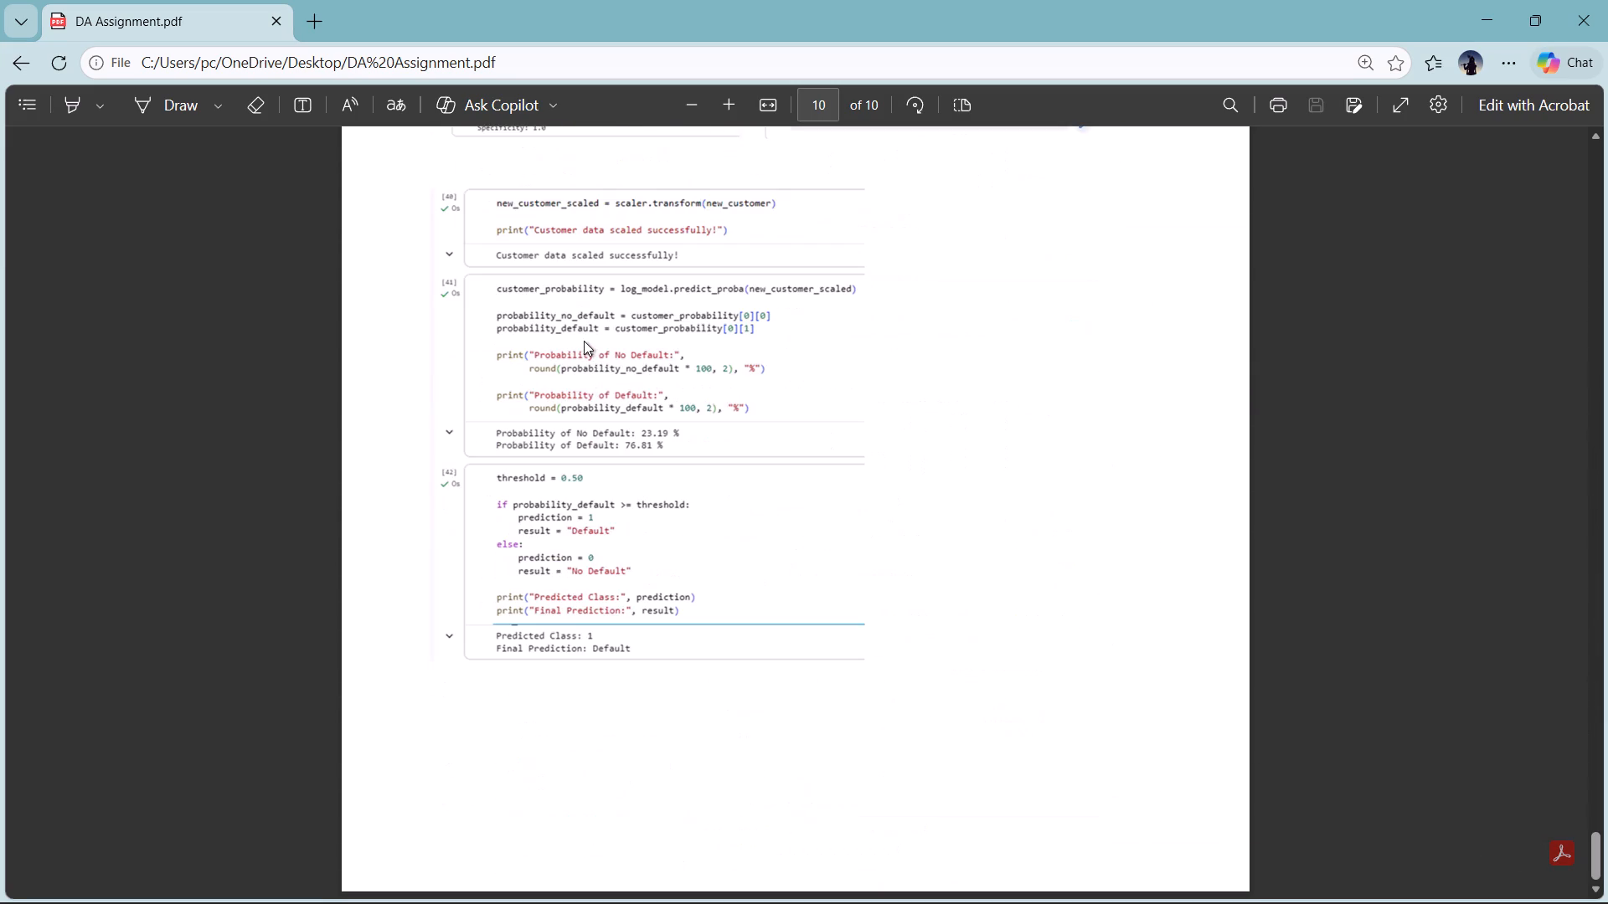
scroll(584, 341, down, 1)
click(1607, 0)
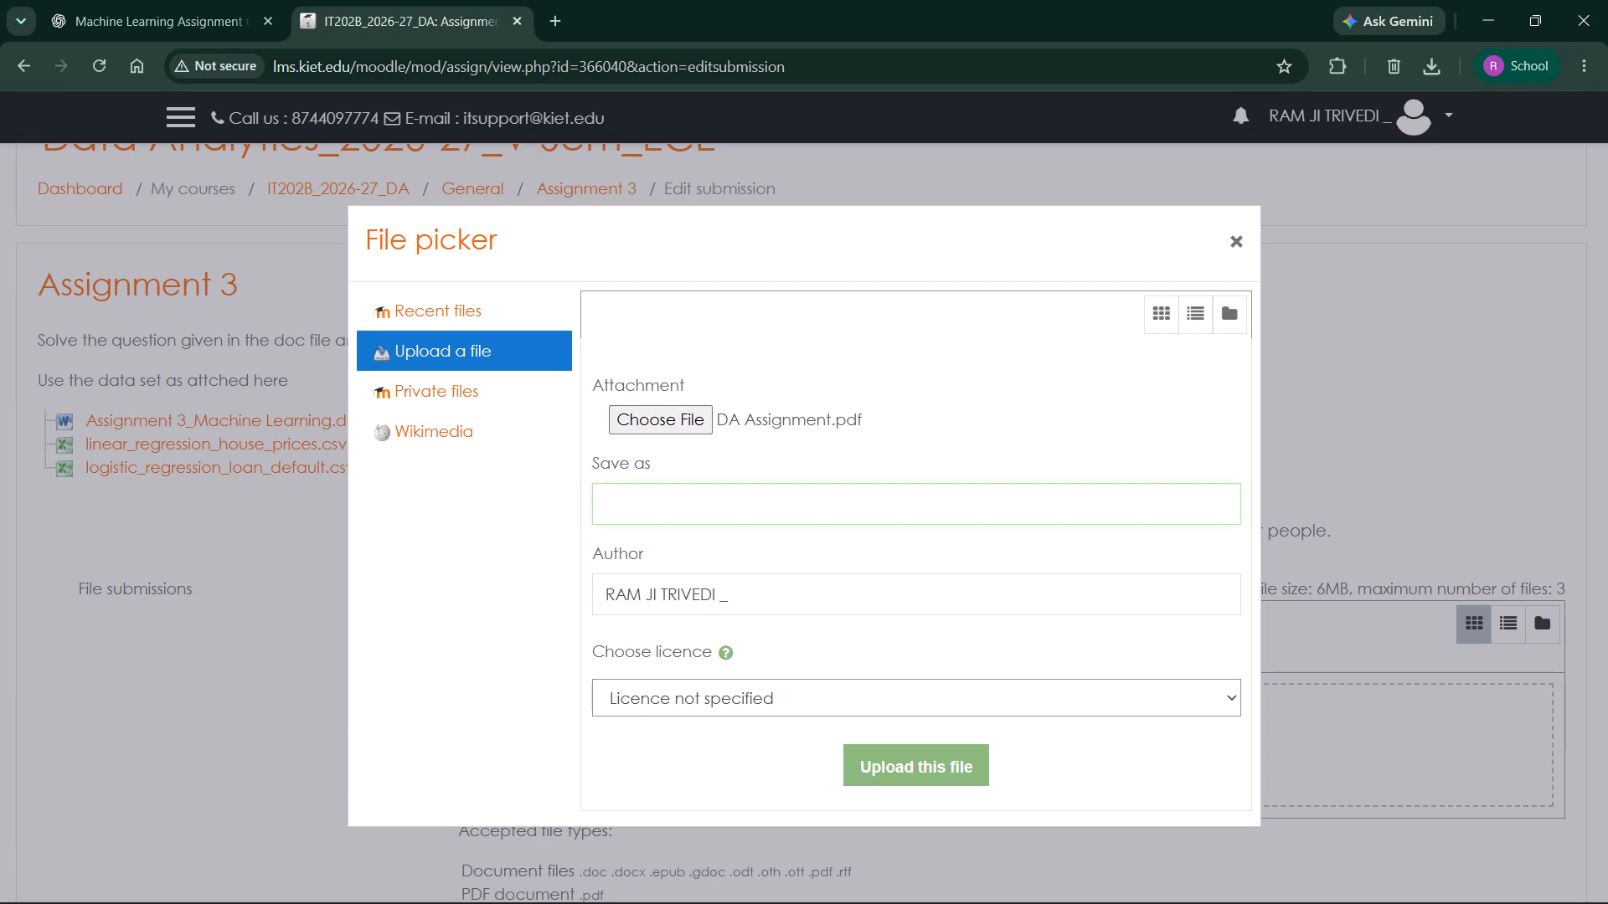
Back in the Chrome file picker, set the save-as name to the student roll number followed by "_Assignment3" and upload the file.
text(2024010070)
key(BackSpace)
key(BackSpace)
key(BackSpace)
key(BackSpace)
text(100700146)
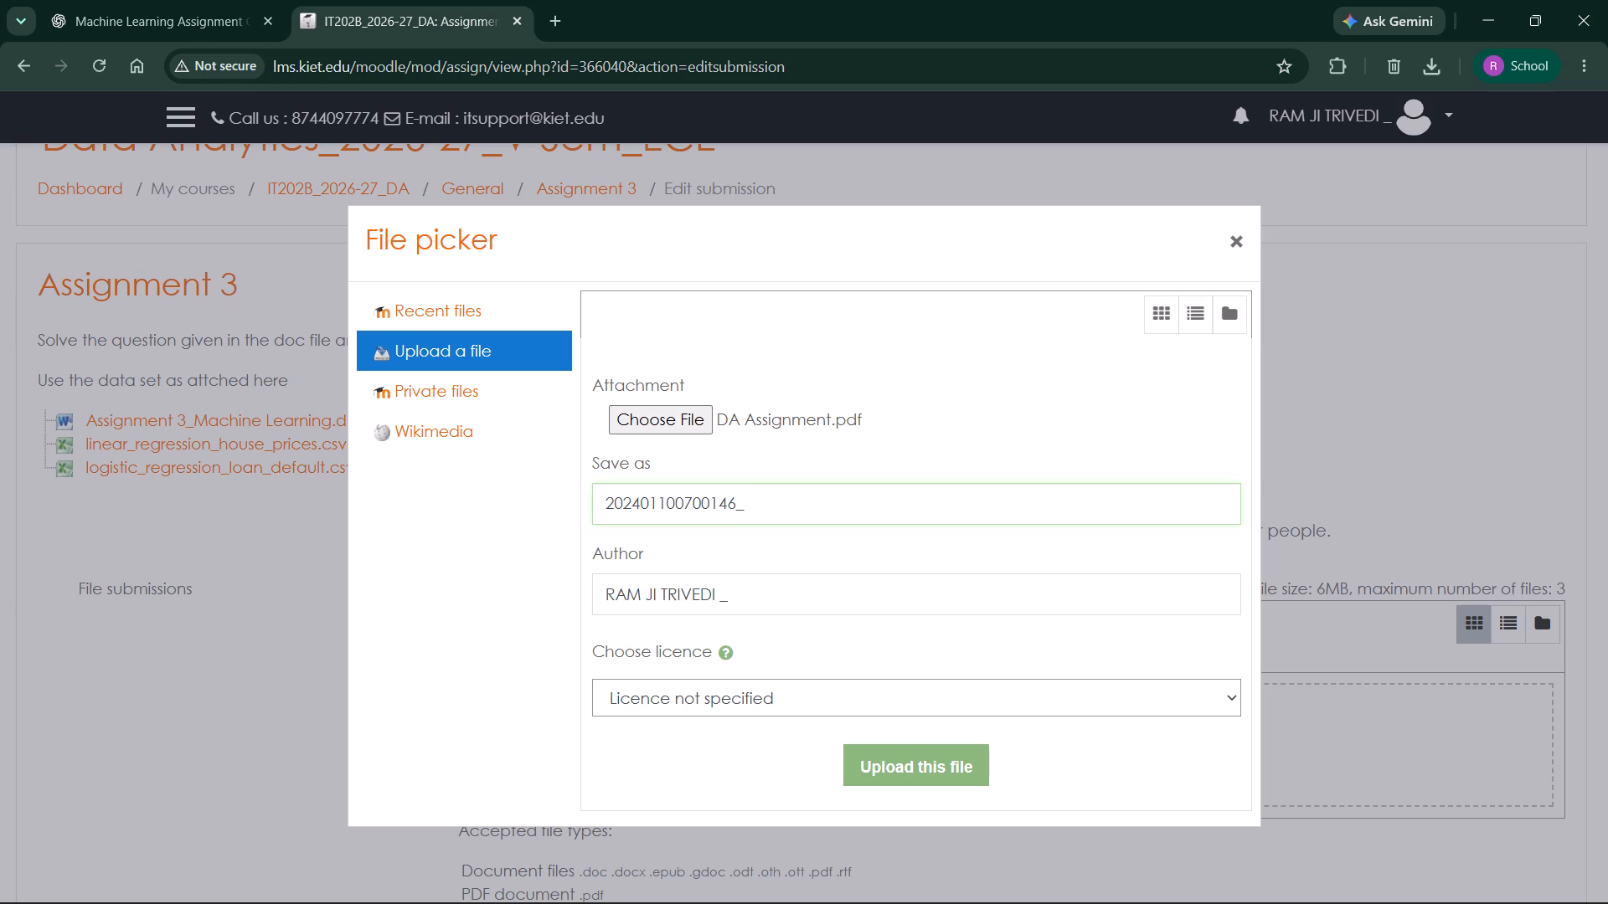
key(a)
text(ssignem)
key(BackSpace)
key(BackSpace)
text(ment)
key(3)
click(890, 748)
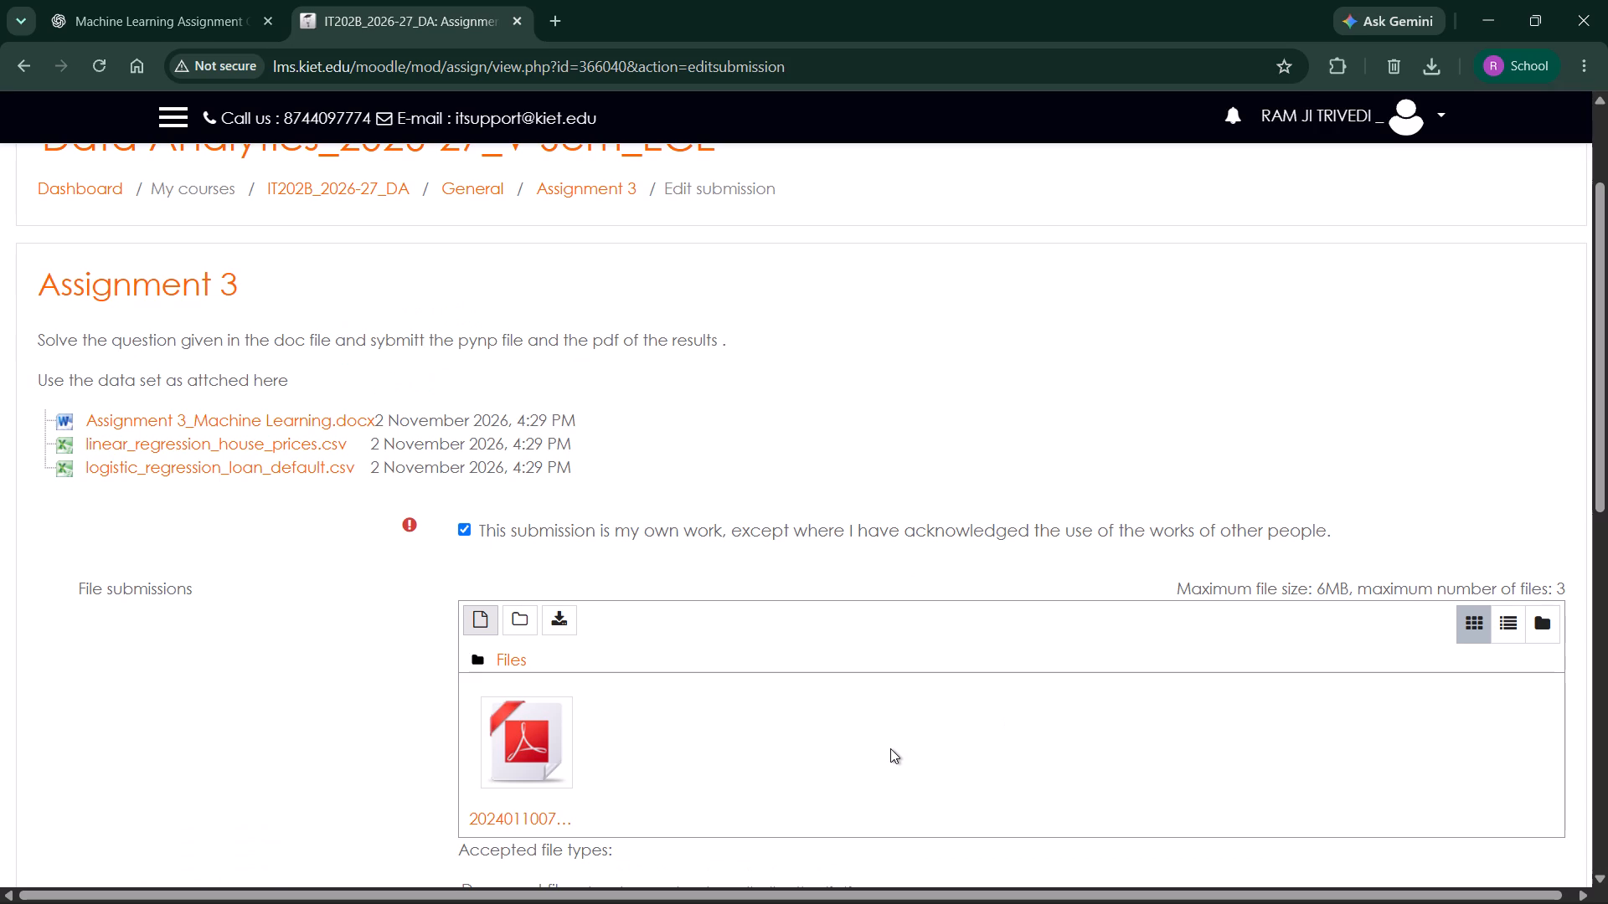
Save the changes to the Assignment 3 submission.
scroll(769, 611, down, 2)
click(567, 675)
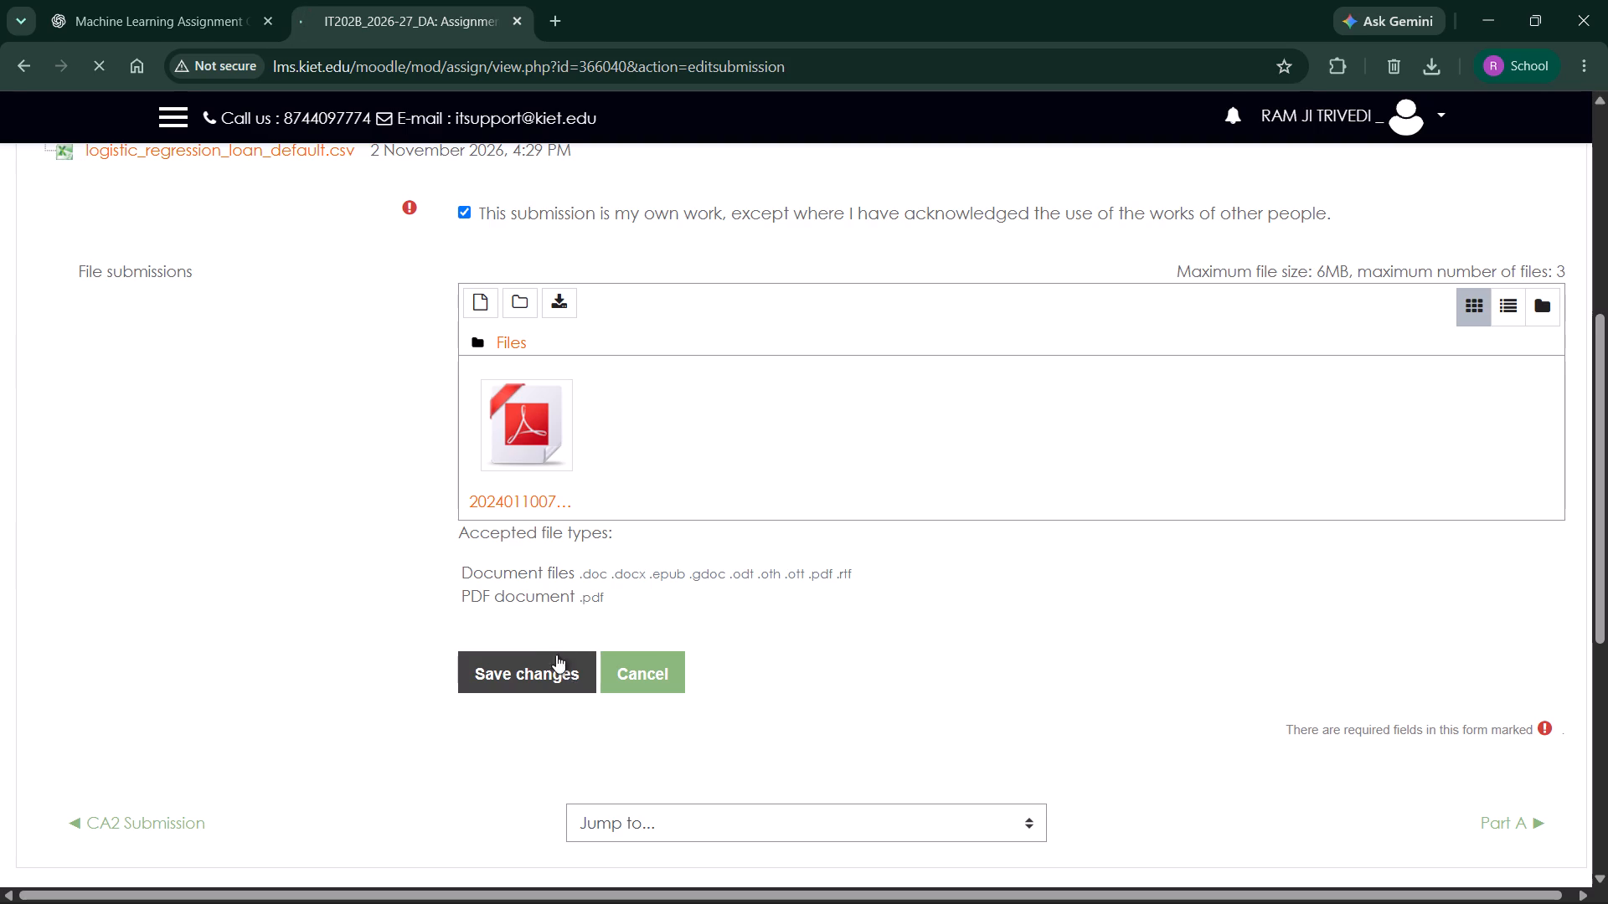
scroll(474, 578, down, 1)
scroll(755, 840, down, 1)
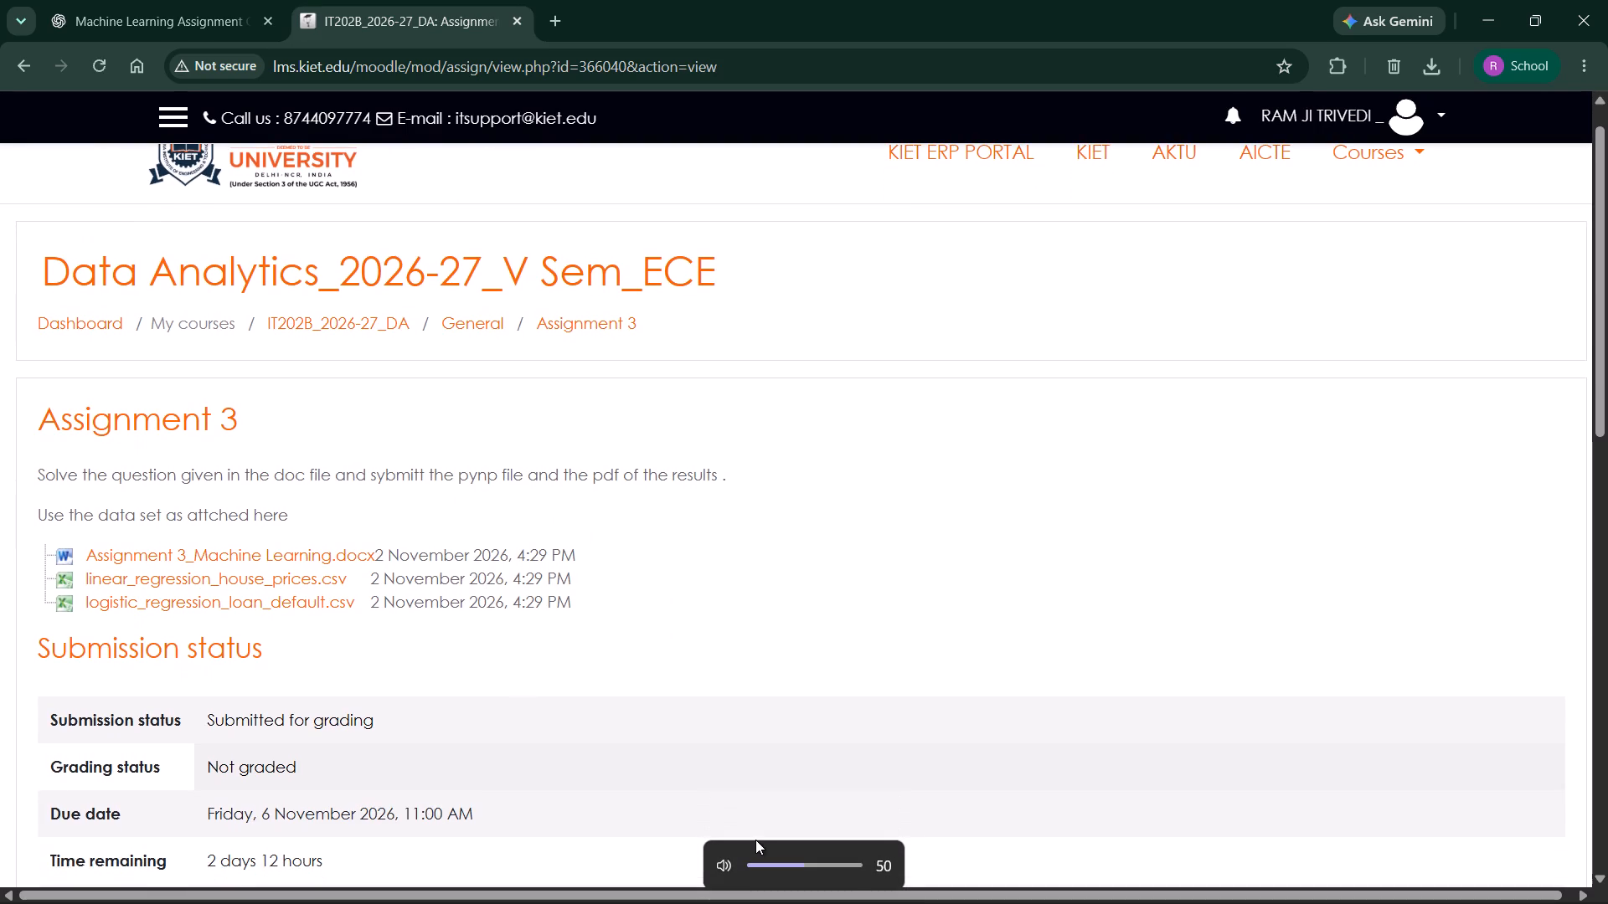
scroll(755, 840, down, 1)
scroll(714, 706, down, 4)
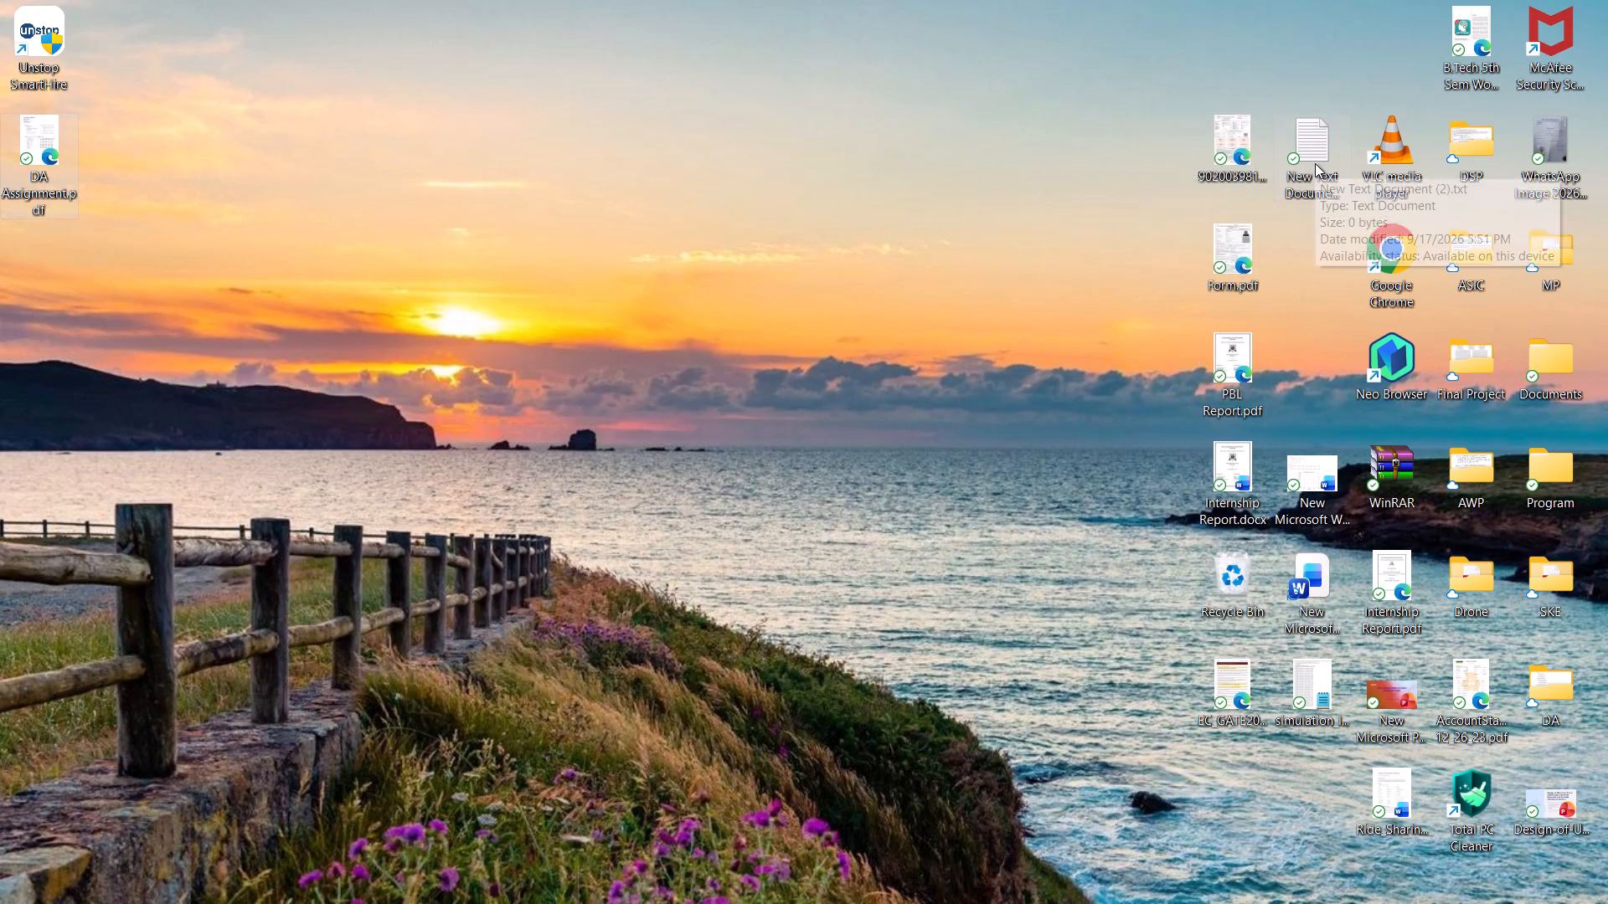
Open New Microsoft Word Document.docx from the desktop to check its contents, and close it.
triple_click(1308, 450)
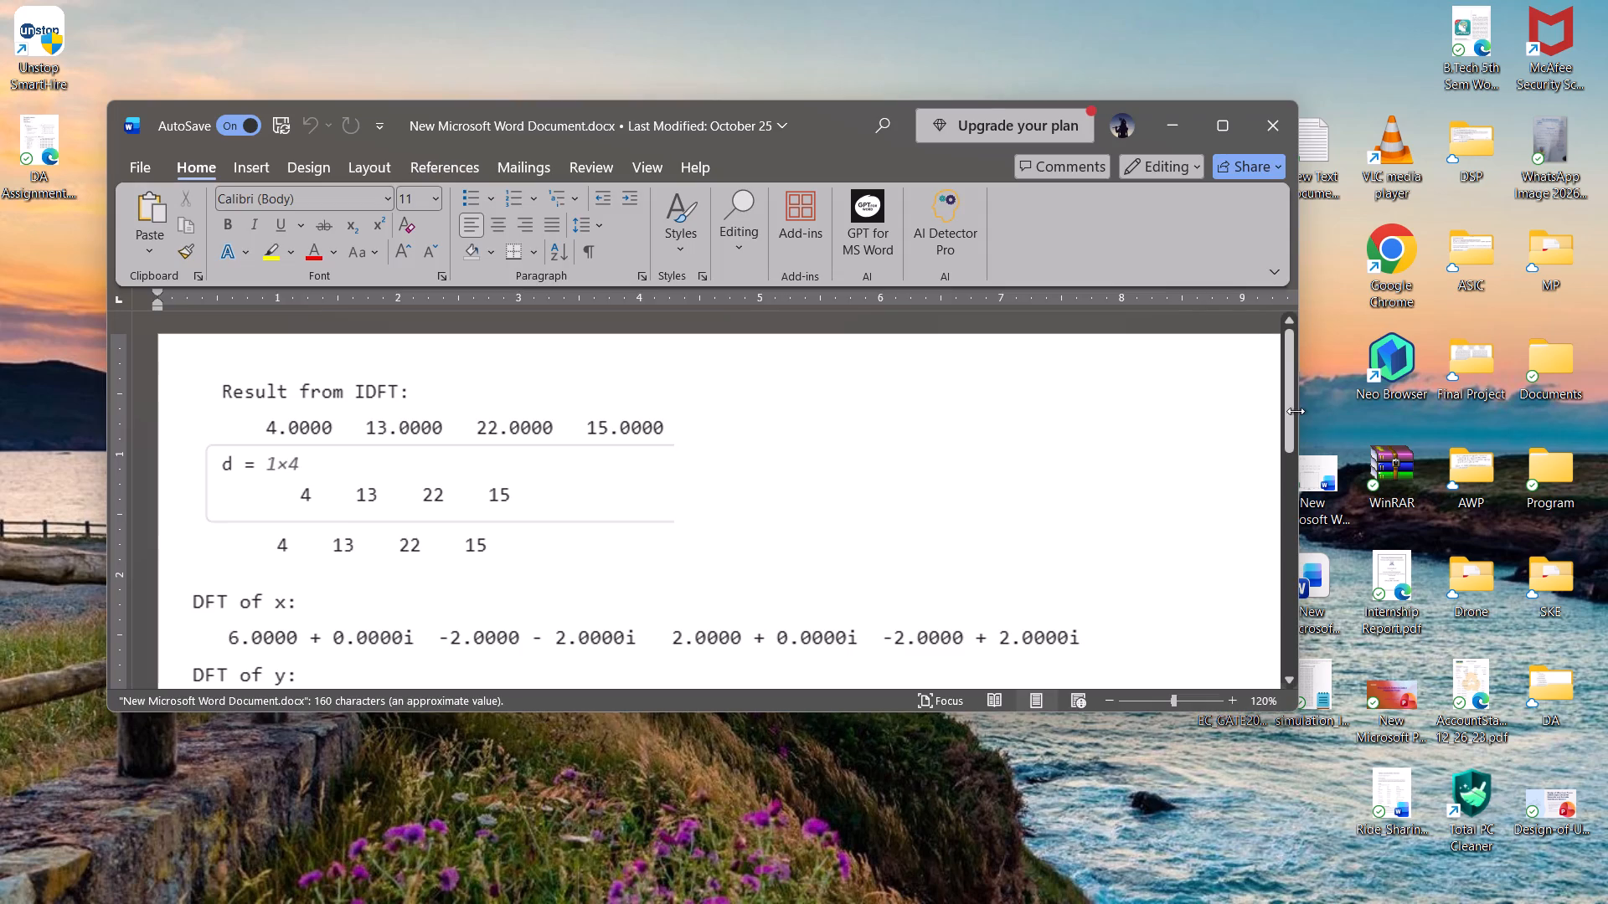
click(1275, 137)
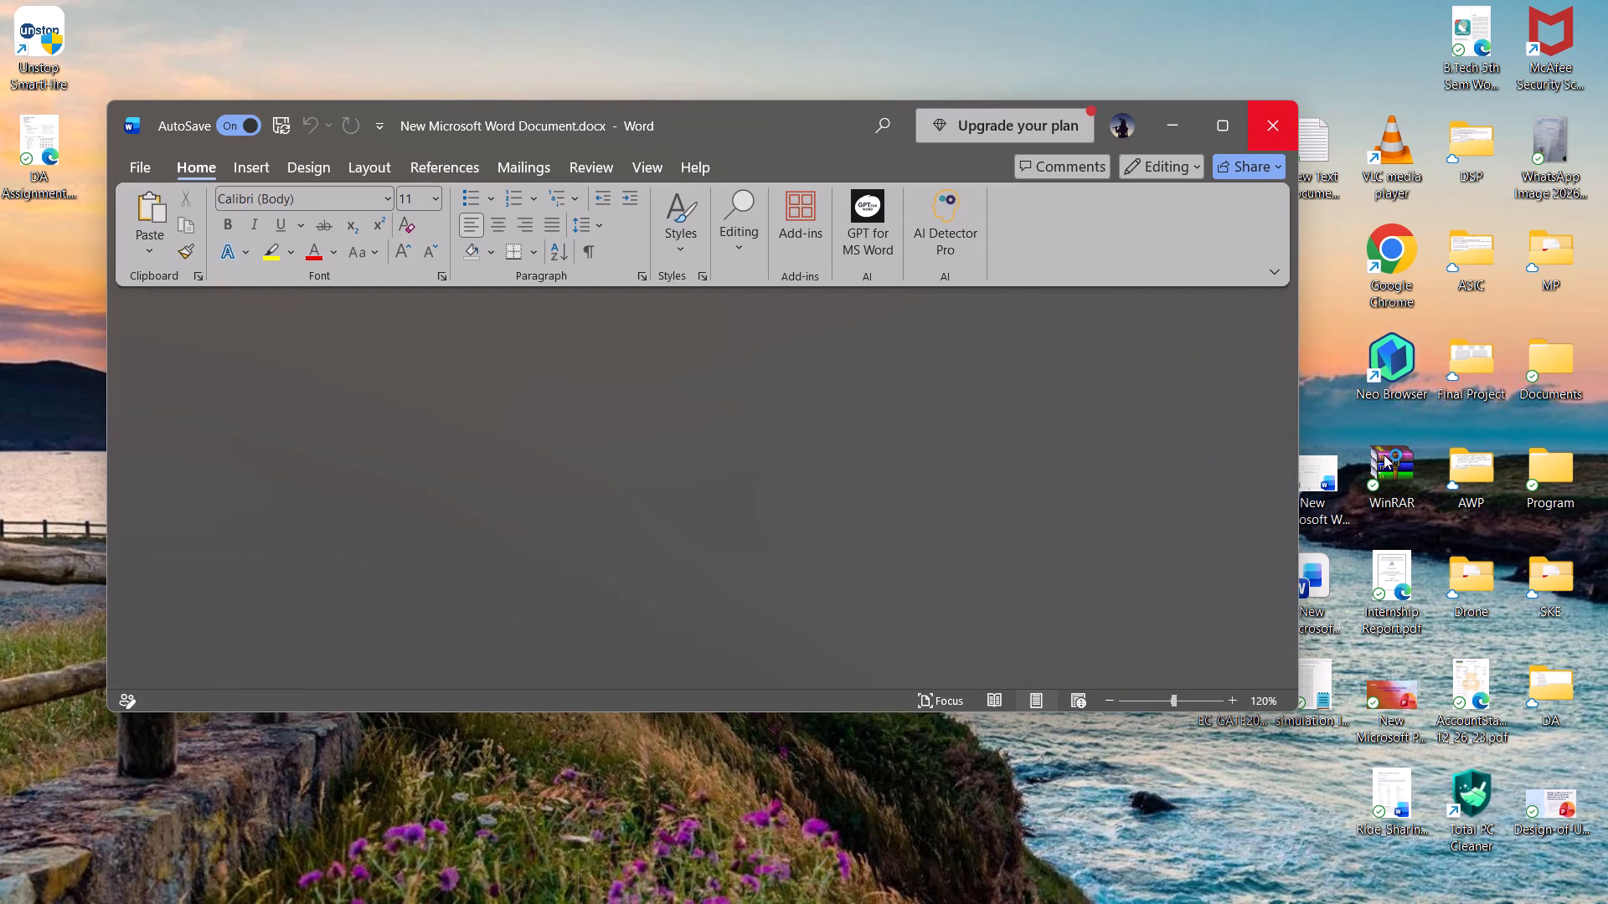
click(1305, 581)
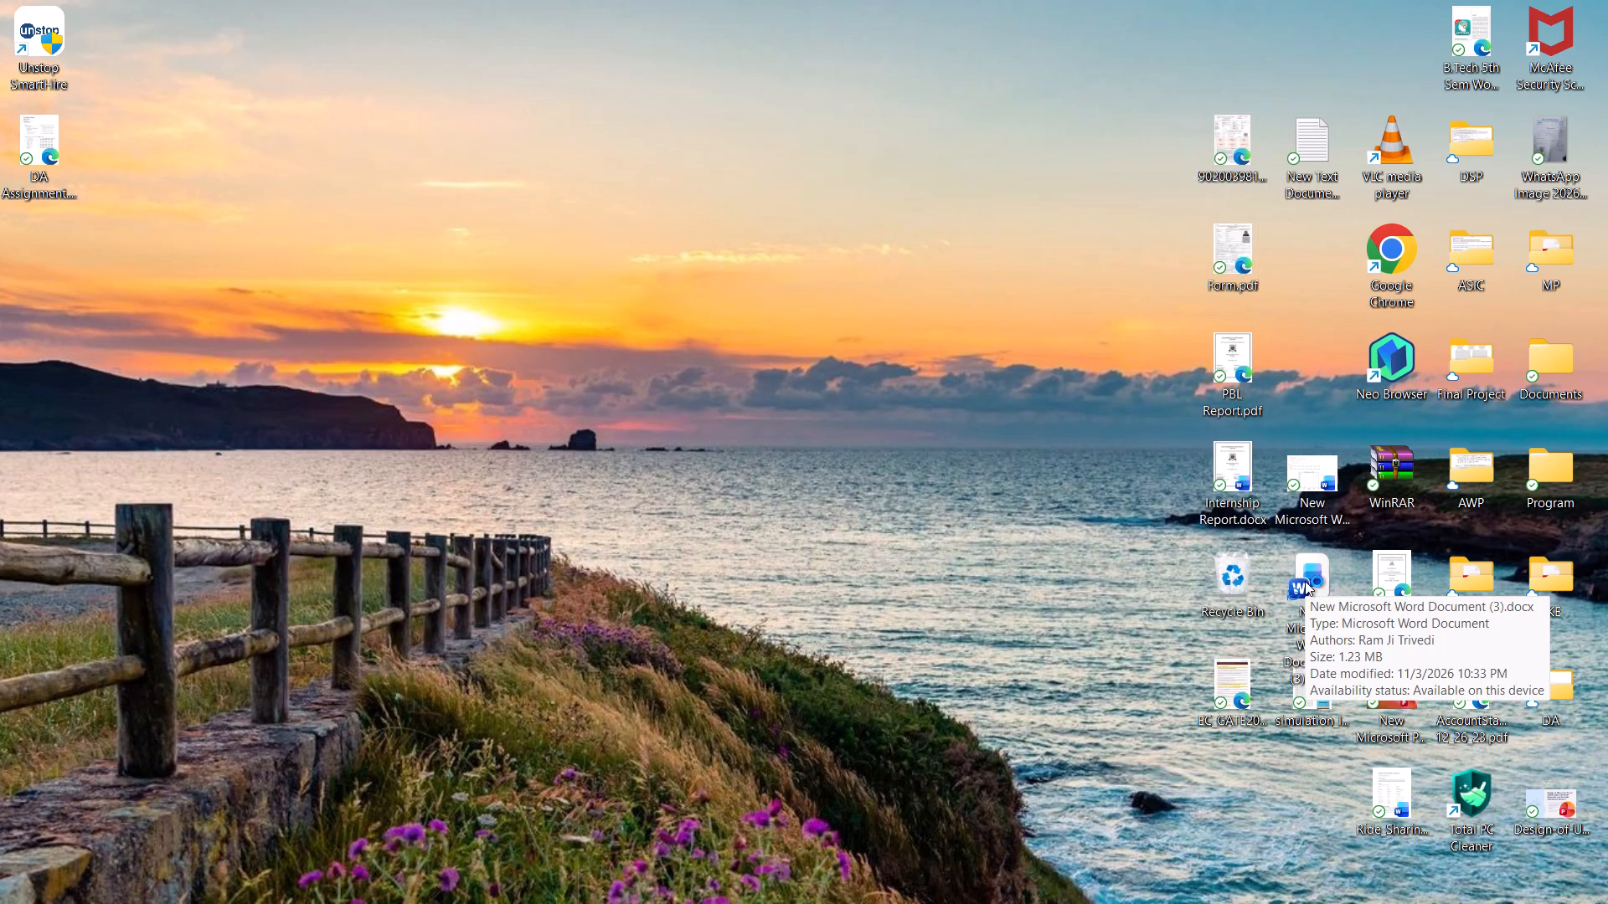
click(1048, 467)
Open the Recycle Bin, permanently empty it, and close its window.
triple_click(1215, 570)
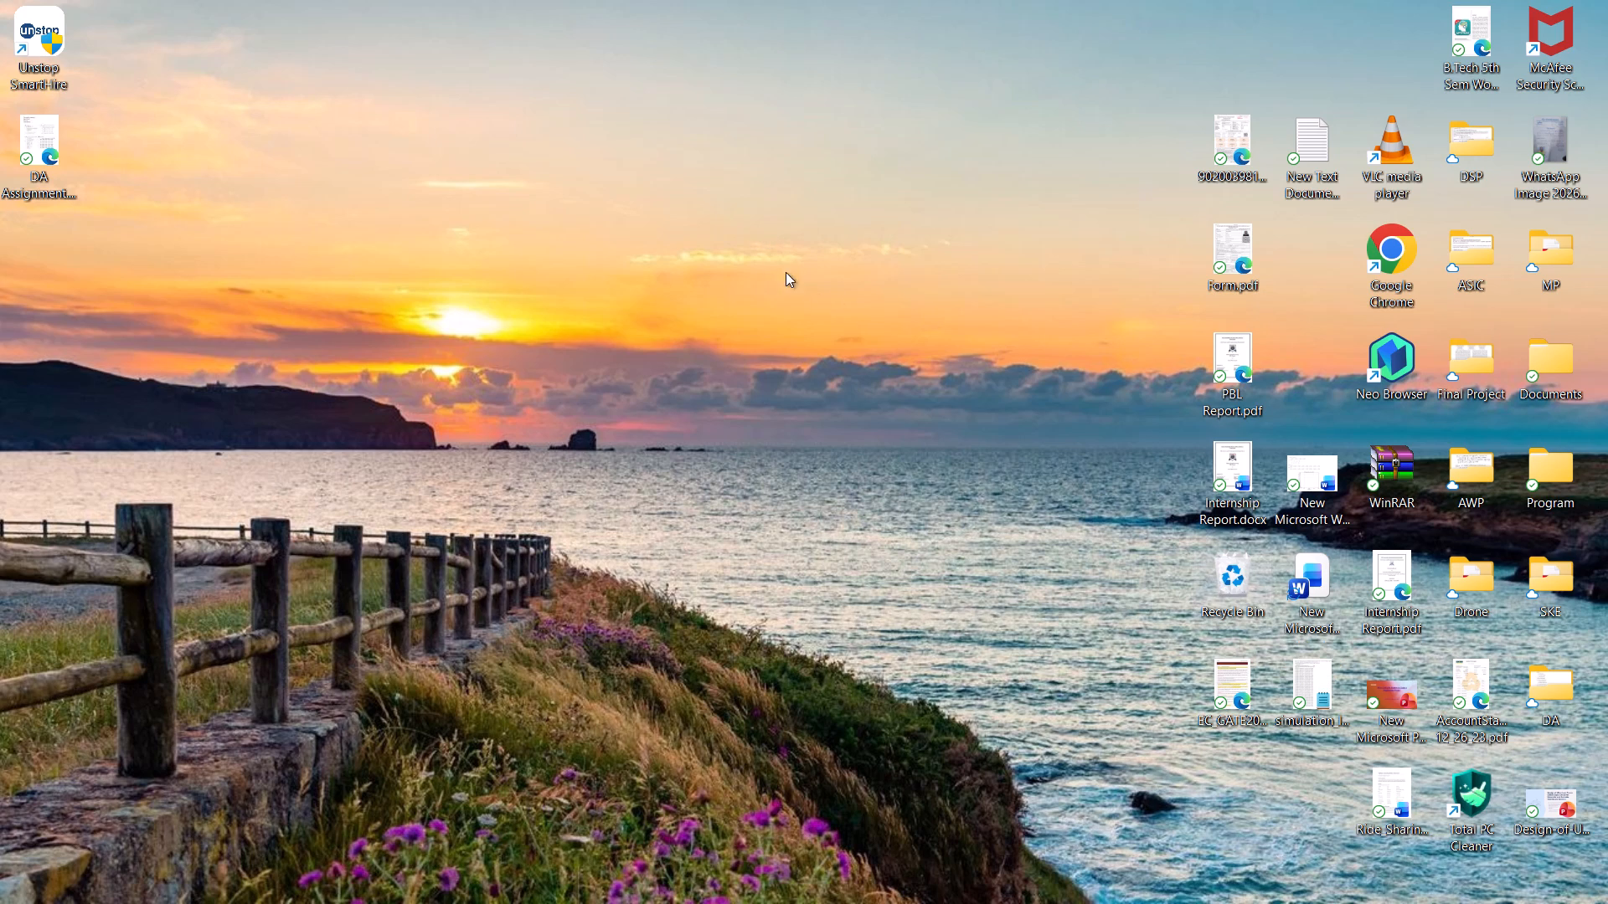
triple_click(1196, 580)
click(726, 134)
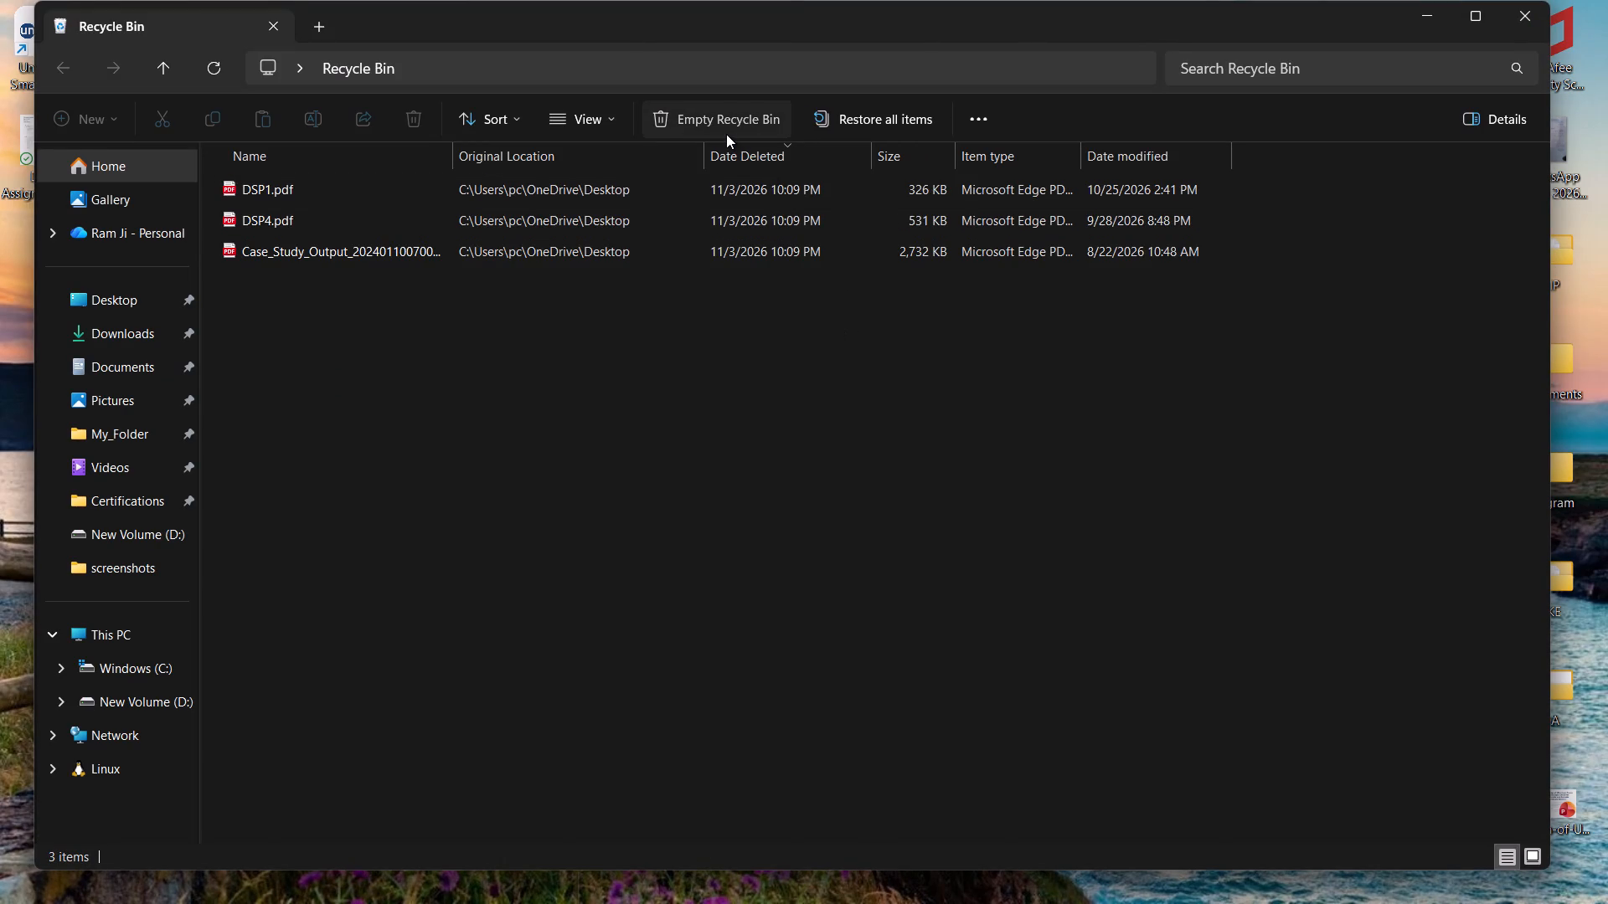
key(Return)
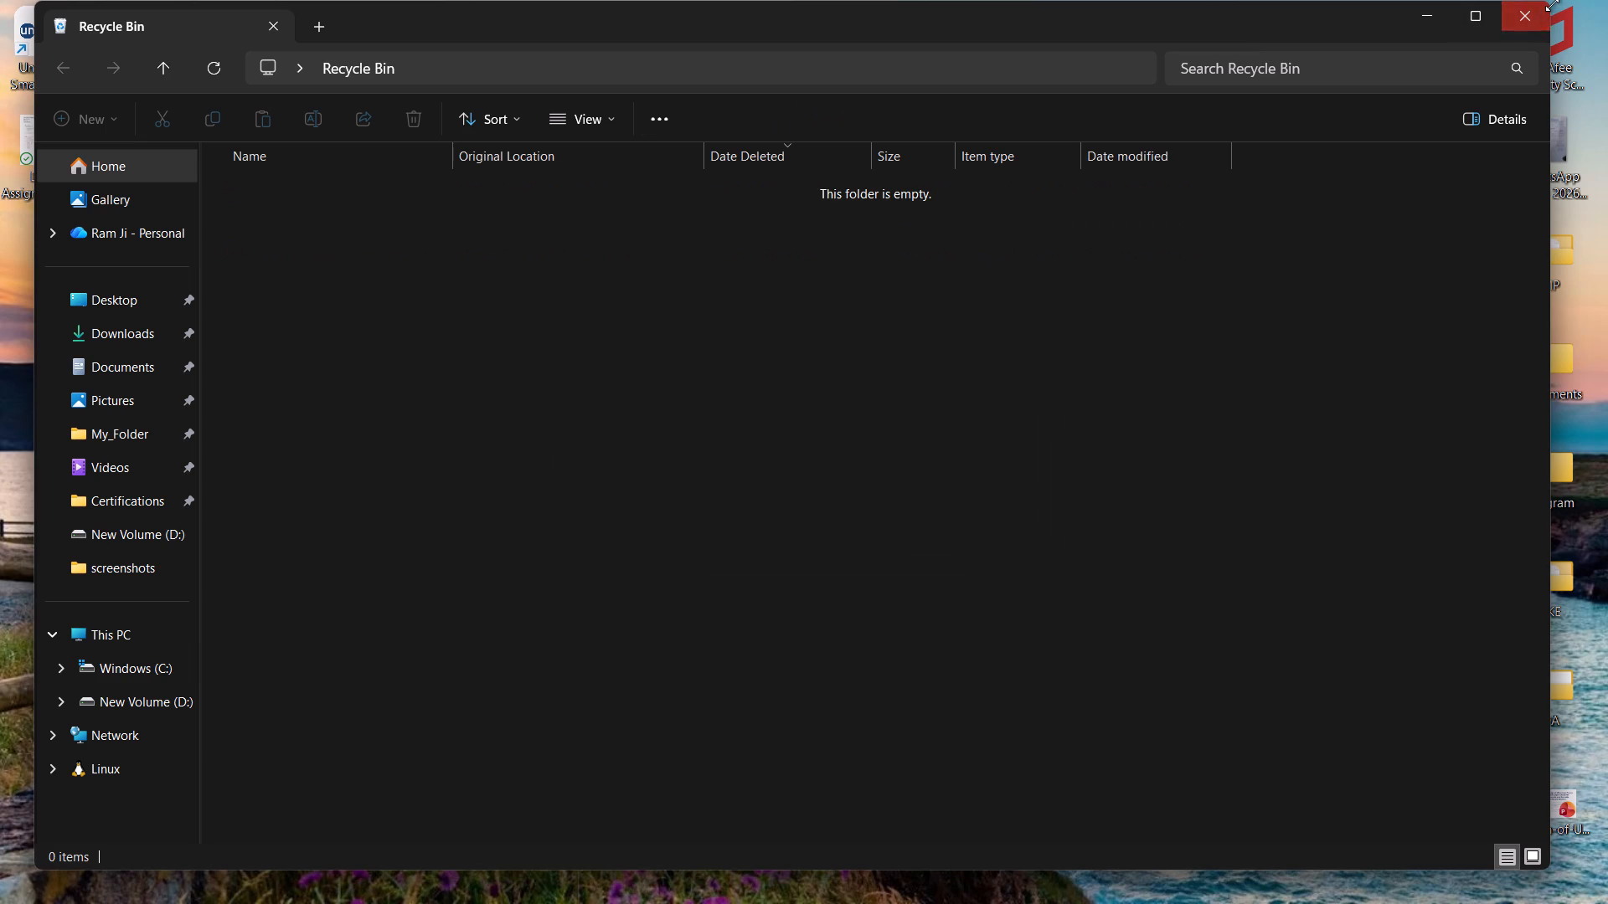
click(1523, 3)
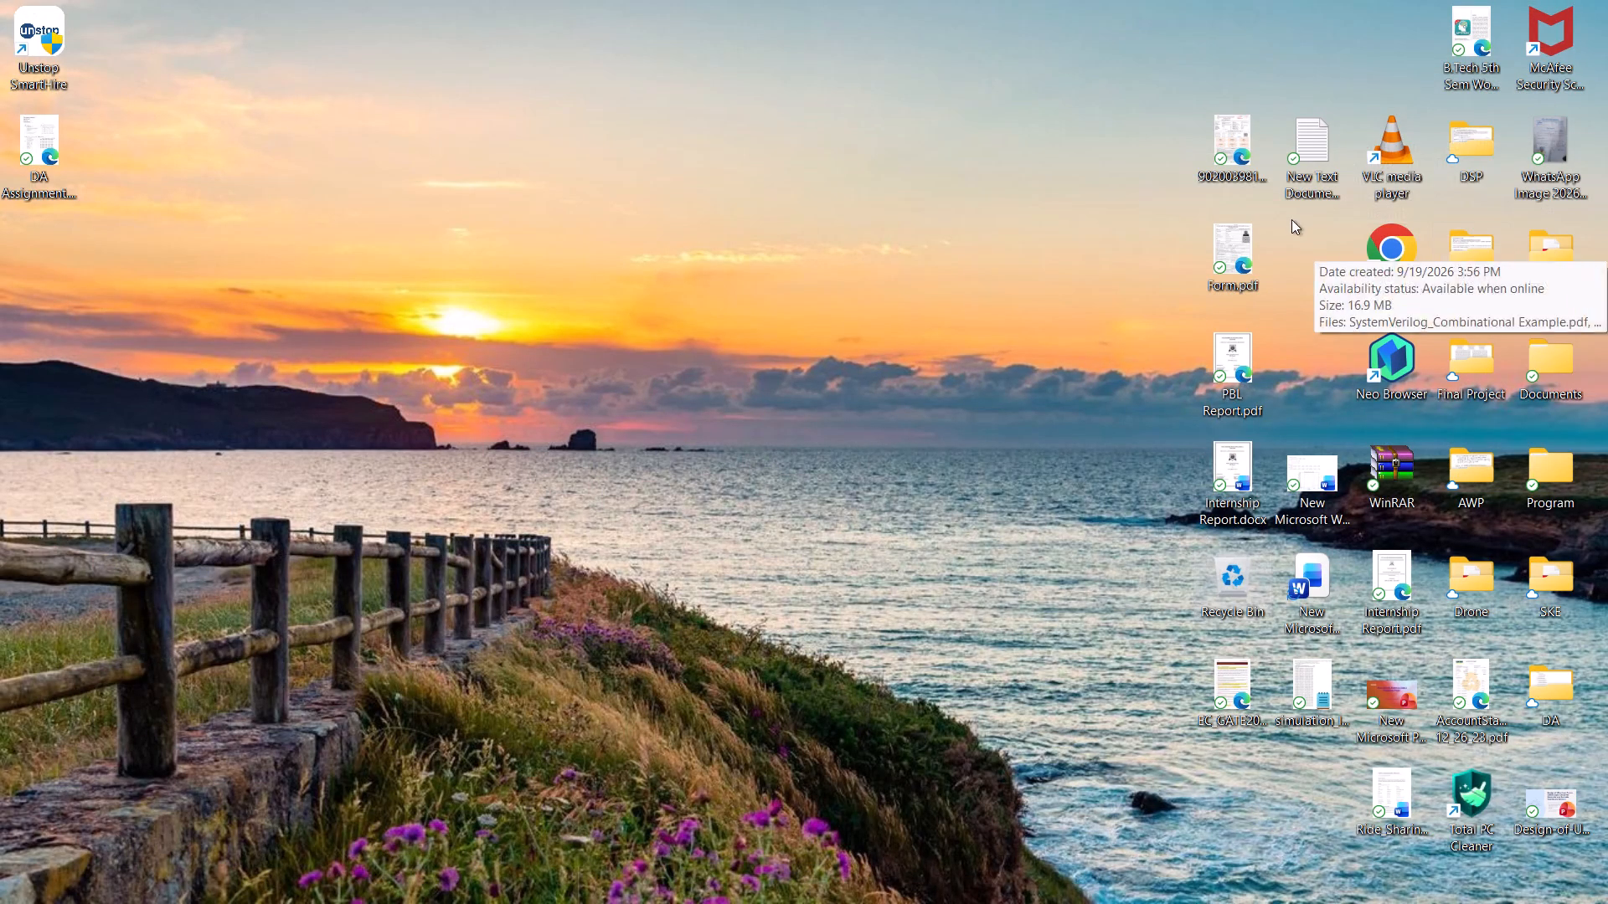
Move the New Microsoft Word Document icon above the simulation file to the free desktop spot beneath the EC OA file.
drag(1309, 460, 1288, 747)
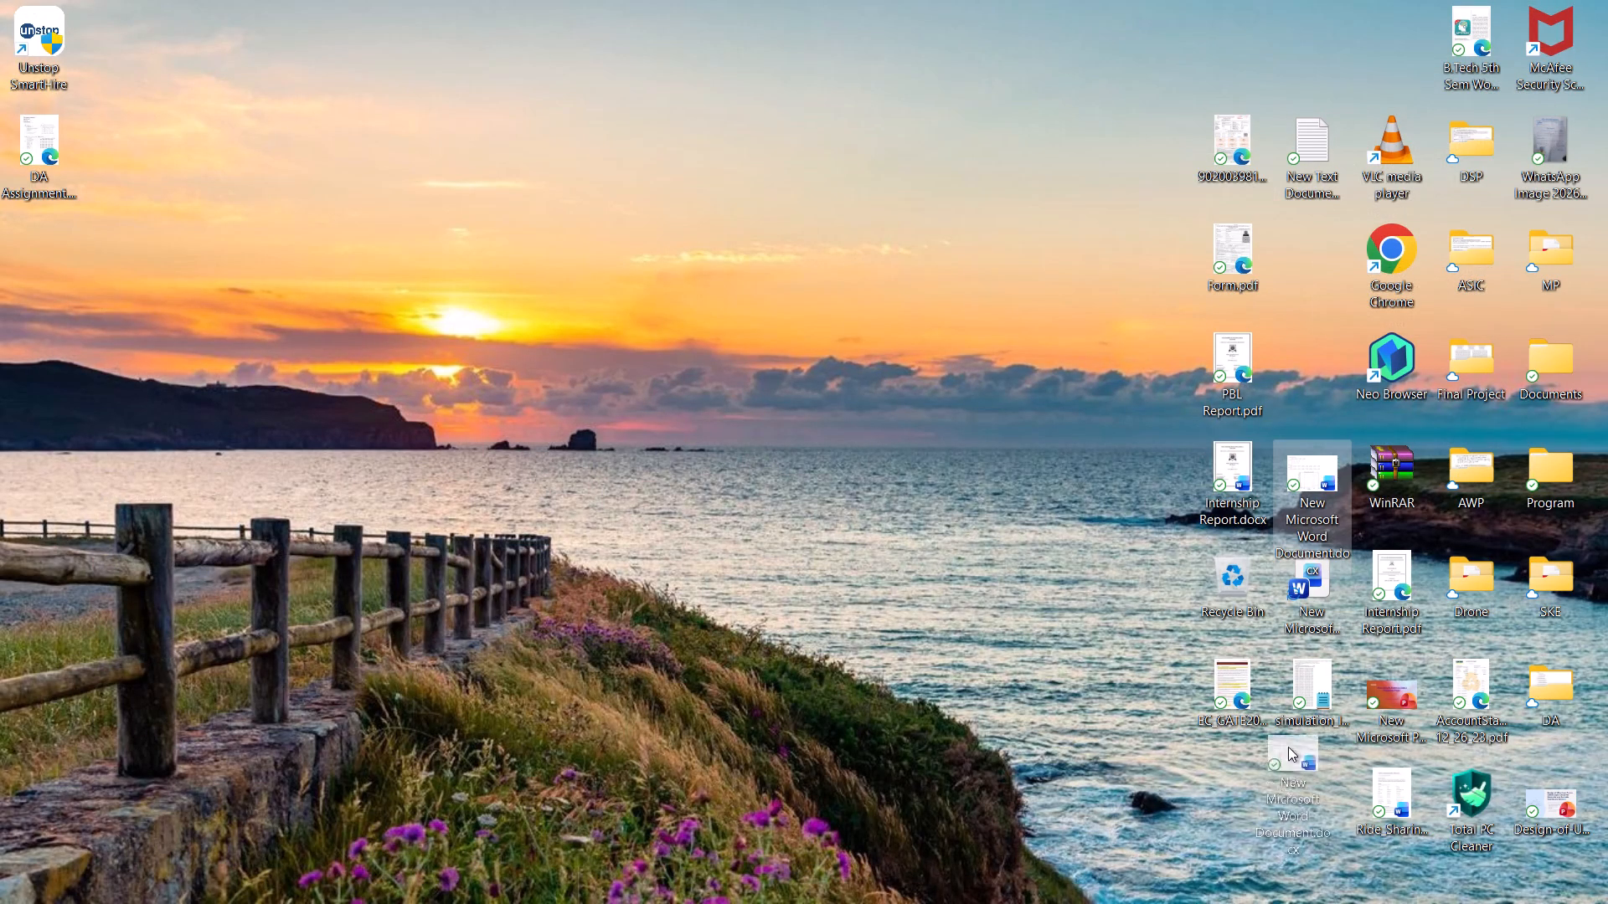
drag(1288, 747, 1239, 805)
Move the Total PC Cleaner shortcut to the free desktop spot directly above VLC media player.
drag(1466, 792, 1281, 439)
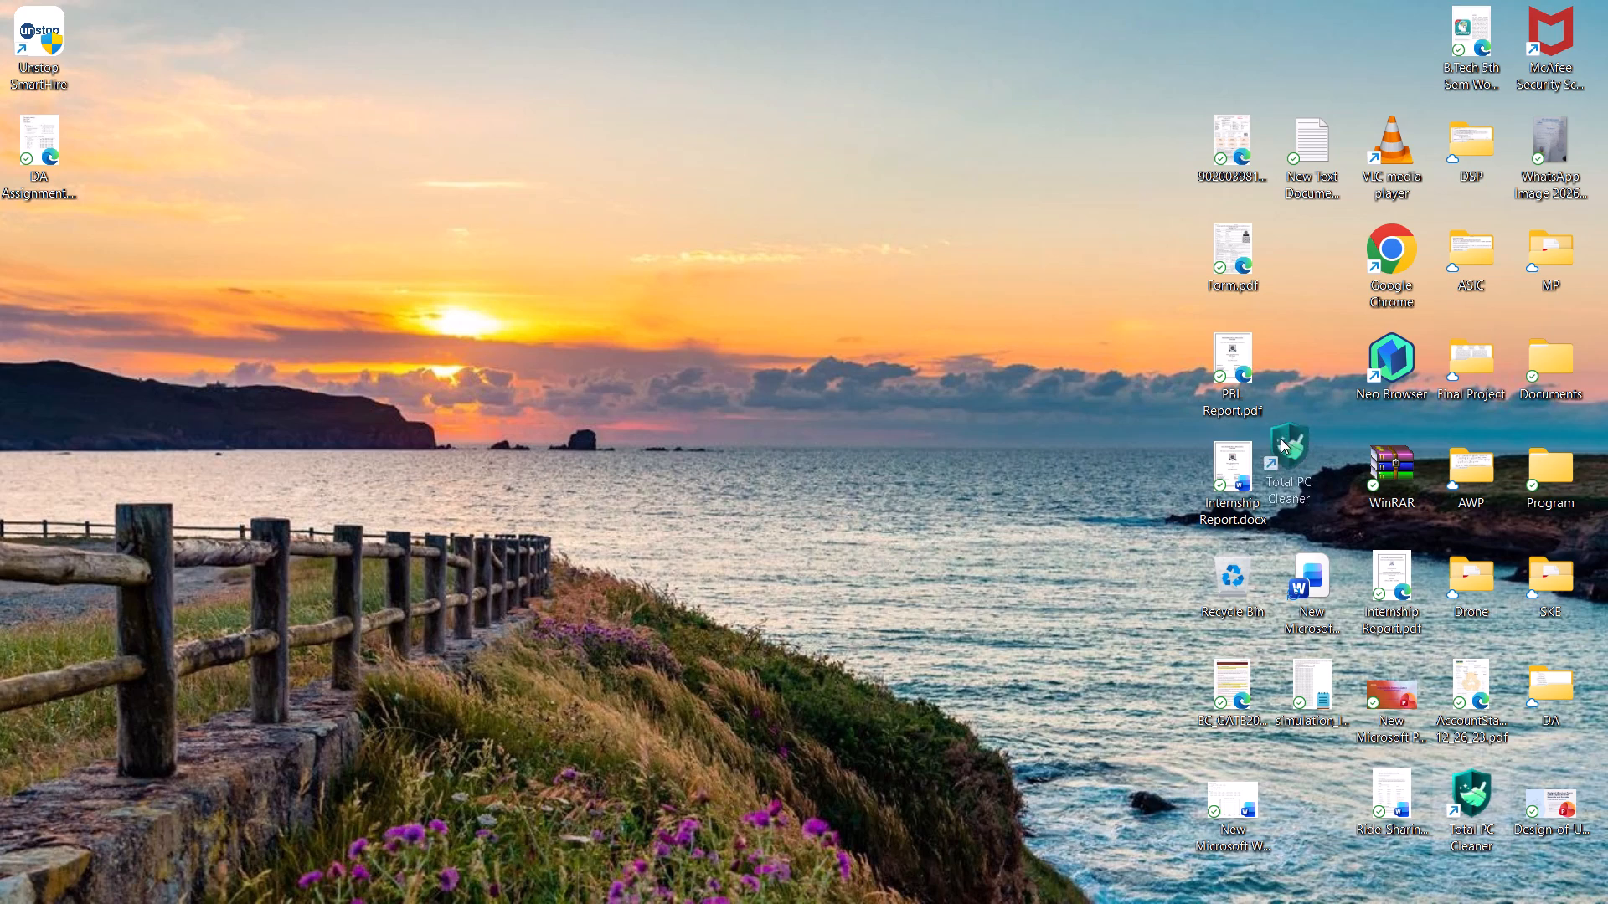
drag(1281, 439, 1363, 95)
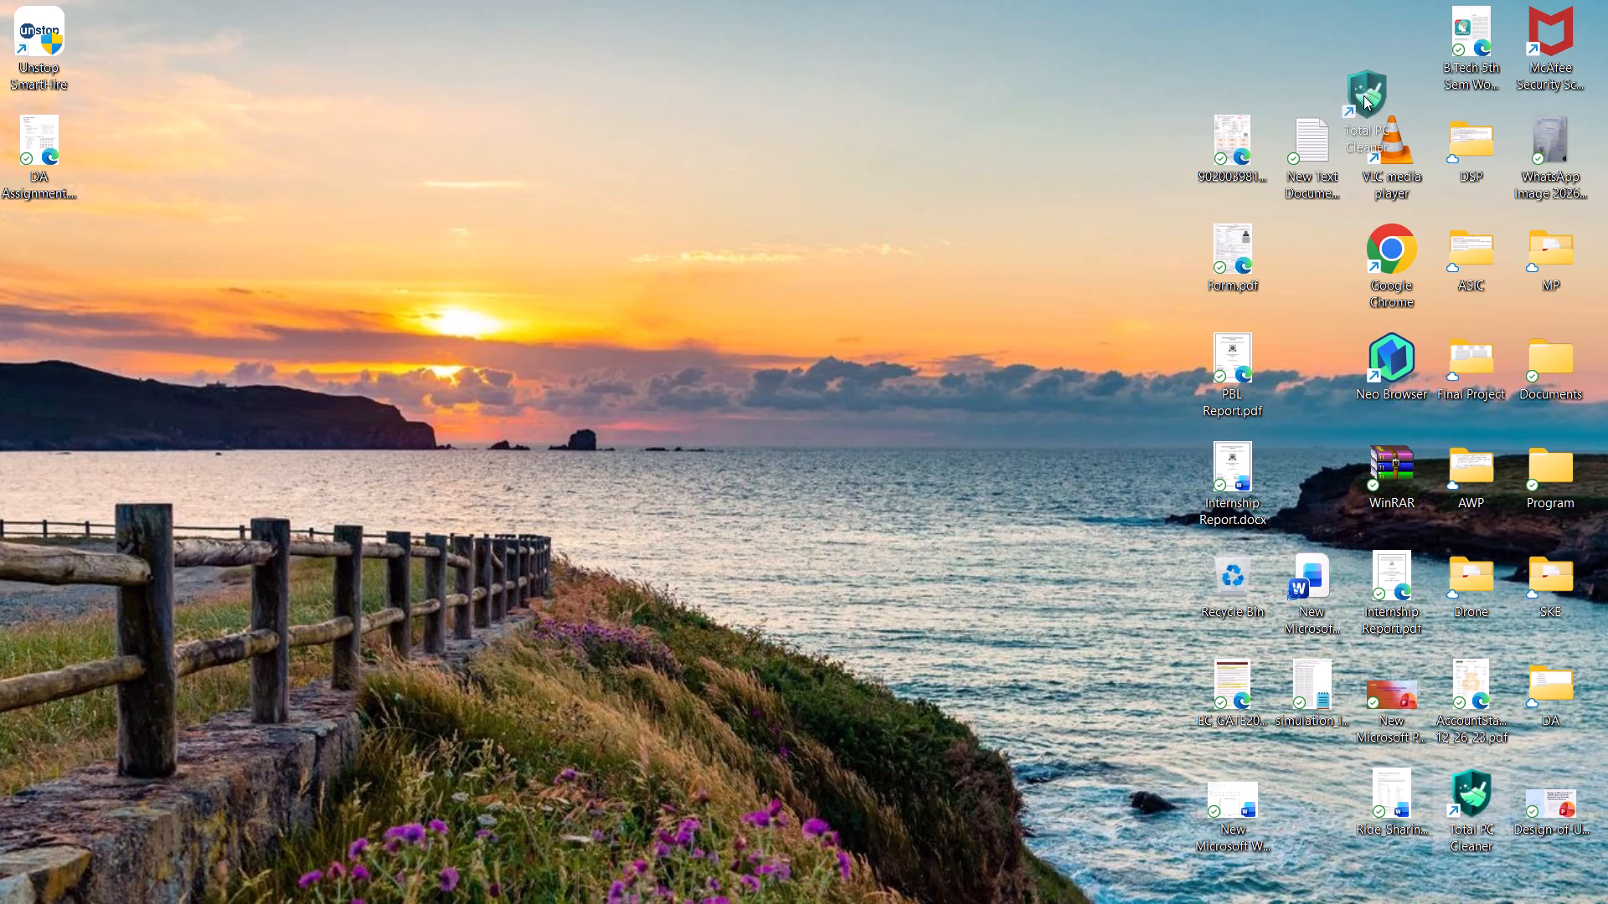
drag(1363, 95, 1382, 25)
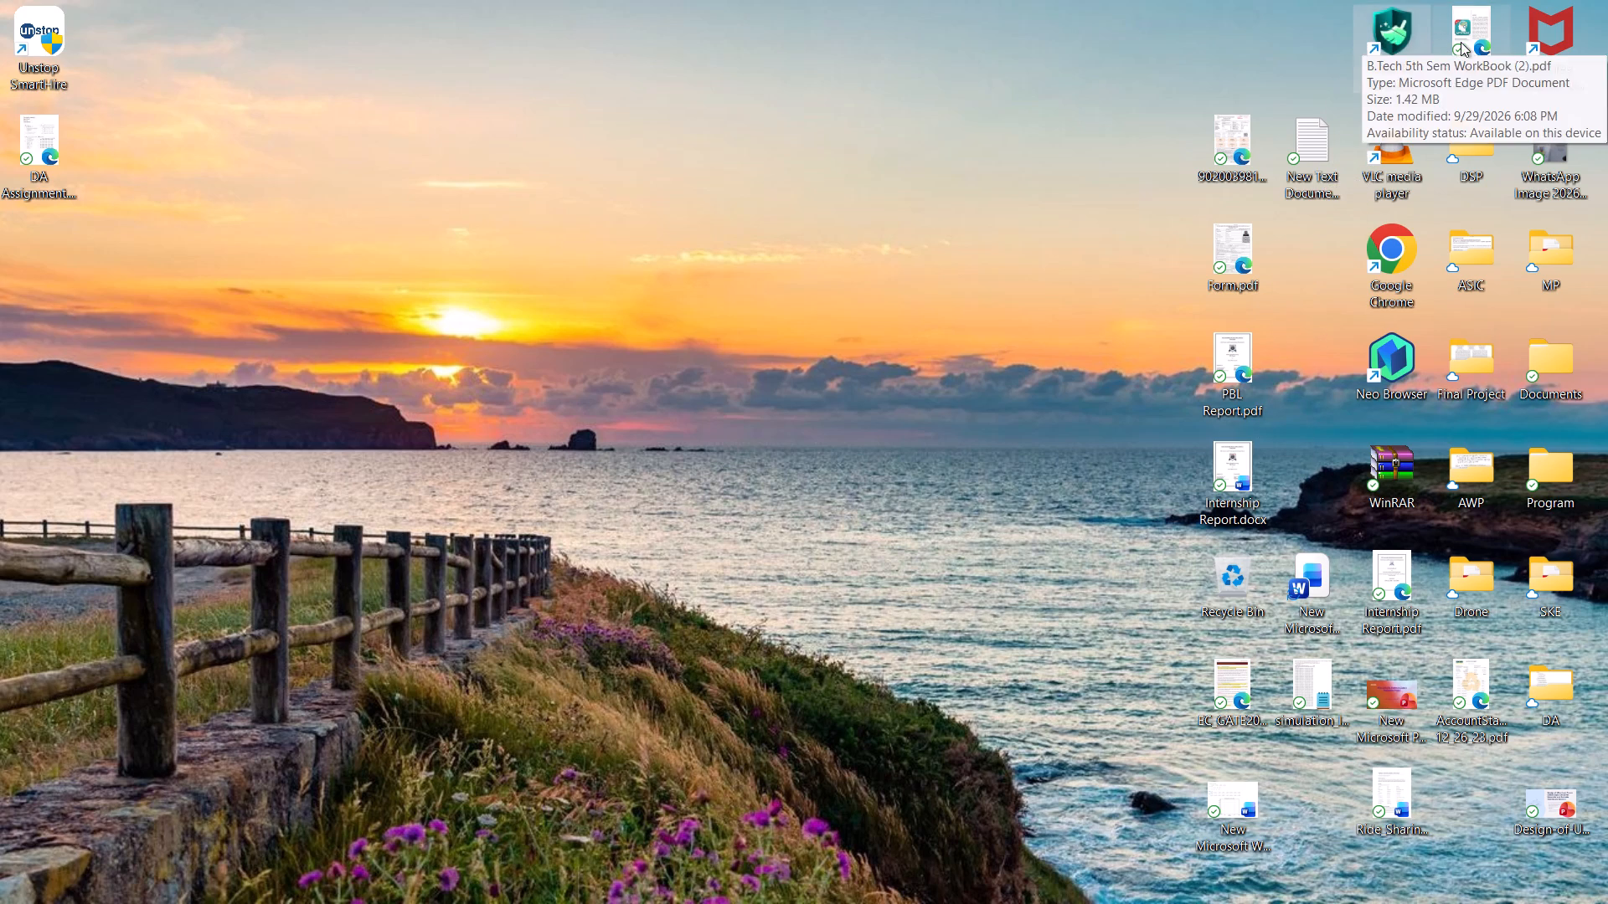
Move the B.Tech 5th Sem WorkBook (2).pdf icon to the free desktop spot above the New Text Document.
drag(1461, 42, 1283, 49)
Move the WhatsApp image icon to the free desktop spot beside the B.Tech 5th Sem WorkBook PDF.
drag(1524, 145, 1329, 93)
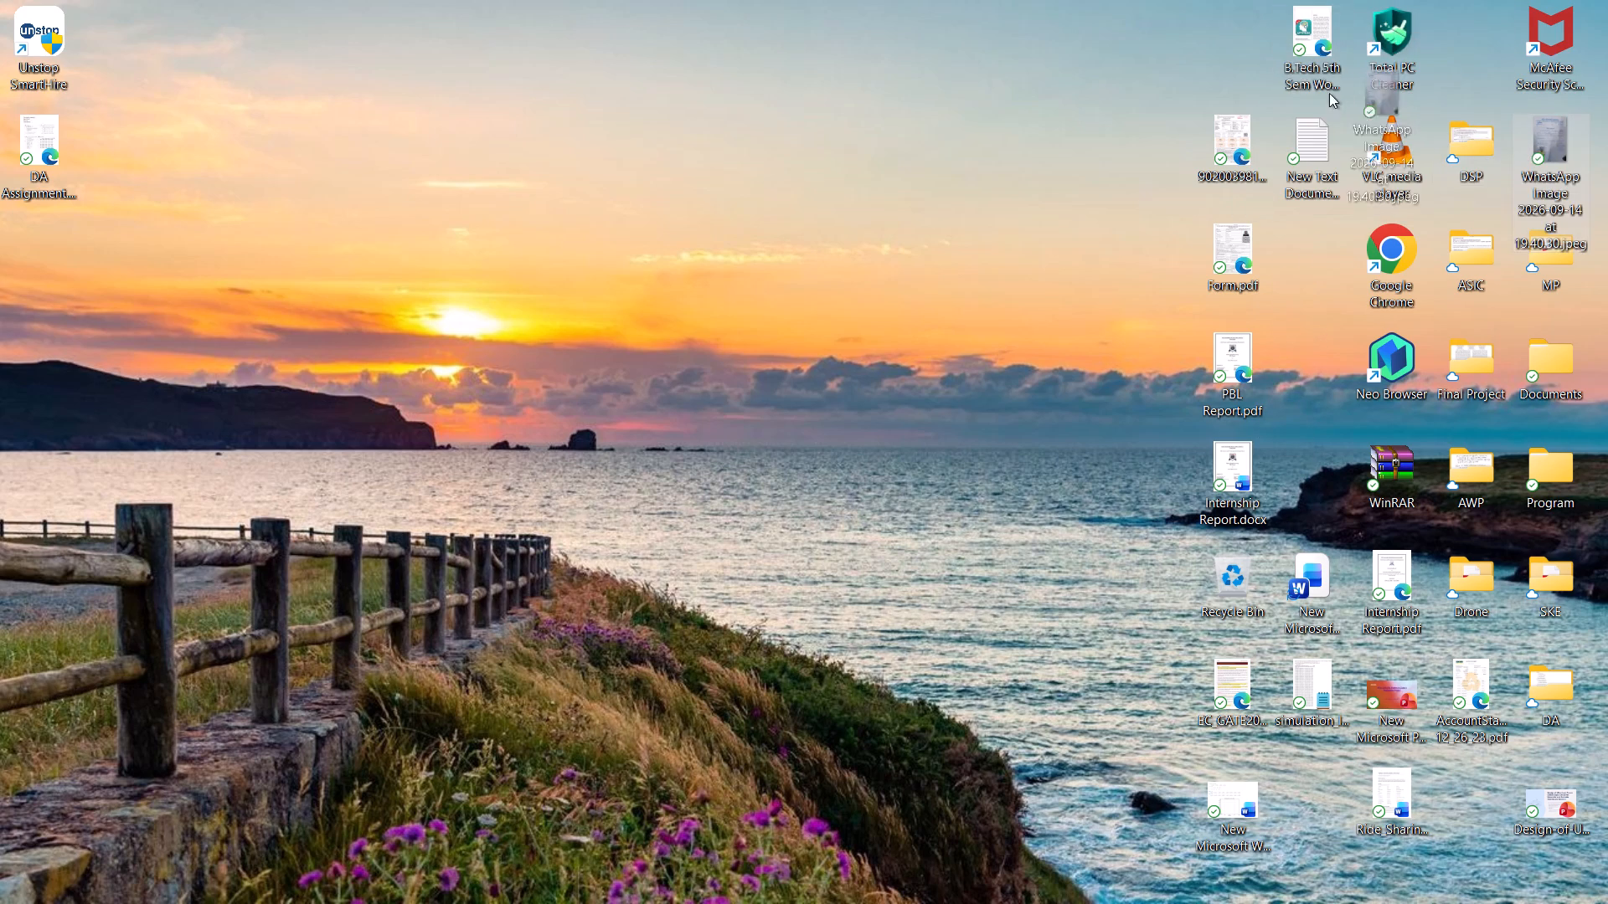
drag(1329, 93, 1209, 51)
Open the WhatsApp image from the desktop to view it, and close the Photos window.
triple_click(1220, 51)
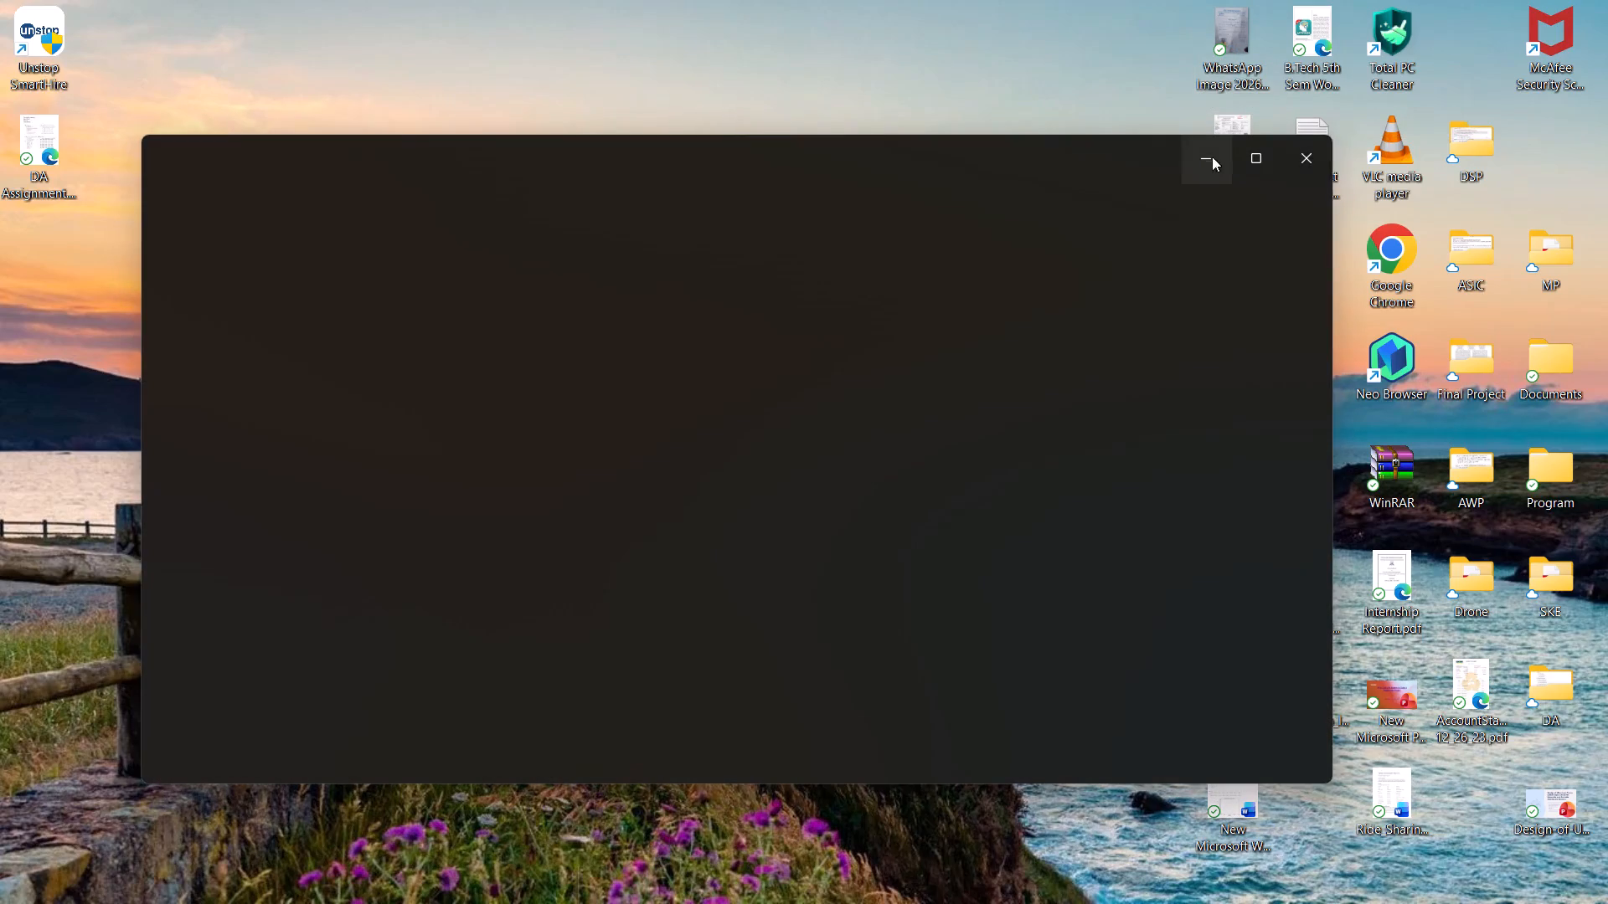
click(1298, 164)
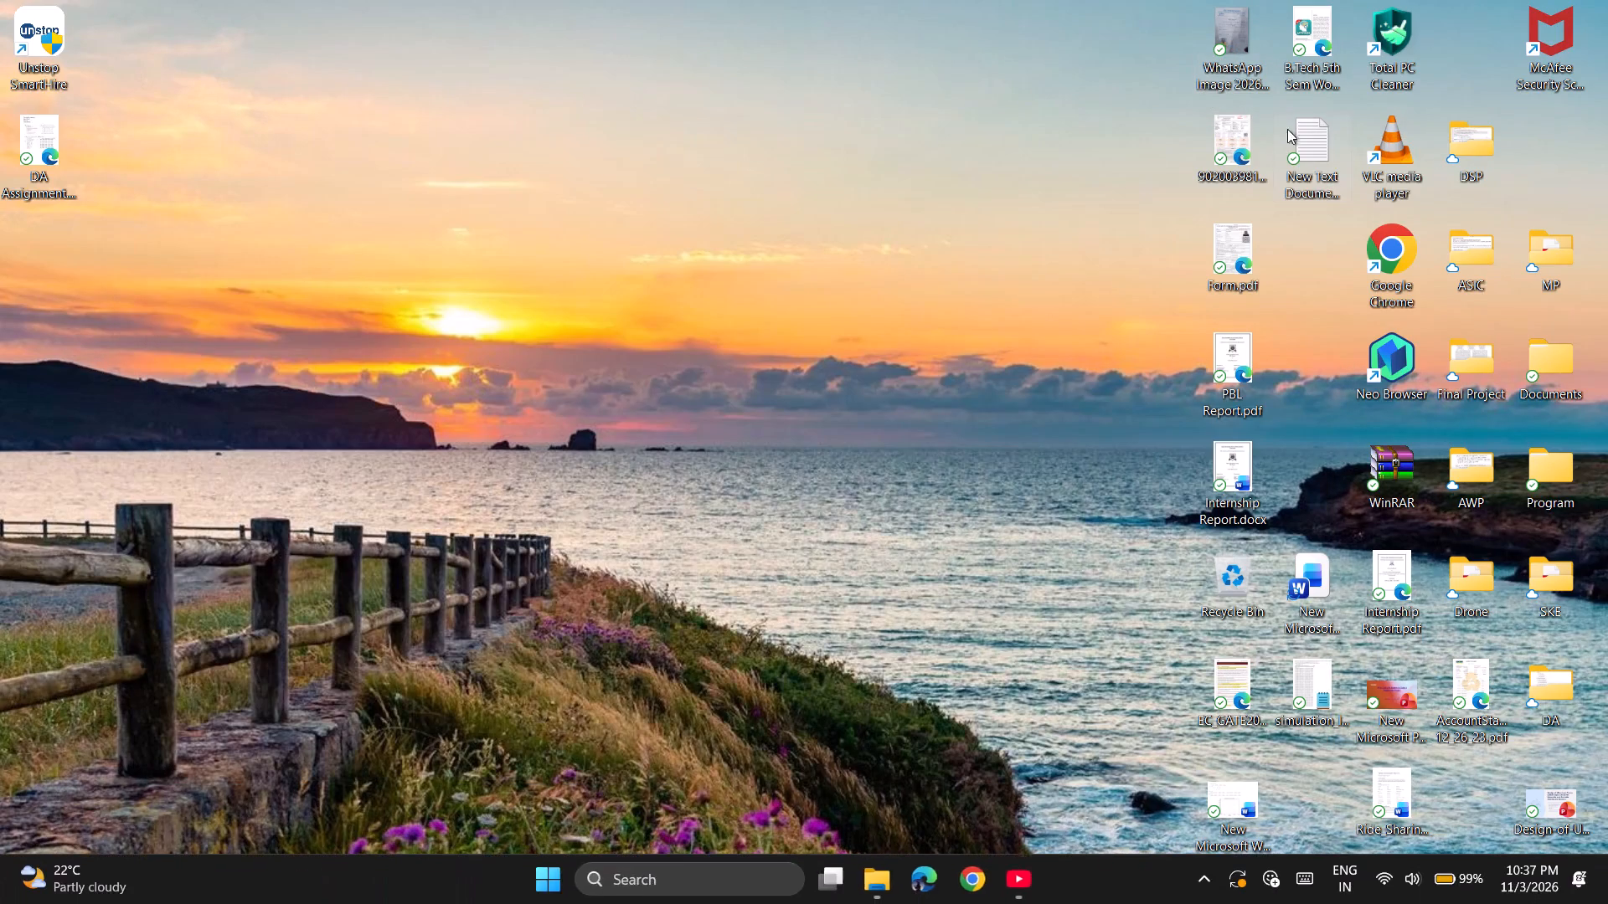
Move the WhatsApp image into the Docs subfolder of the desktop's Documents folder, and close the folder window.
drag(1236, 43, 1519, 247)
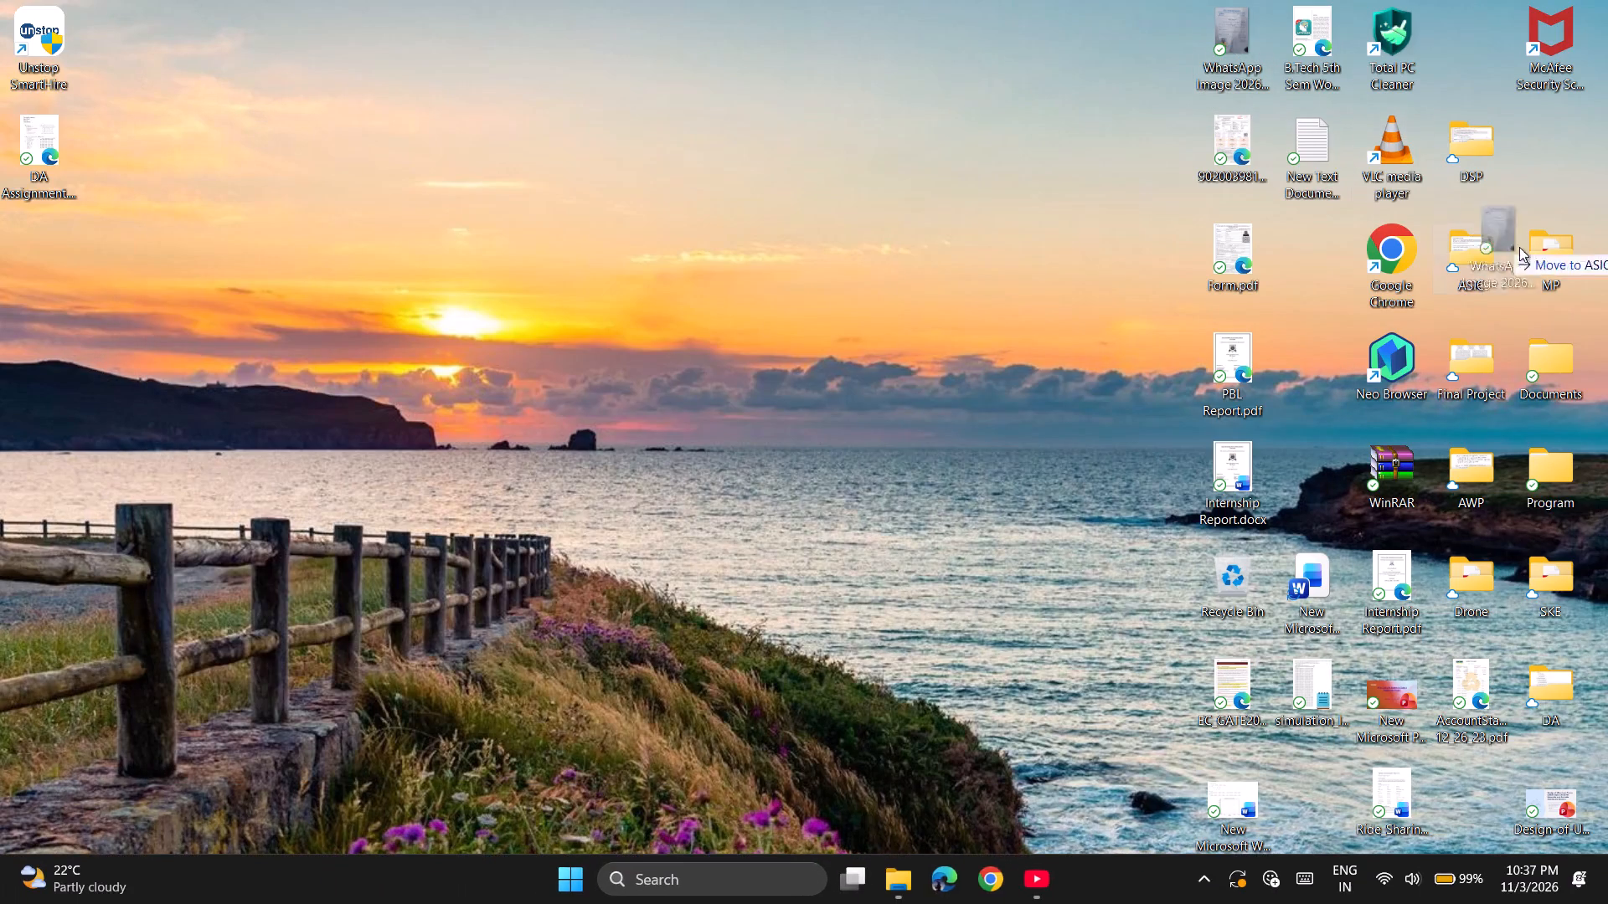
drag(1519, 247, 1568, 357)
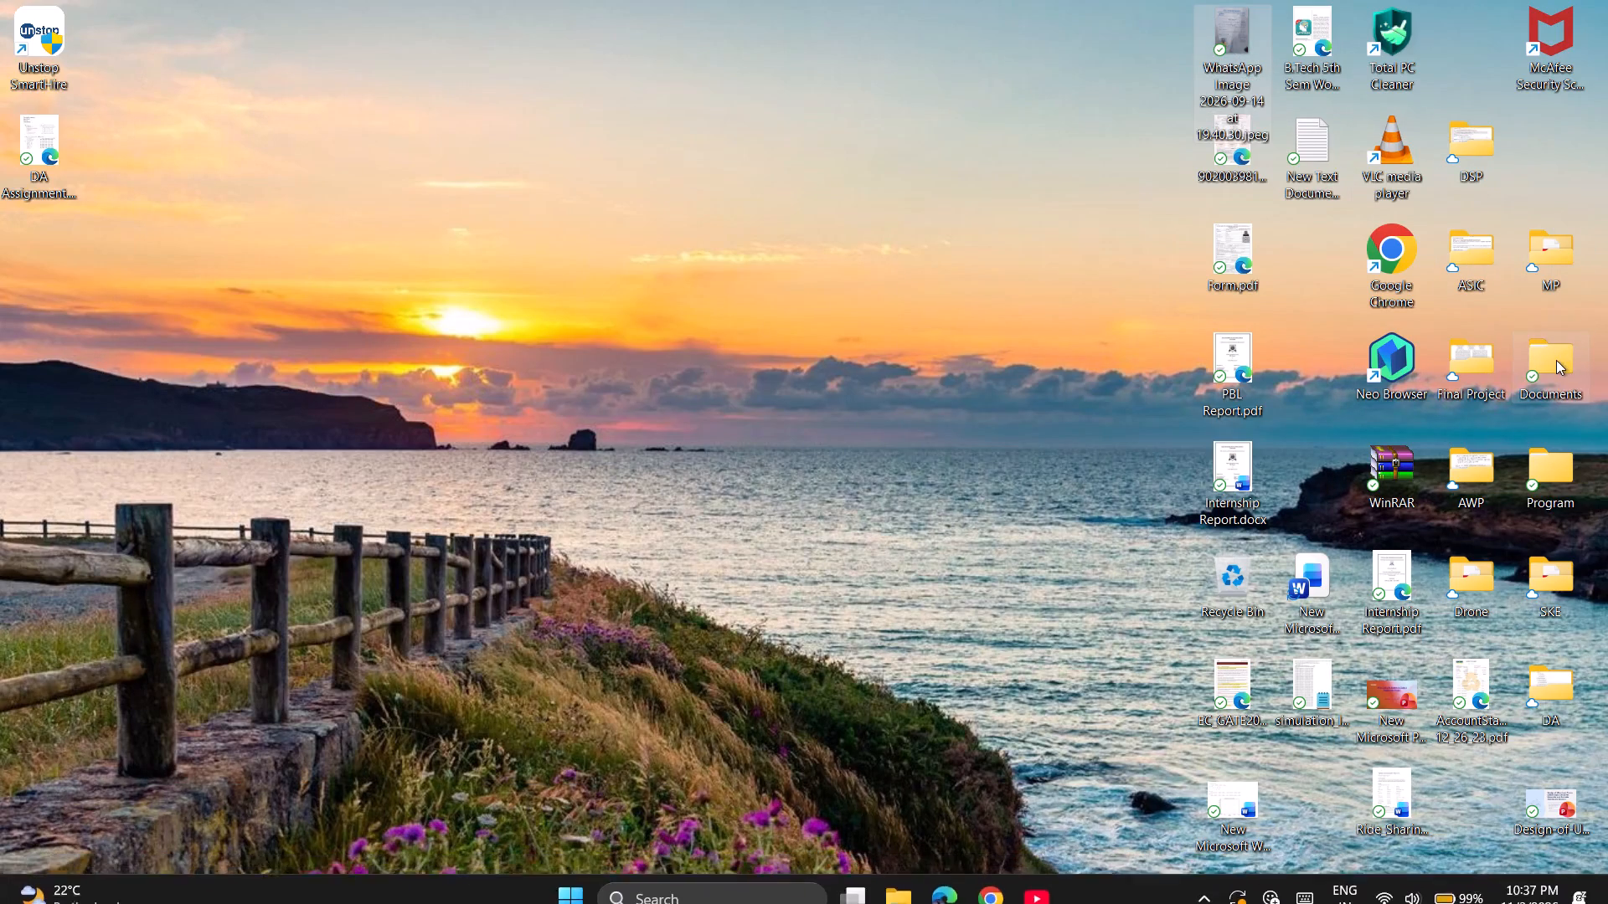
triple_click(1556, 360)
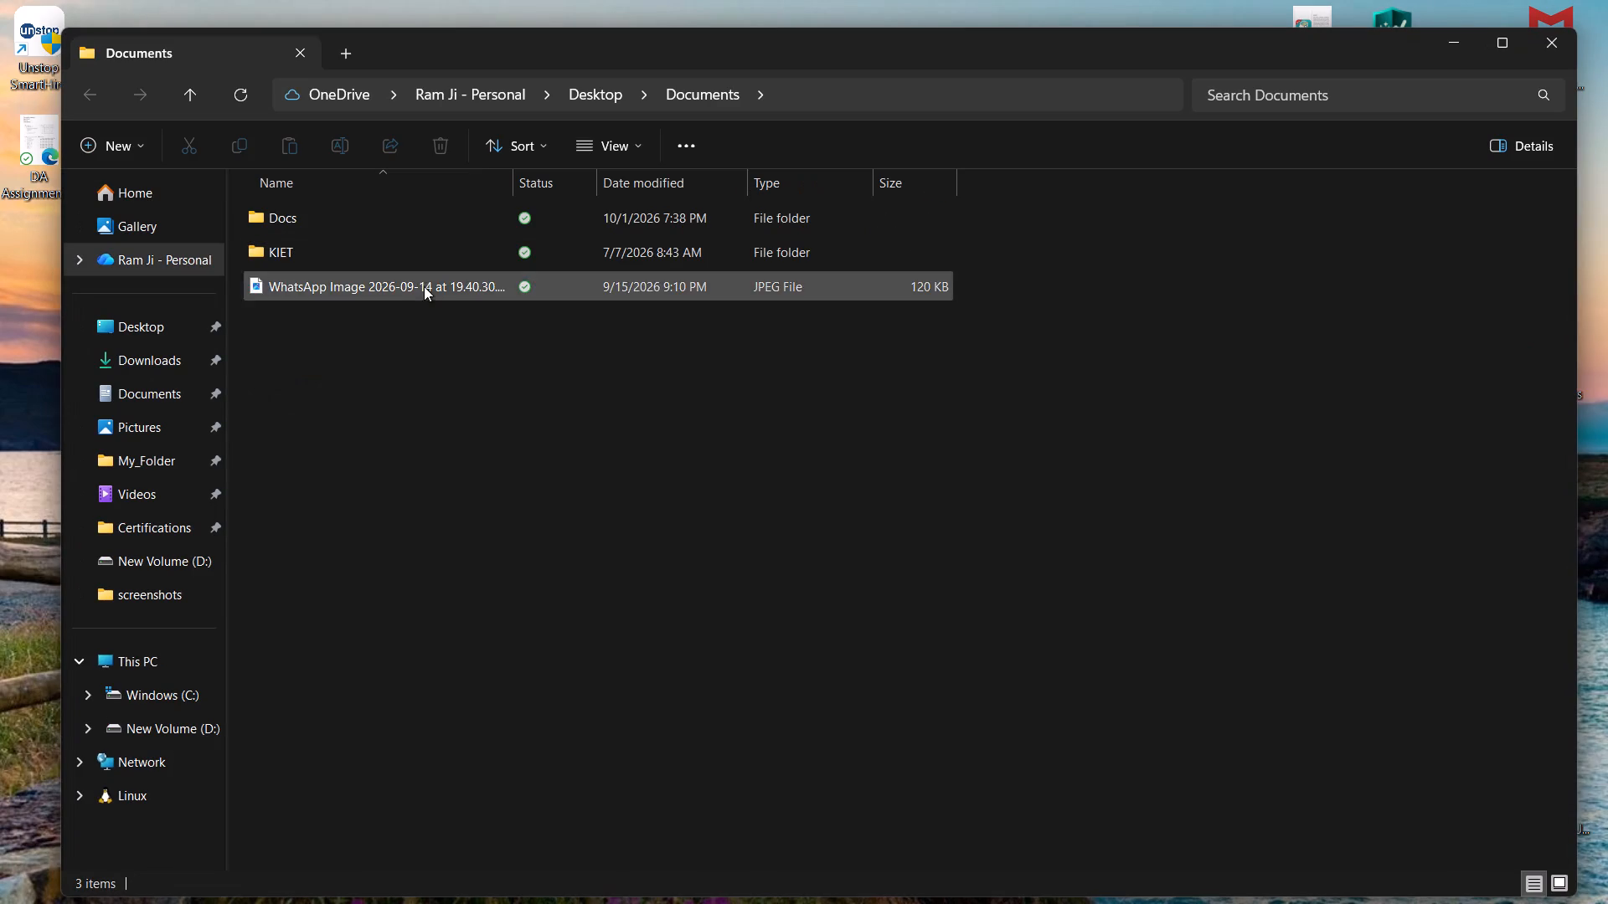
drag(405, 290, 343, 228)
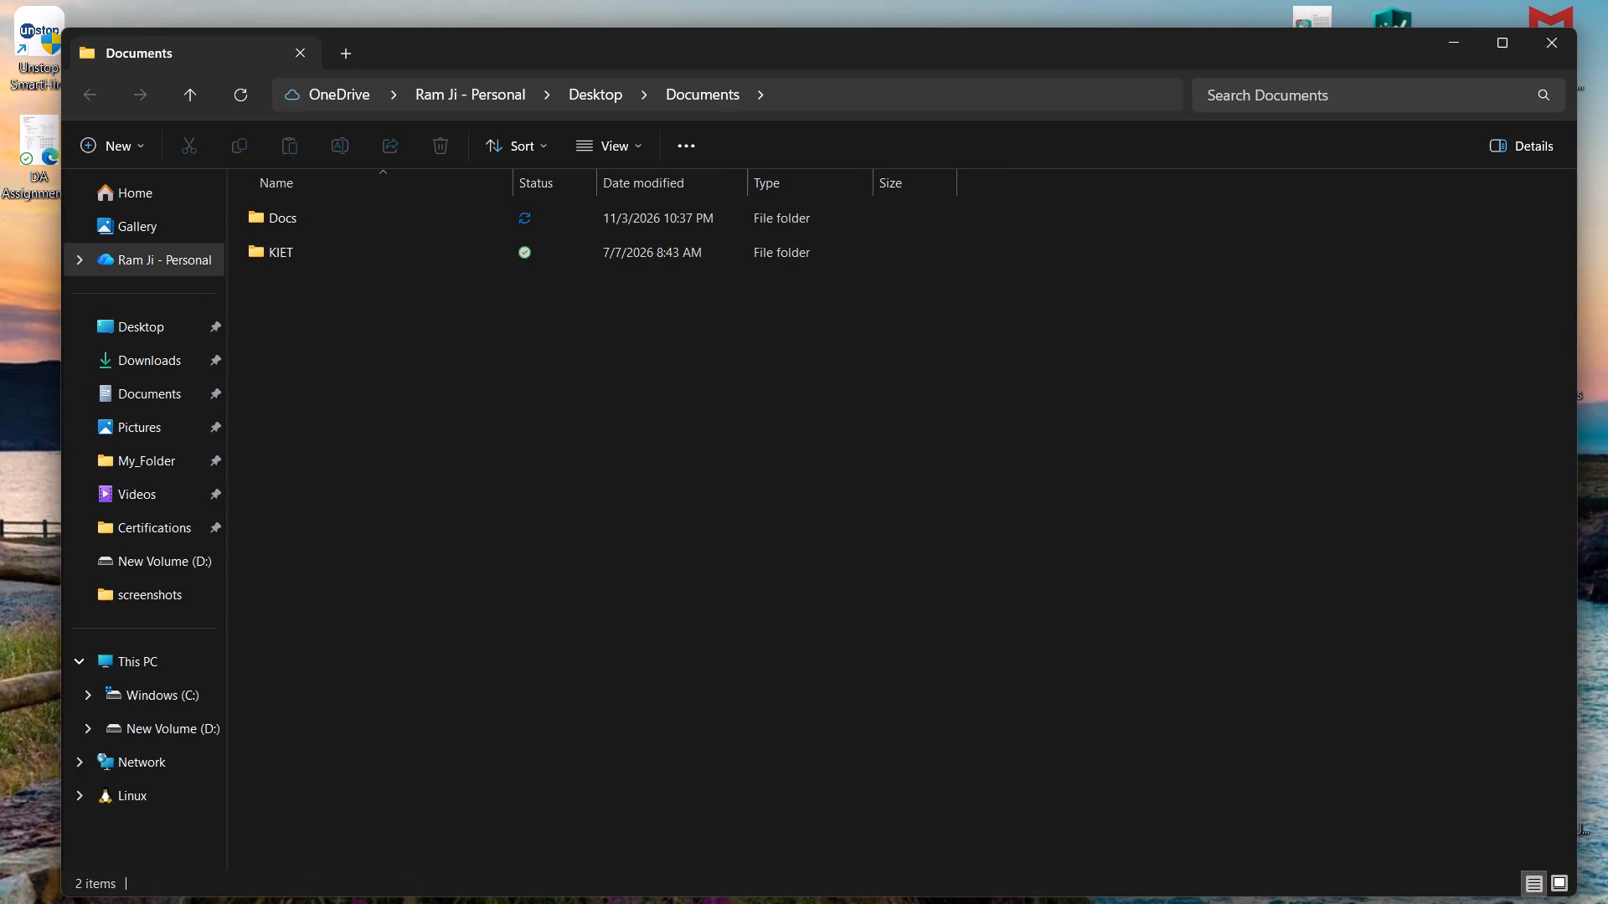
click(1542, 47)
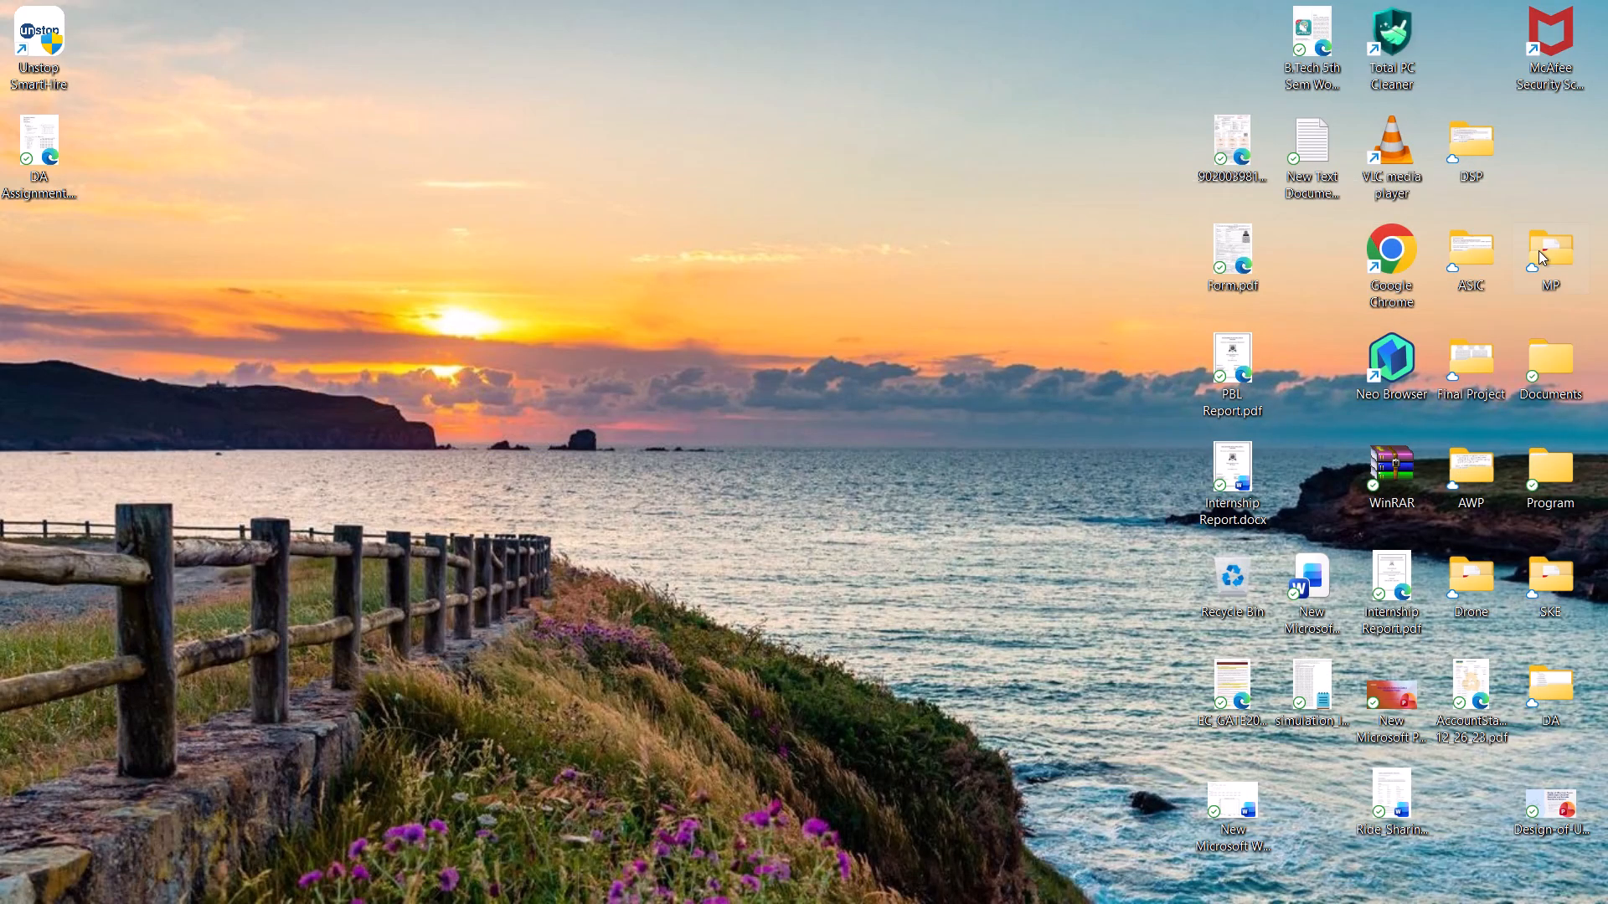
Move the MP folder to the free desktop spot between Form.pdf and Google Chrome.
drag(1547, 255, 1299, 259)
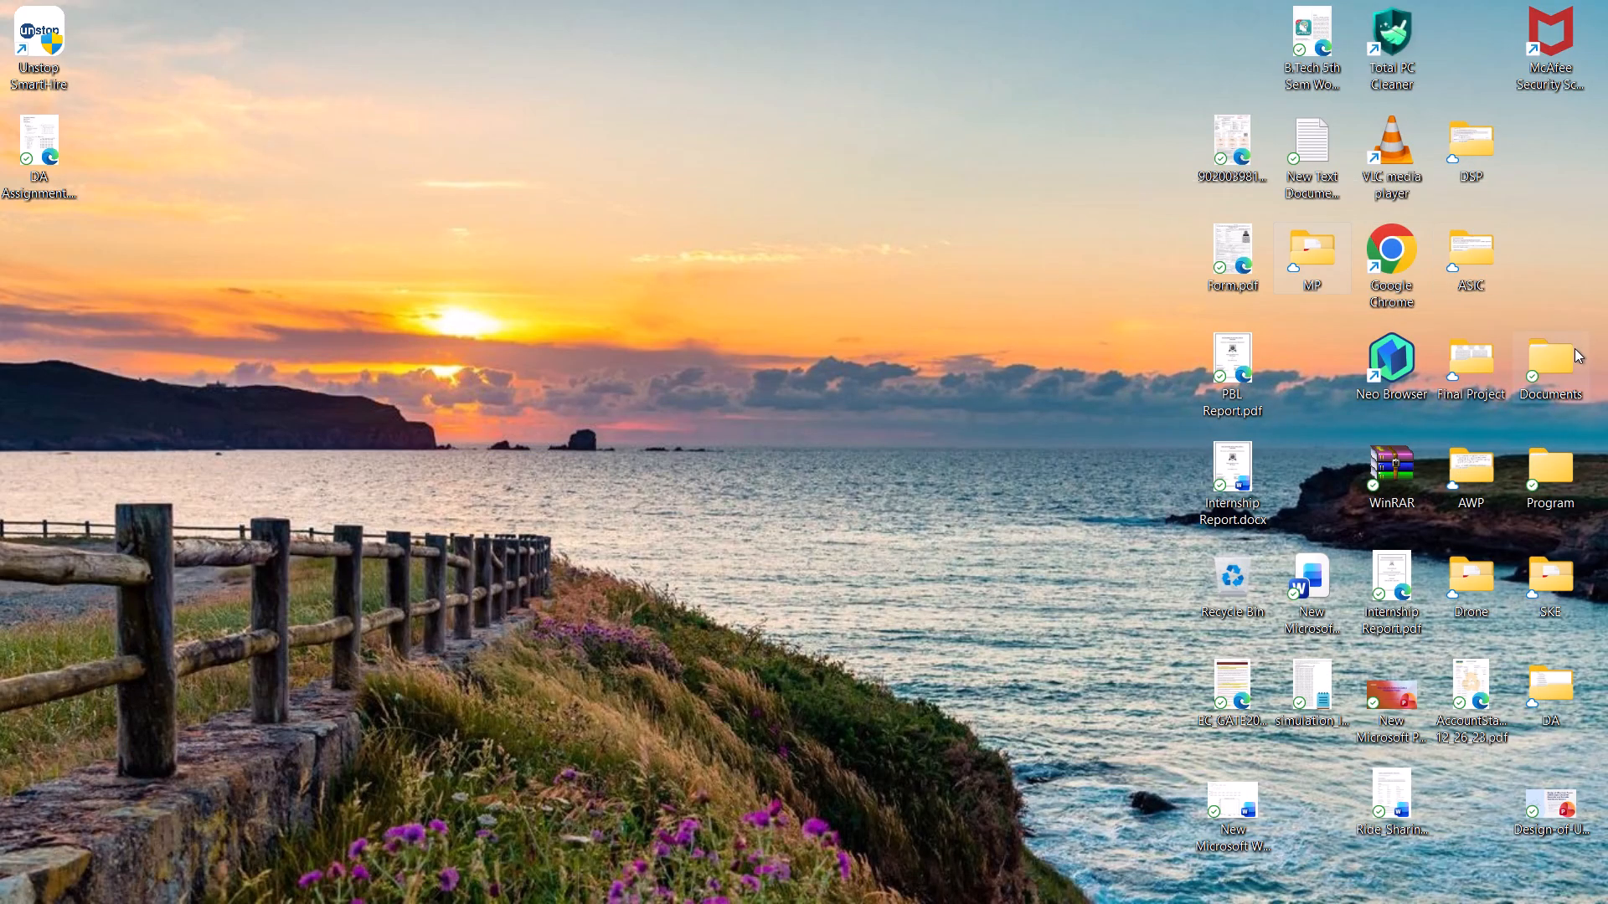
Move the Documents and Program folders into the desktop icon column beneath the MP folder.
drag(1574, 348, 1333, 342)
drag(1538, 460, 1314, 439)
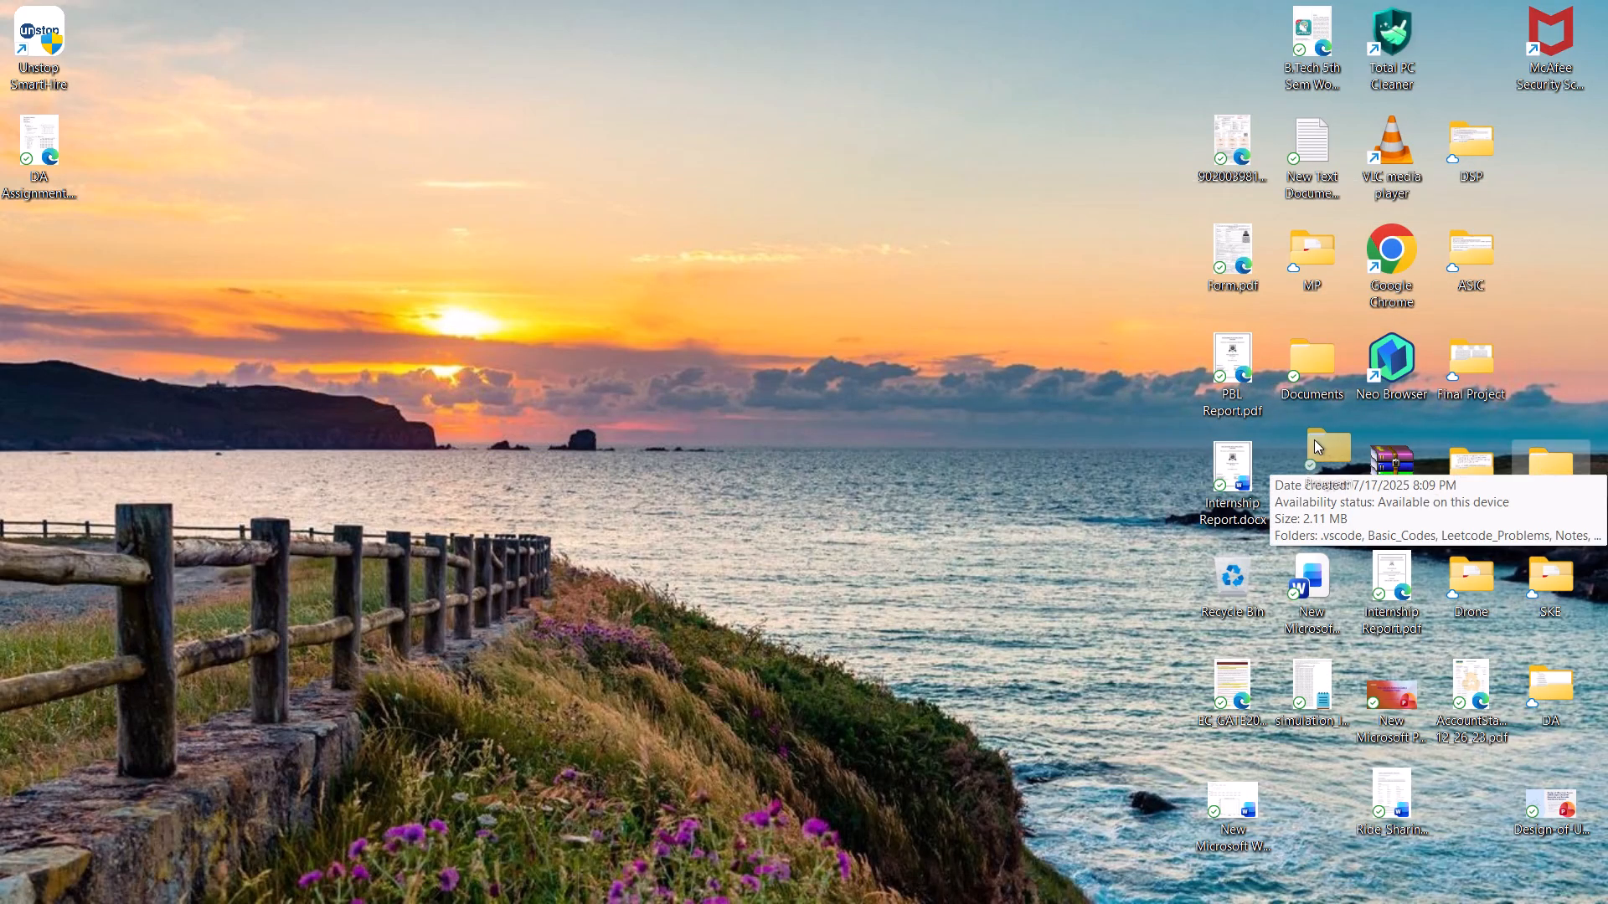
drag(1314, 439, 1306, 442)
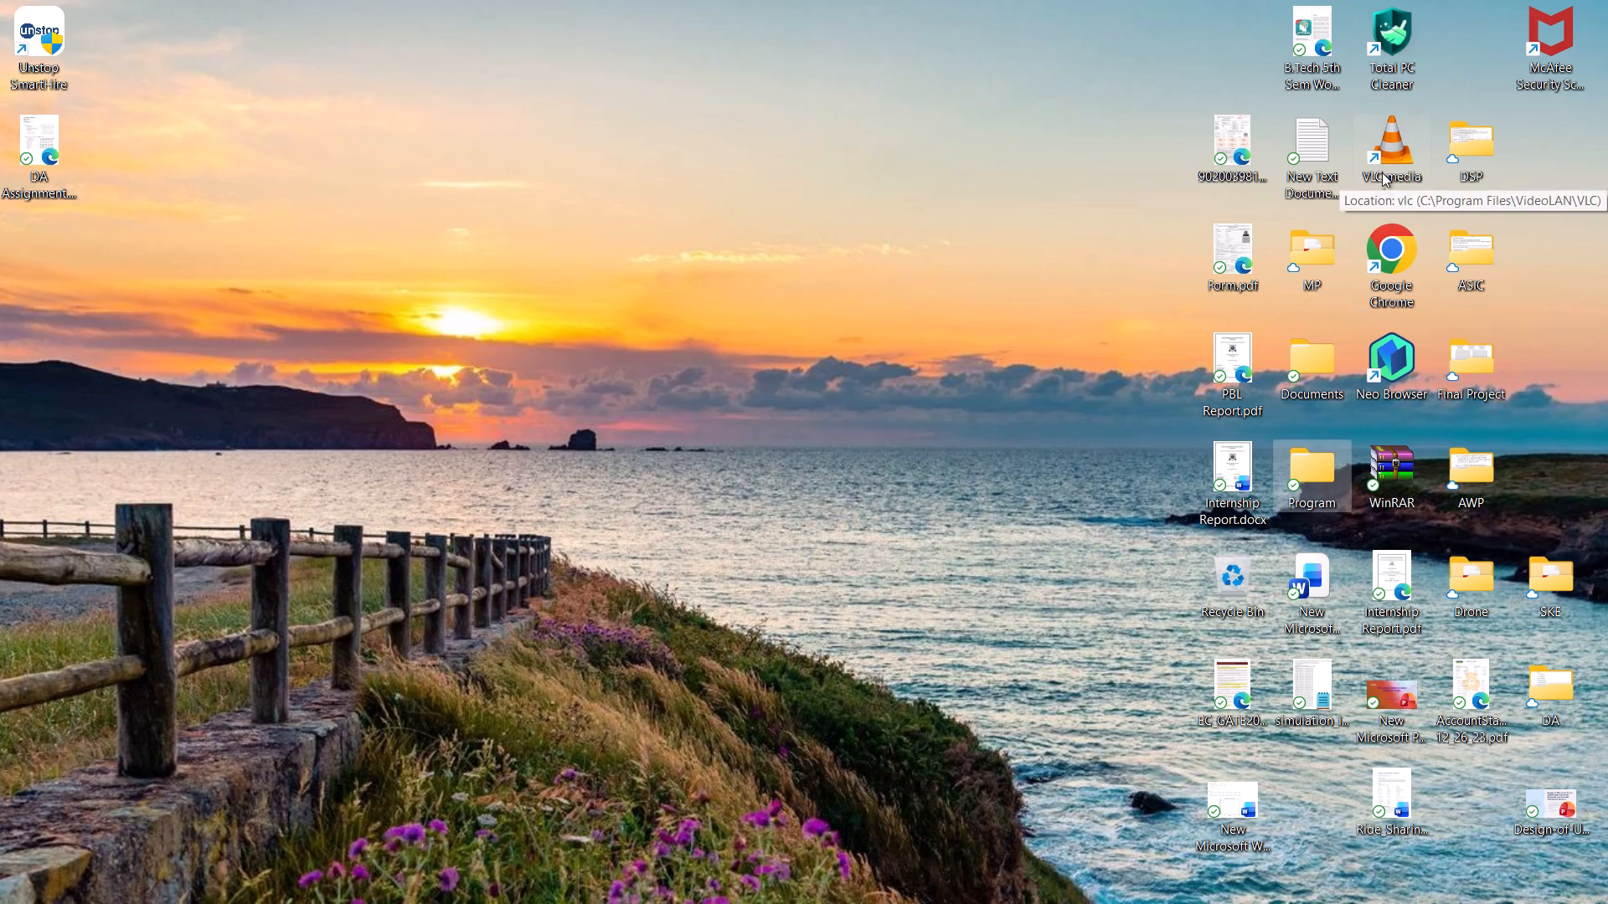
Stack the VLC media player, Total PC Cleaner, Google Chrome and Neo Browser shortcuts beneath the McAfee shortcut on the desktop.
drag(1382, 172, 1527, 175)
drag(1382, 44, 1562, 203)
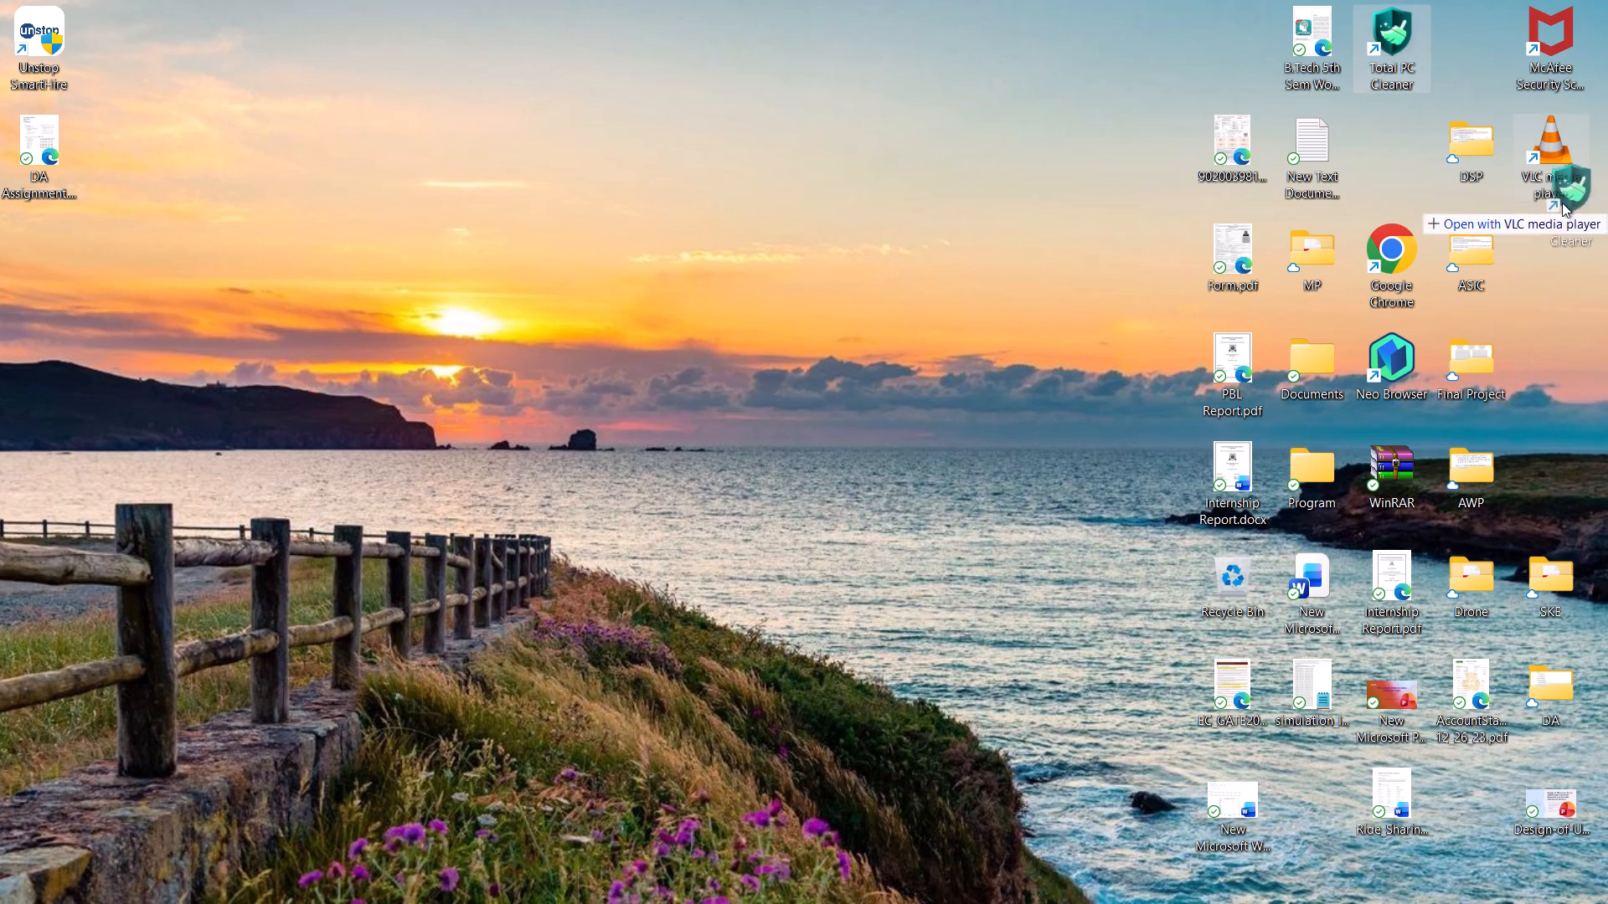
drag(1562, 203, 1546, 255)
drag(1386, 253, 1555, 367)
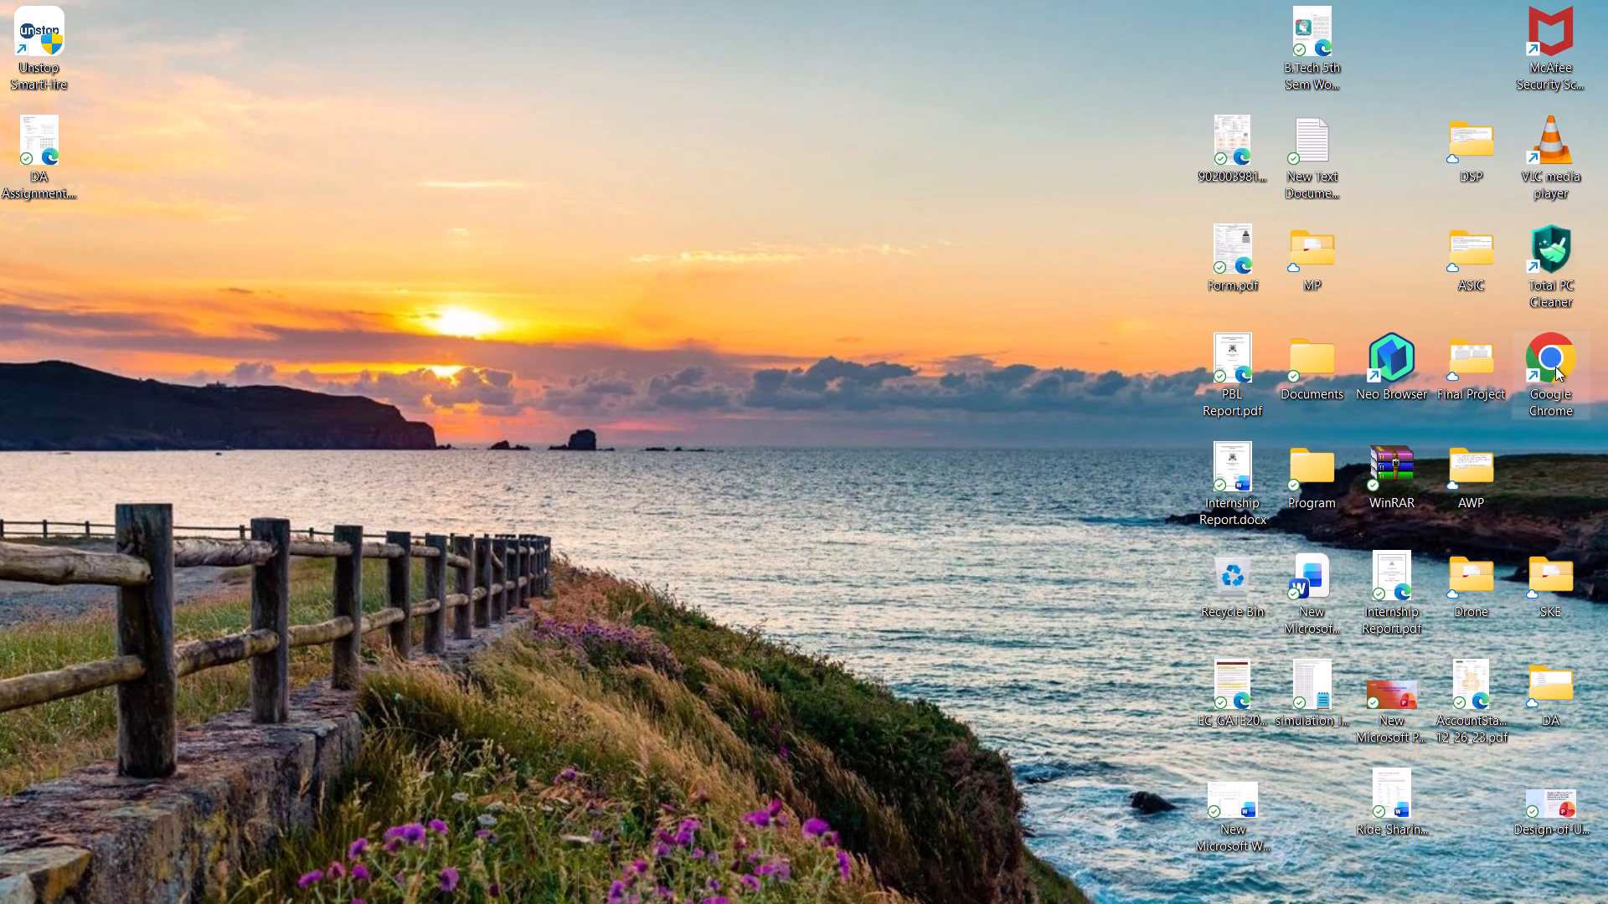
drag(1389, 359, 1541, 441)
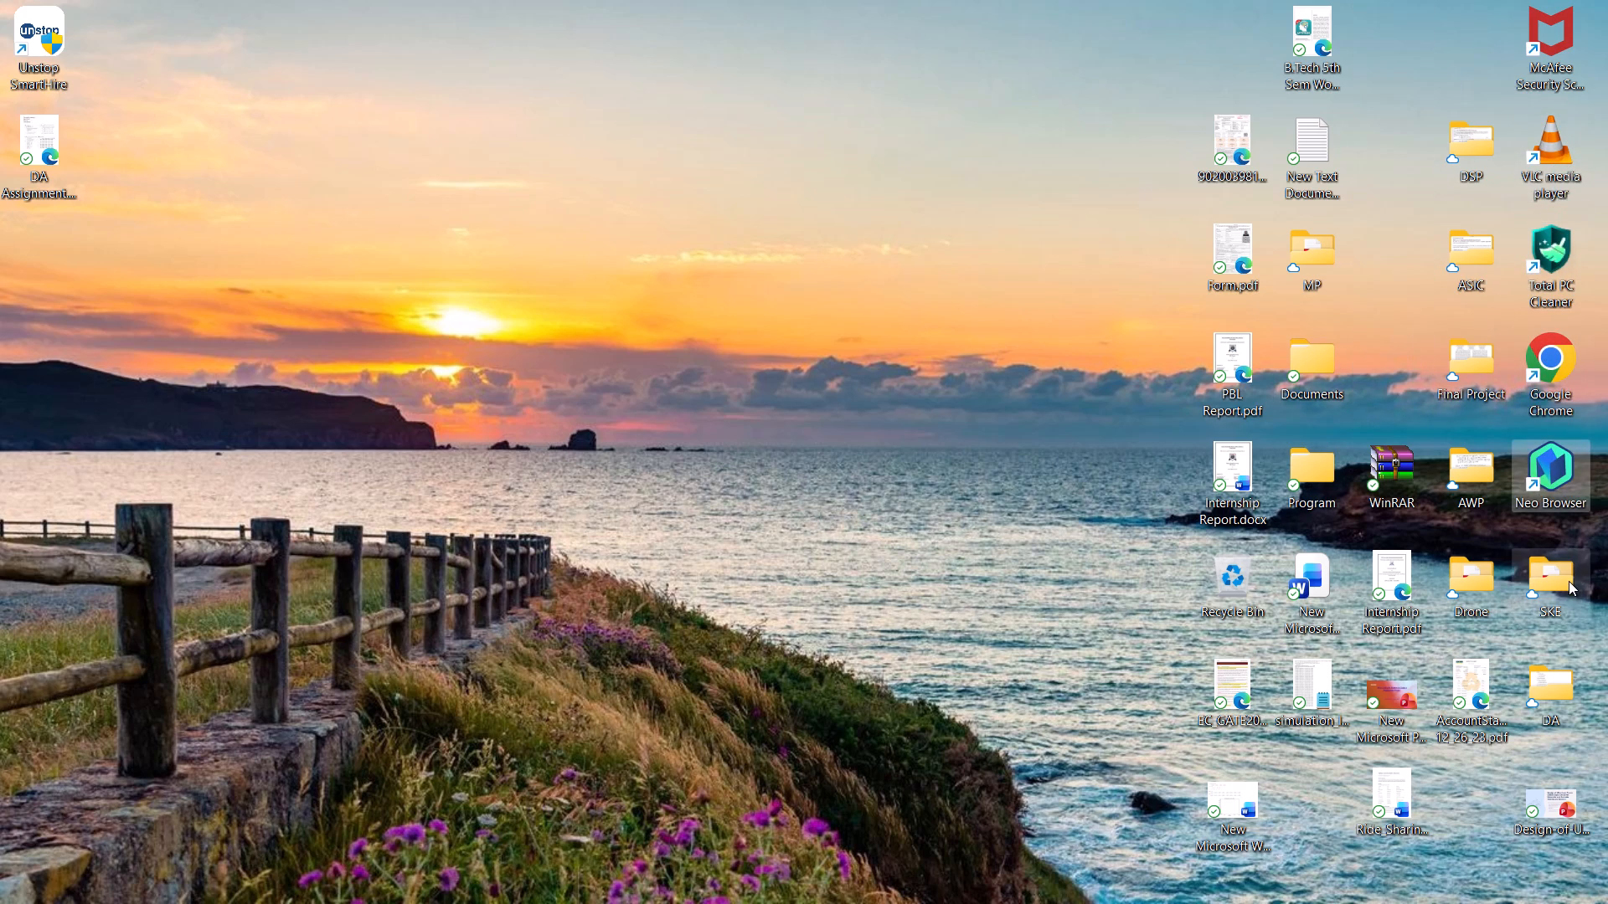
Clear the shortcut column by moving the folder beneath Neo Browser beside Final Project, DA beside the Ride Sharing file, and the Design-of-Ultra-Low-Power presentation one column over.
drag(1569, 581, 1402, 388)
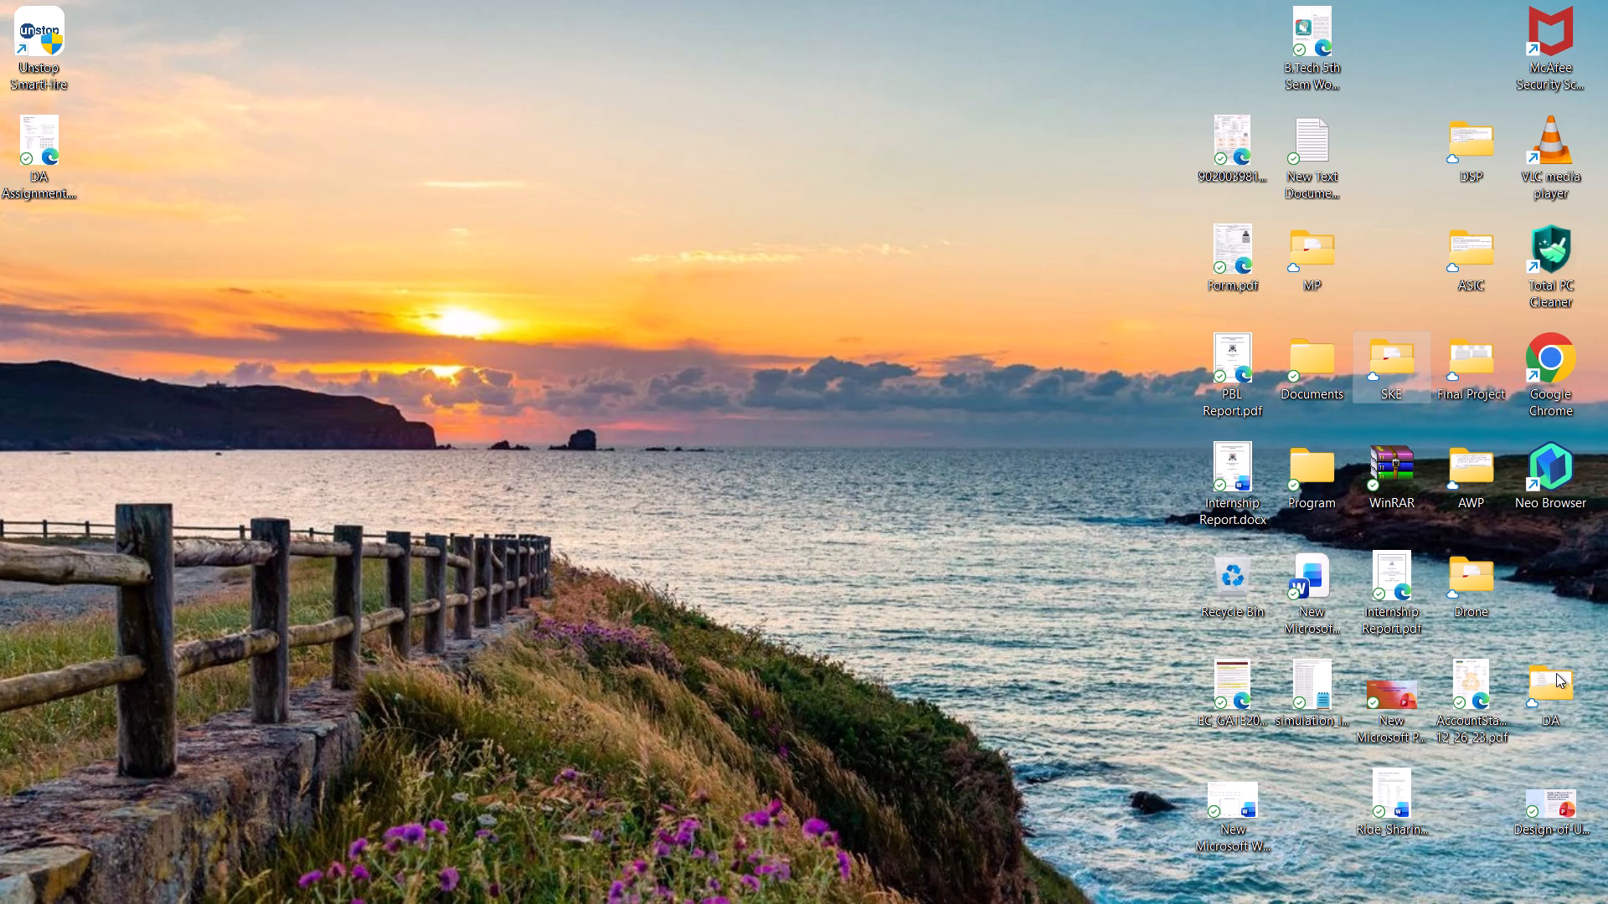
drag(1556, 673, 1319, 769)
drag(1534, 799, 1506, 803)
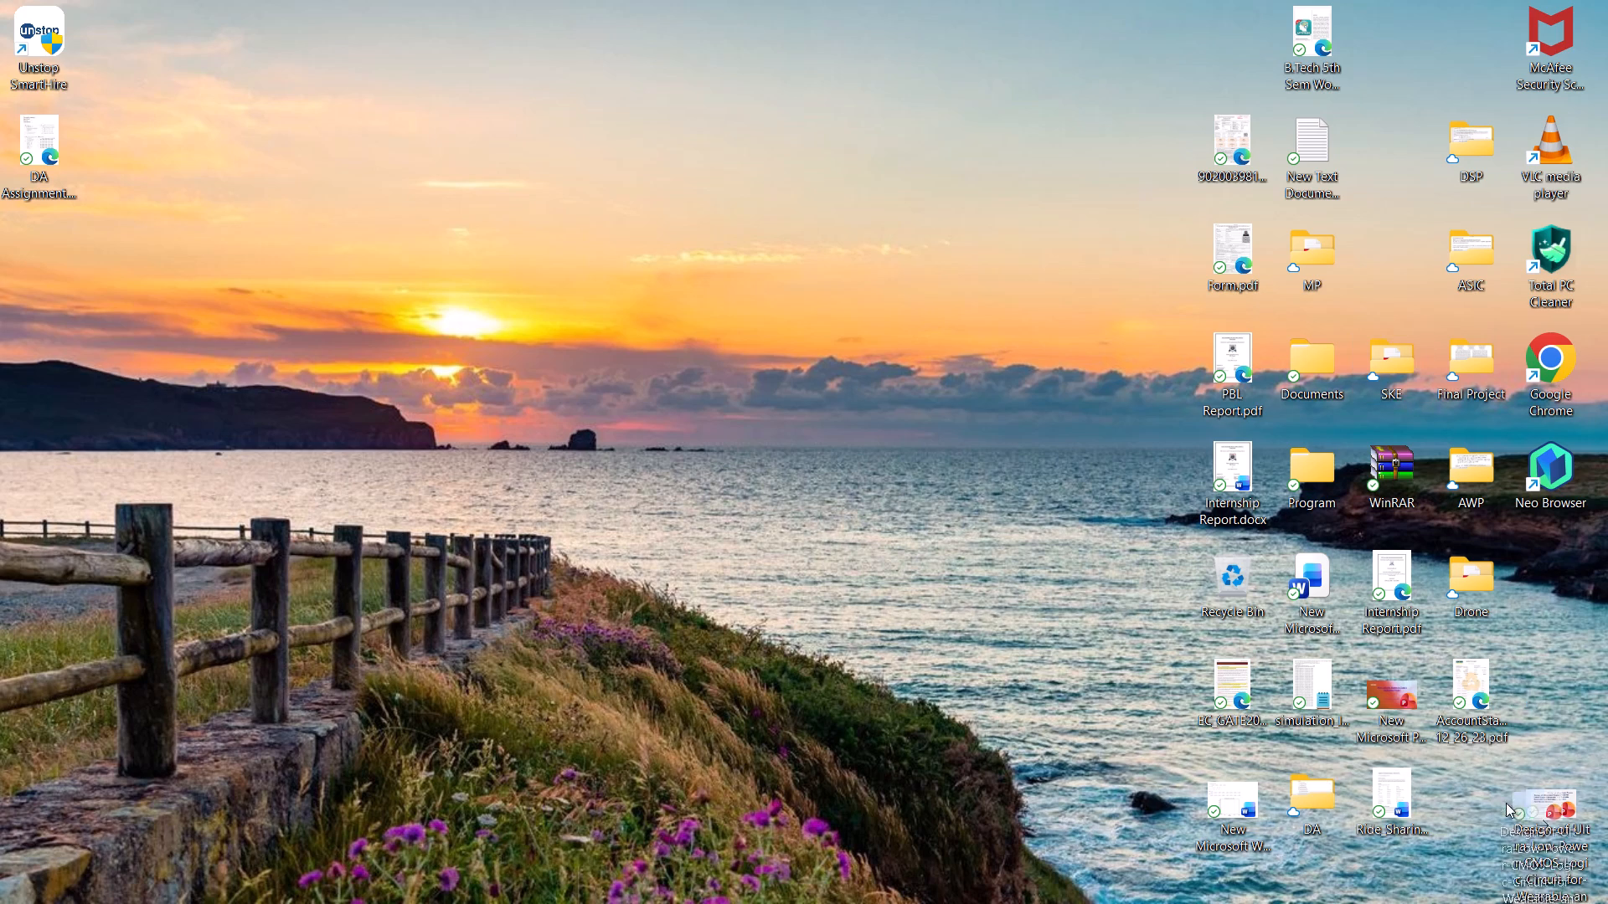
drag(1506, 803, 1470, 794)
Complete the shortcut column by placing WinRAR, Recycle Bin and the Unstop shortcut in order beneath Neo Browser.
drag(1370, 480, 1513, 575)
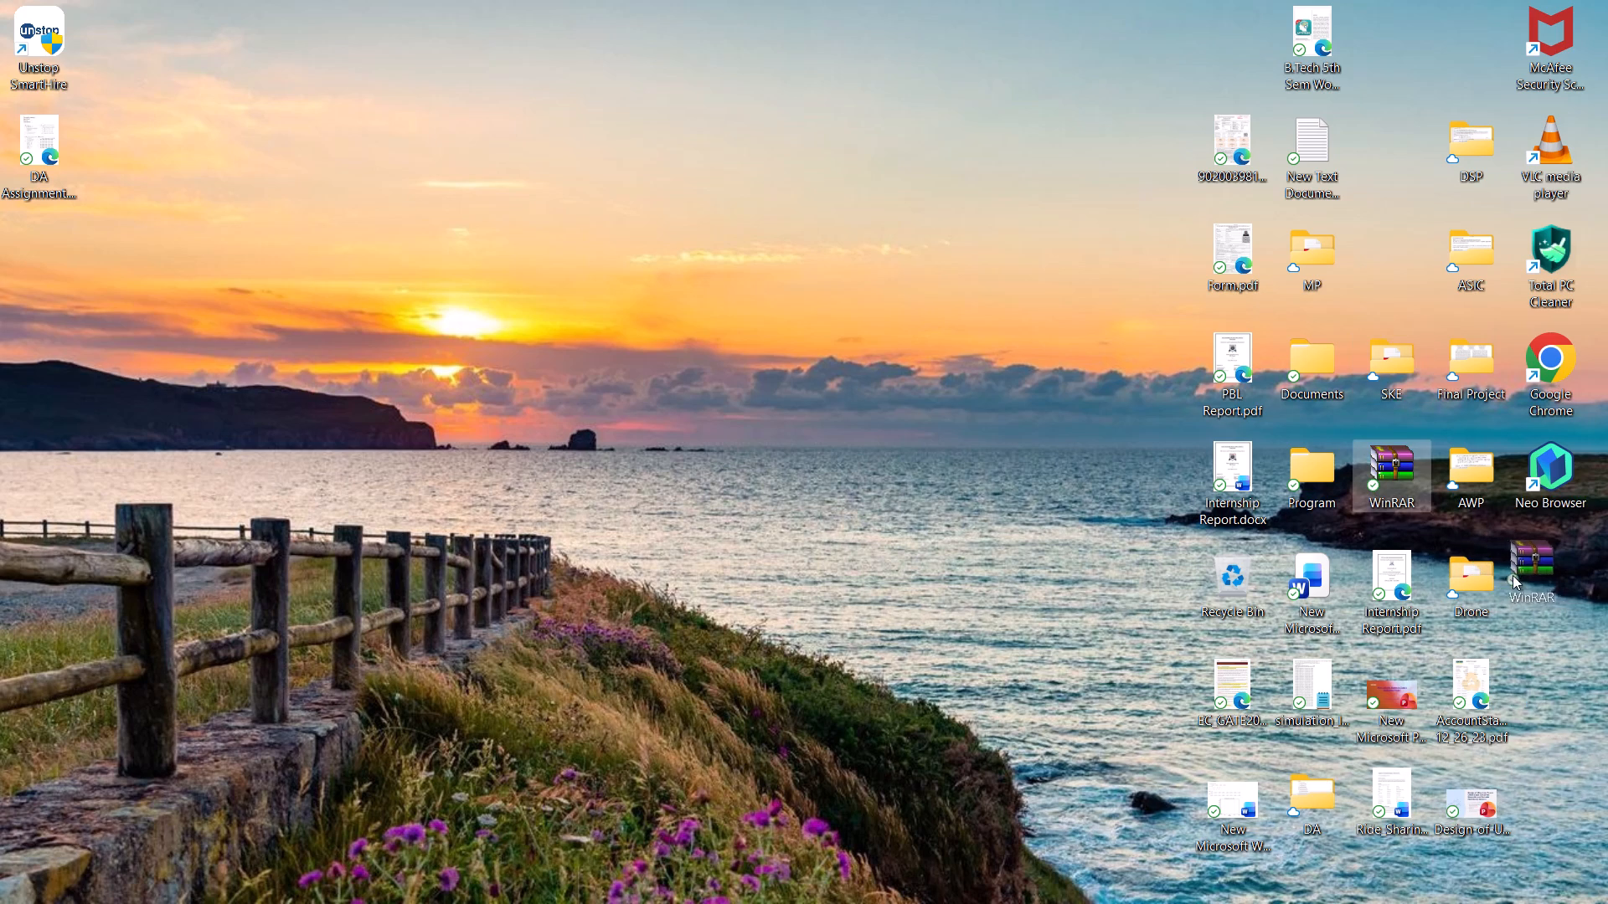
drag(1513, 575, 1528, 582)
drag(1227, 587, 1529, 668)
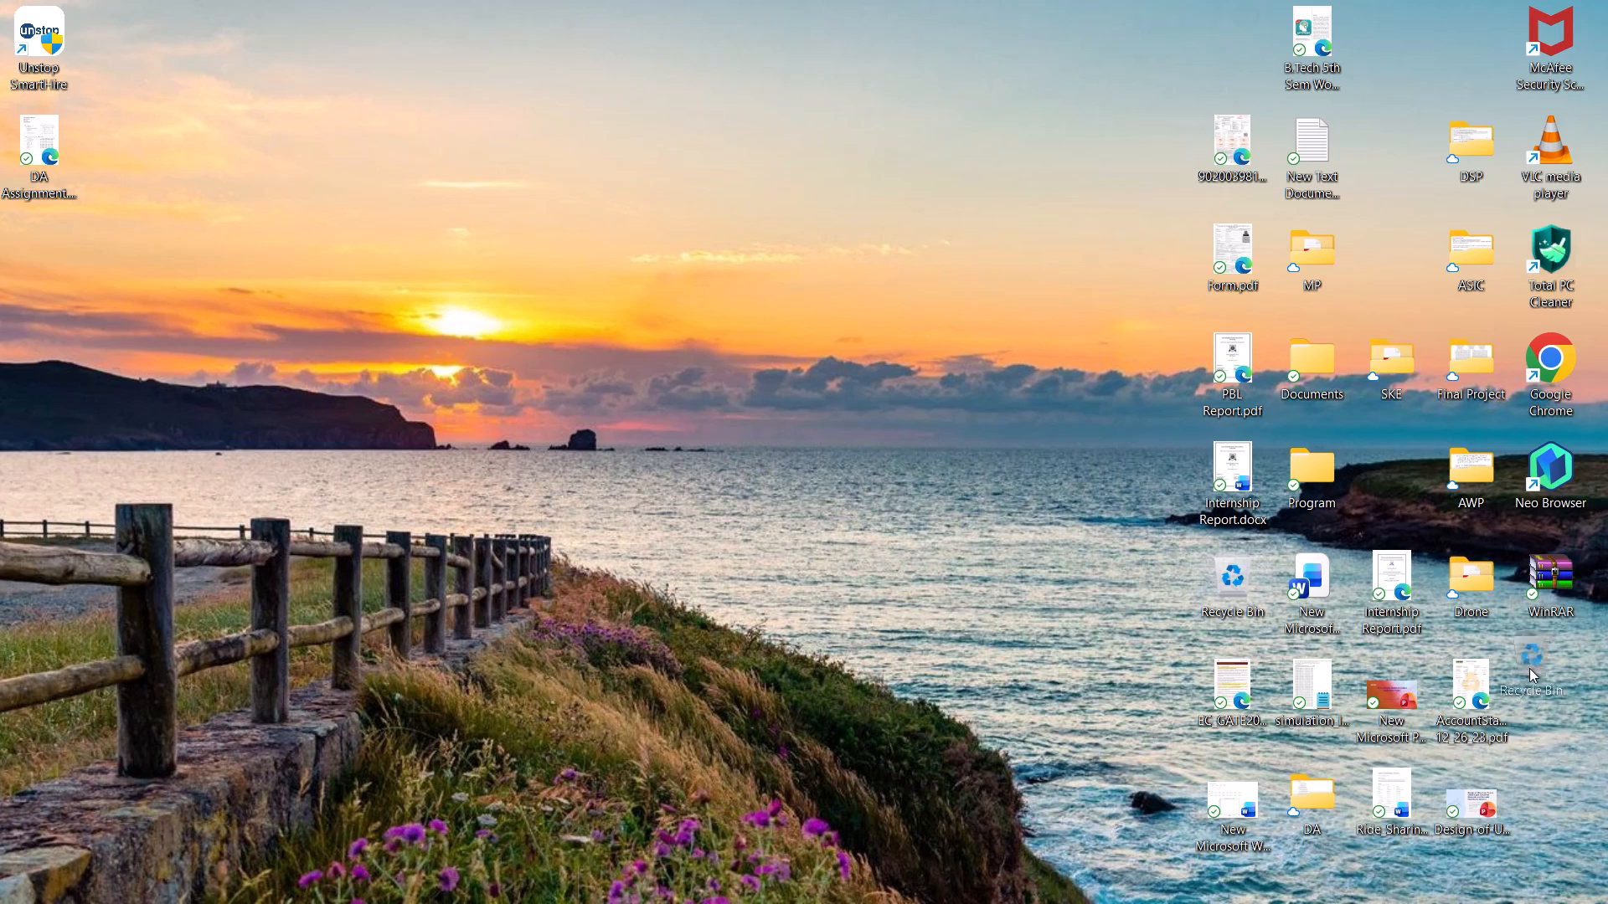
drag(1529, 668, 1543, 686)
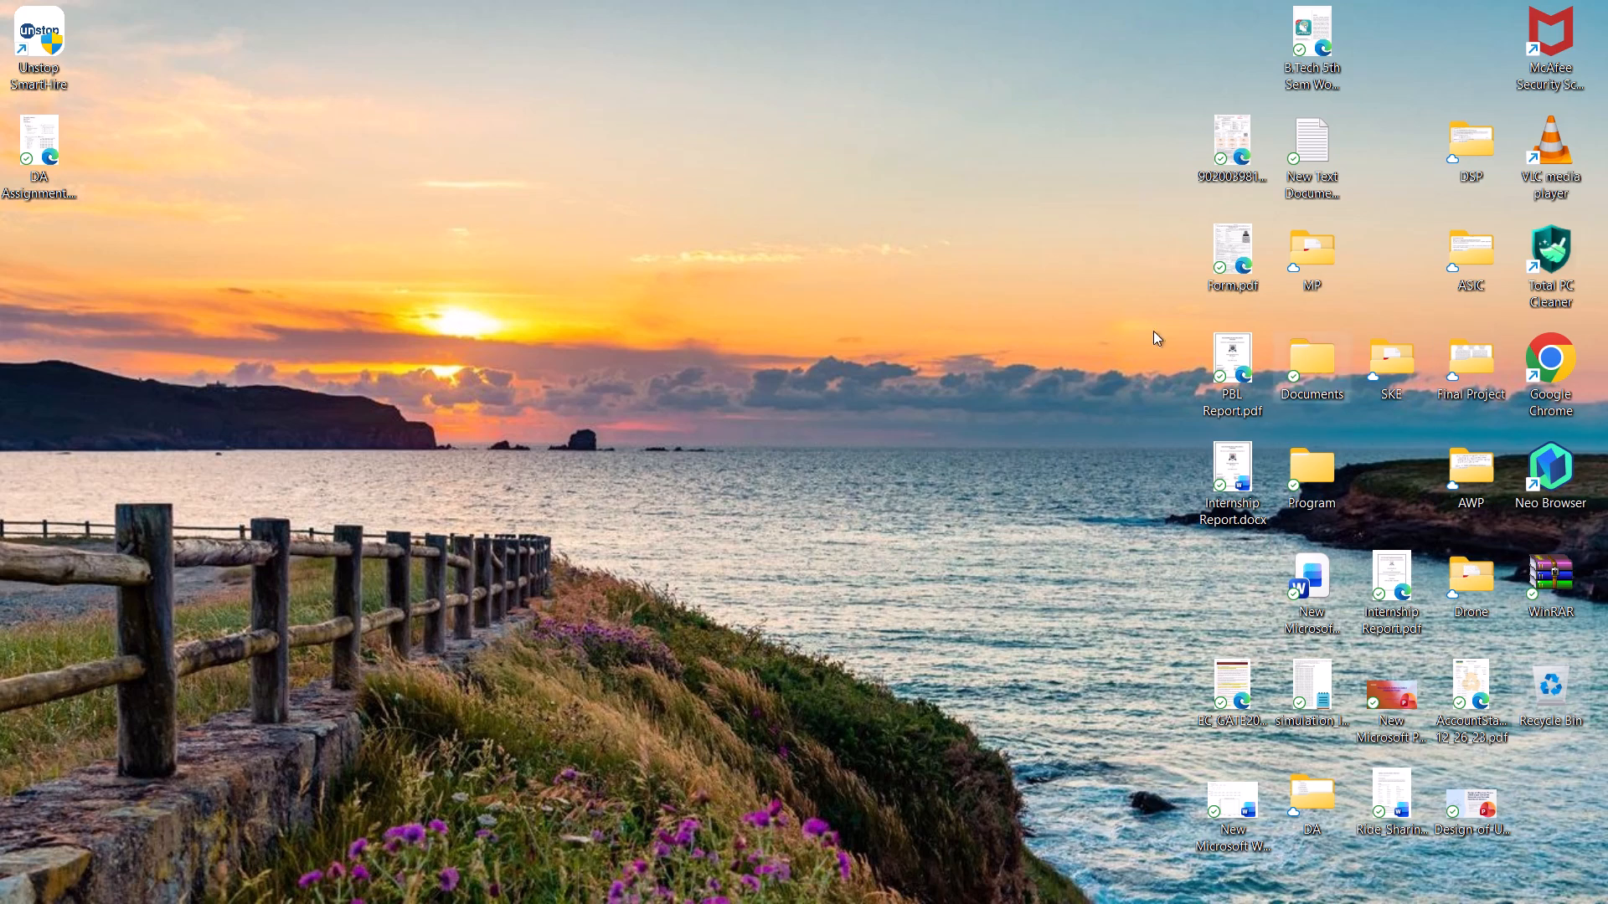
drag(42, 27, 997, 536)
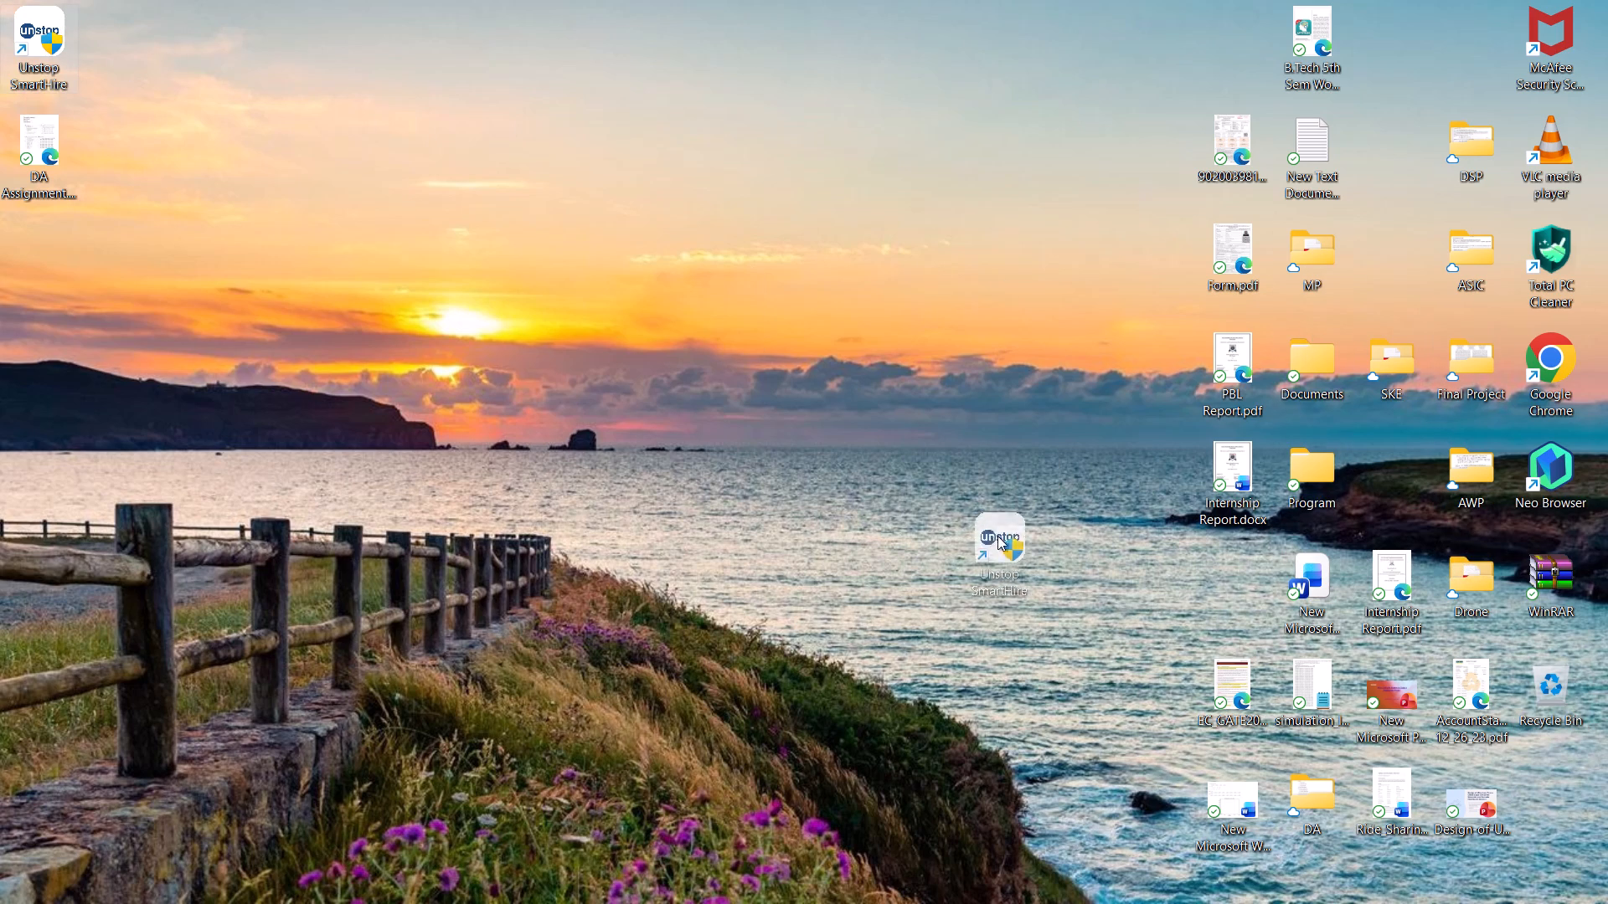
drag(997, 536, 983, 628)
drag(987, 673, 1592, 812)
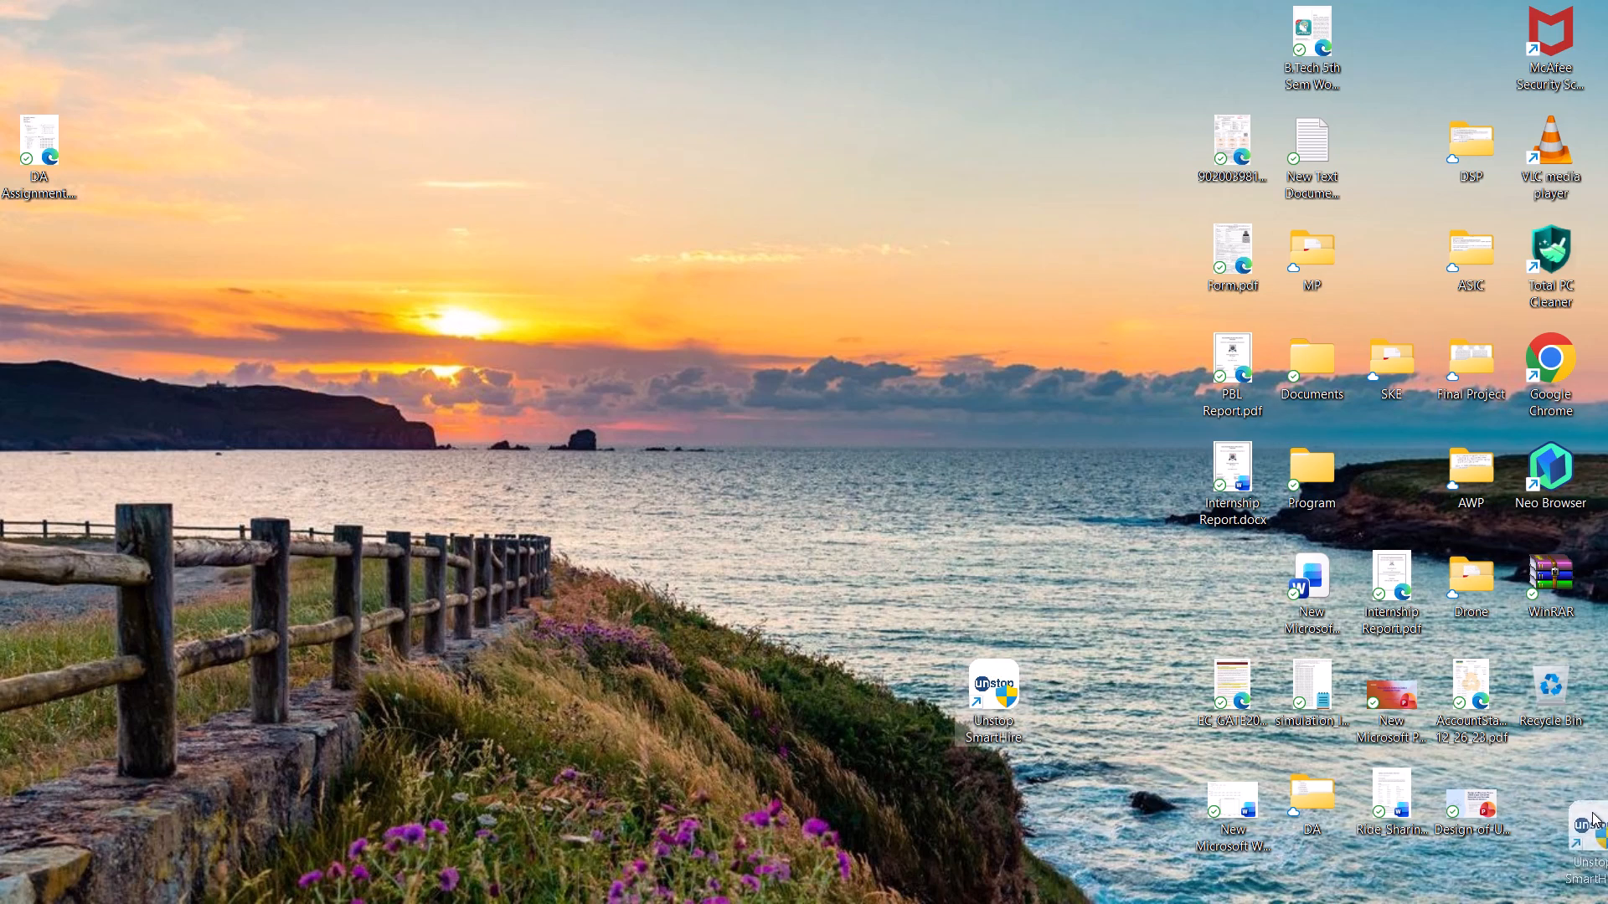
drag(1592, 812, 1553, 799)
Refresh the desktop.
right_click(931, 477)
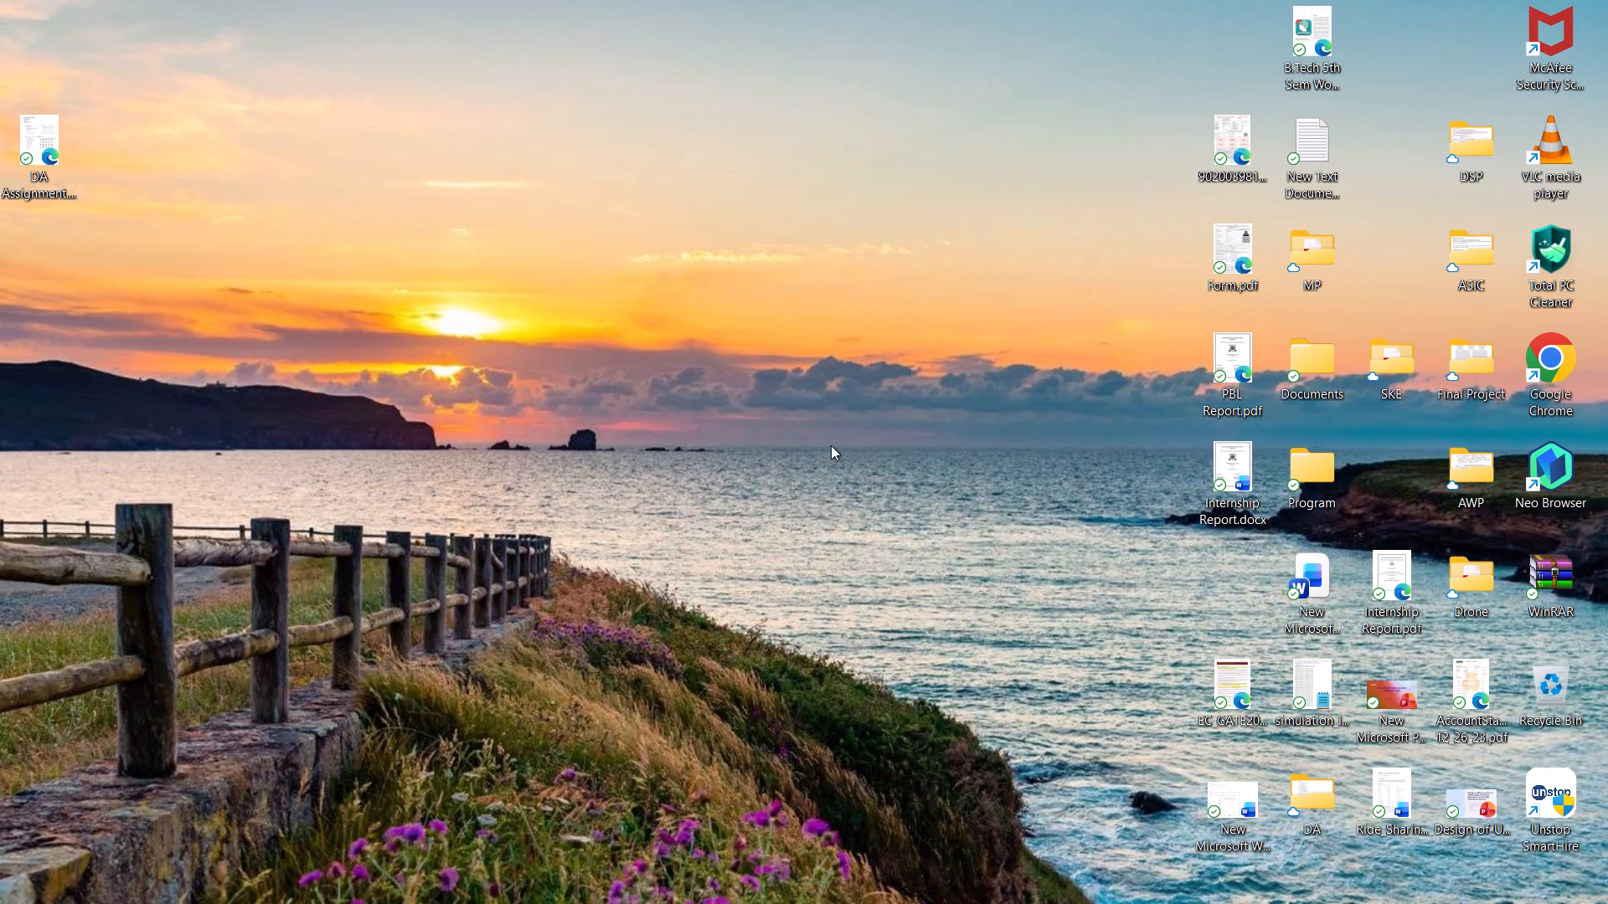
click(1003, 447)
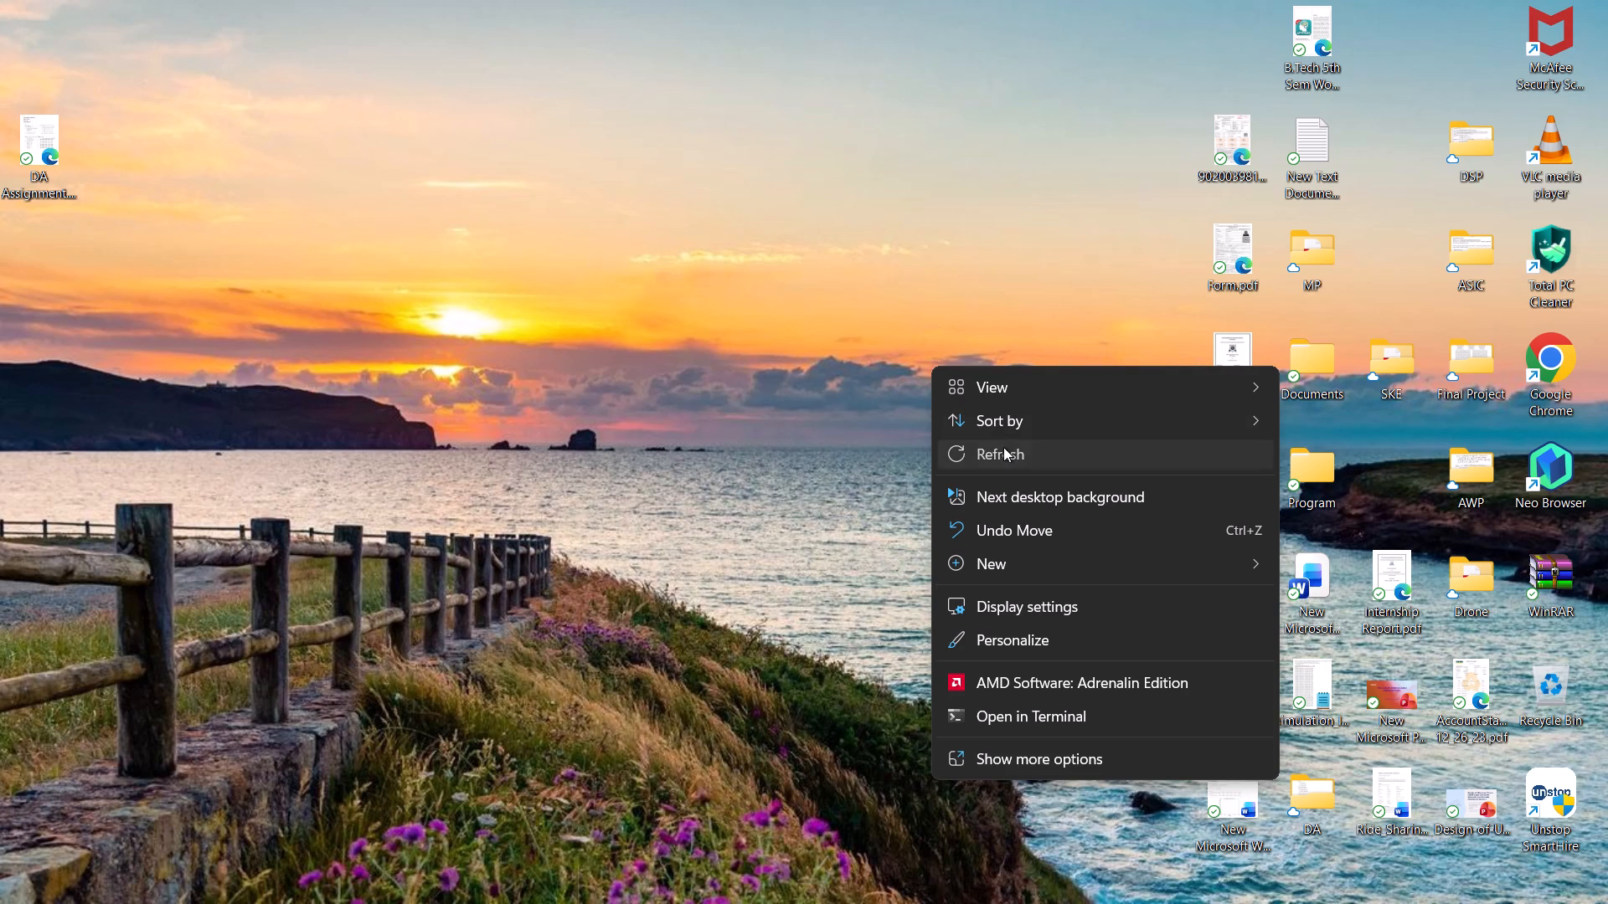
Complete the folder column with Program above DSP, and Documents and the folder beside Final Project below Drone, relocating the AccountStatement PDF and Design-of-Ultra-Low-Power presentation.
drag(1319, 473, 1482, 69)
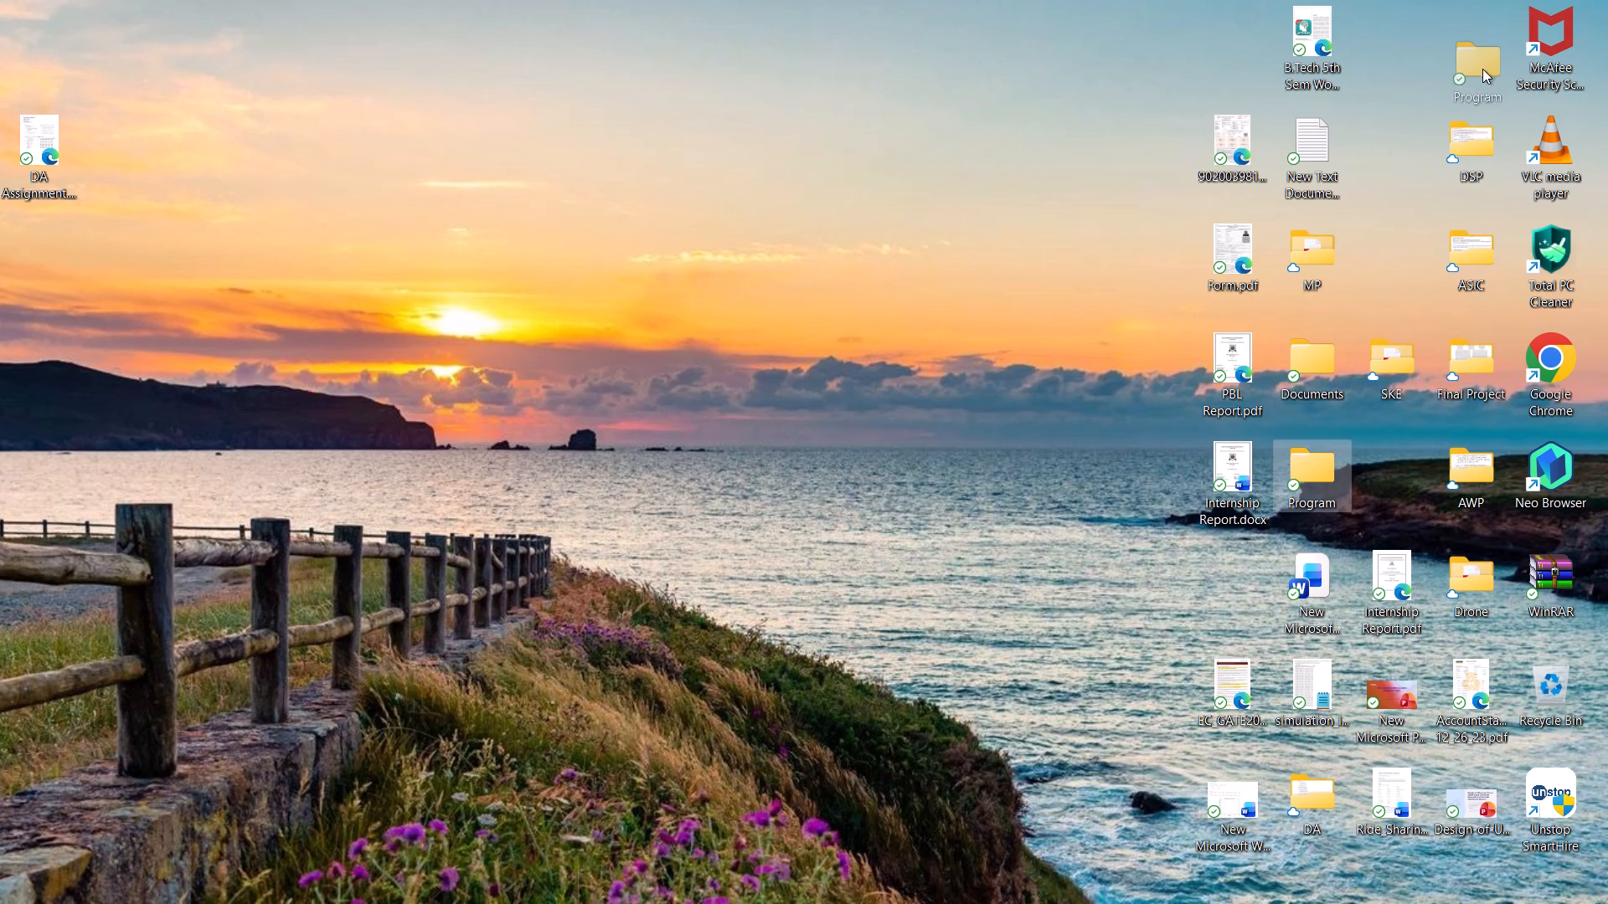
drag(1482, 69, 1472, 71)
drag(1308, 363, 1372, 418)
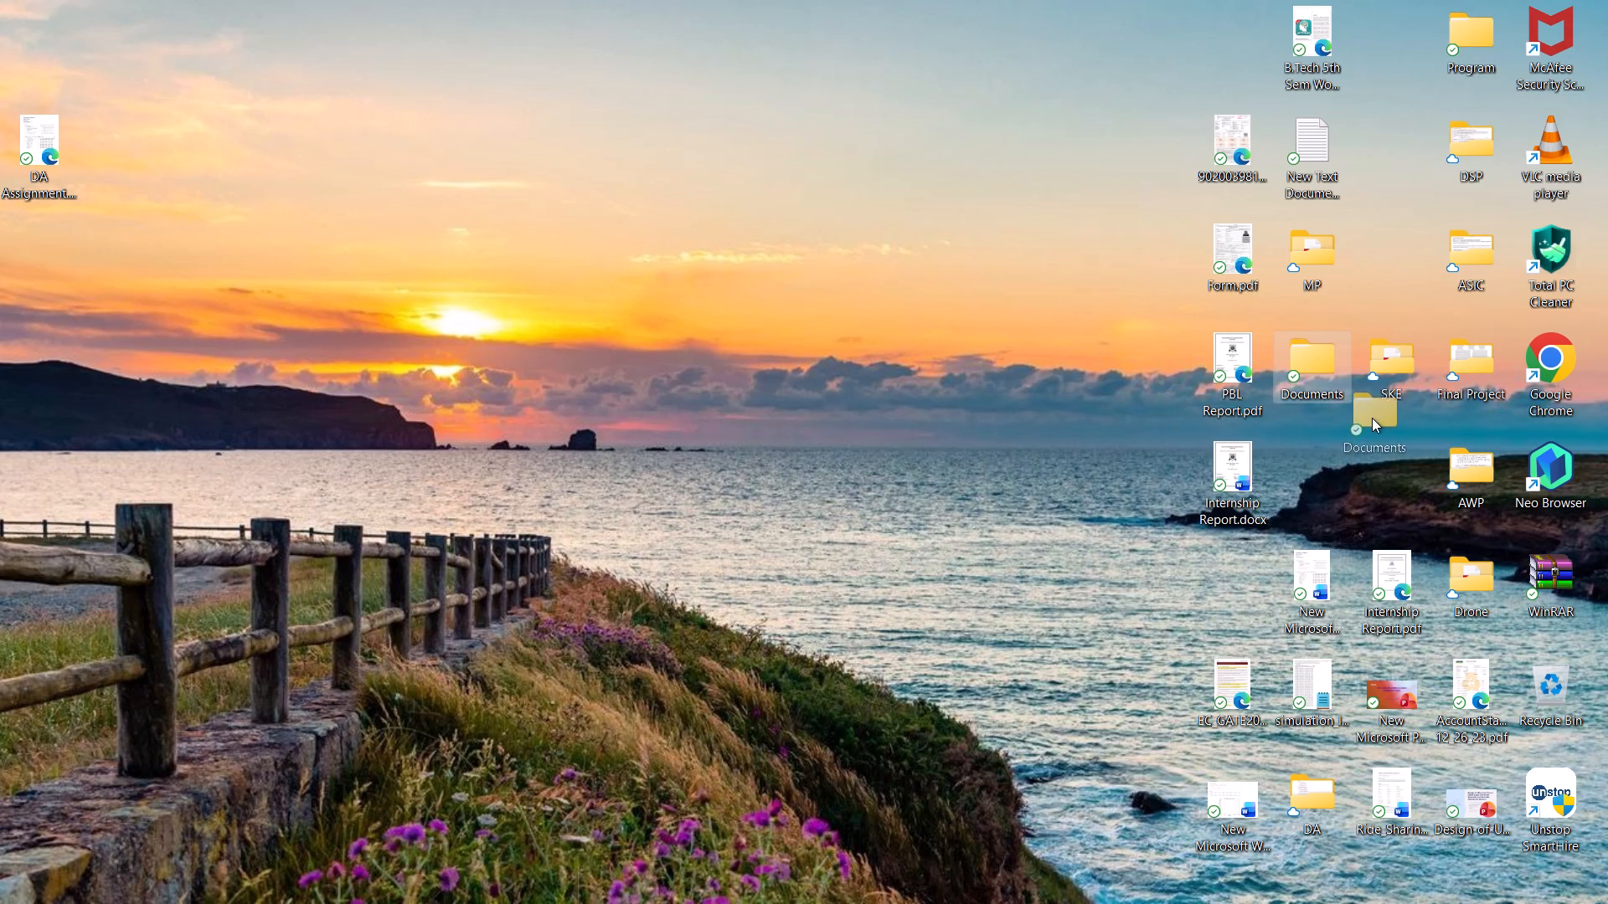
drag(1372, 418, 1381, 471)
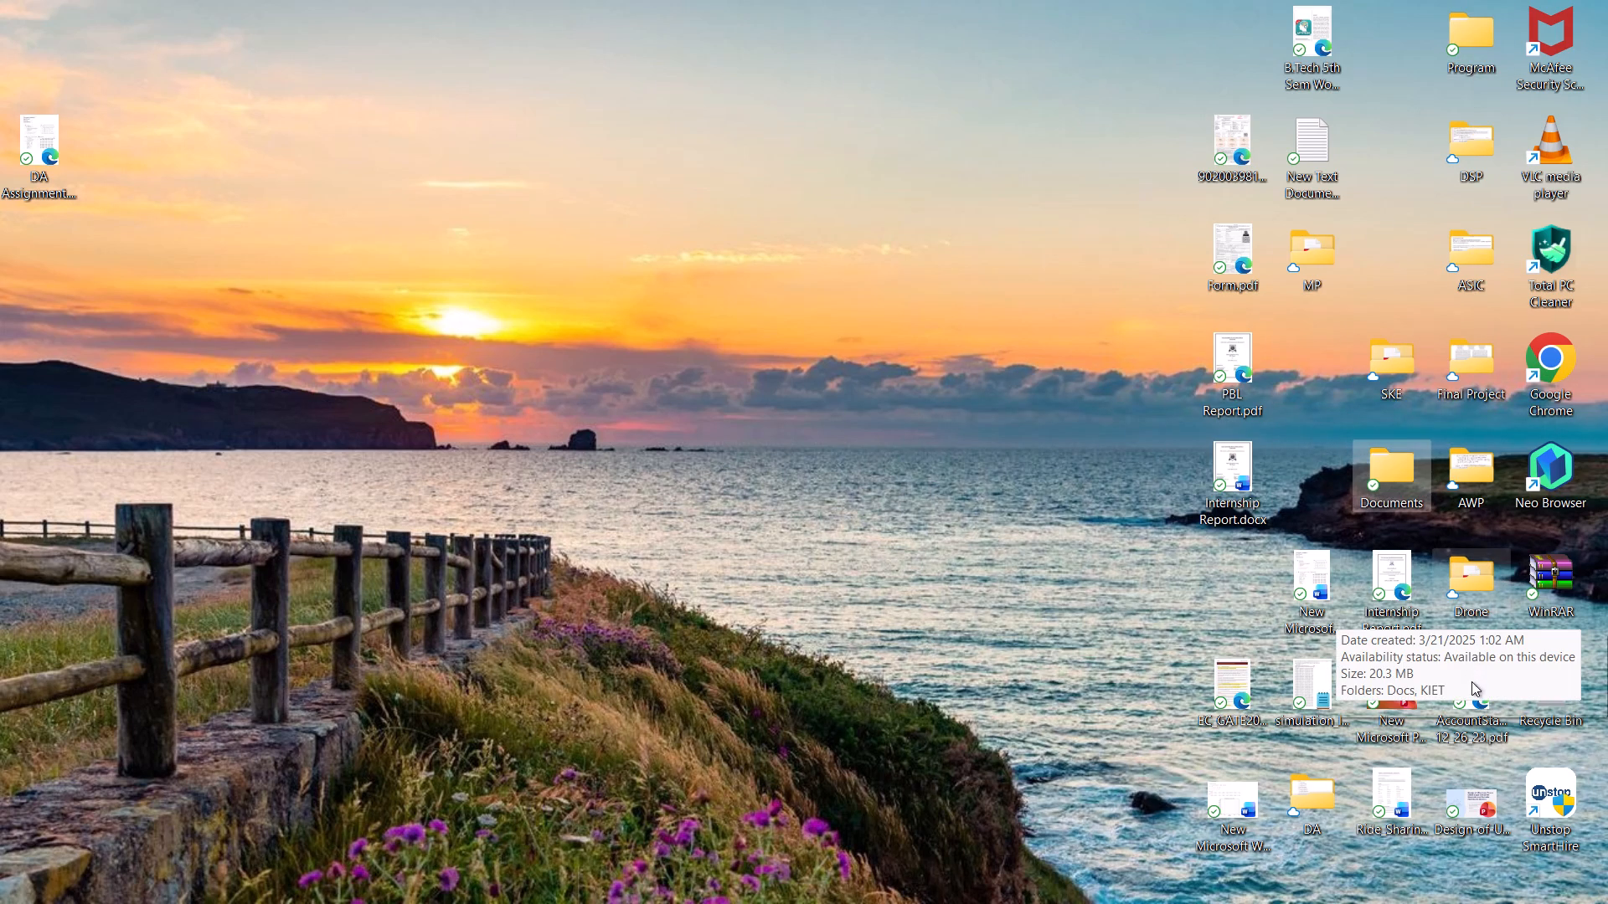
drag(1487, 664, 1322, 413)
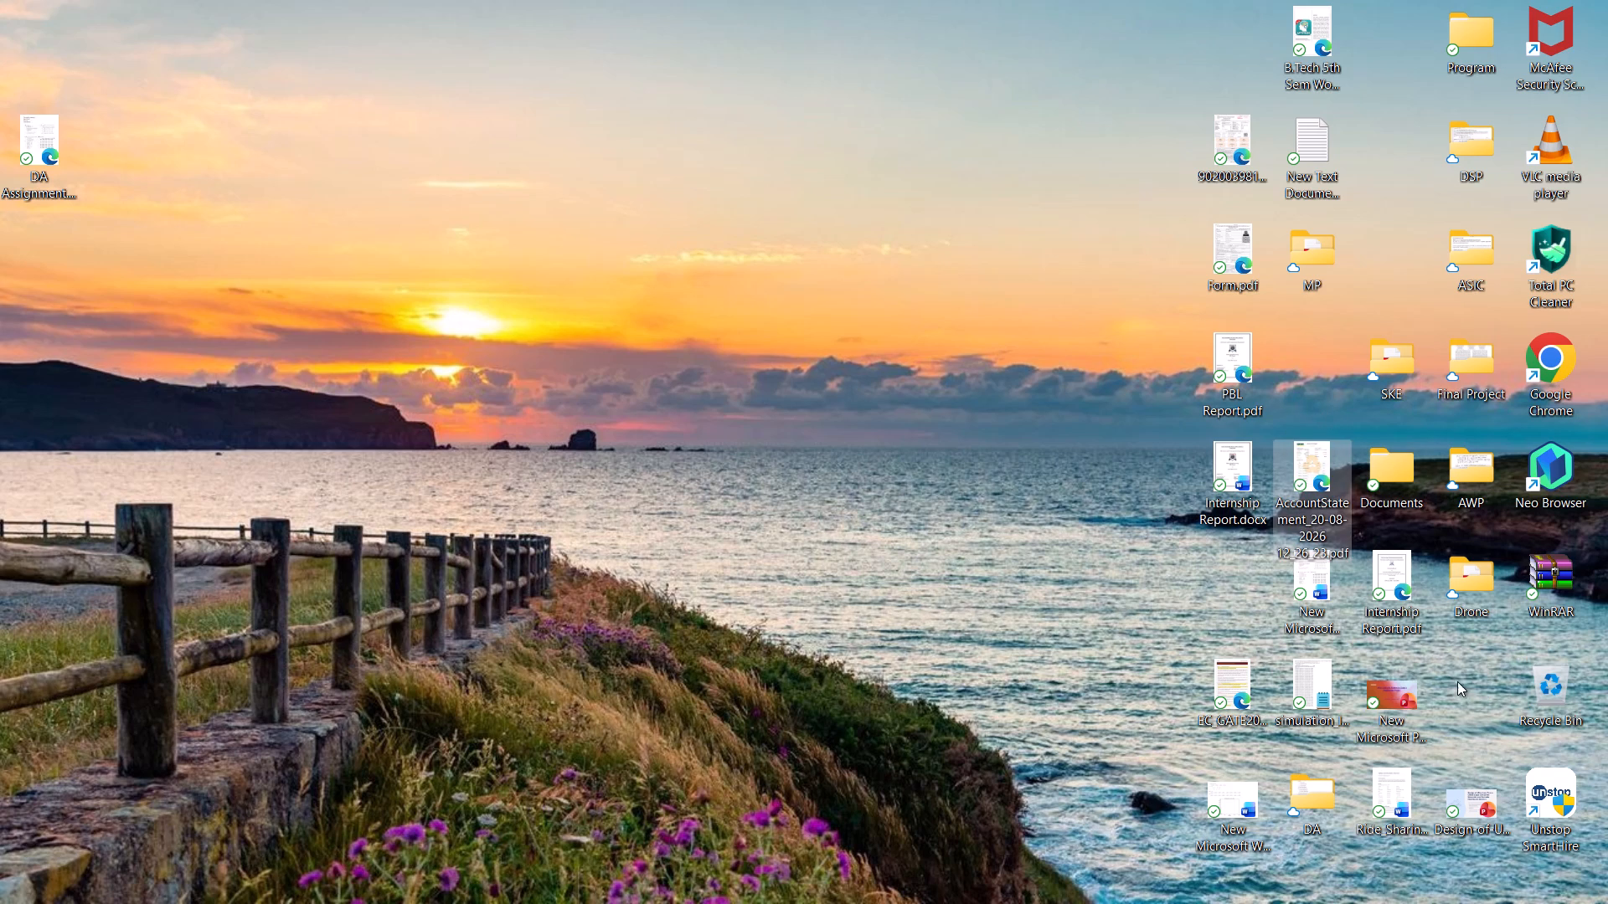
drag(1474, 788, 1239, 578)
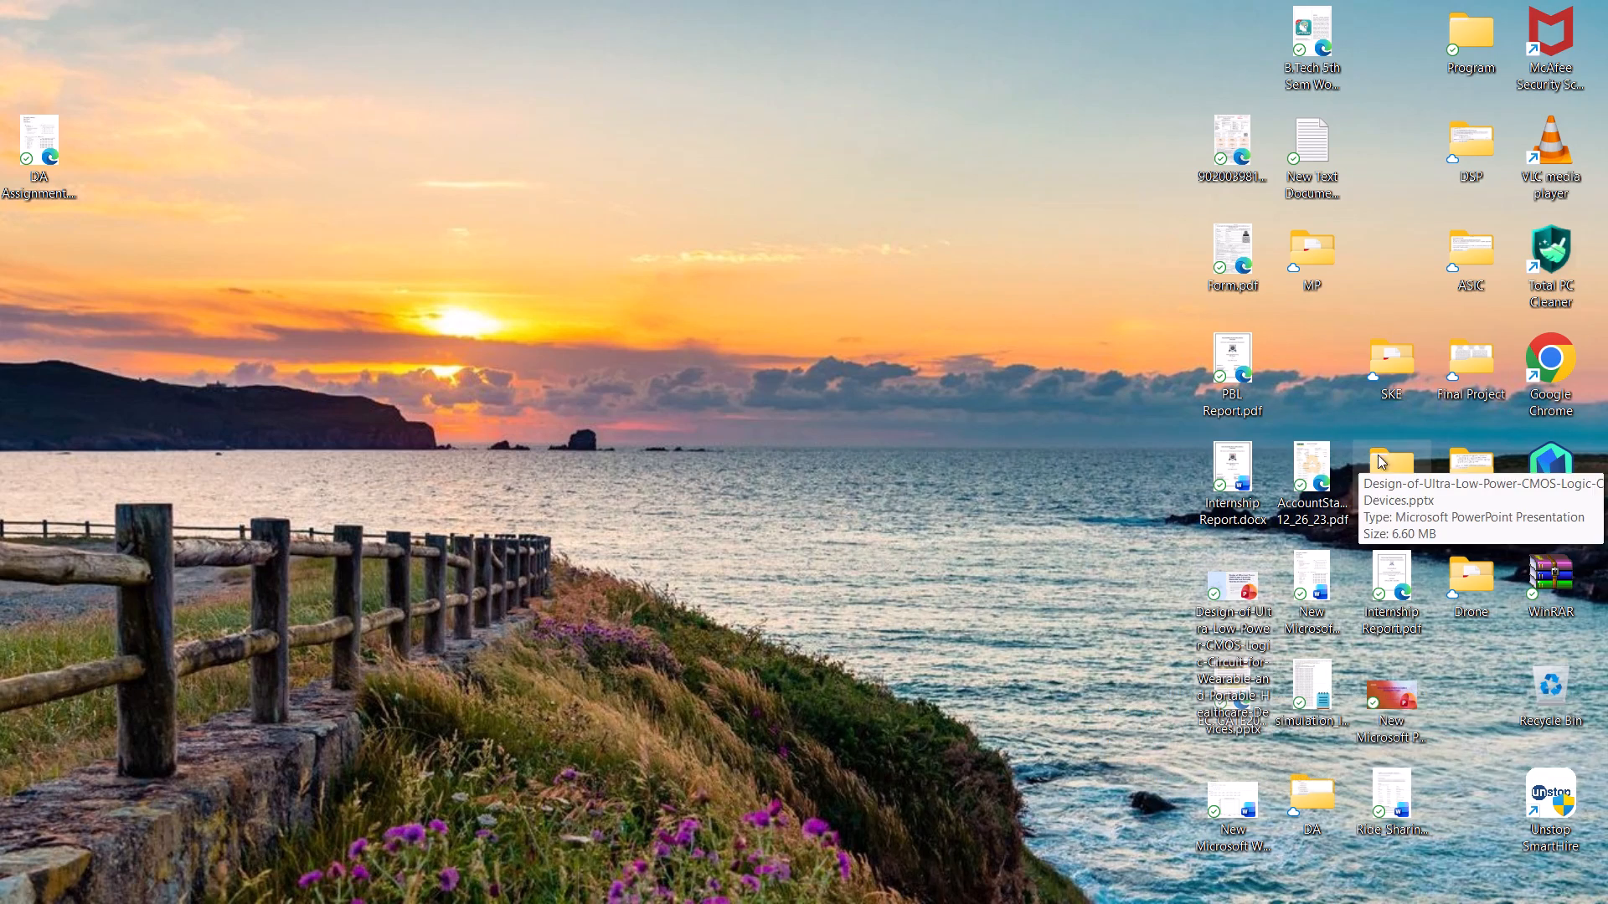
drag(1380, 464, 1456, 662)
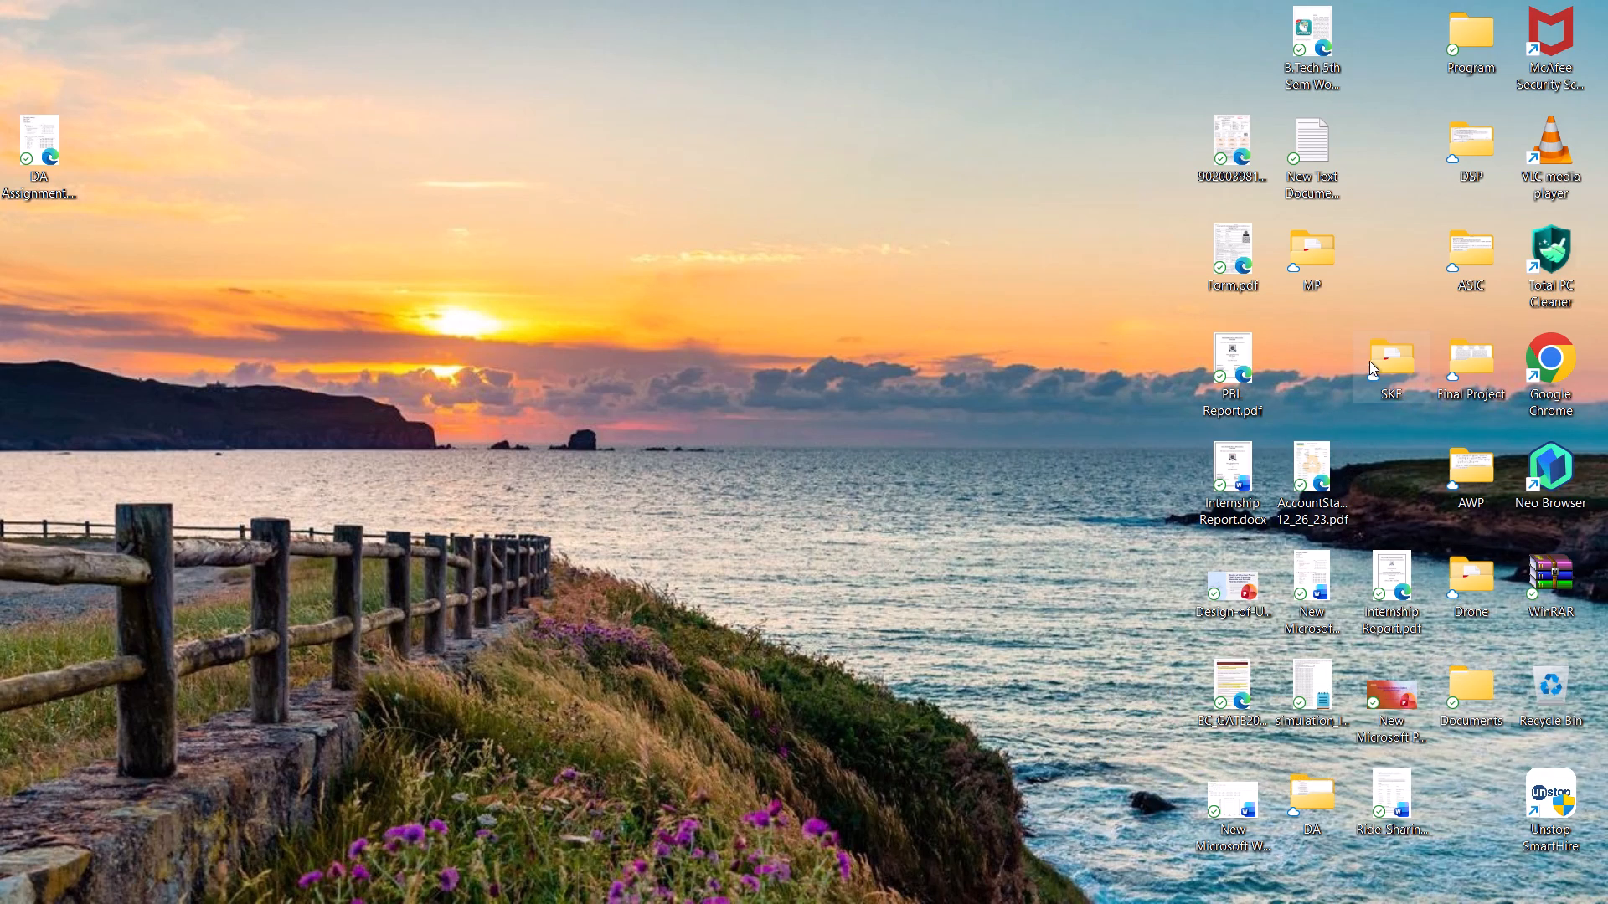
drag(1369, 361, 1446, 780)
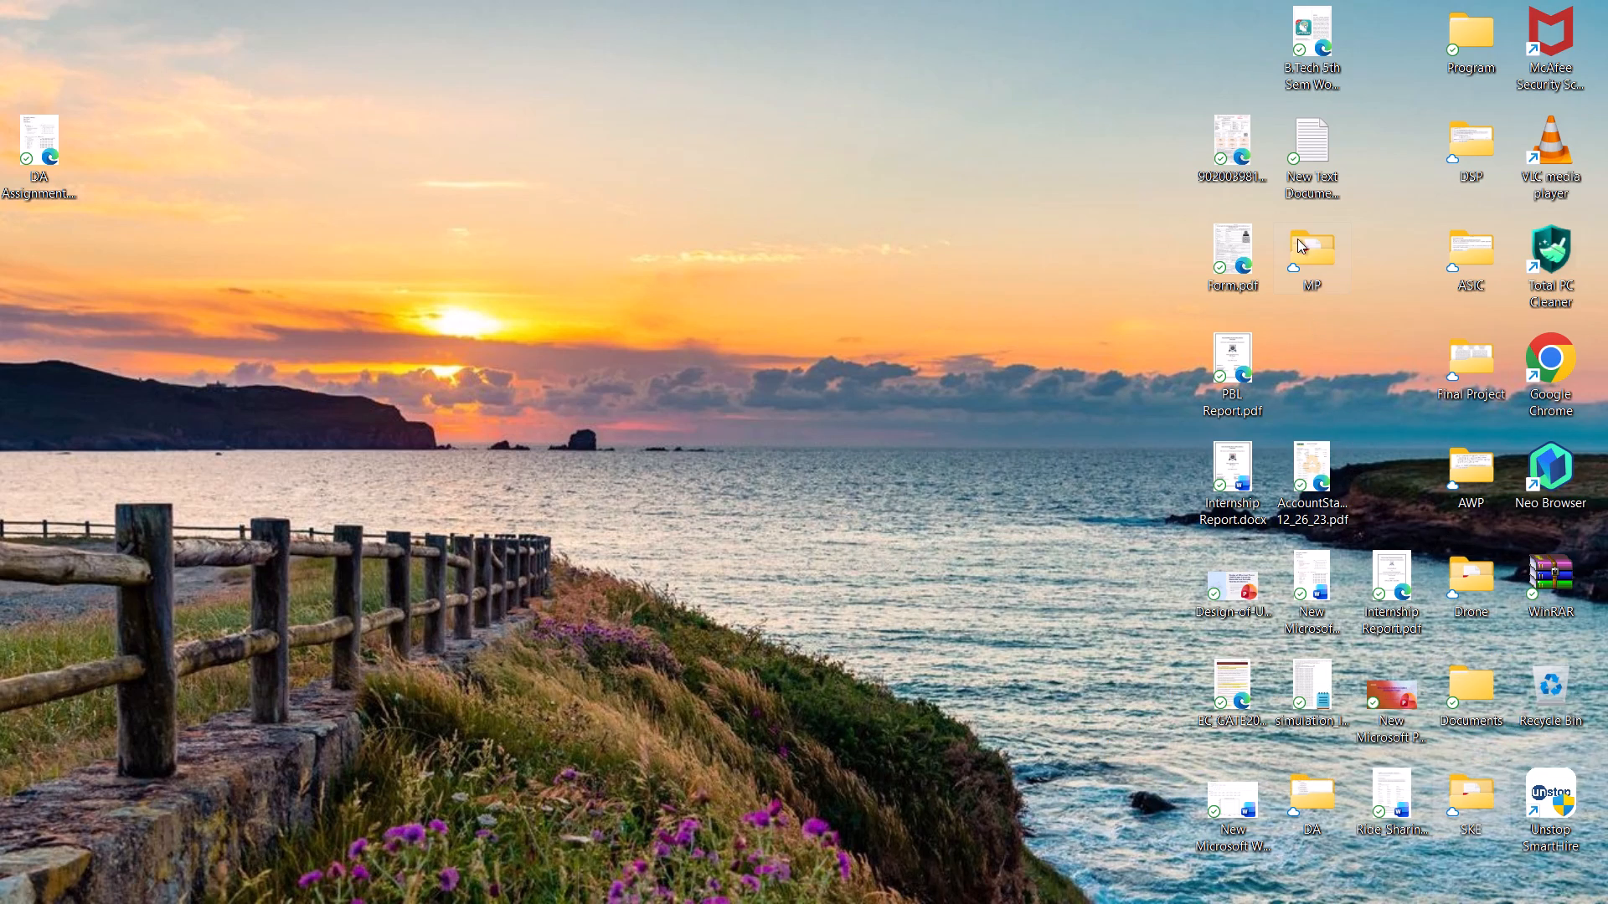
Line up MP, DA and DSP in the column beside the folder column, and place Documents directly beneath Program.
drag(1301, 248, 1389, 27)
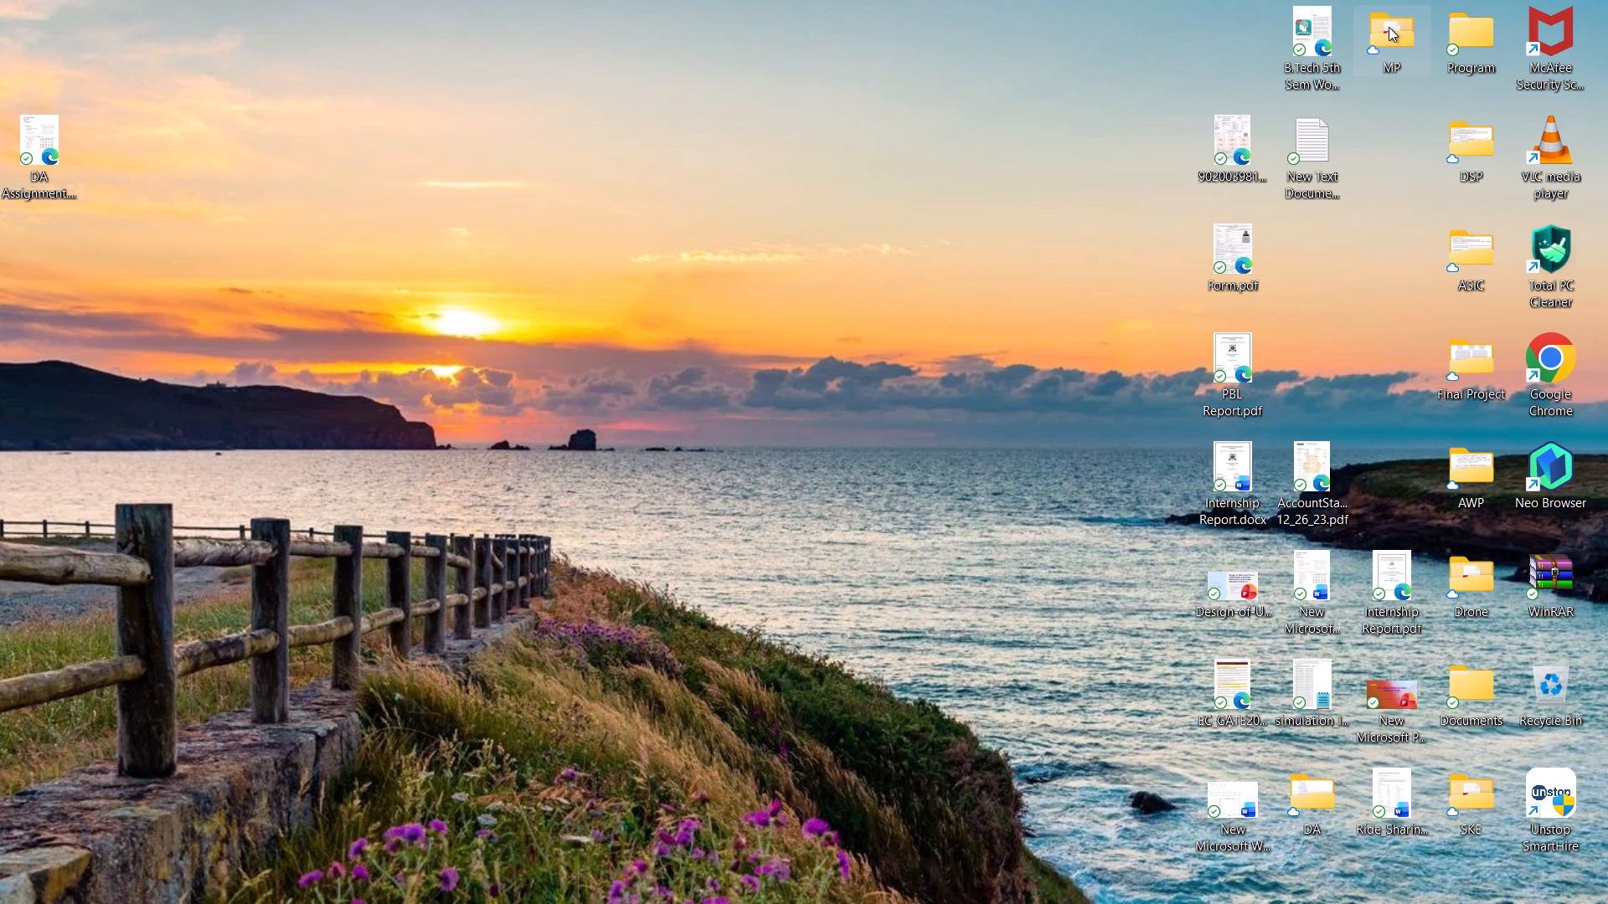
drag(1302, 778, 1496, 108)
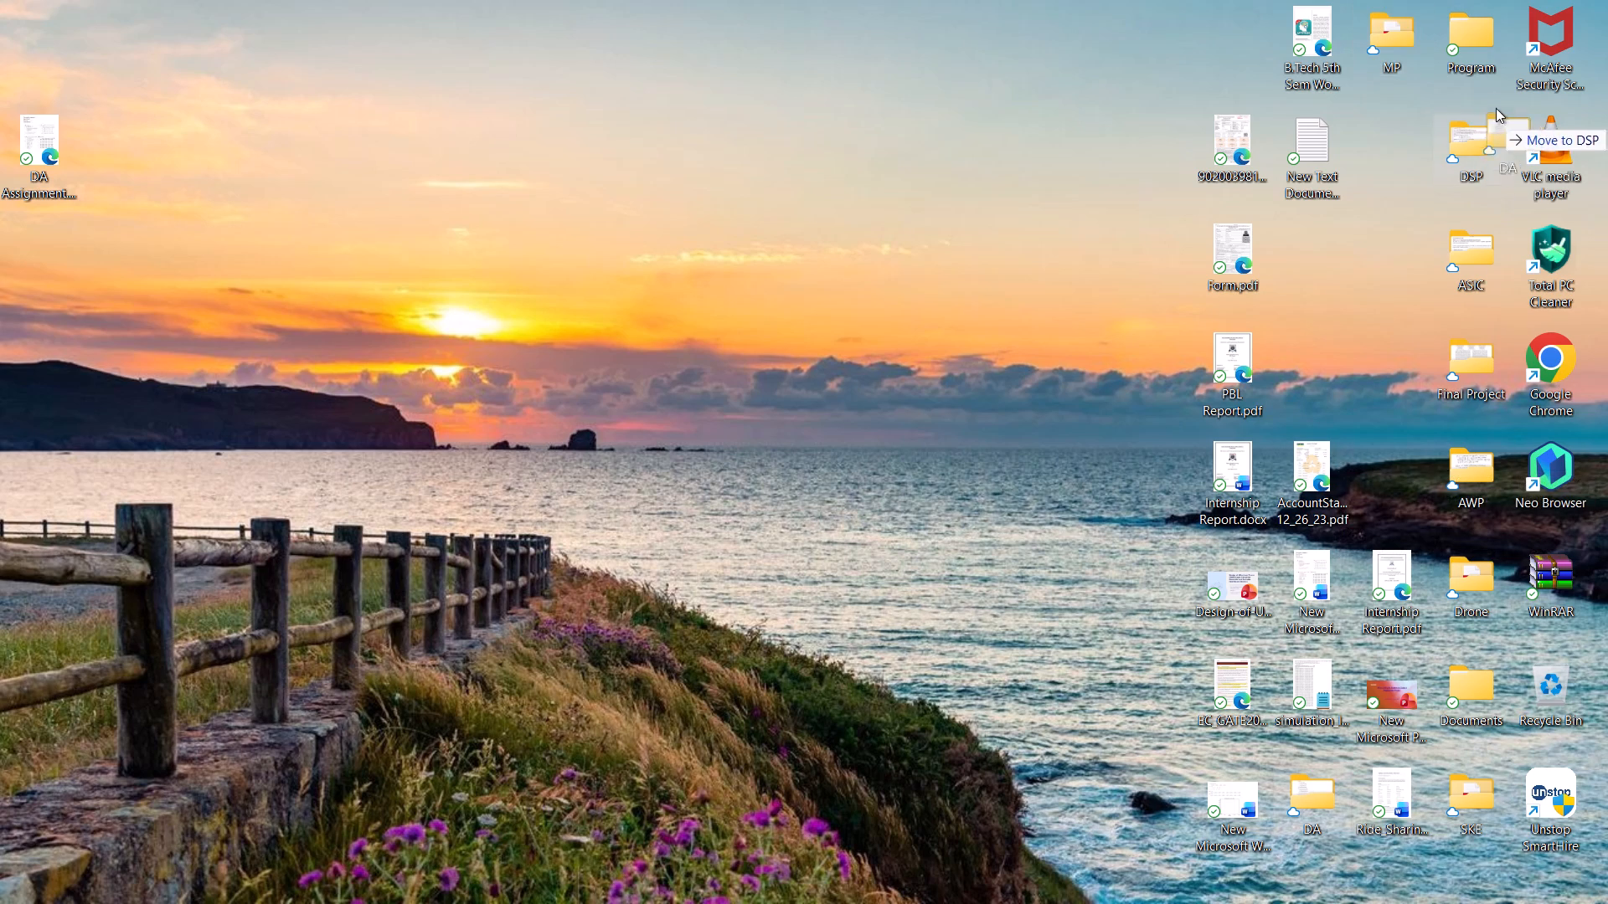
drag(1496, 108, 1388, 131)
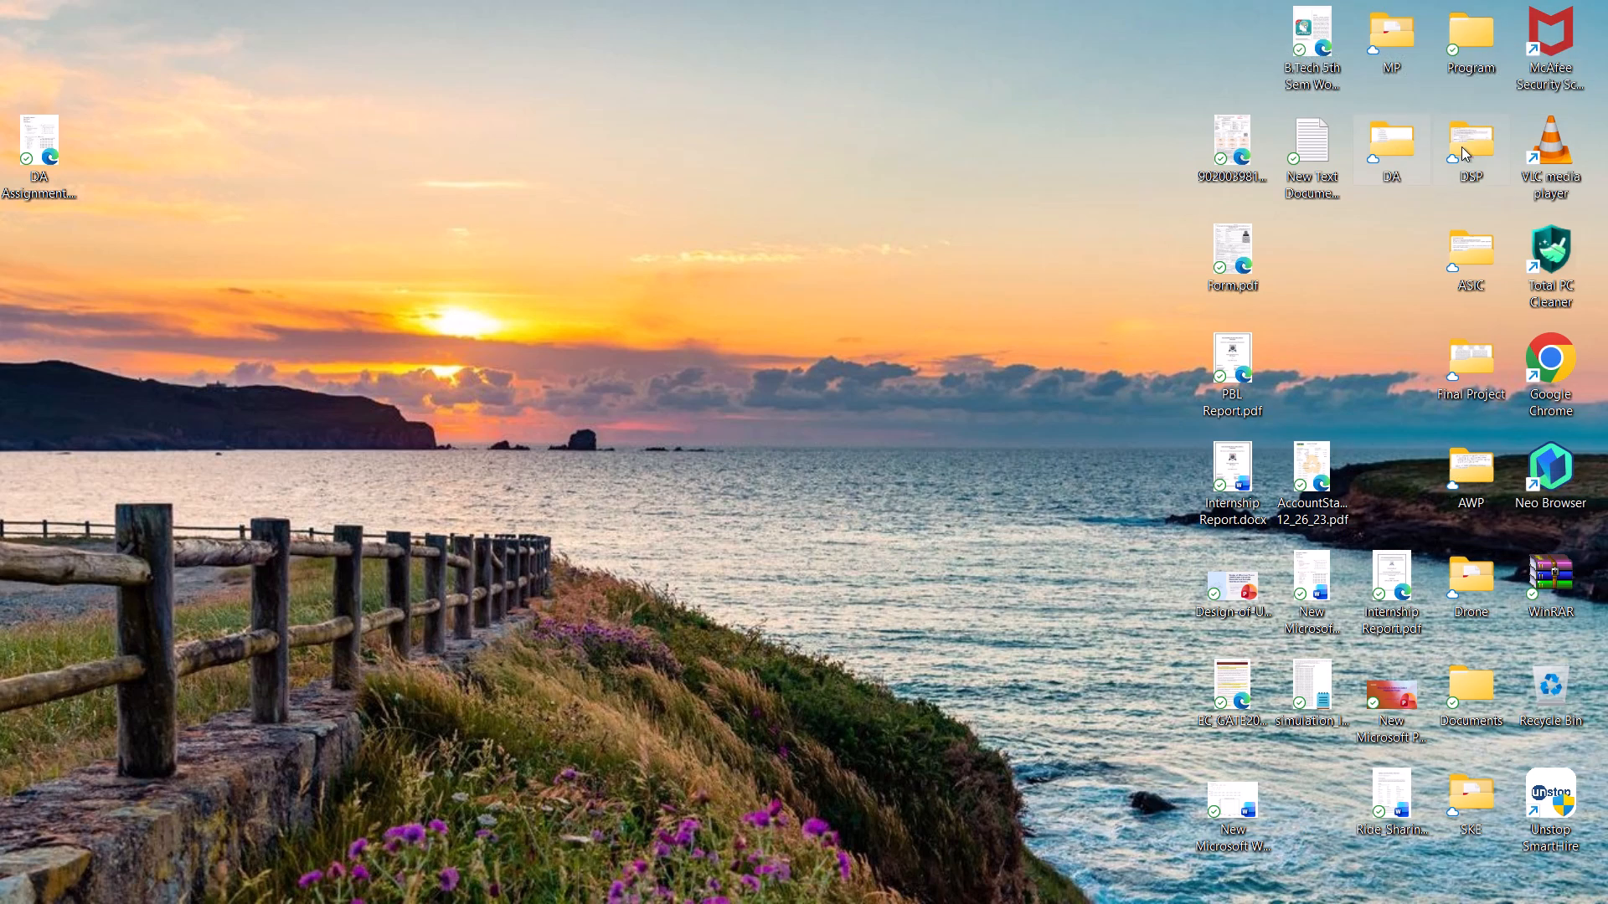
drag(1461, 146, 1394, 254)
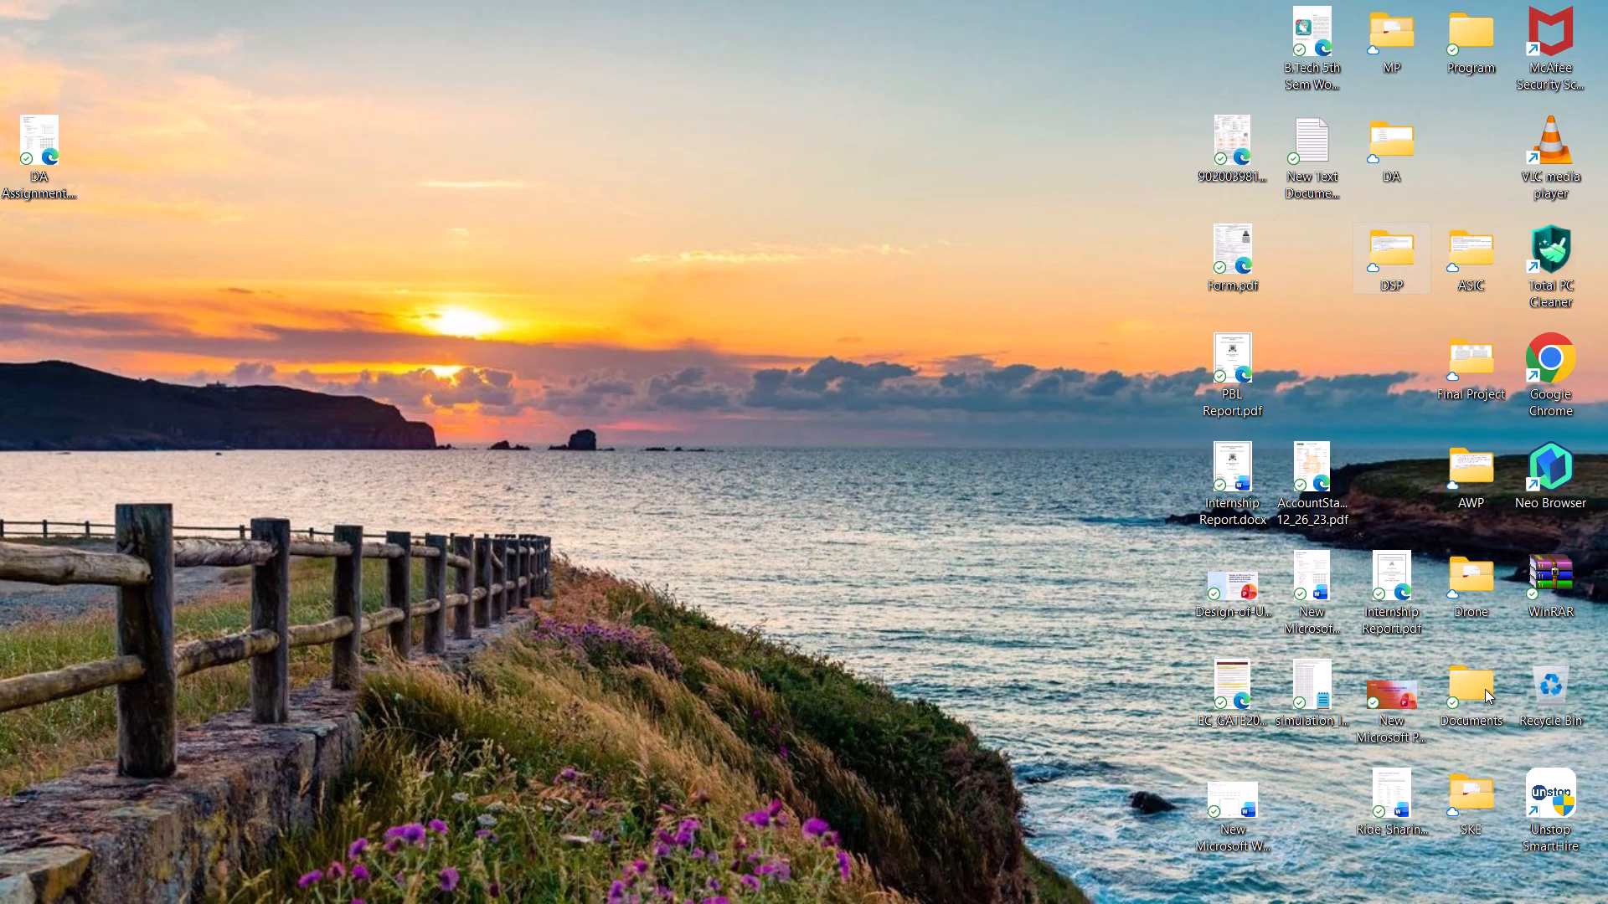
drag(1485, 689, 1490, 160)
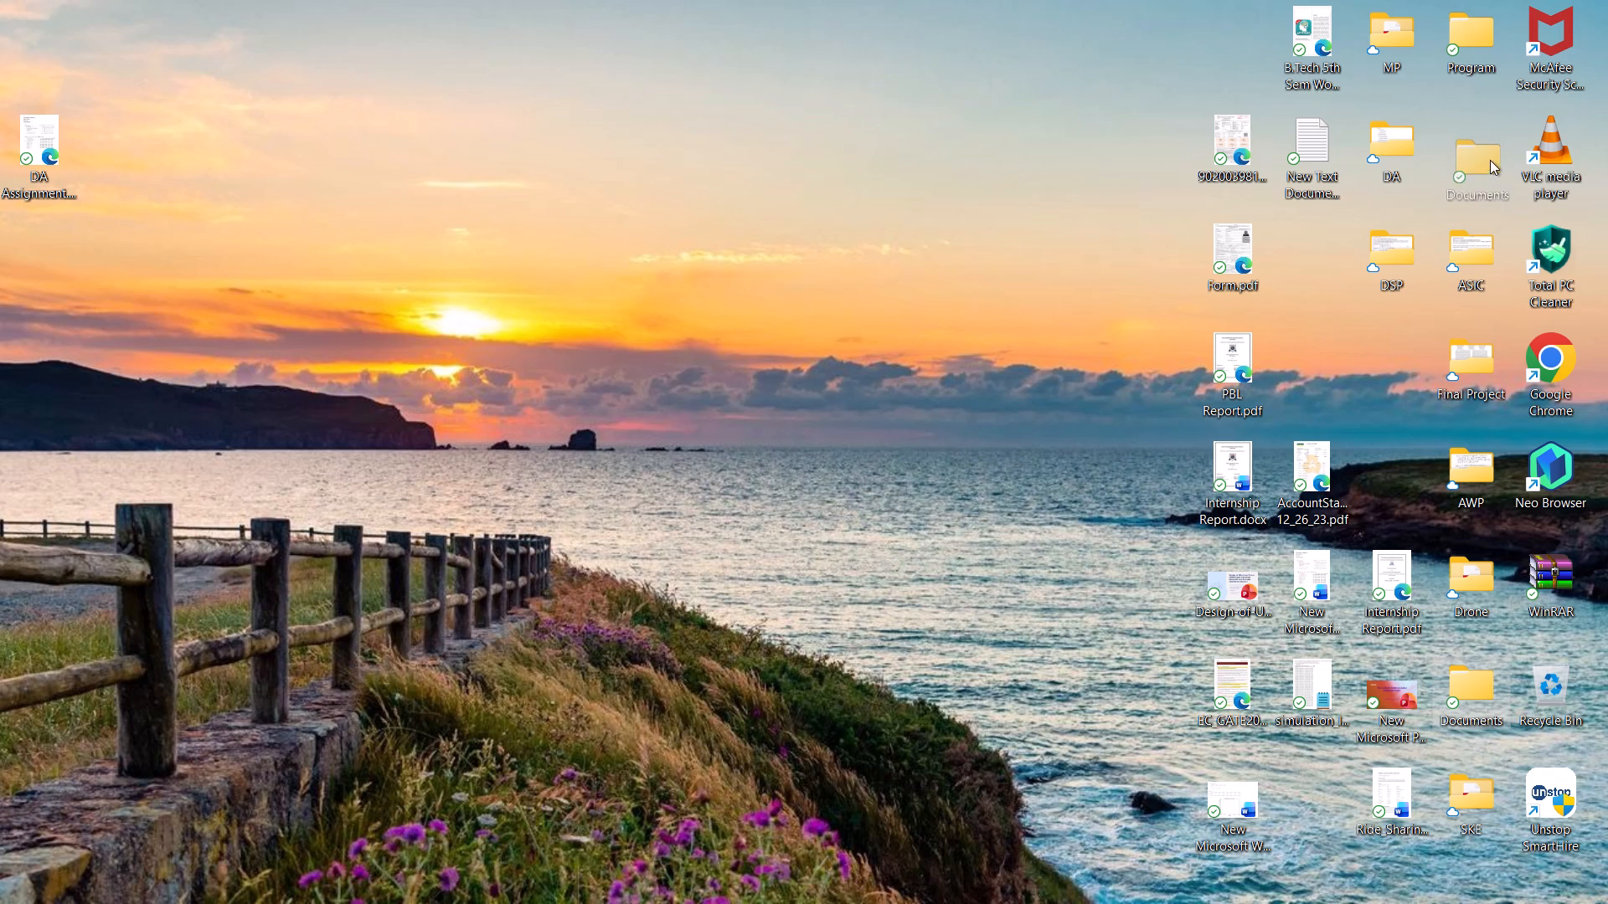
drag(1490, 160, 1494, 136)
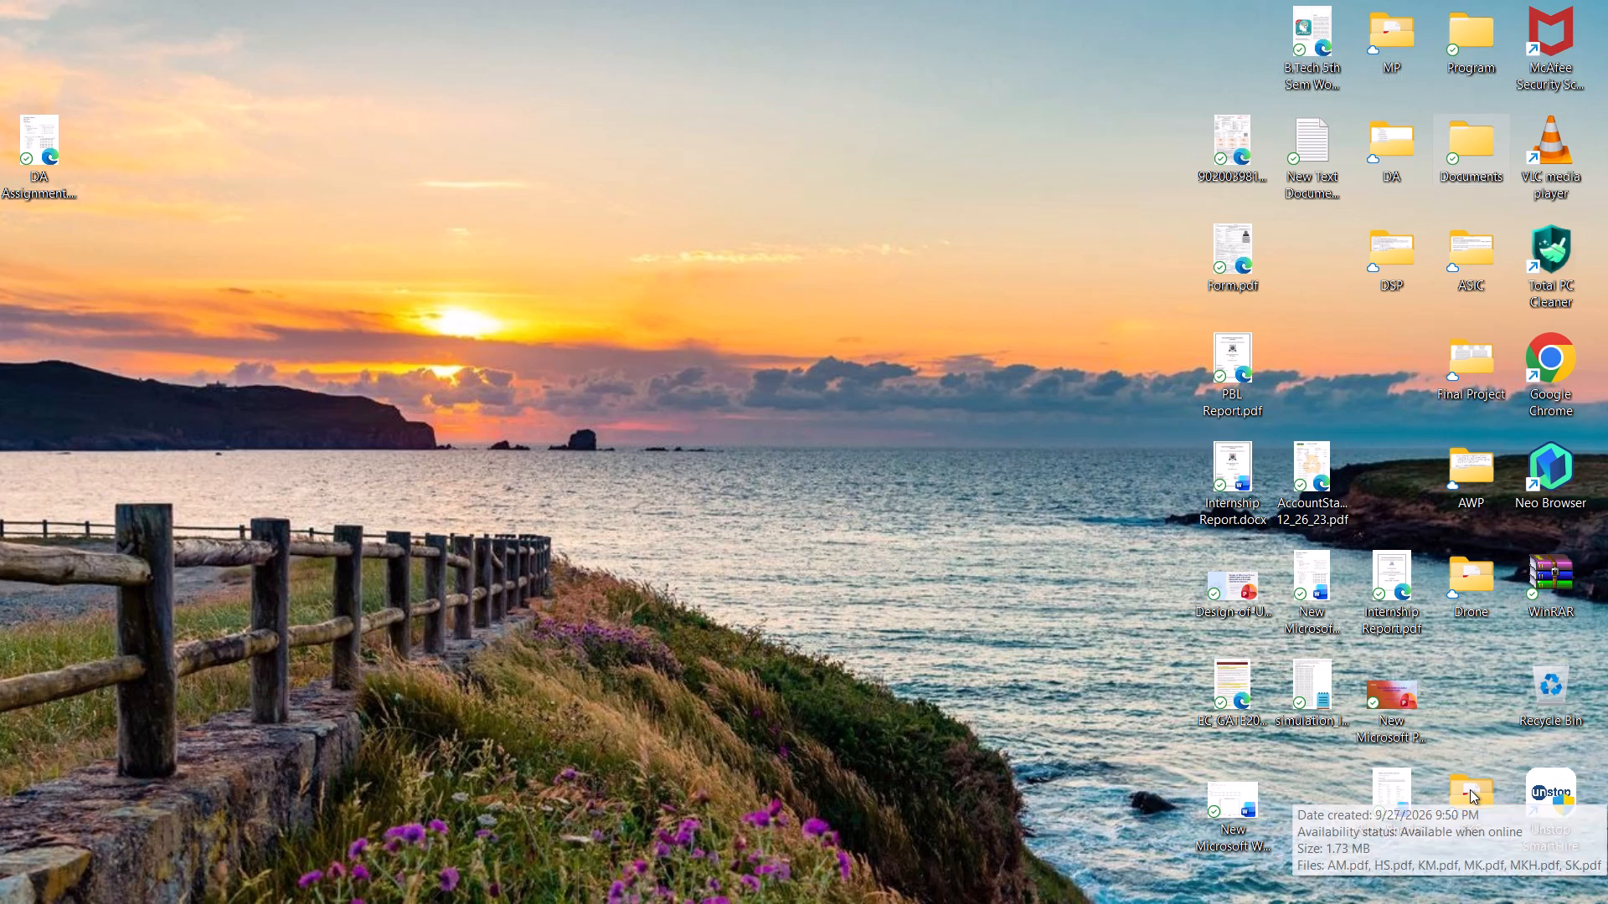
Reorder the folder column so Final Project, DSP and Drone follow Documents, parking SKE, AWP and ASIC in the neighbouring columns.
drag(1470, 797, 1410, 336)
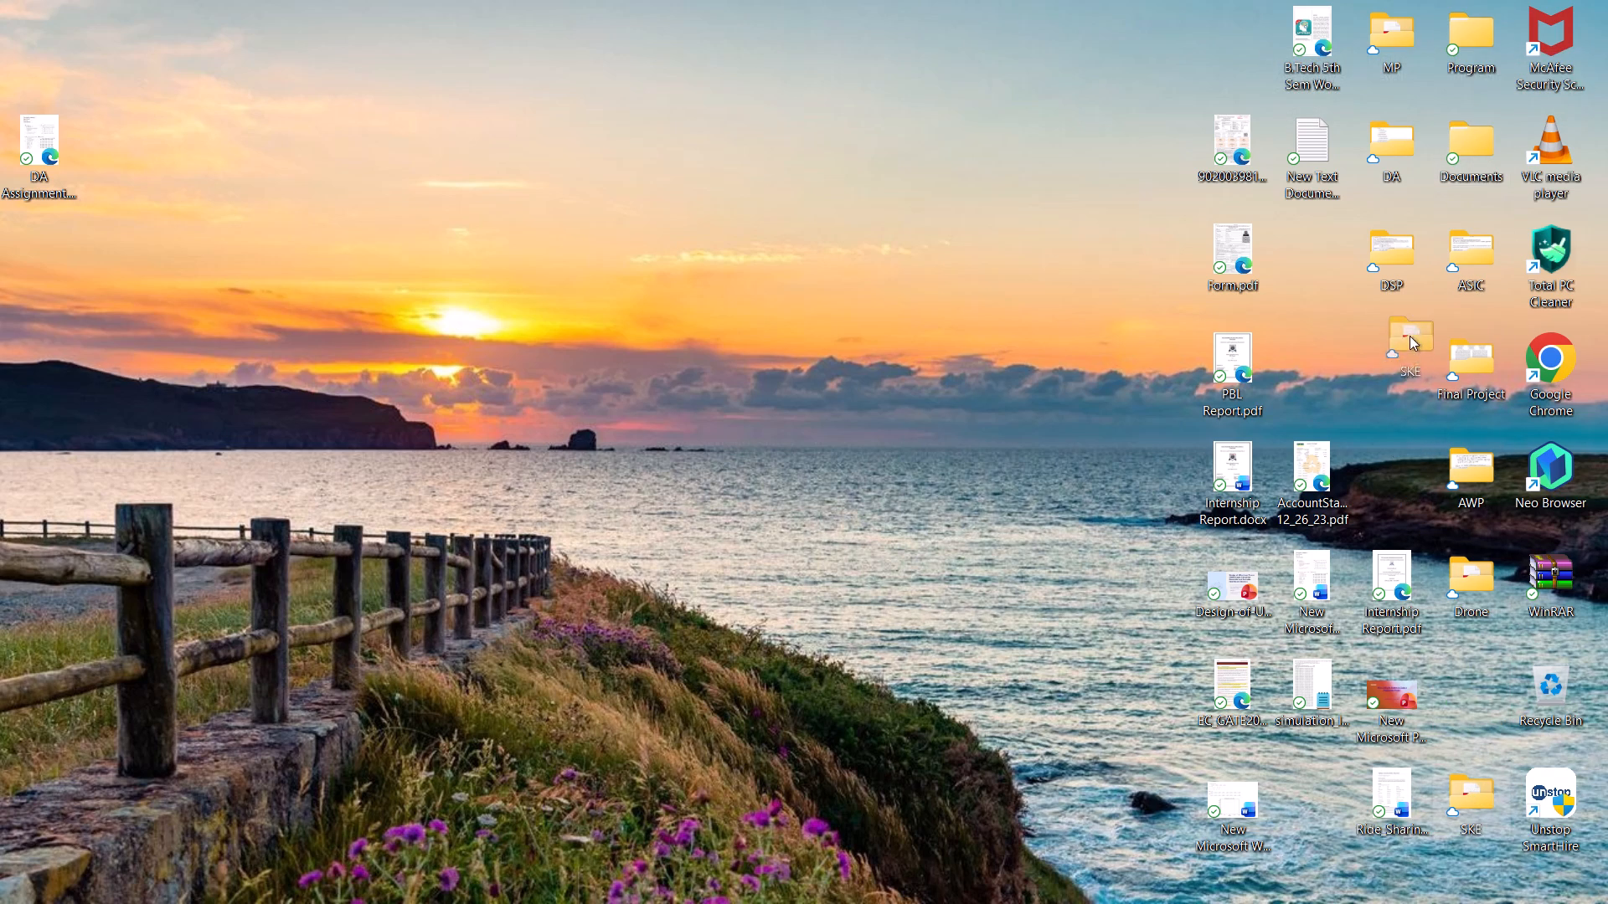
drag(1410, 336, 1392, 362)
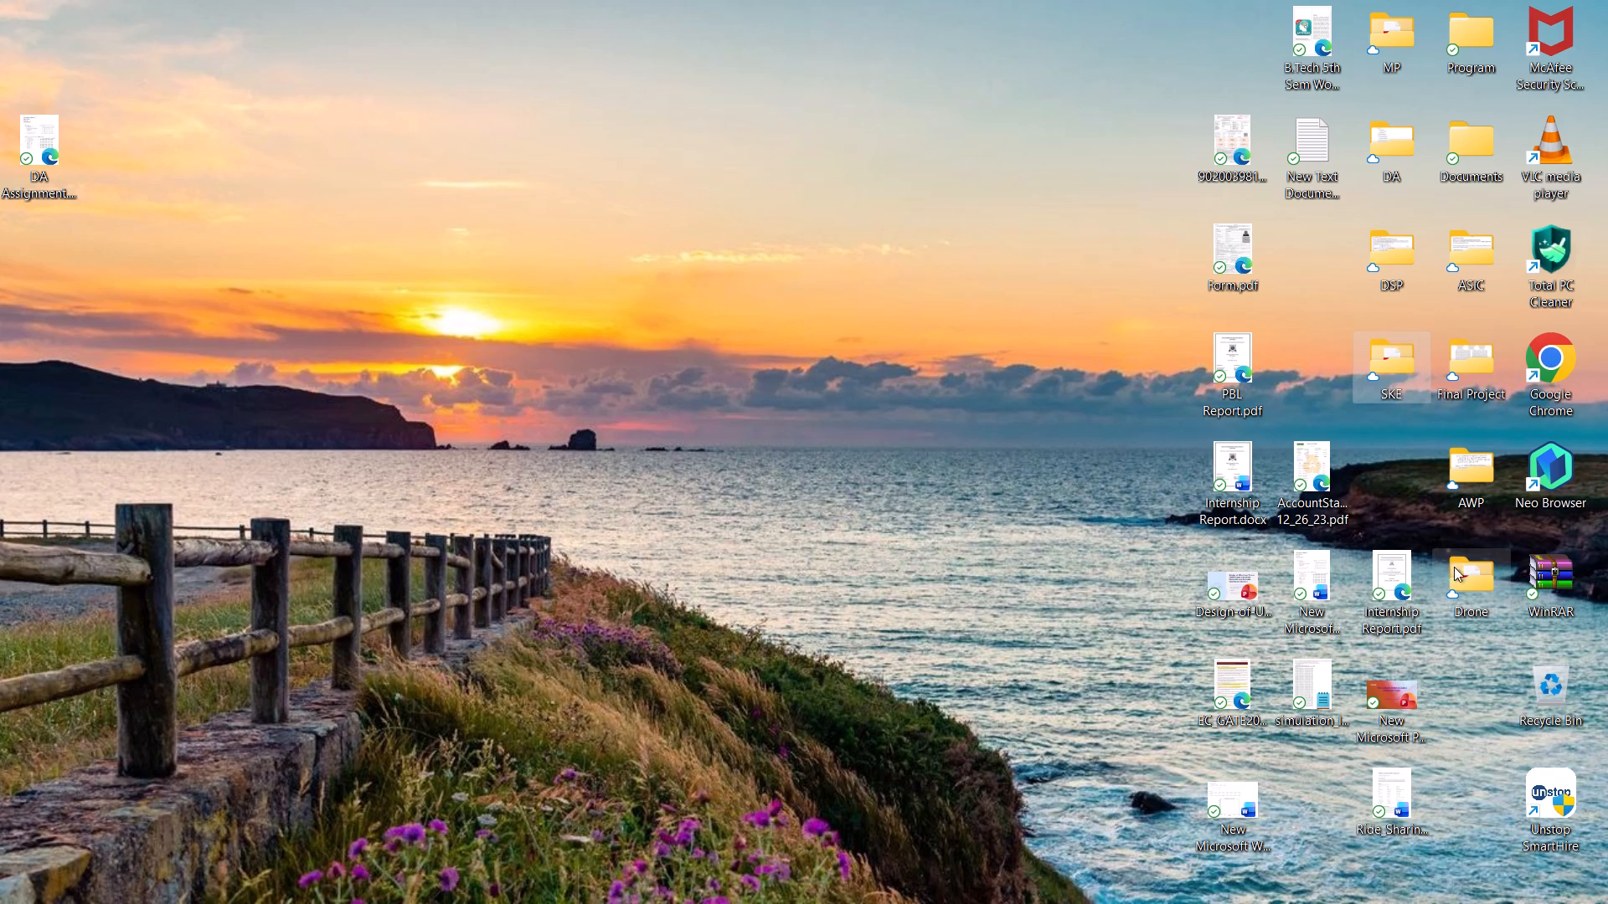
drag(1459, 491, 1396, 491)
drag(1456, 558, 1456, 480)
drag(1458, 275, 1418, 297)
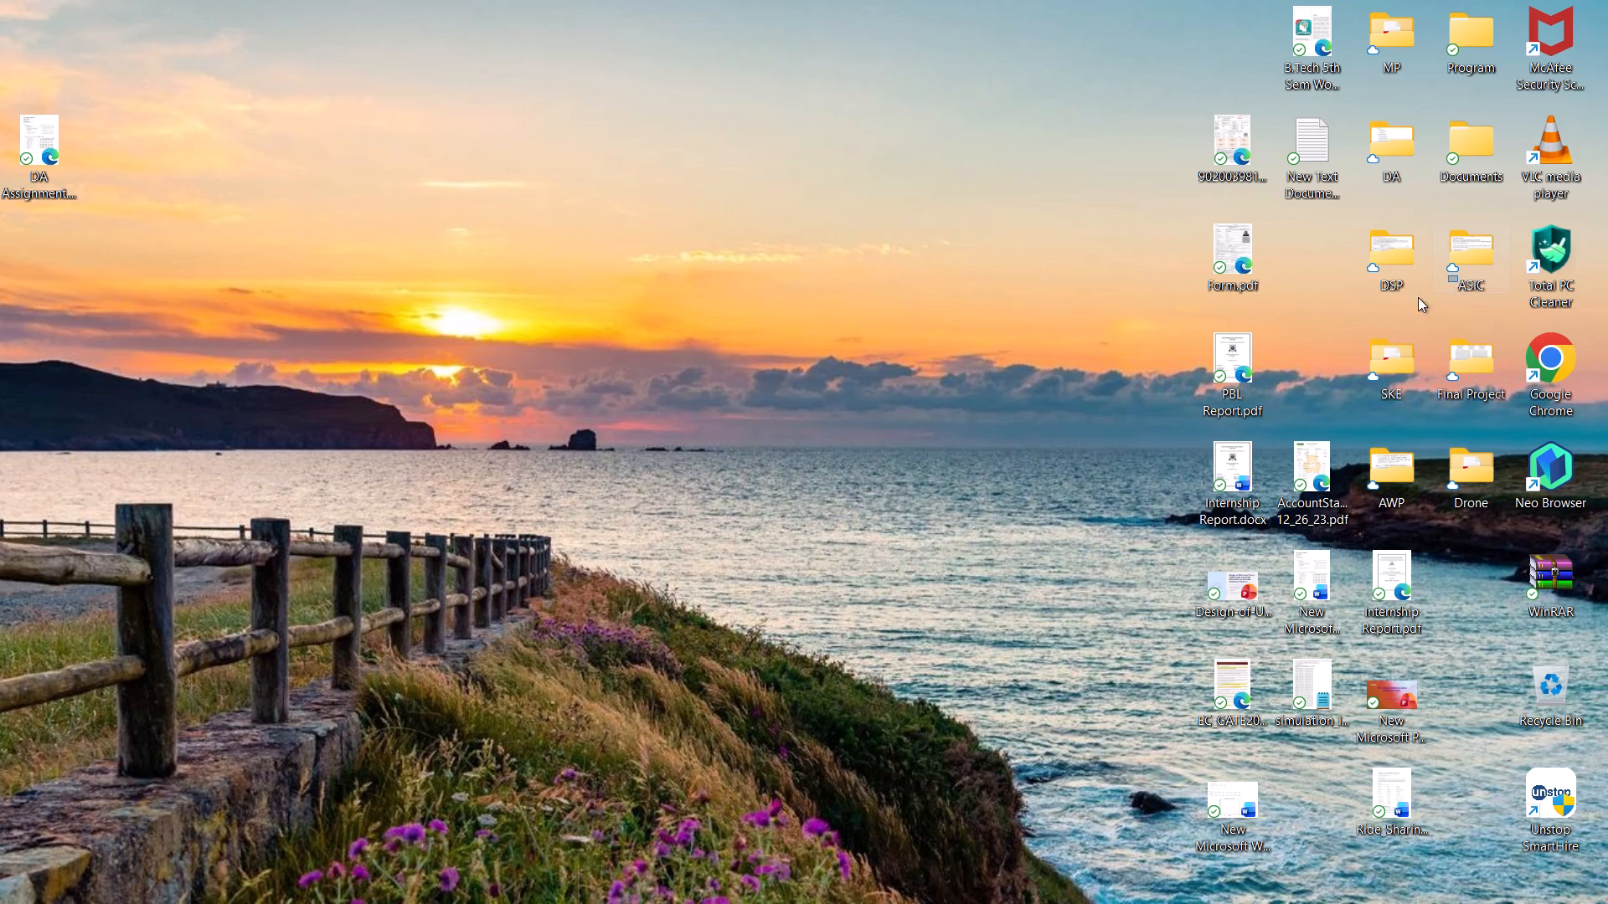
drag(1418, 297, 1468, 291)
drag(1468, 291, 1341, 293)
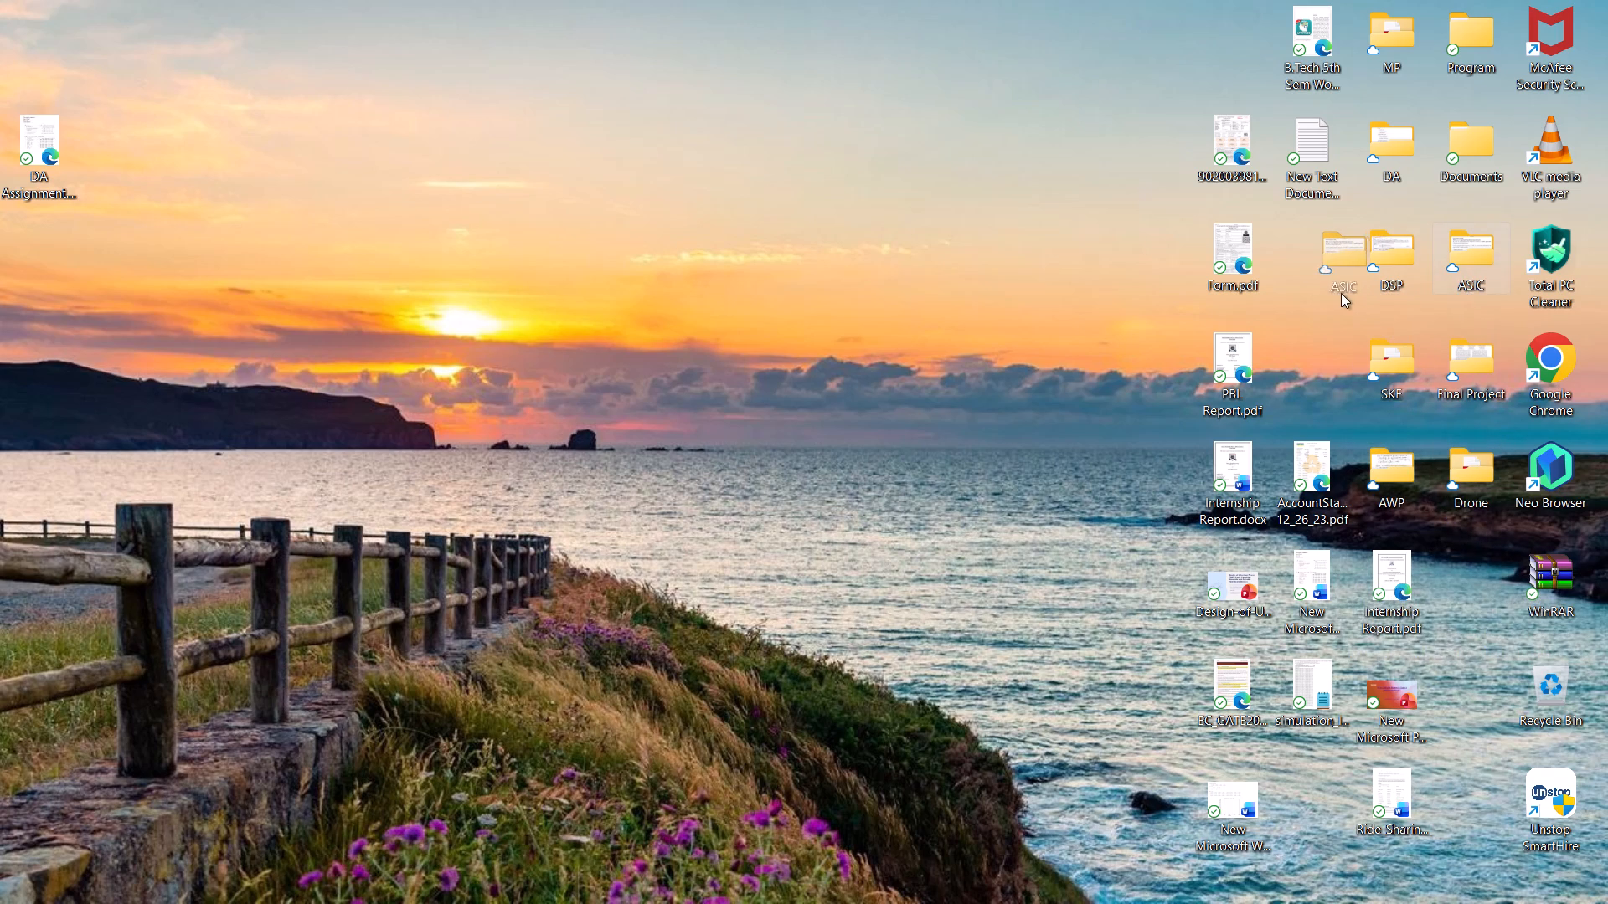
drag(1341, 293, 1340, 293)
drag(1477, 358, 1474, 210)
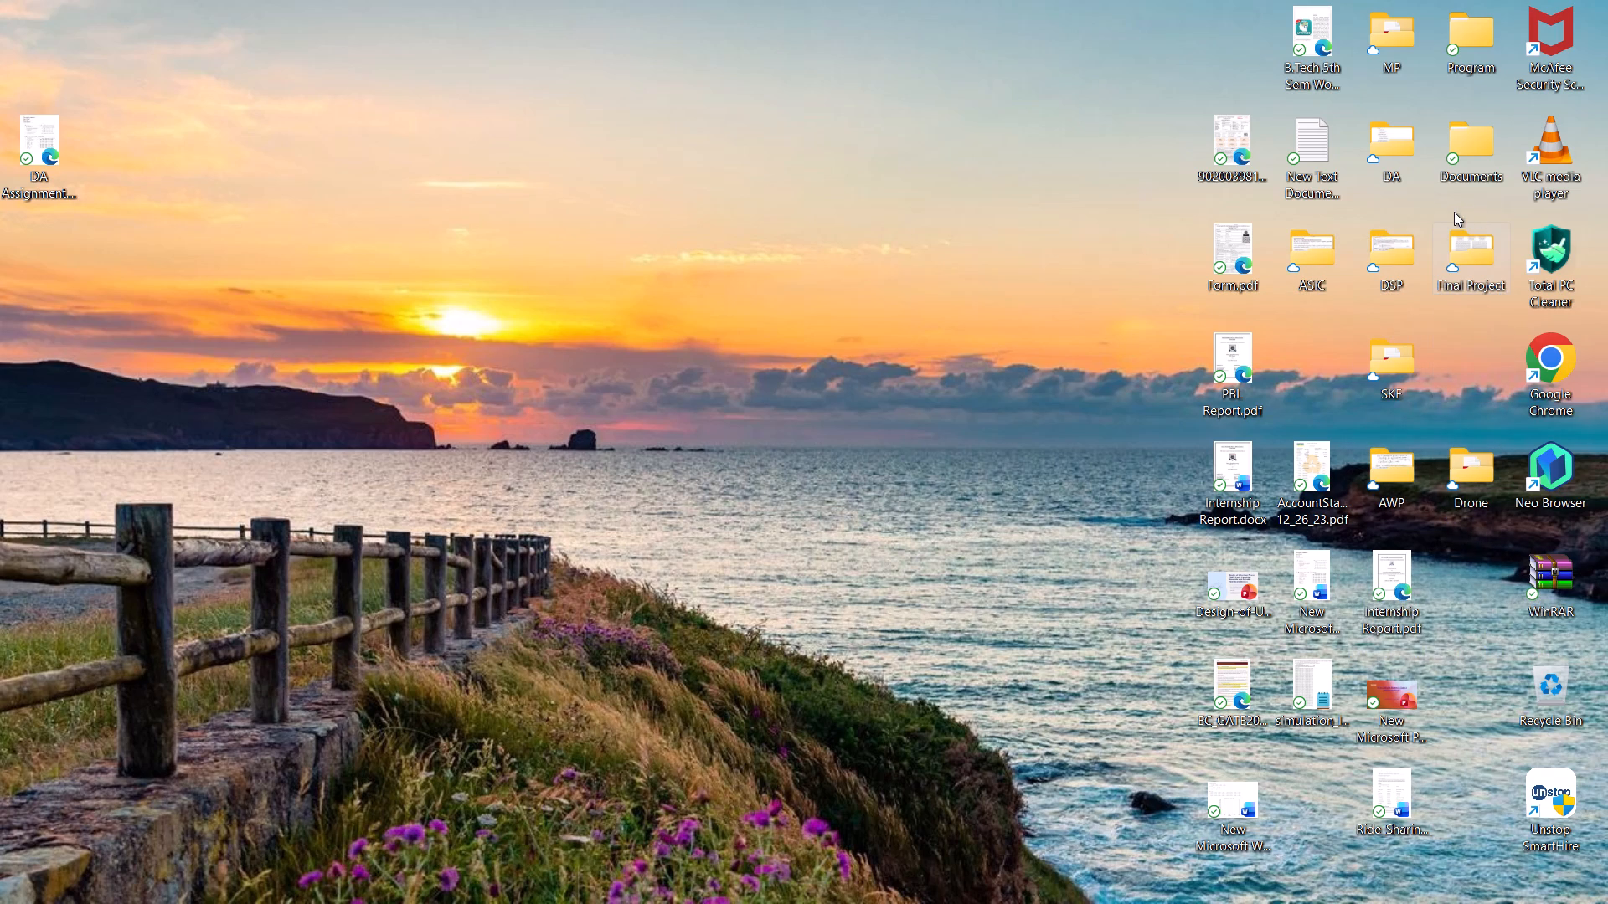
drag(1400, 259, 1472, 356)
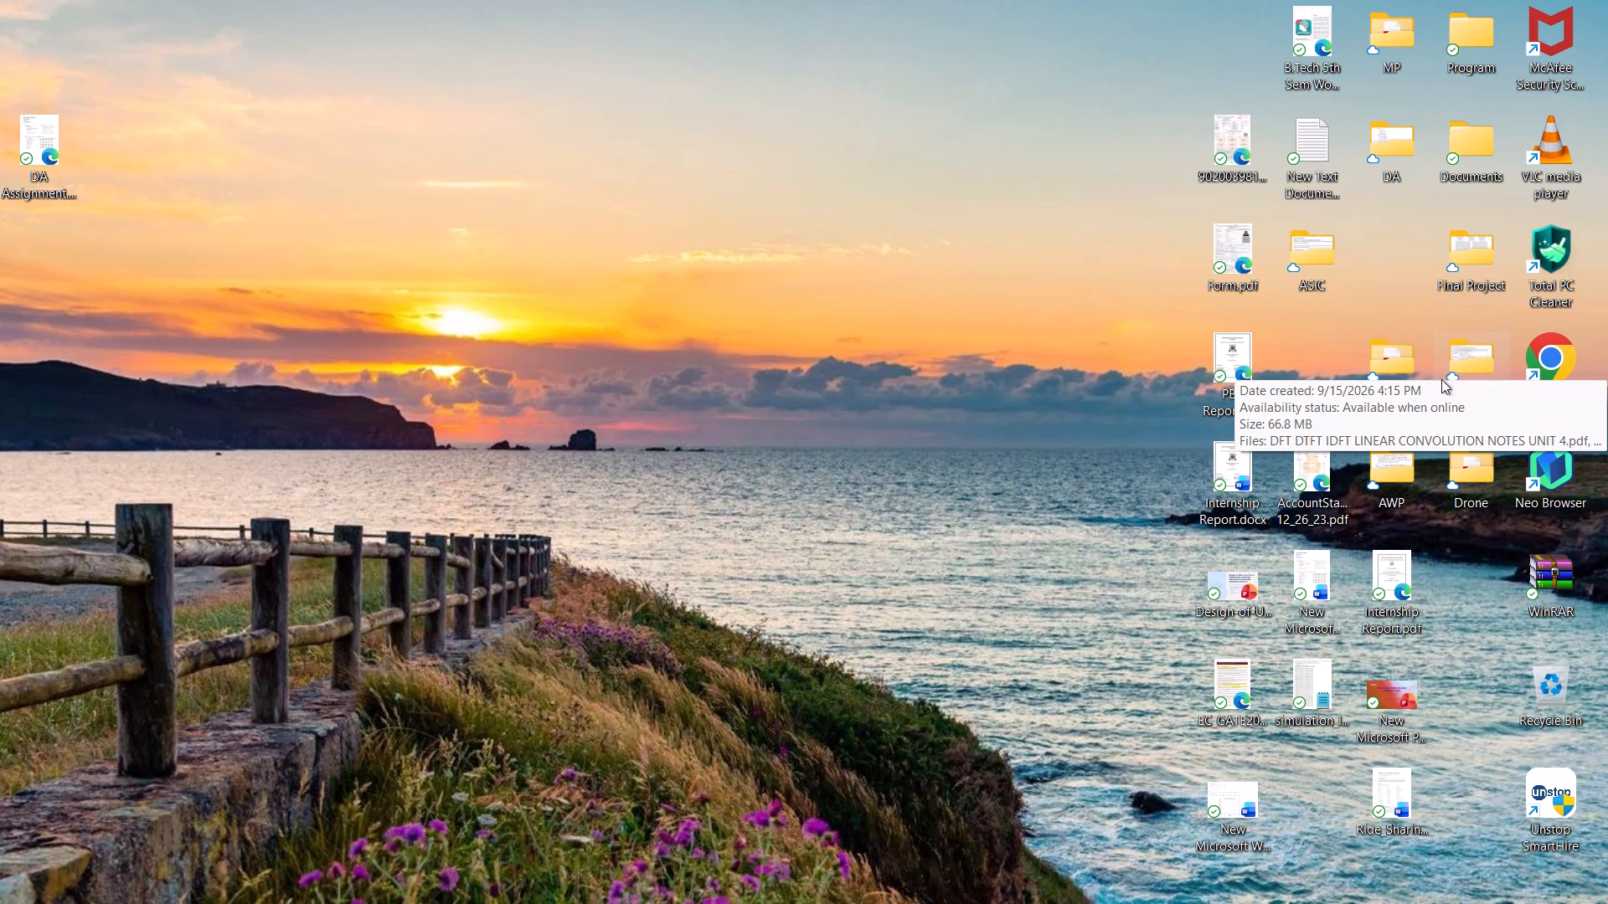
Complete the folder column by placing SKE, AWP and ASIC in order beneath Drone.
drag(1386, 367, 1471, 552)
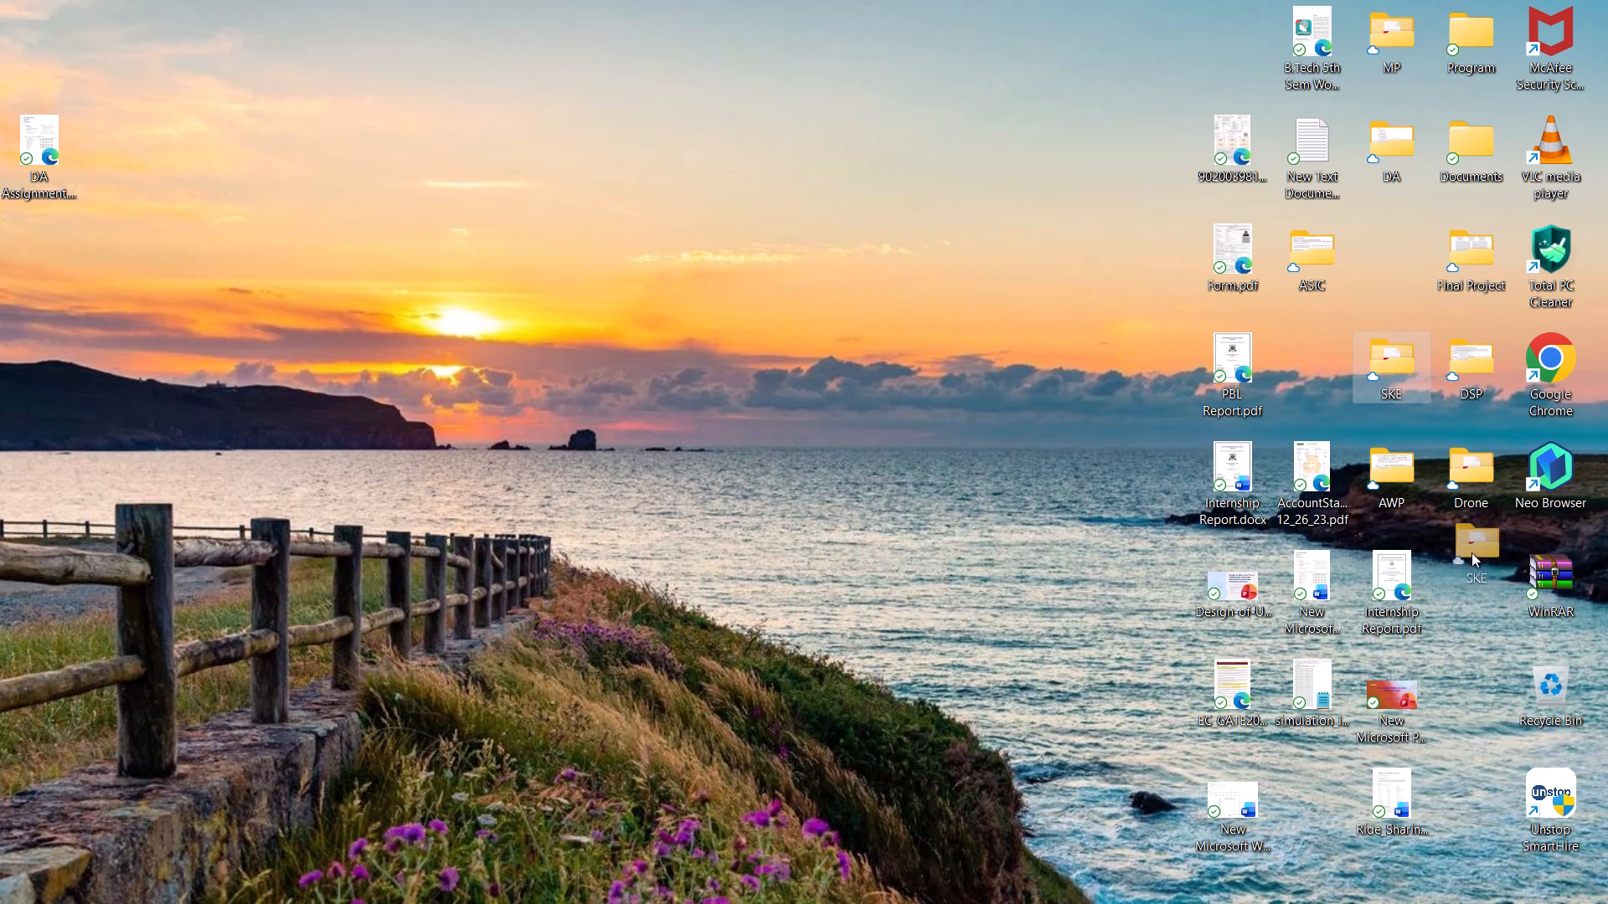
drag(1471, 552, 1470, 562)
drag(1405, 474, 1481, 676)
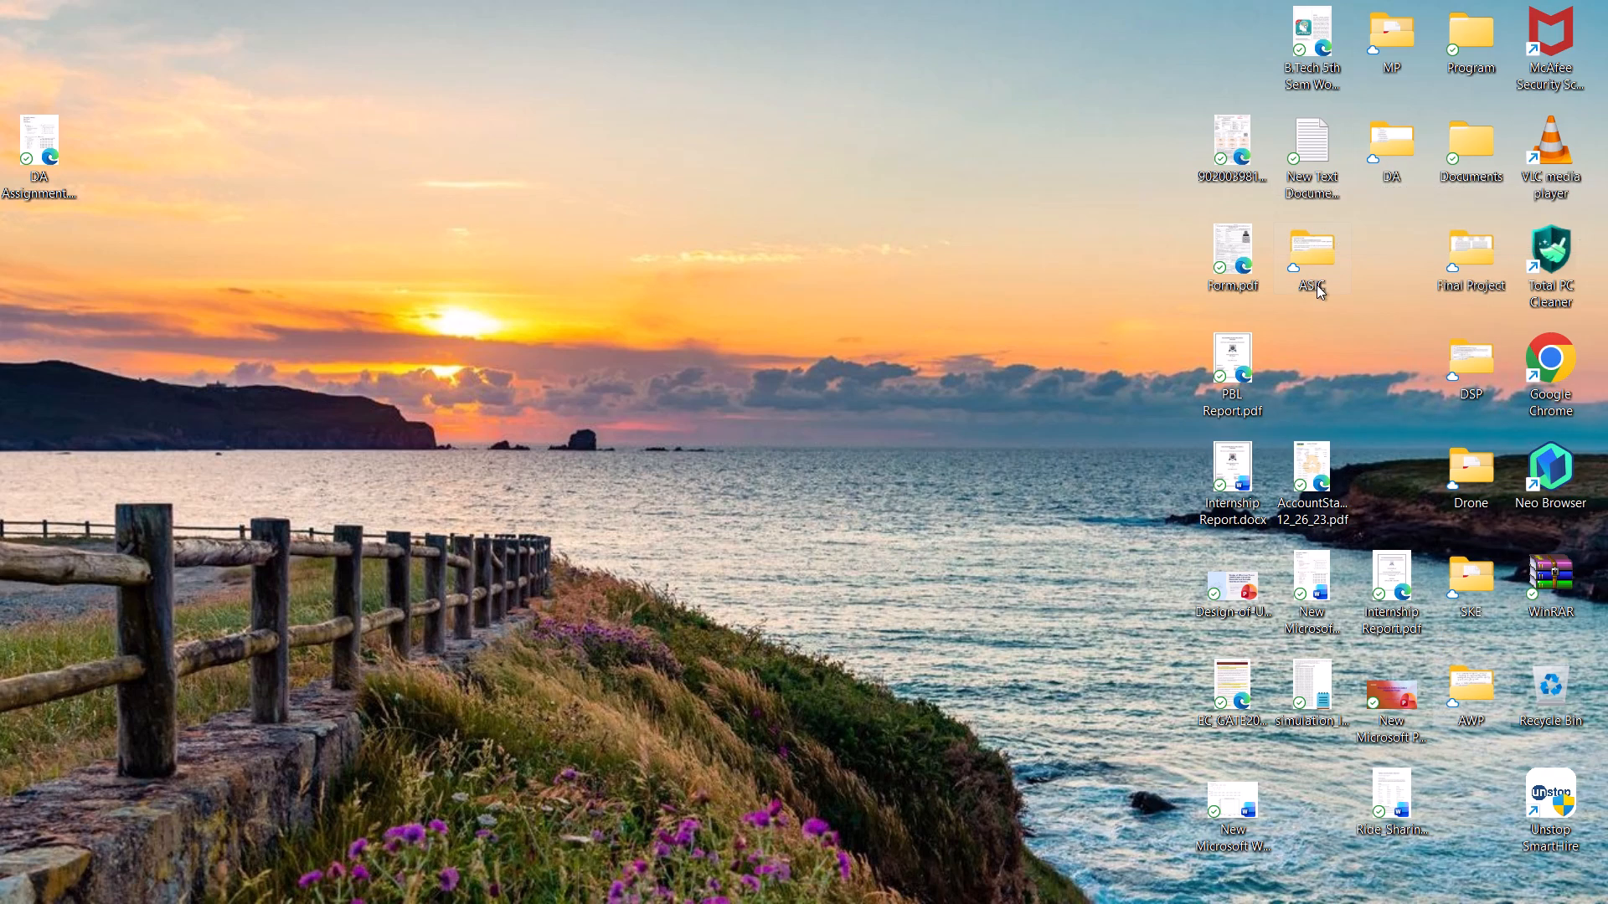
drag(1317, 285, 1467, 803)
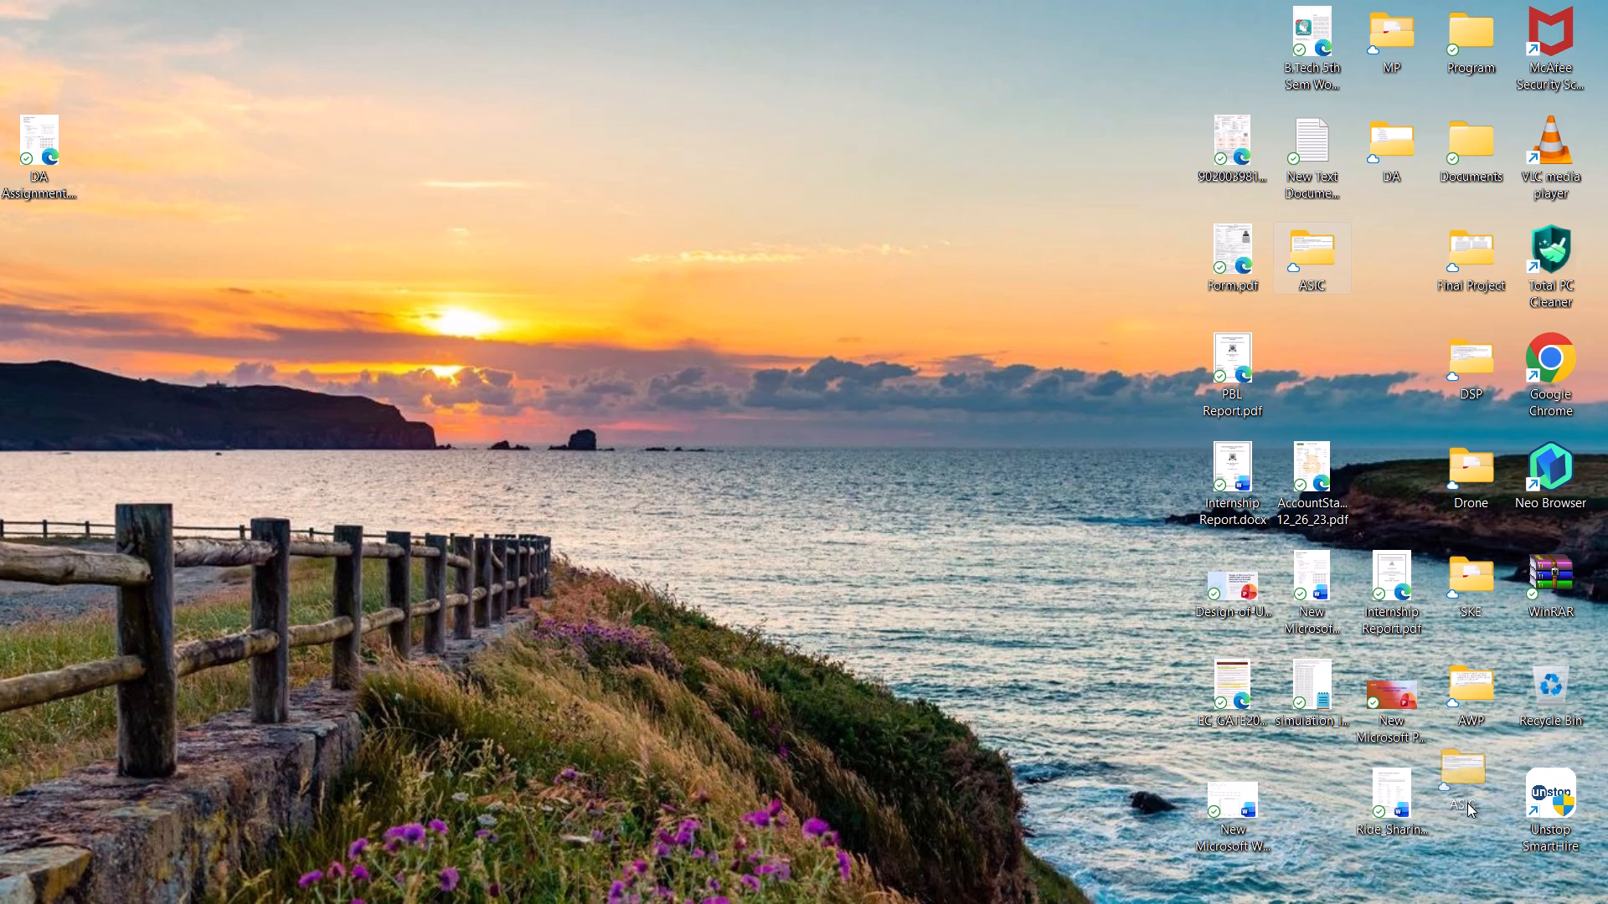
drag(1467, 803, 1479, 801)
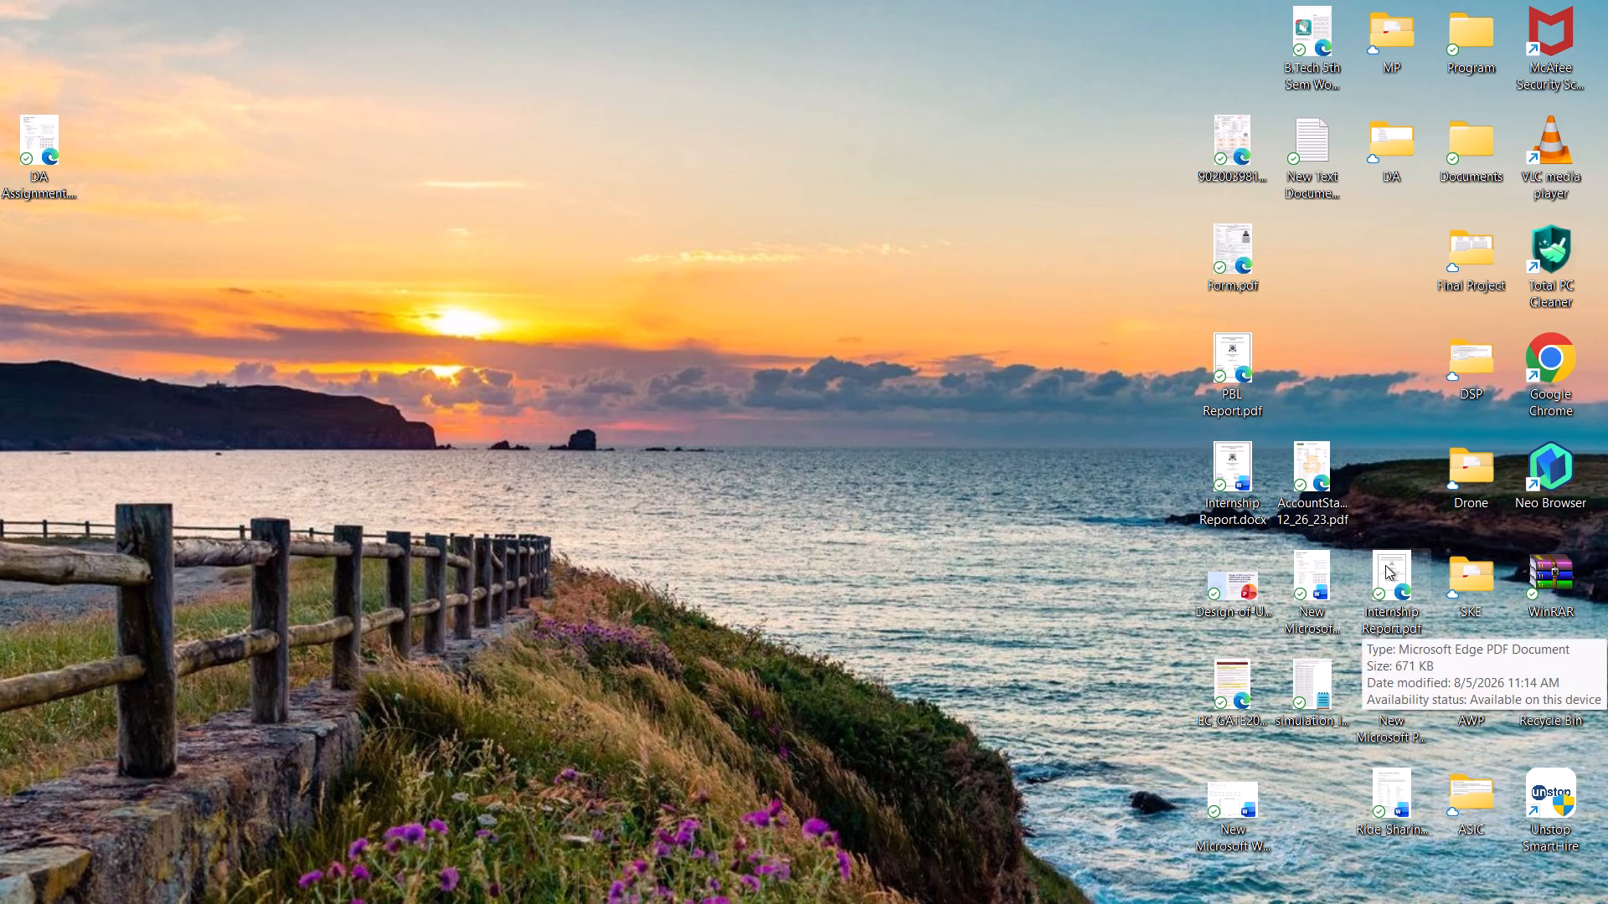
Move Internship Report.pdf beside Final Project, and place the DA folder beside SKE and the MP folder beside Drone.
drag(1385, 565, 1393, 241)
drag(1394, 166, 1414, 592)
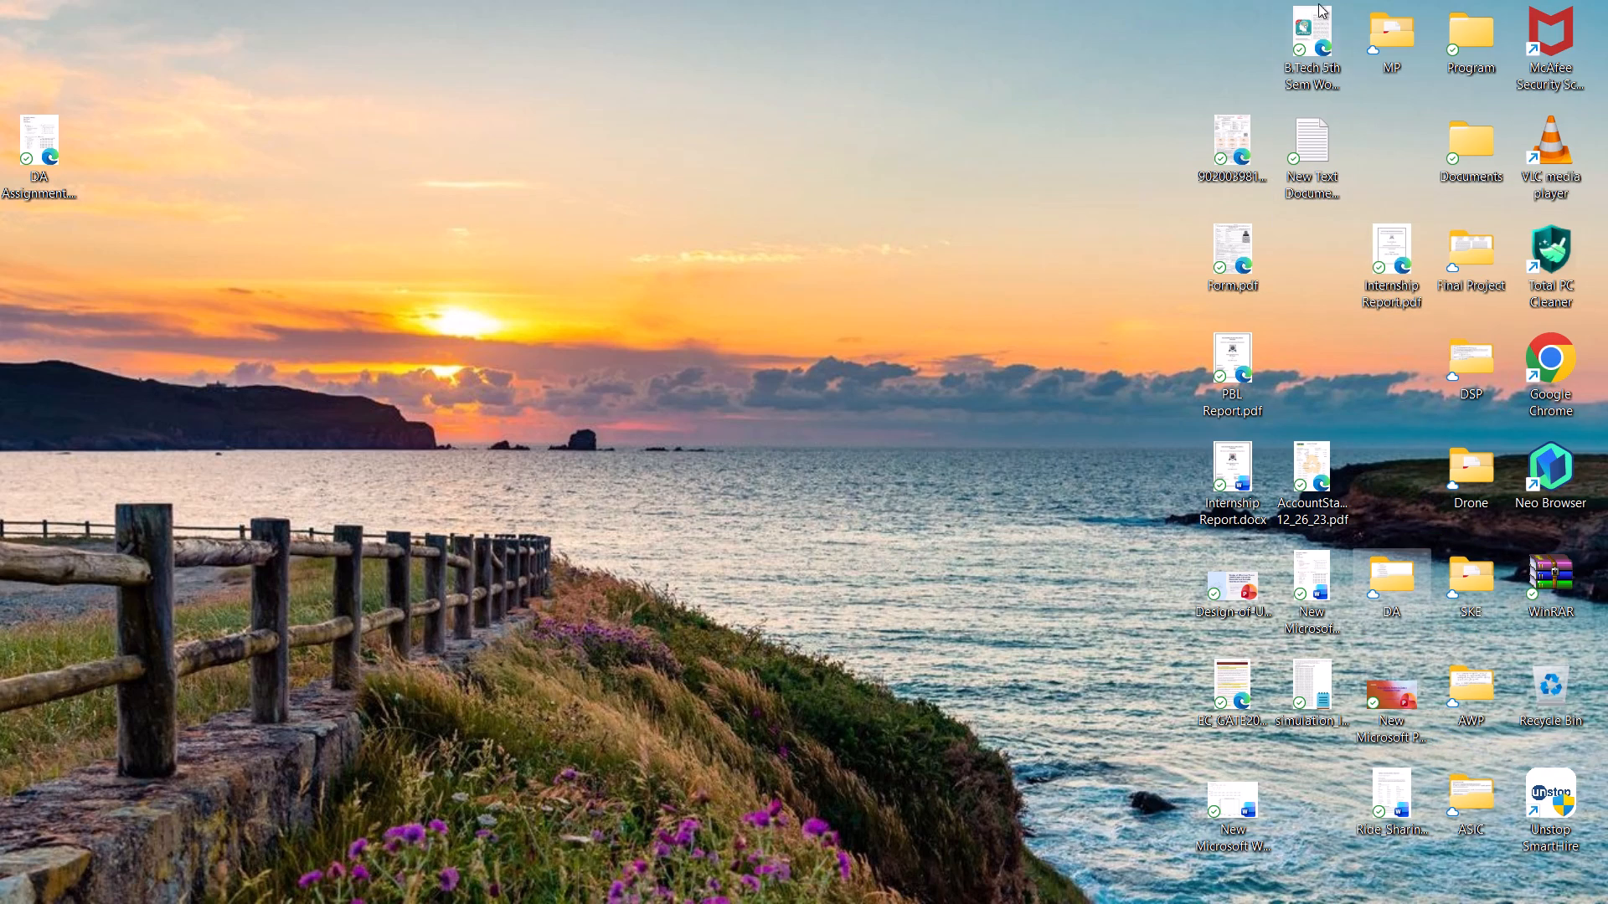
drag(1378, 20, 1379, 481)
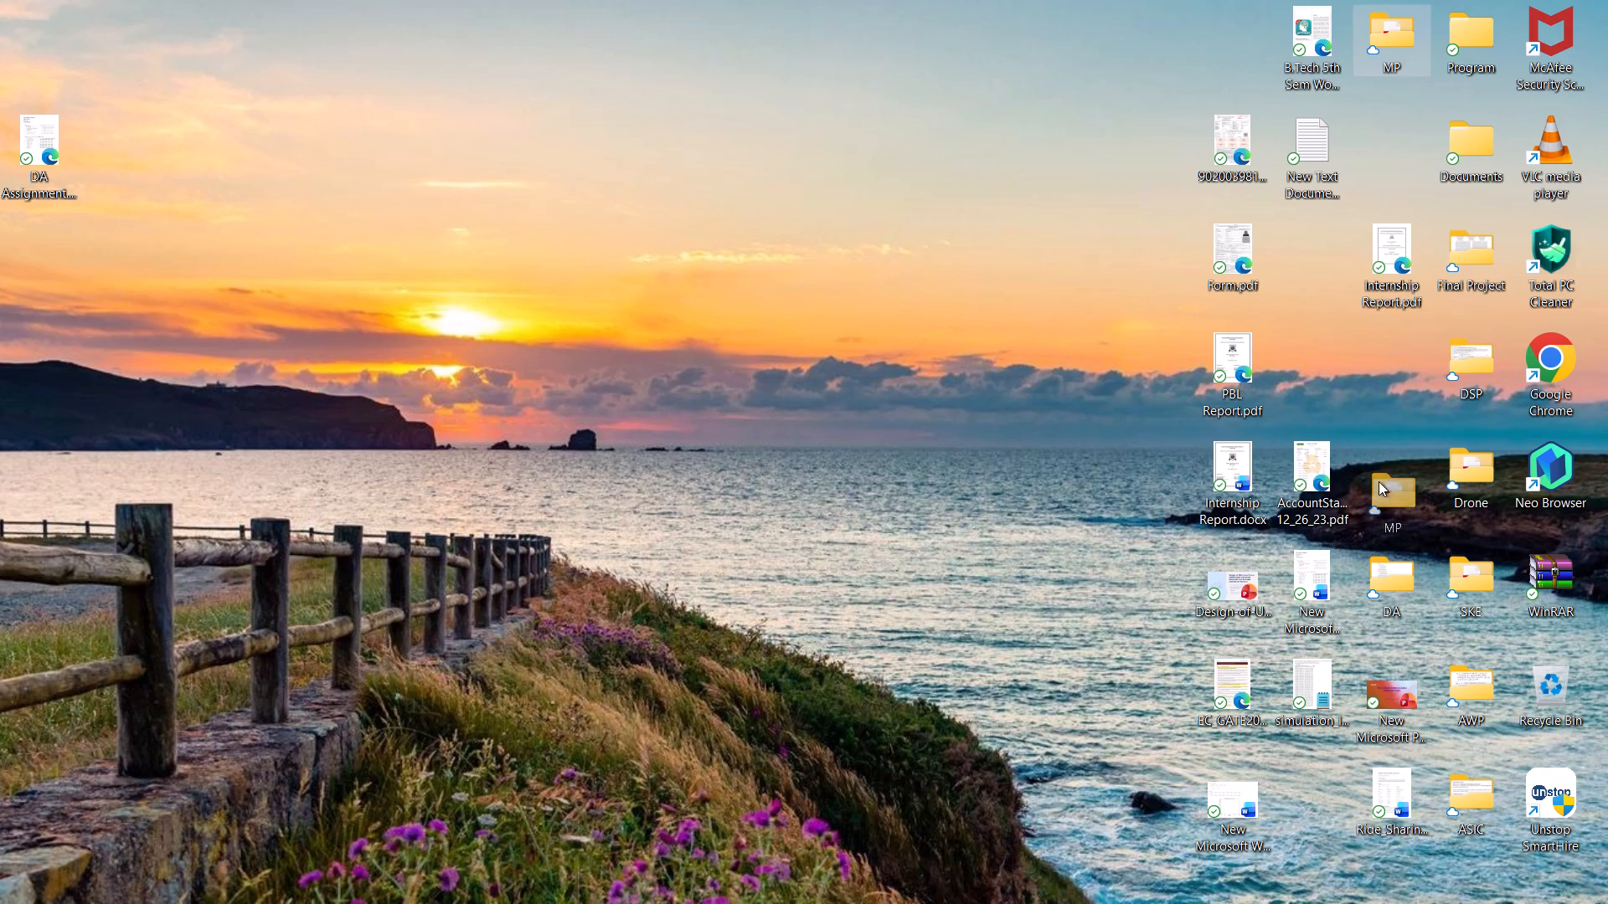
drag(1379, 481, 1379, 479)
Open the AccountStatement PDF to check its contents, close it, and delete the file from the desktop.
triple_click(1297, 435)
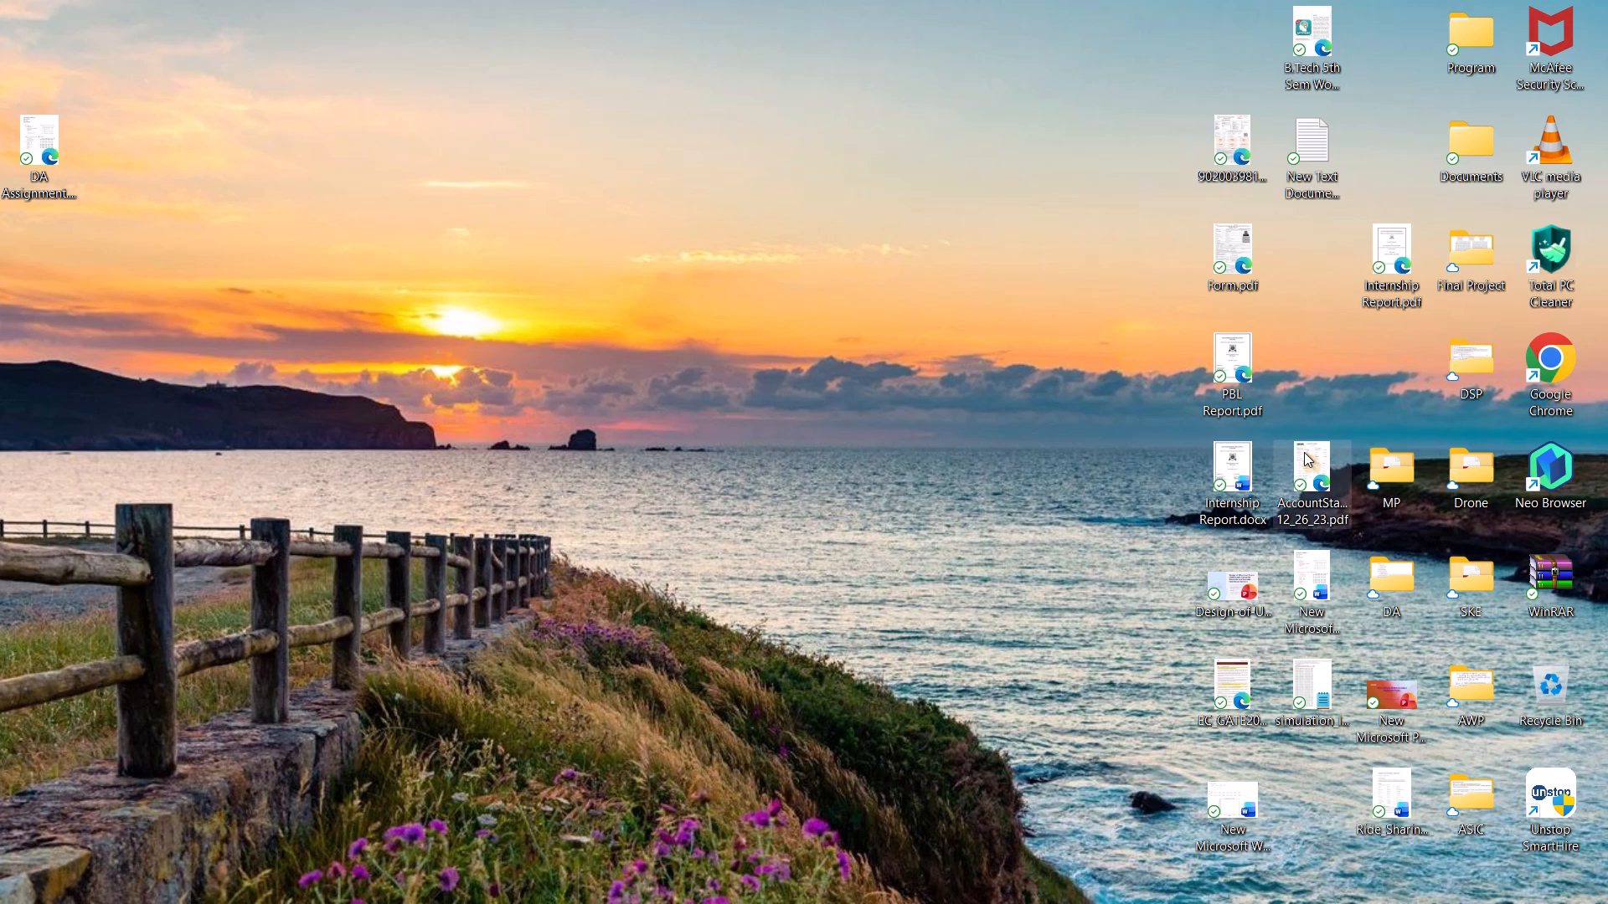
triple_click(1305, 454)
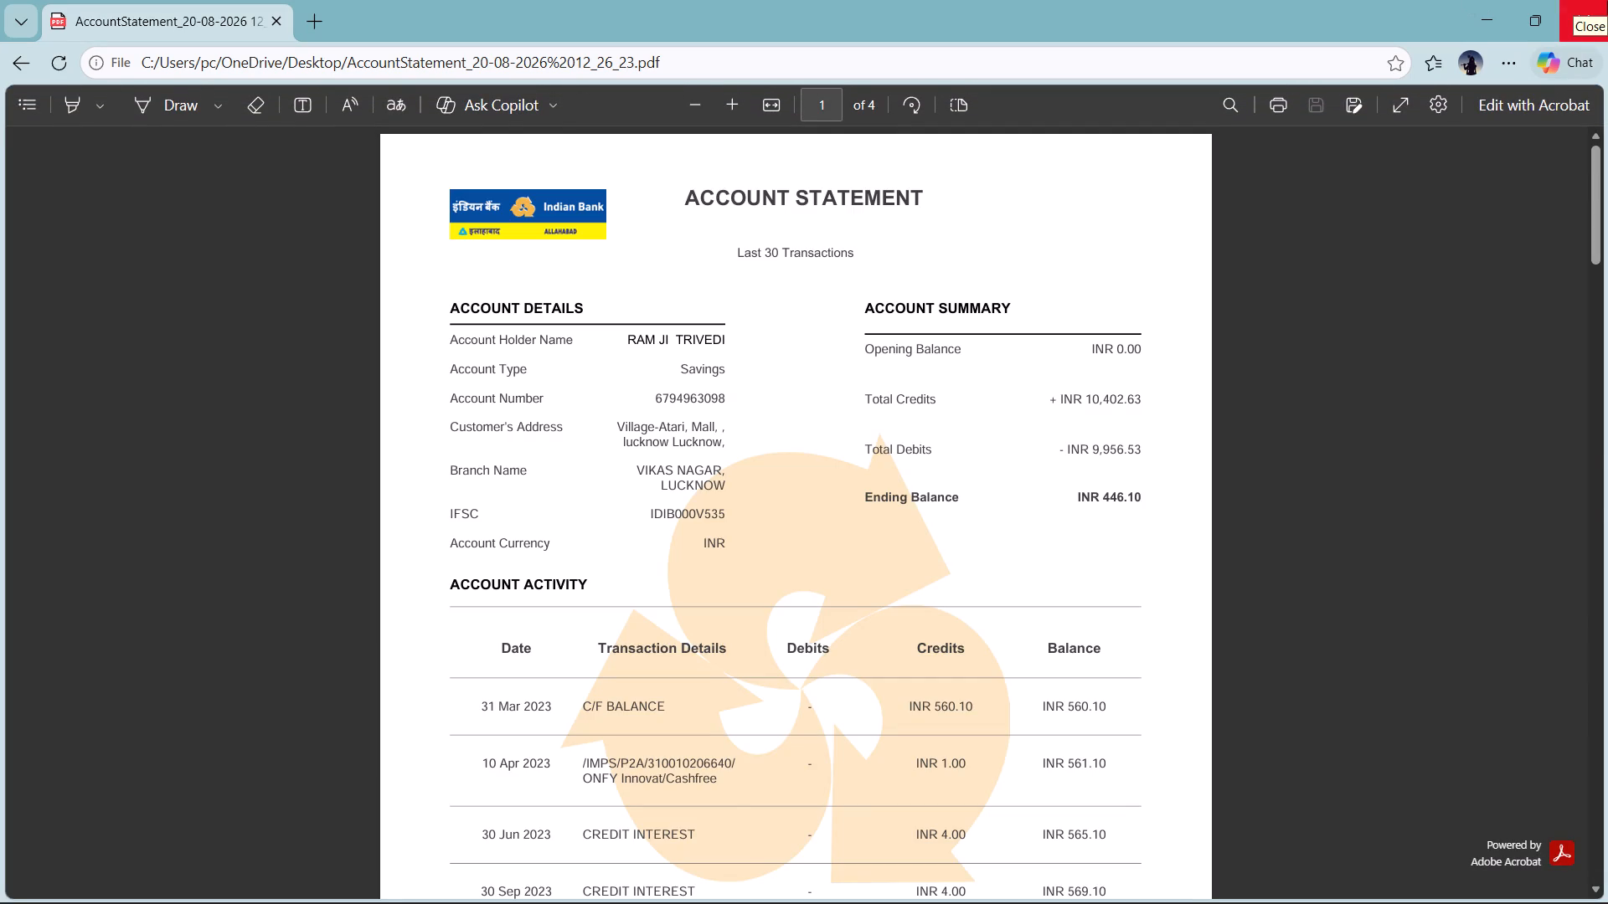
click(1607, 1)
key(Delete)
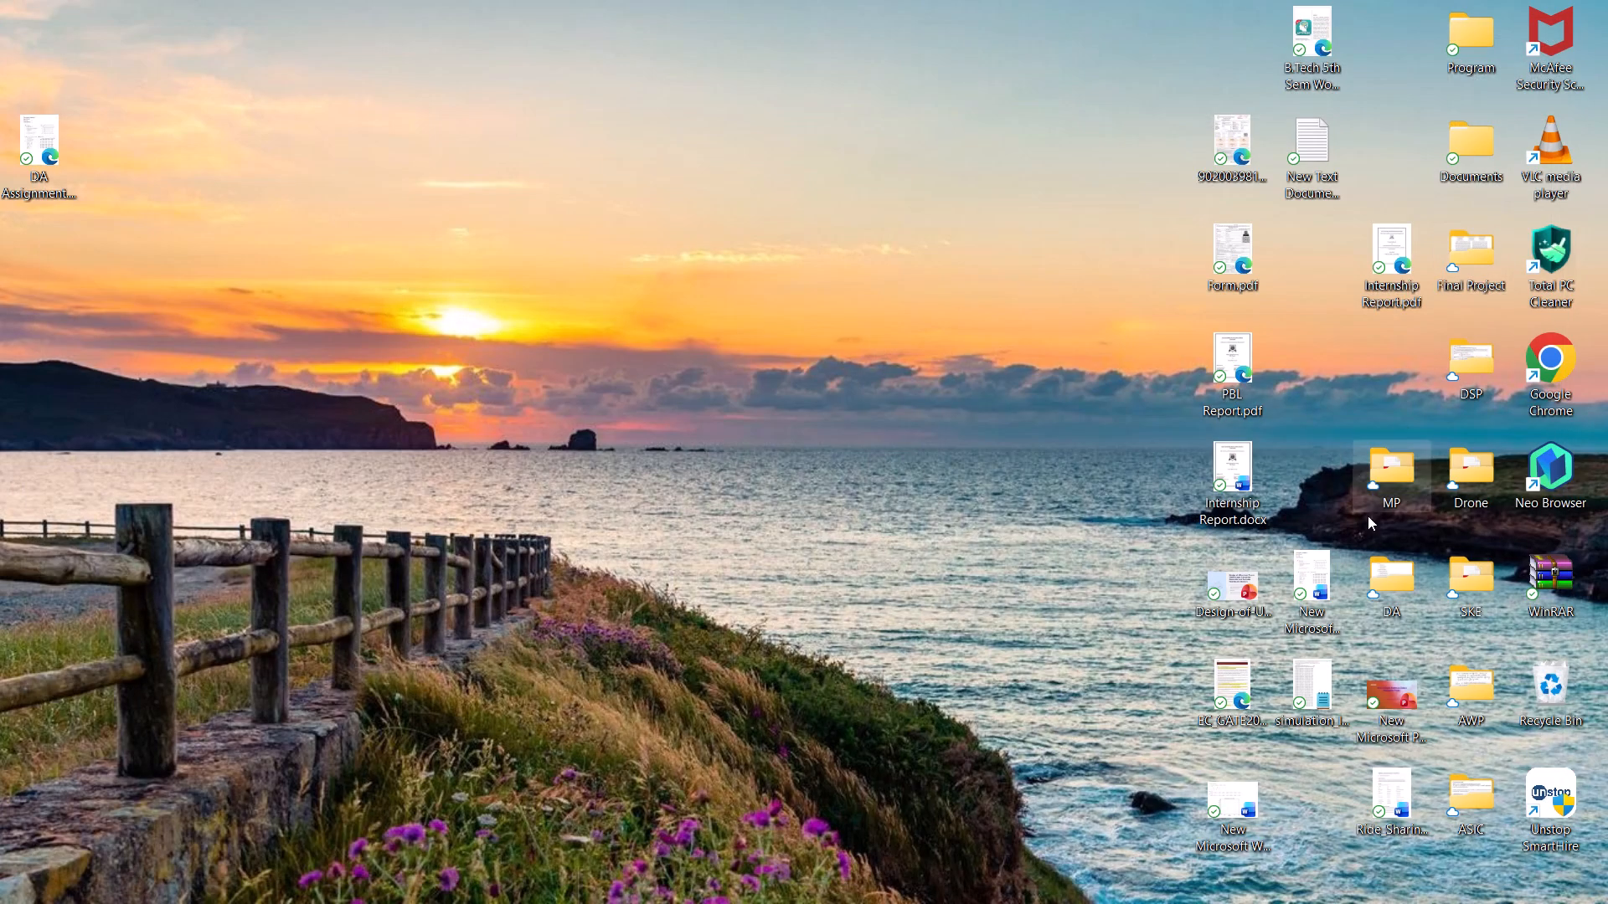
Stack New Text Document (2).txt and the simulation file in order directly above the New Microsoft document, beside the PBL and Internship reports.
drag(1306, 707, 1312, 523)
drag(1312, 172, 1322, 239)
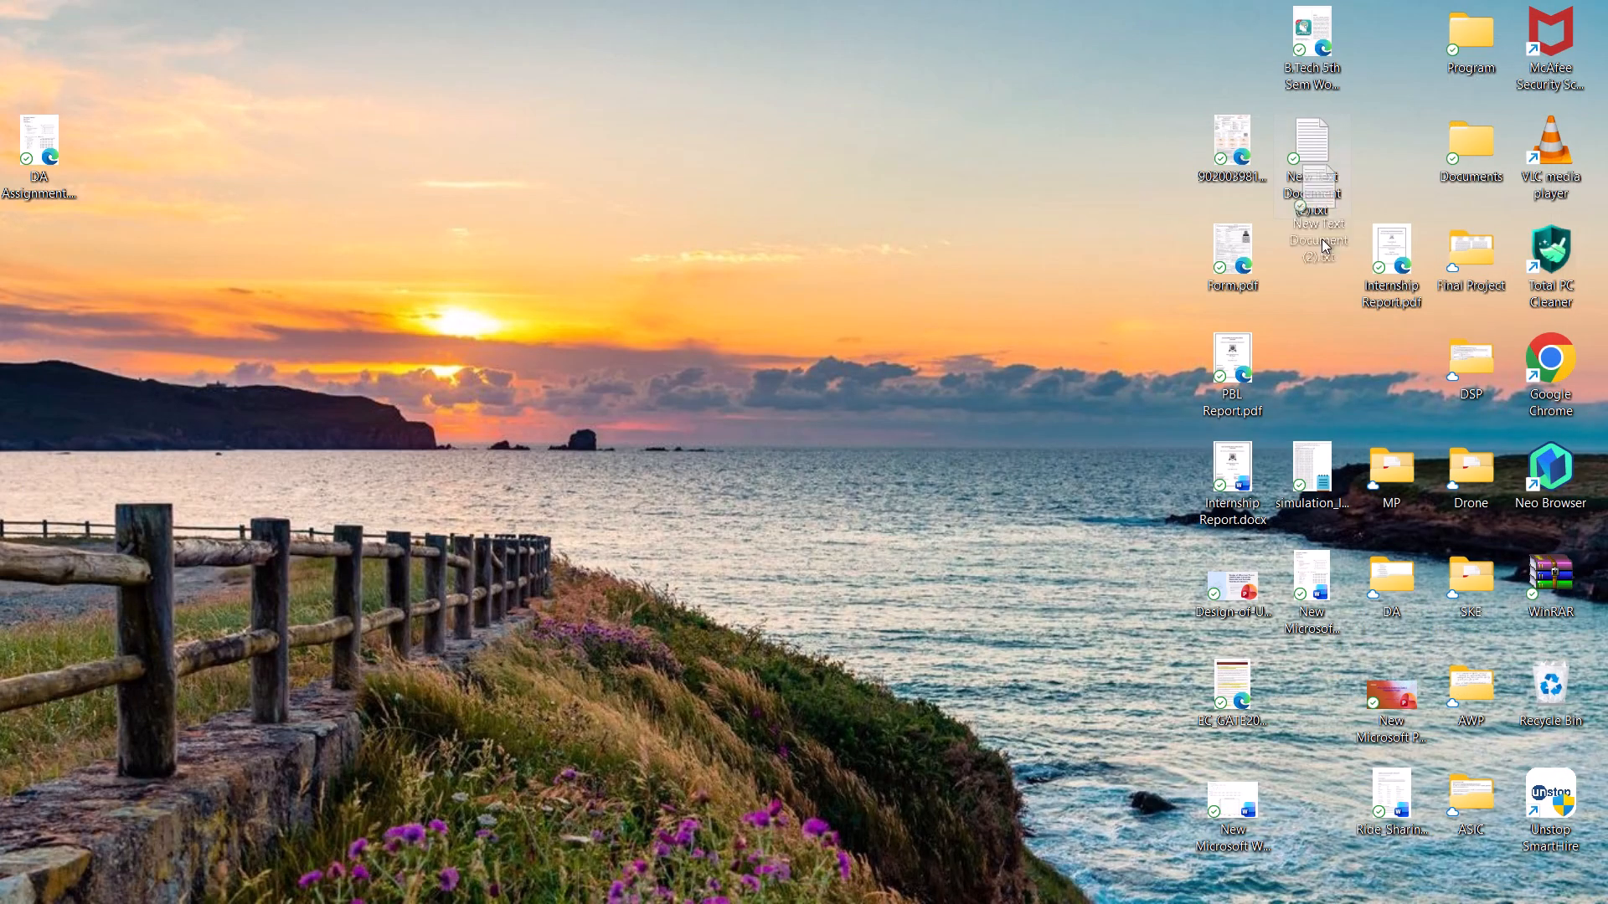
drag(1322, 239, 1316, 356)
Open the number-named PDF above Form.pdf to check it, close it, and delete the file from the desktop.
triple_click(1241, 152)
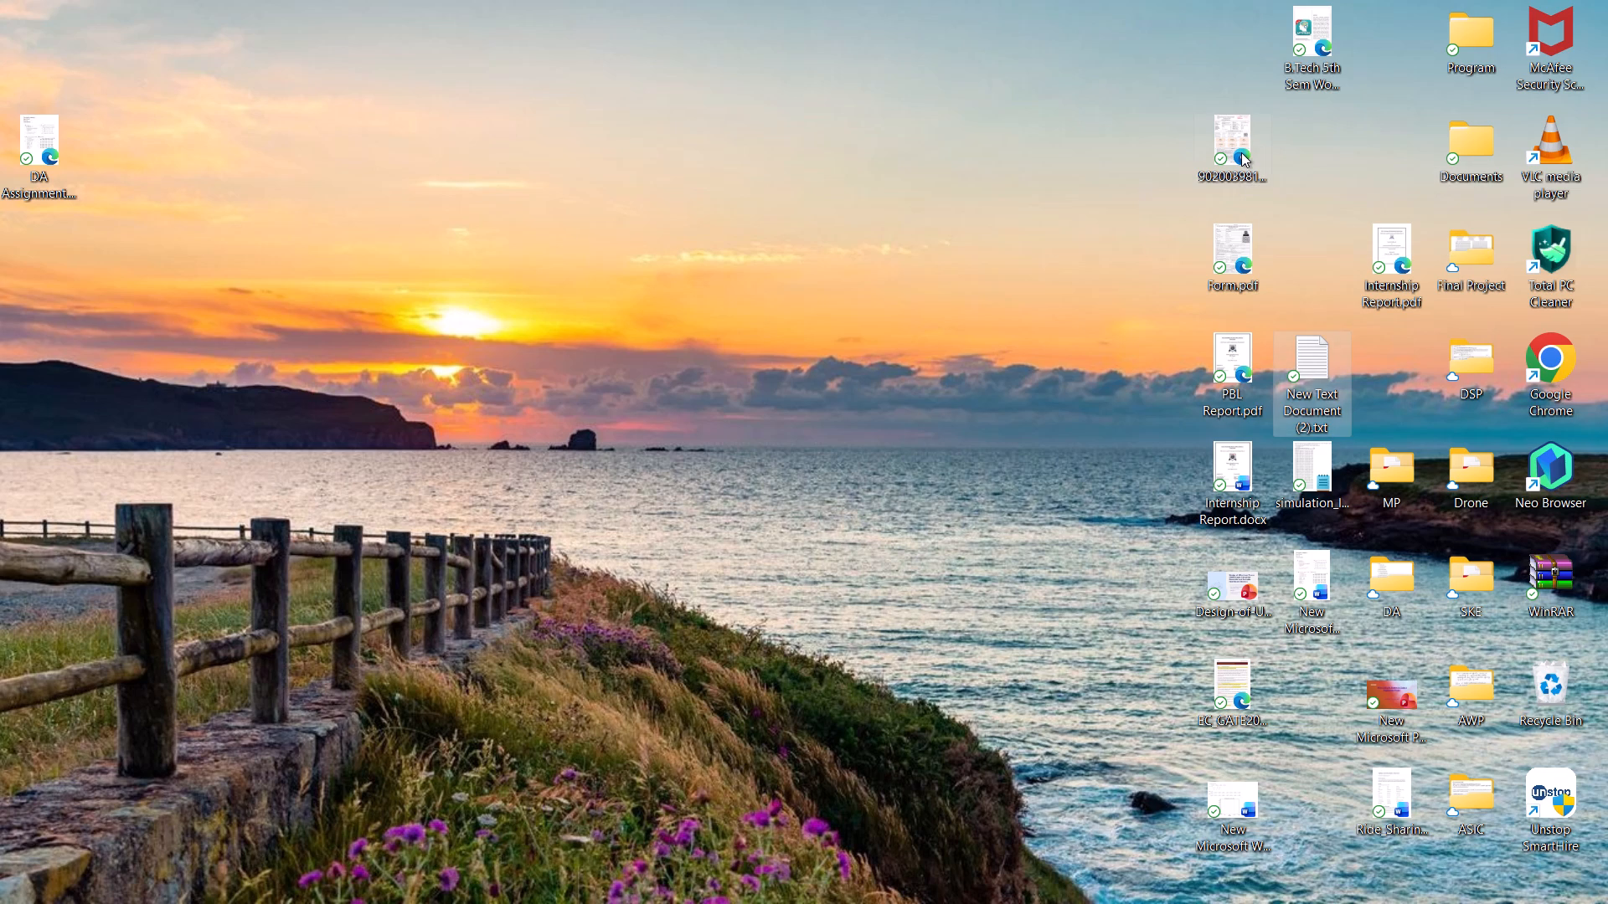
click(1607, 8)
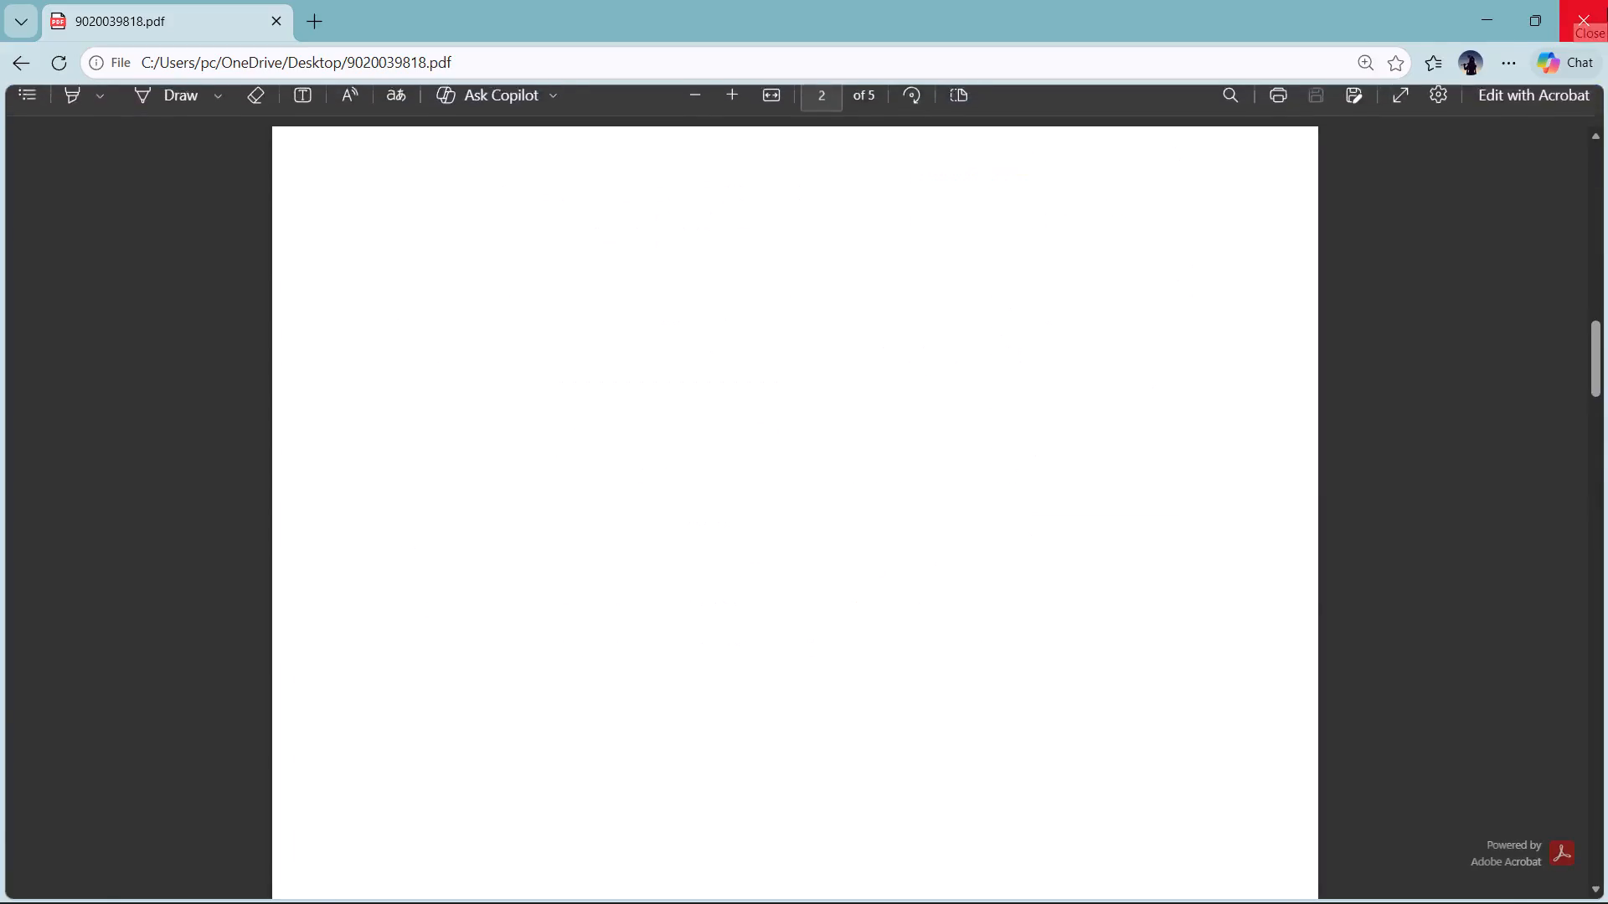
click(1229, 143)
key(Delete)
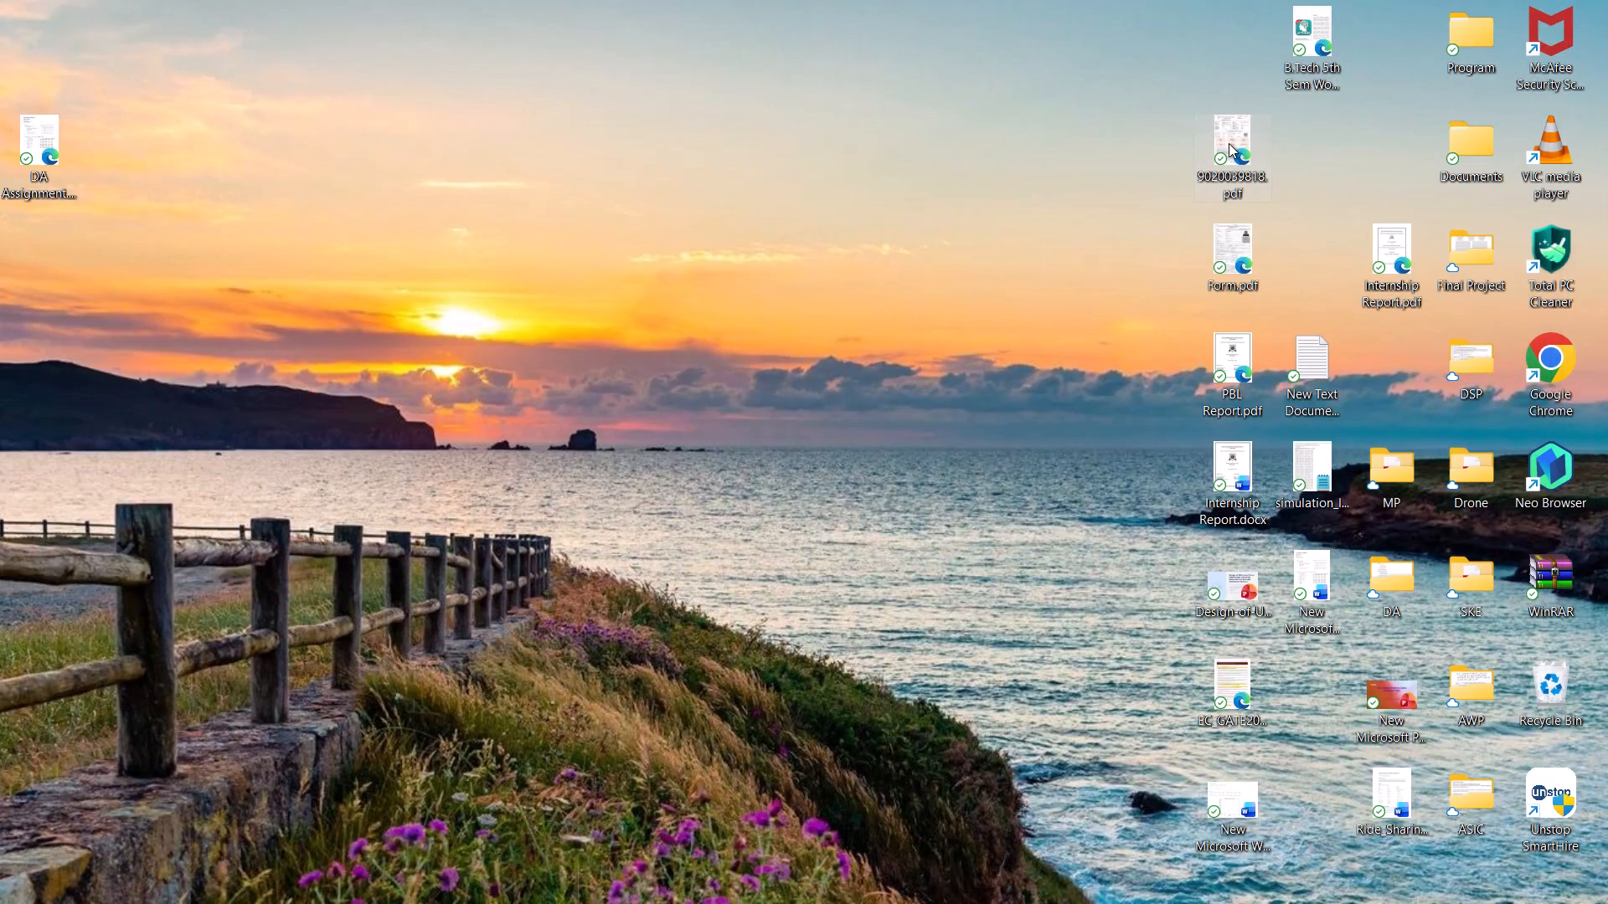
Open Form.pdf from the desktop to check its contents.
drag(1231, 250, 1249, 245)
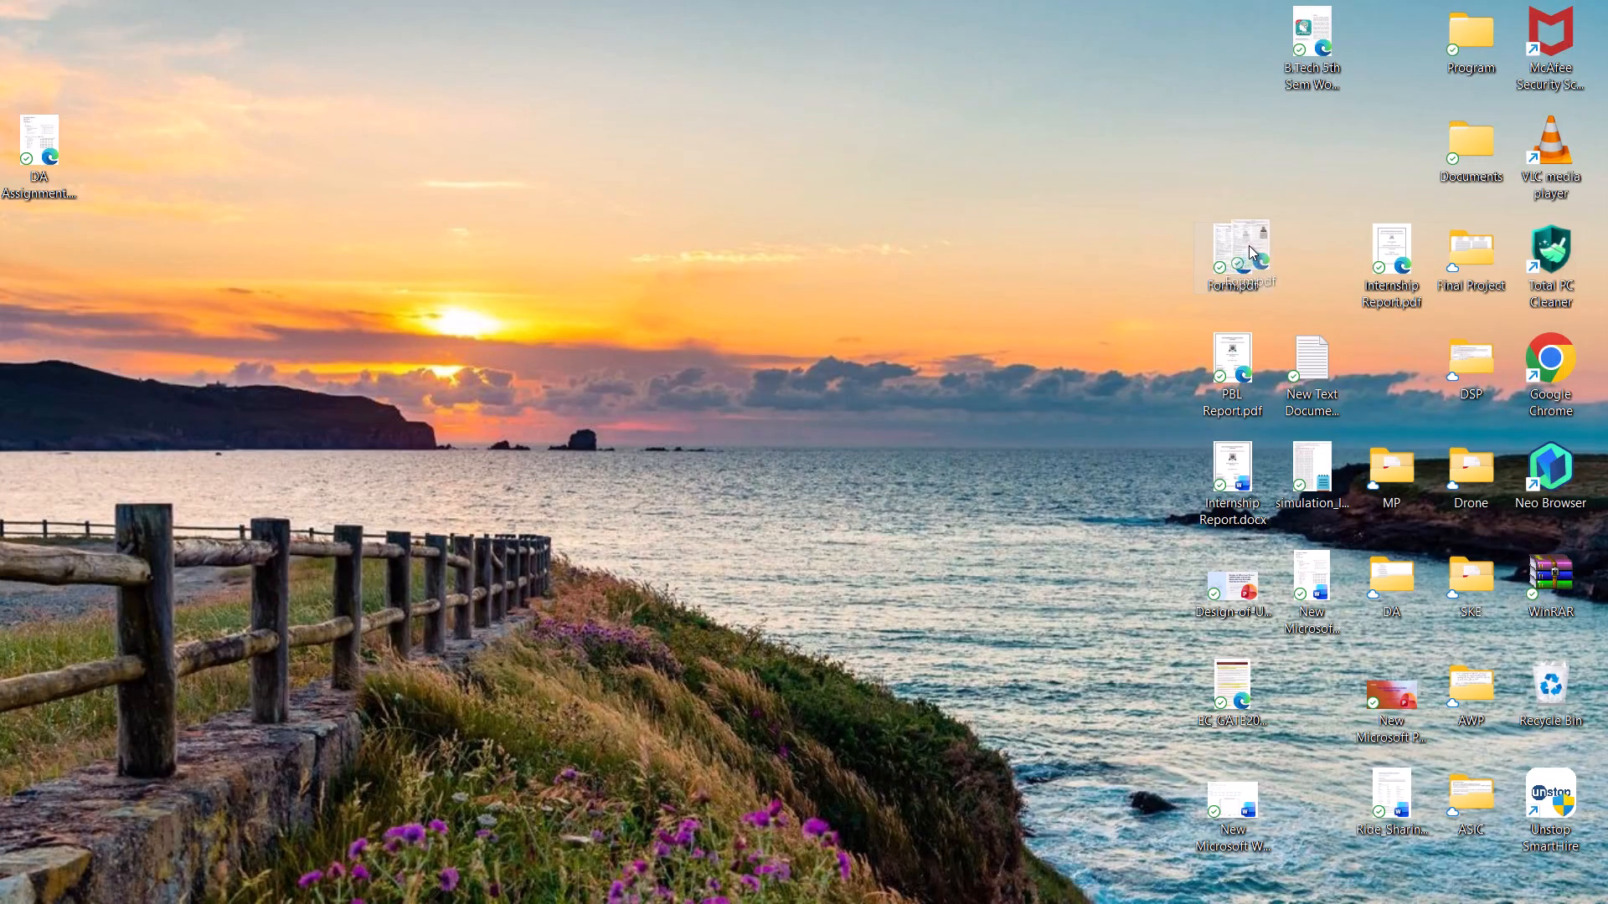
drag(1249, 245, 1243, 251)
triple_click(1243, 251)
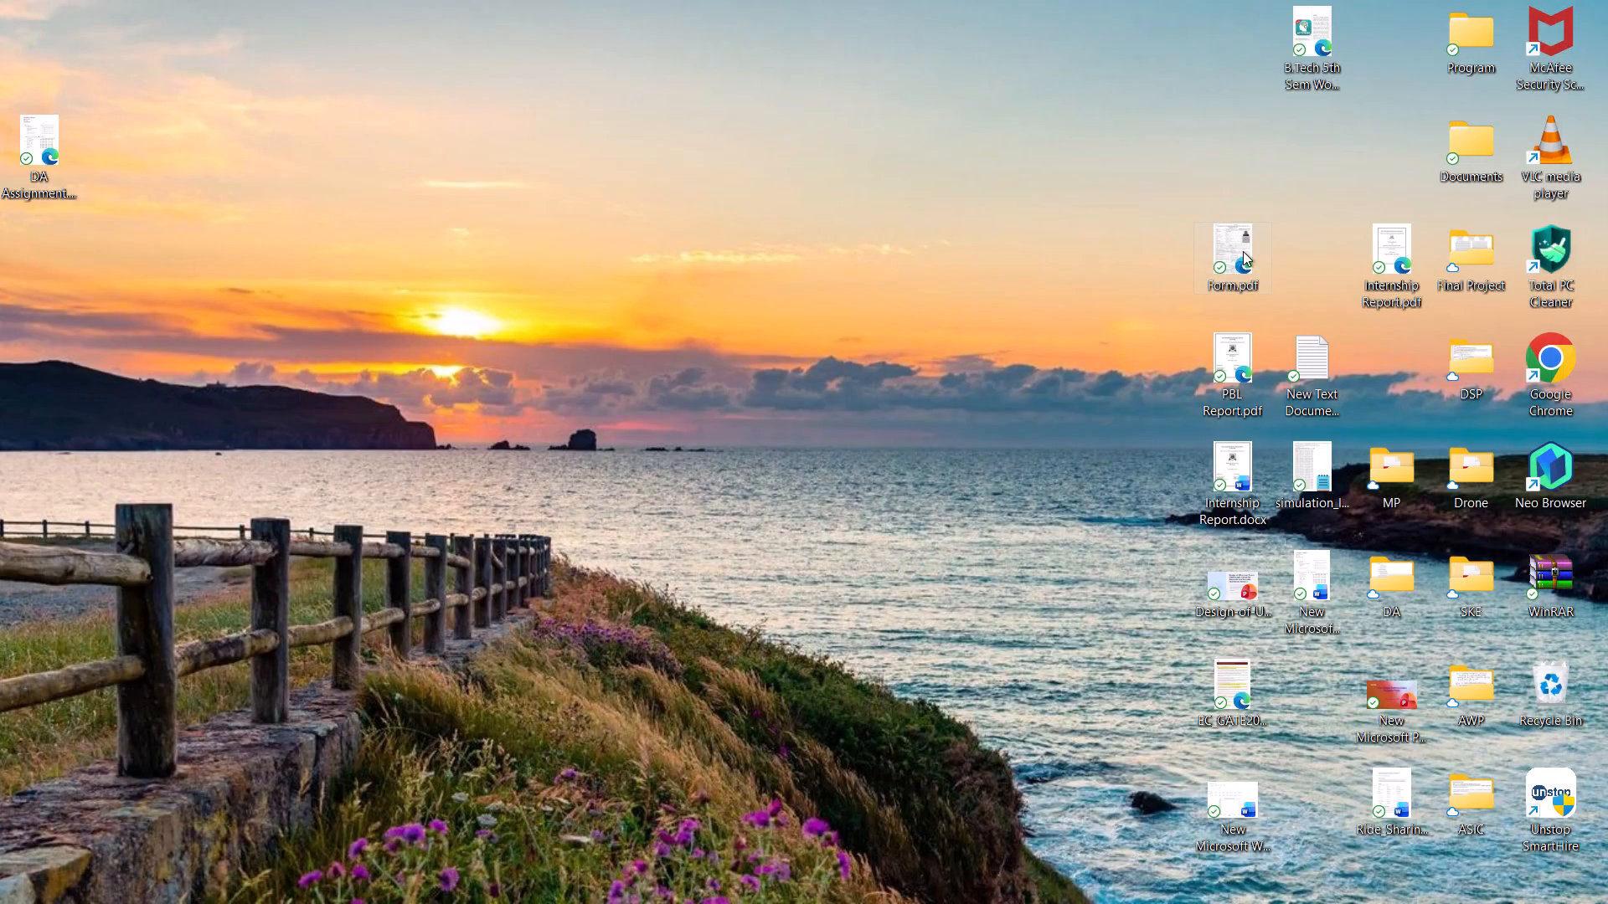